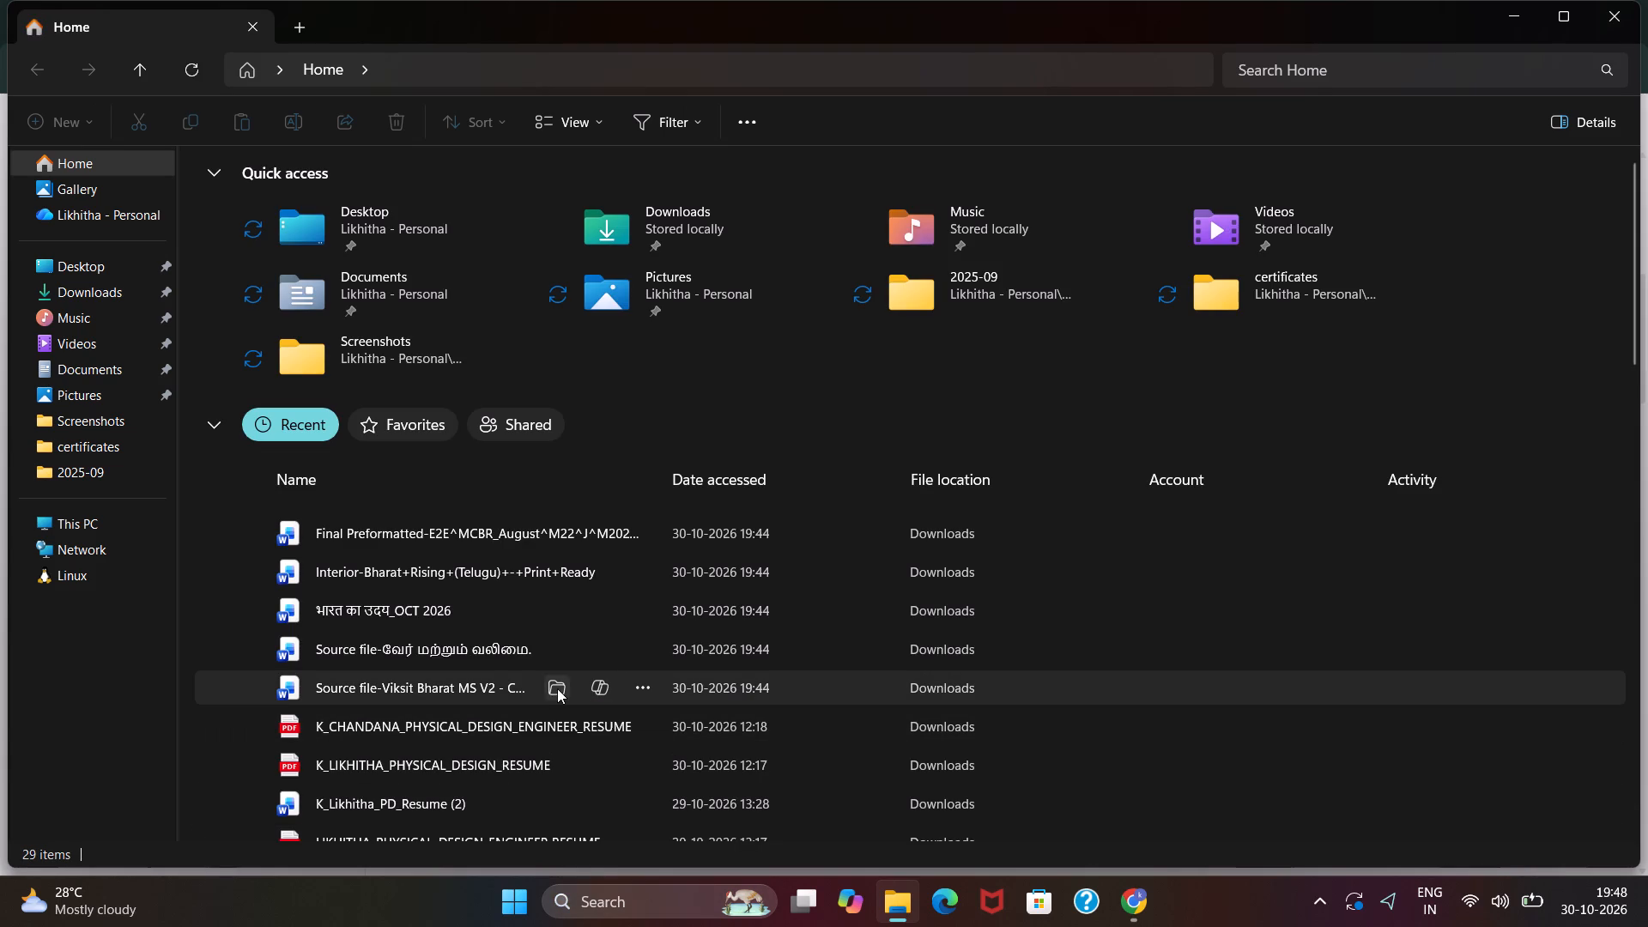
{"action": "double_click", "coordinate": [483, 689]}
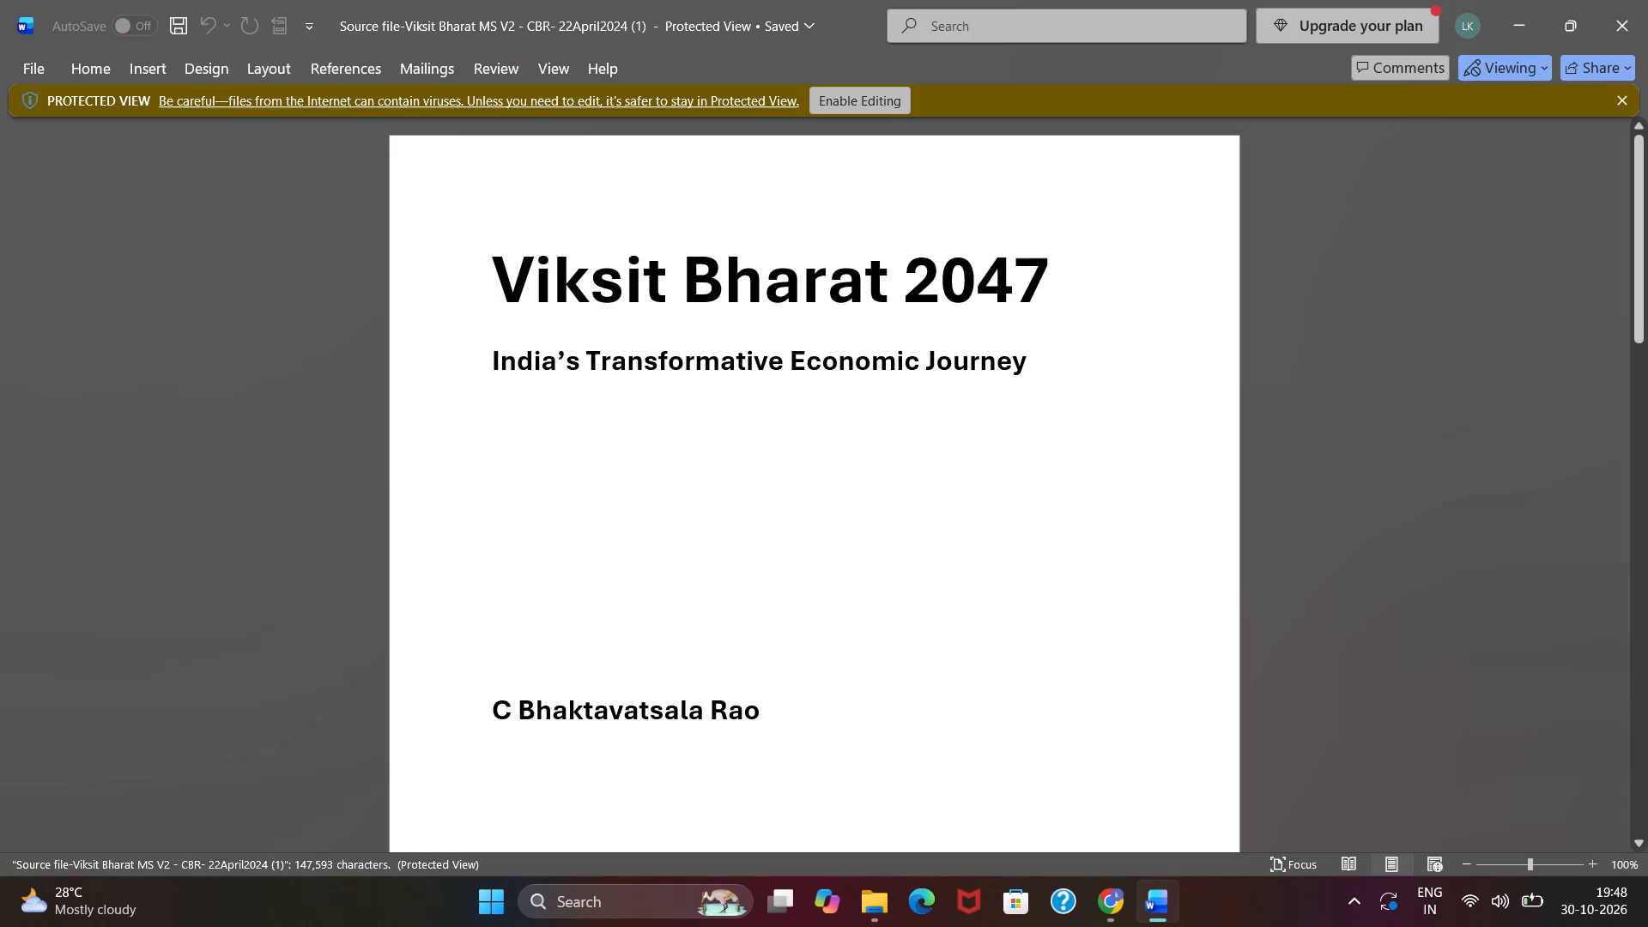
Examine the Viksit Bharat manuscript from the title page to the start of Chapter 2 for tables, images and text boxes.
{"action": "scroll", "coordinate": [483, 689], "scroll_direction": "down", "scroll_amount": 10}
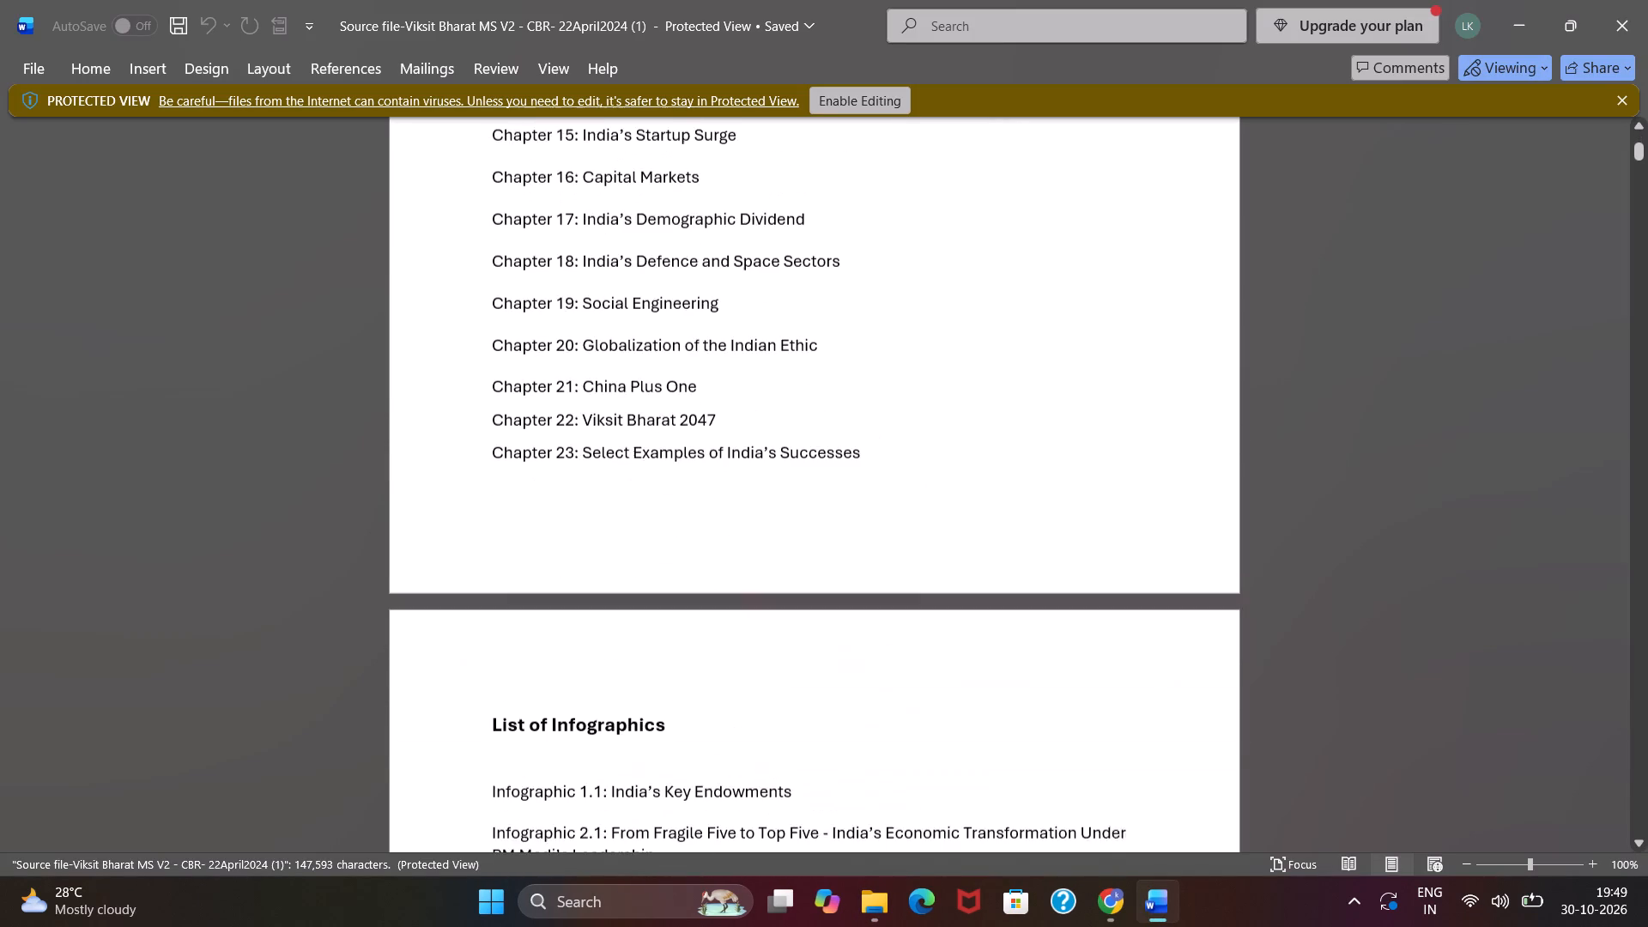
{"action": "scroll", "coordinate": [483, 689], "scroll_direction": "down", "scroll_amount": 12}
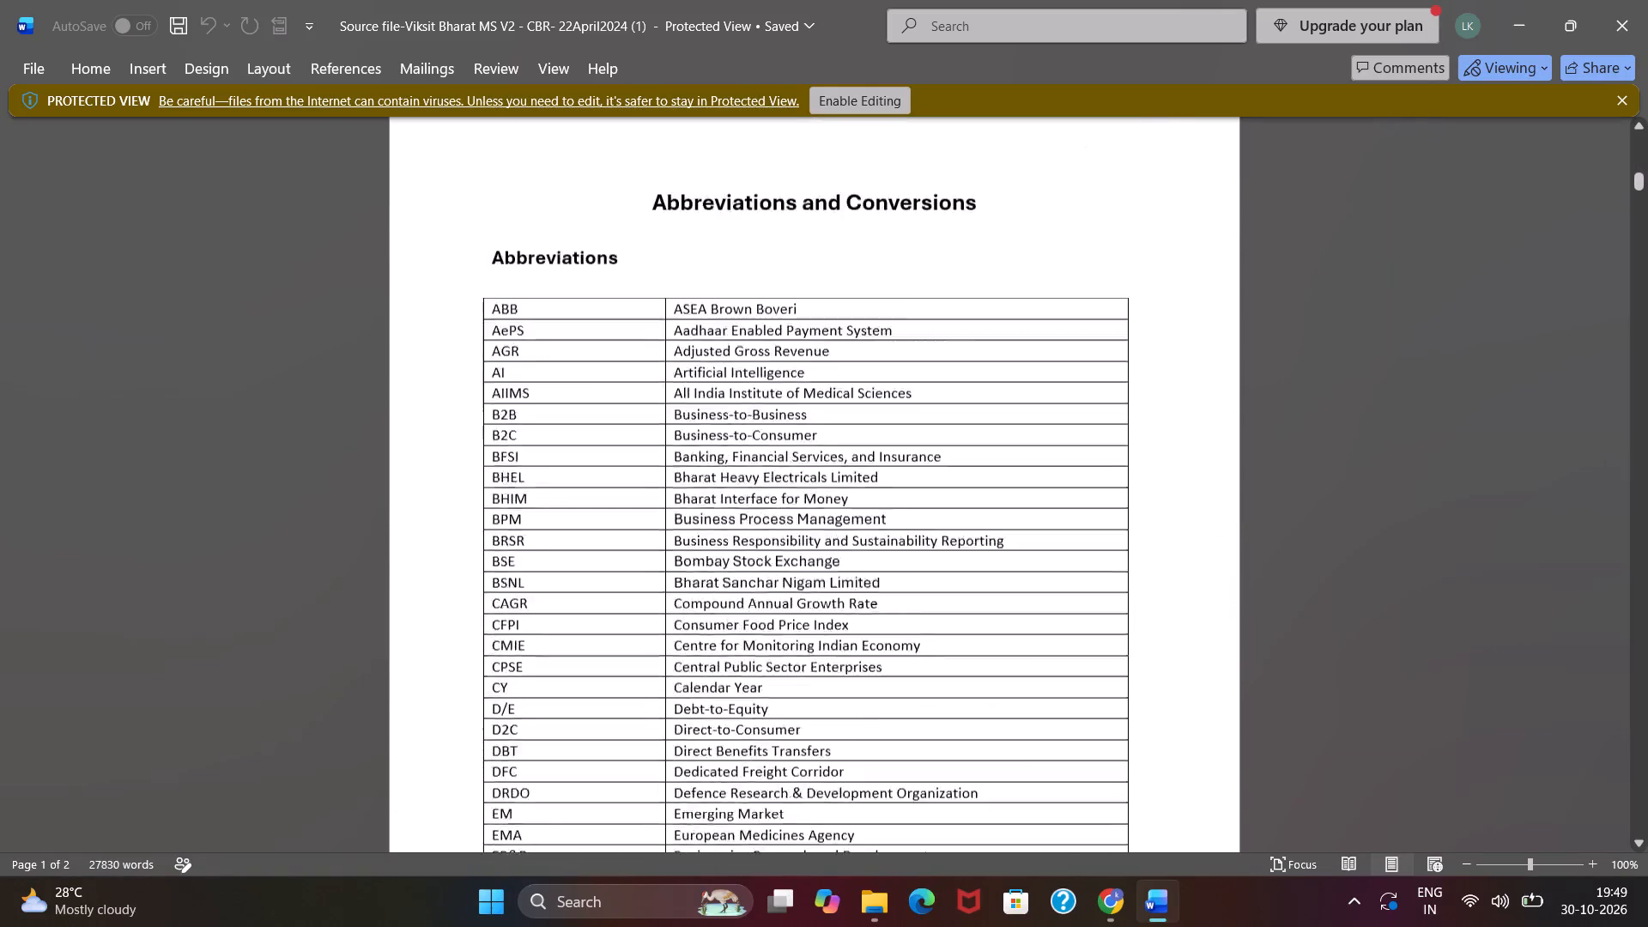
{"action": "scroll", "coordinate": [483, 689], "scroll_direction": "down", "scroll_amount": 3}
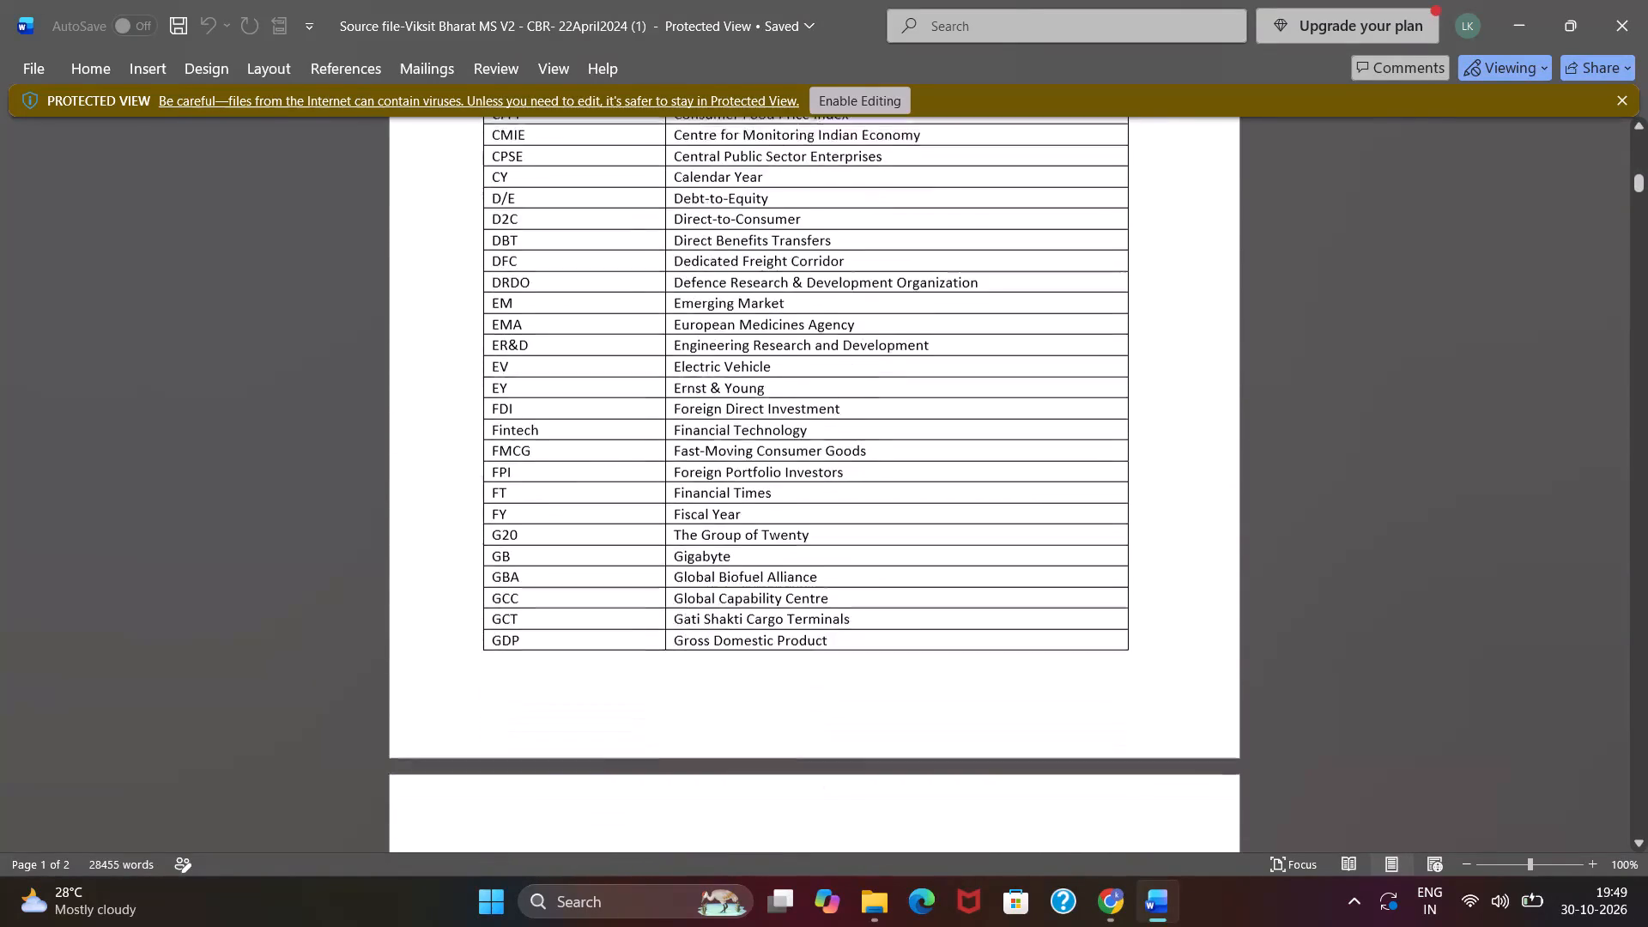
{"action": "scroll", "coordinate": [483, 689], "scroll_direction": "down", "scroll_amount": 8}
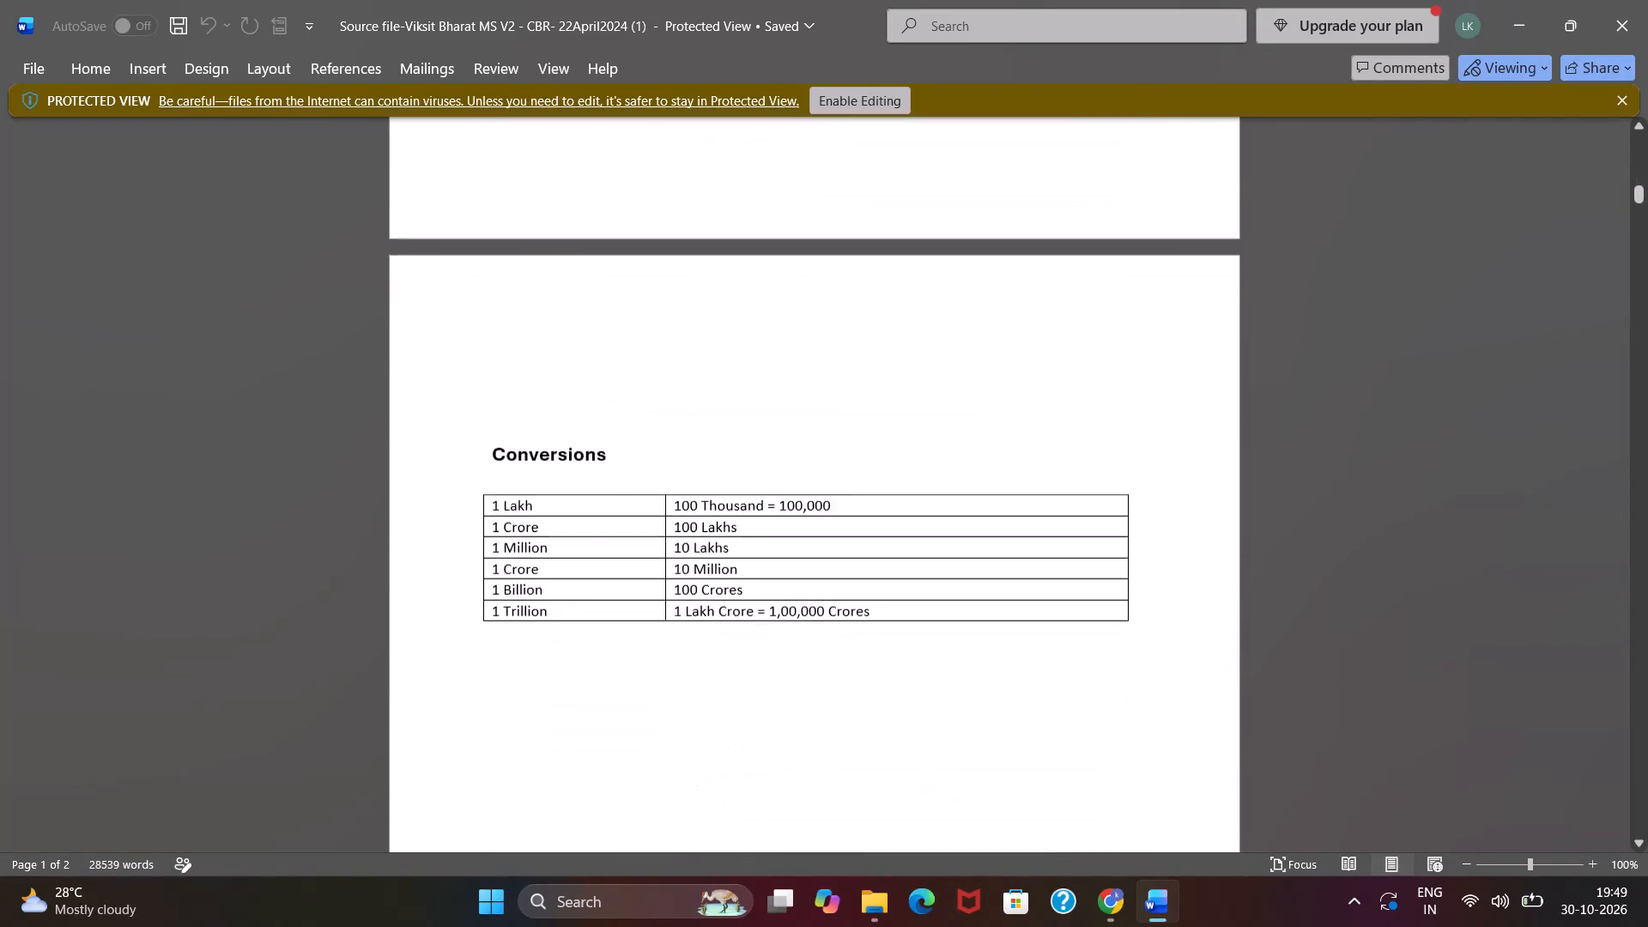
{"action": "scroll", "coordinate": [483, 689], "scroll_direction": "down", "scroll_amount": 5}
{"action": "scroll", "coordinate": [483, 689], "scroll_direction": "up", "scroll_amount": 1}
{"action": "scroll", "coordinate": [483, 689], "scroll_direction": "down", "scroll_amount": 1}
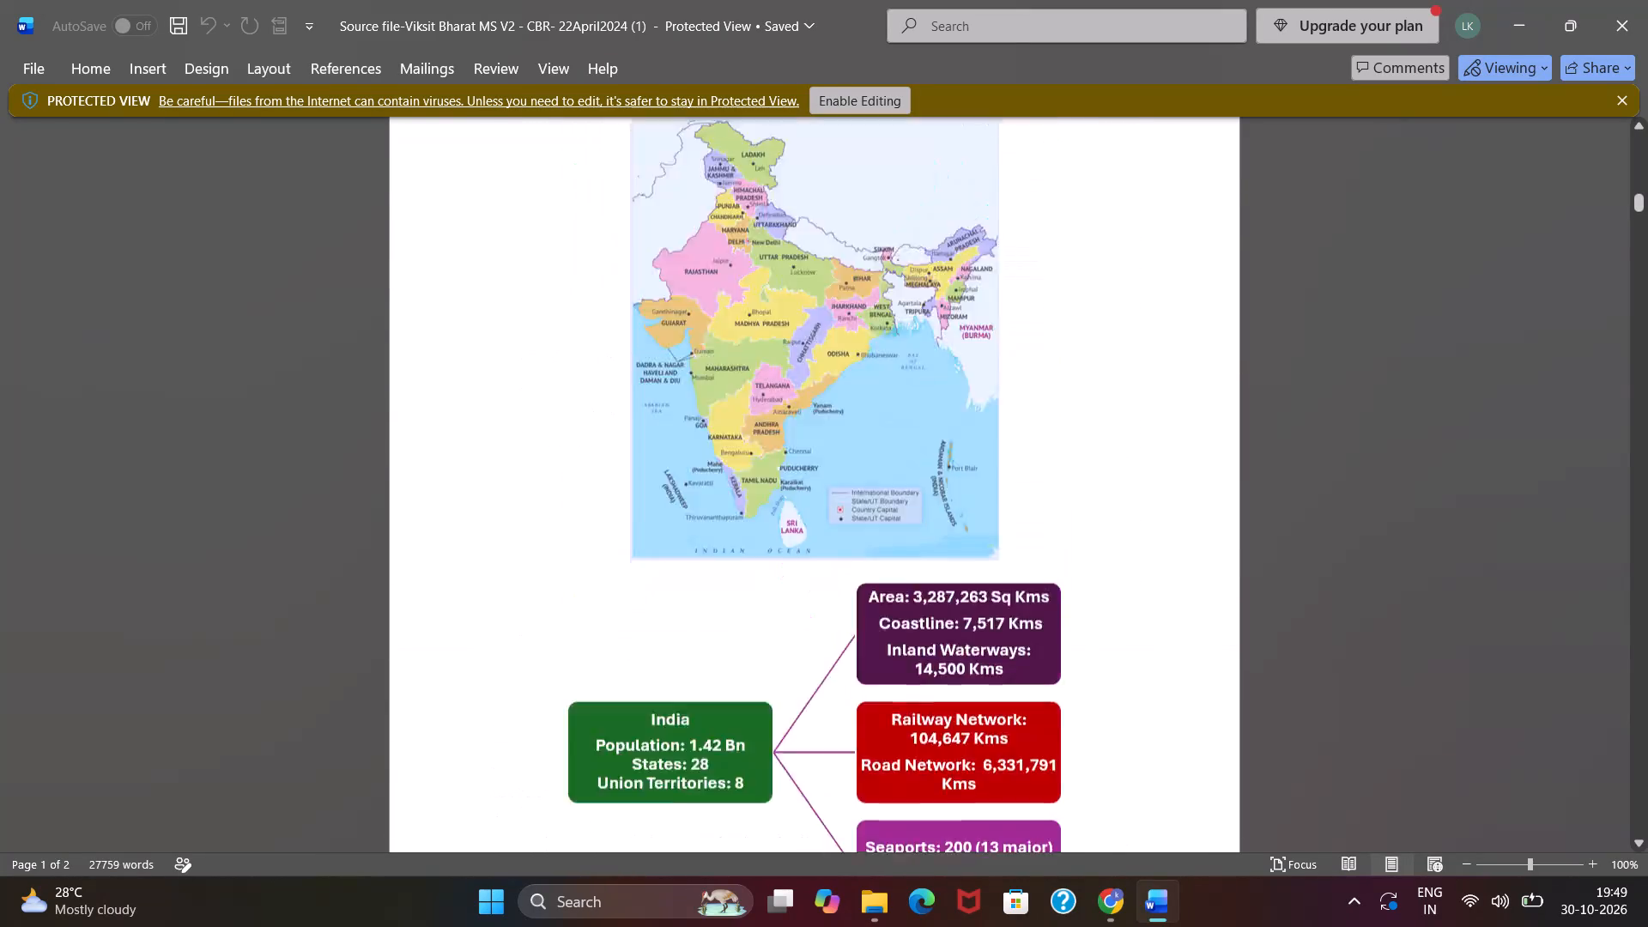
{"action": "scroll", "coordinate": [483, 689], "scroll_direction": "down", "scroll_amount": 2}
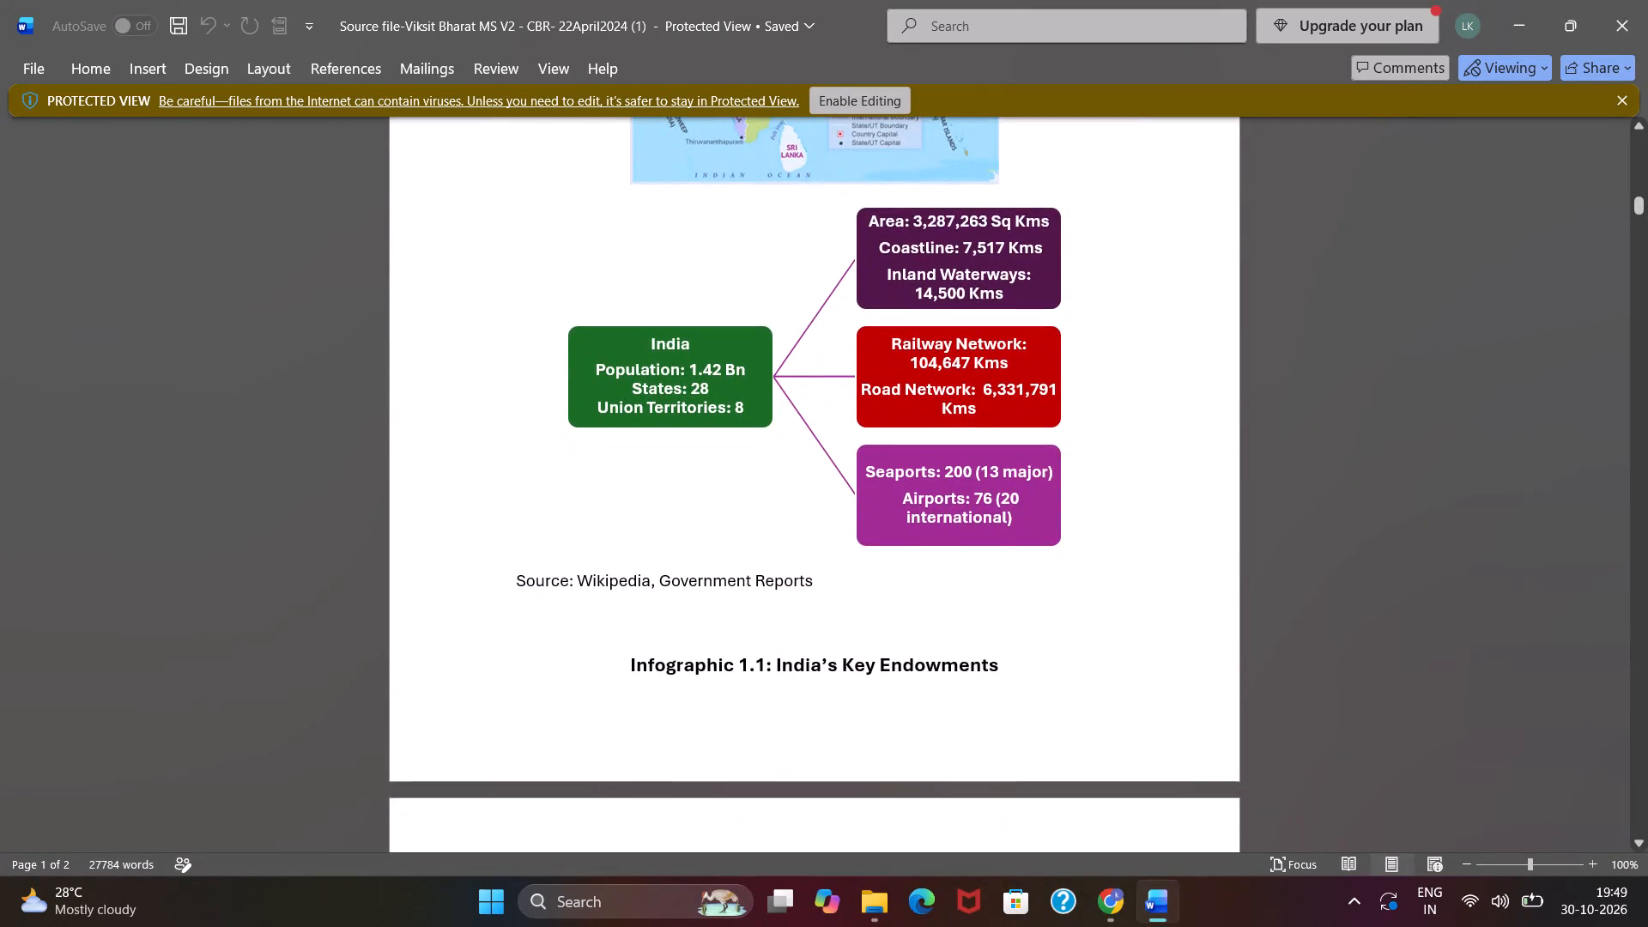
{"action": "scroll", "coordinate": [483, 689], "scroll_direction": "down", "scroll_amount": 2}
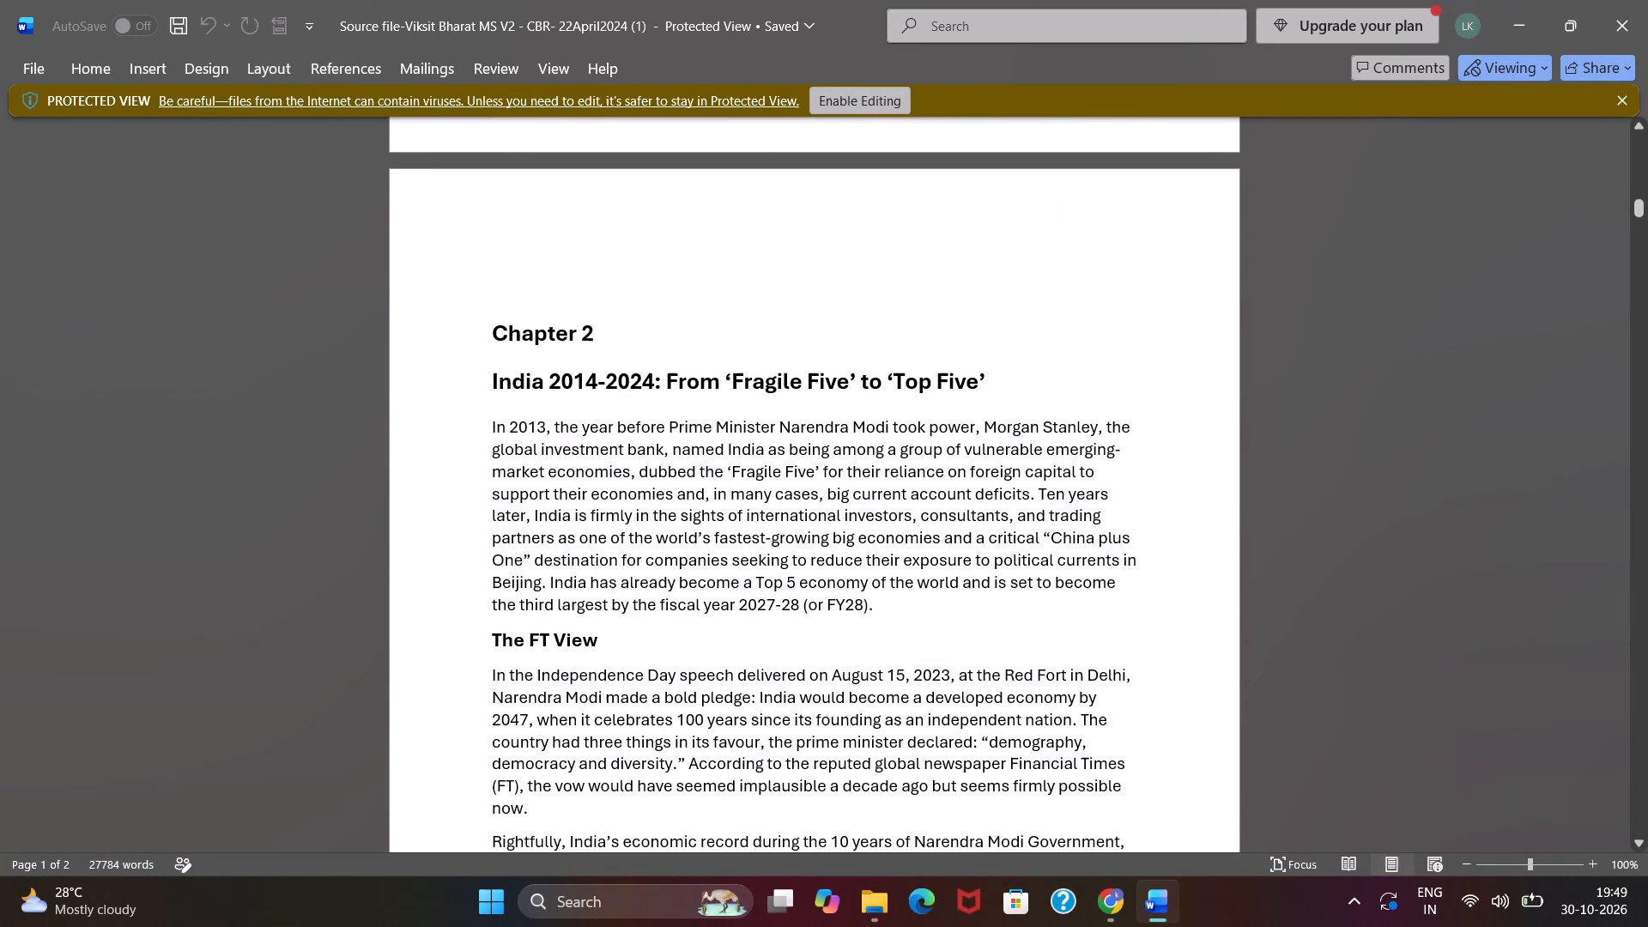
Skim the rest of the manuscript through to its last page, and return to the title page.
{"action": "left_click_drag", "start_coordinate": [1639, 211], "coordinate": [1645, 457]}
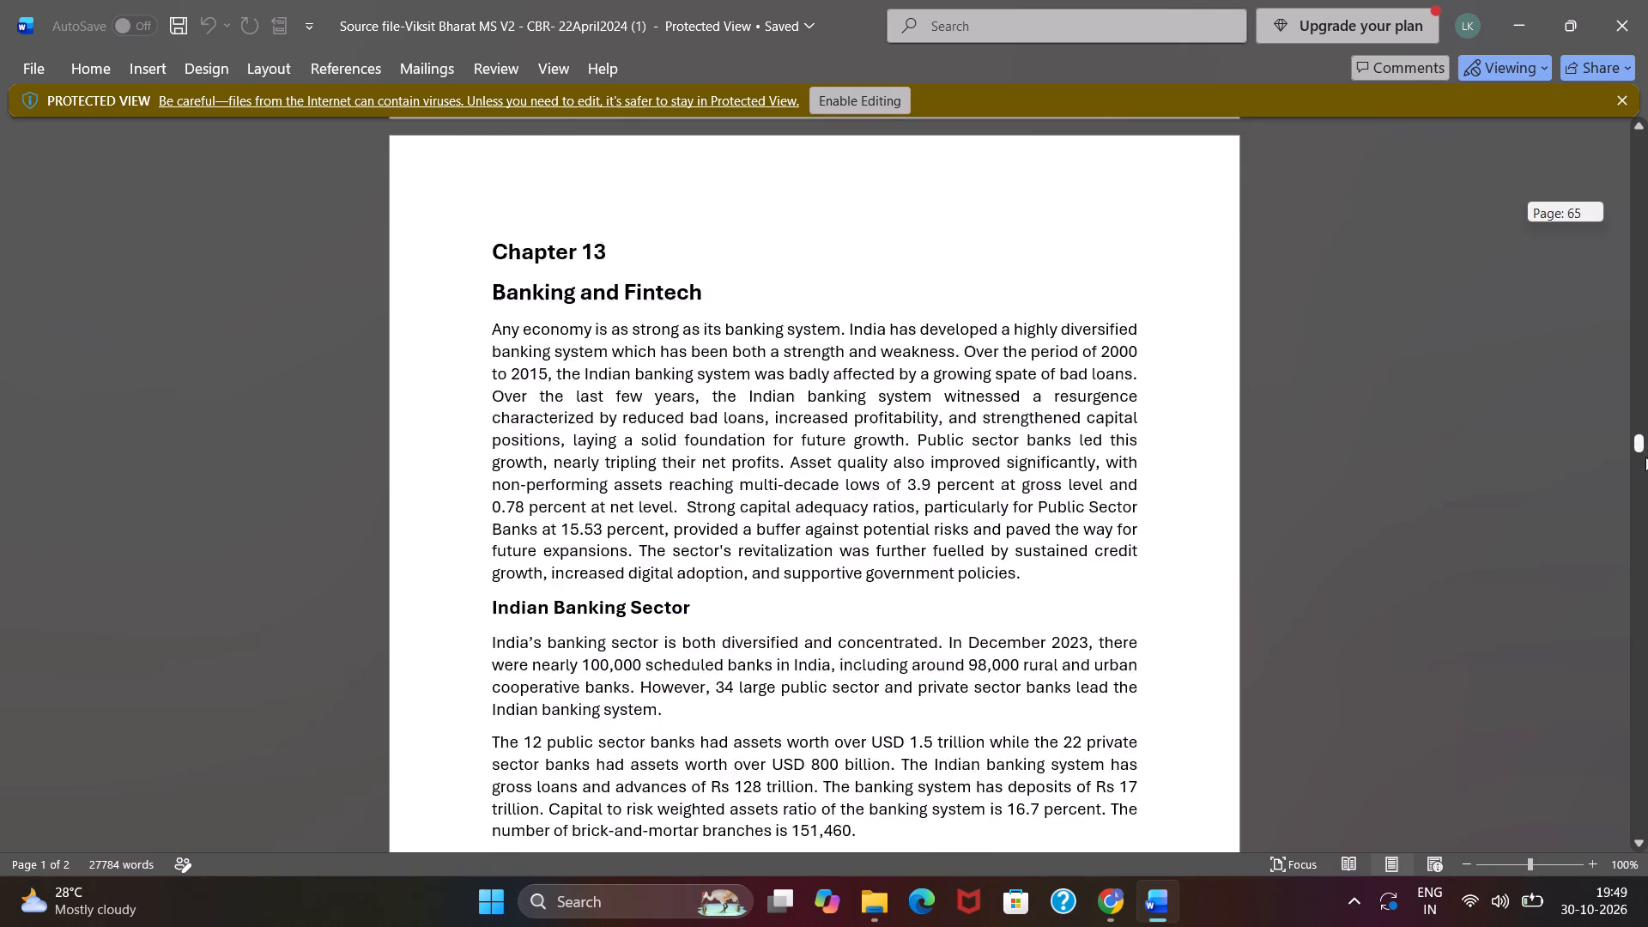
{"action": "left_click_drag", "start_coordinate": [1645, 457], "coordinate": [1634, 824]}
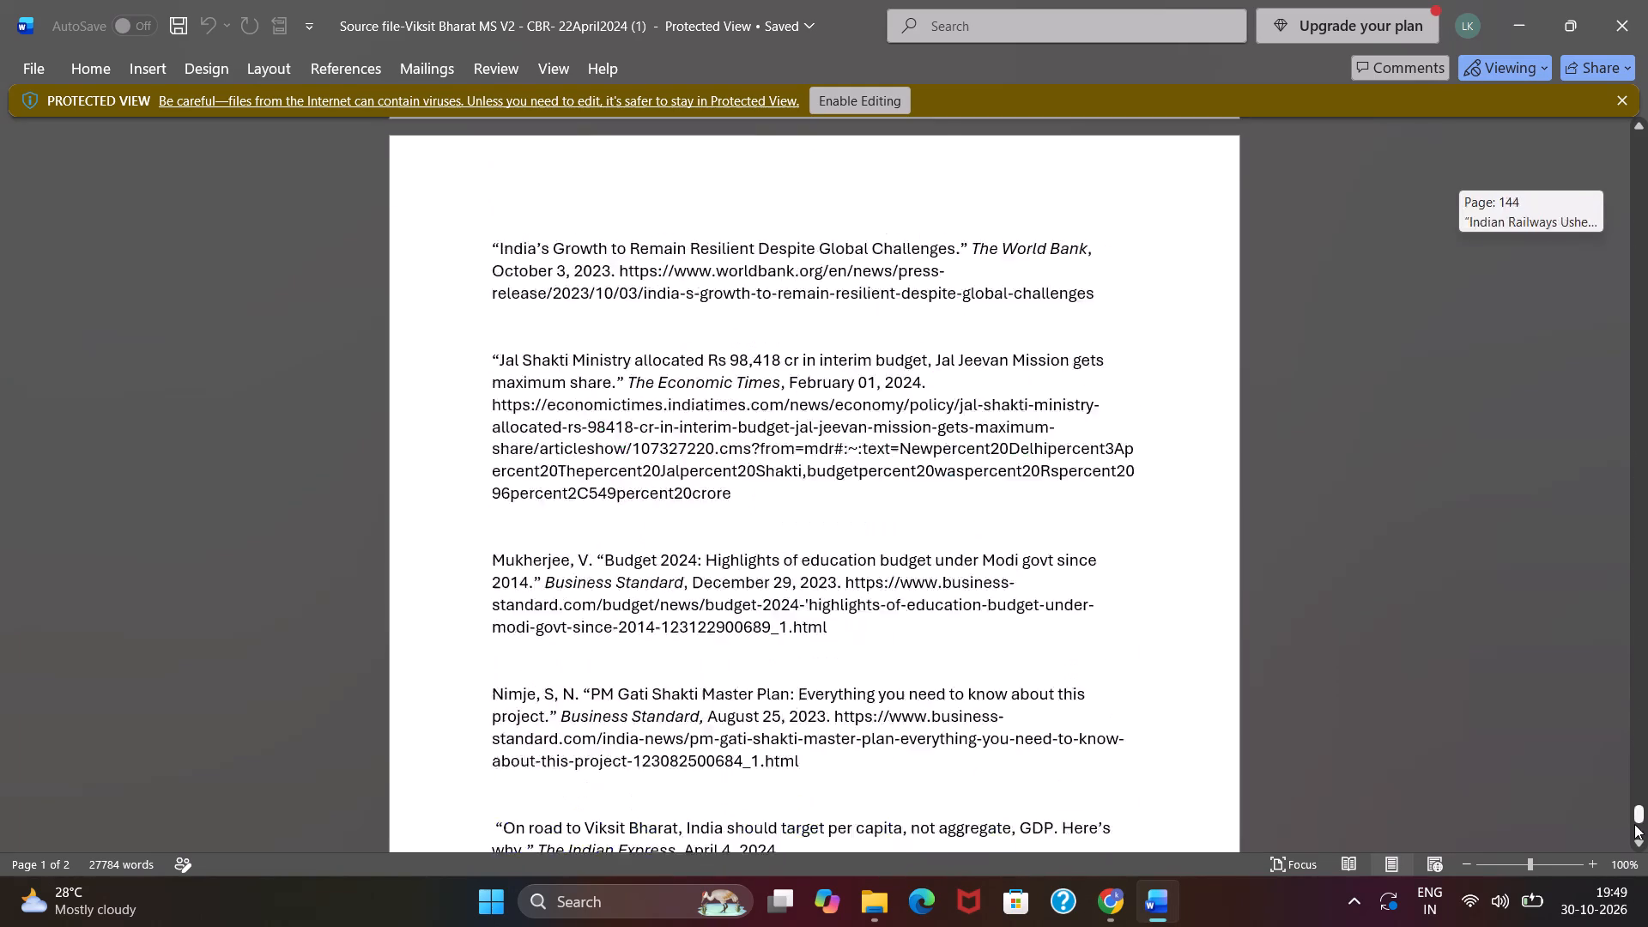
{"action": "left_click_drag", "start_coordinate": [1634, 824], "coordinate": [1635, 838]}
{"action": "left_click_drag", "start_coordinate": [1638, 823], "coordinate": [1638, 831]}
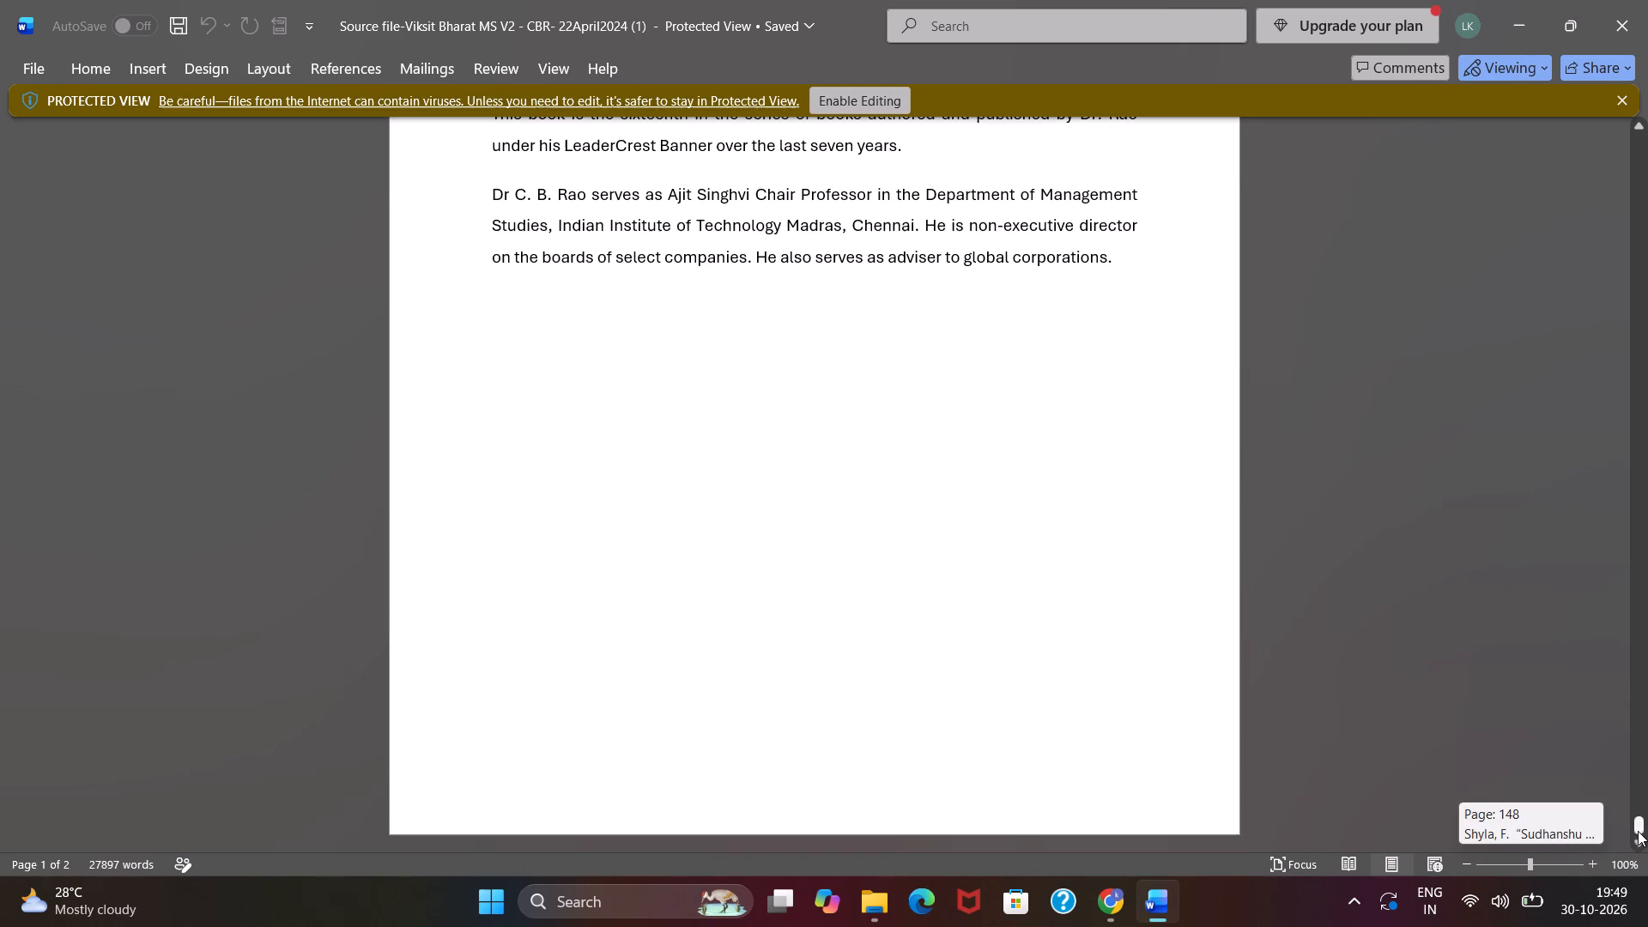
{"action": "left_click_drag", "start_coordinate": [1638, 831], "coordinate": [1638, 834]}
{"action": "scroll", "coordinate": [610, 517], "scroll_direction": "up", "scroll_amount": 20}
{"action": "scroll", "coordinate": [610, 517], "scroll_direction": "up", "scroll_amount": 20}
{"action": "scroll", "coordinate": [610, 517], "scroll_direction": "up", "scroll_amount": 20}
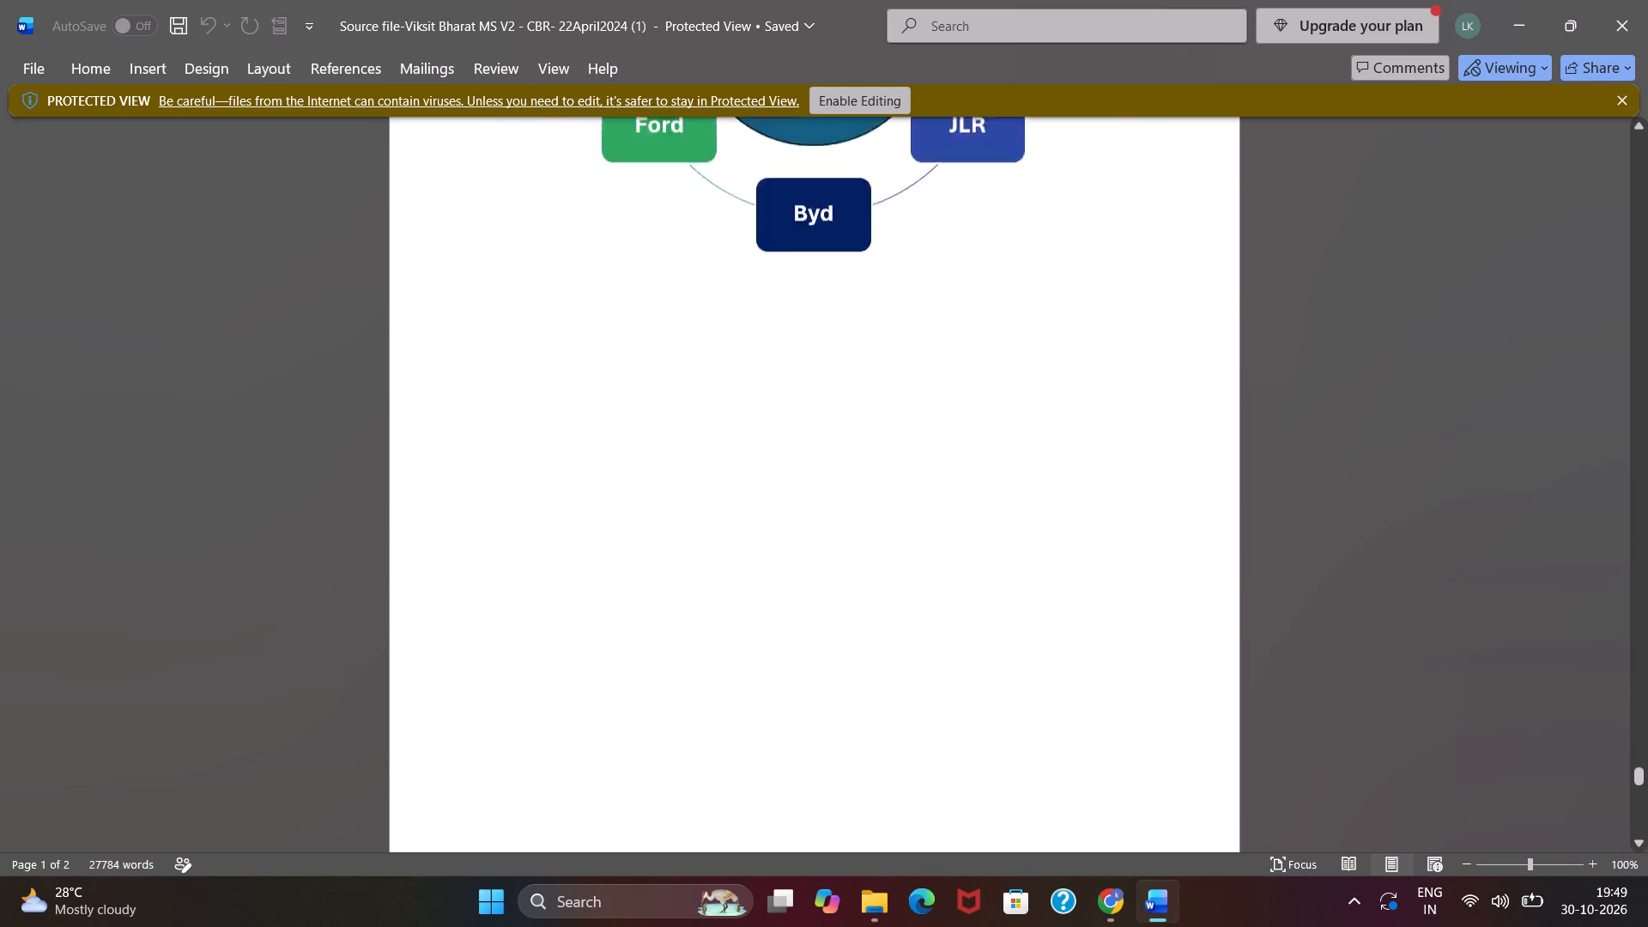
{"action": "scroll", "coordinate": [610, 517], "scroll_direction": "up", "scroll_amount": 20}
{"action": "scroll", "coordinate": [610, 517], "scroll_direction": "up", "scroll_amount": 20}
{"action": "scroll", "coordinate": [610, 517], "scroll_direction": "up", "scroll_amount": 20}
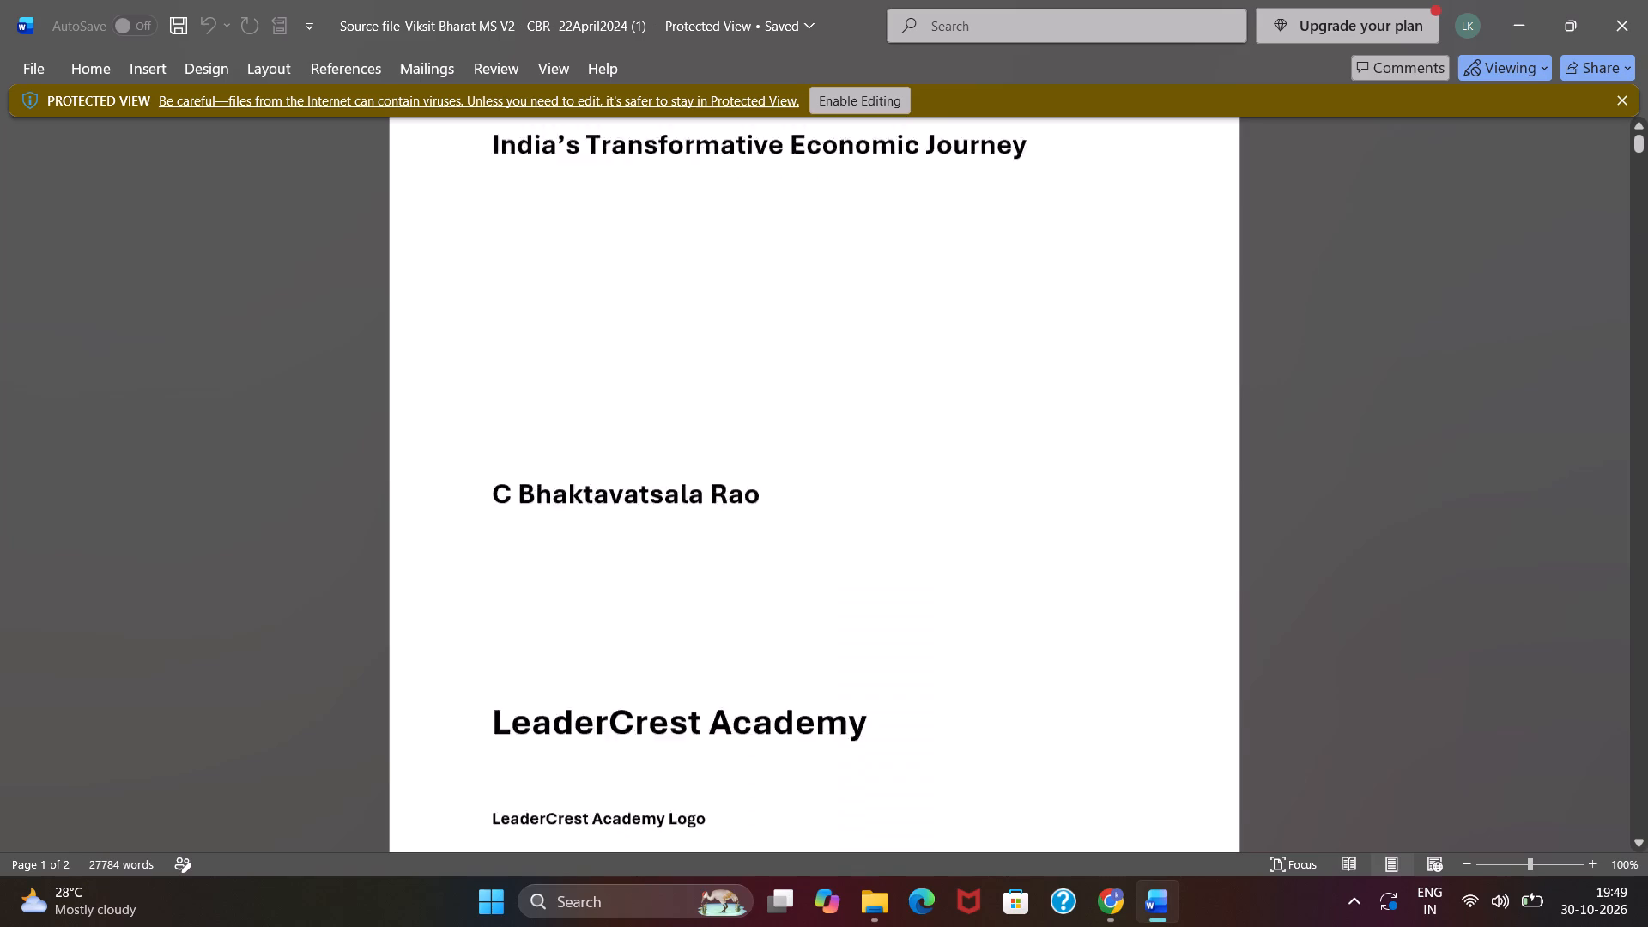
{"action": "scroll", "coordinate": [610, 517], "scroll_direction": "up", "scroll_amount": 14}
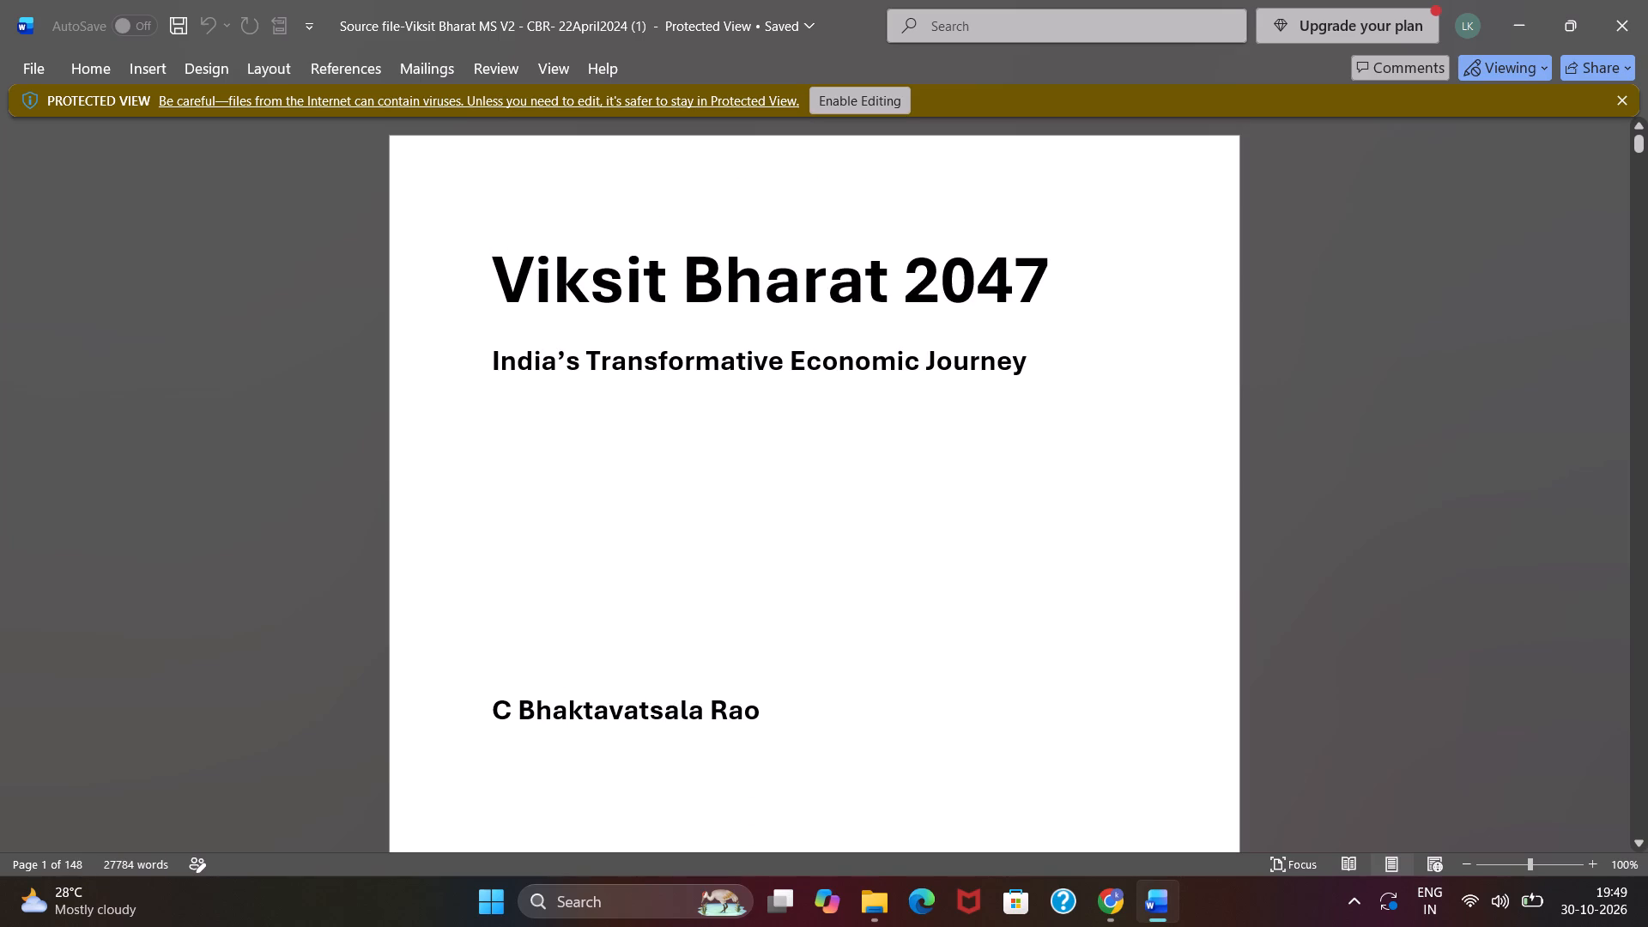
Examine the Viksit Bharat manuscript from the title page through the front matter and Chapter 1 for images, text boxes and tables.
{"action": "scroll", "coordinate": [610, 517], "scroll_direction": "down", "scroll_amount": 10}
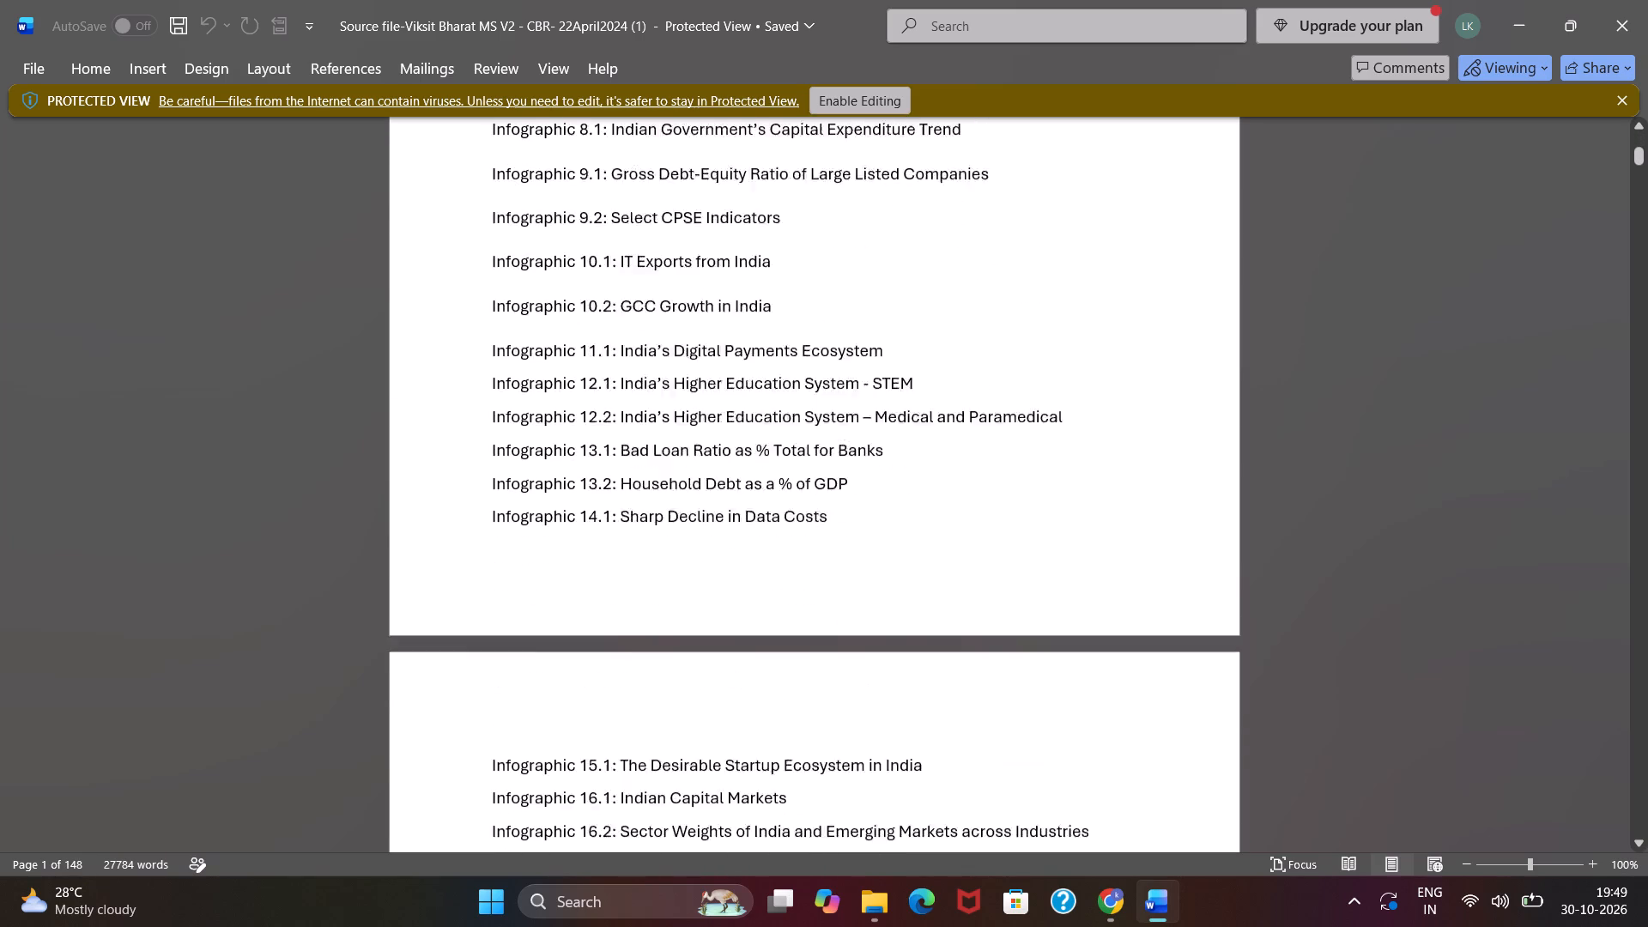
{"action": "scroll", "coordinate": [610, 517], "scroll_direction": "down", "scroll_amount": 6}
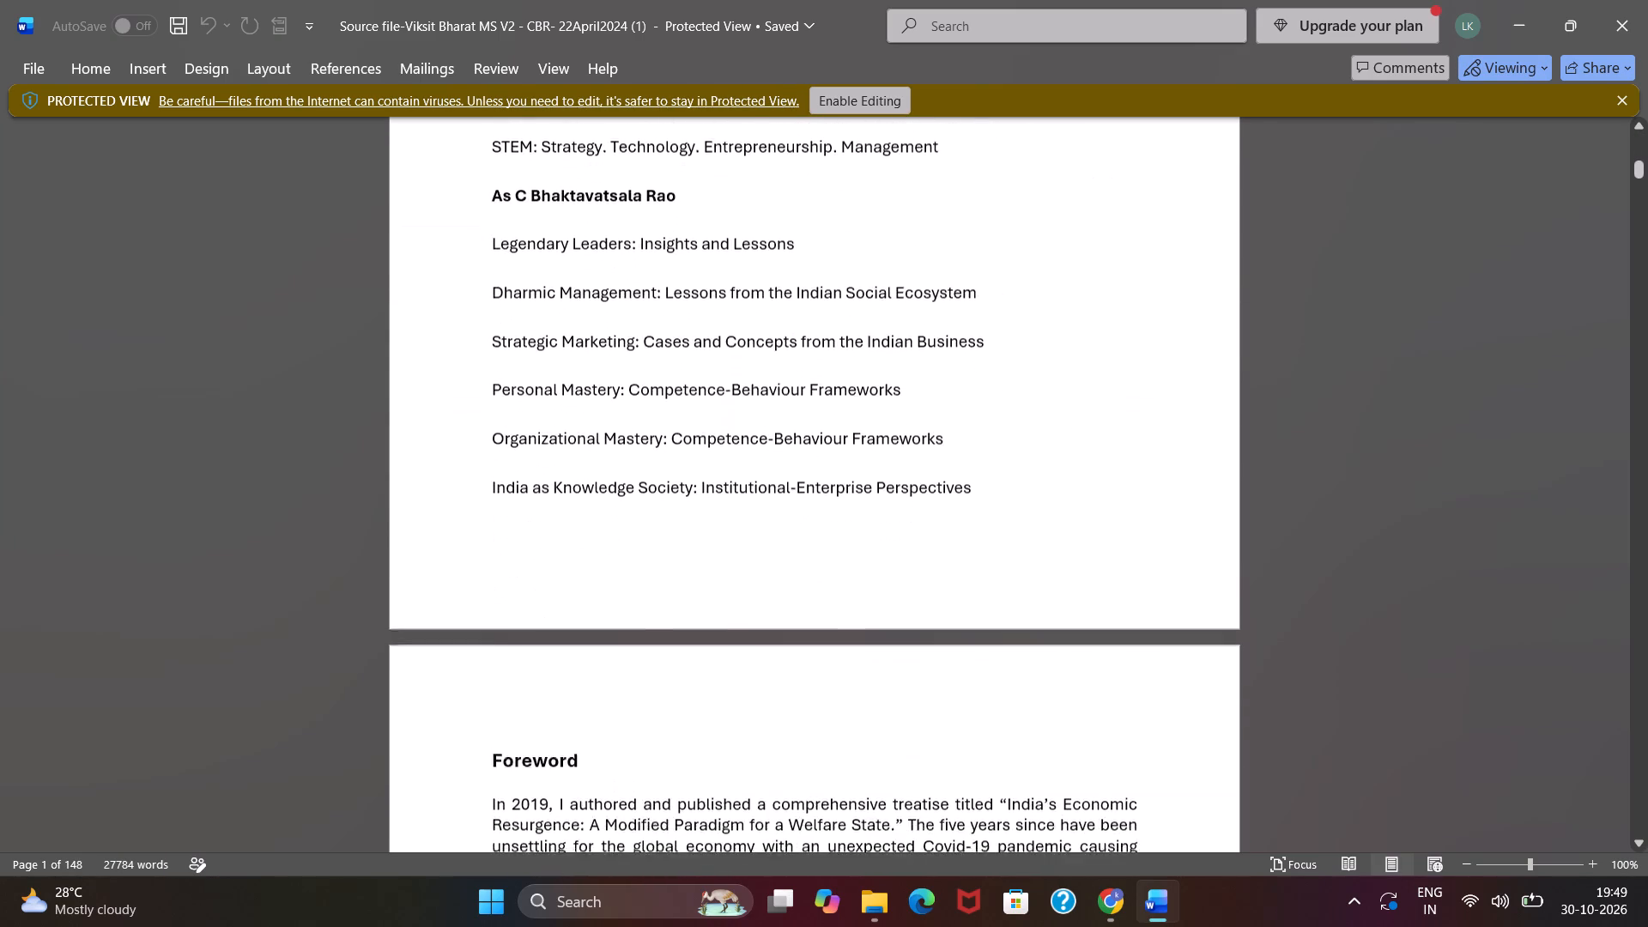
{"action": "scroll", "coordinate": [610, 517], "scroll_direction": "down", "scroll_amount": 9}
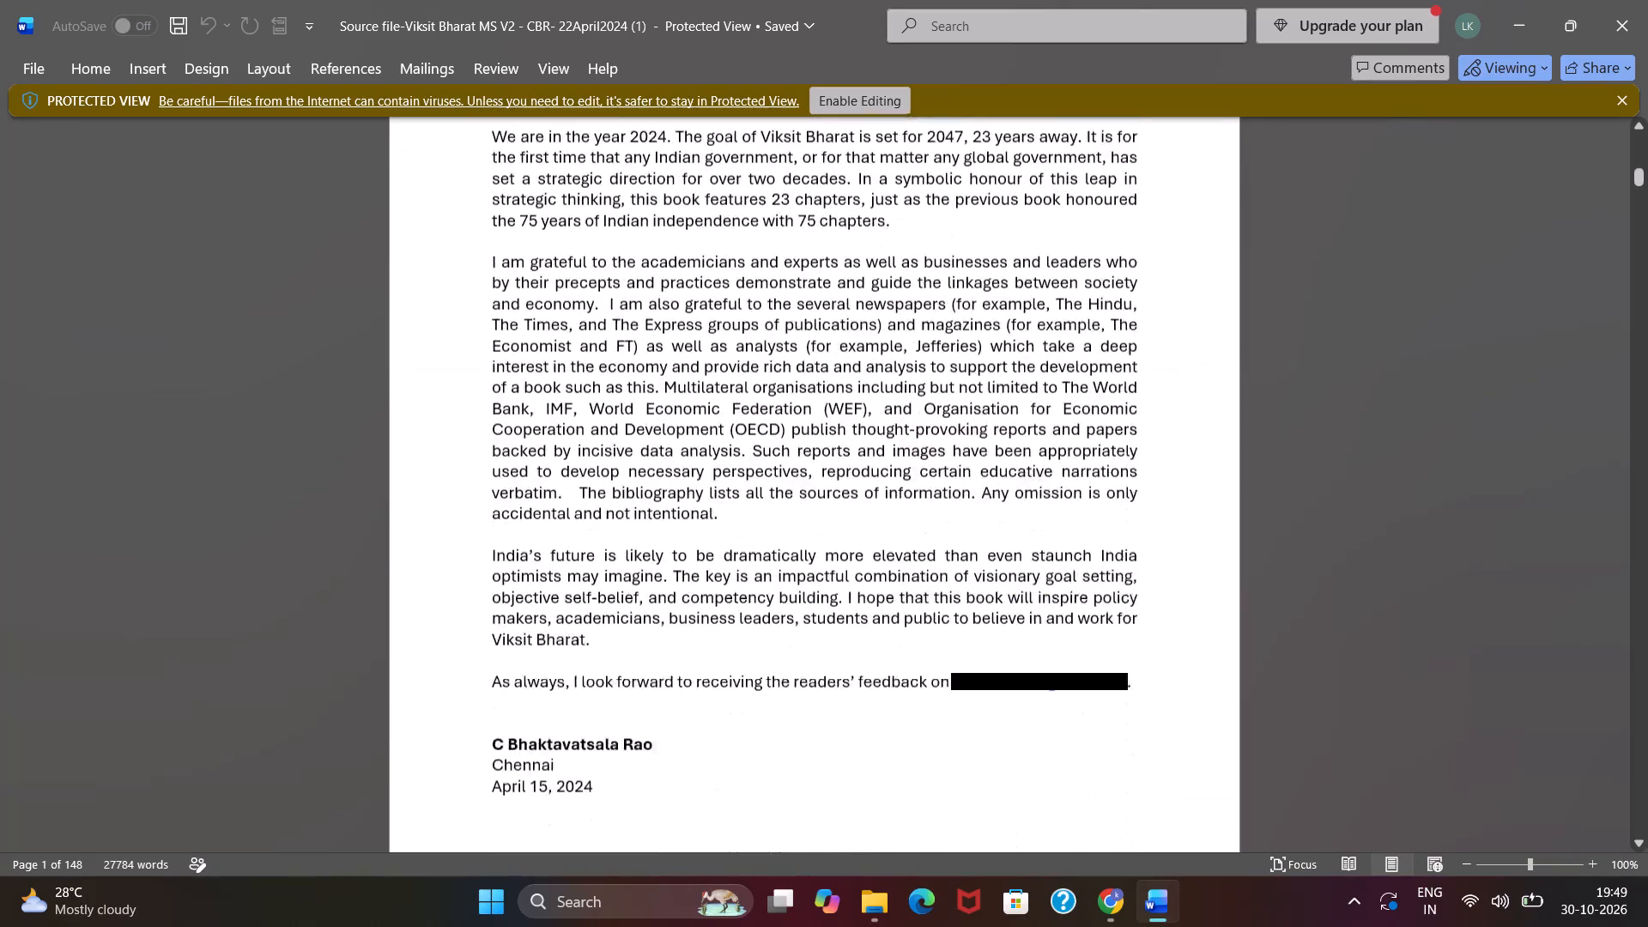
{"action": "scroll", "coordinate": [610, 517], "scroll_direction": "down", "scroll_amount": 9}
{"action": "scroll", "coordinate": [610, 517], "scroll_direction": "up", "scroll_amount": 1}
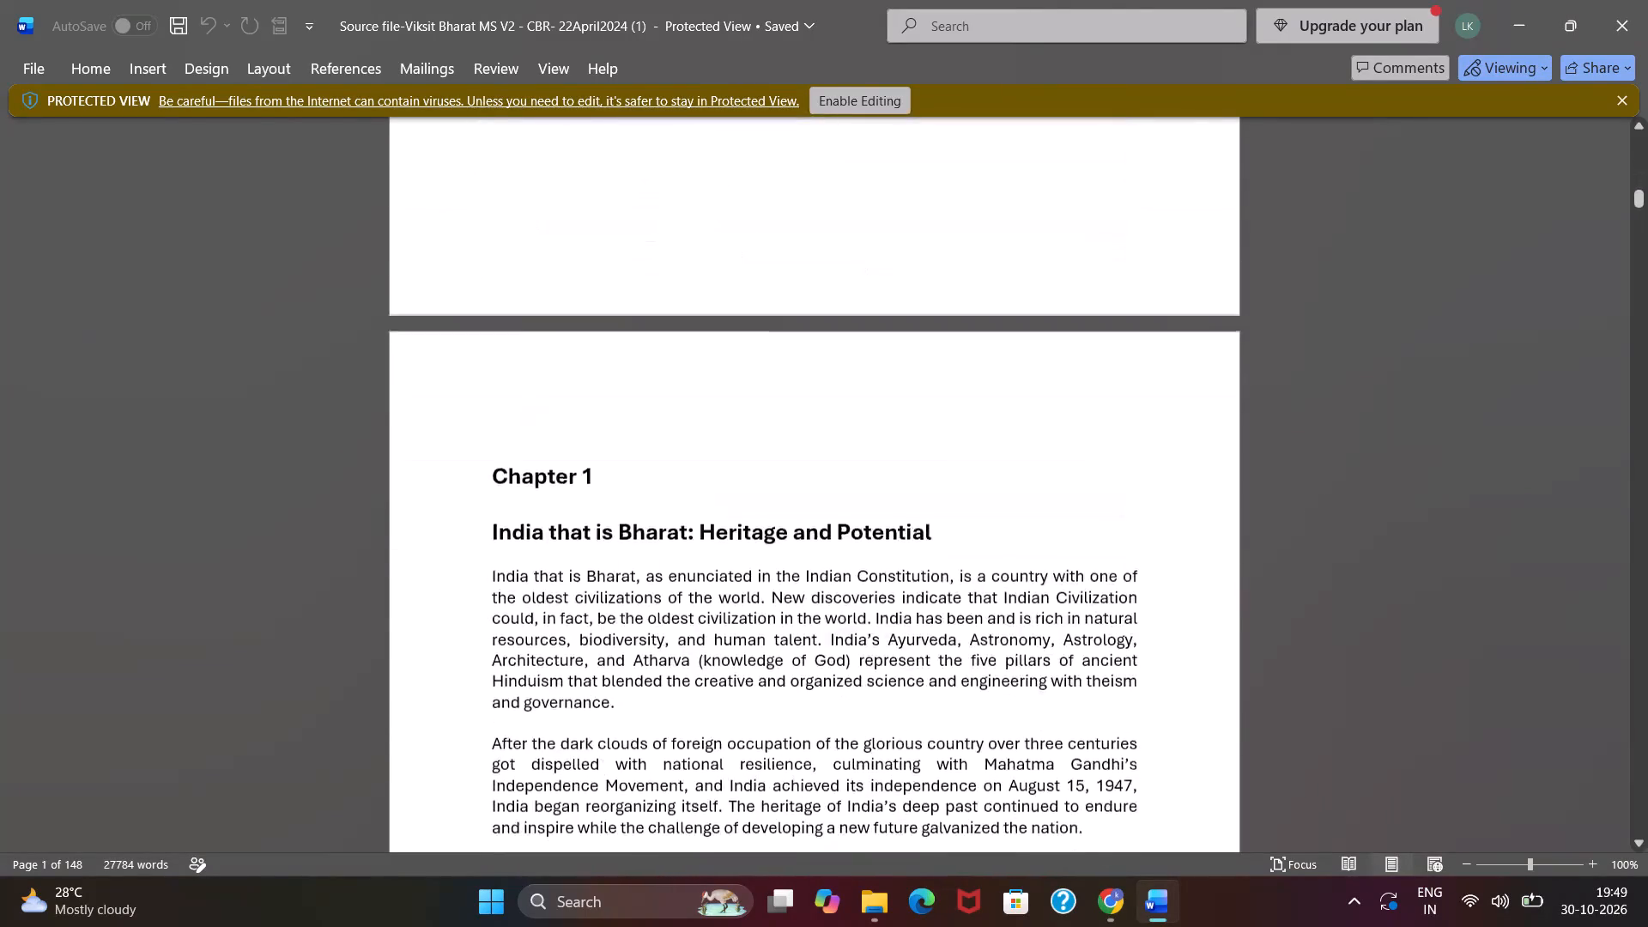
{"action": "scroll", "coordinate": [610, 517], "scroll_direction": "up", "scroll_amount": 5}
{"action": "scroll", "coordinate": [610, 517], "scroll_direction": "down", "scroll_amount": 2}
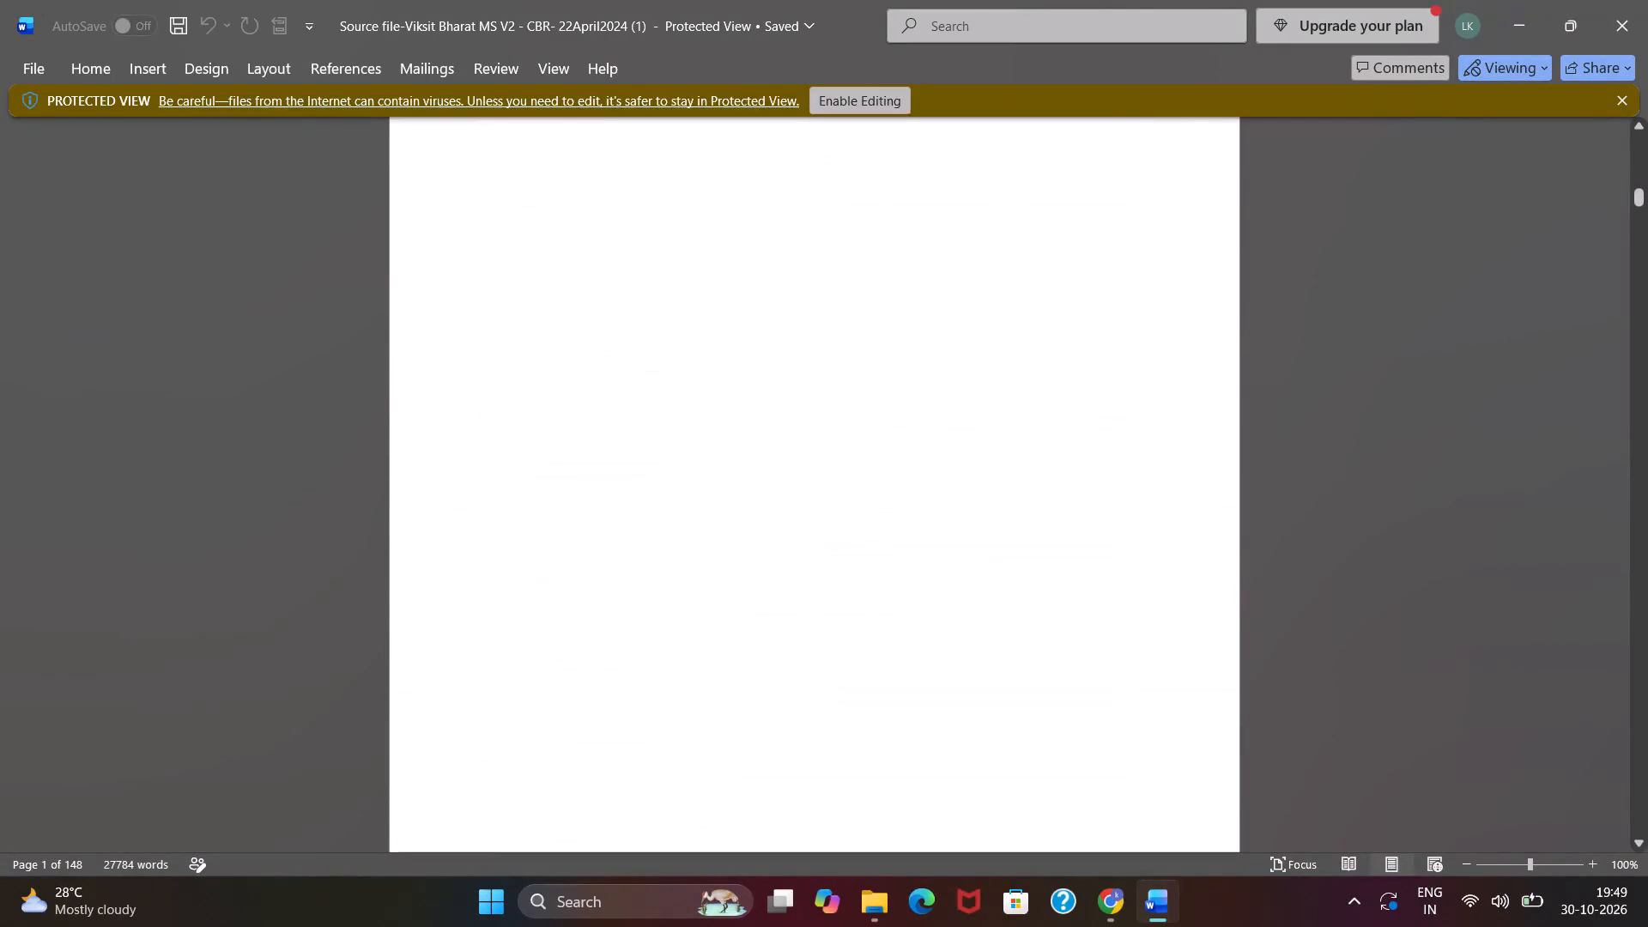
{"action": "scroll", "coordinate": [610, 517], "scroll_direction": "down", "scroll_amount": 3}
{"action": "scroll", "coordinate": [610, 517], "scroll_direction": "up", "scroll_amount": 1}
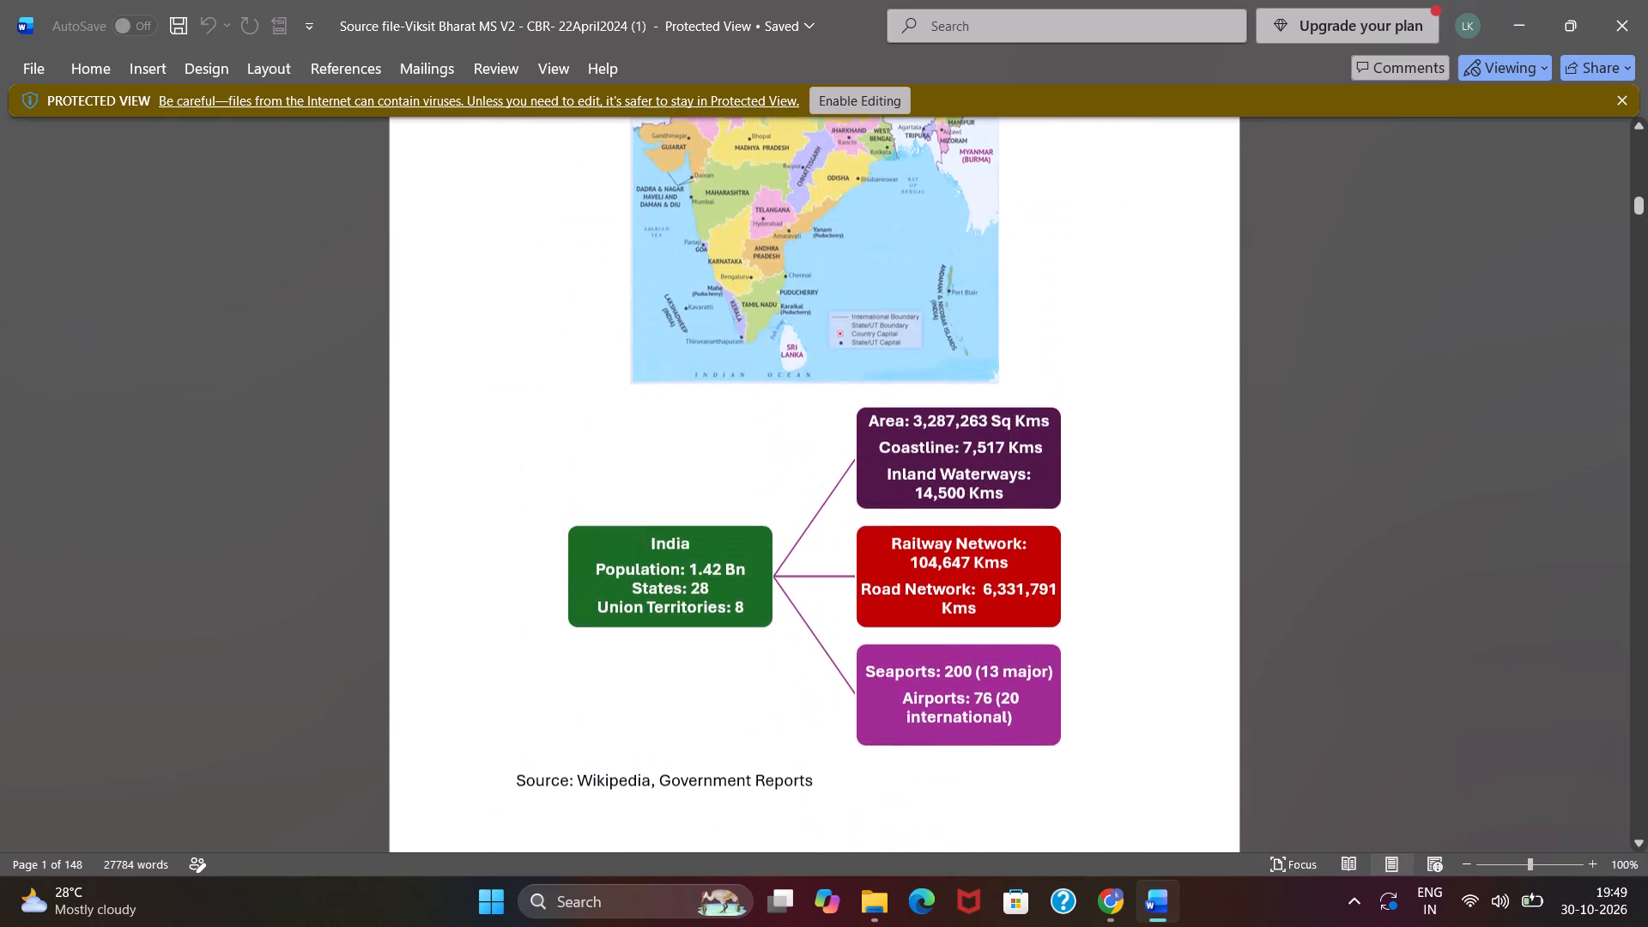
{"action": "scroll", "coordinate": [610, 517], "scroll_direction": "down", "scroll_amount": 3}
{"action": "scroll", "coordinate": [610, 517], "scroll_direction": "up", "scroll_amount": 1}
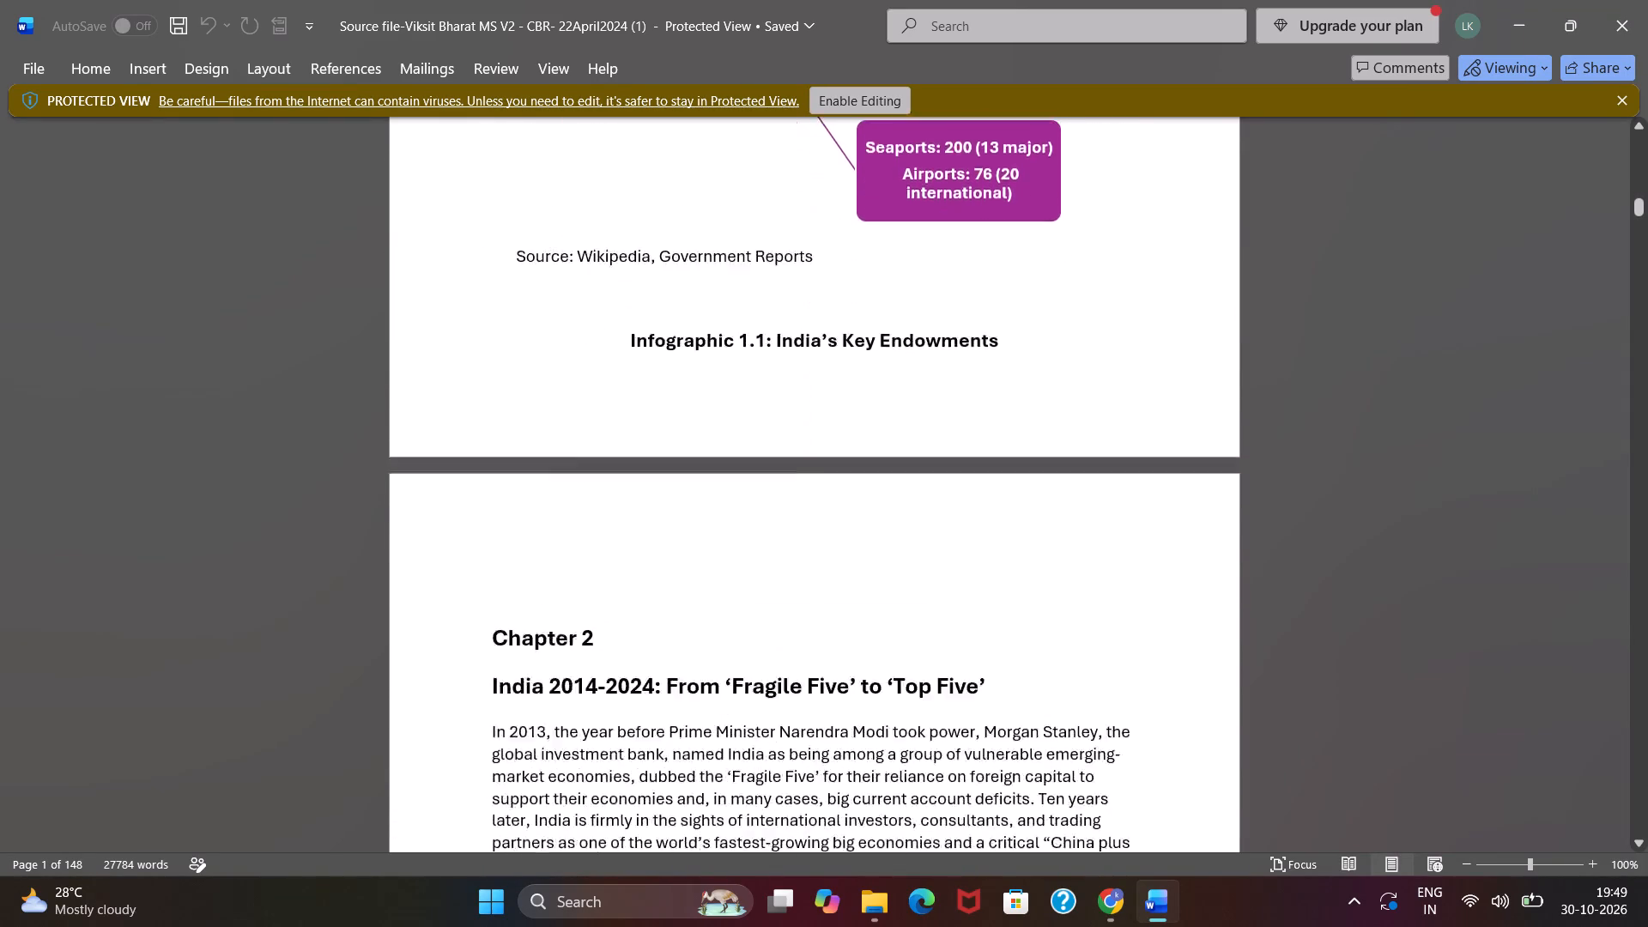
{"action": "scroll", "coordinate": [610, 517], "scroll_direction": "up", "scroll_amount": 1}
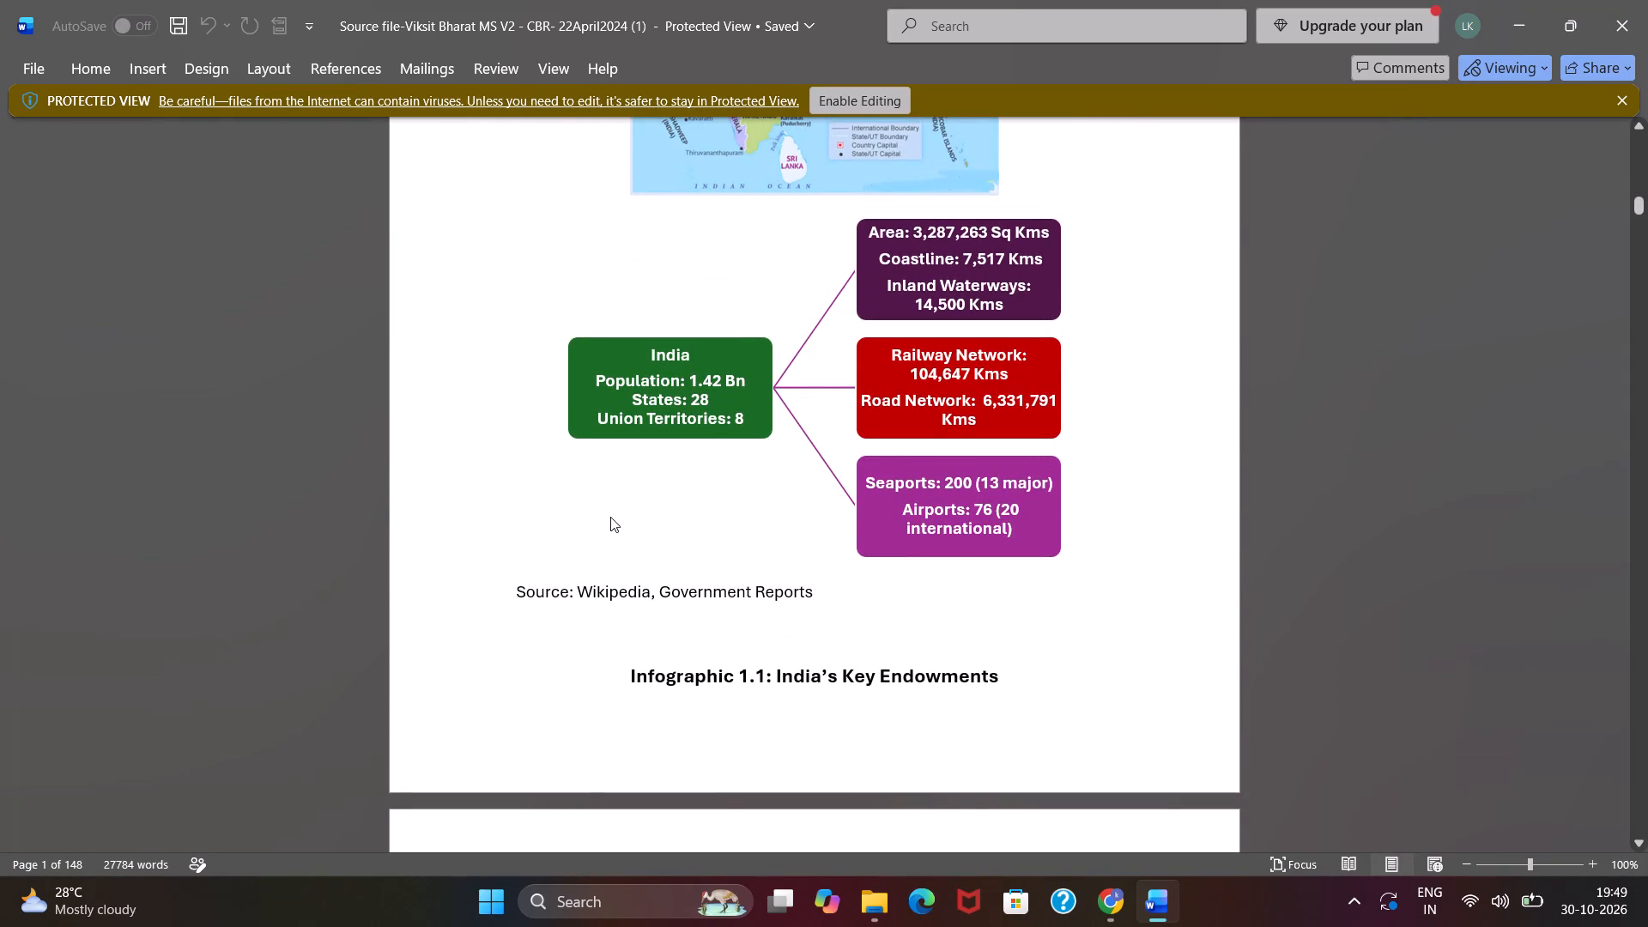
Examine Chapters 2 and 3, through Infographic 3.3, for images, text boxes and tables.
{"action": "scroll", "coordinate": [610, 517], "scroll_direction": "down", "scroll_amount": 7}
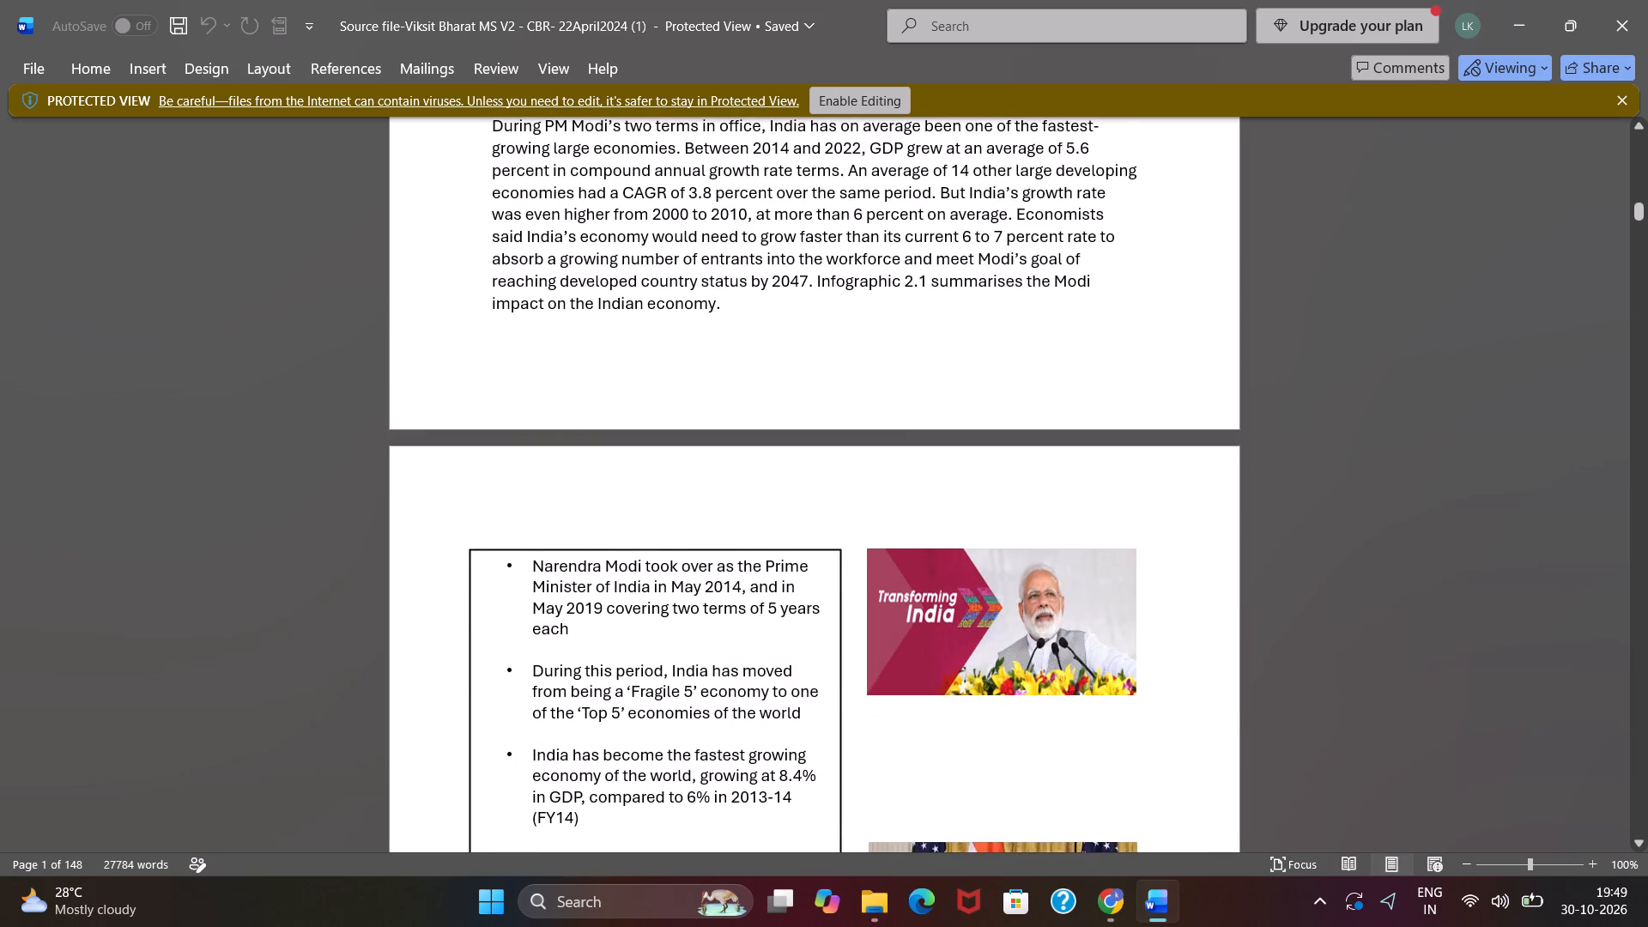
{"action": "scroll", "coordinate": [610, 517], "scroll_direction": "down", "scroll_amount": 10}
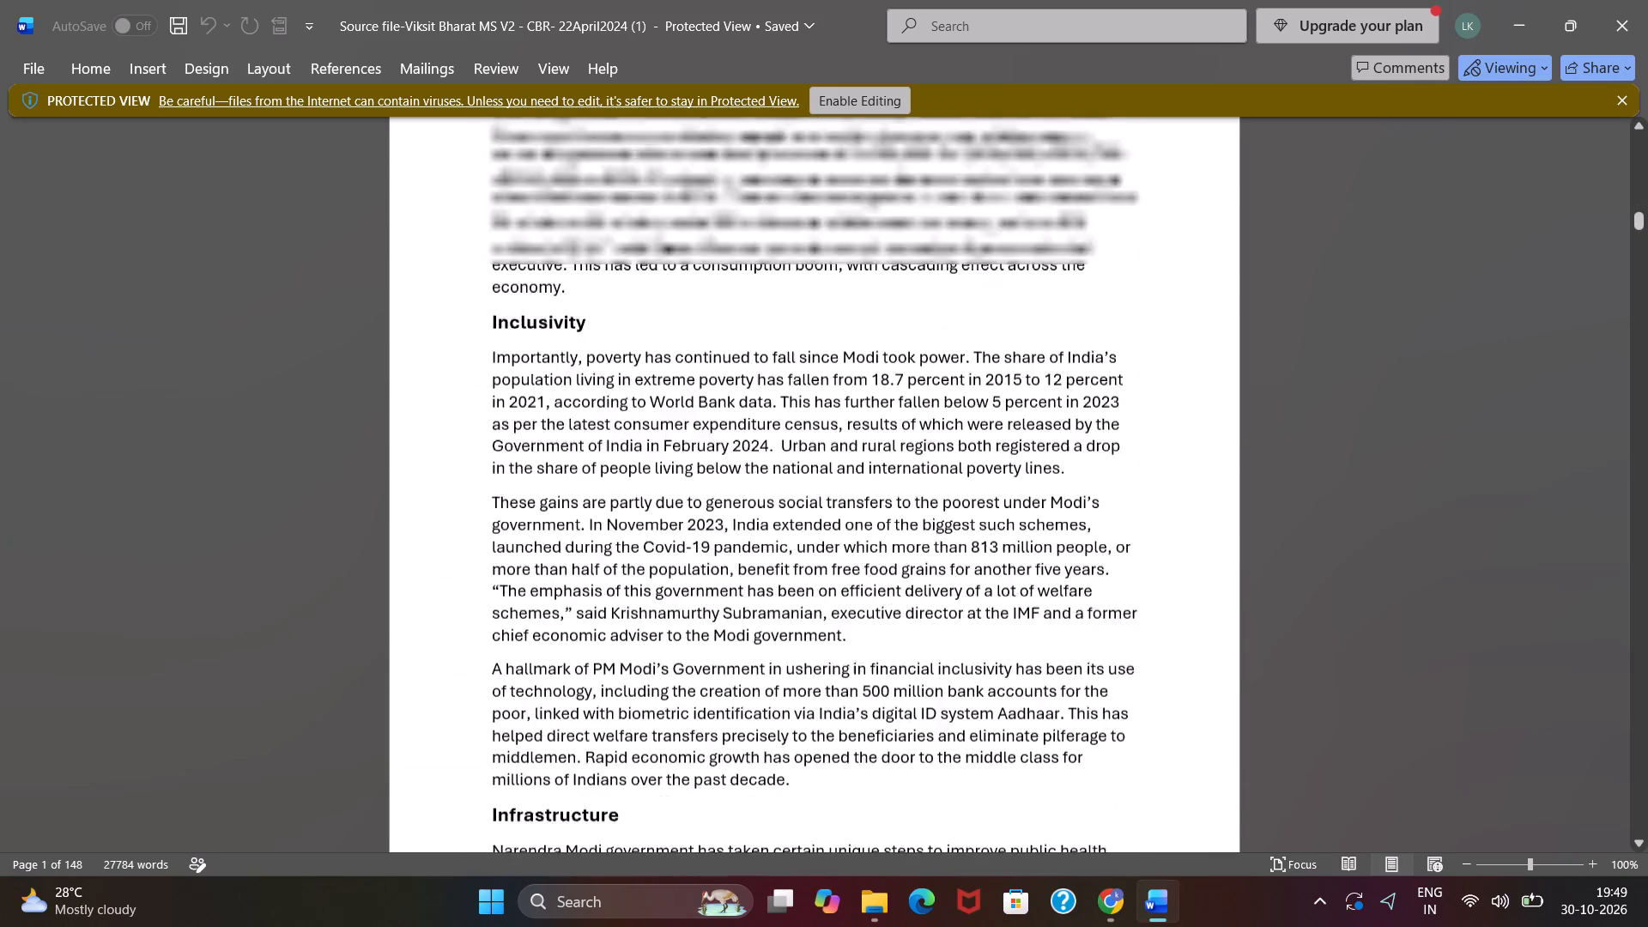
{"action": "scroll", "coordinate": [610, 517], "scroll_direction": "down", "scroll_amount": 2}
{"action": "scroll", "coordinate": [610, 517], "scroll_direction": "up", "scroll_amount": 1}
{"action": "scroll", "coordinate": [610, 517], "scroll_direction": "down", "scroll_amount": 1}
{"action": "scroll", "coordinate": [610, 517], "scroll_direction": "up", "scroll_amount": 1}
{"action": "scroll", "coordinate": [610, 517], "scroll_direction": "down", "scroll_amount": 1}
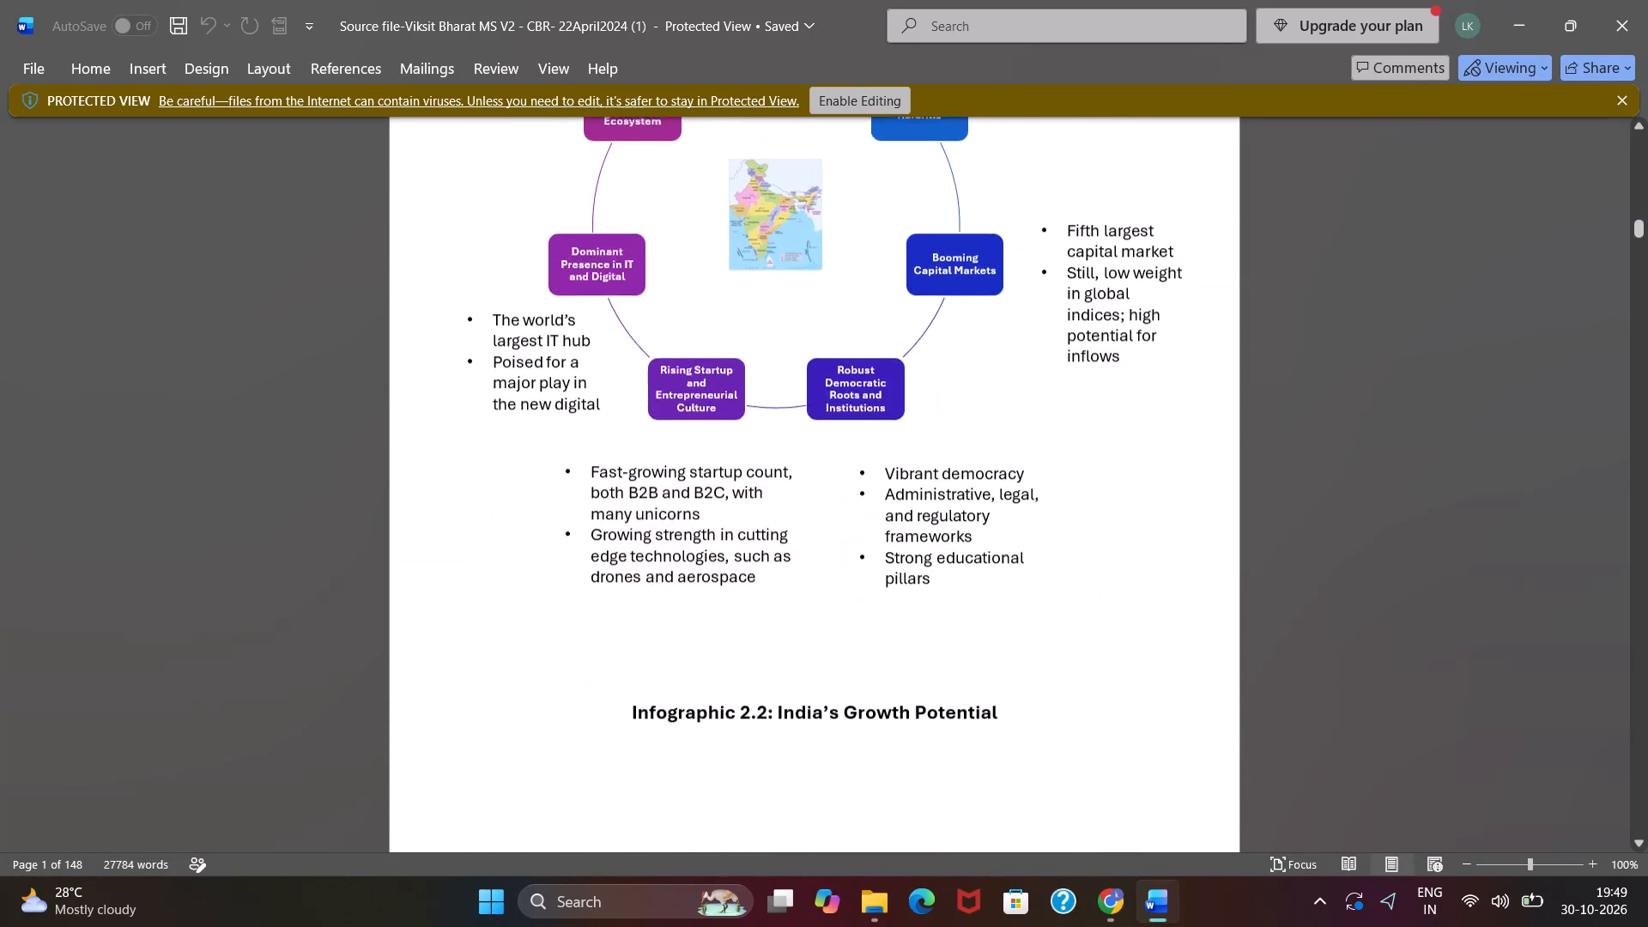
{"action": "scroll", "coordinate": [610, 517], "scroll_direction": "down", "scroll_amount": 2}
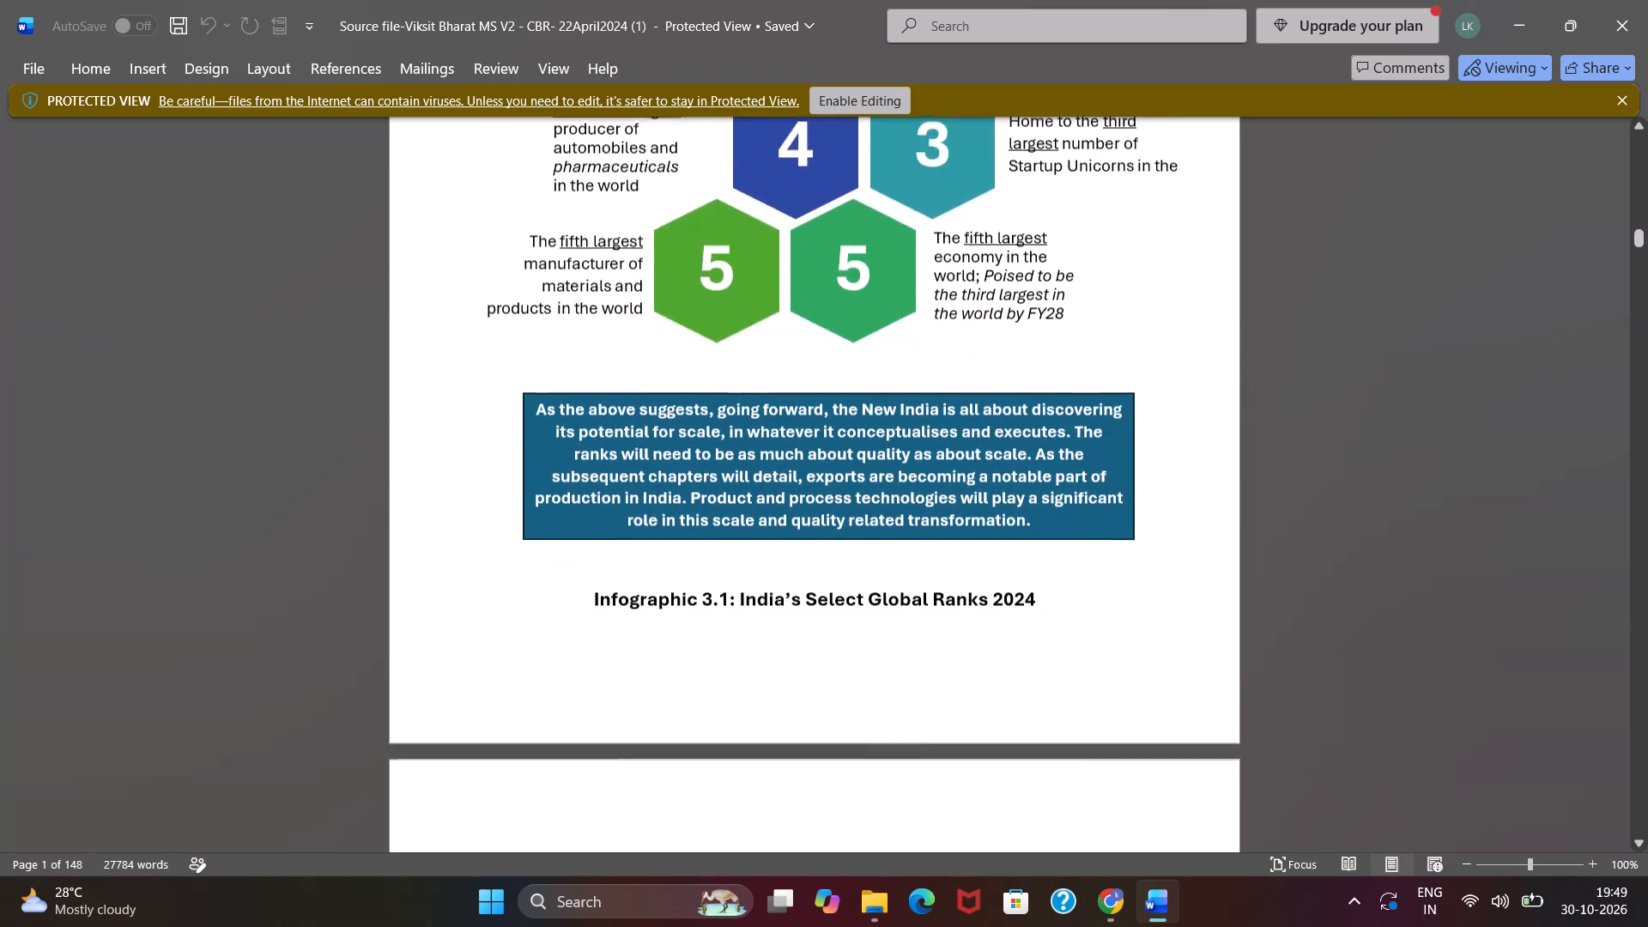
{"action": "scroll", "coordinate": [610, 517], "scroll_direction": "down", "scroll_amount": 3}
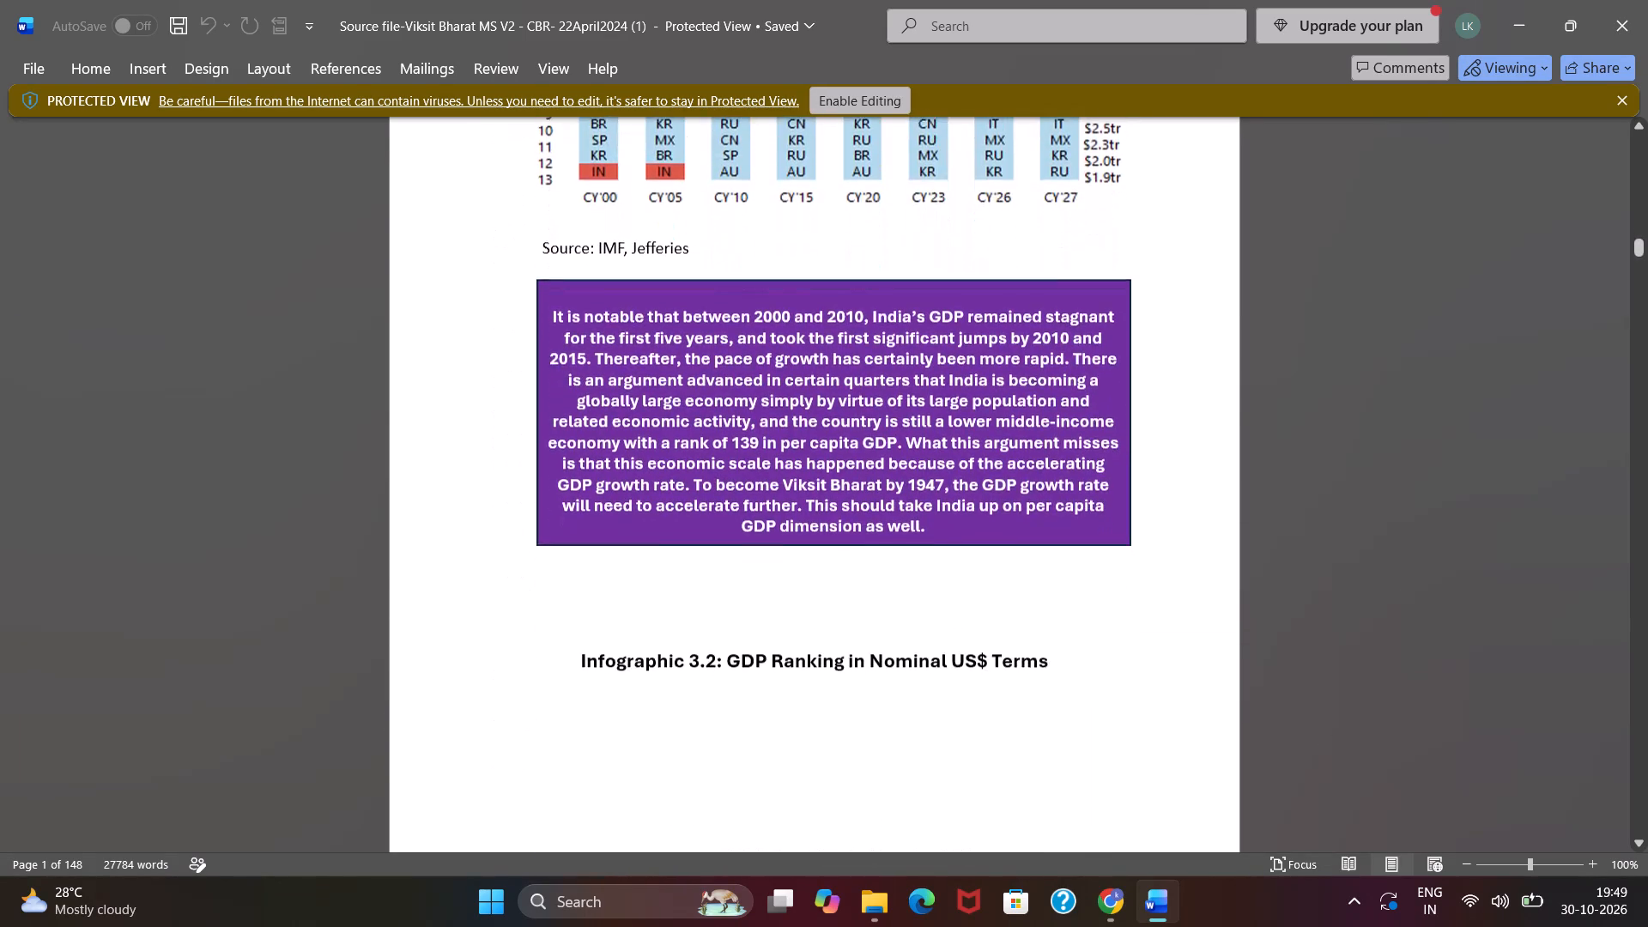
{"action": "scroll", "coordinate": [610, 517], "scroll_direction": "down", "scroll_amount": 4}
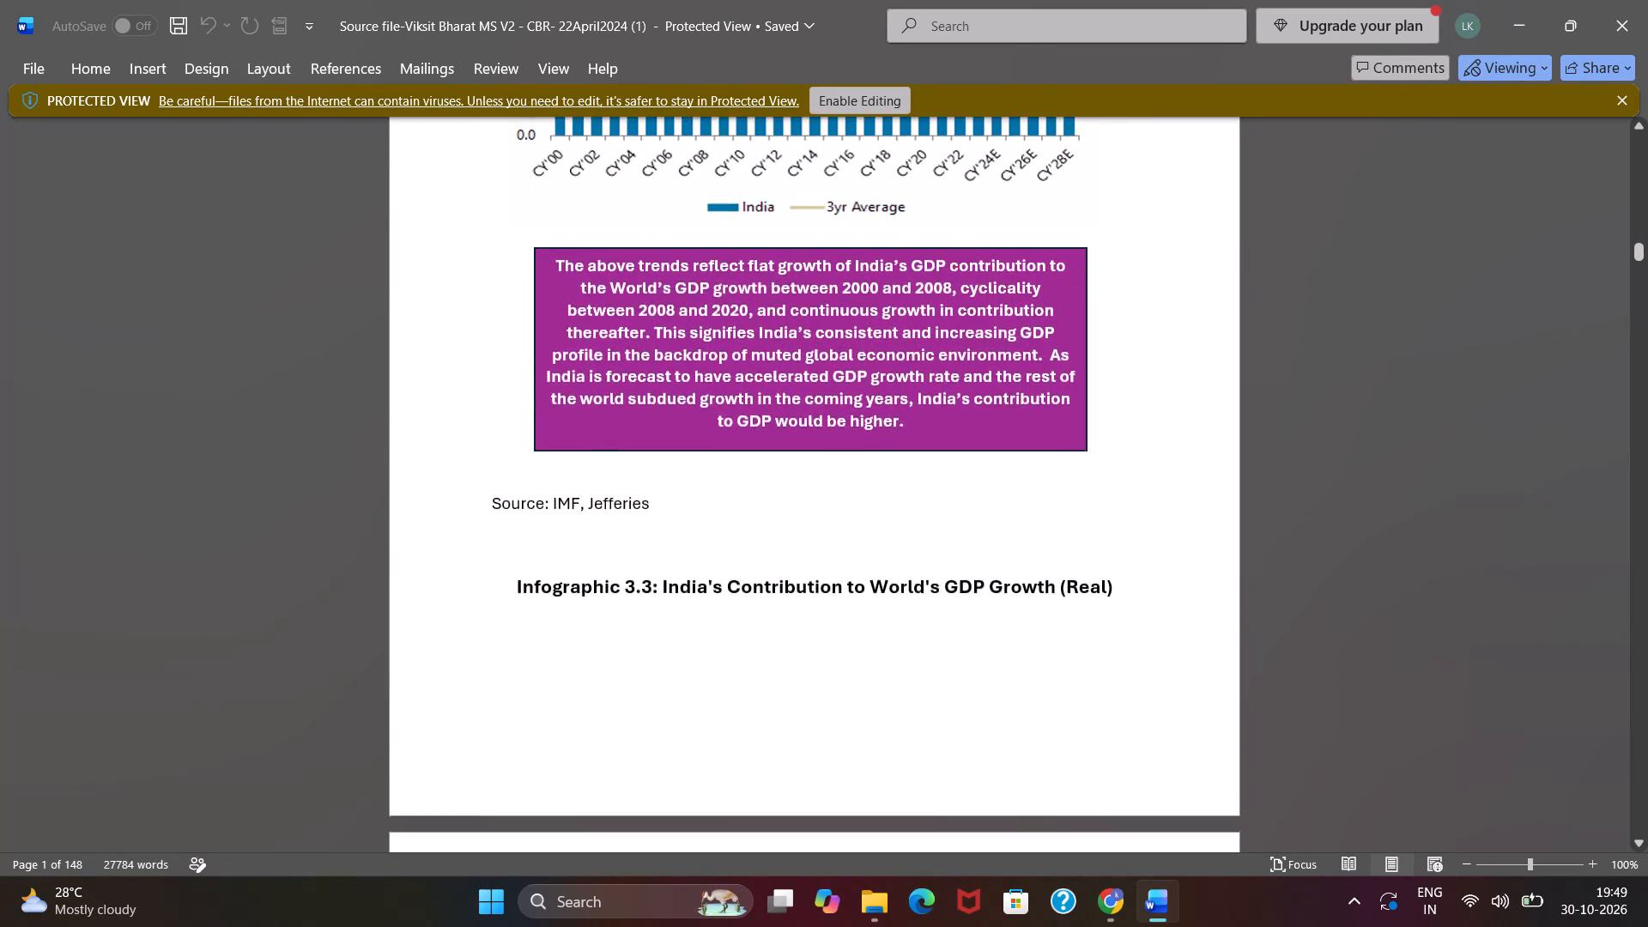
Examine the policy diagrams, initiatives grid and GDP growth chart in Chapter 4 for images, text boxes and tables.
{"action": "scroll", "coordinate": [610, 517], "scroll_direction": "down", "scroll_amount": 5}
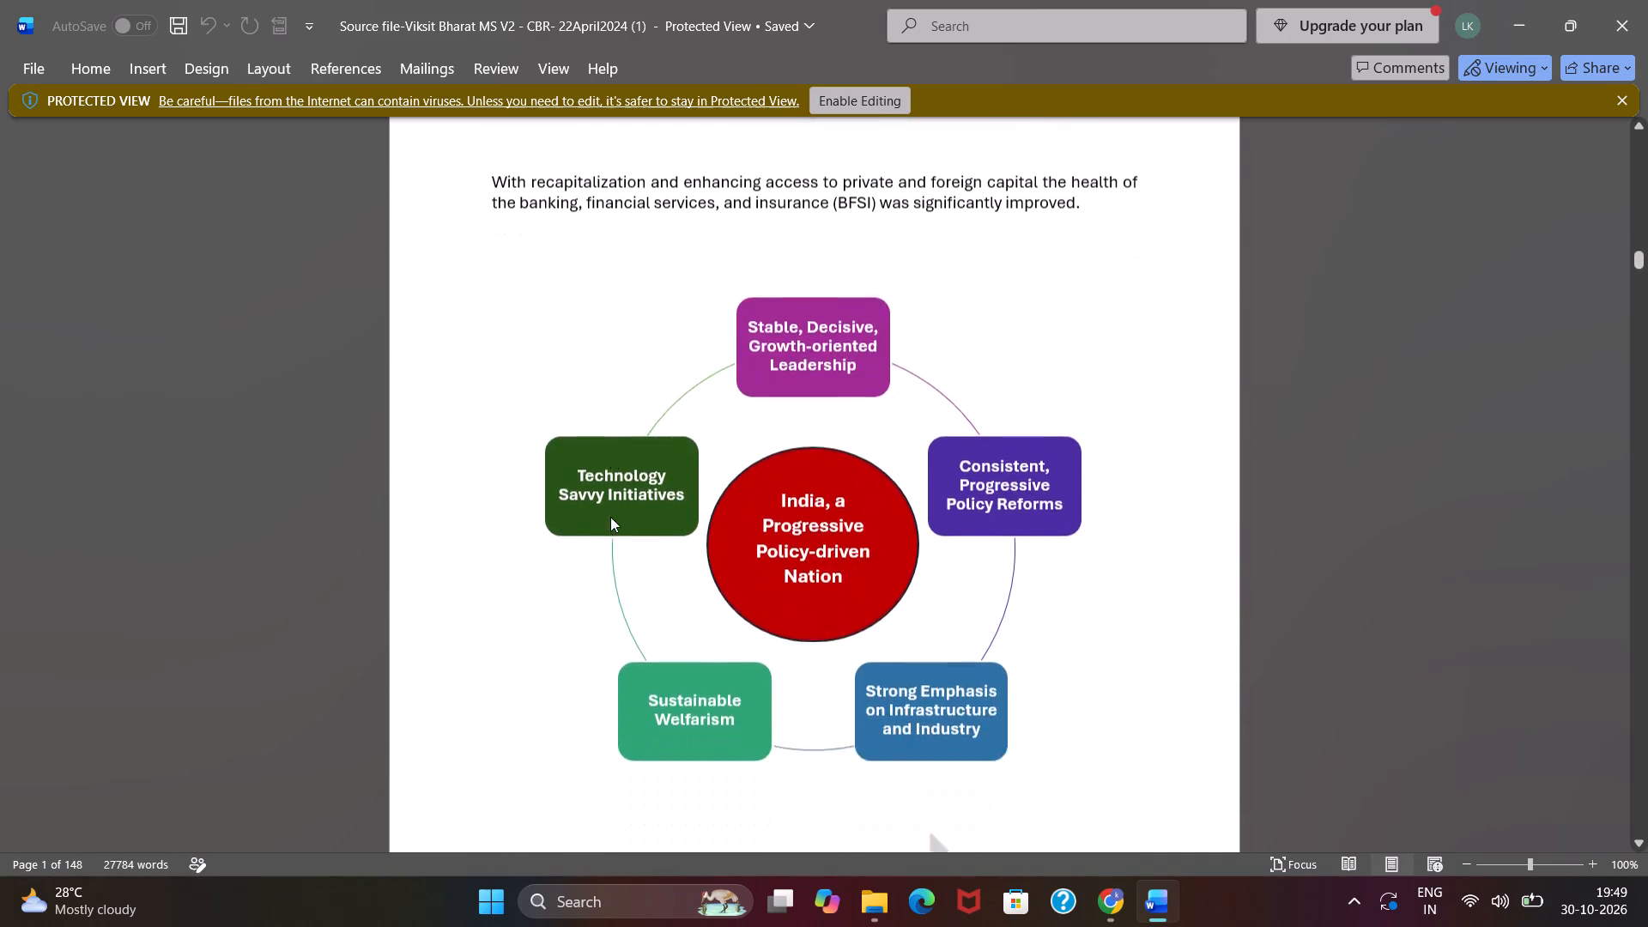
{"action": "scroll", "coordinate": [610, 517], "scroll_direction": "down", "scroll_amount": 2}
{"action": "scroll", "coordinate": [610, 517], "scroll_direction": "up", "scroll_amount": 1}
{"action": "scroll", "coordinate": [610, 517], "scroll_direction": "down", "scroll_amount": 1}
{"action": "scroll", "coordinate": [610, 517], "scroll_direction": "up", "scroll_amount": 2}
{"action": "scroll", "coordinate": [610, 517], "scroll_direction": "down", "scroll_amount": 1}
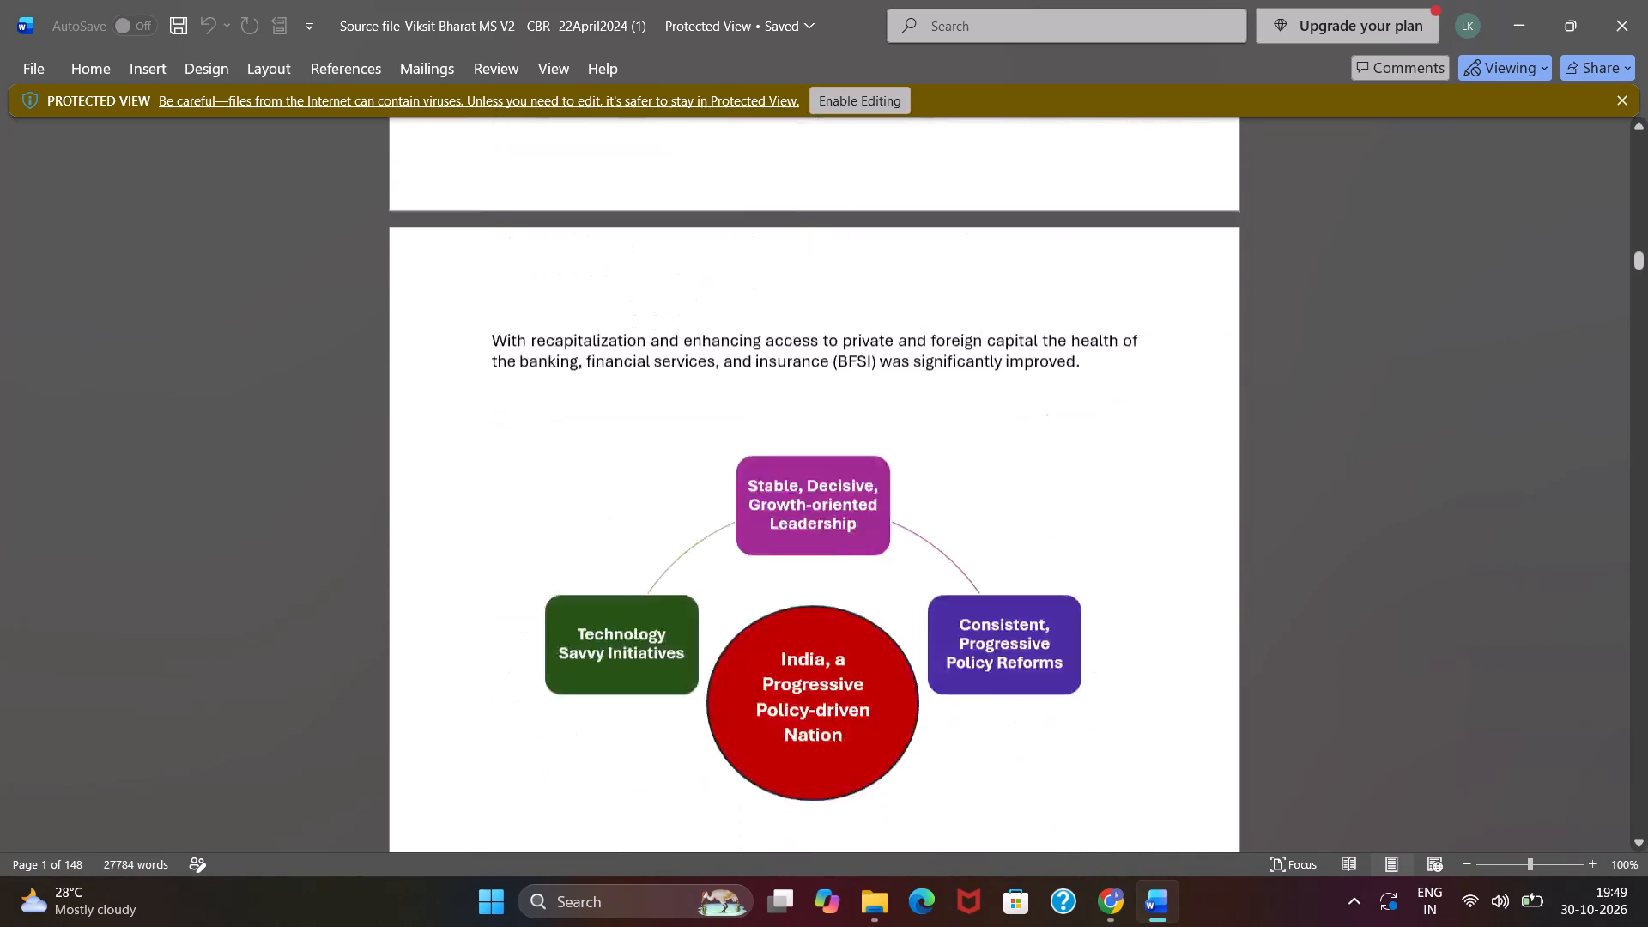
{"action": "scroll", "coordinate": [610, 517], "scroll_direction": "down", "scroll_amount": 2}
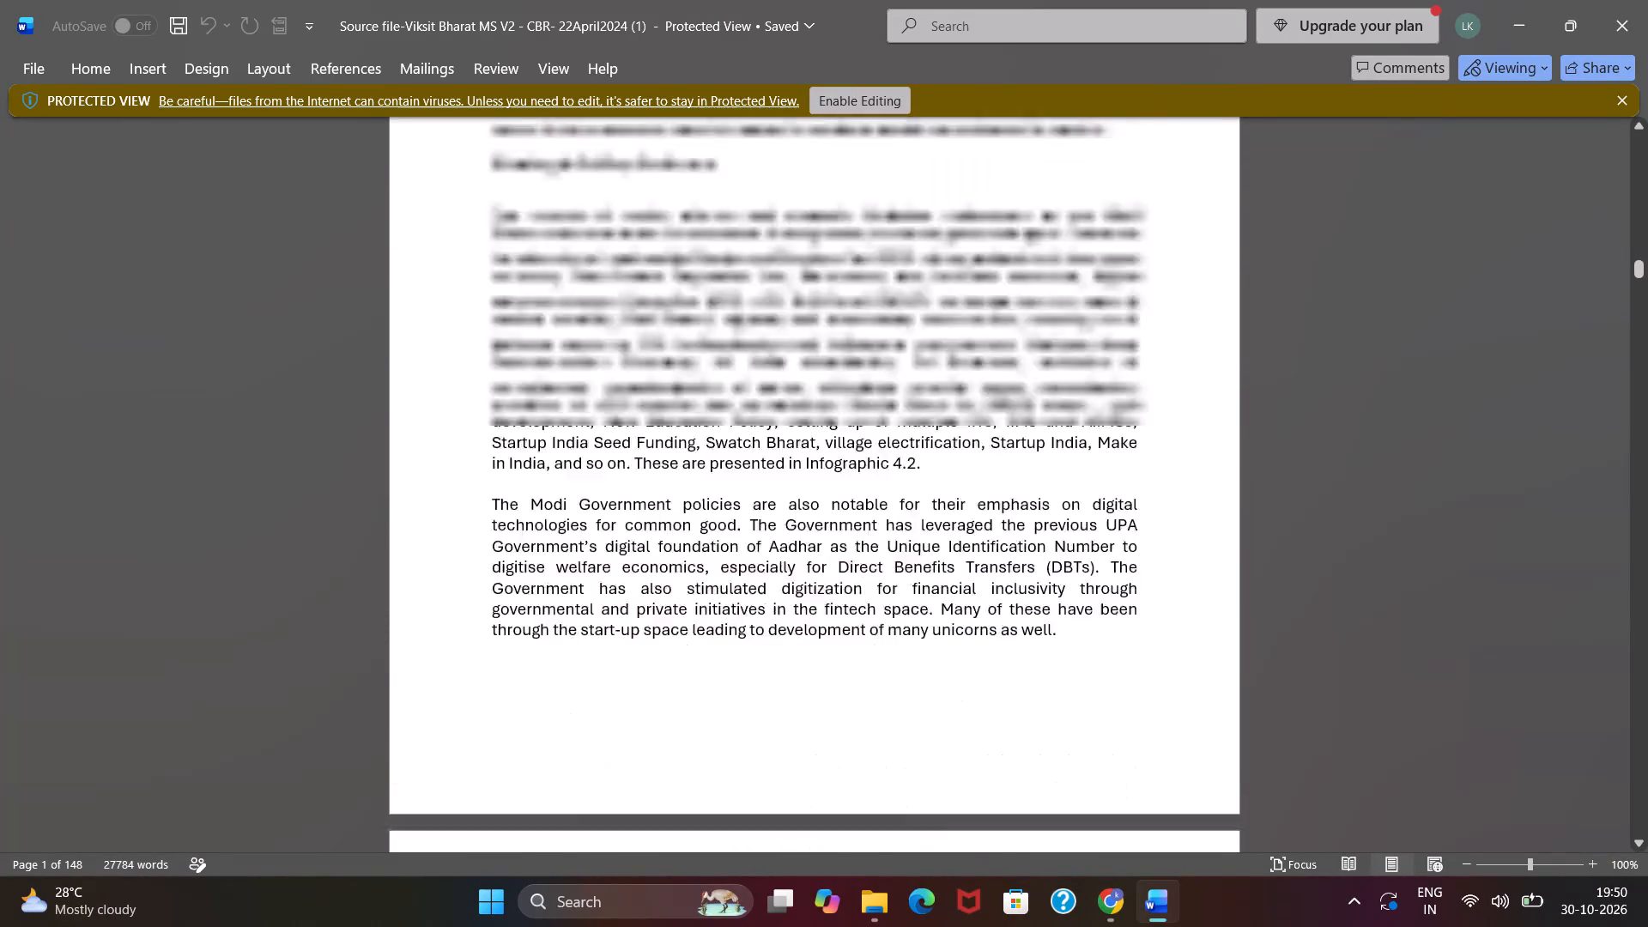
{"action": "scroll", "coordinate": [610, 517], "scroll_direction": "down", "scroll_amount": 1}
{"action": "scroll", "coordinate": [610, 517], "scroll_direction": "up", "scroll_amount": 1}
{"action": "scroll", "coordinate": [610, 517], "scroll_direction": "down", "scroll_amount": 4}
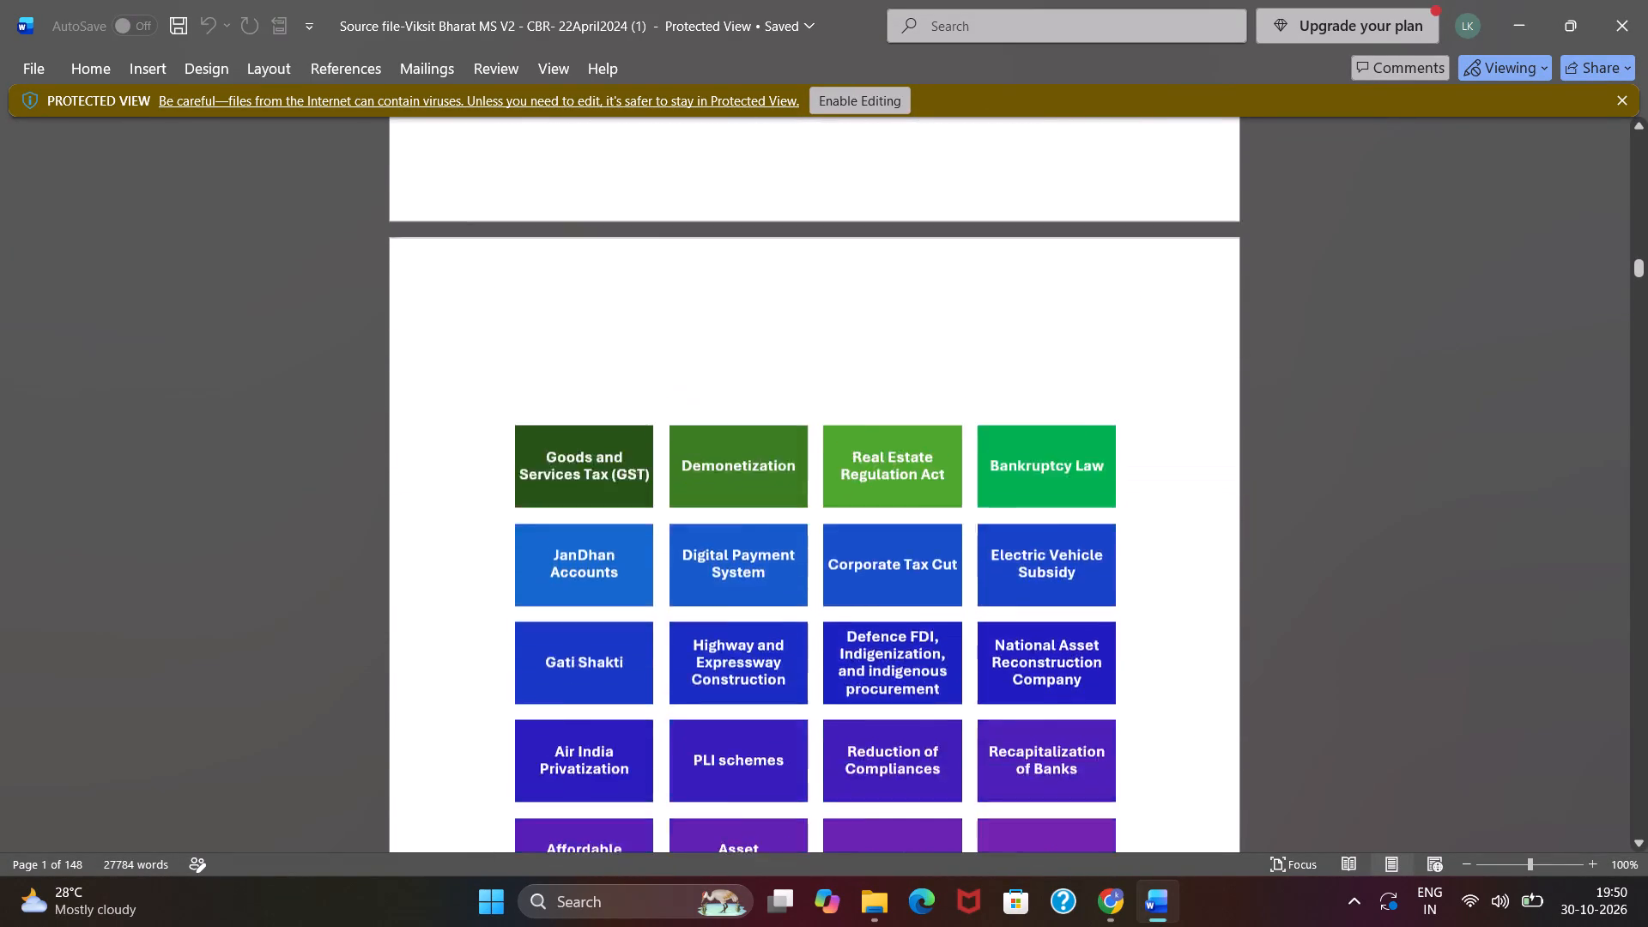
{"action": "scroll", "coordinate": [610, 517], "scroll_direction": "down", "scroll_amount": 7}
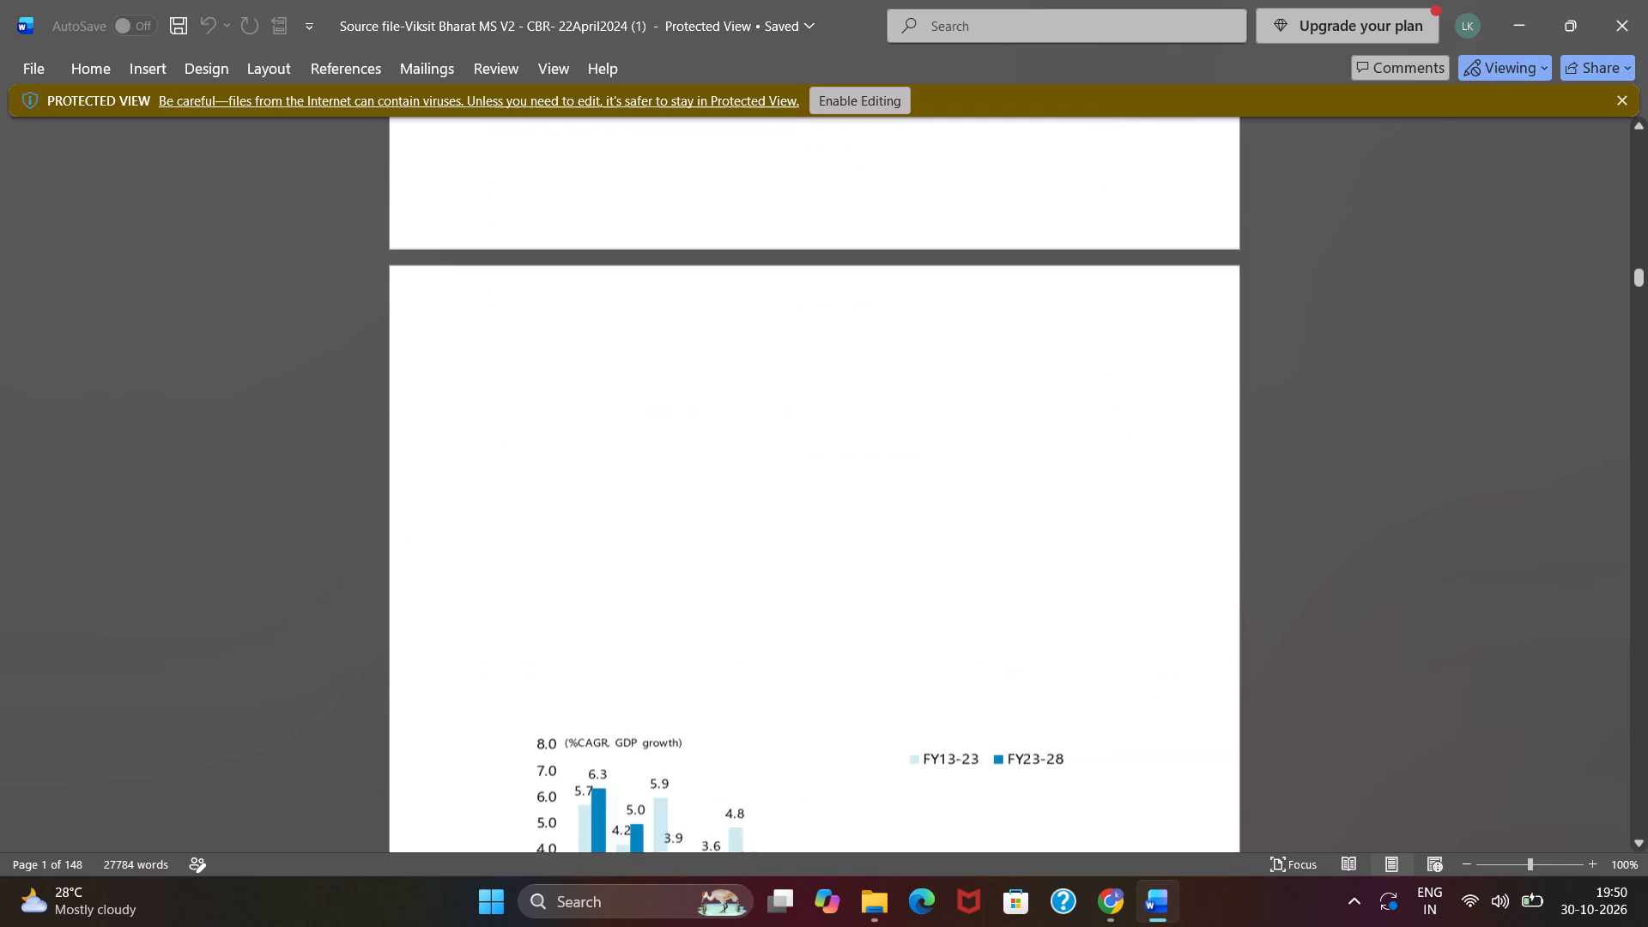
Examine Chapters 5 to 8, including the Covid response, healthcare, agriculture and capital expenditure infographics, for images, text boxes and tables.
{"action": "scroll", "coordinate": [610, 517], "scroll_direction": "down", "scroll_amount": 4}
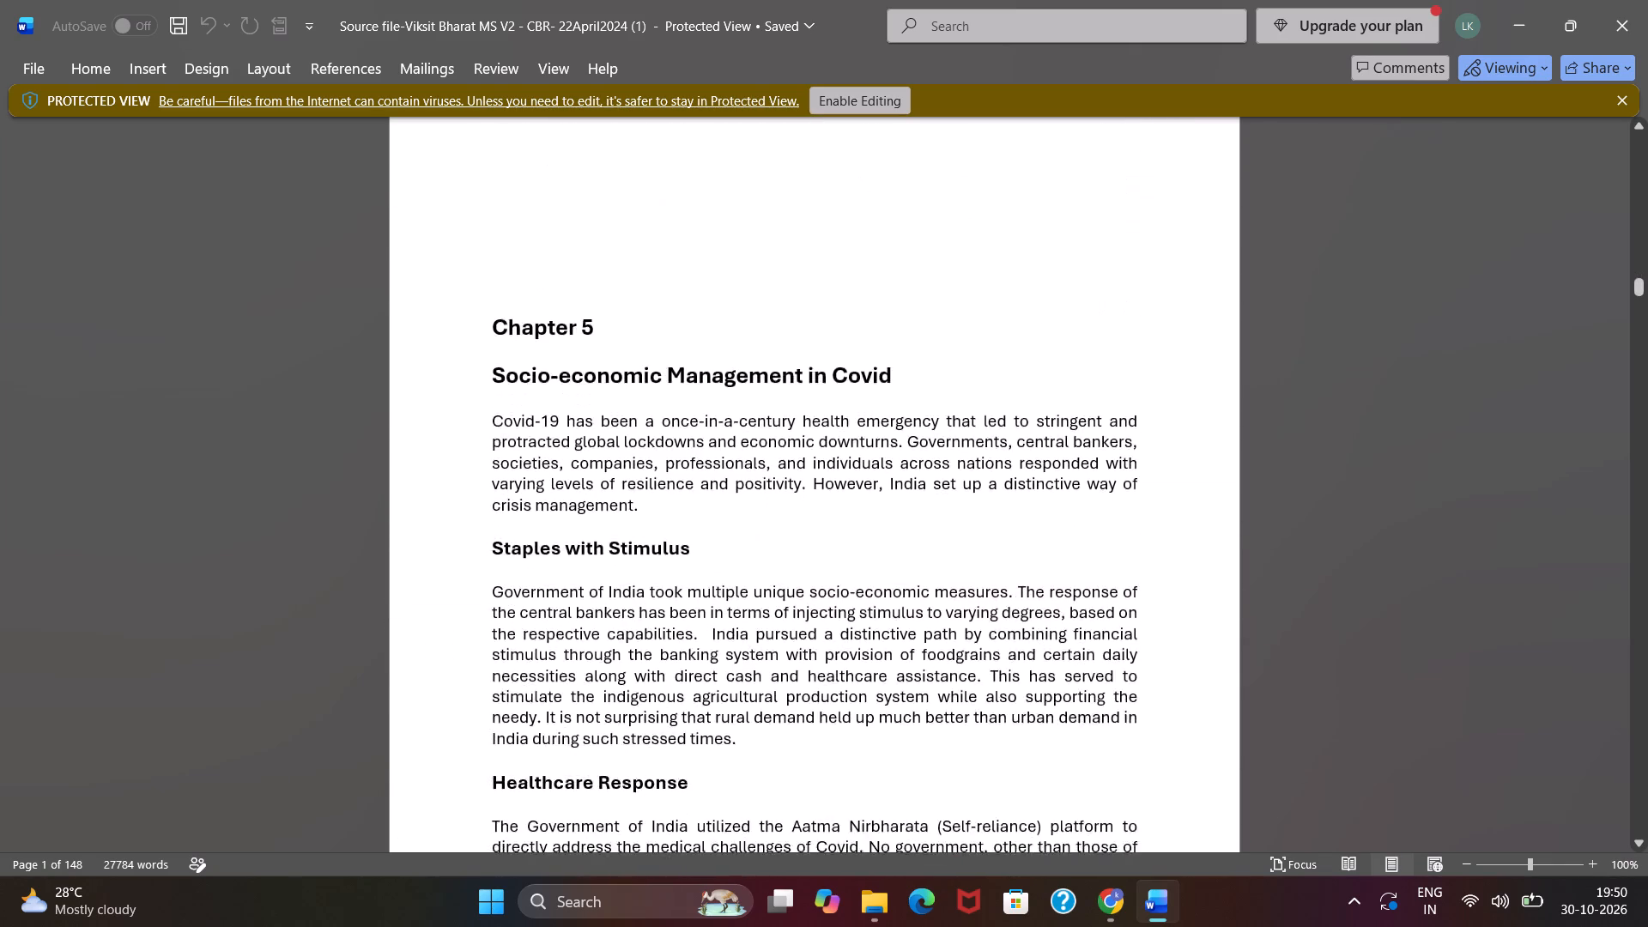
{"action": "scroll", "coordinate": [610, 517], "scroll_direction": "down", "scroll_amount": 5}
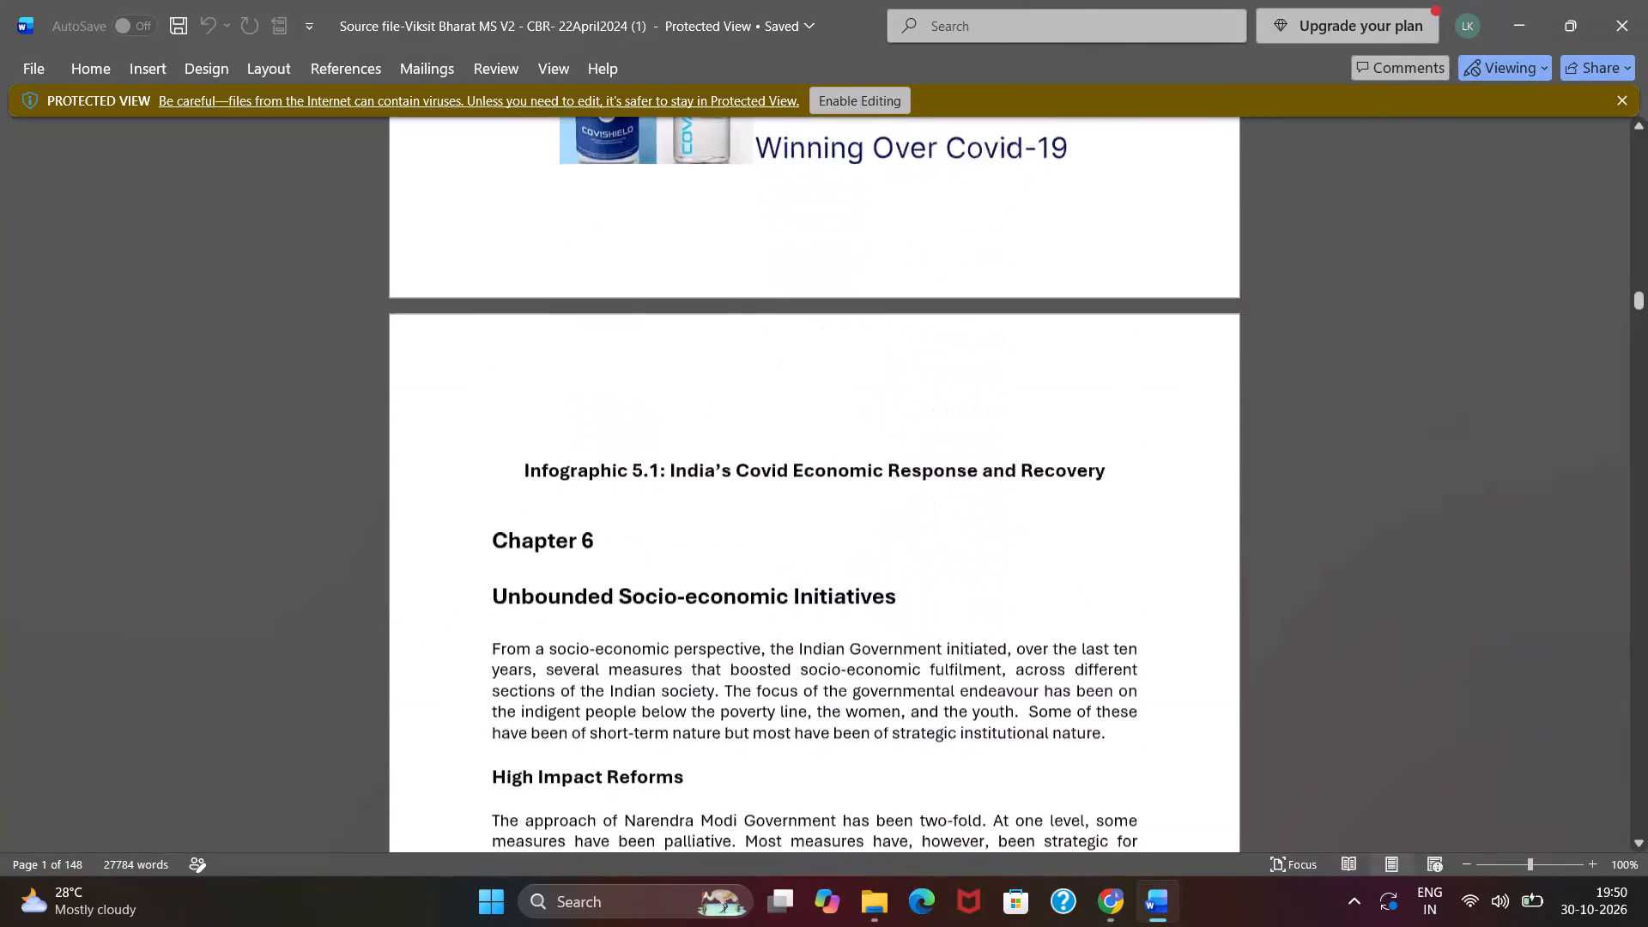
{"action": "scroll", "coordinate": [610, 517], "scroll_direction": "down", "scroll_amount": 1}
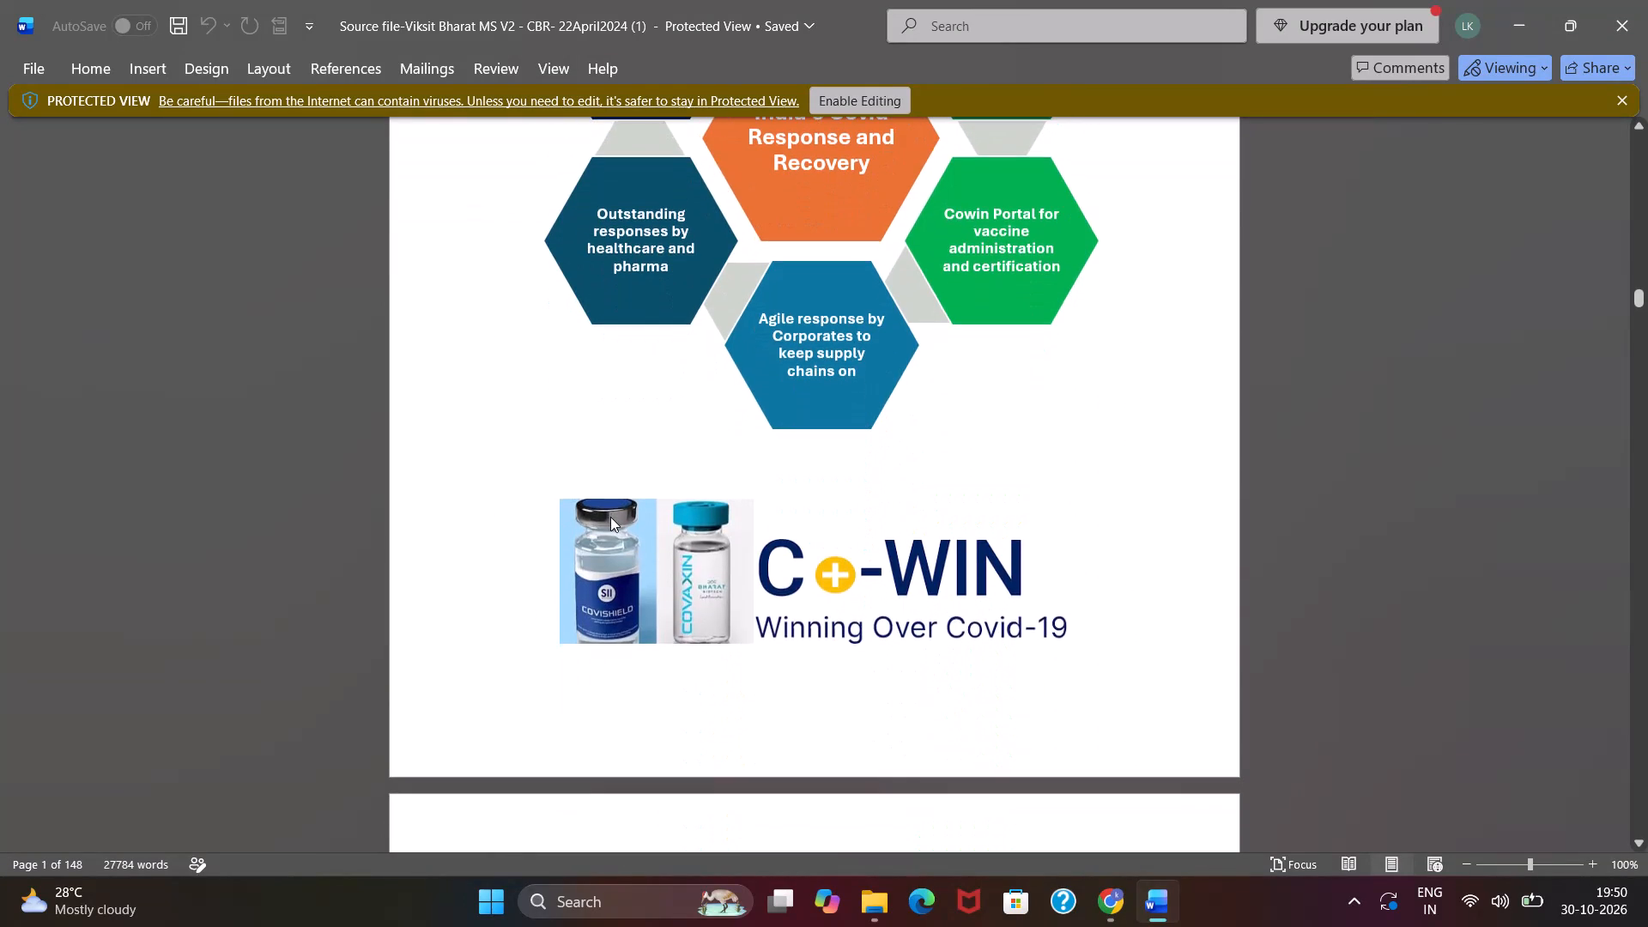
{"action": "scroll", "coordinate": [610, 517], "scroll_direction": "down", "scroll_amount": 1}
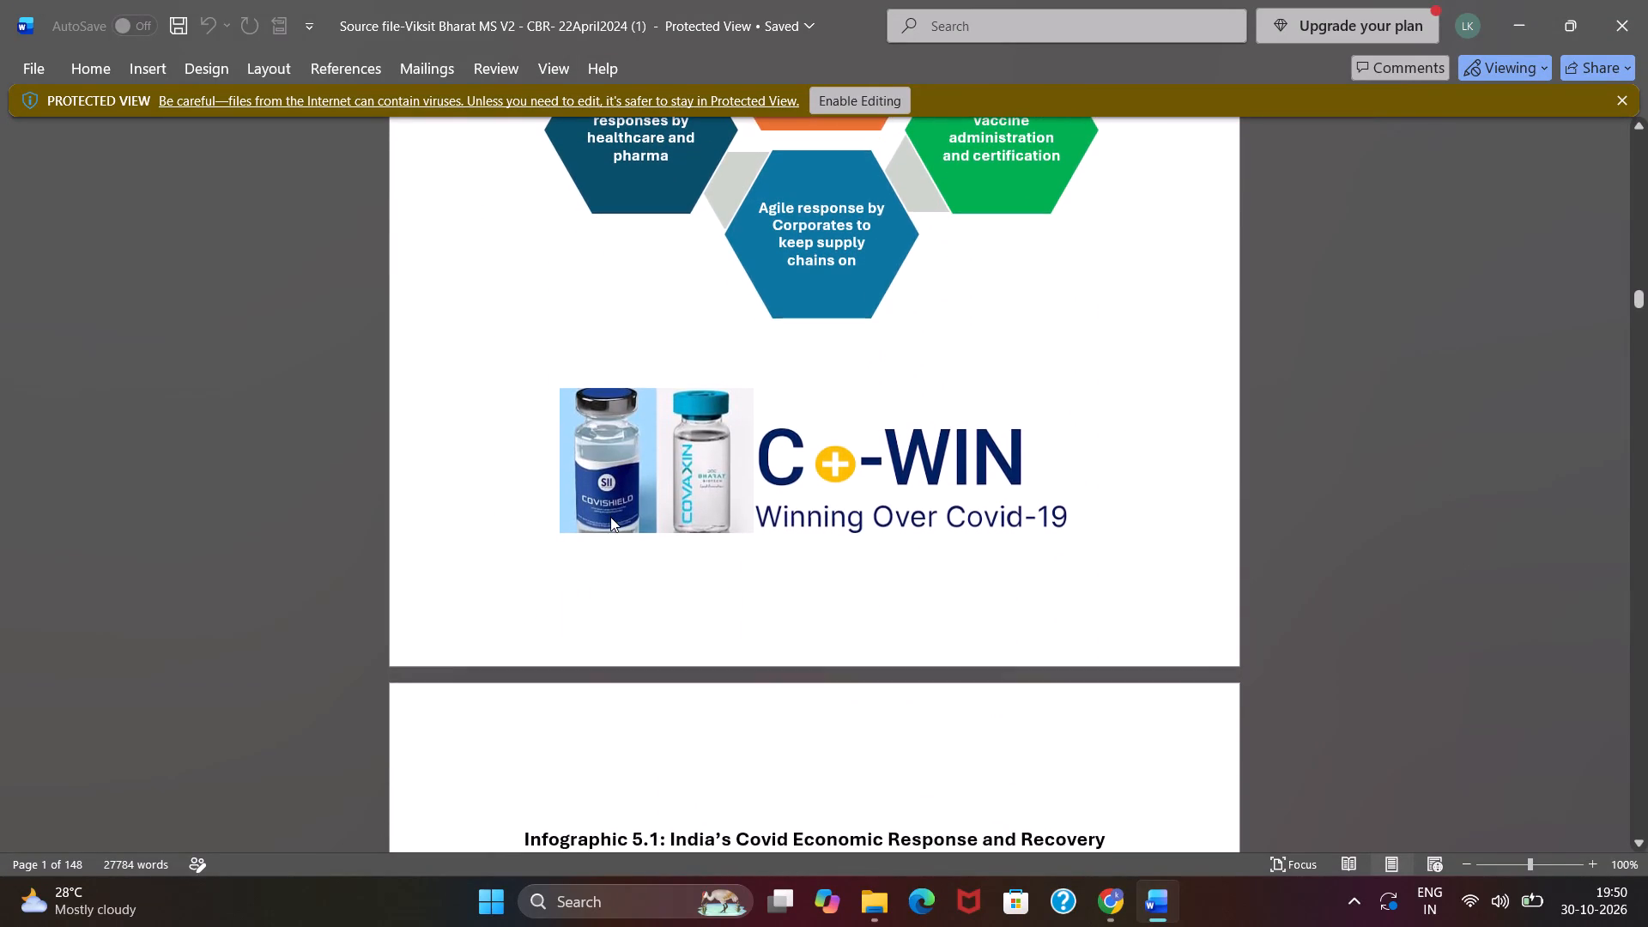
{"action": "scroll", "coordinate": [610, 517], "scroll_direction": "down", "scroll_amount": 3}
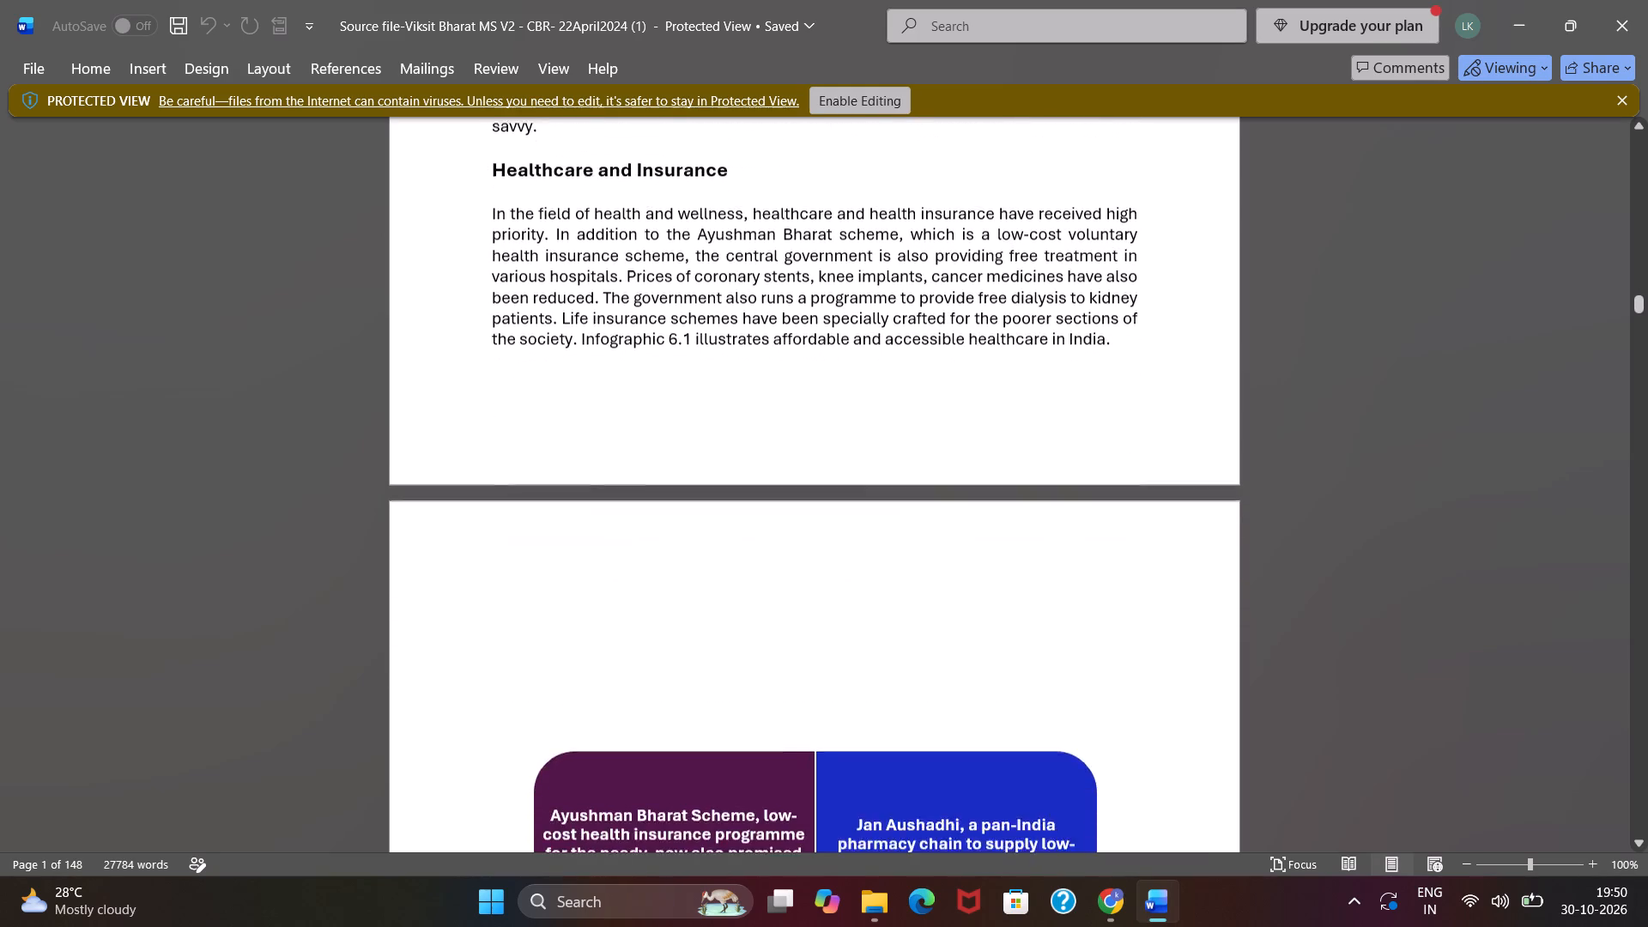
{"action": "scroll", "coordinate": [610, 517], "scroll_direction": "down", "scroll_amount": 3}
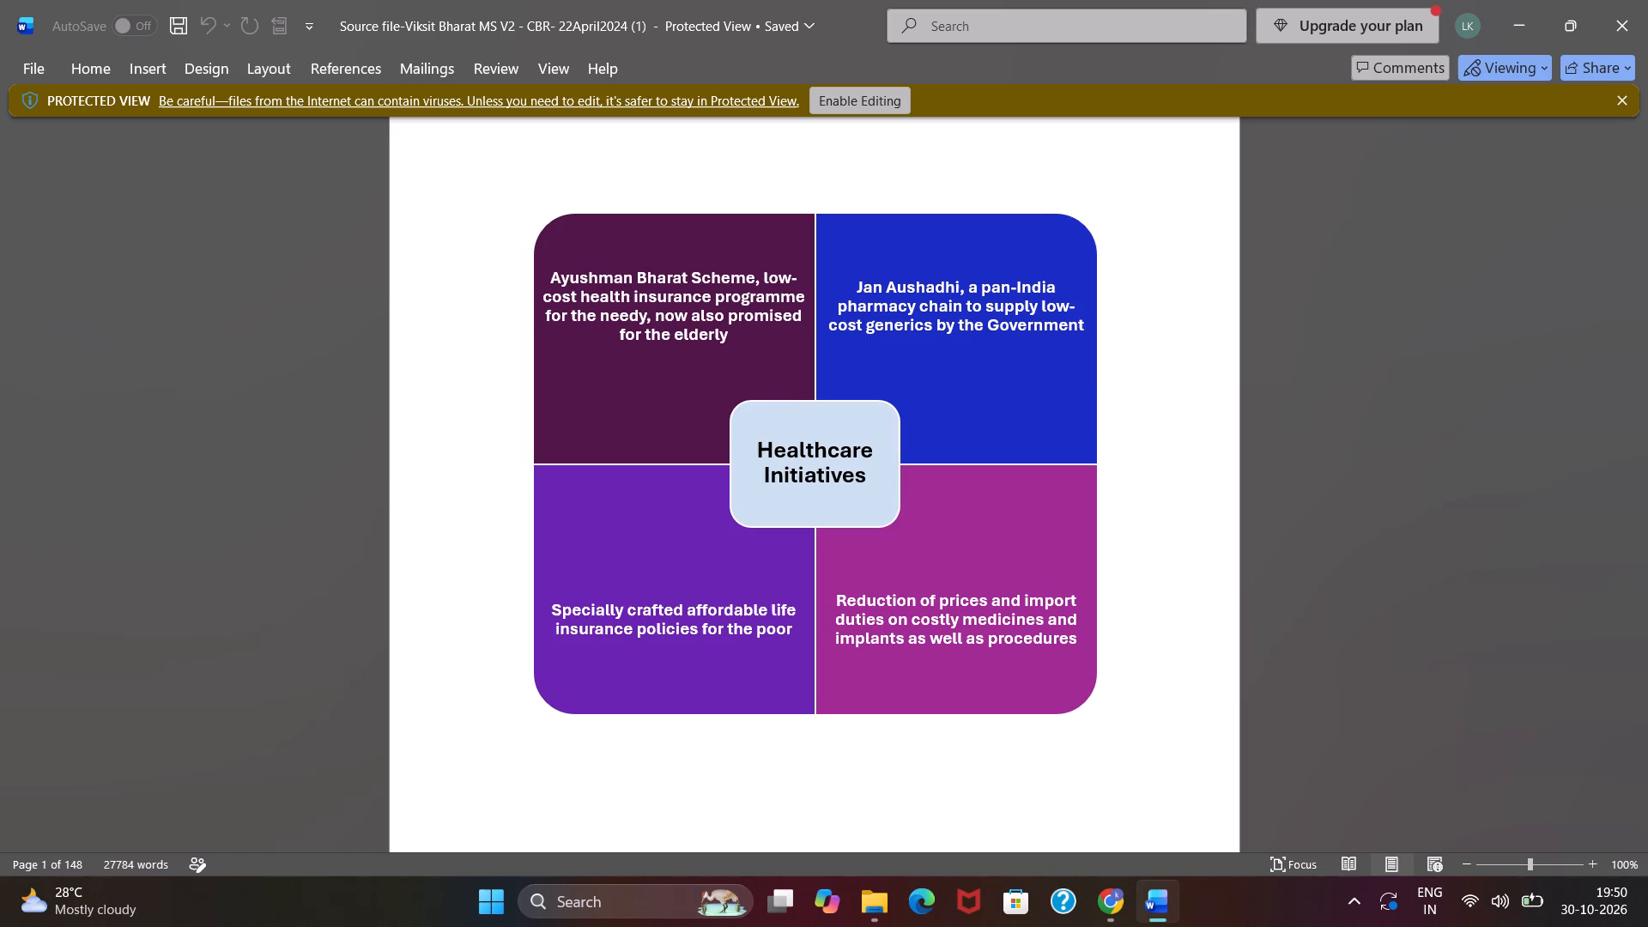
{"action": "scroll", "coordinate": [610, 517], "scroll_direction": "down", "scroll_amount": 2}
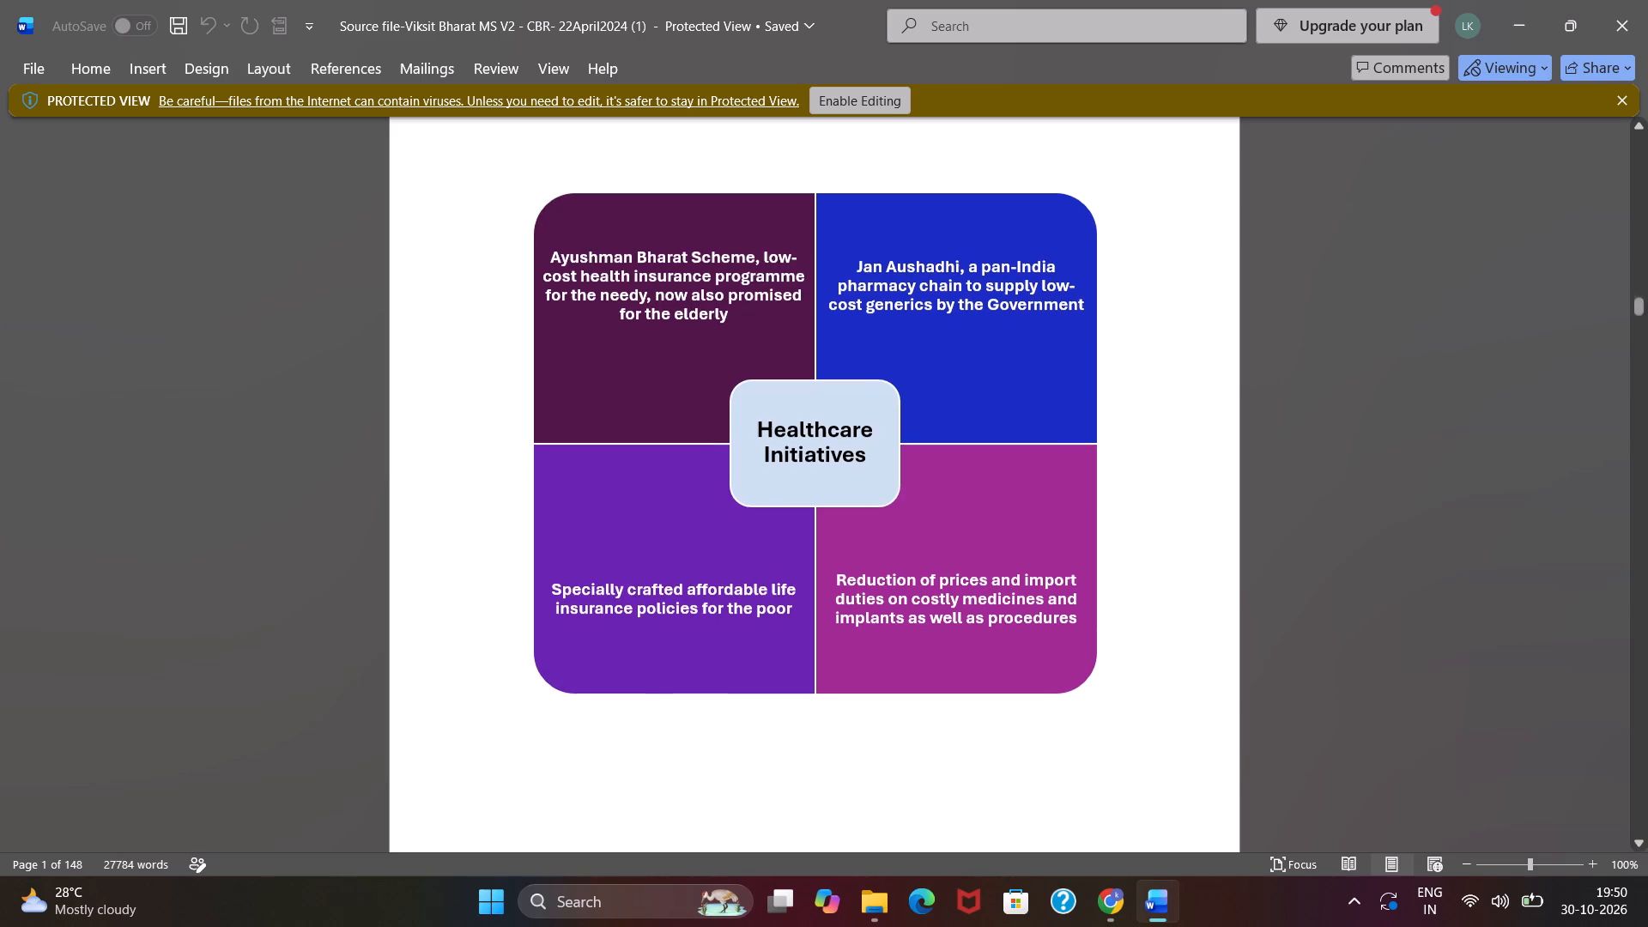
{"action": "scroll", "coordinate": [610, 517], "scroll_direction": "down", "scroll_amount": 12}
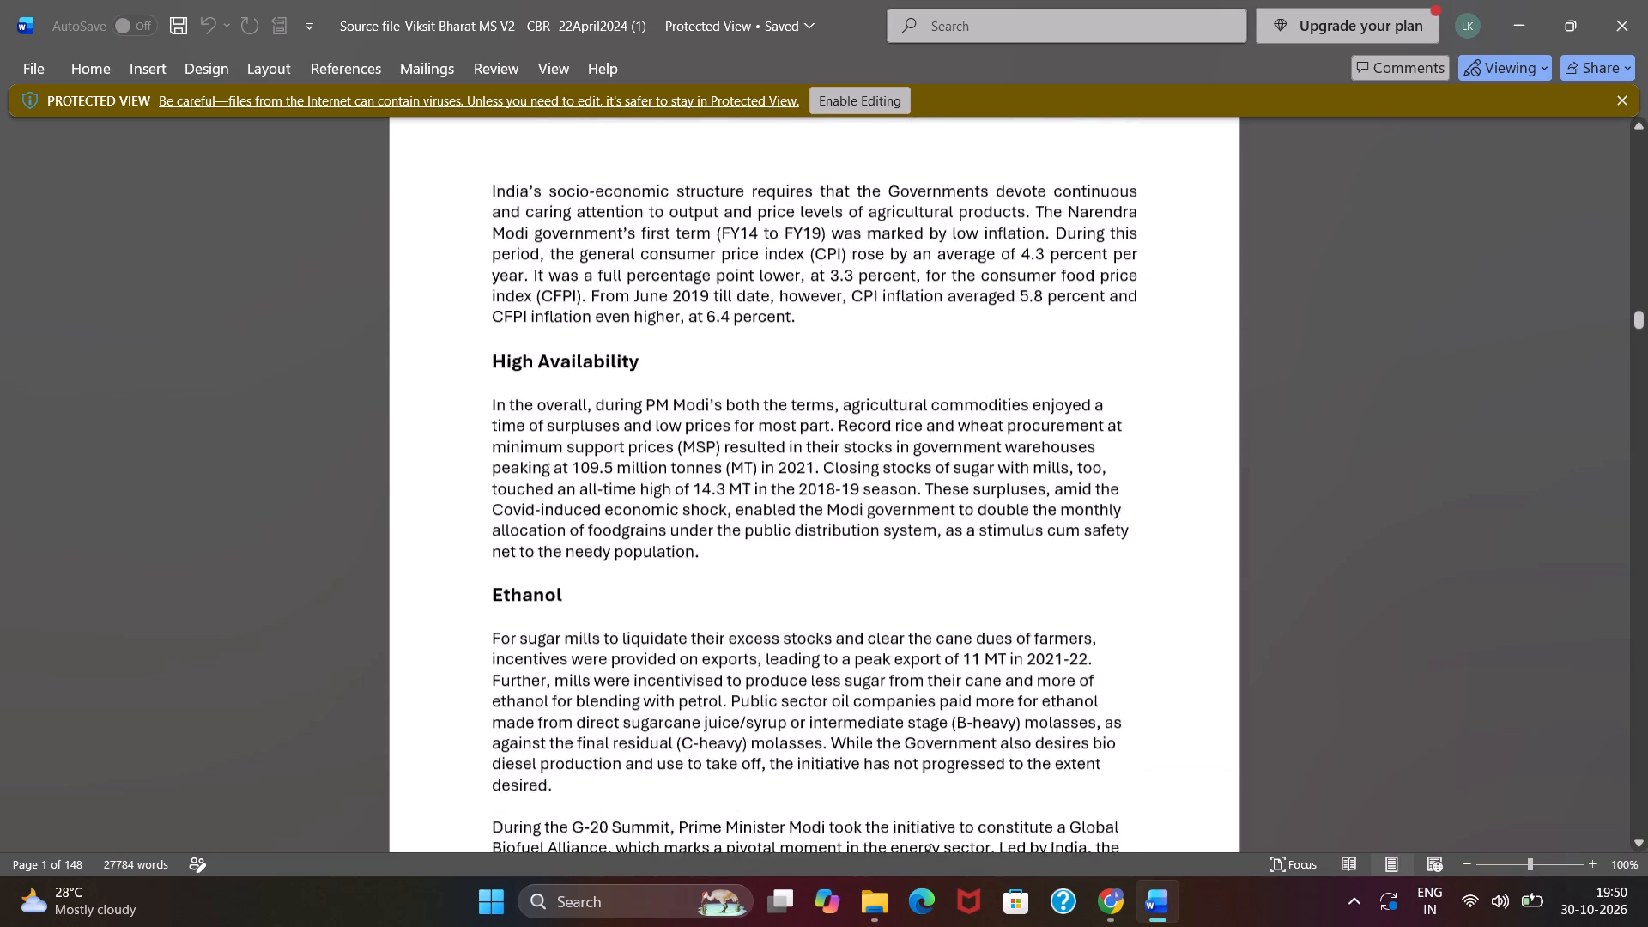
{"action": "scroll", "coordinate": [610, 517], "scroll_direction": "down", "scroll_amount": 6}
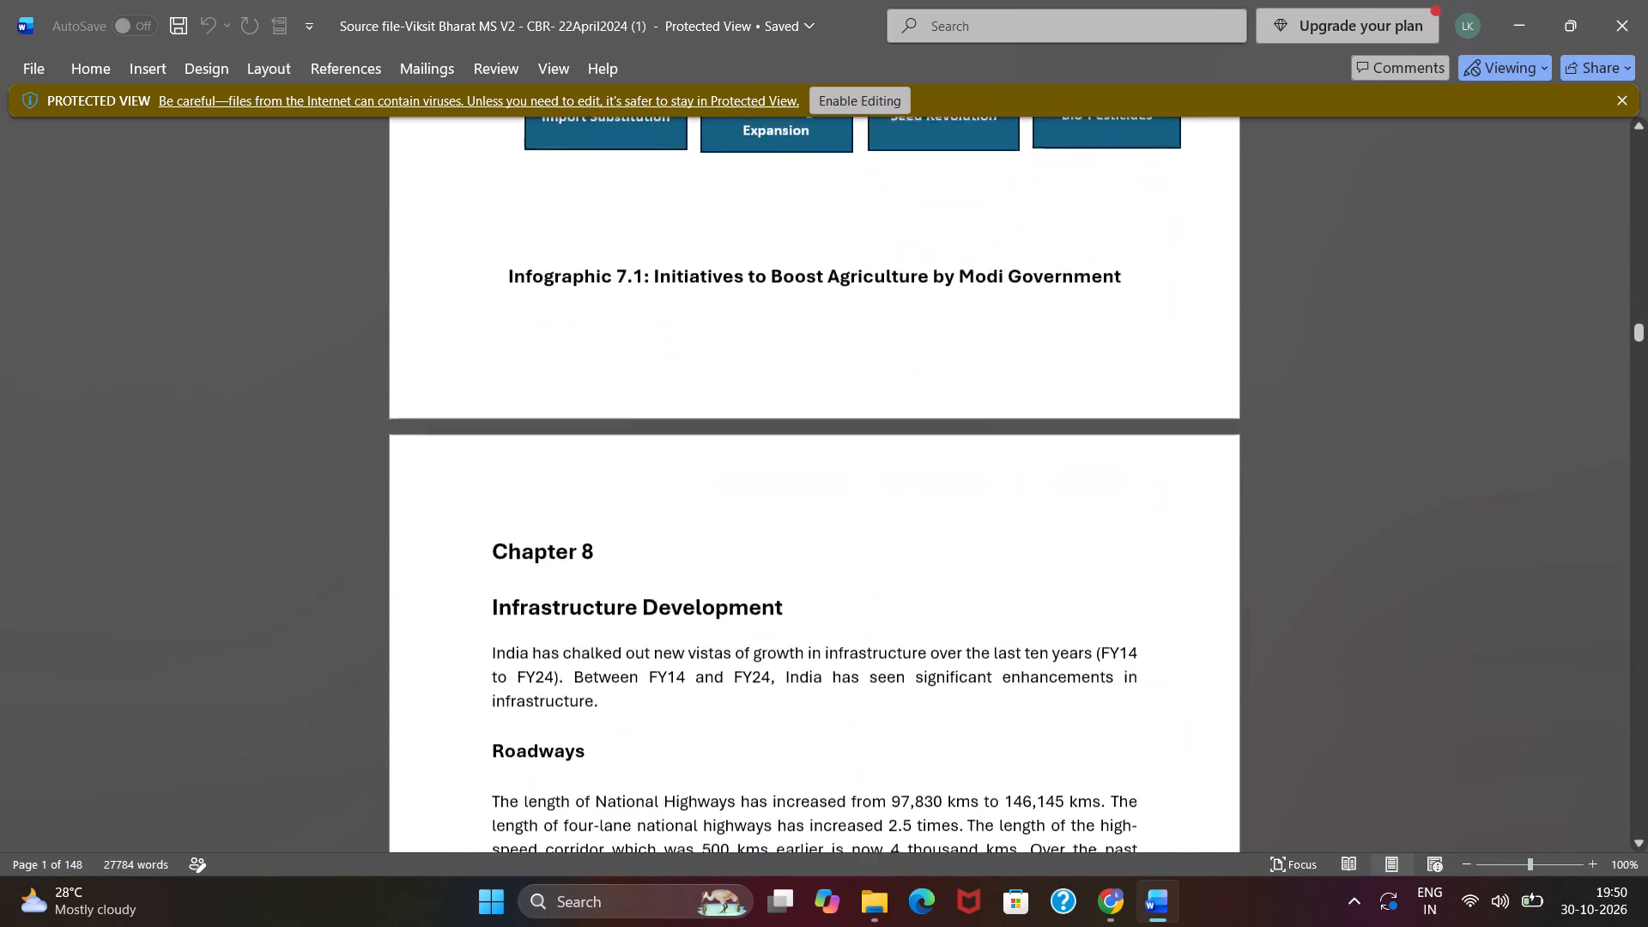
{"action": "scroll", "coordinate": [610, 517], "scroll_direction": "down", "scroll_amount": 3}
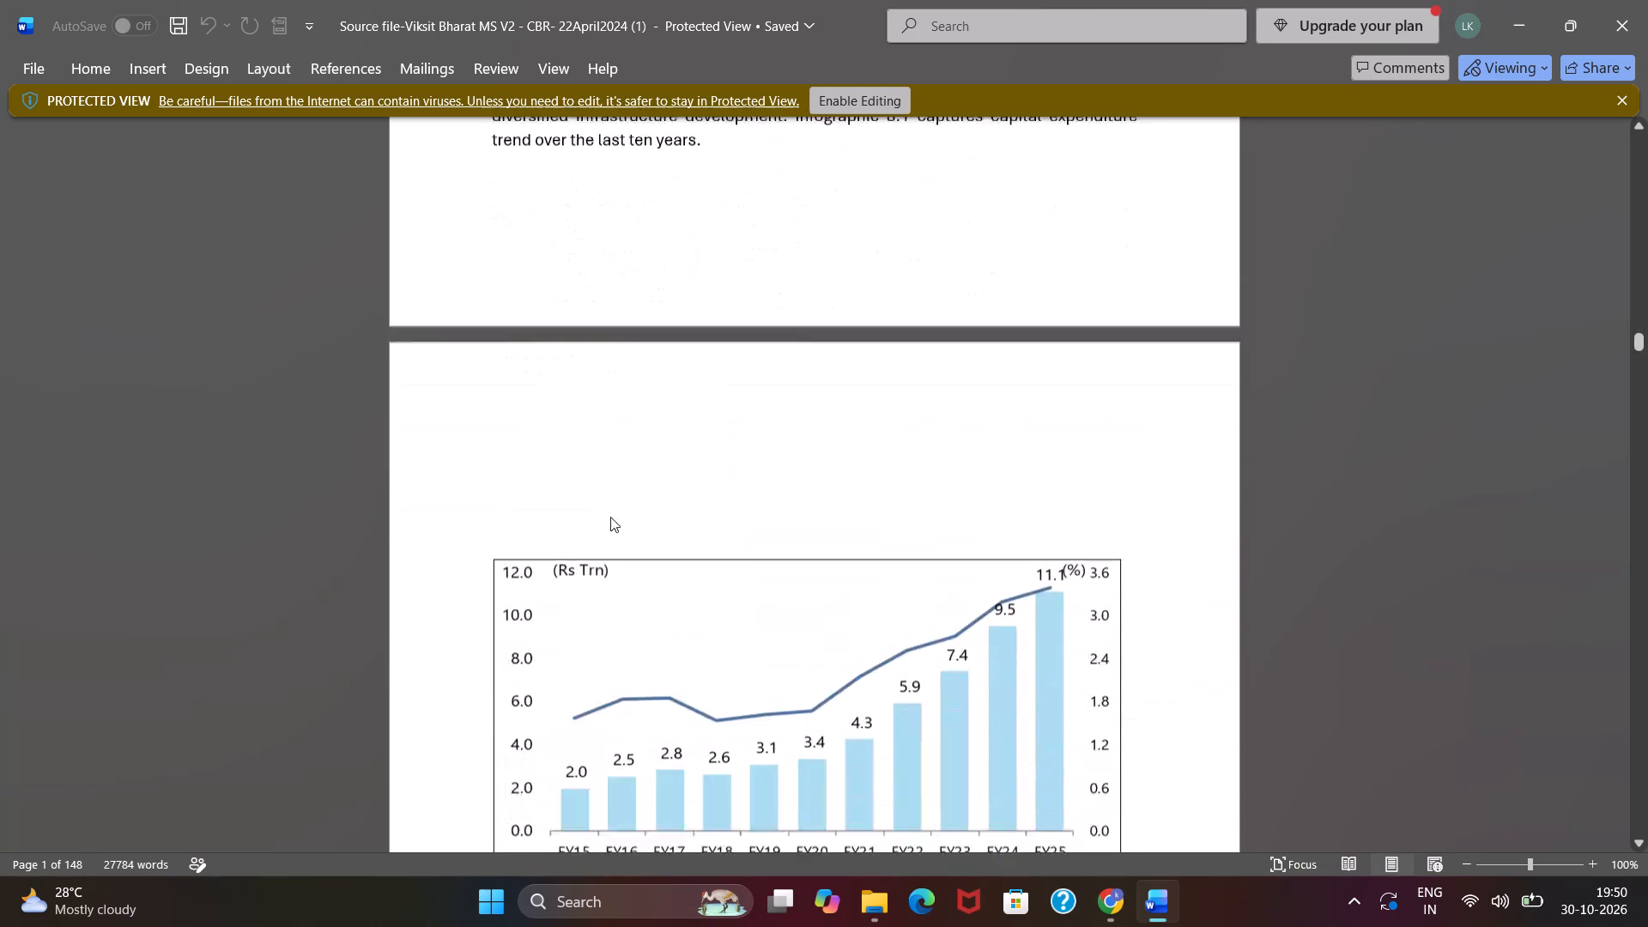
{"action": "scroll", "coordinate": [610, 517], "scroll_direction": "down", "scroll_amount": 5}
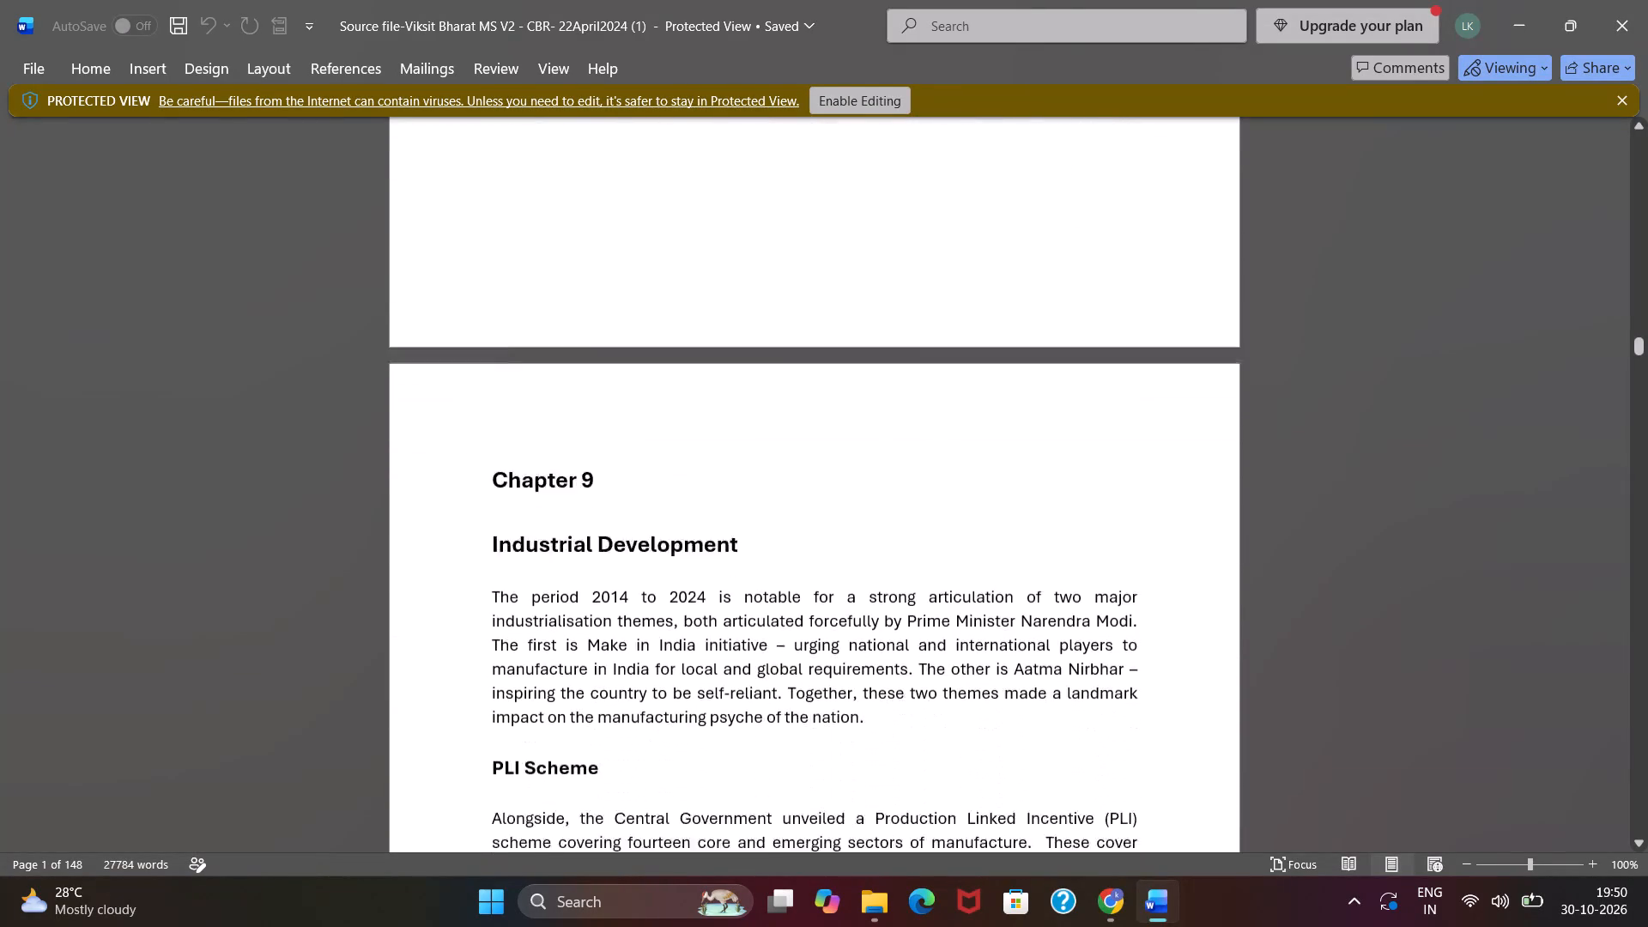
Examine Chapter 9 up to the start of Chapter 10, checking the logos, table and charts in Infographic 9.2.
{"action": "scroll", "coordinate": [610, 517], "scroll_direction": "down", "scroll_amount": 6}
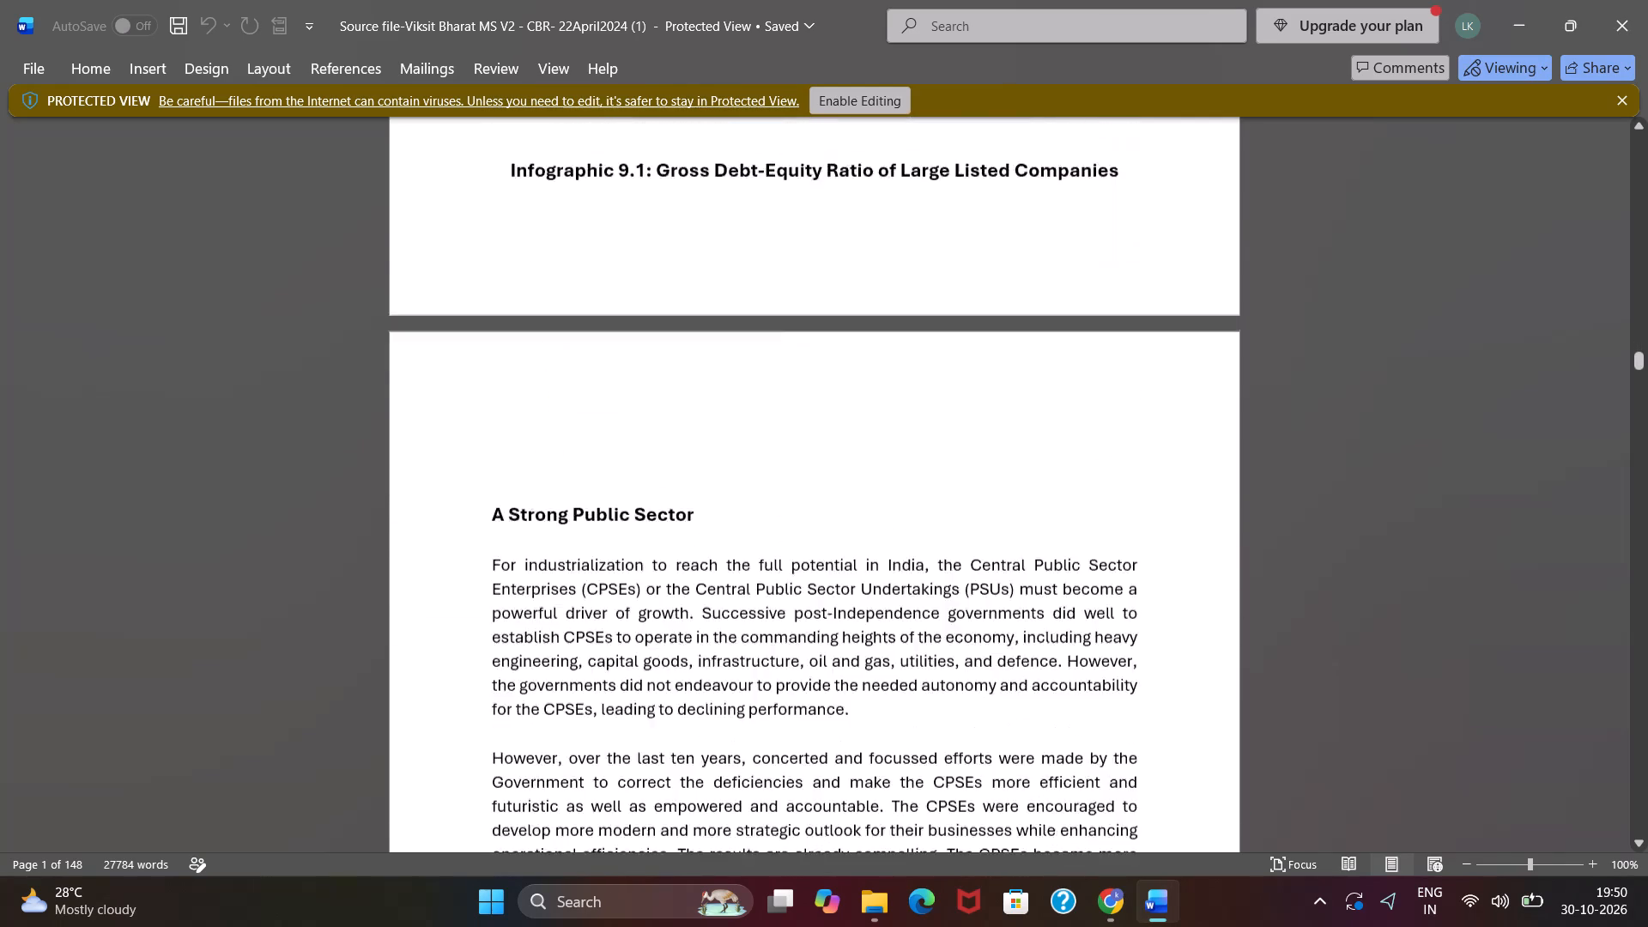
{"action": "scroll", "coordinate": [610, 517], "scroll_direction": "down", "scroll_amount": 1}
{"action": "scroll", "coordinate": [610, 517], "scroll_direction": "up", "scroll_amount": 1}
{"action": "scroll", "coordinate": [610, 517], "scroll_direction": "down", "scroll_amount": 3}
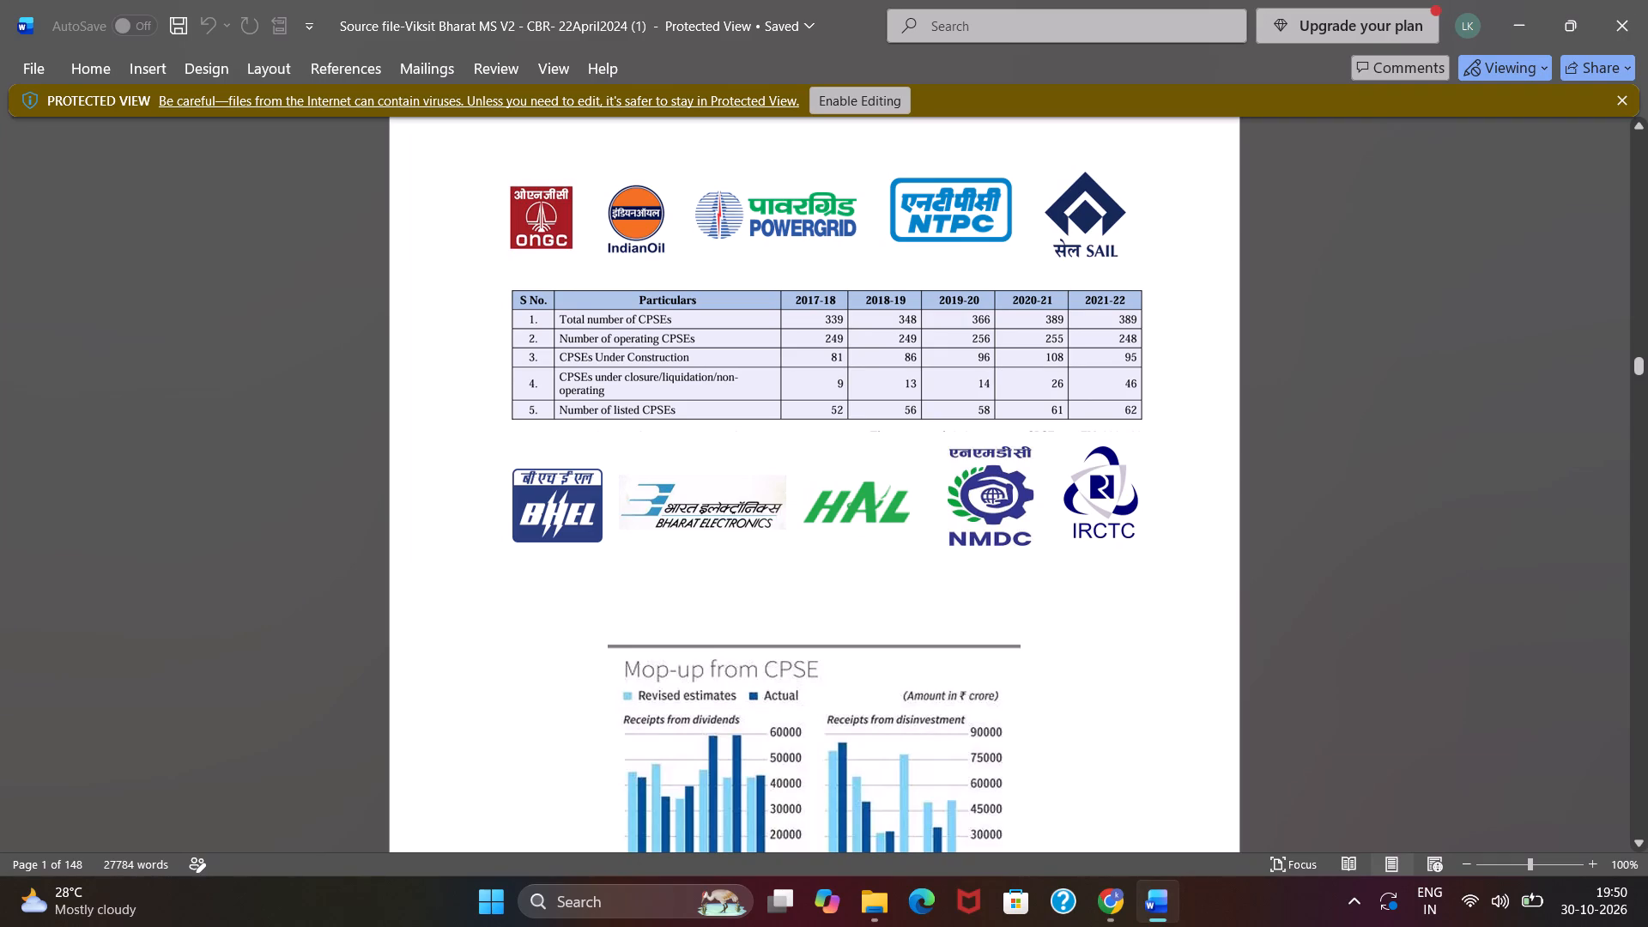
{"action": "scroll", "coordinate": [532, 439], "scroll_direction": "up", "scroll_amount": 3}
{"action": "scroll", "coordinate": [532, 439], "scroll_direction": "right", "scroll_amount": 1}
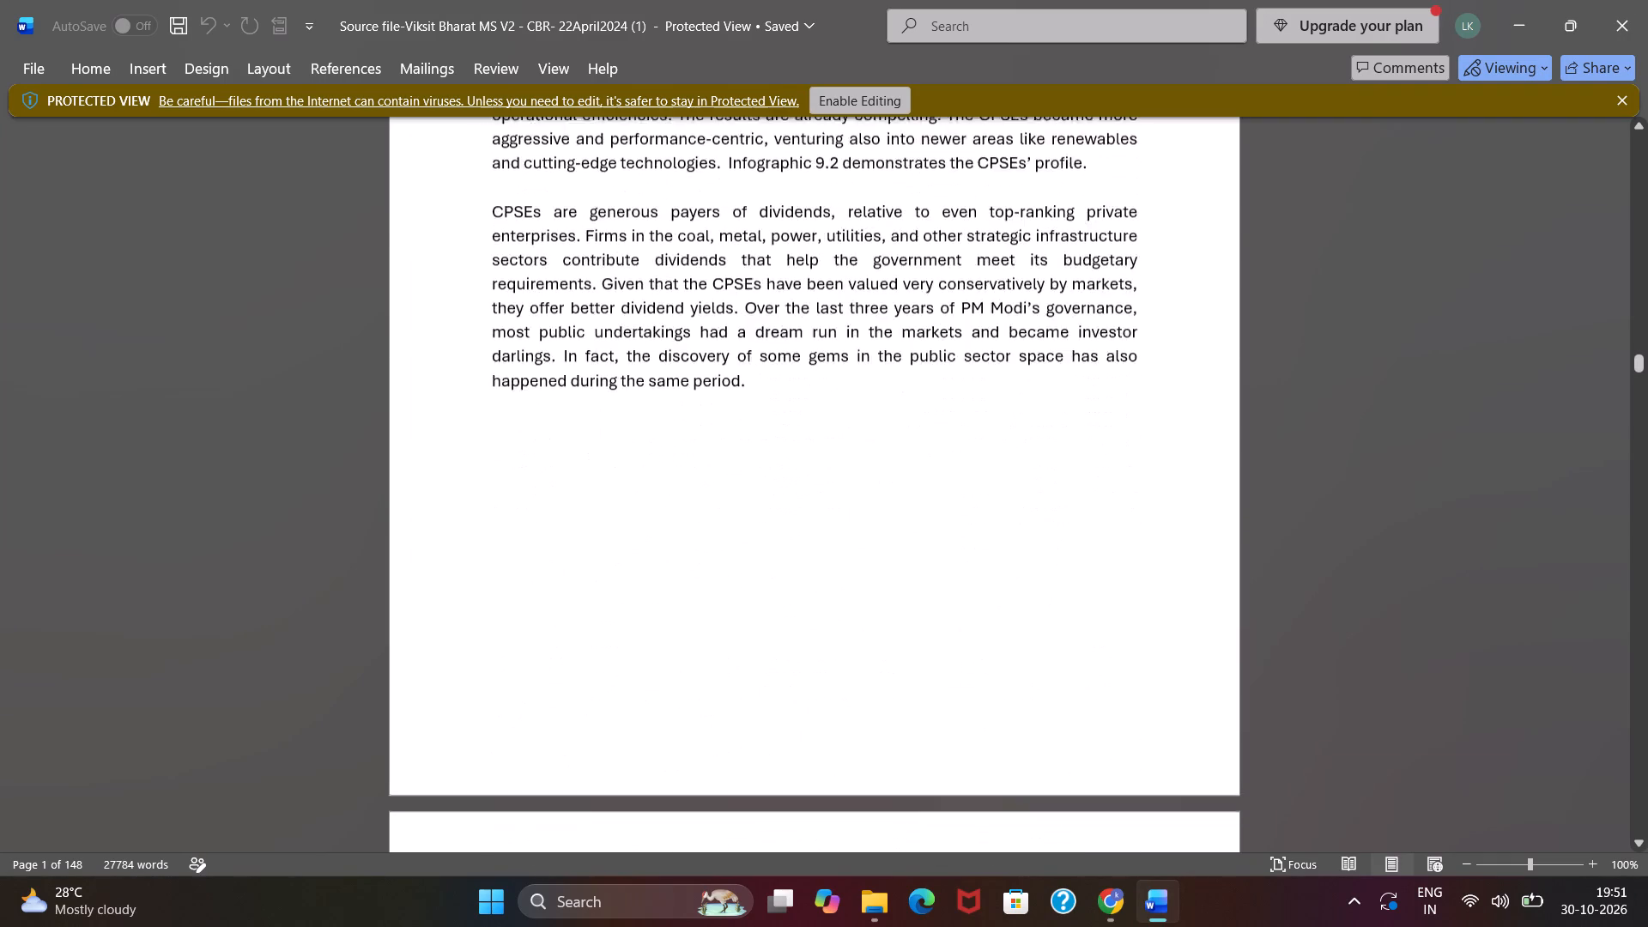
{"action": "scroll", "coordinate": [532, 439], "scroll_direction": "right", "scroll_amount": 1}
{"action": "scroll", "coordinate": [532, 439], "scroll_direction": "down", "scroll_amount": 1}
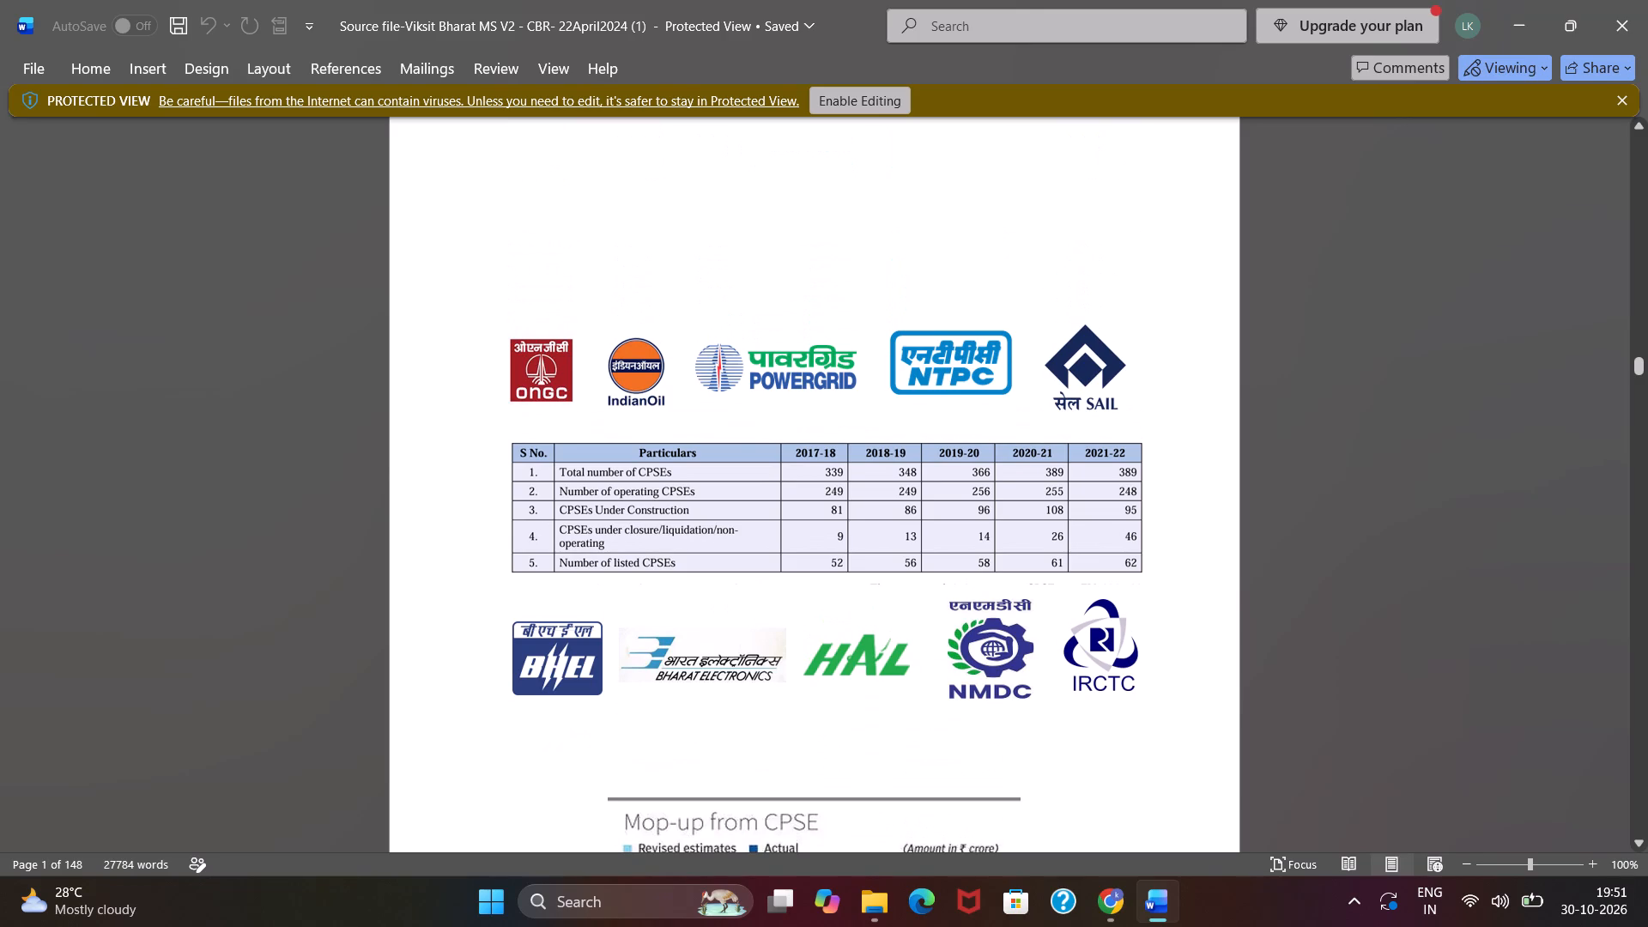
{"action": "scroll", "coordinate": [532, 439], "scroll_direction": "down", "scroll_amount": 6}
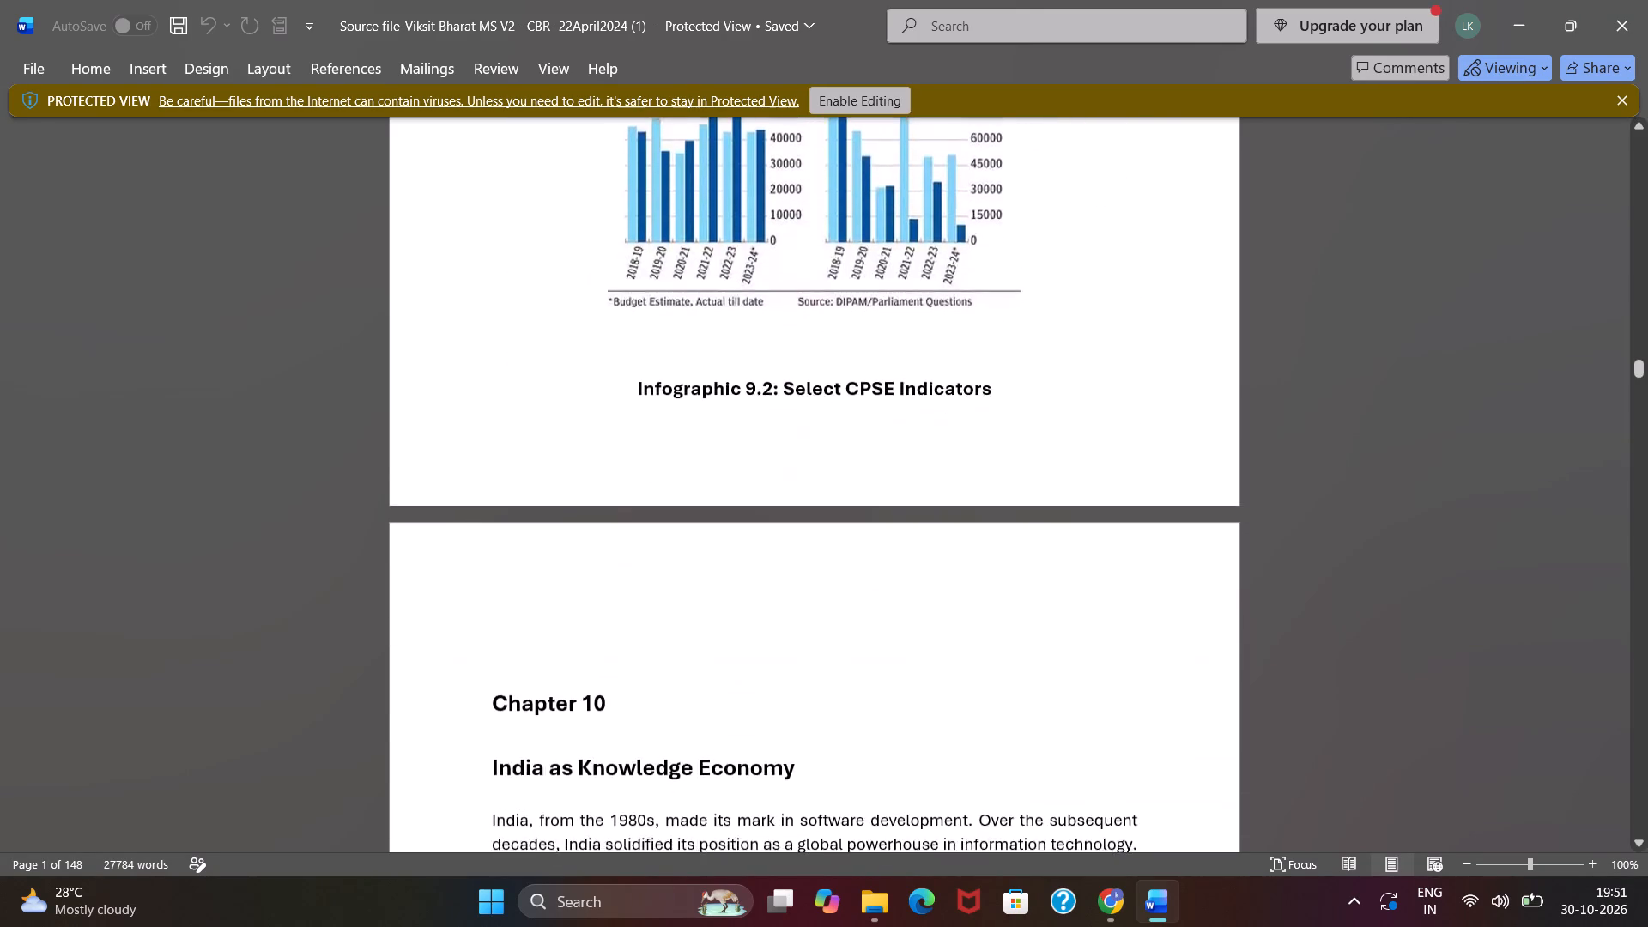
Examine Chapters 10 and 11, including the GCC growth diagram and digital transactions chart, for images, text boxes and tables.
{"action": "scroll", "coordinate": [532, 439], "scroll_direction": "down", "scroll_amount": 11}
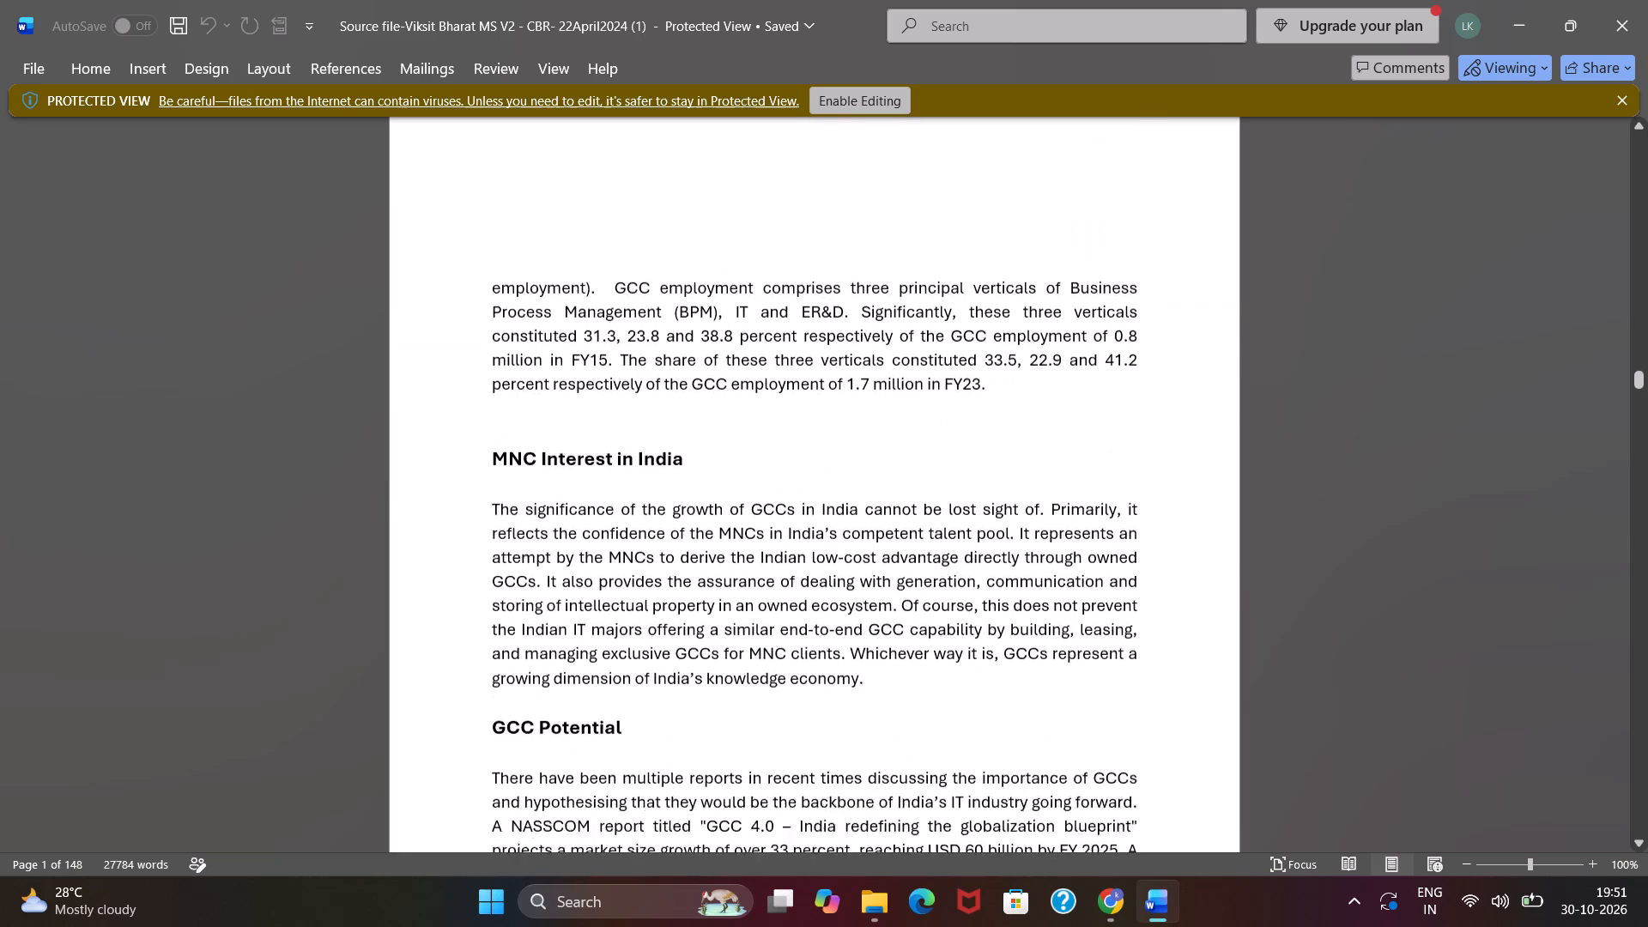
{"action": "scroll", "coordinate": [532, 439], "scroll_direction": "down", "scroll_amount": 9}
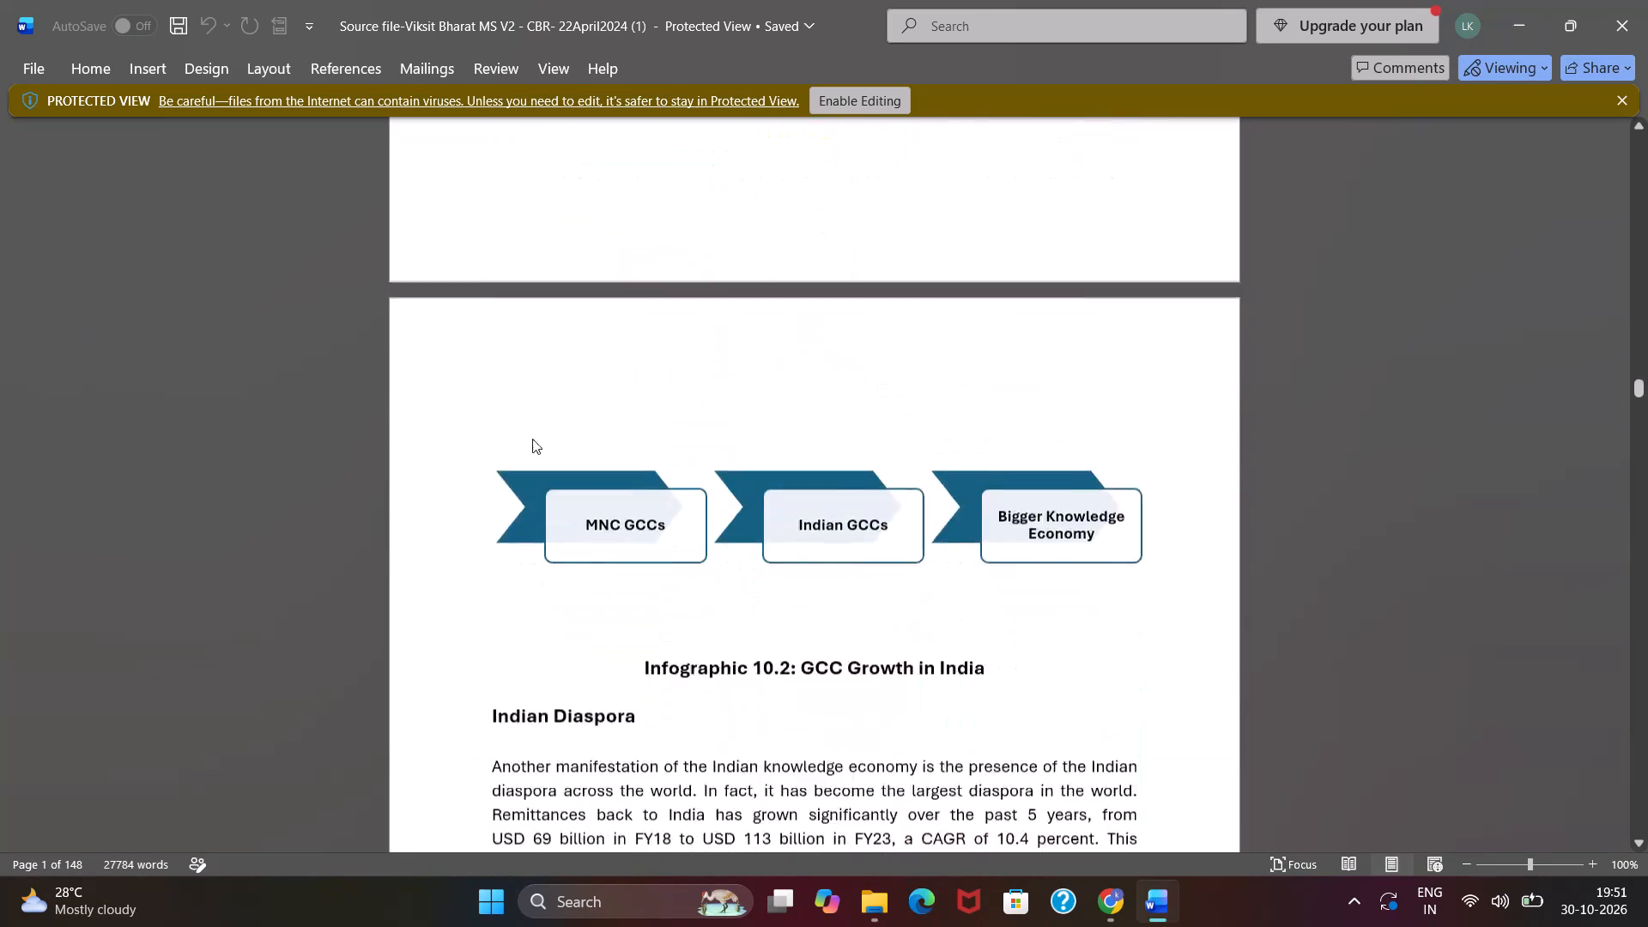
{"action": "scroll", "coordinate": [532, 439], "scroll_direction": "down", "scroll_amount": 9}
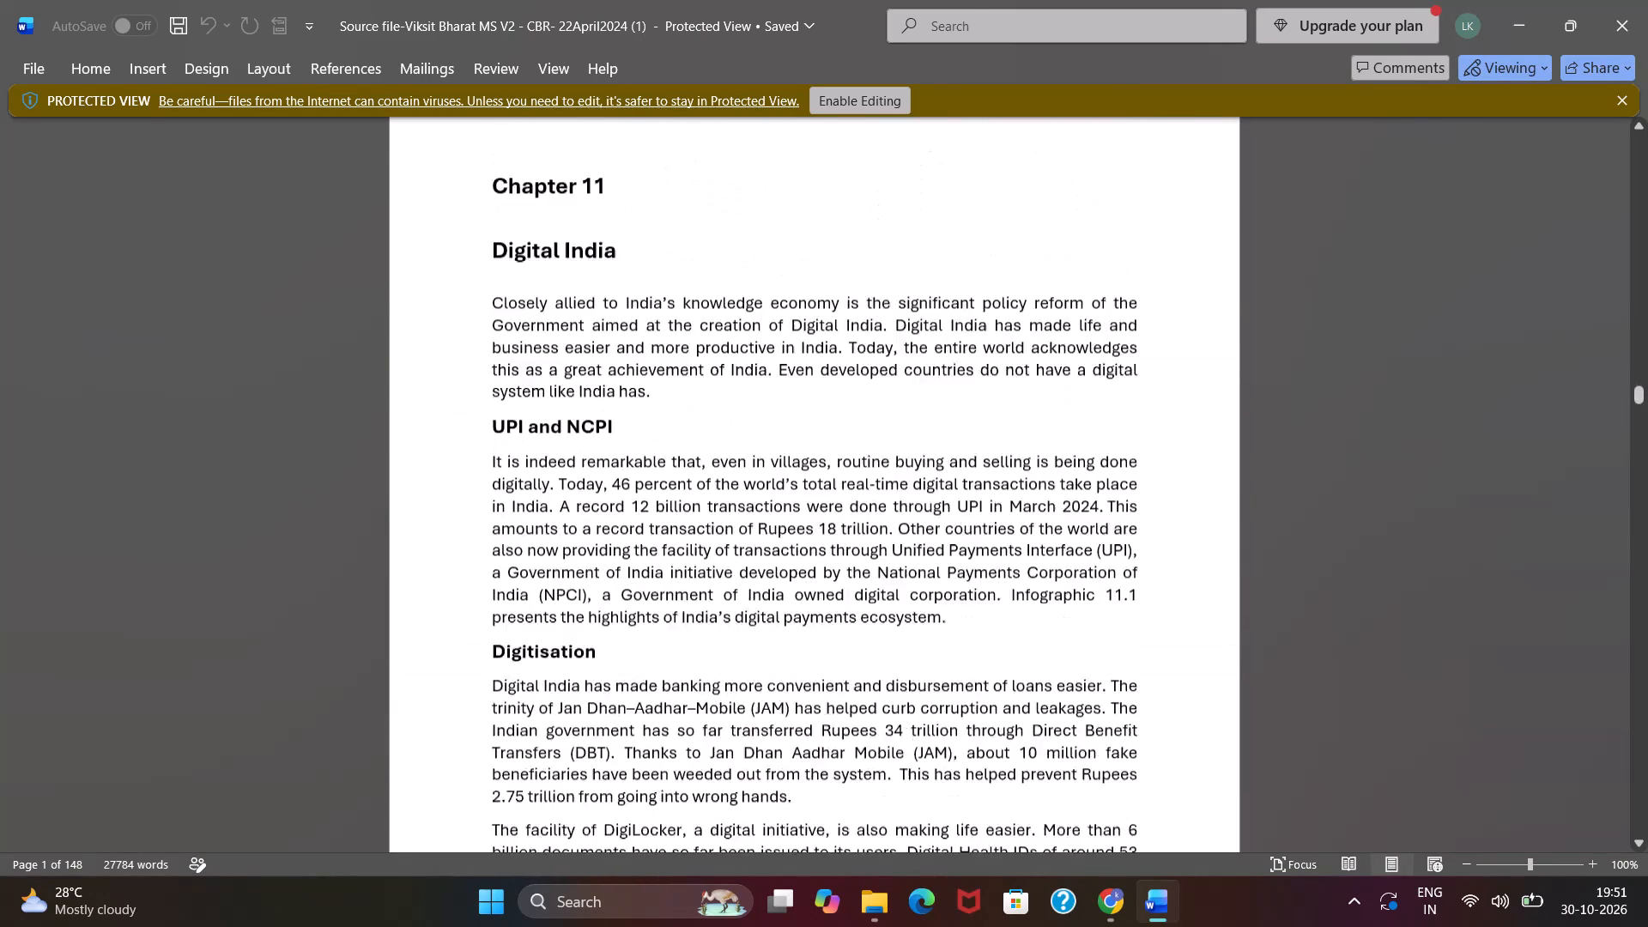
{"action": "scroll", "coordinate": [532, 439], "scroll_direction": "down", "scroll_amount": 4}
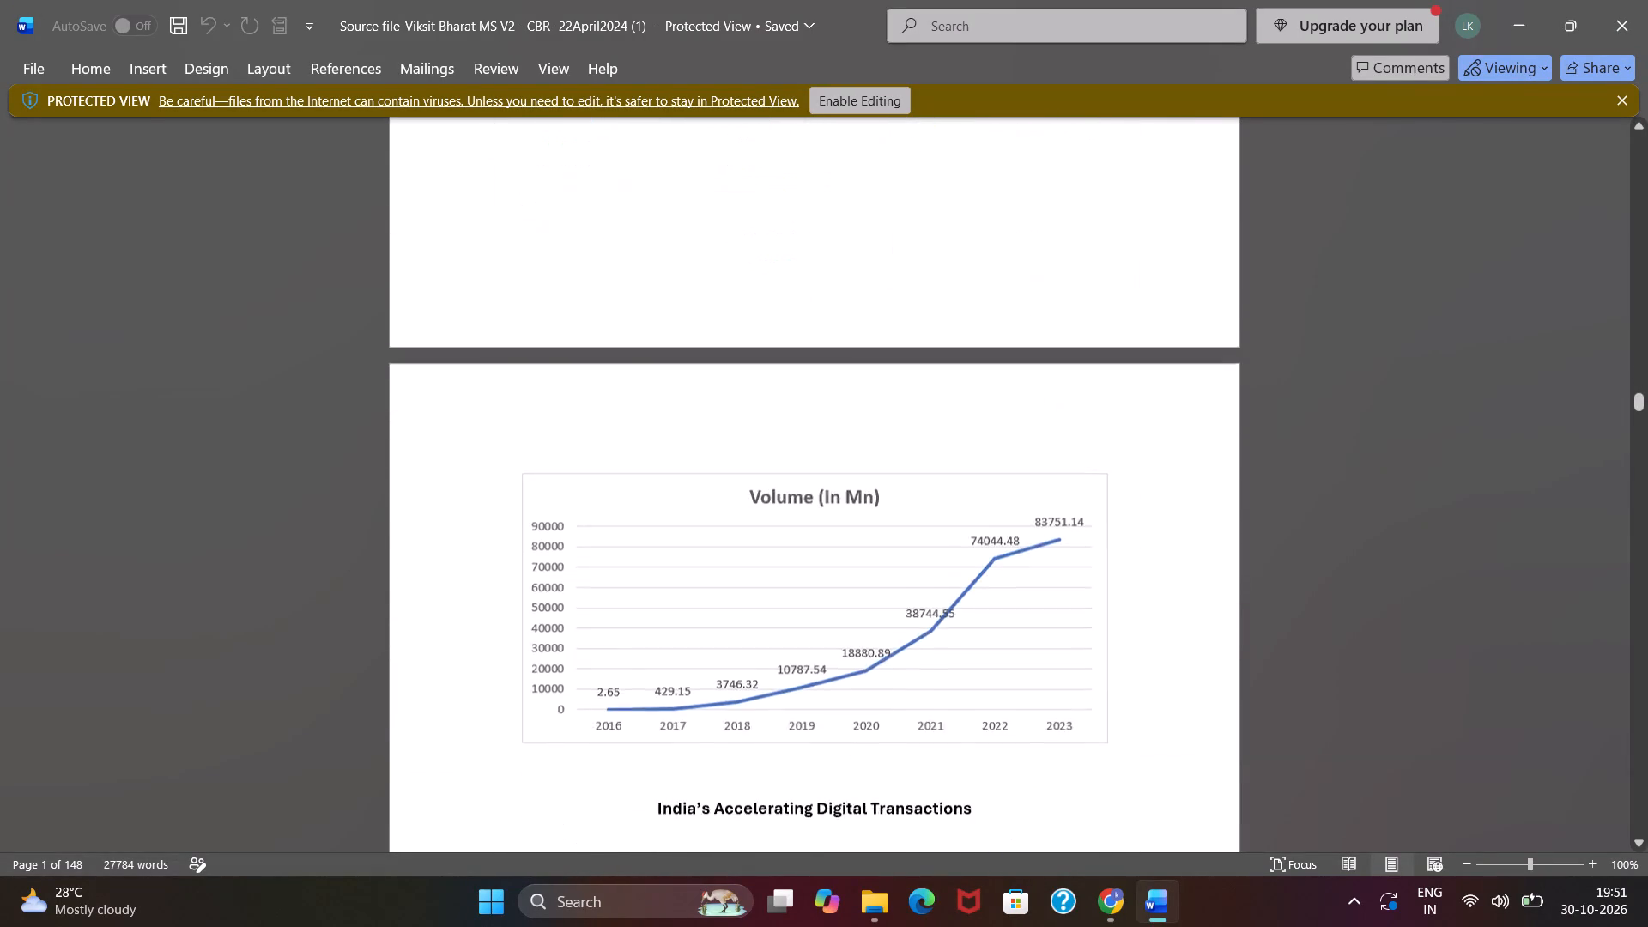
Examine the higher education chapter, including the hexagon diagrams and shaded text box in Infographic 12.2, for images, text boxes and tables.
{"action": "scroll", "coordinate": [532, 439], "scroll_direction": "down", "scroll_amount": 9}
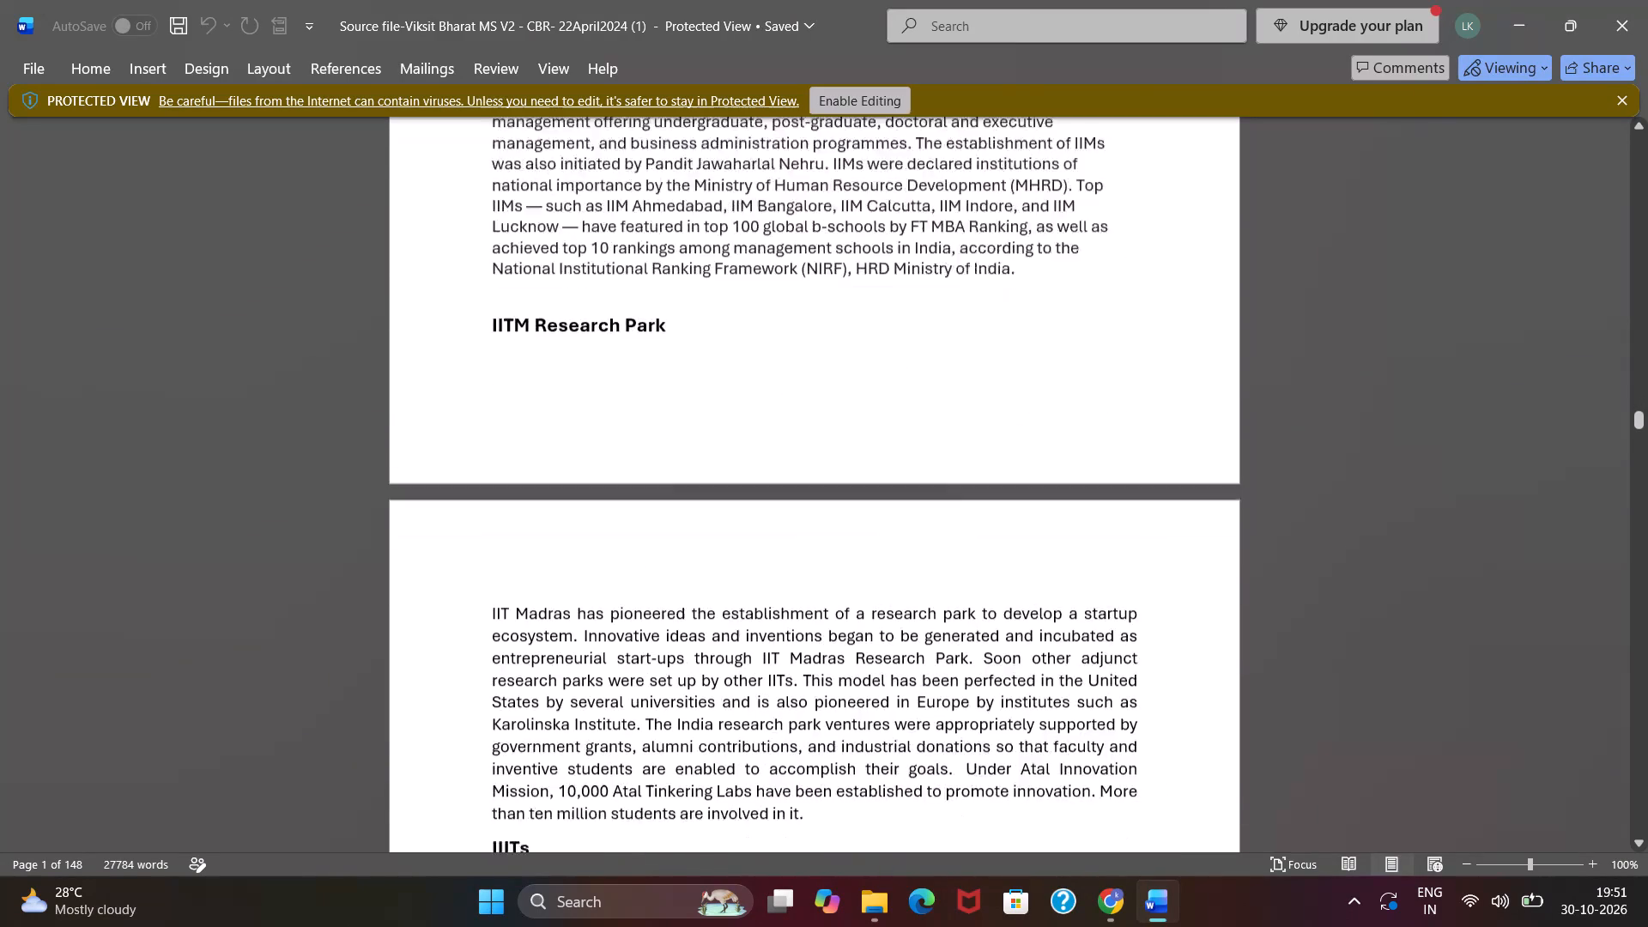
{"action": "scroll", "coordinate": [532, 439], "scroll_direction": "down", "scroll_amount": 4}
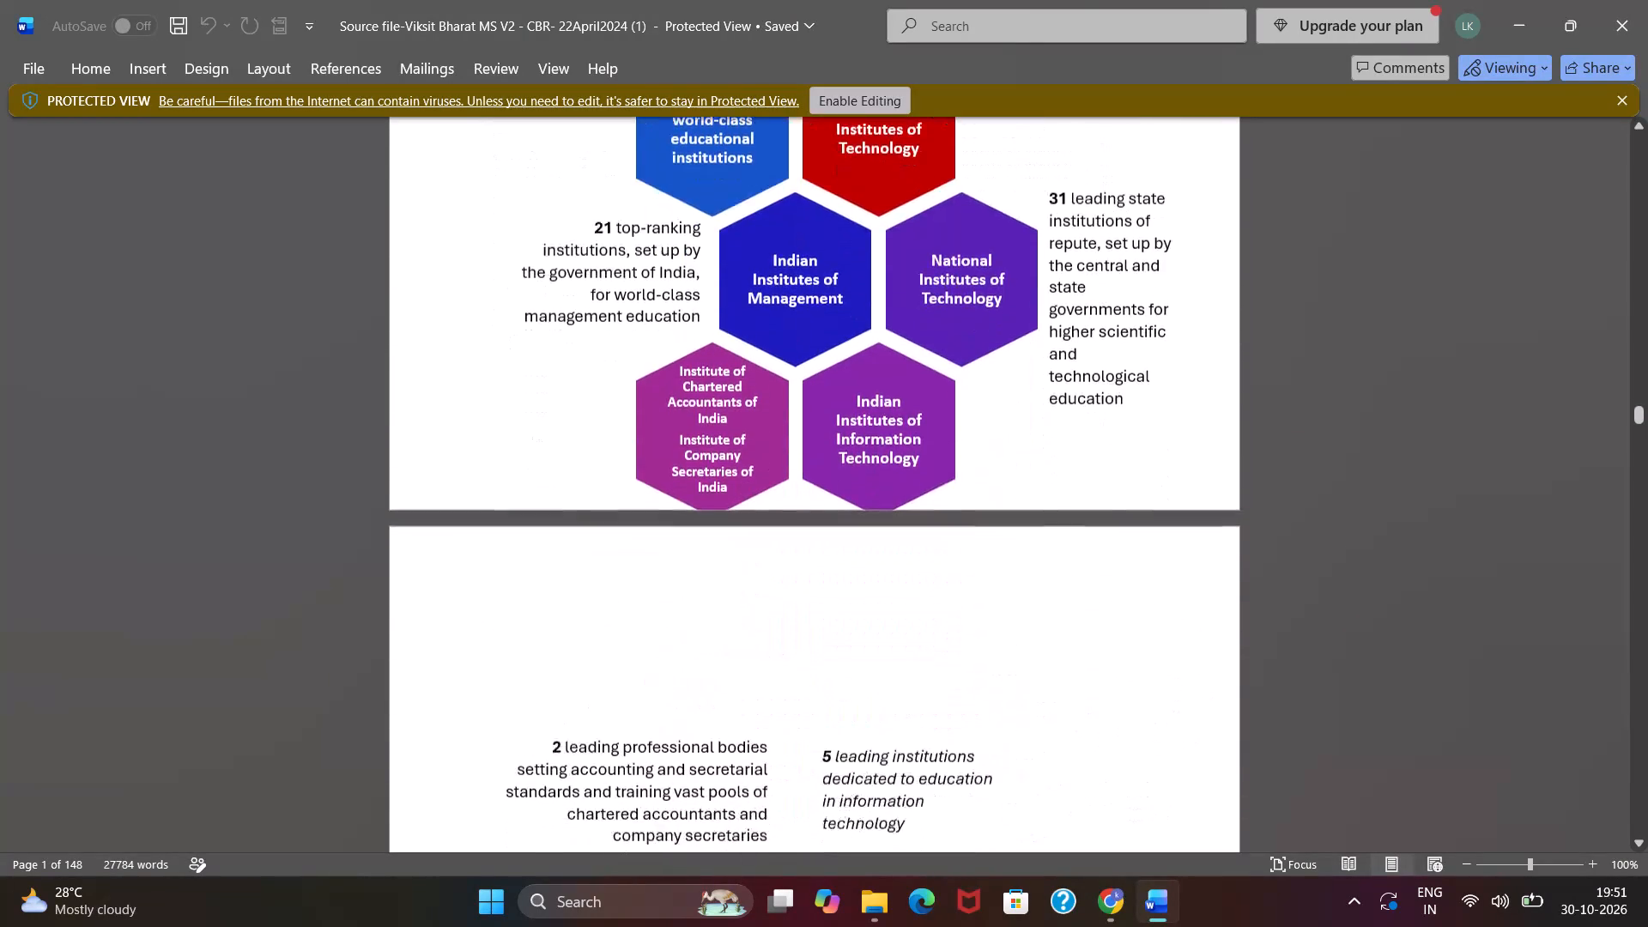
{"action": "scroll", "coordinate": [532, 439], "scroll_direction": "down", "scroll_amount": 6}
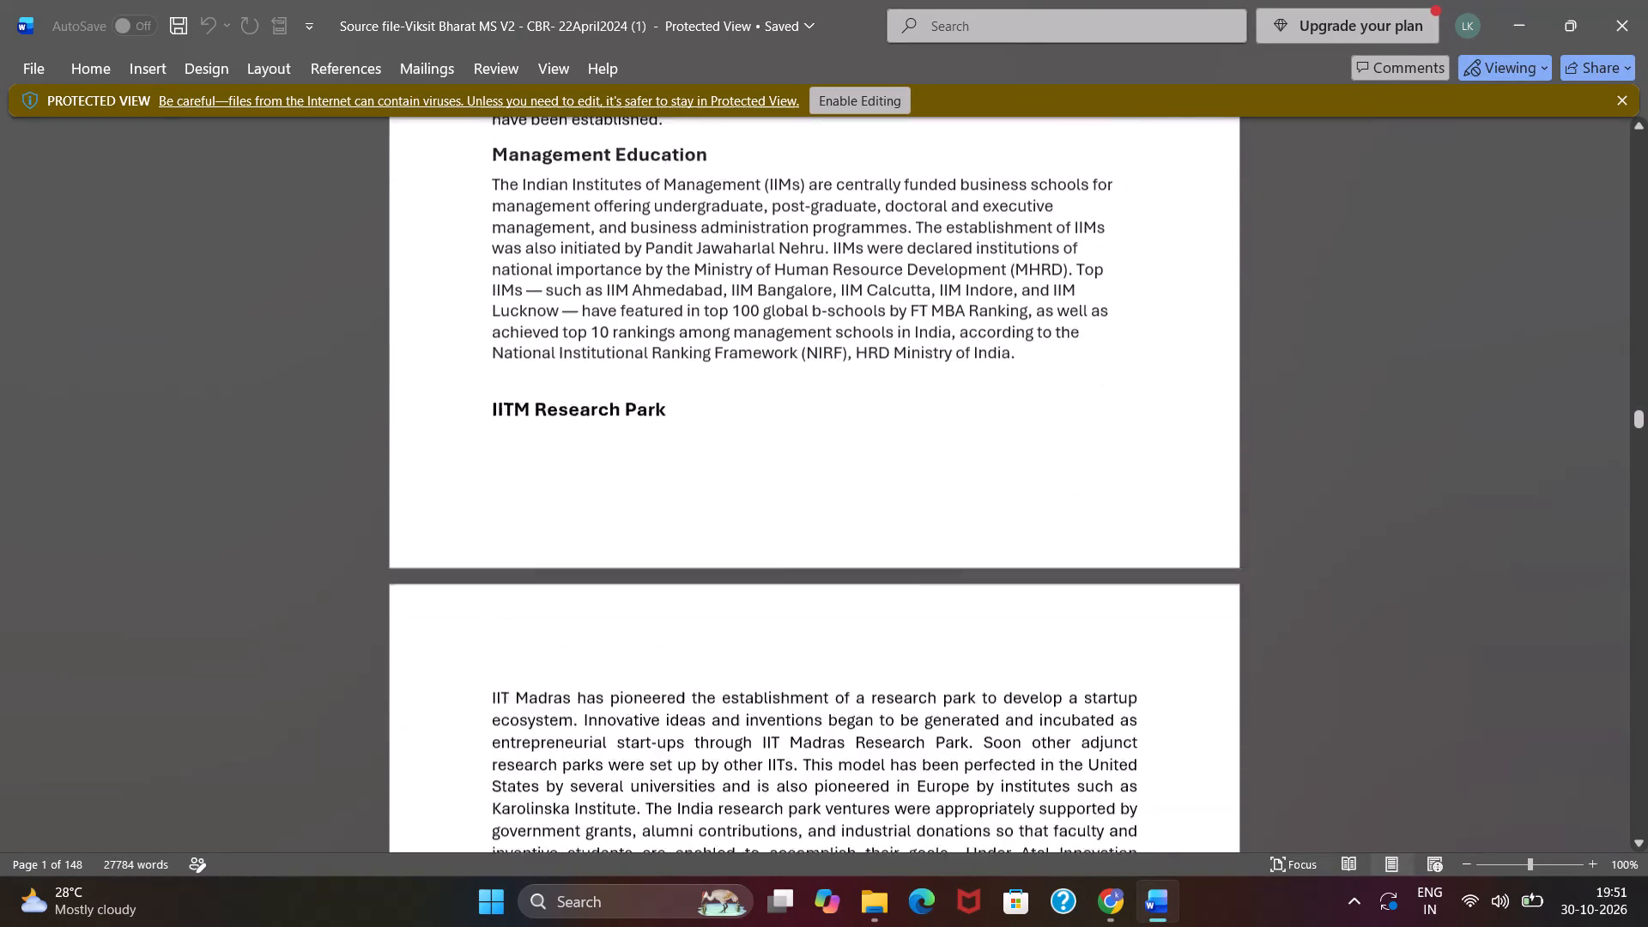
{"action": "scroll", "coordinate": [532, 439], "scroll_direction": "down", "scroll_amount": 7}
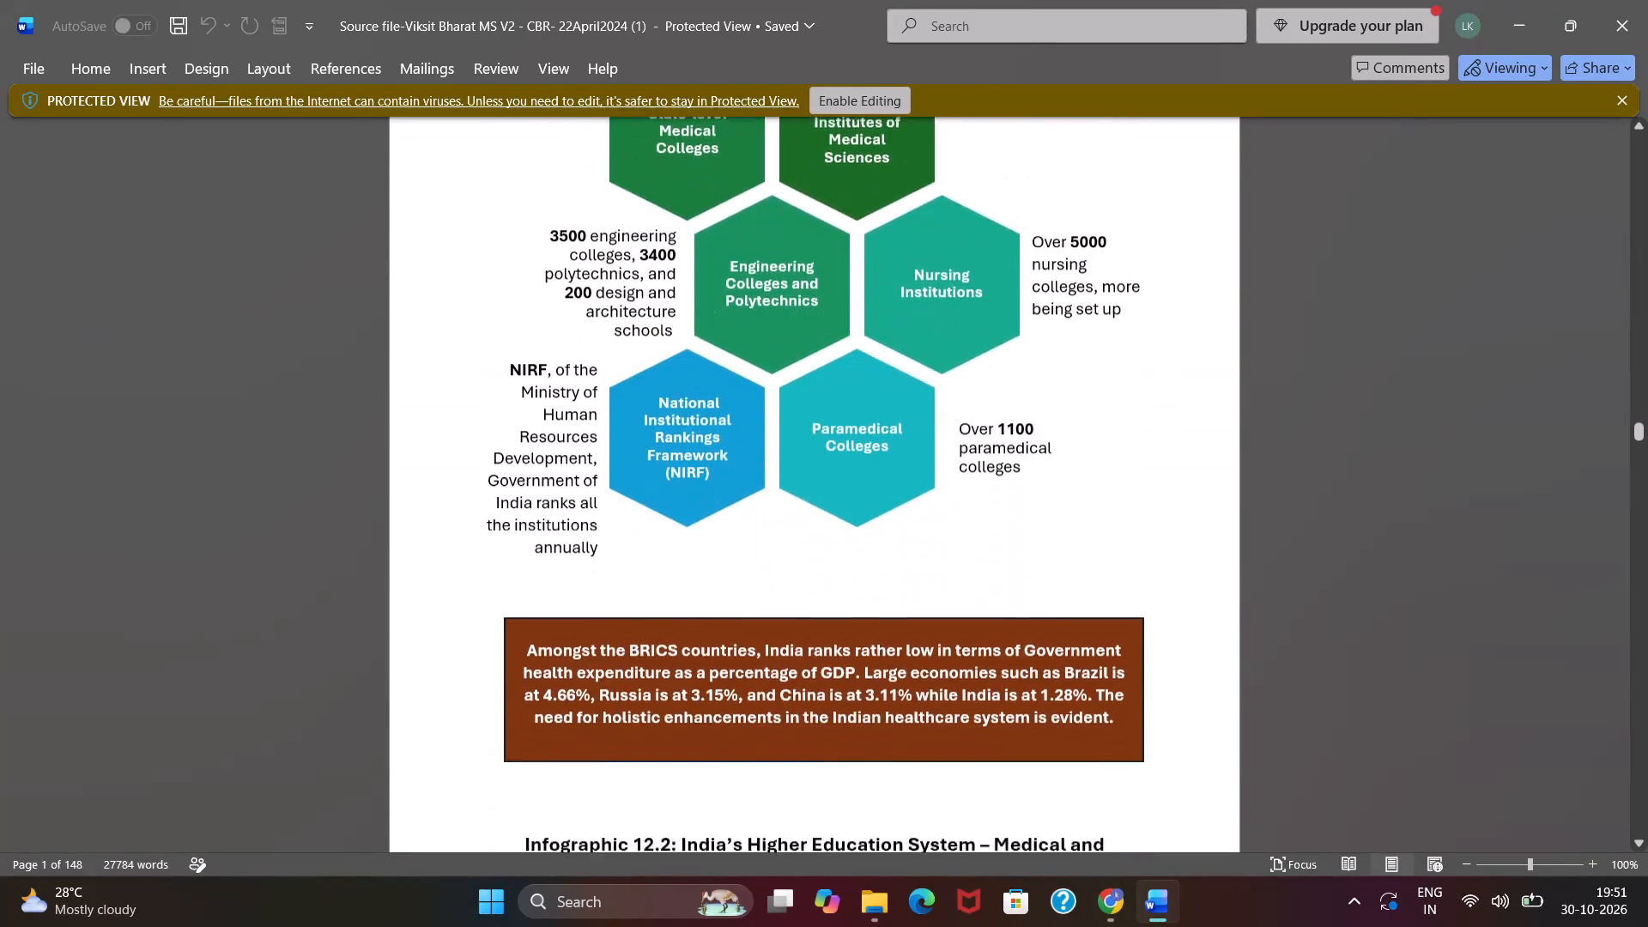
{"action": "scroll", "coordinate": [532, 439], "scroll_direction": "down", "scroll_amount": 2}
Examine the banking and telecom chapters, including the non-performing loans chart and Infographic 14.1, for images, text boxes and tables.
{"action": "scroll", "coordinate": [532, 439], "scroll_direction": "down", "scroll_amount": 2}
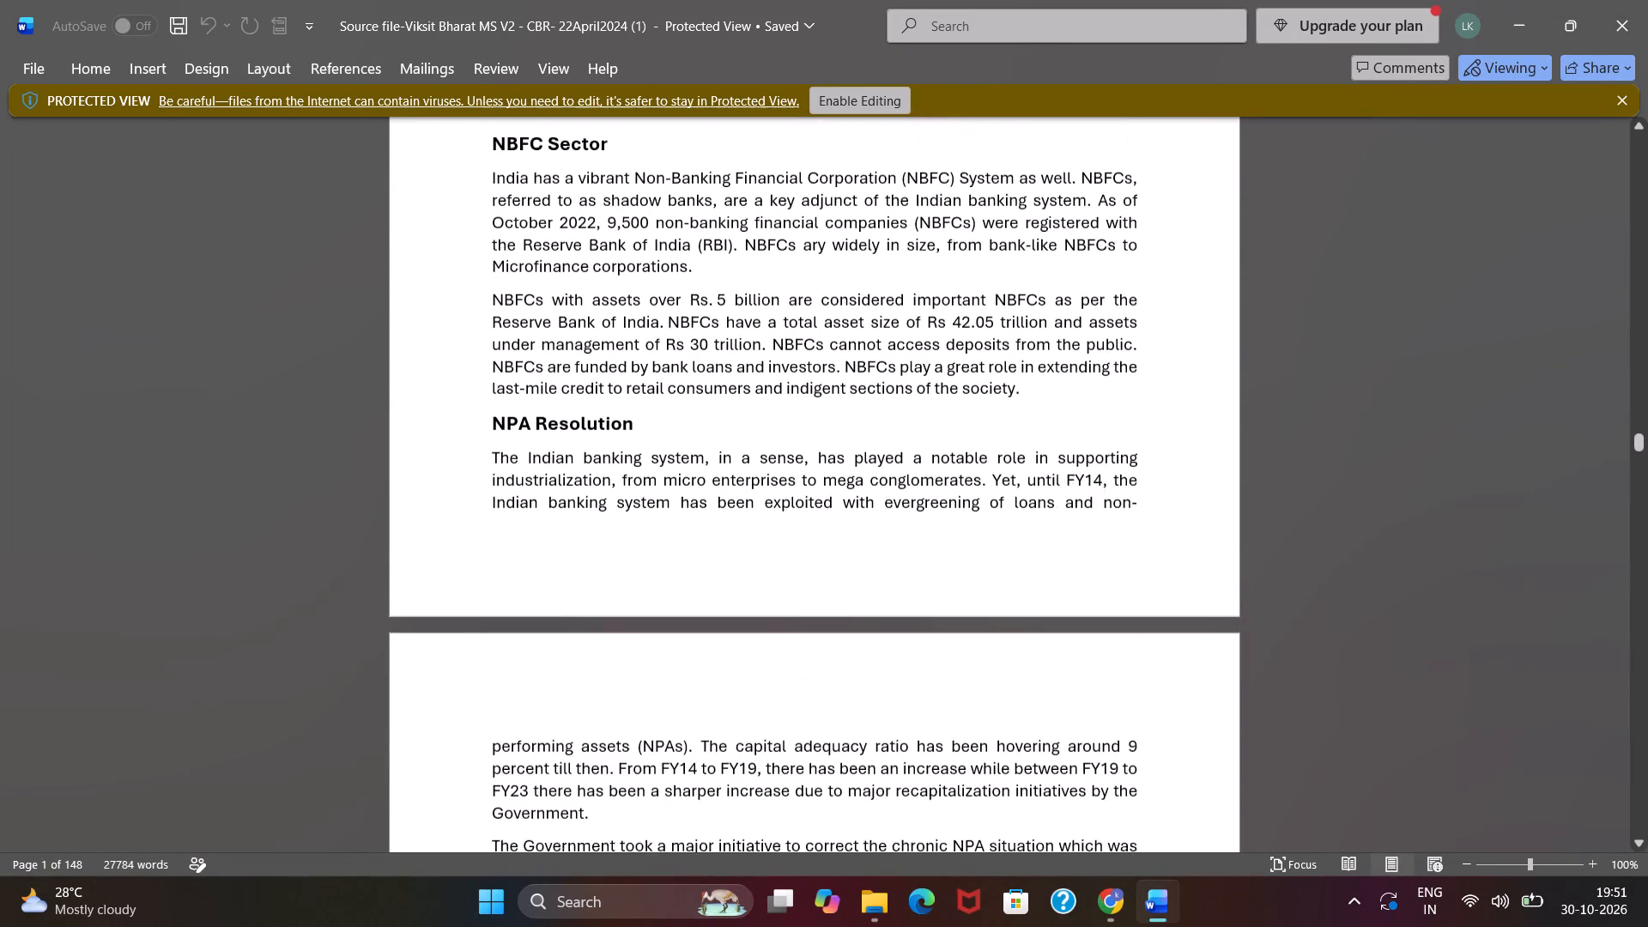
{"action": "scroll", "coordinate": [532, 439], "scroll_direction": "down", "scroll_amount": 10}
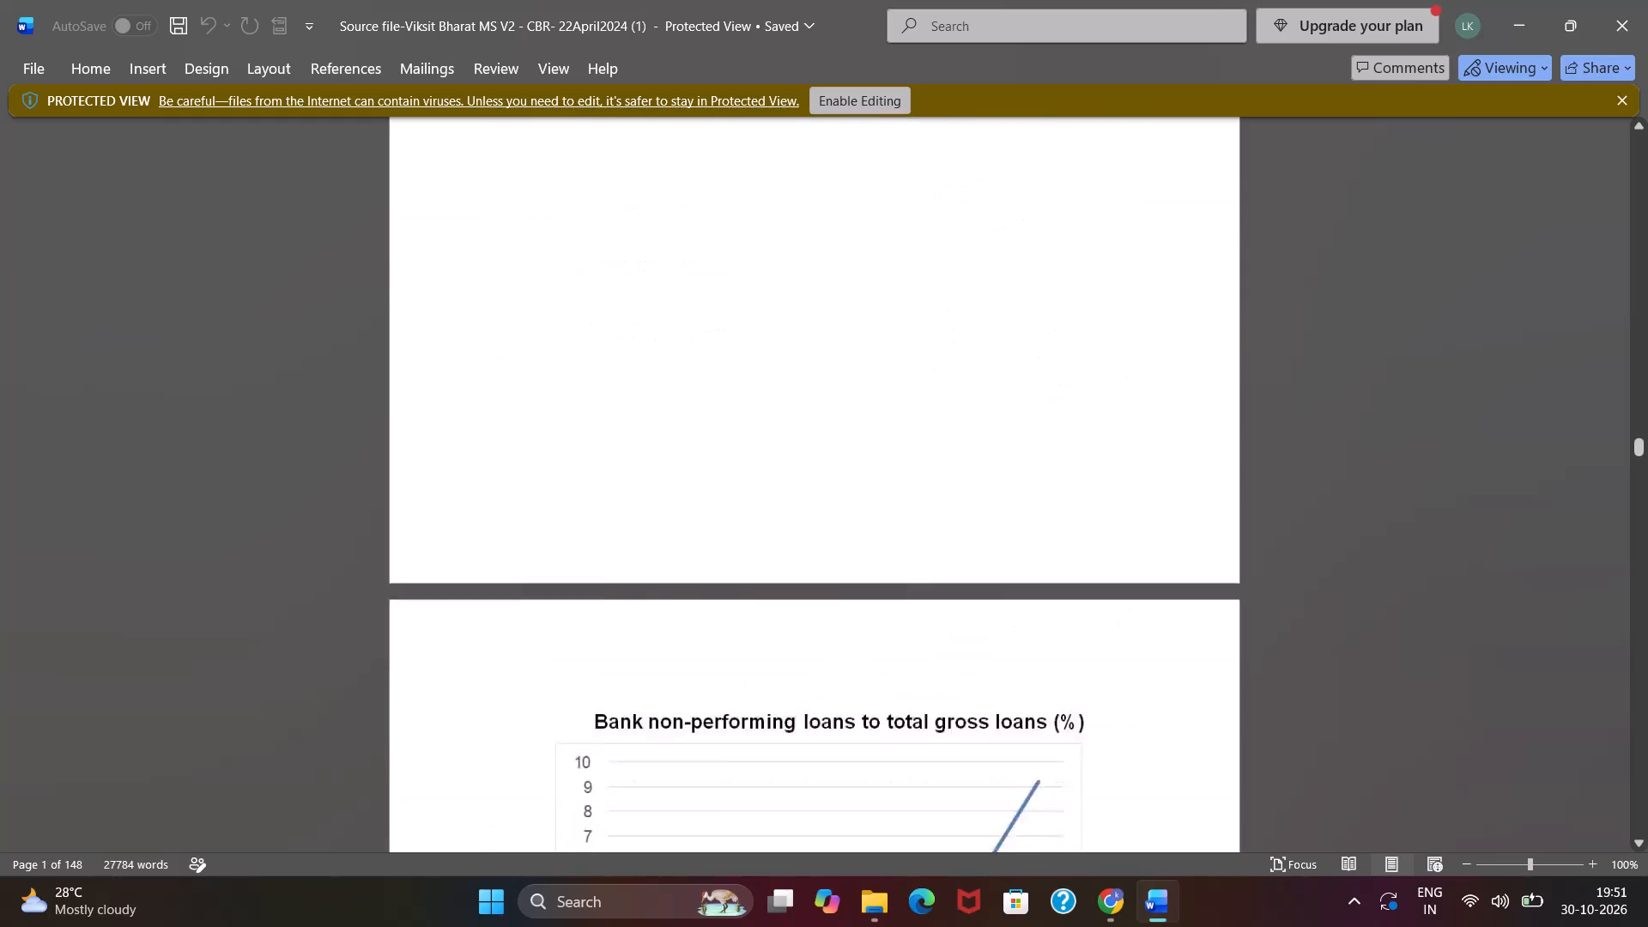
{"action": "scroll", "coordinate": [532, 439], "scroll_direction": "down", "scroll_amount": 10}
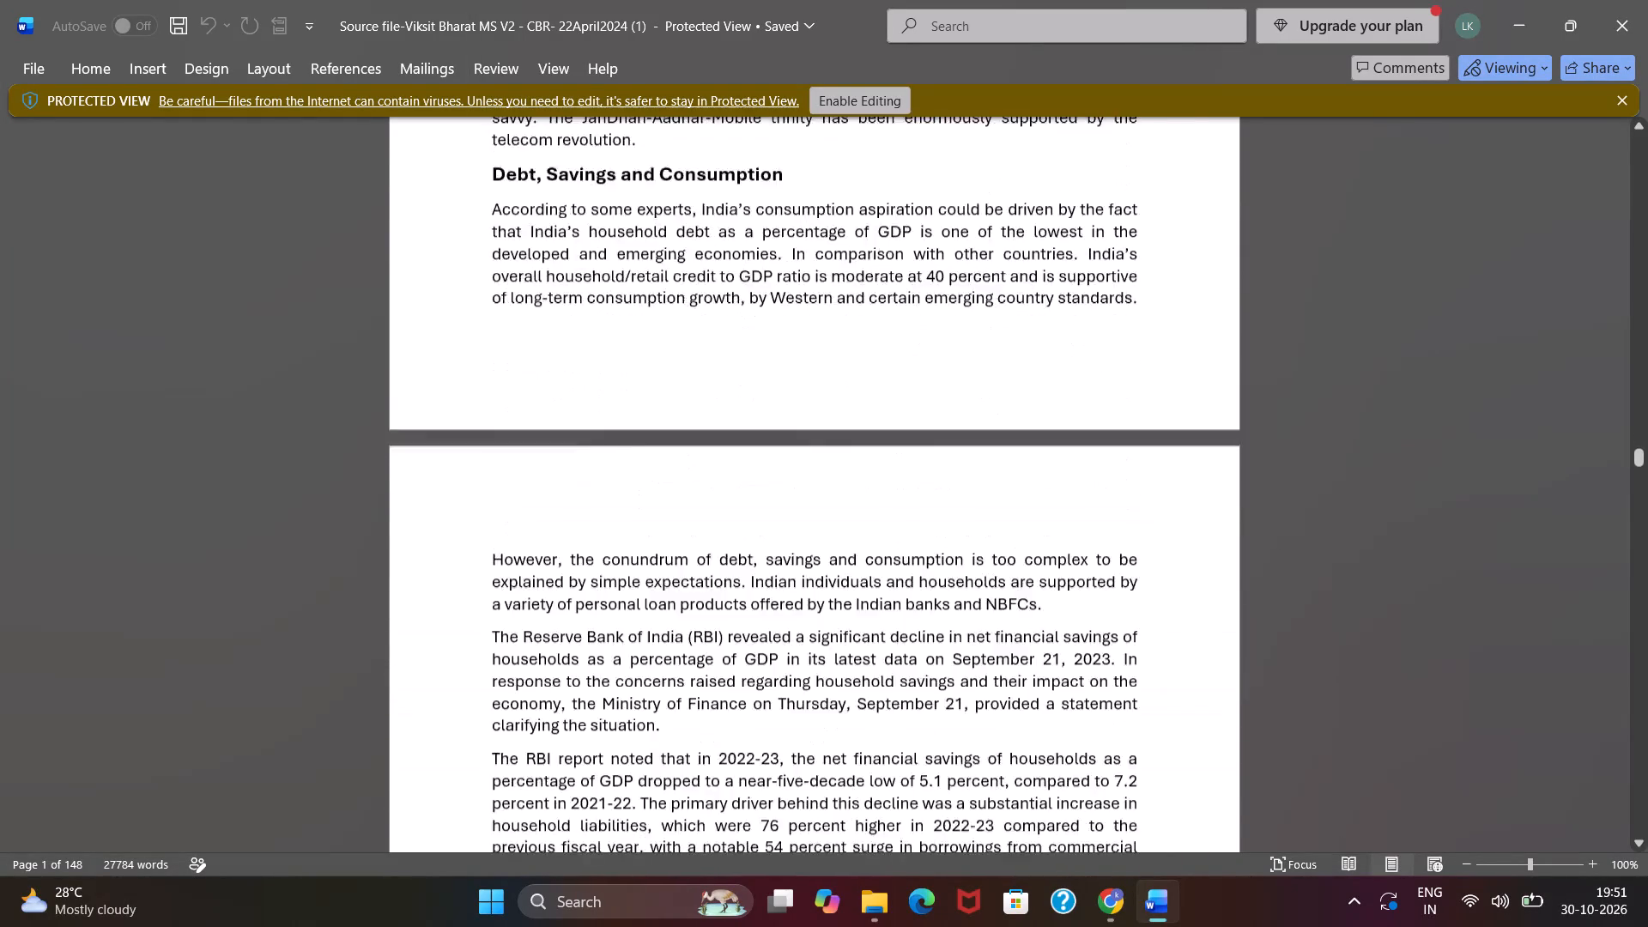
{"action": "scroll", "coordinate": [532, 439], "scroll_direction": "down", "scroll_amount": 6}
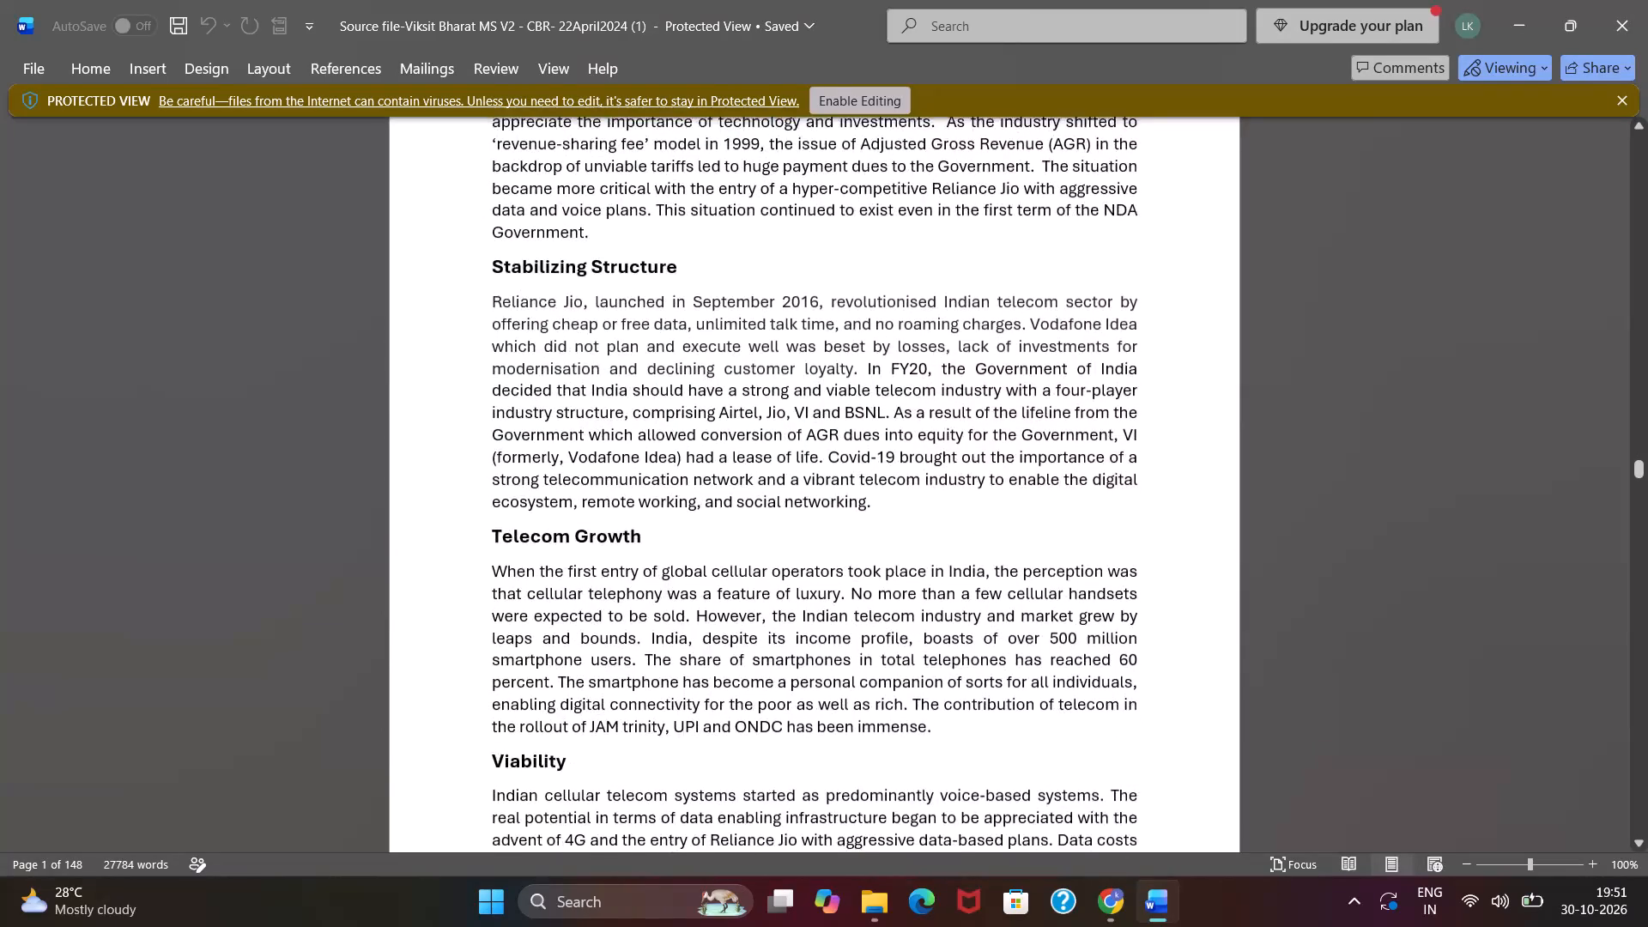
{"action": "scroll", "coordinate": [532, 439], "scroll_direction": "down", "scroll_amount": 4}
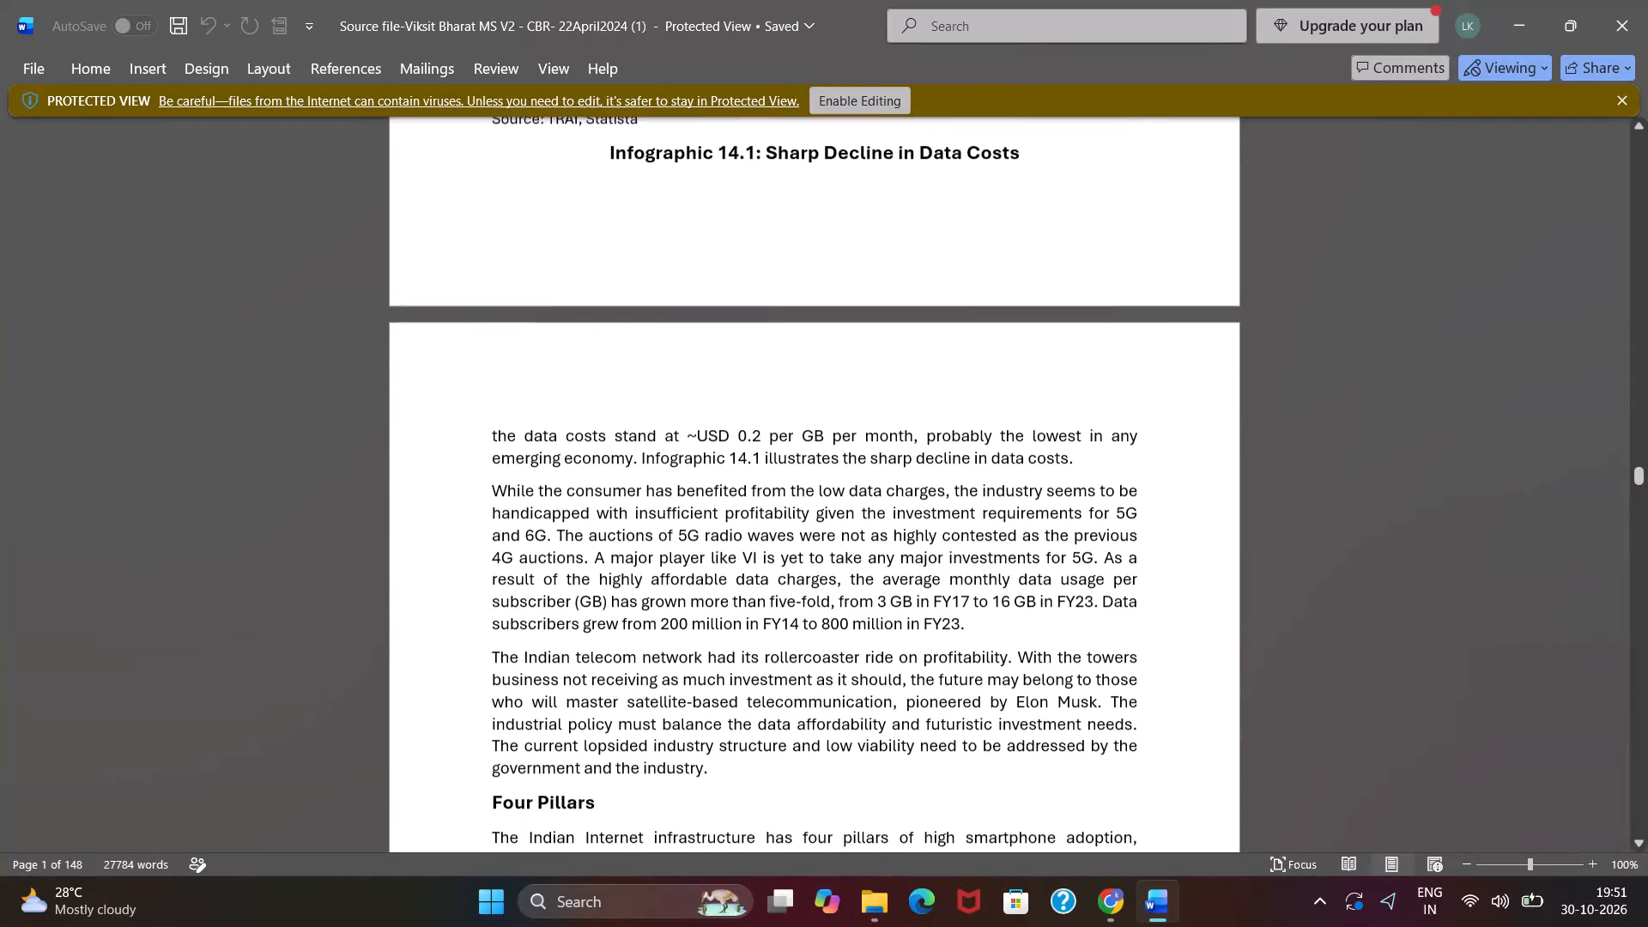
Examine the startup and capital markets chapters, checking the diagram, Sensex chart, market cap table and bordered text box in Infographics 15.1 to 16.2.
{"action": "scroll", "coordinate": [532, 439], "scroll_direction": "down", "scroll_amount": 10}
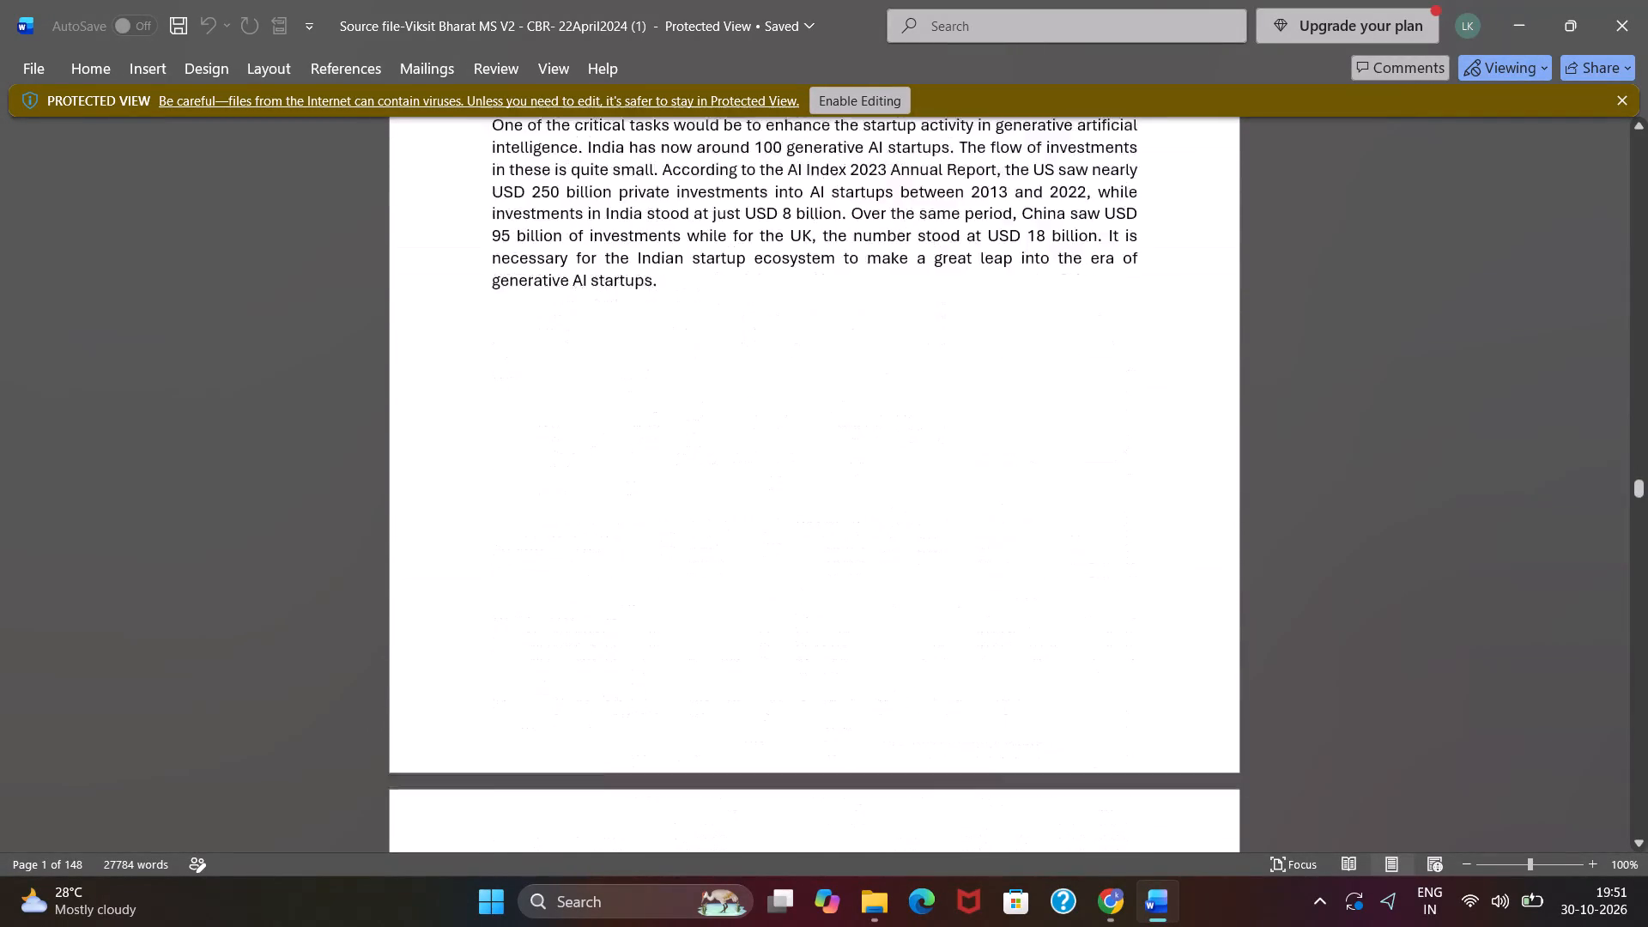
{"action": "scroll", "coordinate": [532, 439], "scroll_direction": "down", "scroll_amount": 7}
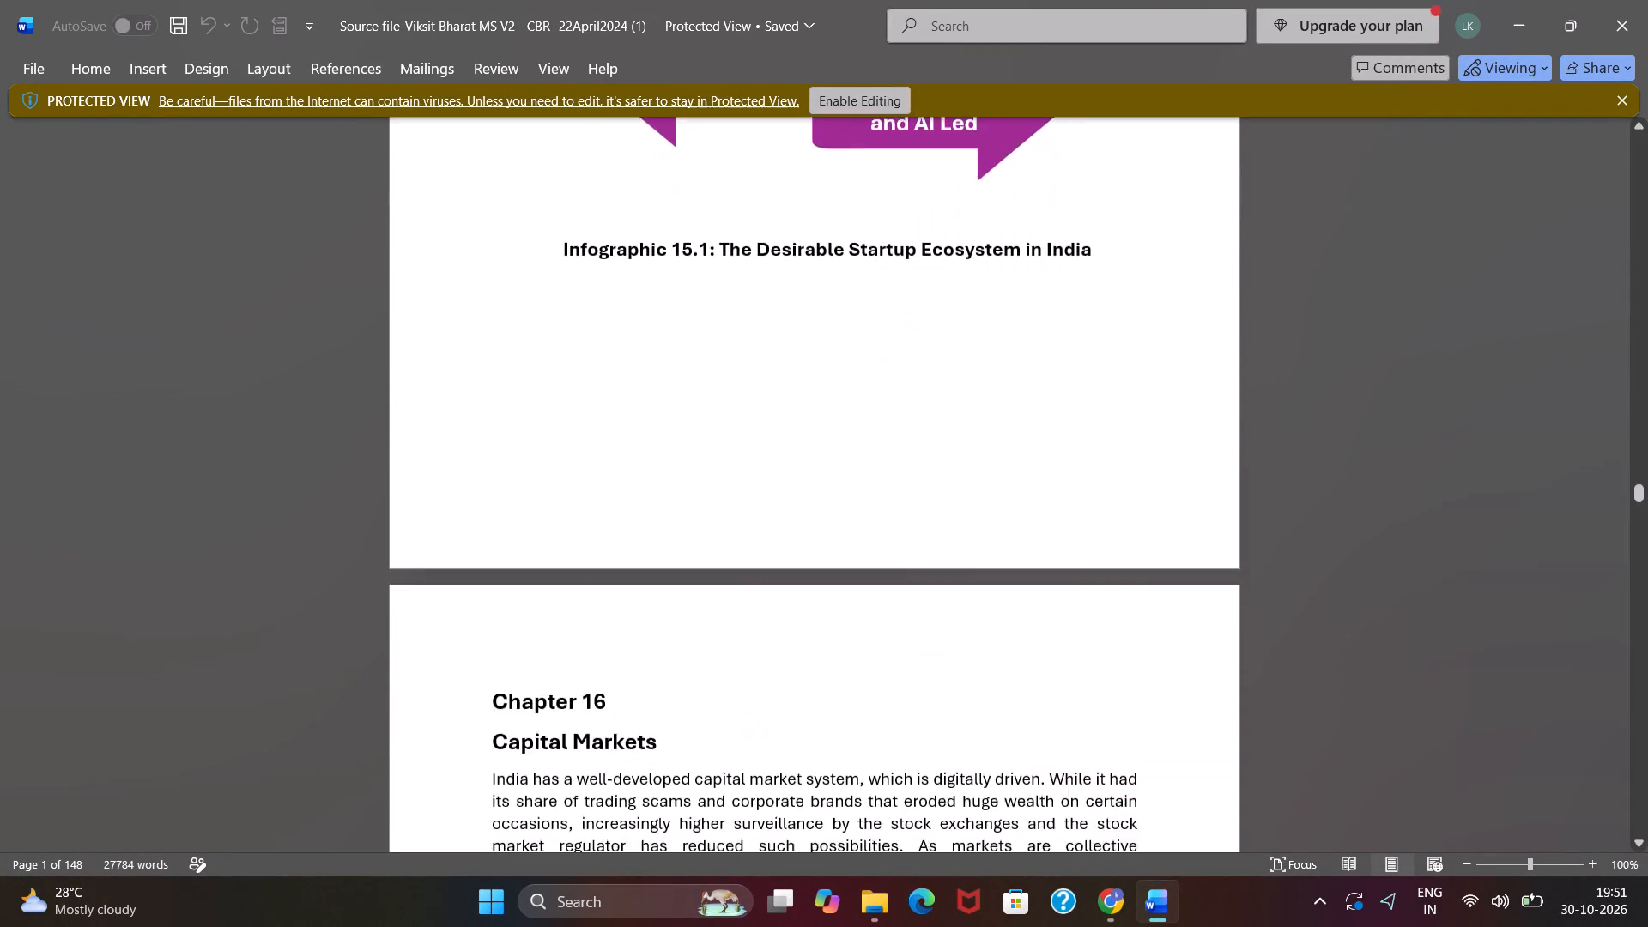
{"action": "scroll", "coordinate": [532, 439], "scroll_direction": "up", "scroll_amount": 2}
{"action": "scroll", "coordinate": [532, 439], "scroll_direction": "down", "scroll_amount": 2}
{"action": "scroll", "coordinate": [532, 439], "scroll_direction": "up", "scroll_amount": 1}
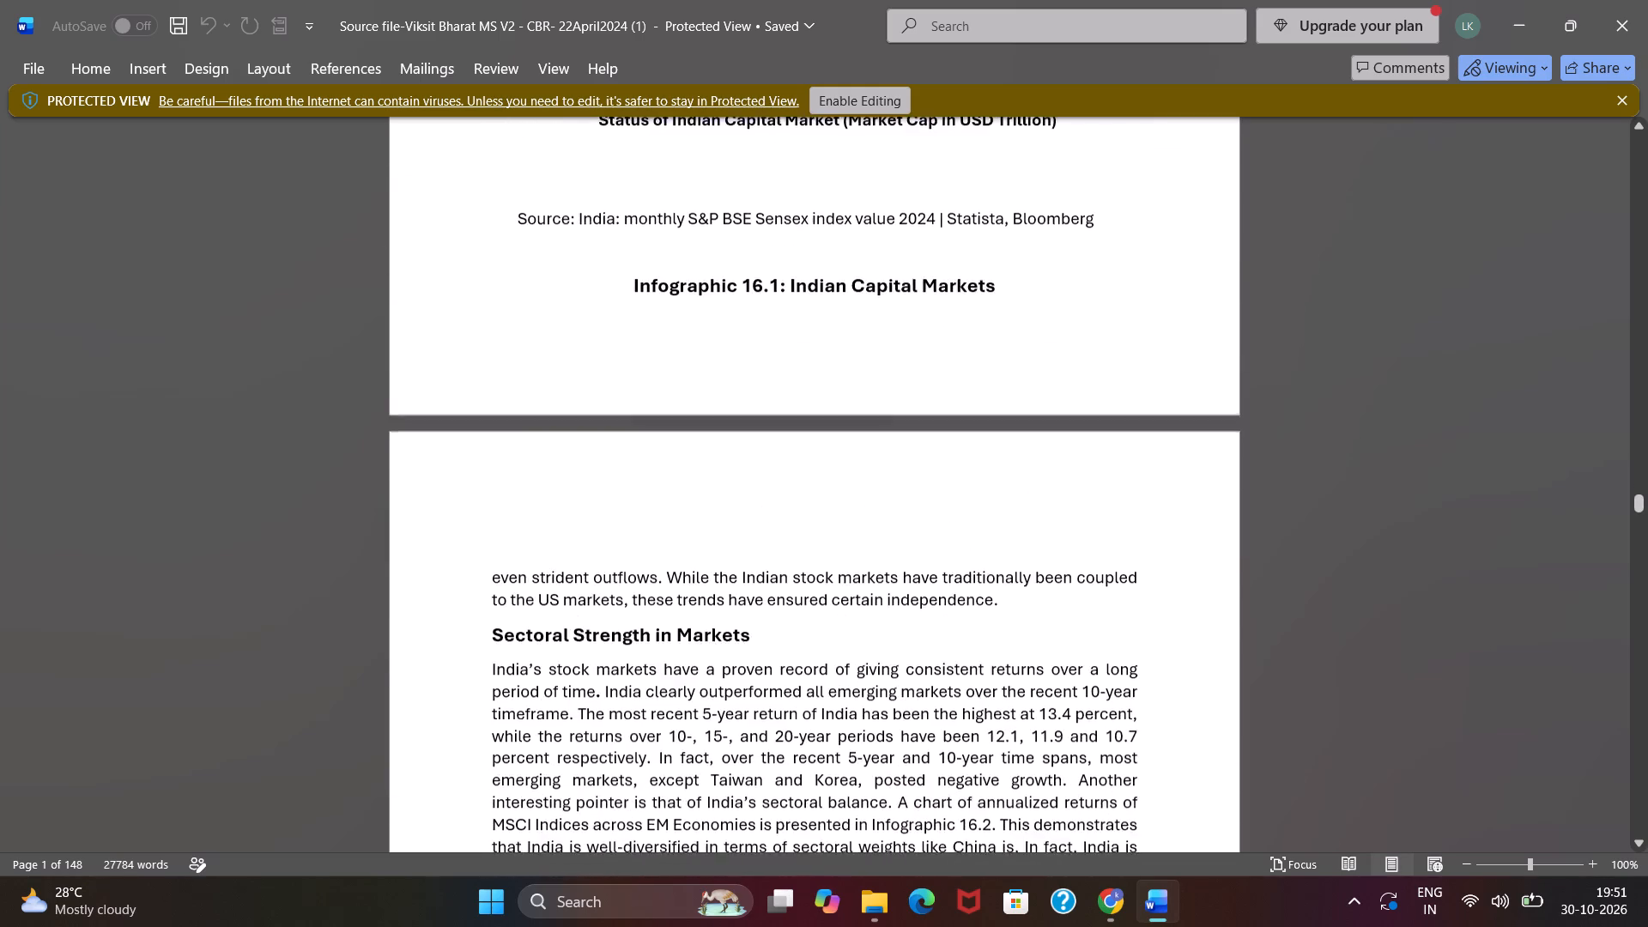
{"action": "scroll", "coordinate": [532, 439], "scroll_direction": "up", "scroll_amount": 1}
{"action": "scroll", "coordinate": [532, 439], "scroll_direction": "down", "scroll_amount": 4}
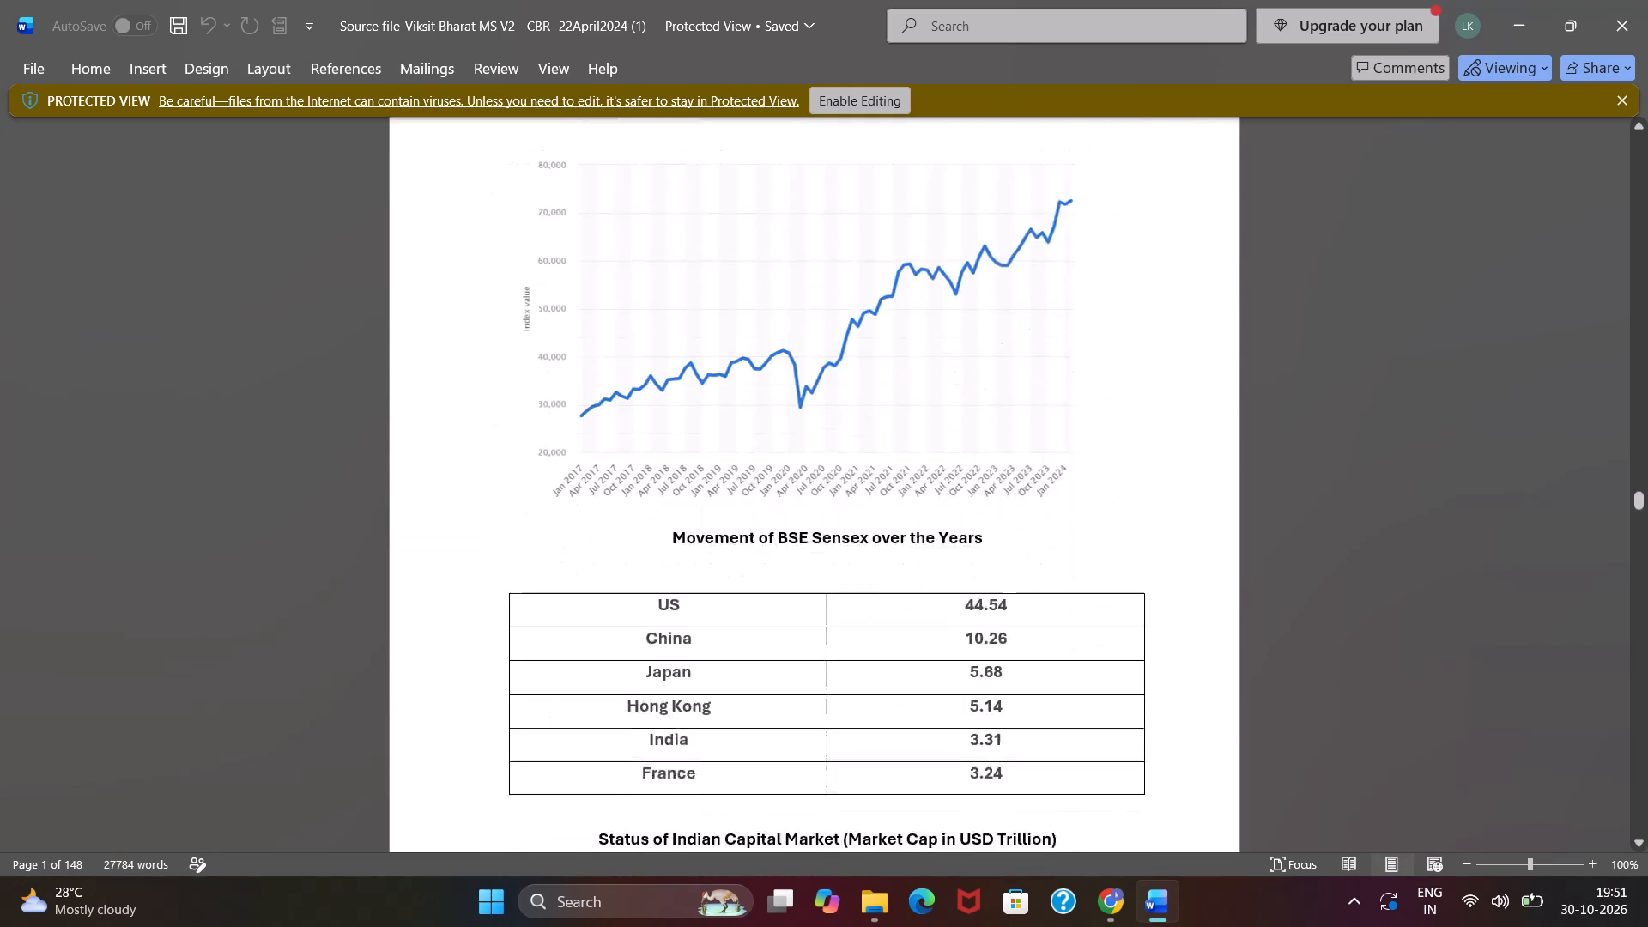
{"action": "scroll", "coordinate": [532, 439], "scroll_direction": "down", "scroll_amount": 9}
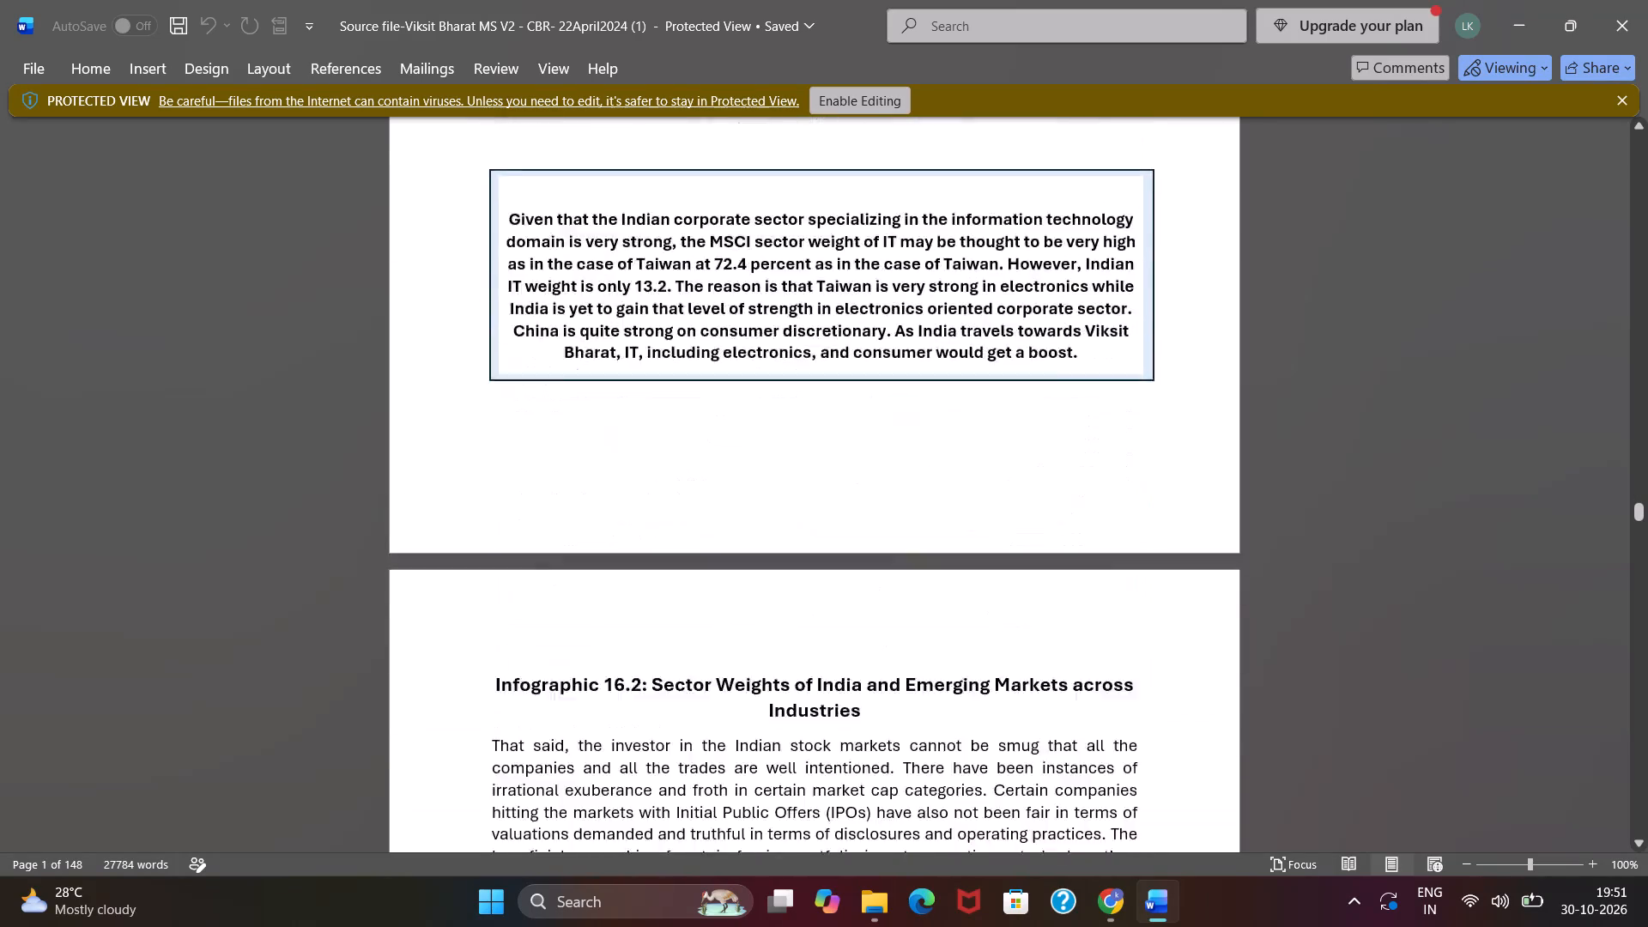
Examine the employment and defence chapters, including the population diagram and Infographic 18.1, for images, text boxes and tables.
{"action": "scroll", "coordinate": [532, 439], "scroll_direction": "down", "scroll_amount": 5}
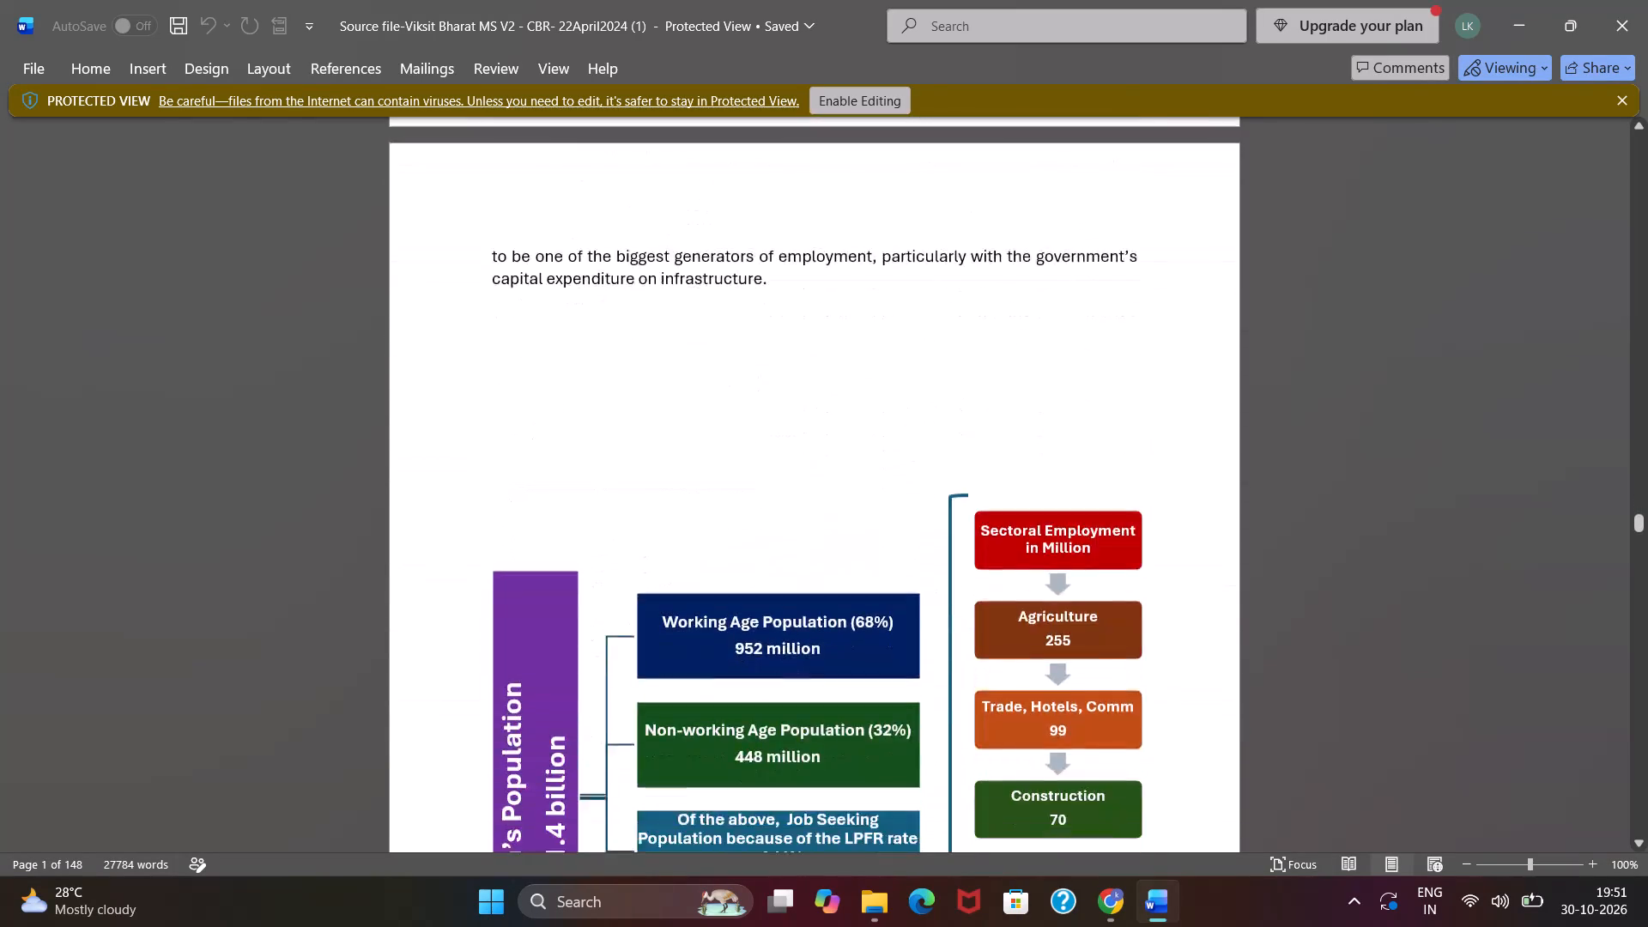
{"action": "scroll", "coordinate": [532, 439], "scroll_direction": "down", "scroll_amount": 6}
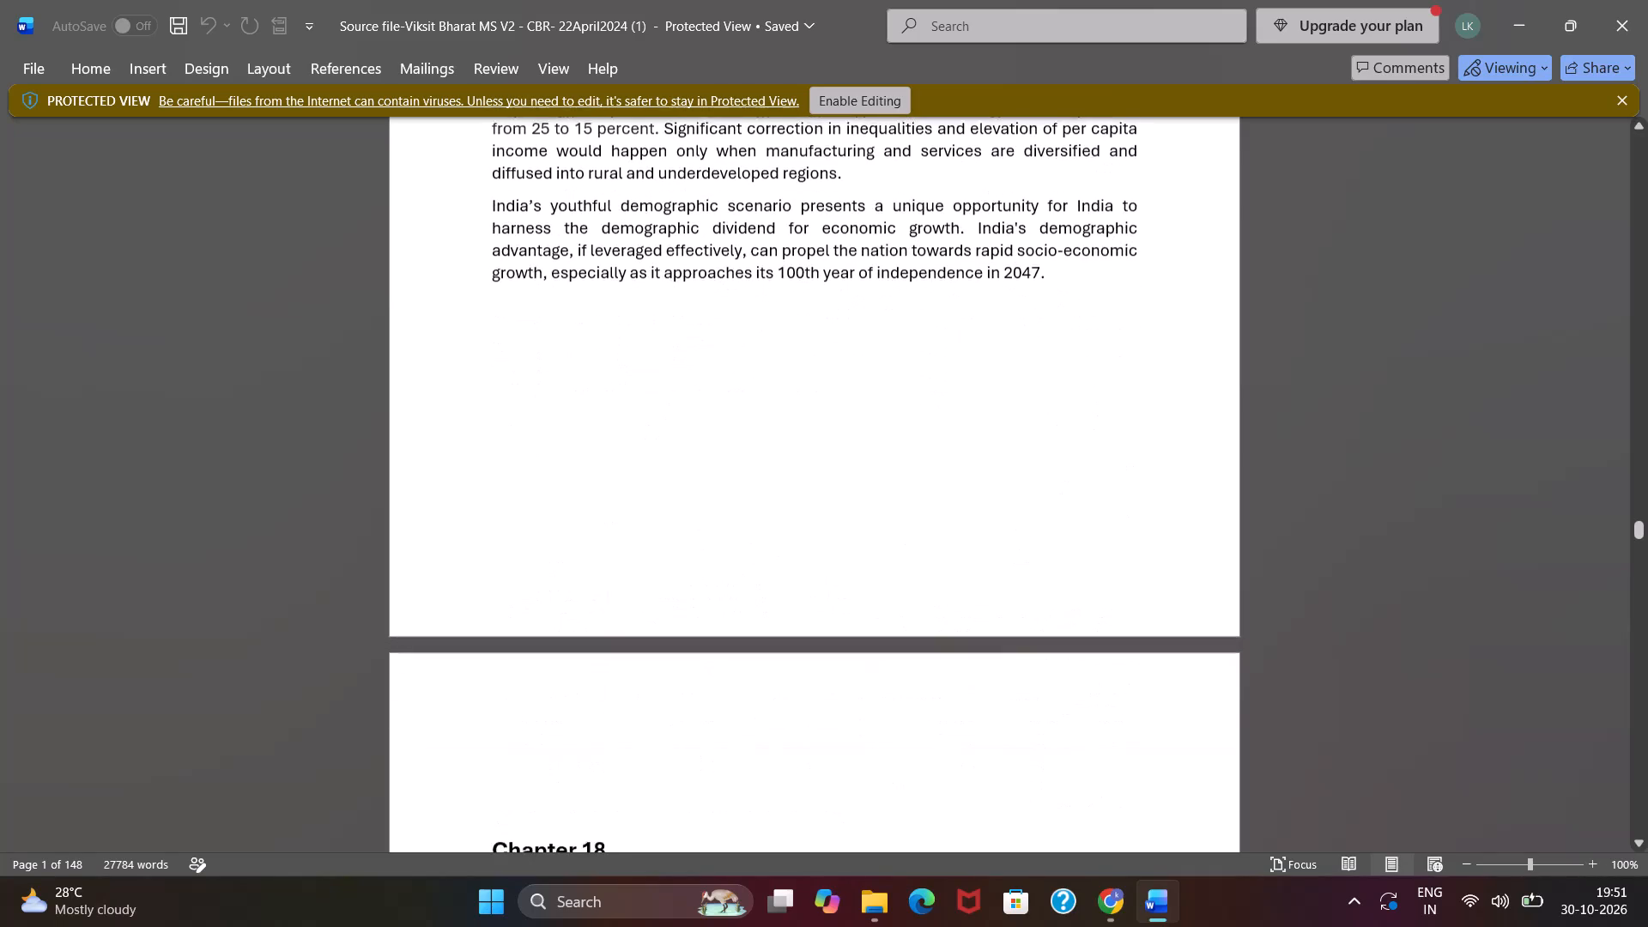
{"action": "scroll", "coordinate": [532, 439], "scroll_direction": "down", "scroll_amount": 8}
{"action": "scroll", "coordinate": [532, 439], "scroll_direction": "up", "scroll_amount": 2}
{"action": "scroll", "coordinate": [532, 439], "scroll_direction": "down", "scroll_amount": 1}
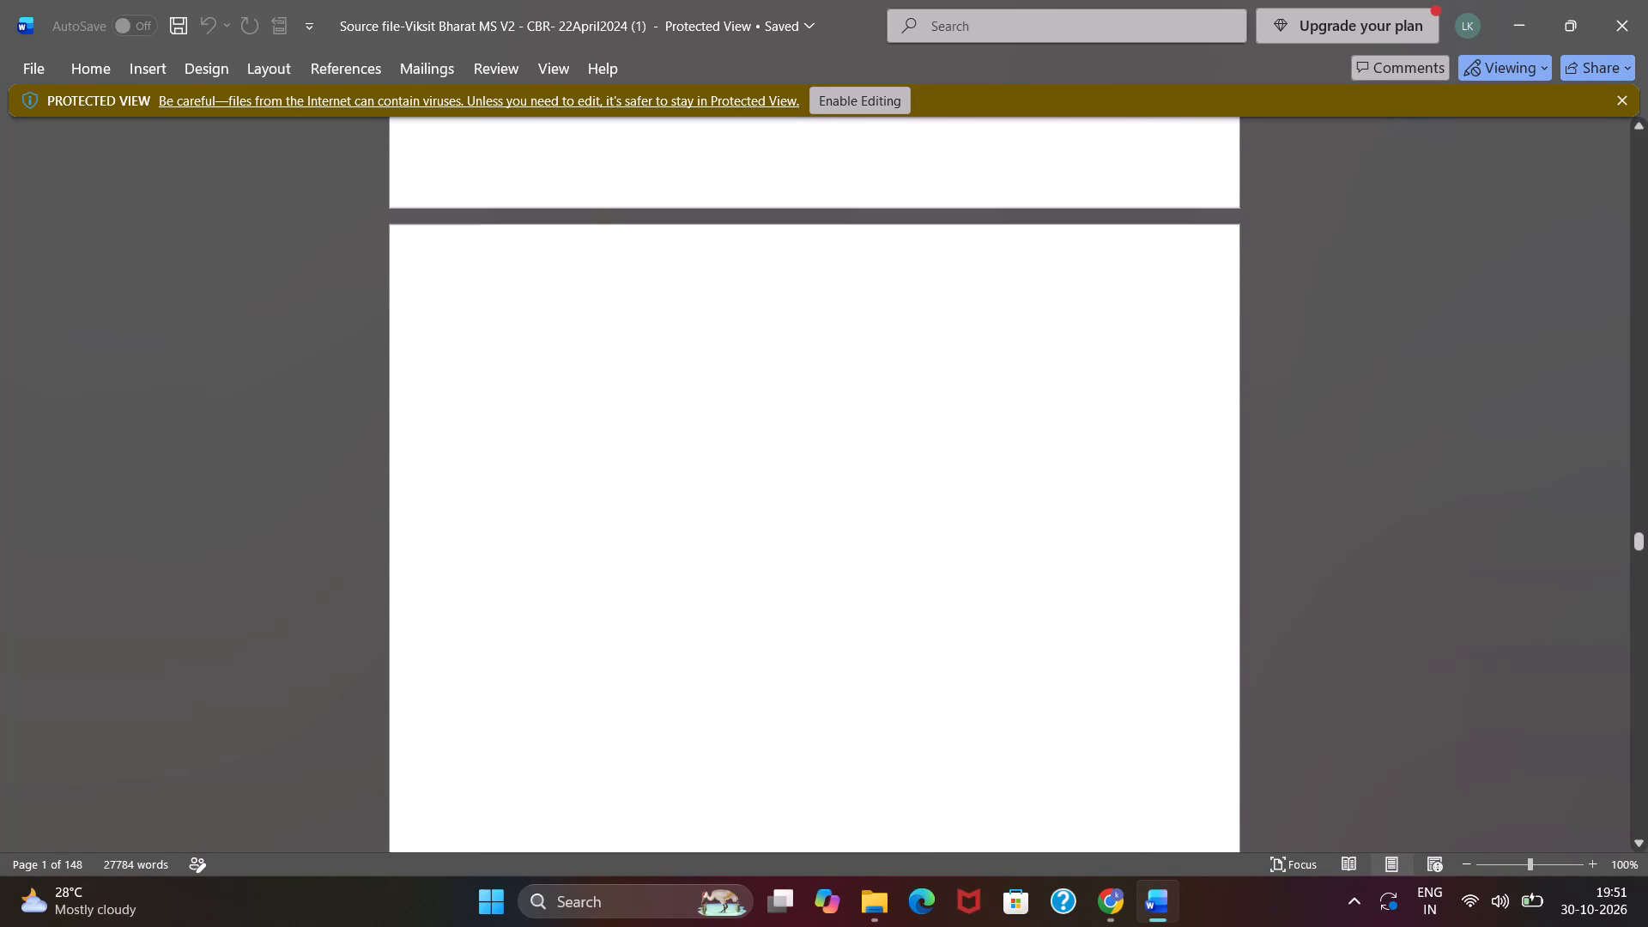
{"action": "scroll", "coordinate": [532, 439], "scroll_direction": "down", "scroll_amount": 5}
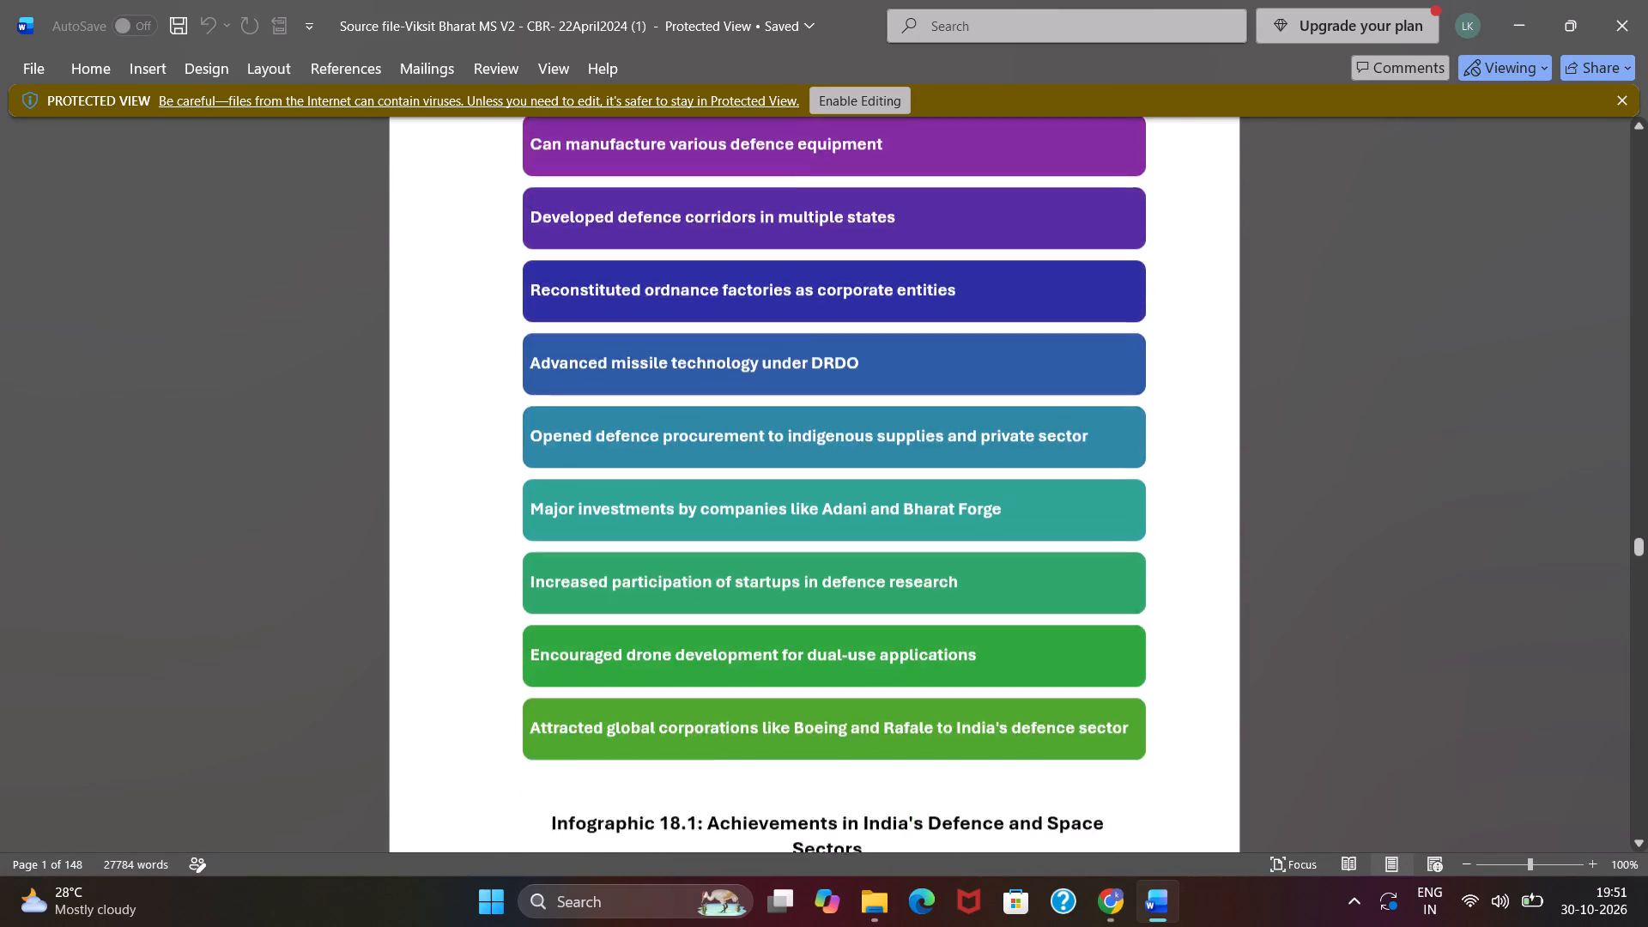
Examine the human-centric development text and the poverty reduction charts in Infographic 19.1 for images, text boxes and tables.
{"action": "scroll", "coordinate": [532, 439], "scroll_direction": "down", "scroll_amount": 6}
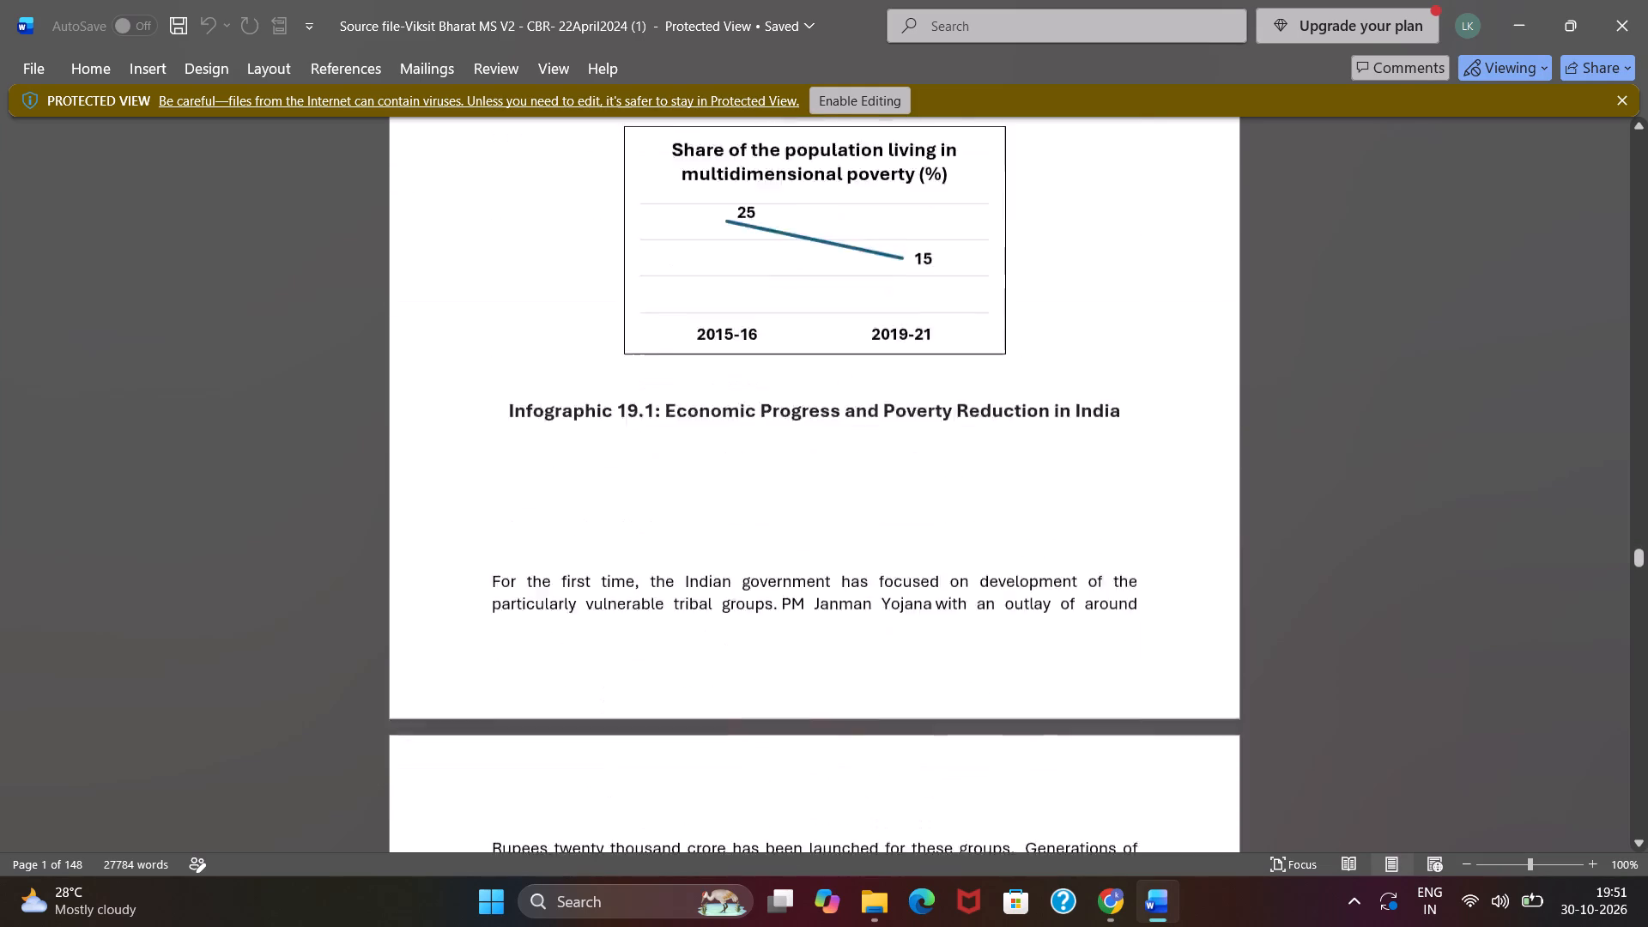
{"action": "scroll", "coordinate": [532, 439], "scroll_direction": "down", "scroll_amount": 3}
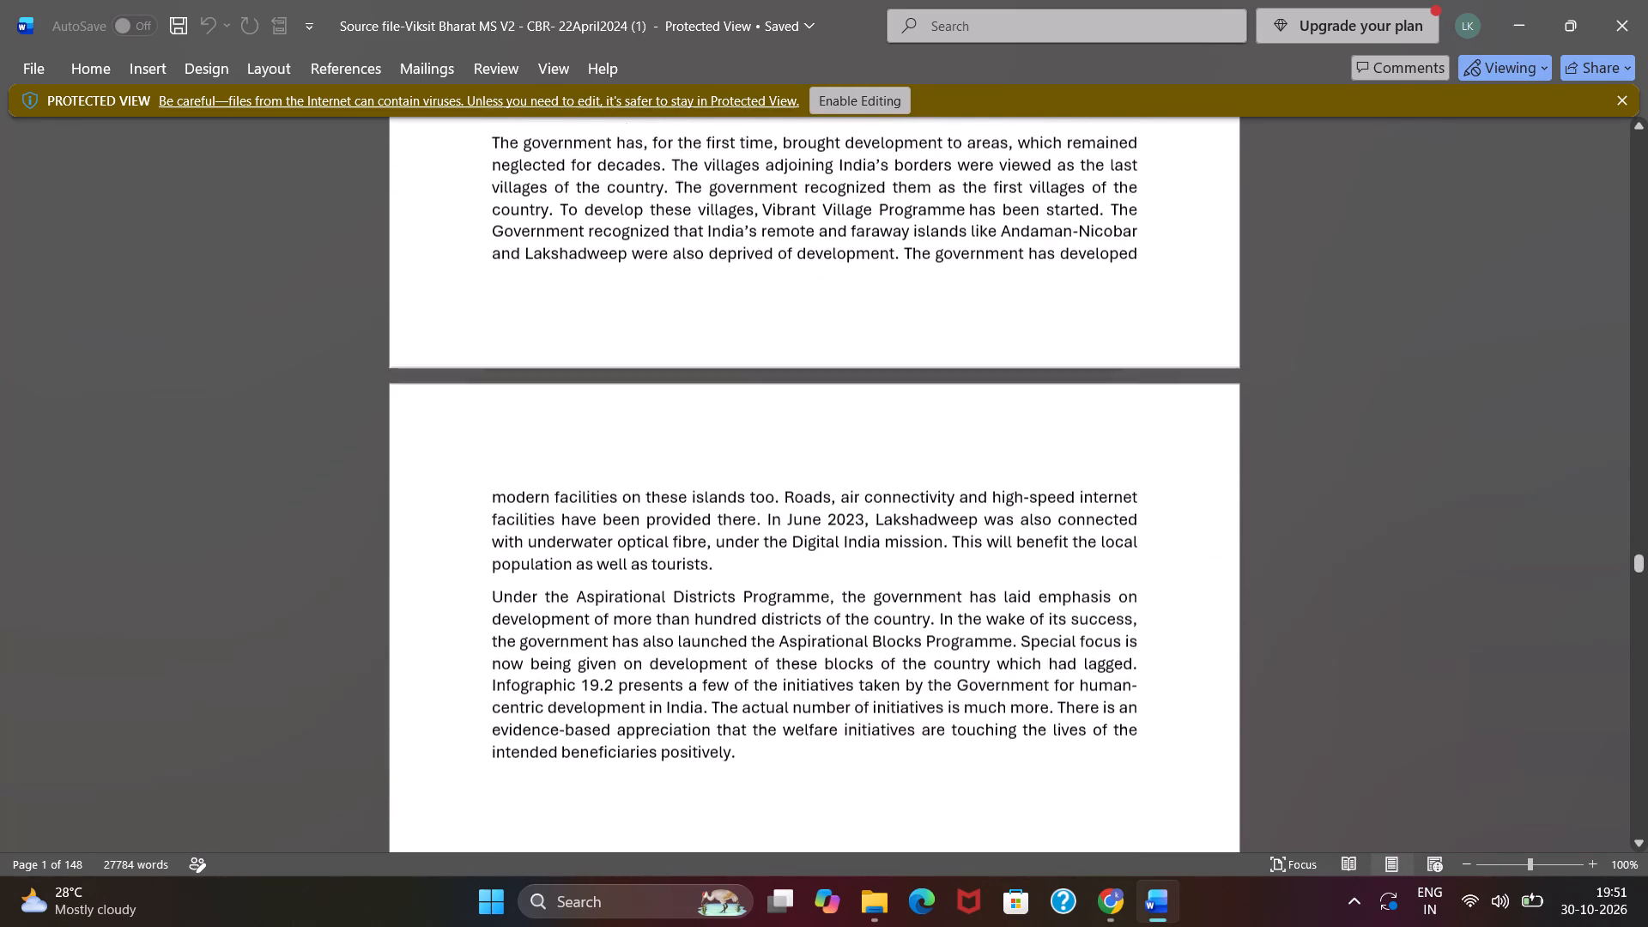
{"action": "scroll", "coordinate": [532, 439], "scroll_direction": "down", "scroll_amount": 3}
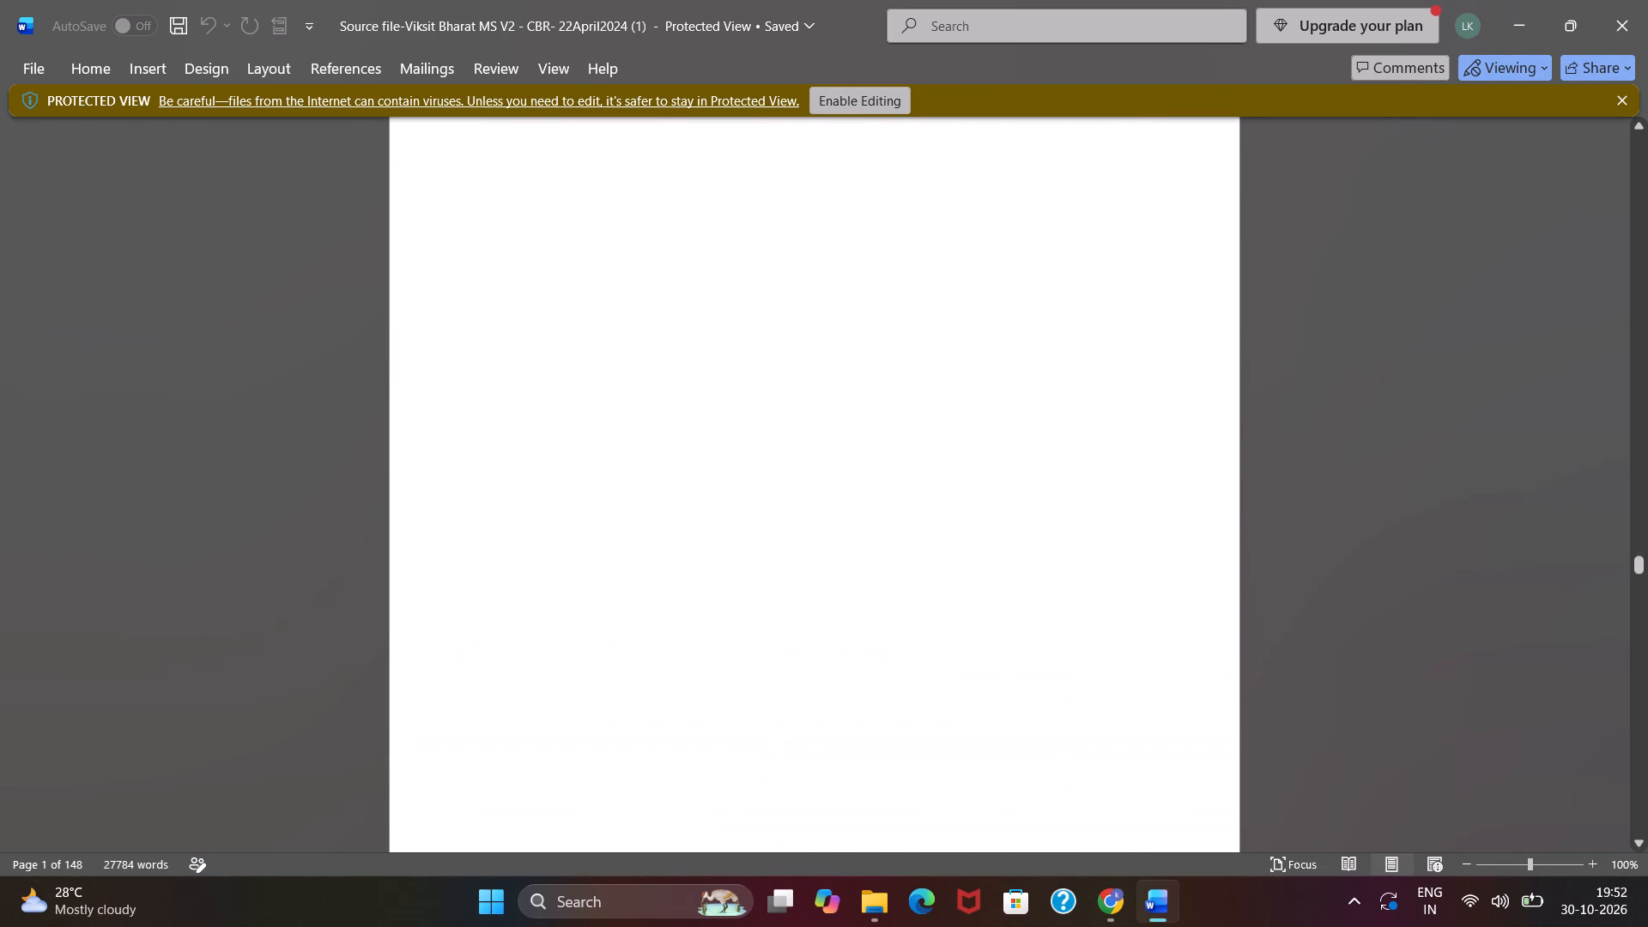
{"action": "scroll", "coordinate": [532, 439], "scroll_direction": "up", "scroll_amount": 5}
{"action": "scroll", "coordinate": [532, 439], "scroll_direction": "down", "scroll_amount": 1}
{"action": "scroll", "coordinate": [532, 439], "scroll_direction": "up", "scroll_amount": 1}
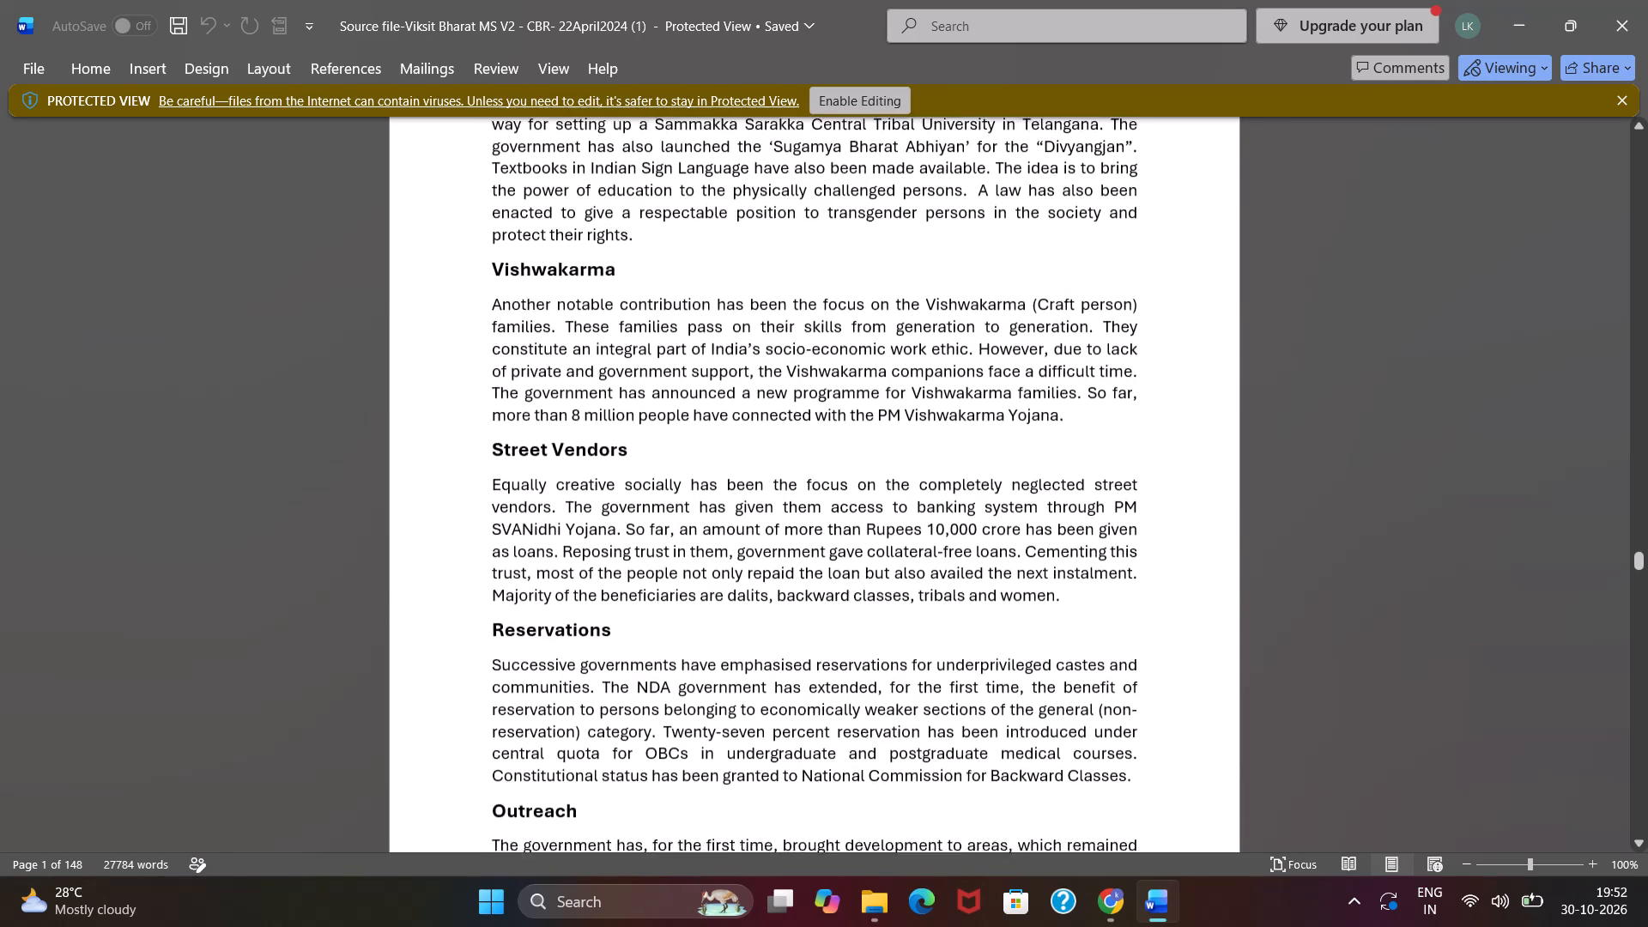
{"action": "scroll", "coordinate": [532, 439], "scroll_direction": "up", "scroll_amount": 4}
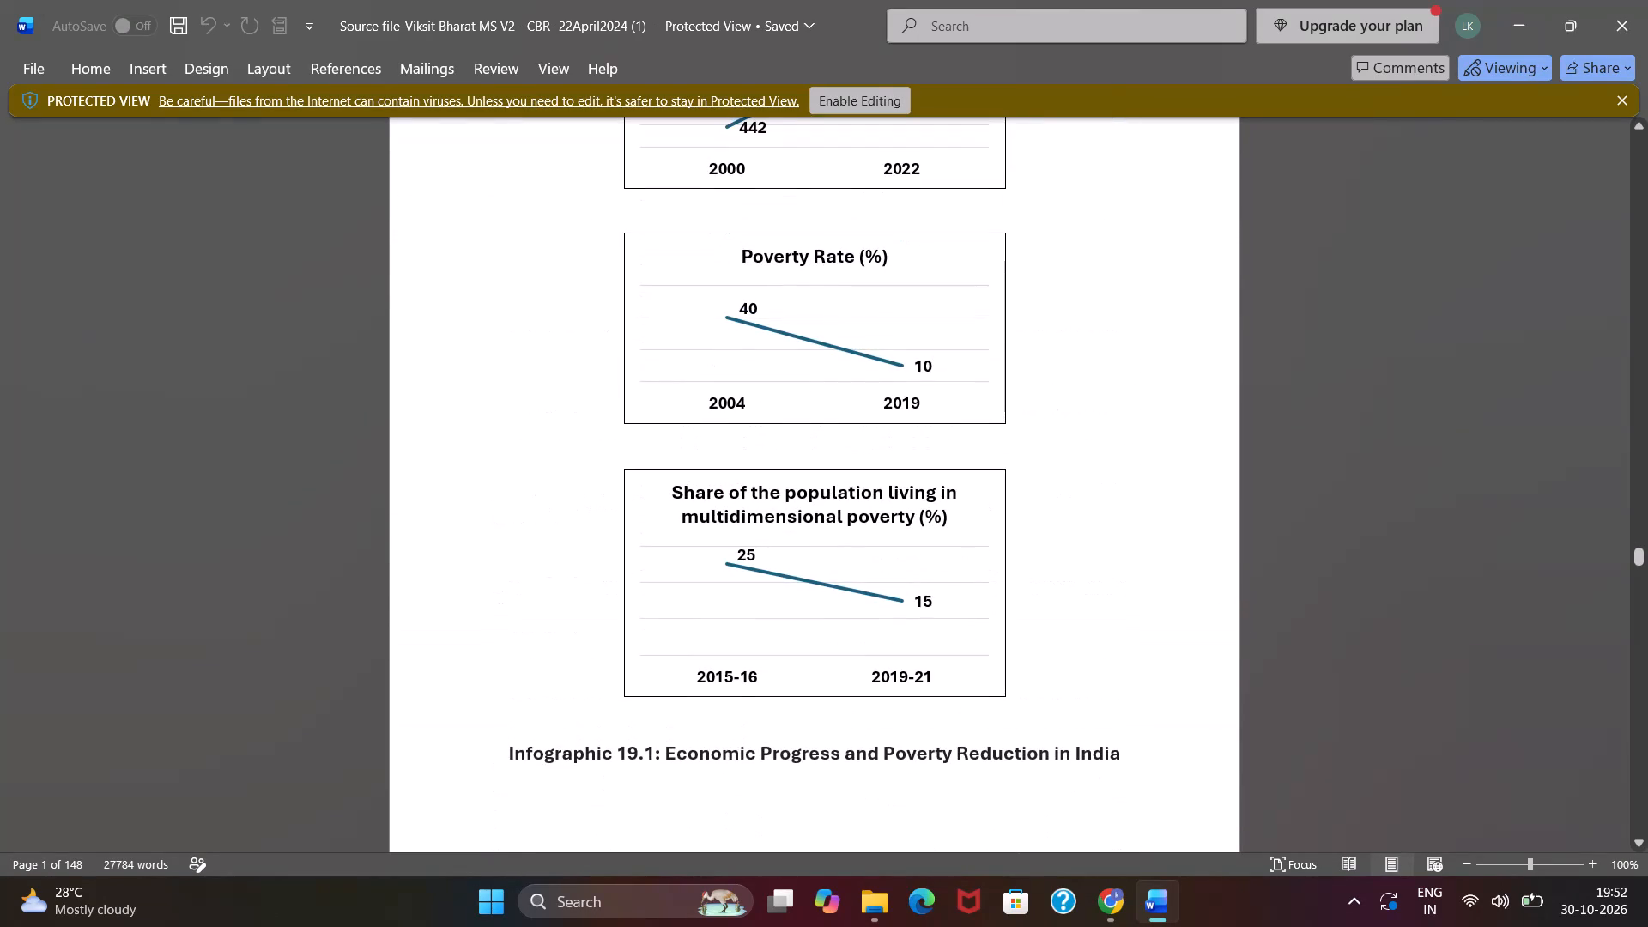
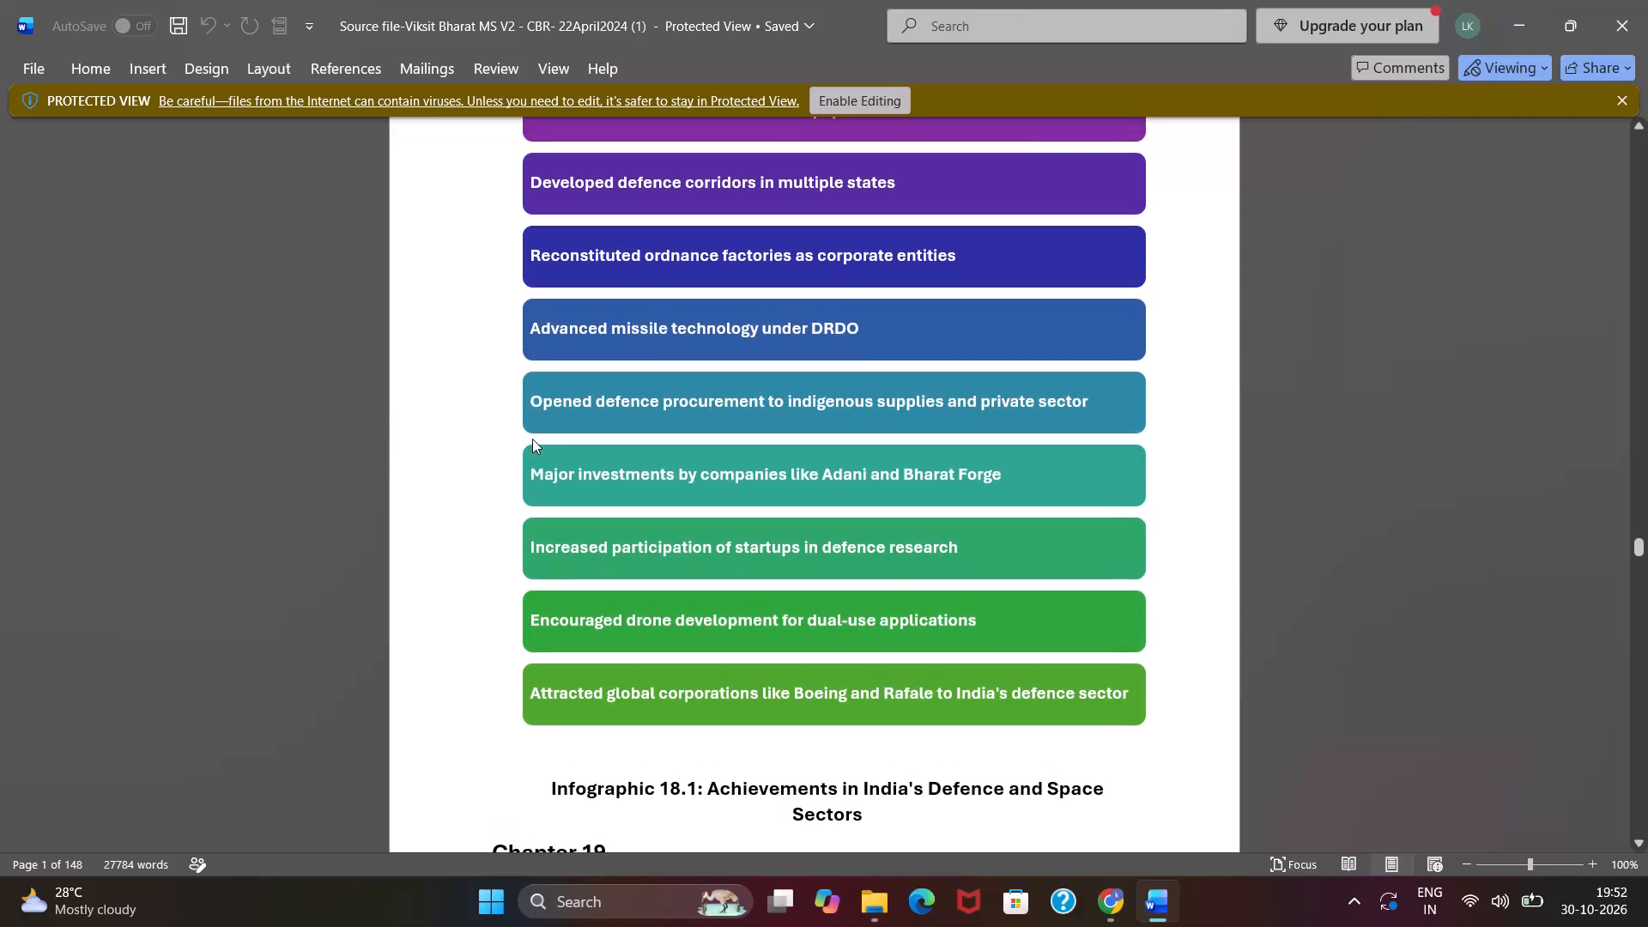
Review Infographic 18.1 and the Chapter 19 Social Engineering text again for images, text boxes and tables.
{"action": "scroll", "coordinate": [714, 516], "scroll_direction": "left", "scroll_amount": 1}
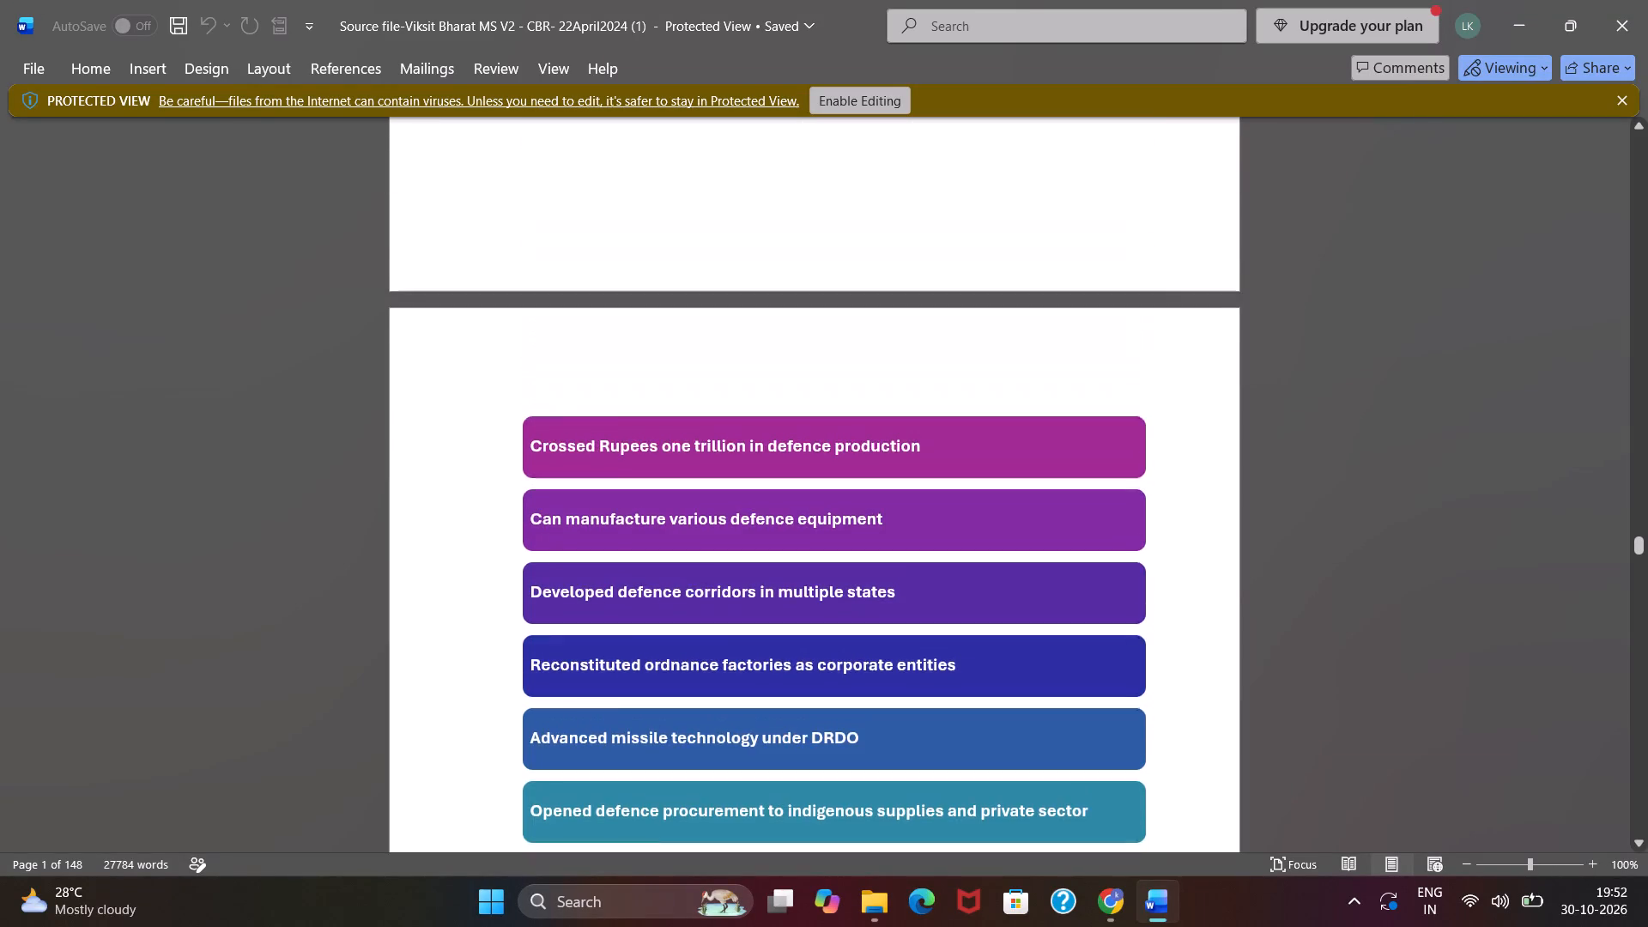
{"action": "scroll", "coordinate": [714, 516], "scroll_direction": "left", "scroll_amount": 1}
{"action": "scroll", "coordinate": [714, 516], "scroll_direction": "down", "scroll_amount": 4}
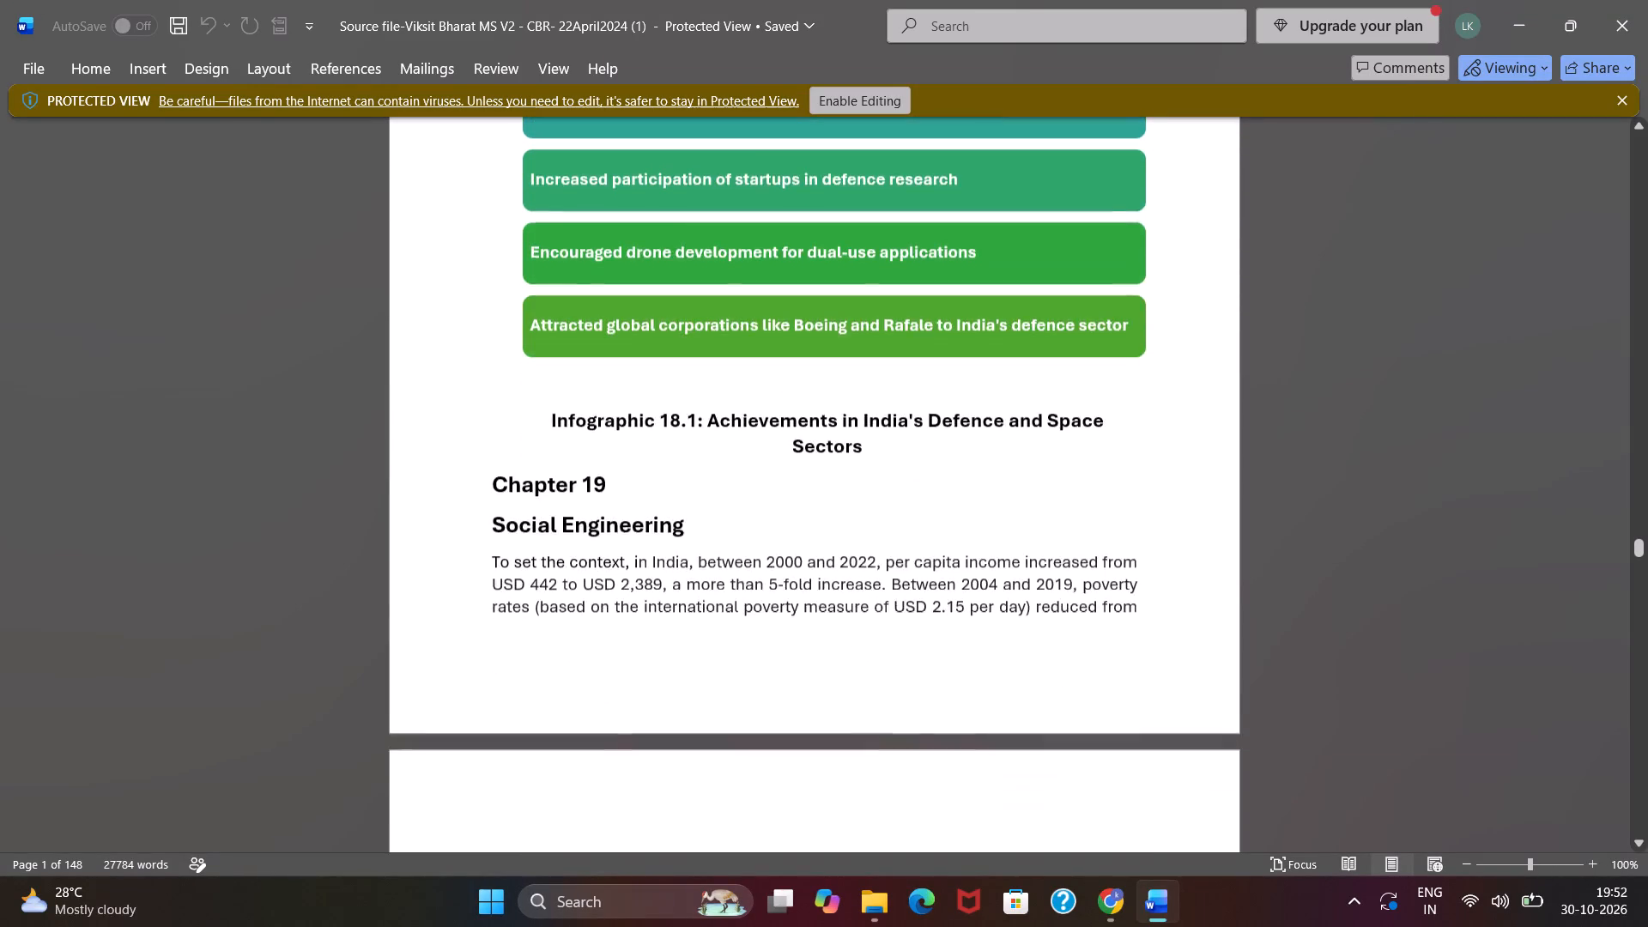
{"action": "scroll", "coordinate": [714, 516], "scroll_direction": "down", "scroll_amount": 9}
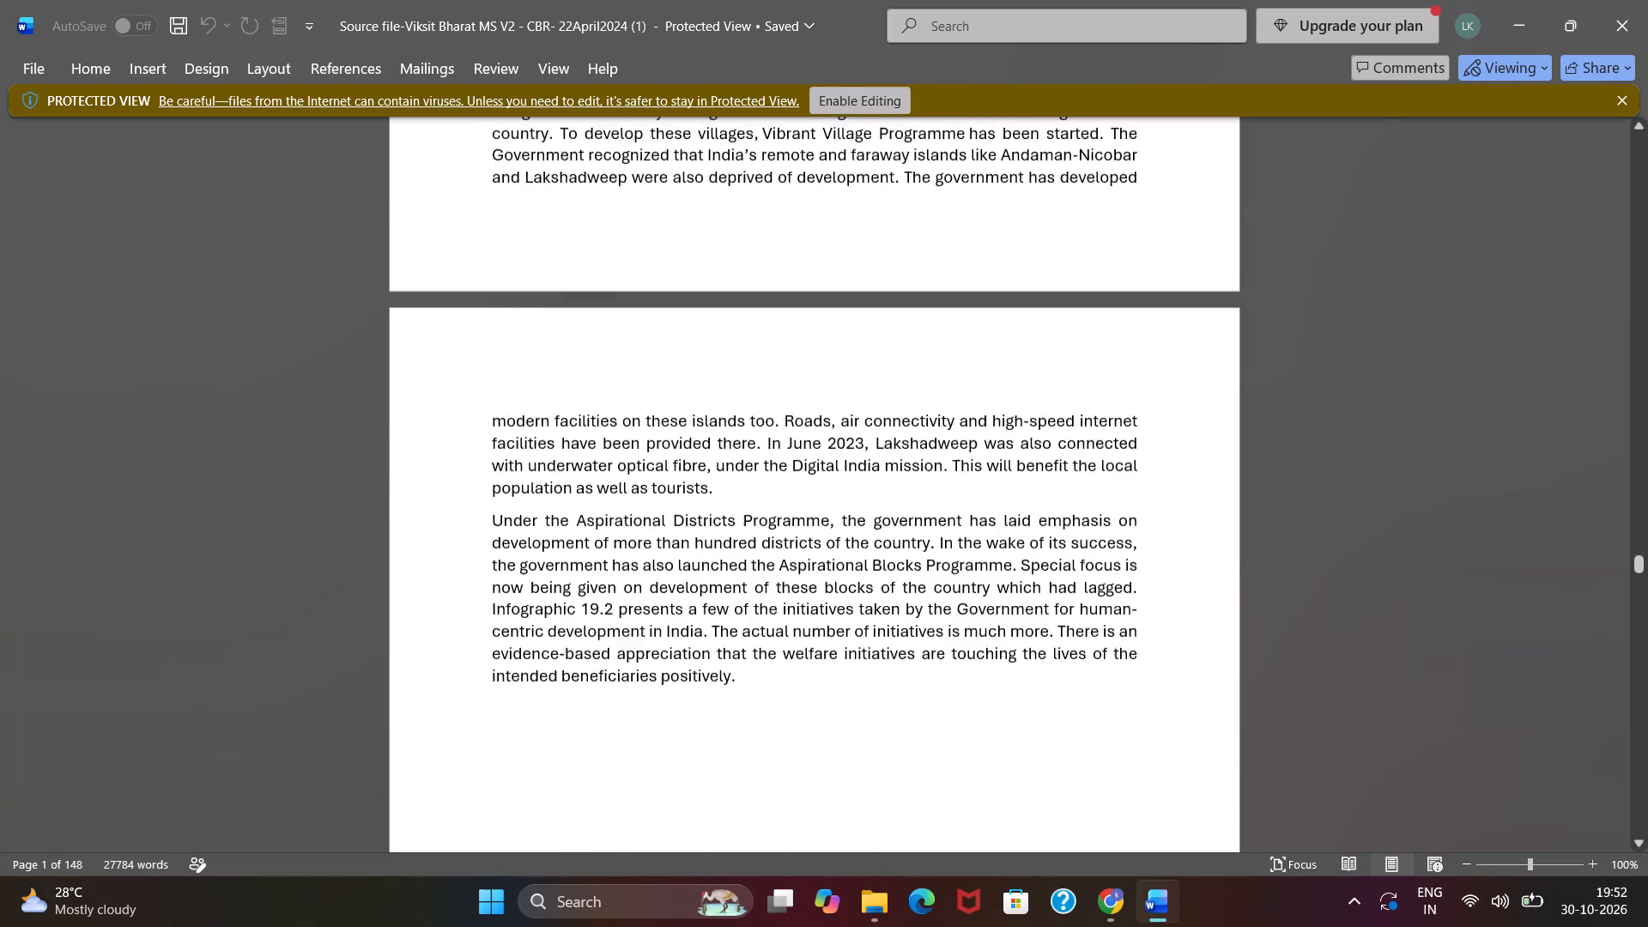
{"action": "scroll", "coordinate": [714, 516], "scroll_direction": "down", "scroll_amount": 7}
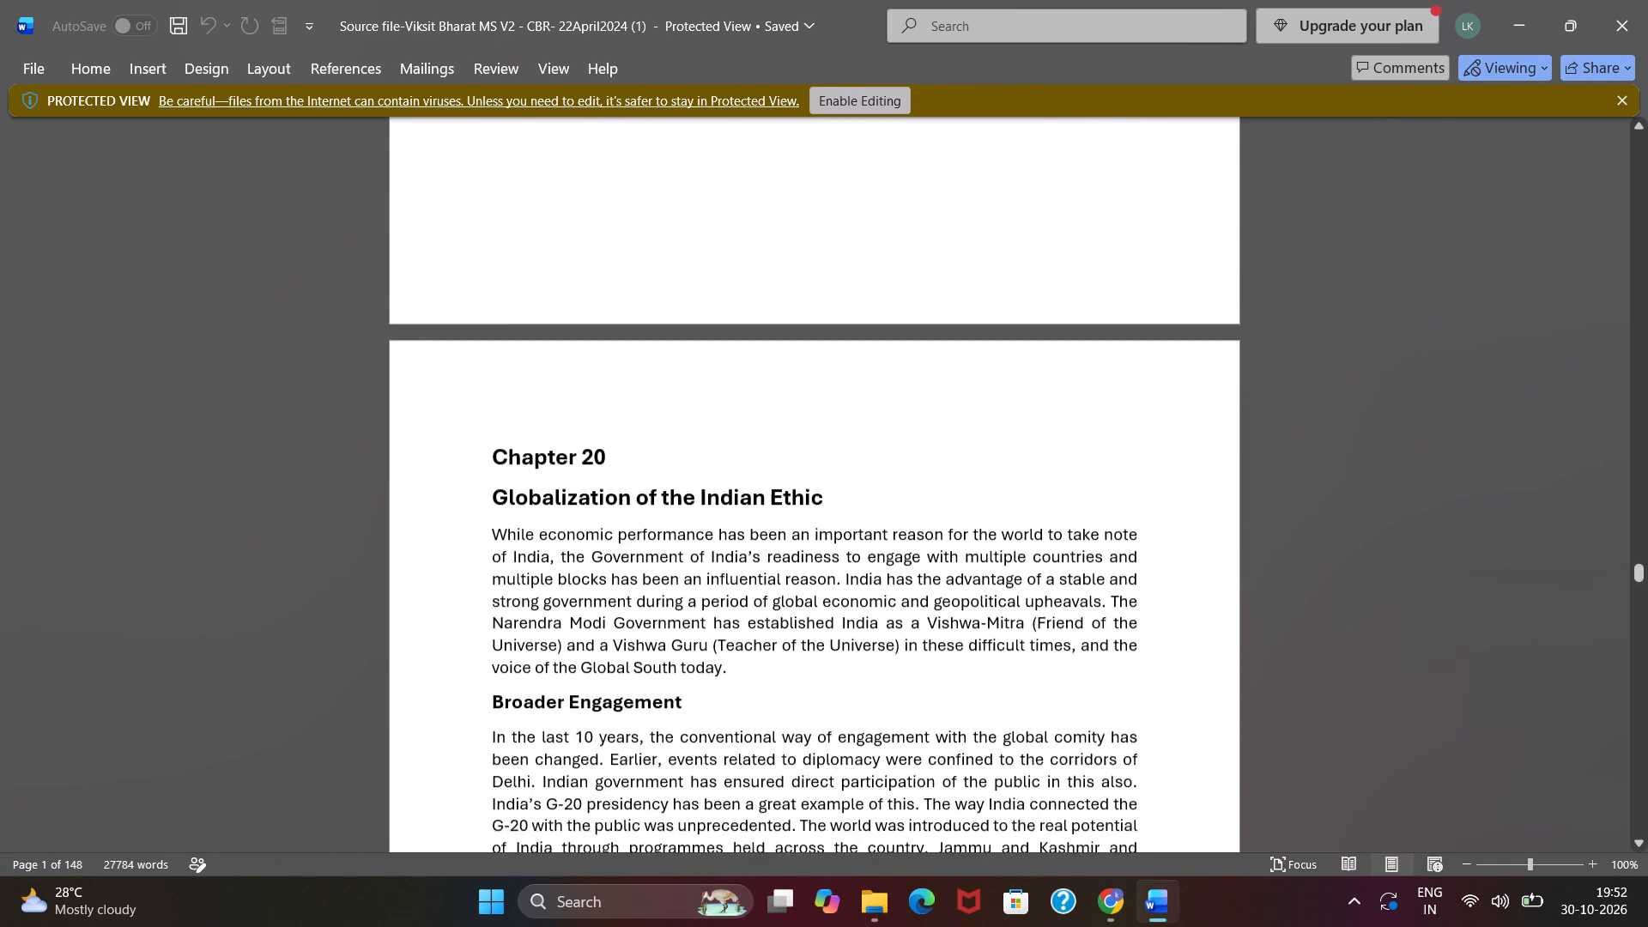
Examine Chapter 20 on globalization, including the hexagon diagram and logos in Infographic 20.1, for images, text boxes and tables.
{"action": "scroll", "coordinate": [714, 516], "scroll_direction": "down", "scroll_amount": 7}
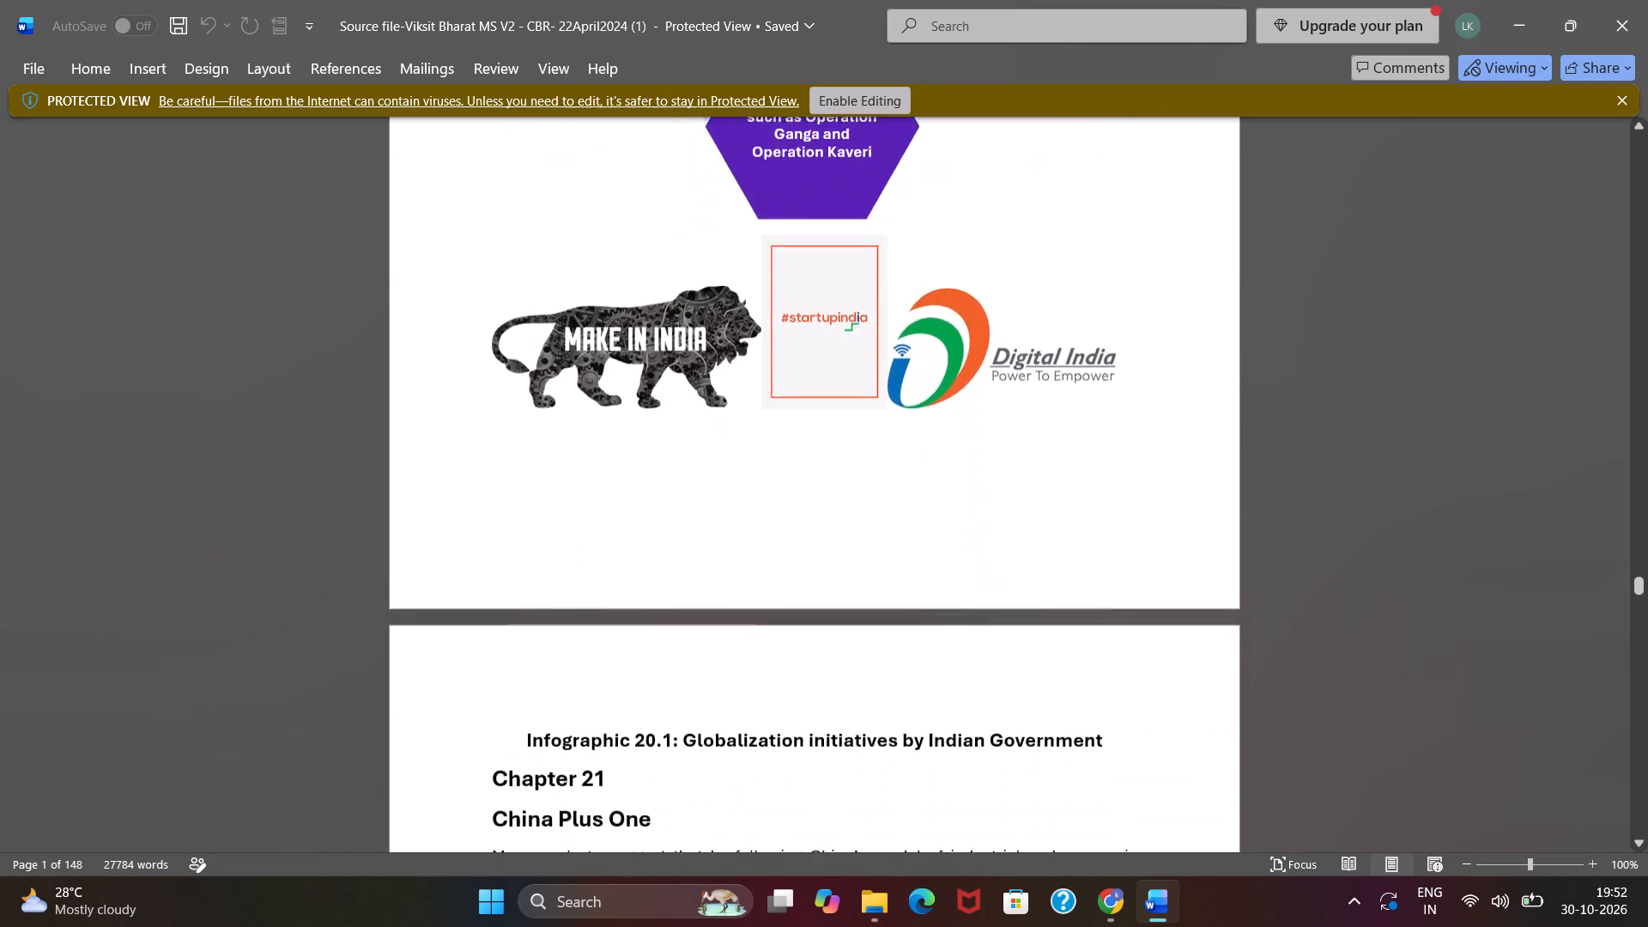
{"action": "scroll", "coordinate": [714, 516], "scroll_direction": "down", "scroll_amount": 4}
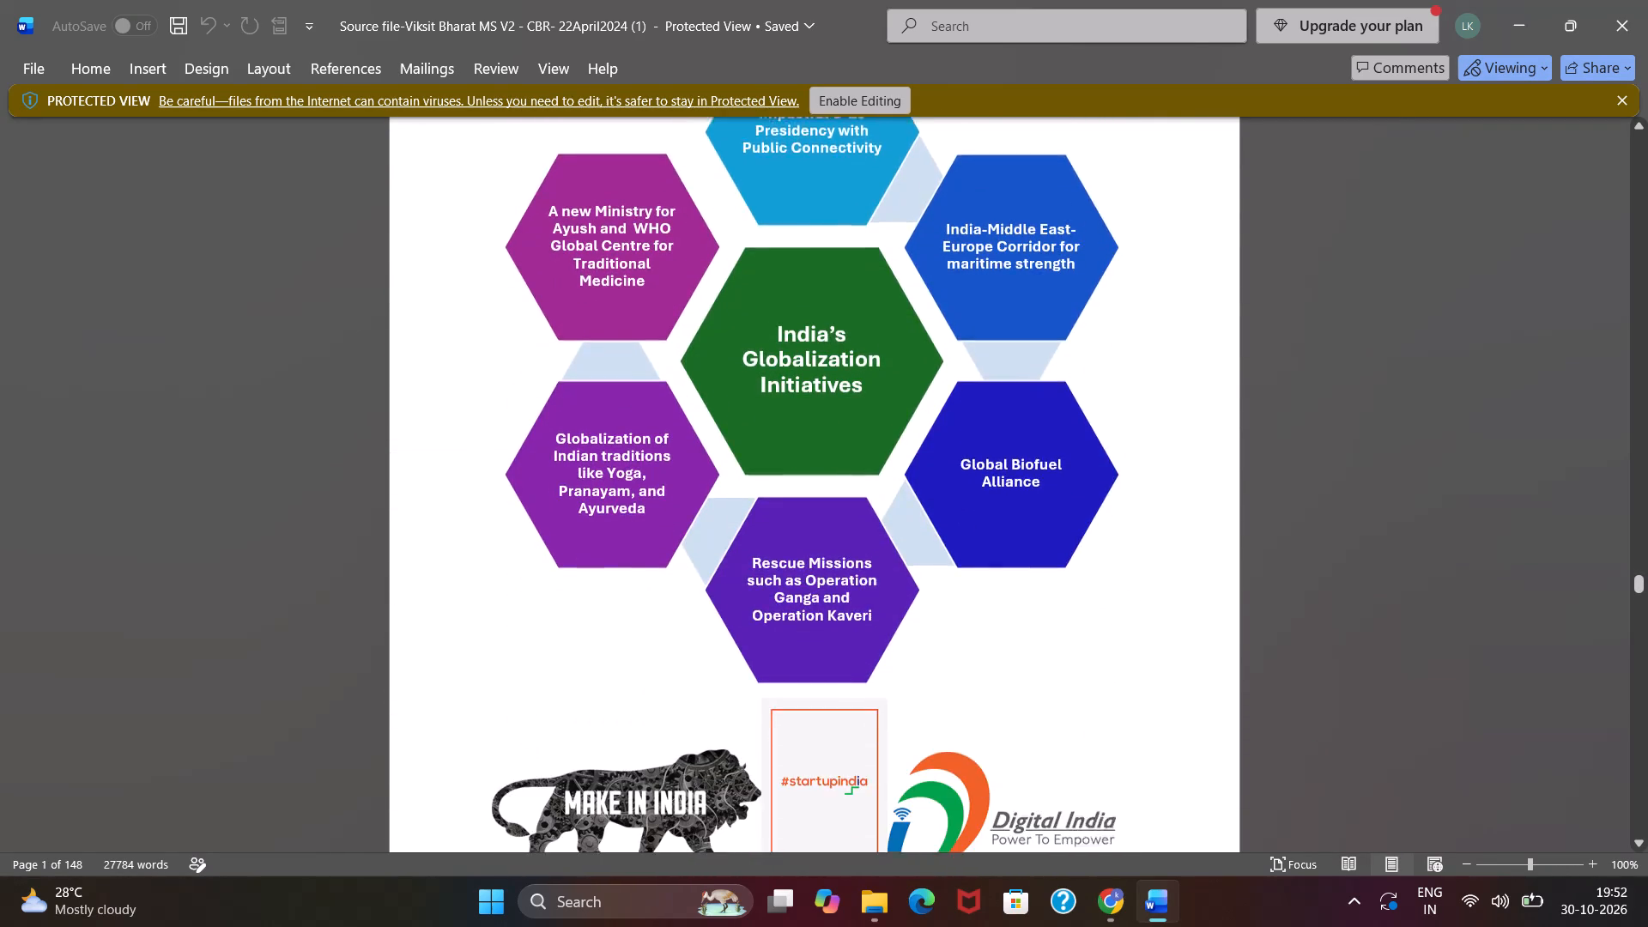
{"action": "scroll", "coordinate": [714, 516], "scroll_direction": "down", "scroll_amount": 1}
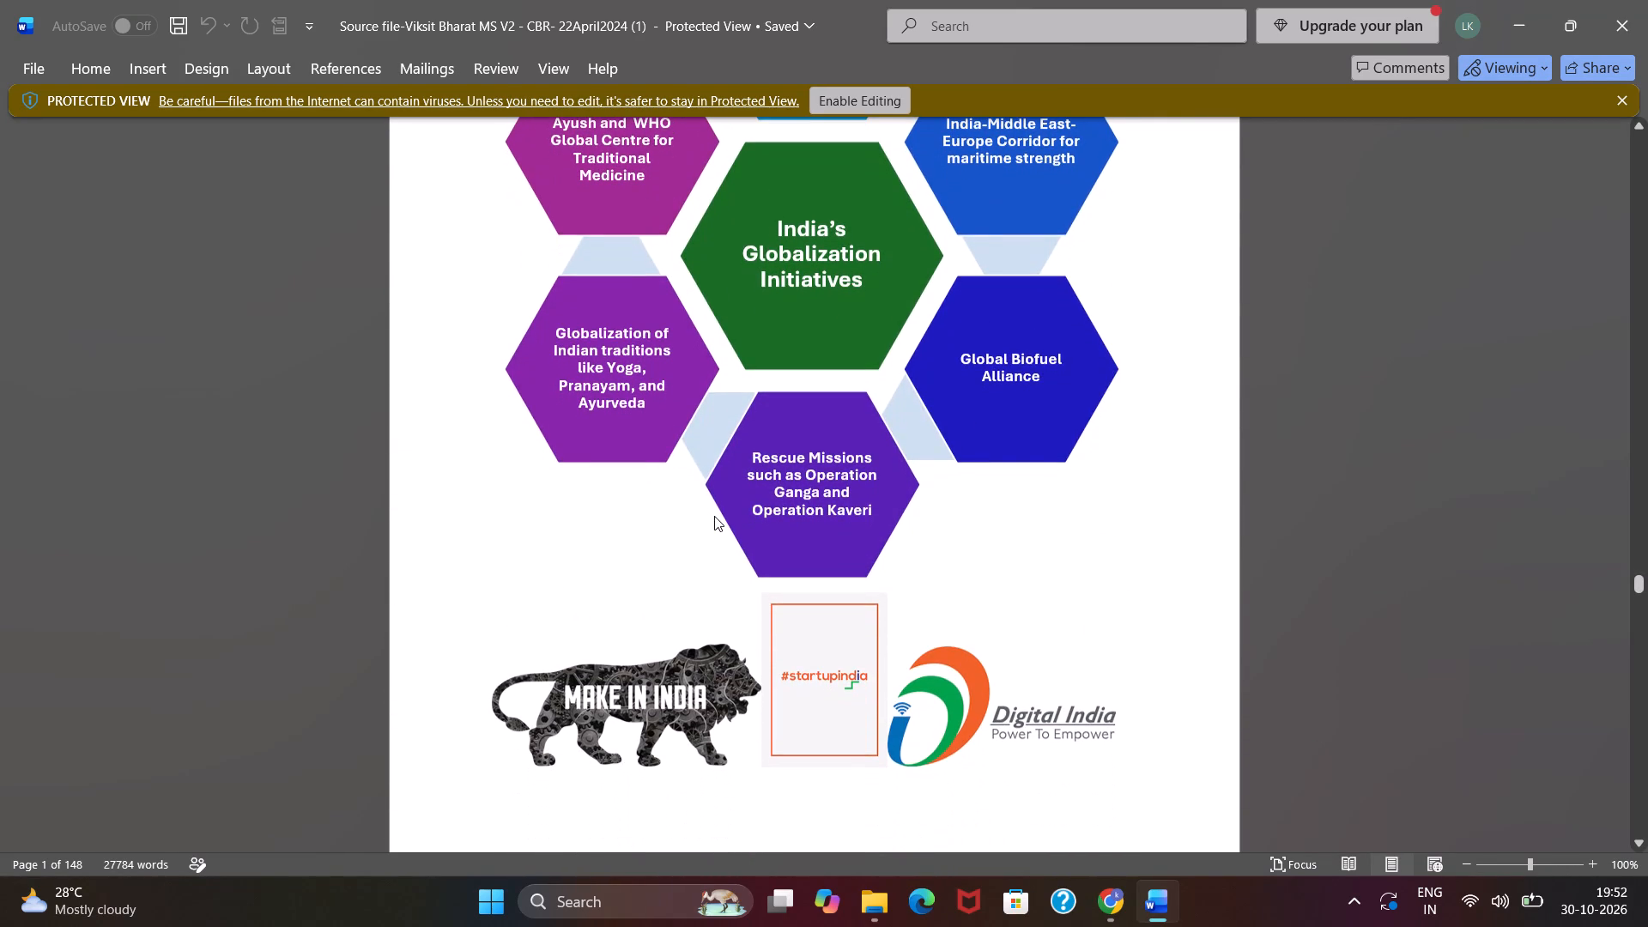
{"action": "scroll", "coordinate": [714, 516], "scroll_direction": "down", "scroll_amount": 6}
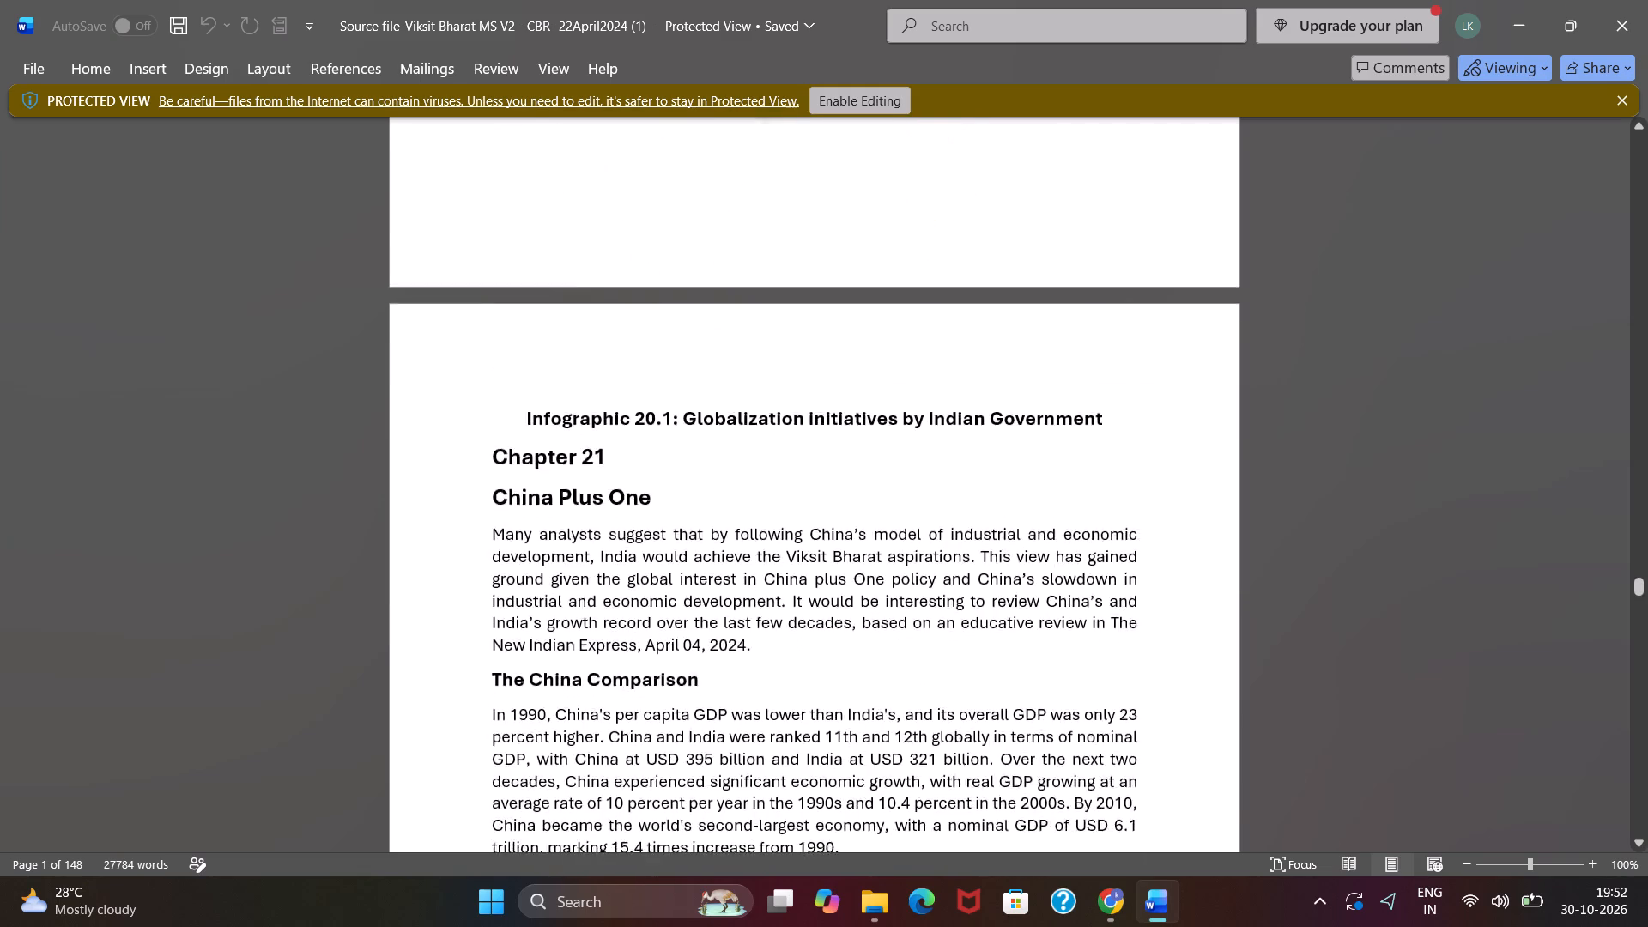
Examine the China Plus One chapter, including the ranking table and green text box in Infographic 21.1, and continue to the success stories.
{"action": "scroll", "coordinate": [714, 516], "scroll_direction": "down", "scroll_amount": 5}
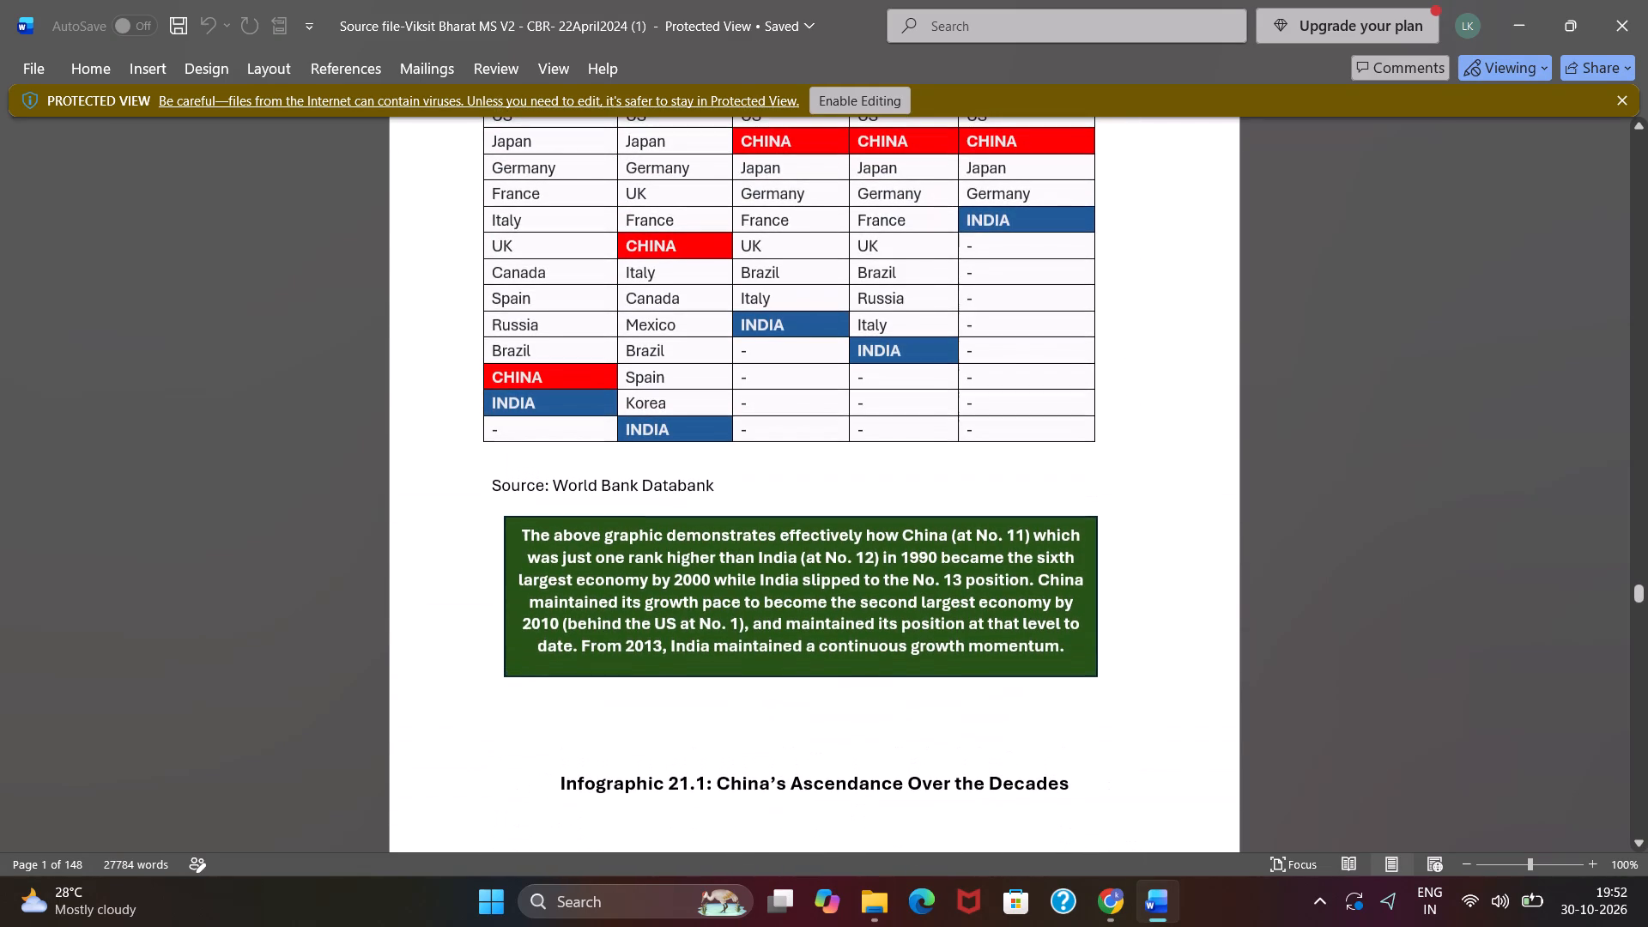
{"action": "scroll", "coordinate": [714, 516], "scroll_direction": "down", "scroll_amount": 5}
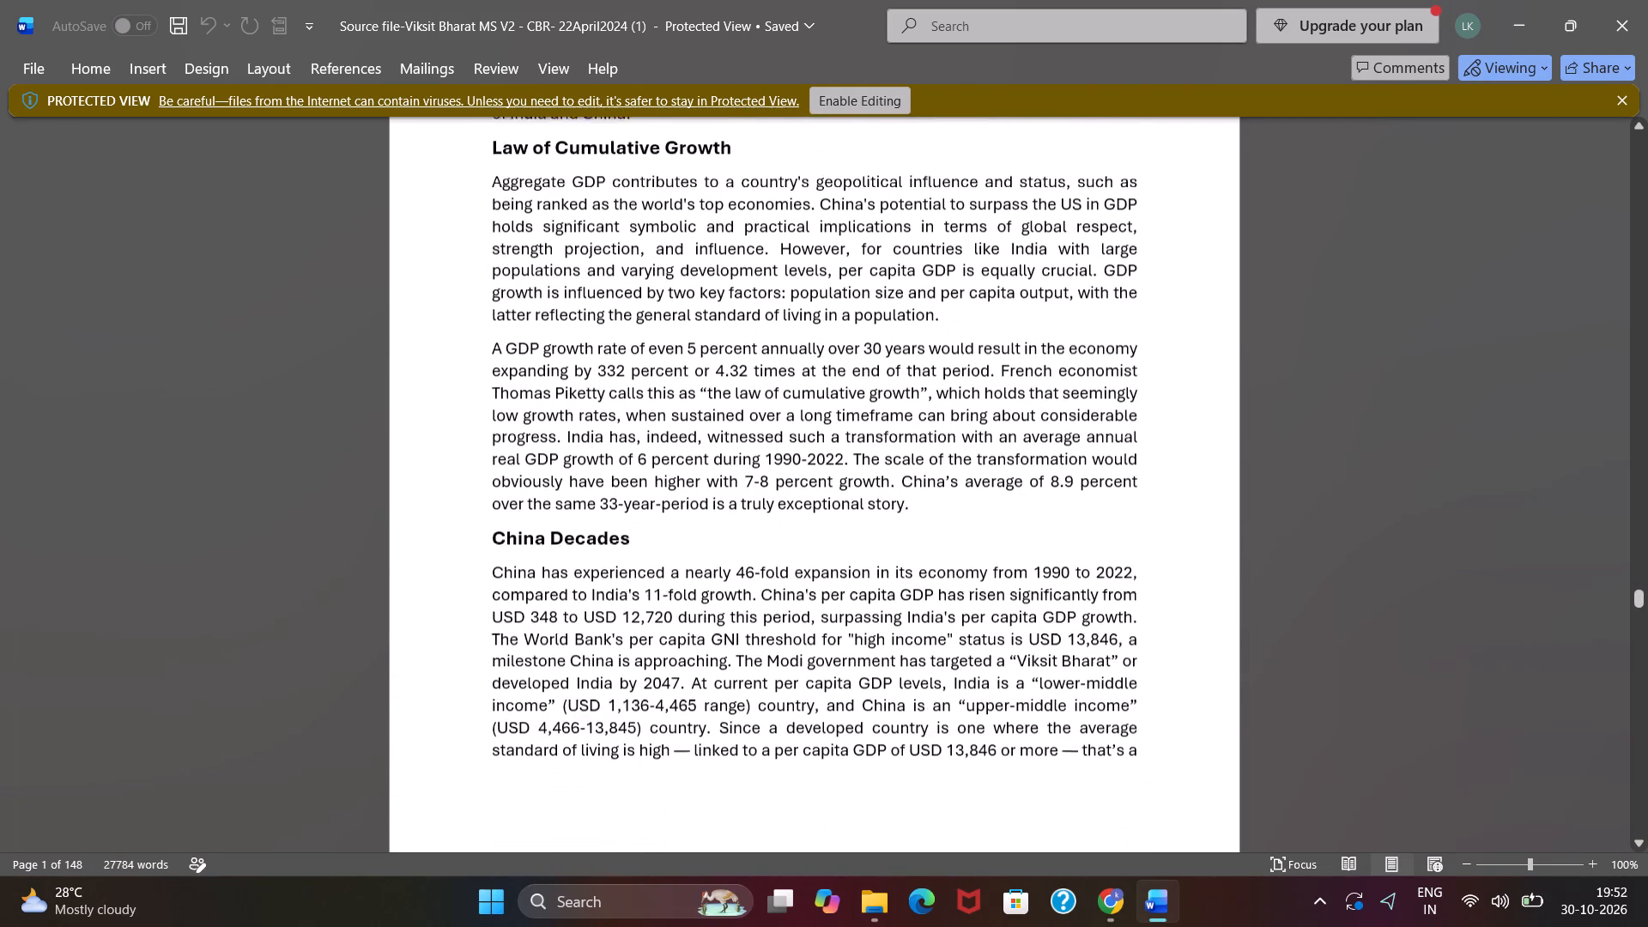
{"action": "scroll", "coordinate": [714, 516], "scroll_direction": "down", "scroll_amount": 6}
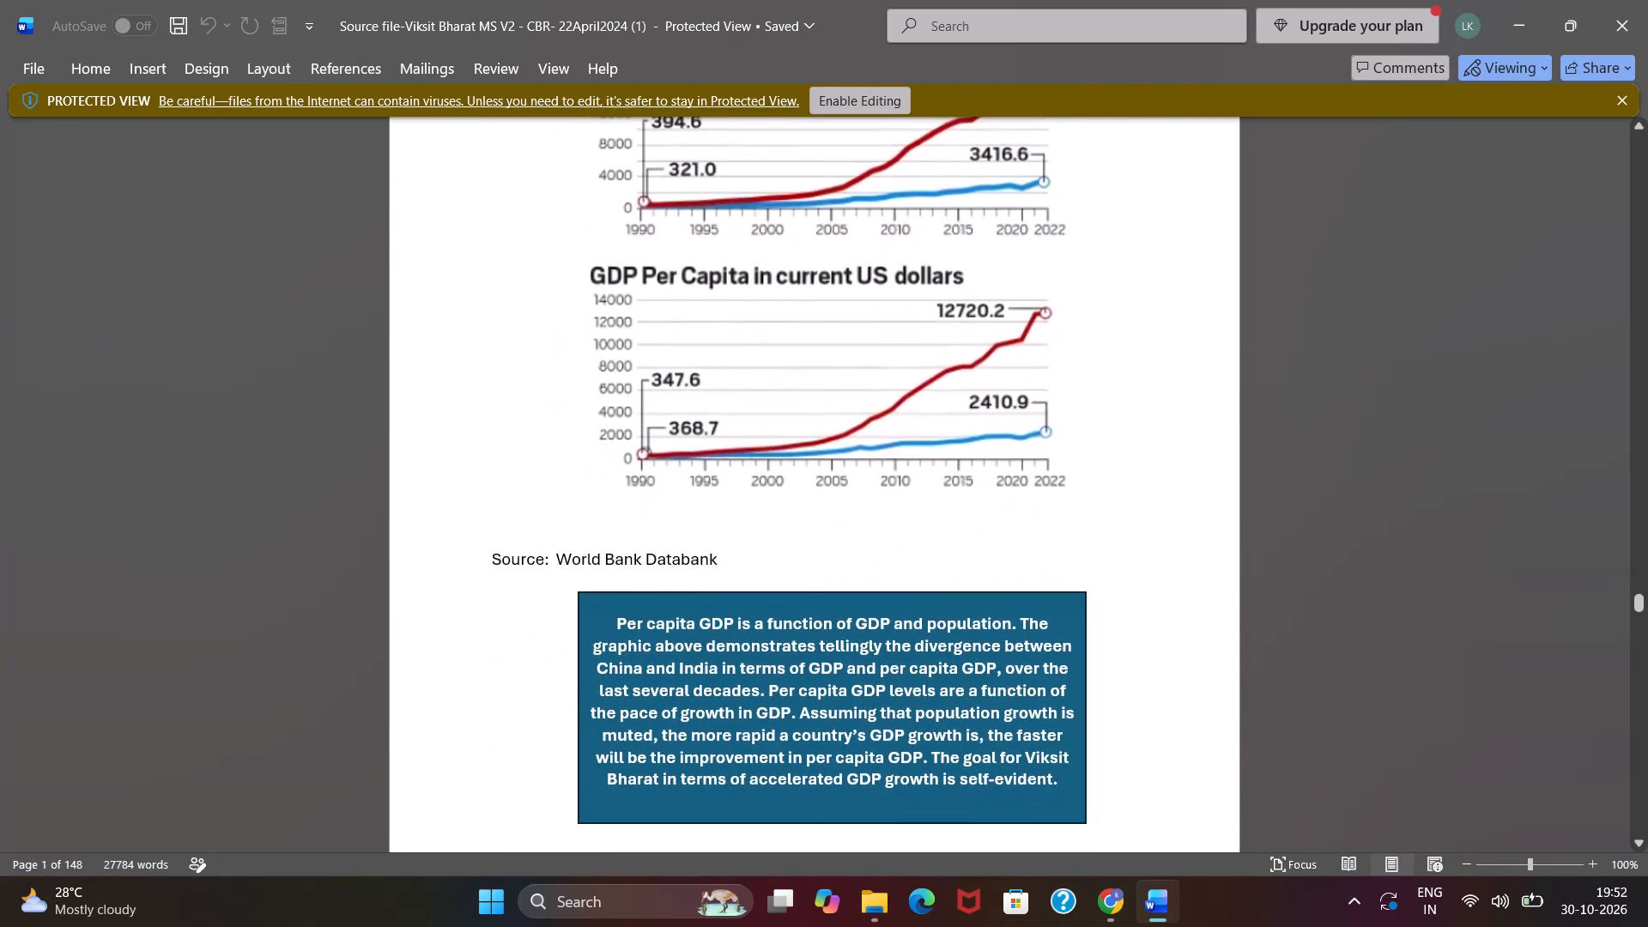
Examine the China and India GDP charts, overlapping-circle diagram and coloured text boxes in Infographics 21.2 and 21.3 for images, text boxes and tables.
{"action": "scroll", "coordinate": [714, 516], "scroll_direction": "down", "scroll_amount": 5}
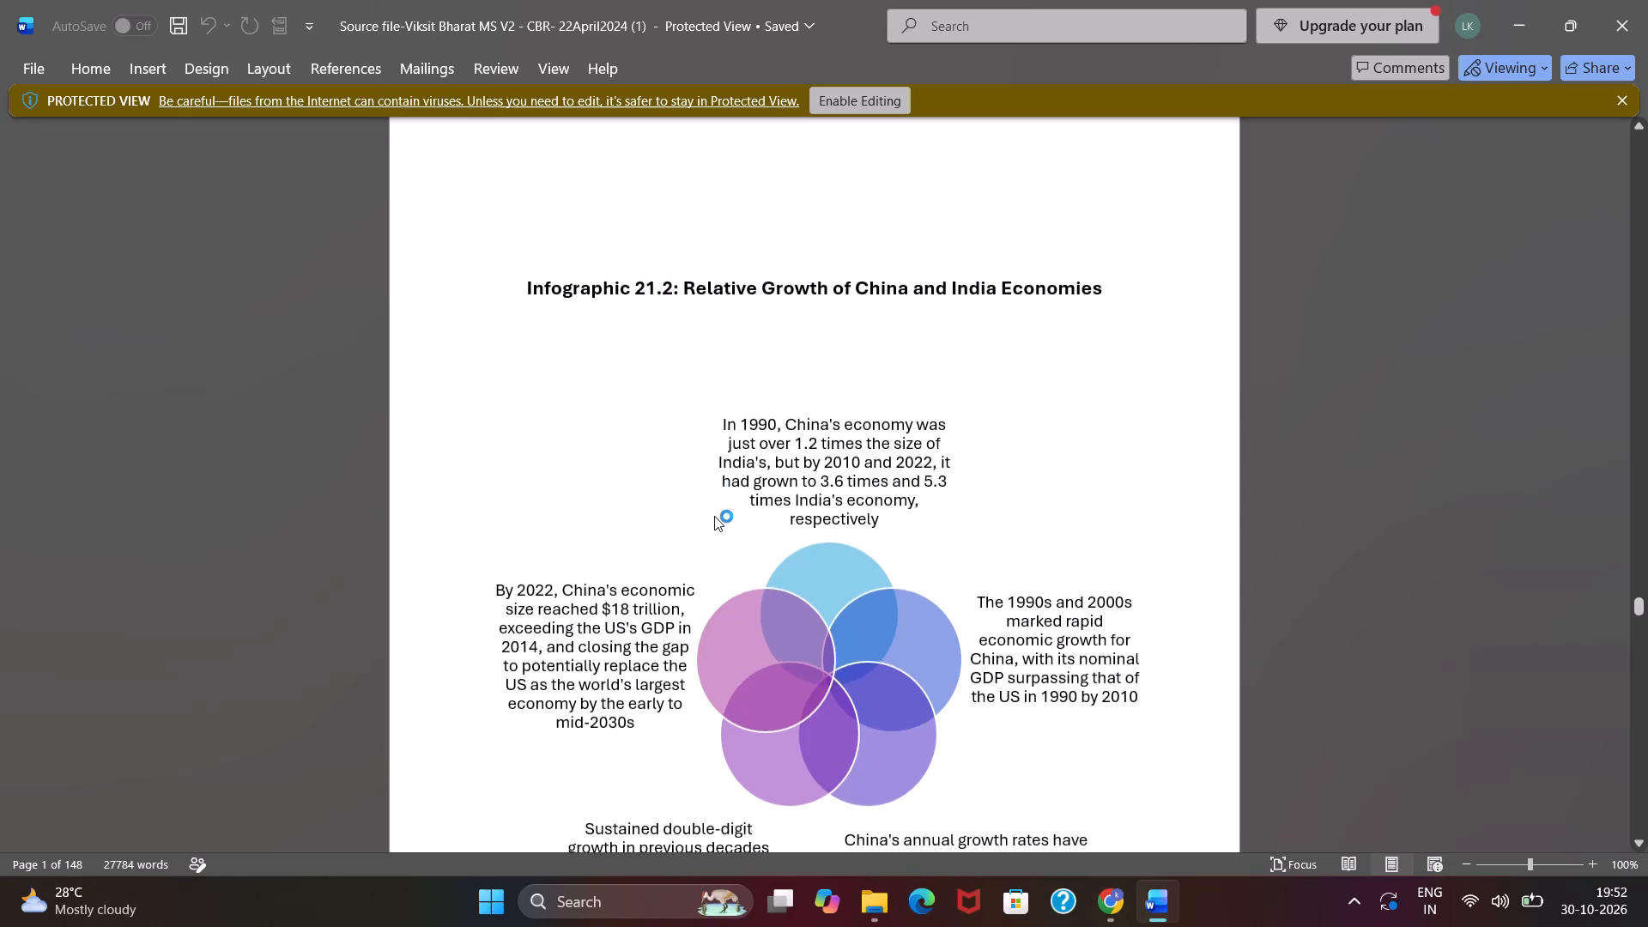
{"action": "scroll", "coordinate": [714, 516], "scroll_direction": "down", "scroll_amount": 2}
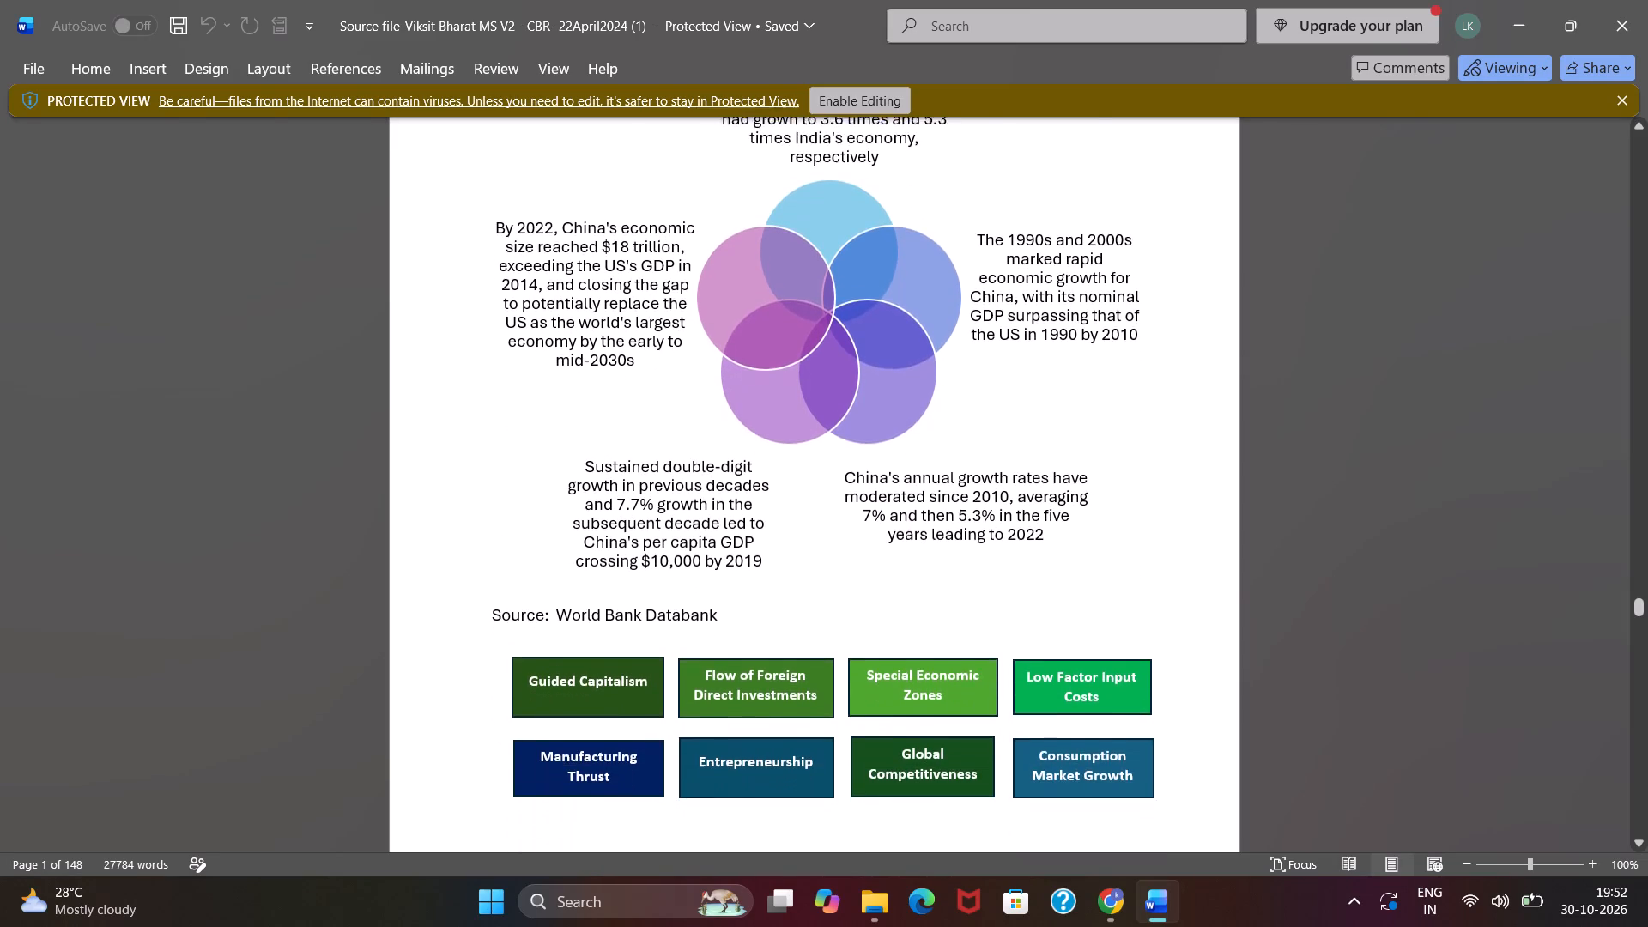
{"action": "scroll", "coordinate": [714, 516], "scroll_direction": "down", "scroll_amount": 5}
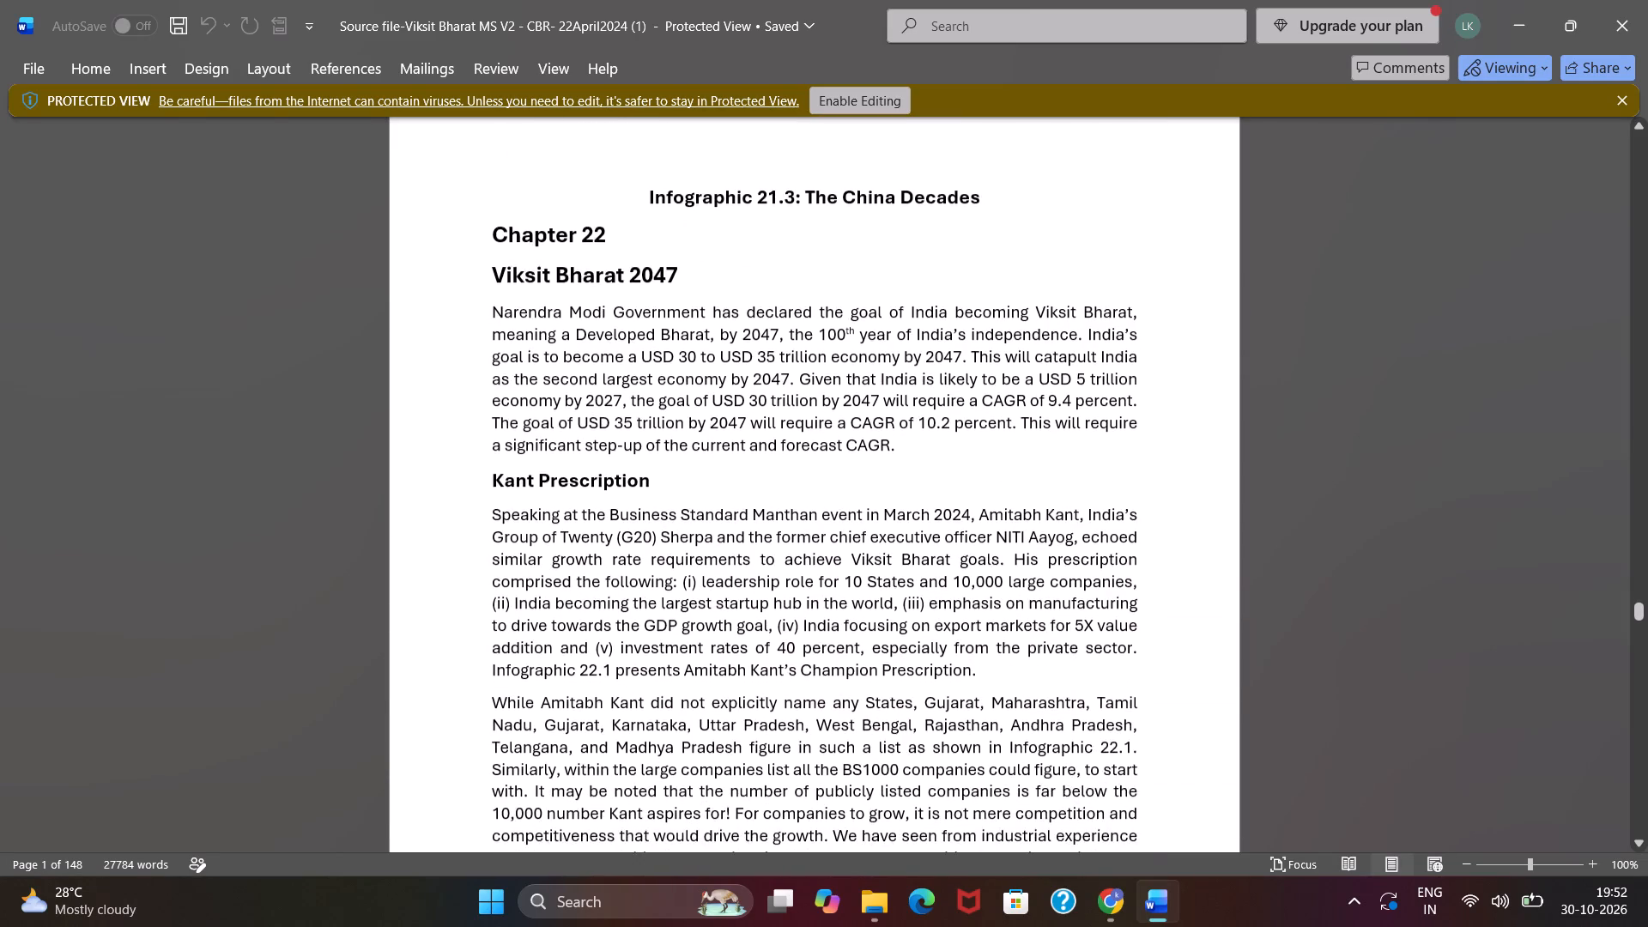
Examine Chapter 22 on Viksit Bharat 2047, including the innovation index chart and the diagrams through Infographic 22.4, for images, text boxes and tables.
{"action": "scroll", "coordinate": [714, 516], "scroll_direction": "down", "scroll_amount": 8}
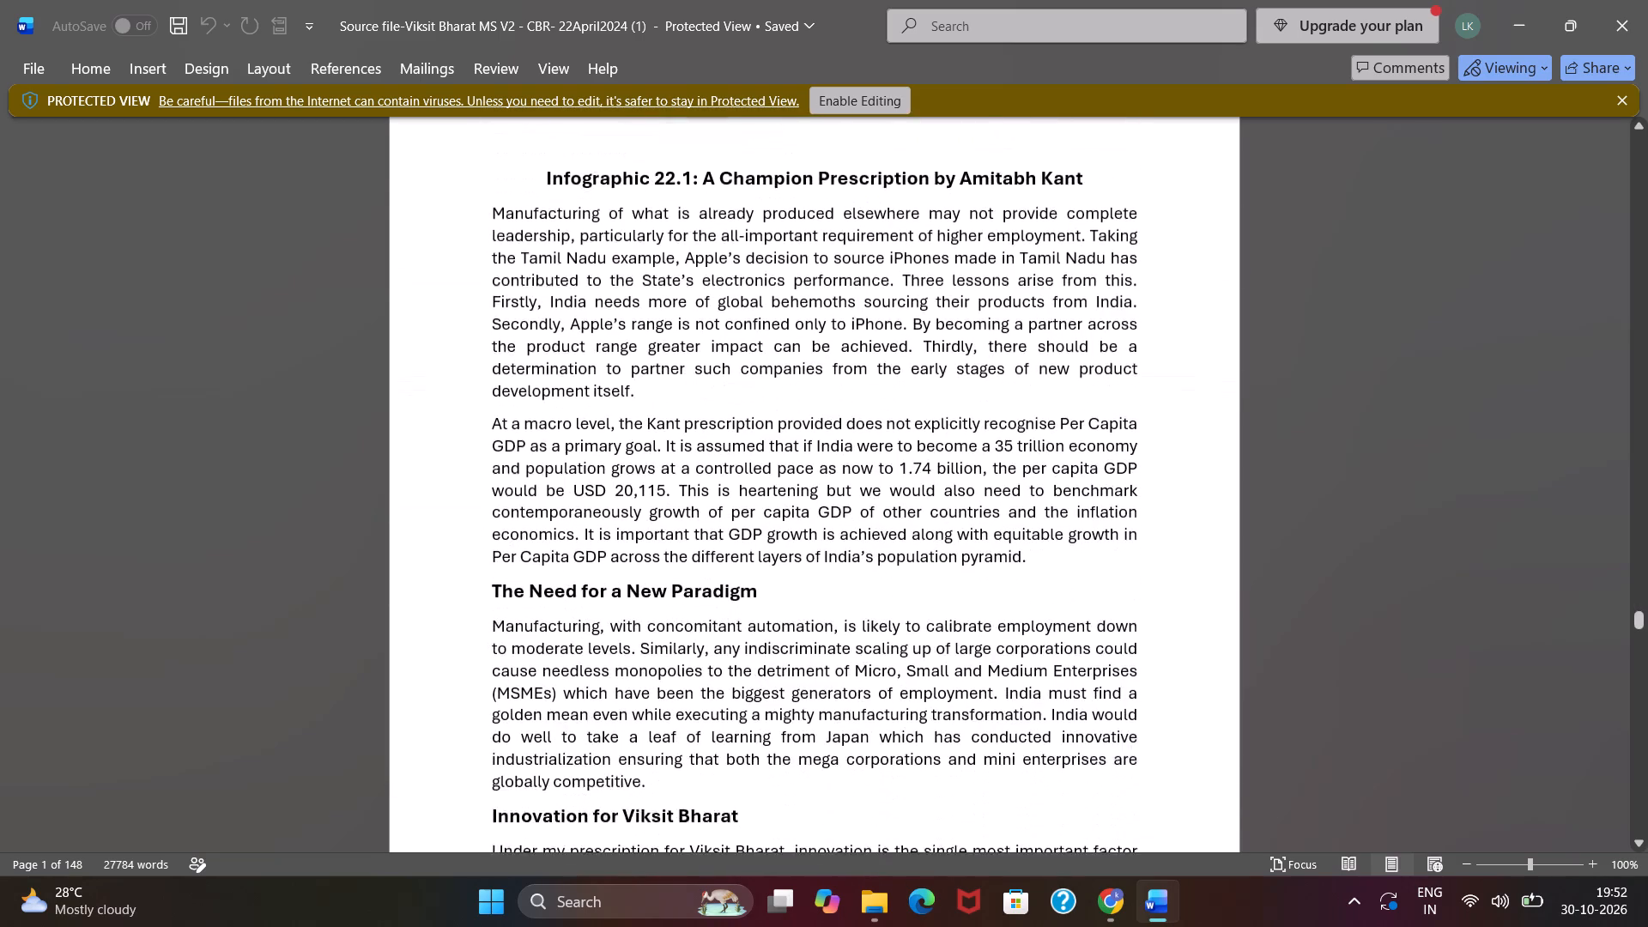
{"action": "scroll", "coordinate": [714, 516], "scroll_direction": "down", "scroll_amount": 3}
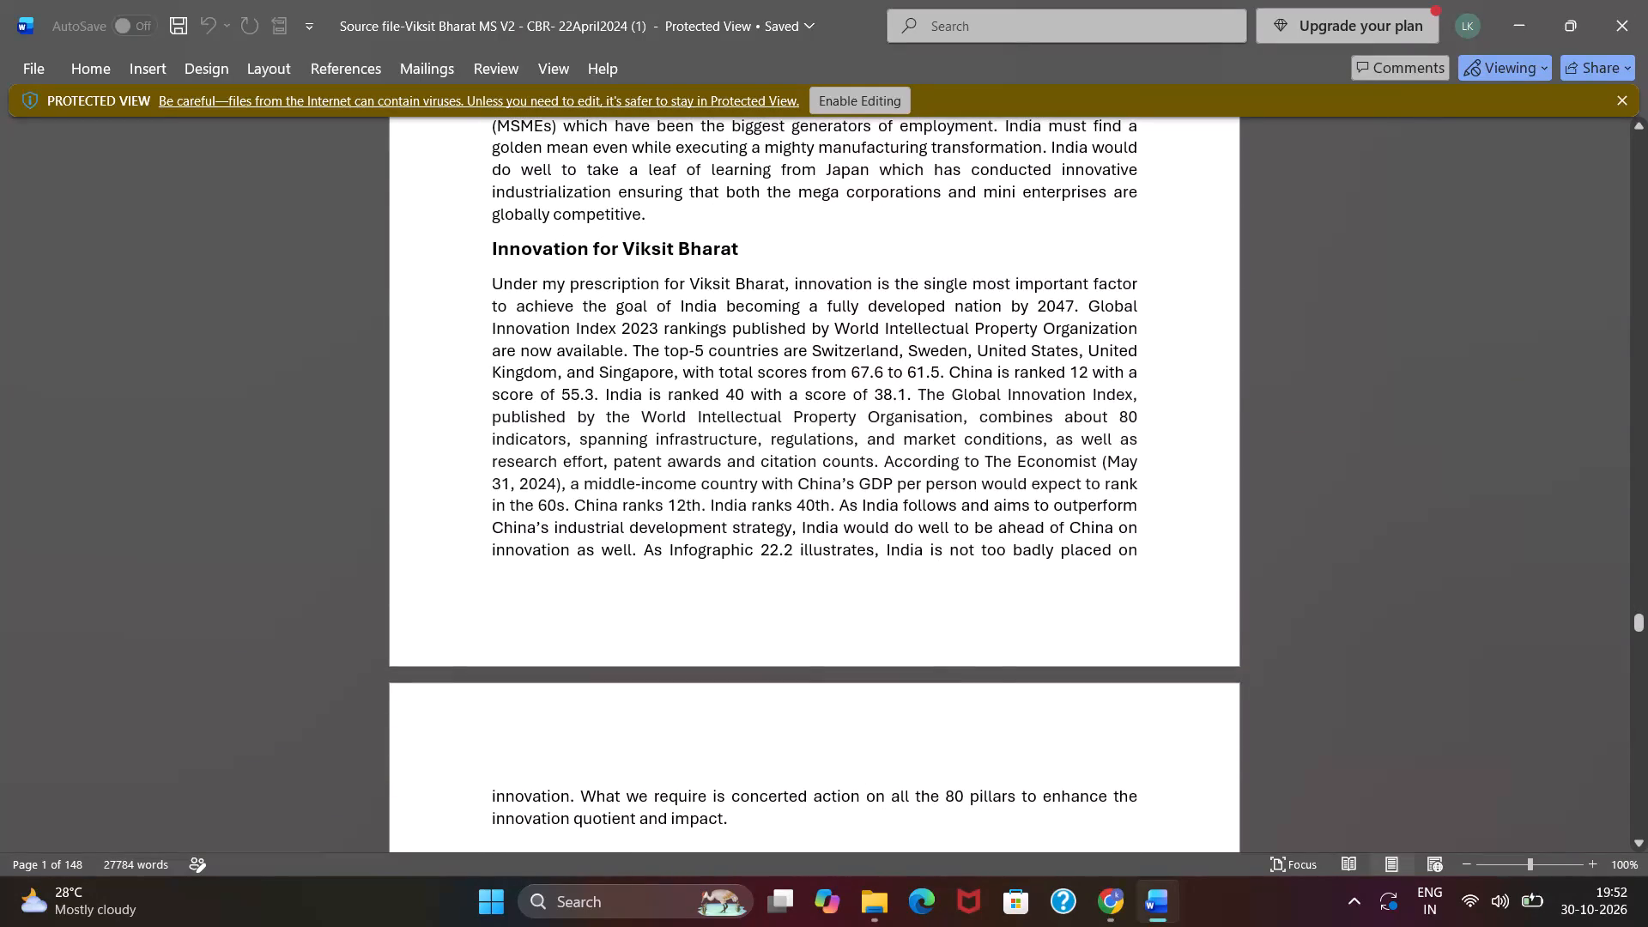
{"action": "scroll", "coordinate": [714, 516], "scroll_direction": "down", "scroll_amount": 8}
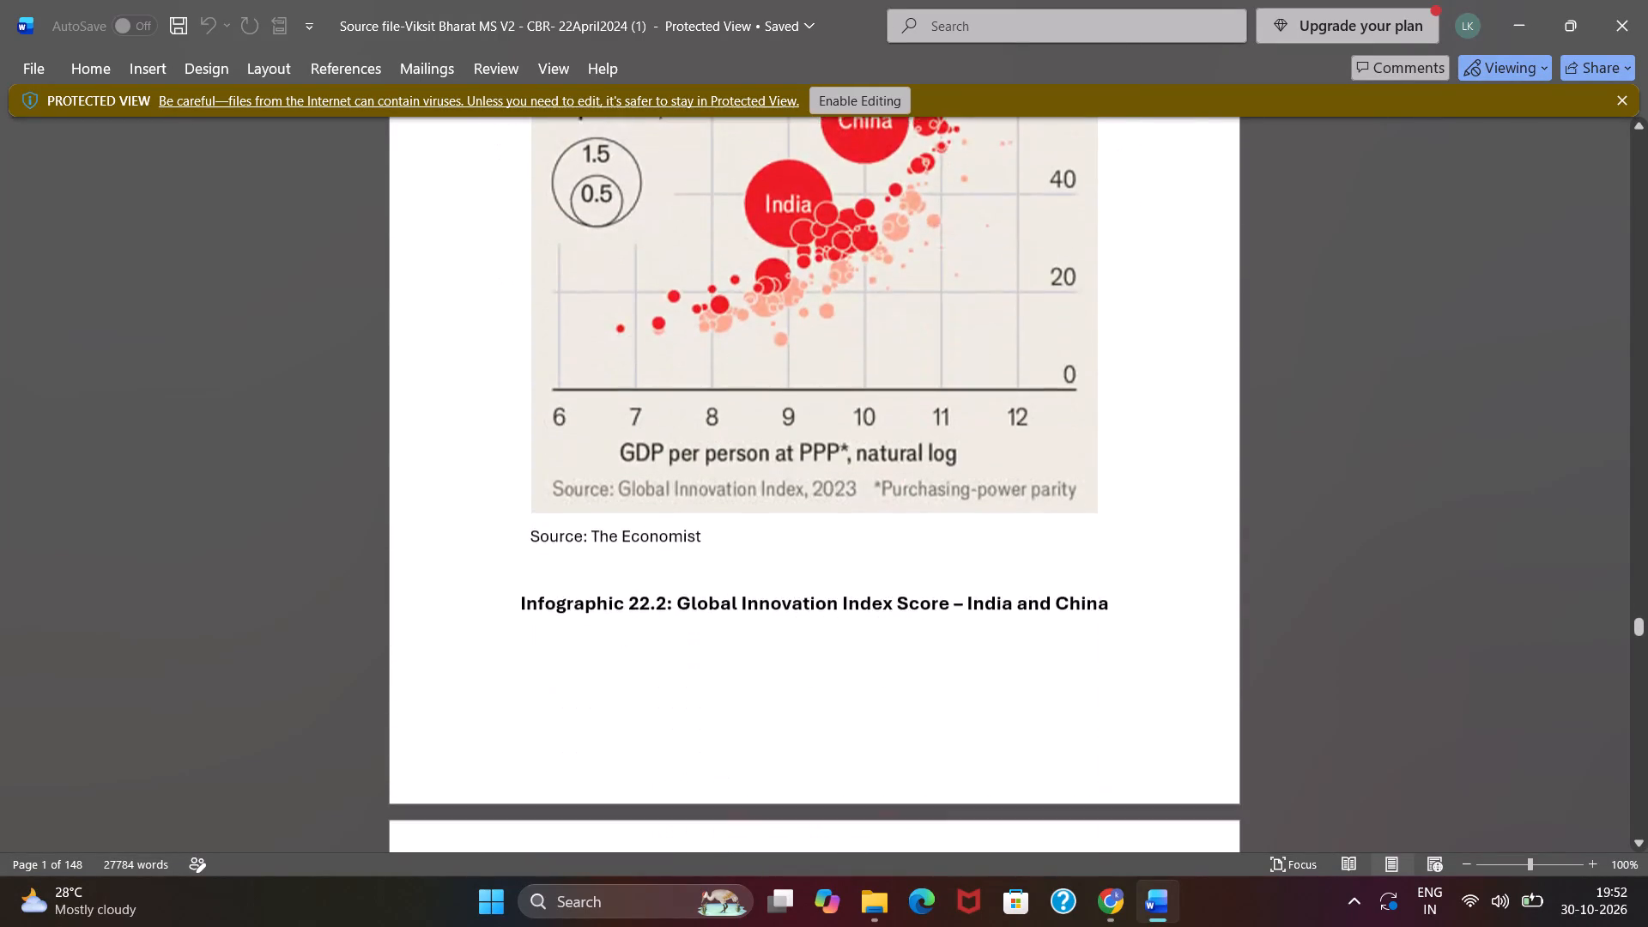
{"action": "scroll", "coordinate": [714, 516], "scroll_direction": "down", "scroll_amount": 7}
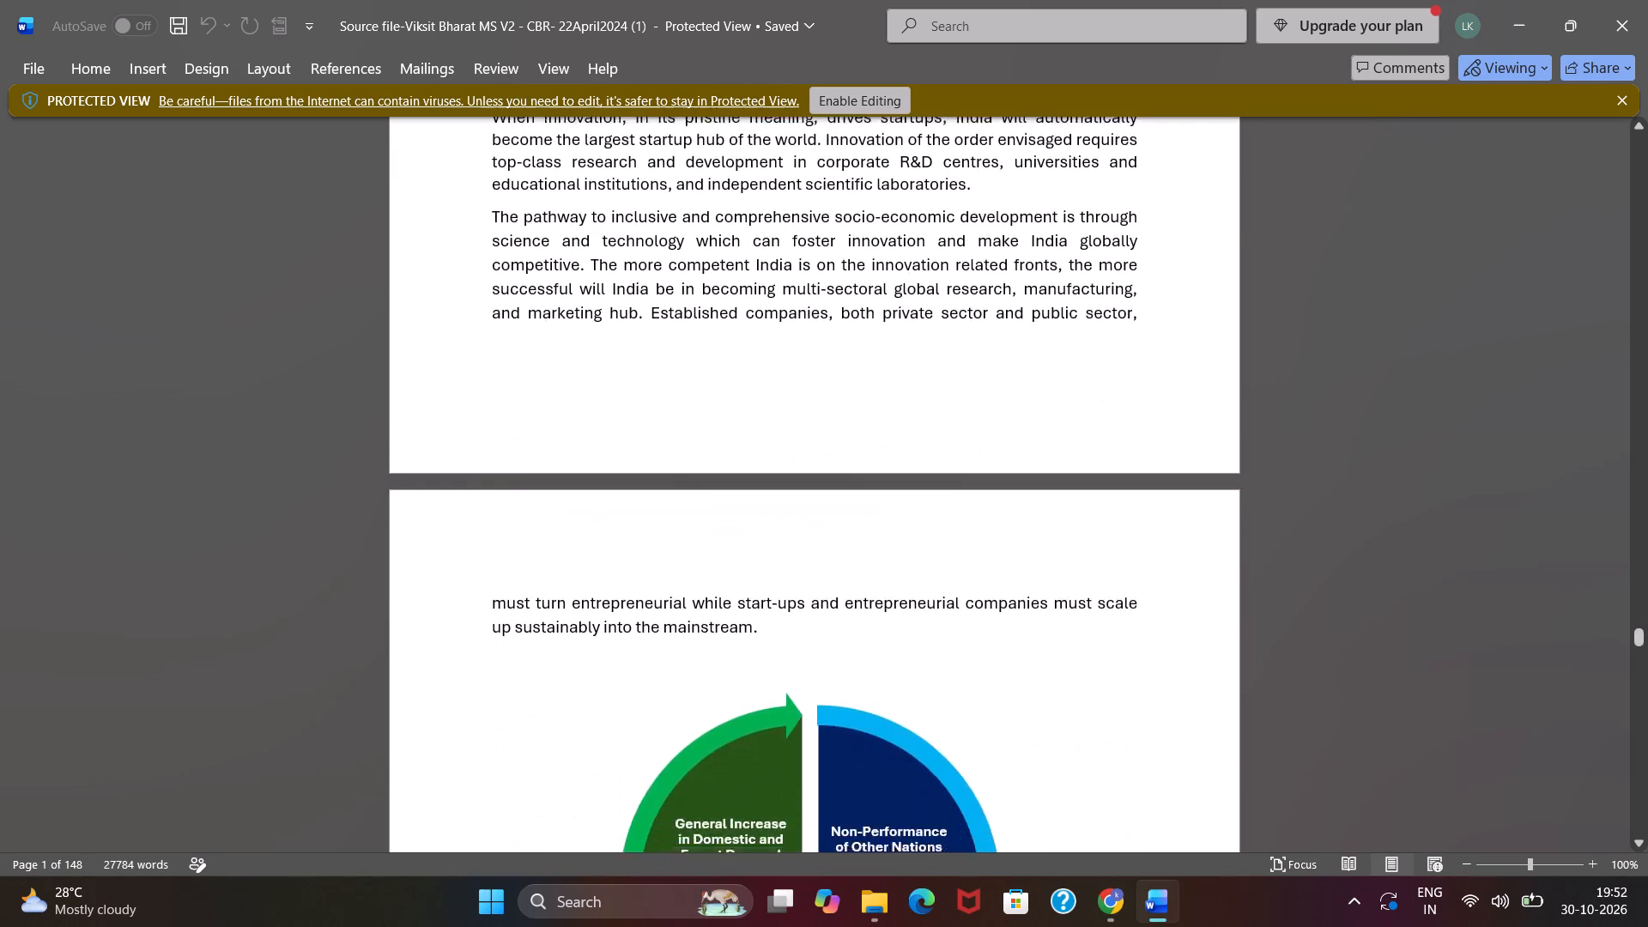
{"action": "scroll", "coordinate": [714, 516], "scroll_direction": "down", "scroll_amount": 12}
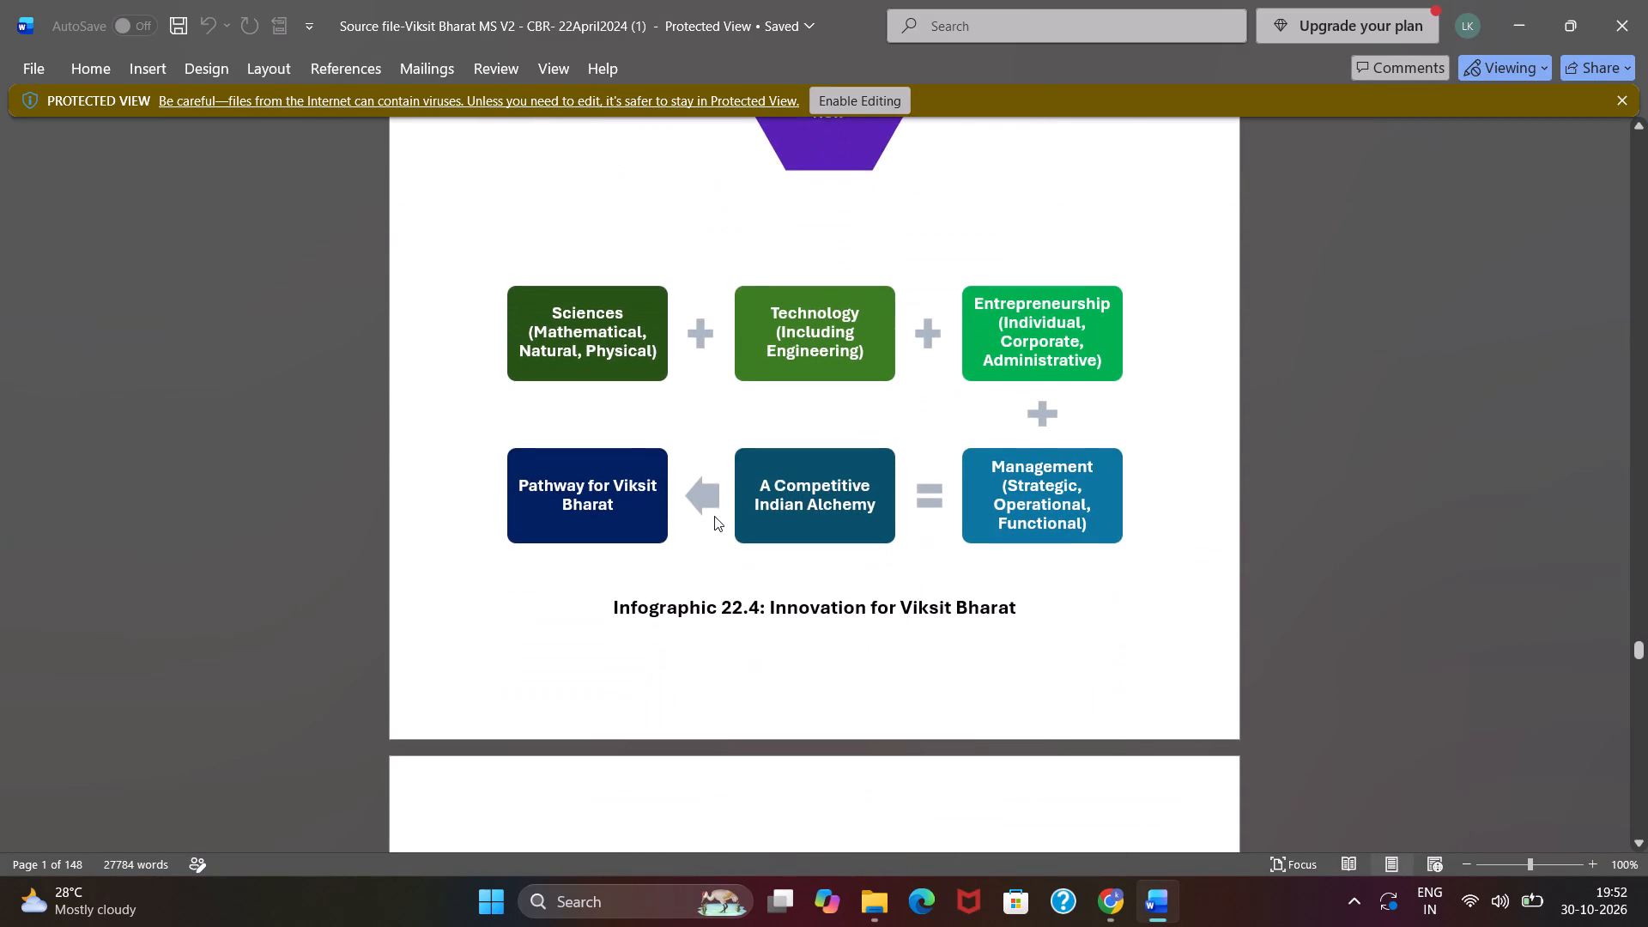
Examine the Chapter 23 text and the success story photos, logos and text boxes through Infographic 23.5 for images, text boxes and tables.
{"action": "scroll", "coordinate": [714, 516], "scroll_direction": "down", "scroll_amount": 4}
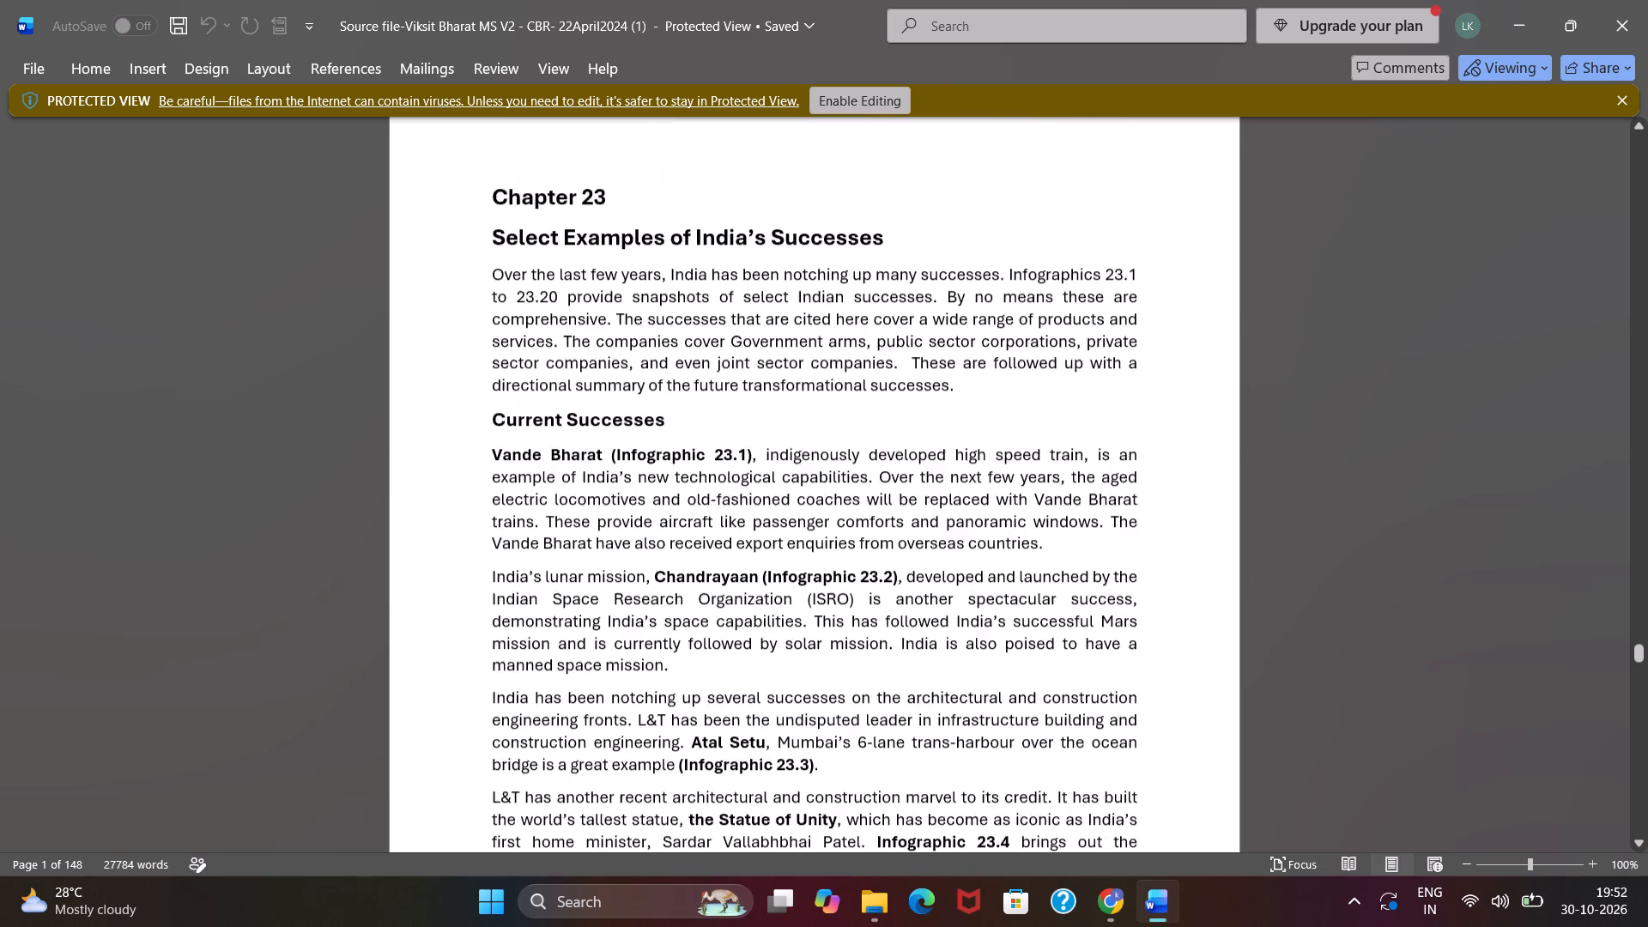
{"action": "scroll", "coordinate": [714, 516], "scroll_direction": "down", "scroll_amount": 8}
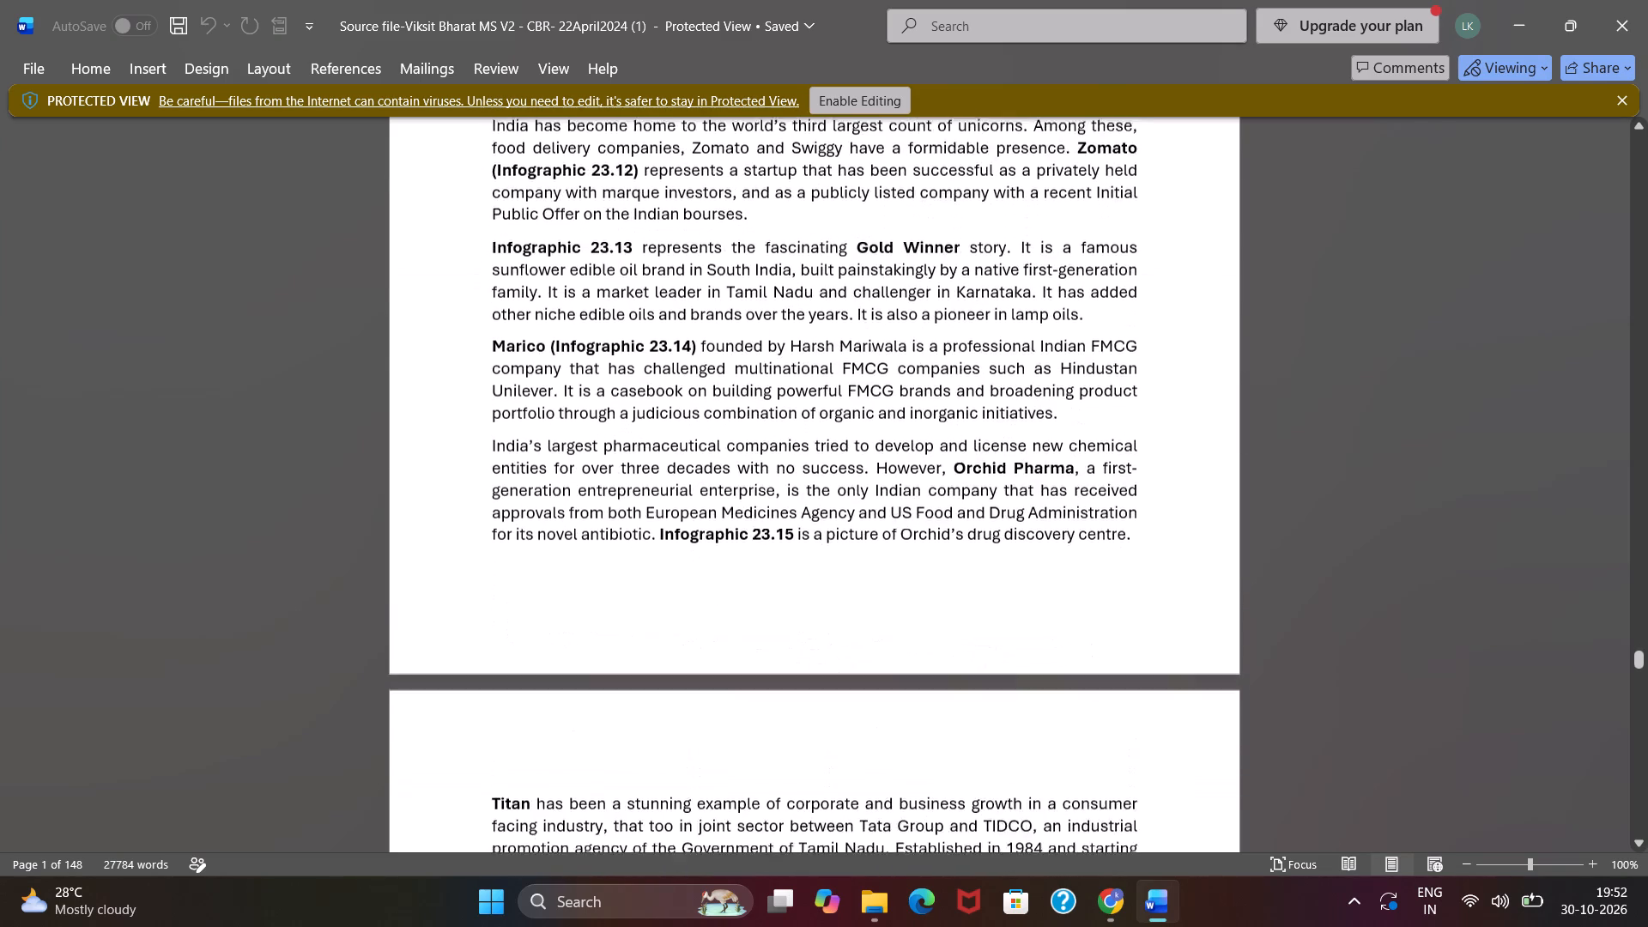
{"action": "scroll", "coordinate": [714, 516], "scroll_direction": "down", "scroll_amount": 7}
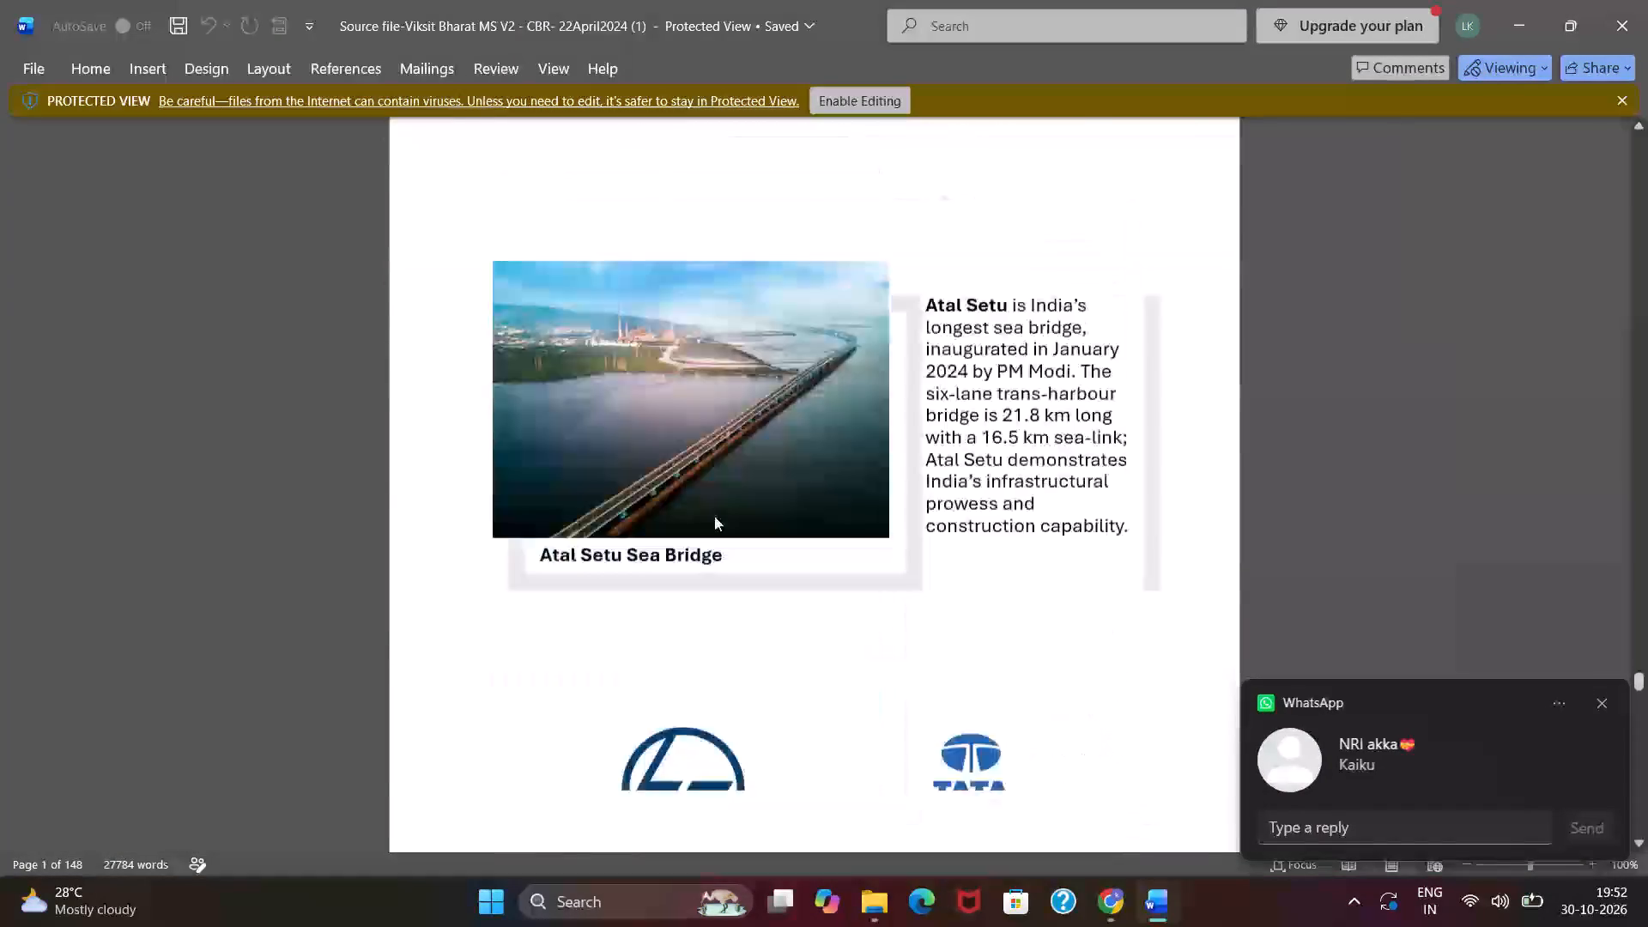
{"action": "scroll", "coordinate": [714, 516], "scroll_direction": "up", "scroll_amount": 1}
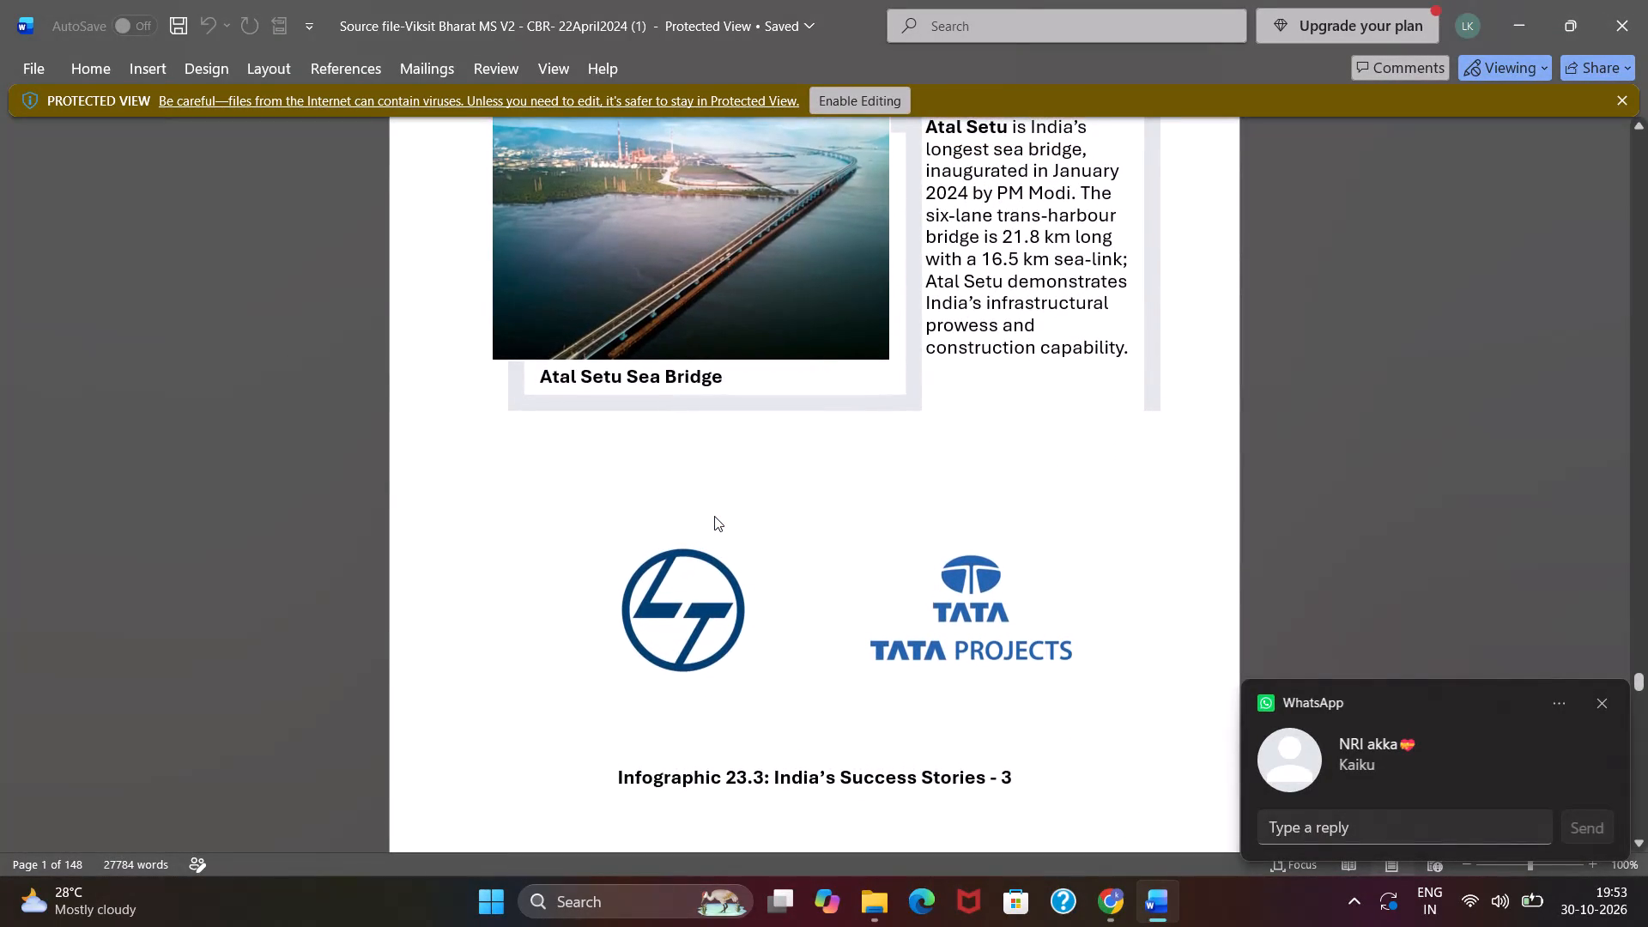
{"action": "scroll", "coordinate": [714, 516], "scroll_direction": "down", "scroll_amount": 6}
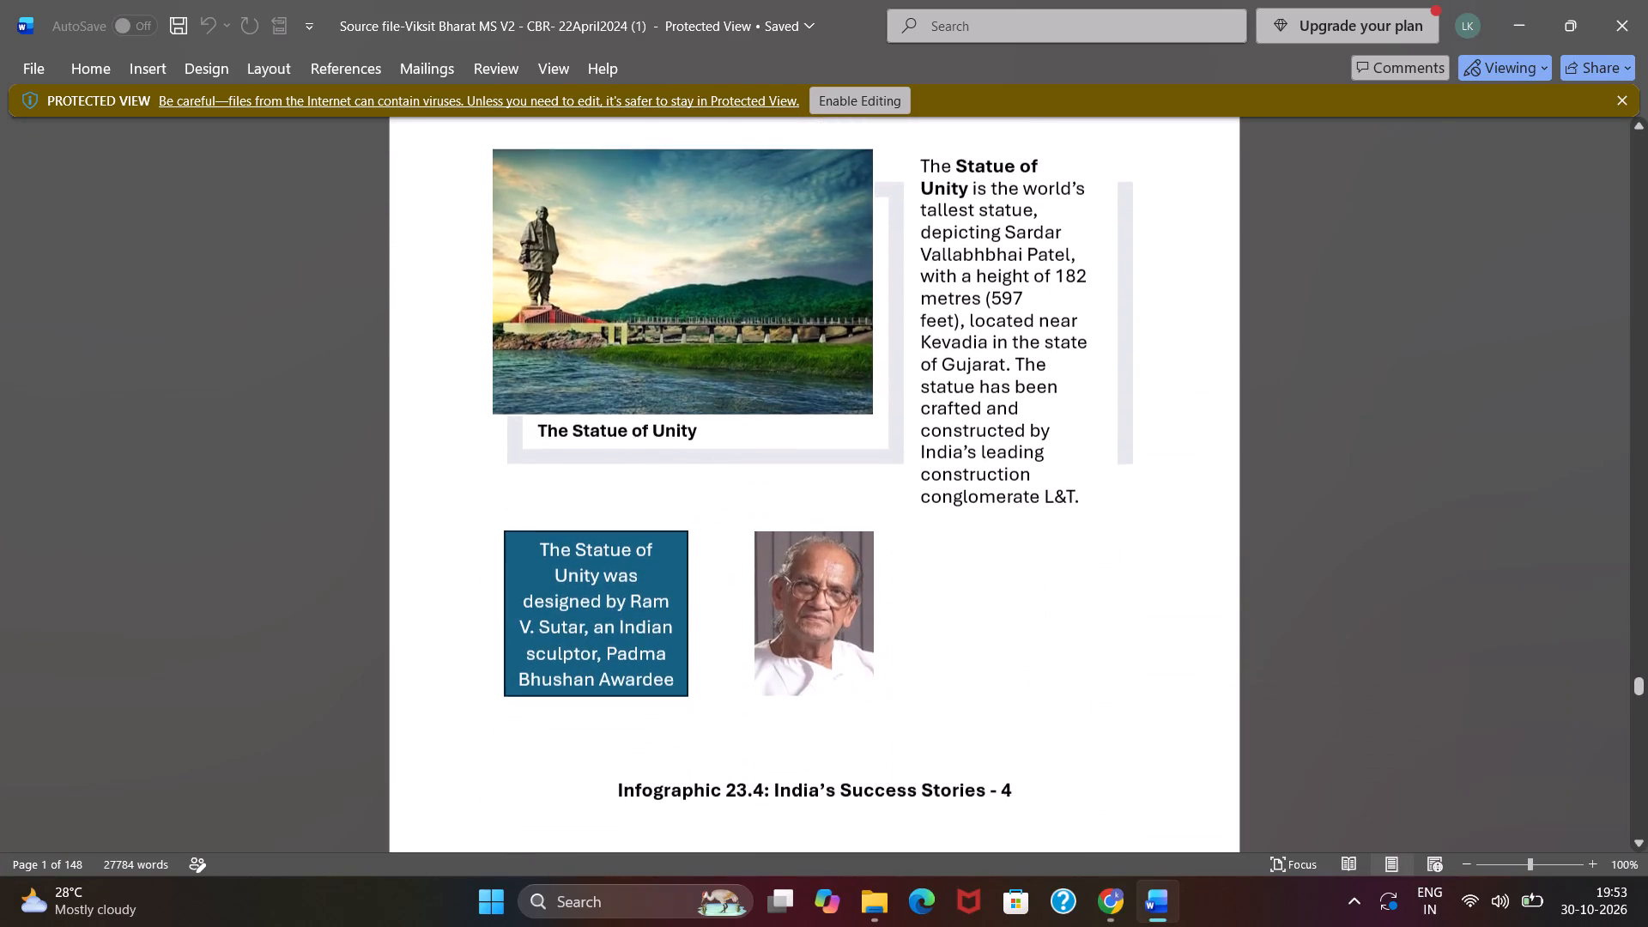
{"action": "scroll", "coordinate": [714, 516], "scroll_direction": "down", "scroll_amount": 5}
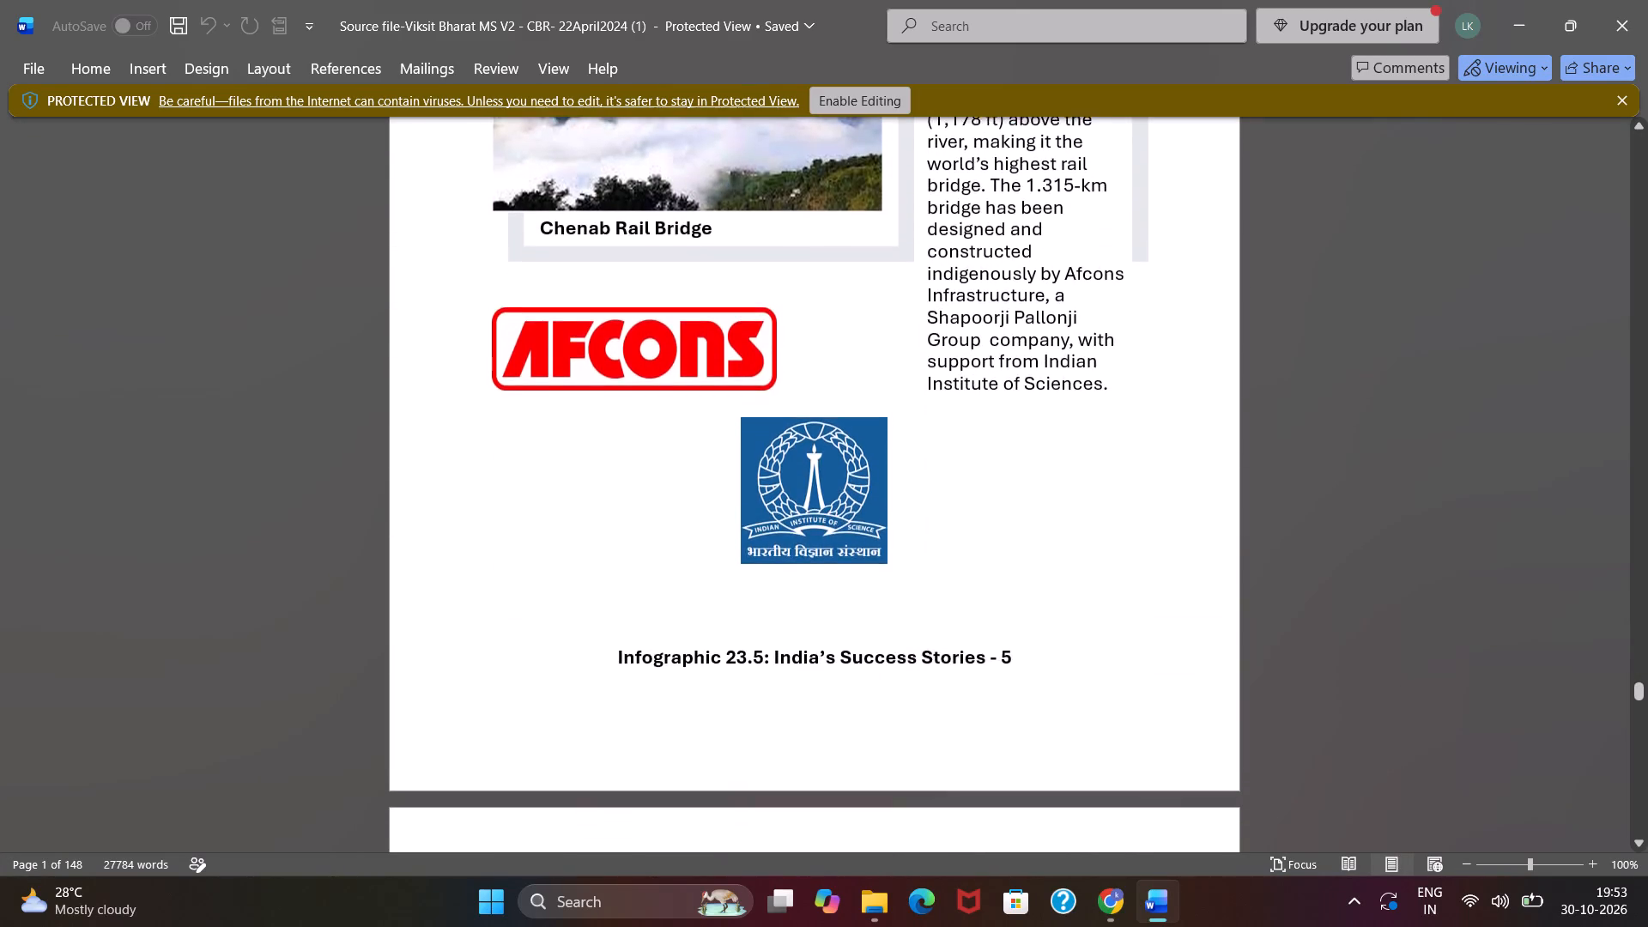
{"action": "scroll", "coordinate": [714, 516], "scroll_direction": "down", "scroll_amount": 3}
{"action": "scroll", "coordinate": [714, 516], "scroll_direction": "up", "scroll_amount": 2}
{"action": "scroll", "coordinate": [714, 516], "scroll_direction": "down", "scroll_amount": 1}
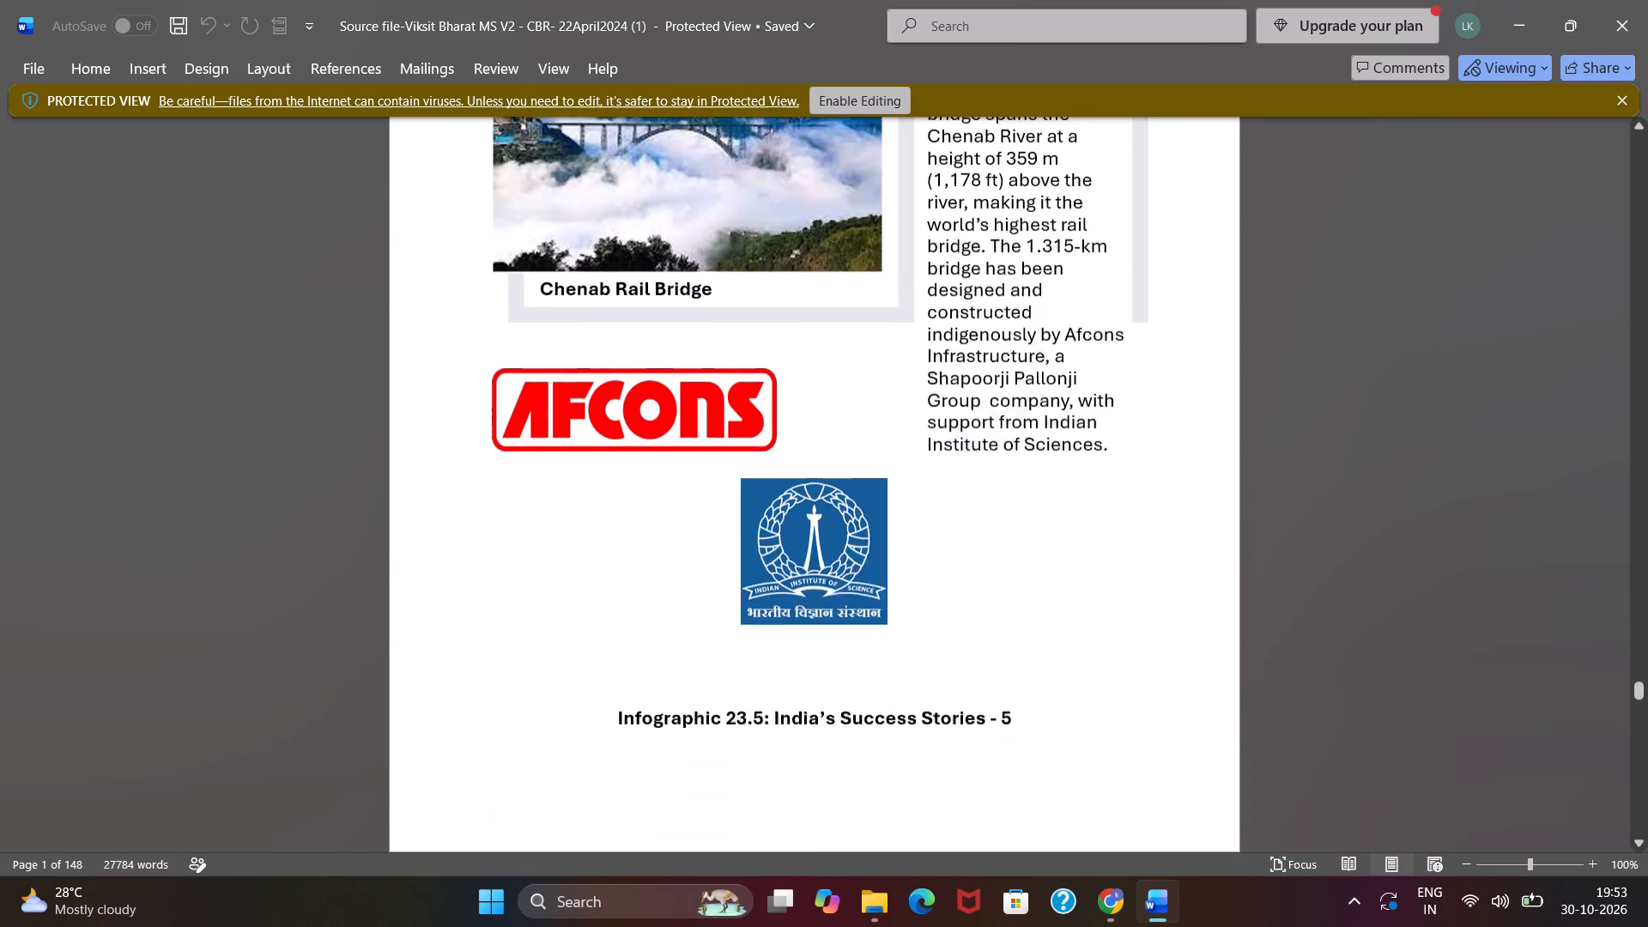
Examine the success stories from Infographic 23.6 to 23.12, including the Samsung, Adani and TCS pages, for images, text boxes and tables.
{"action": "scroll", "coordinate": [714, 516], "scroll_direction": "down", "scroll_amount": 1}
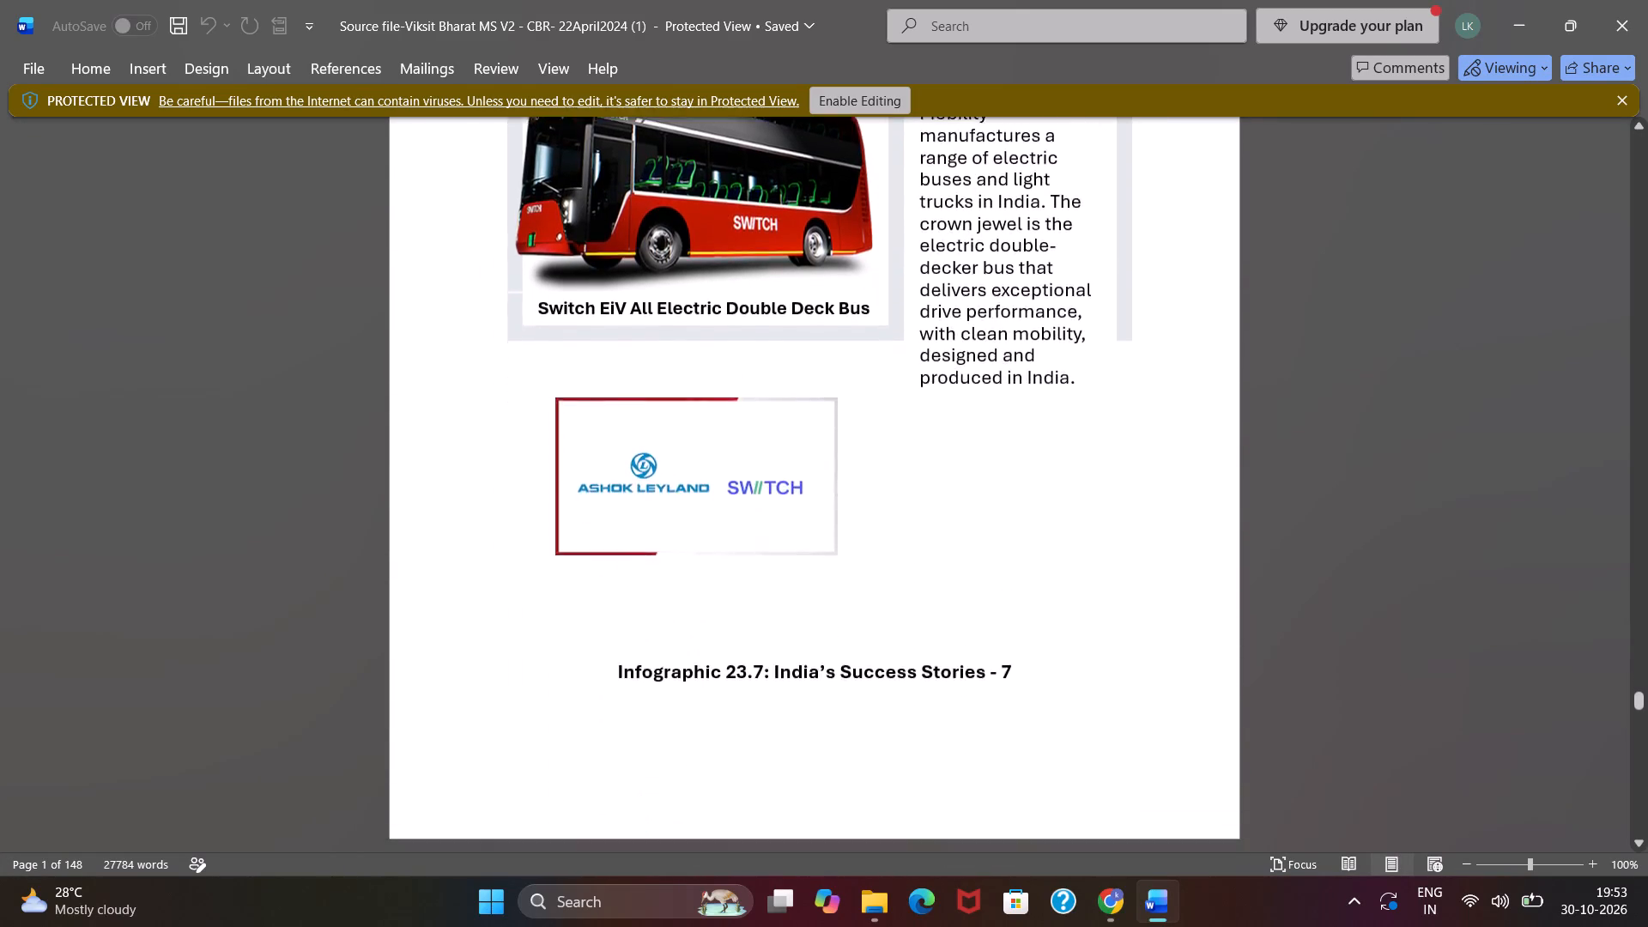
{"action": "scroll", "coordinate": [714, 516], "scroll_direction": "down", "scroll_amount": 2}
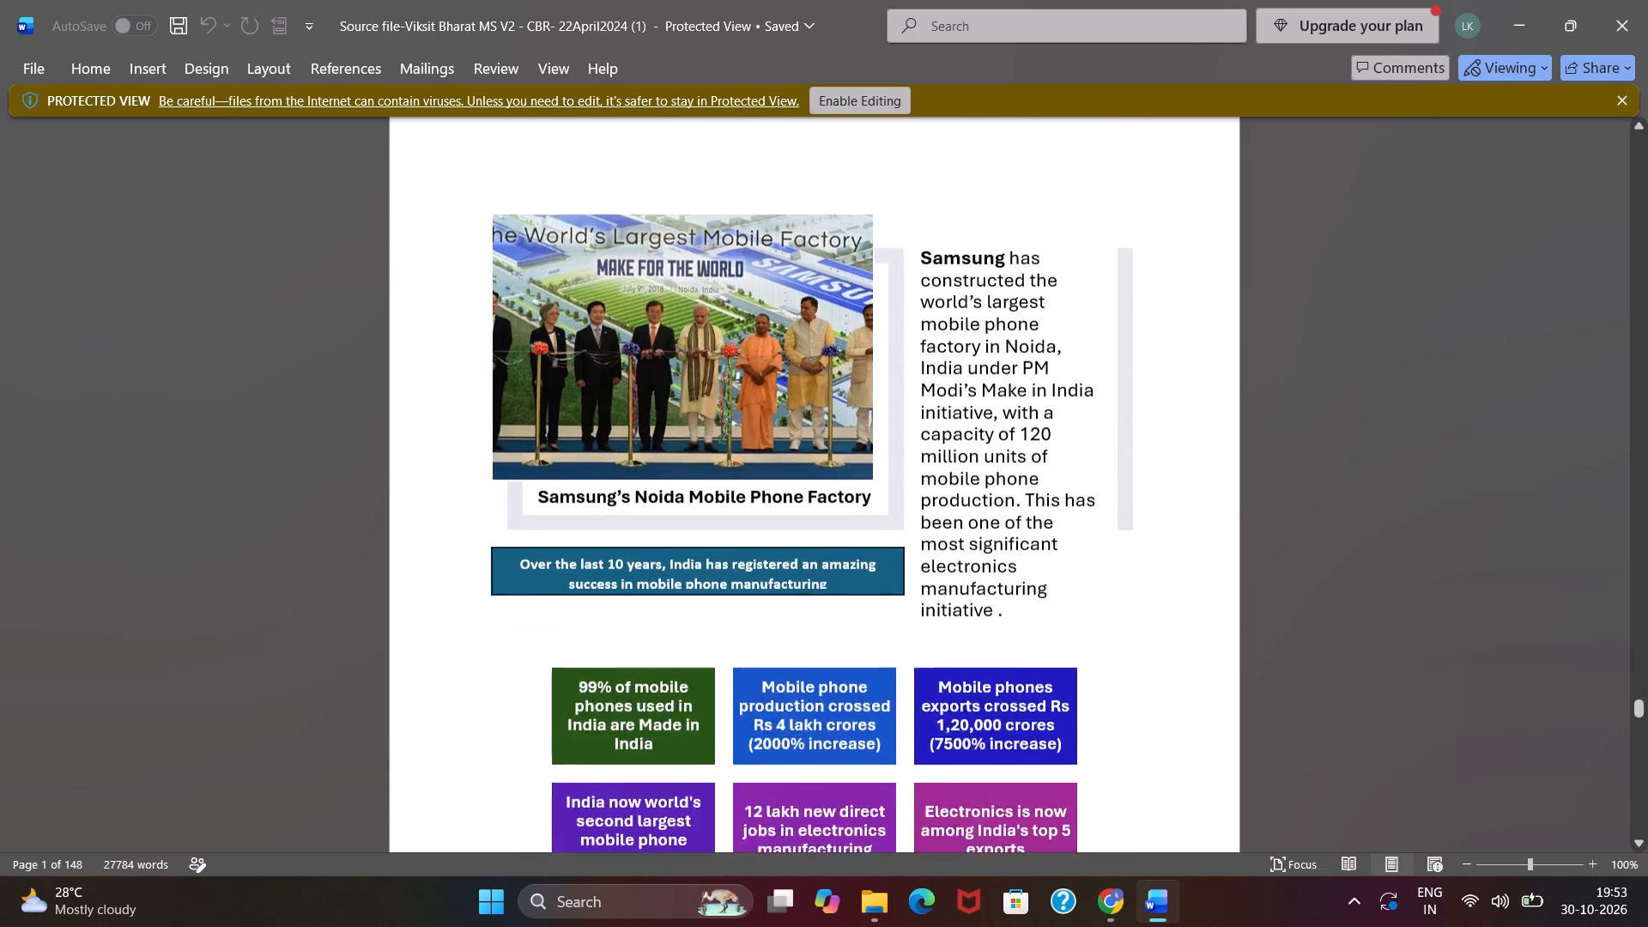
{"action": "scroll", "coordinate": [714, 516], "scroll_direction": "down", "scroll_amount": 1}
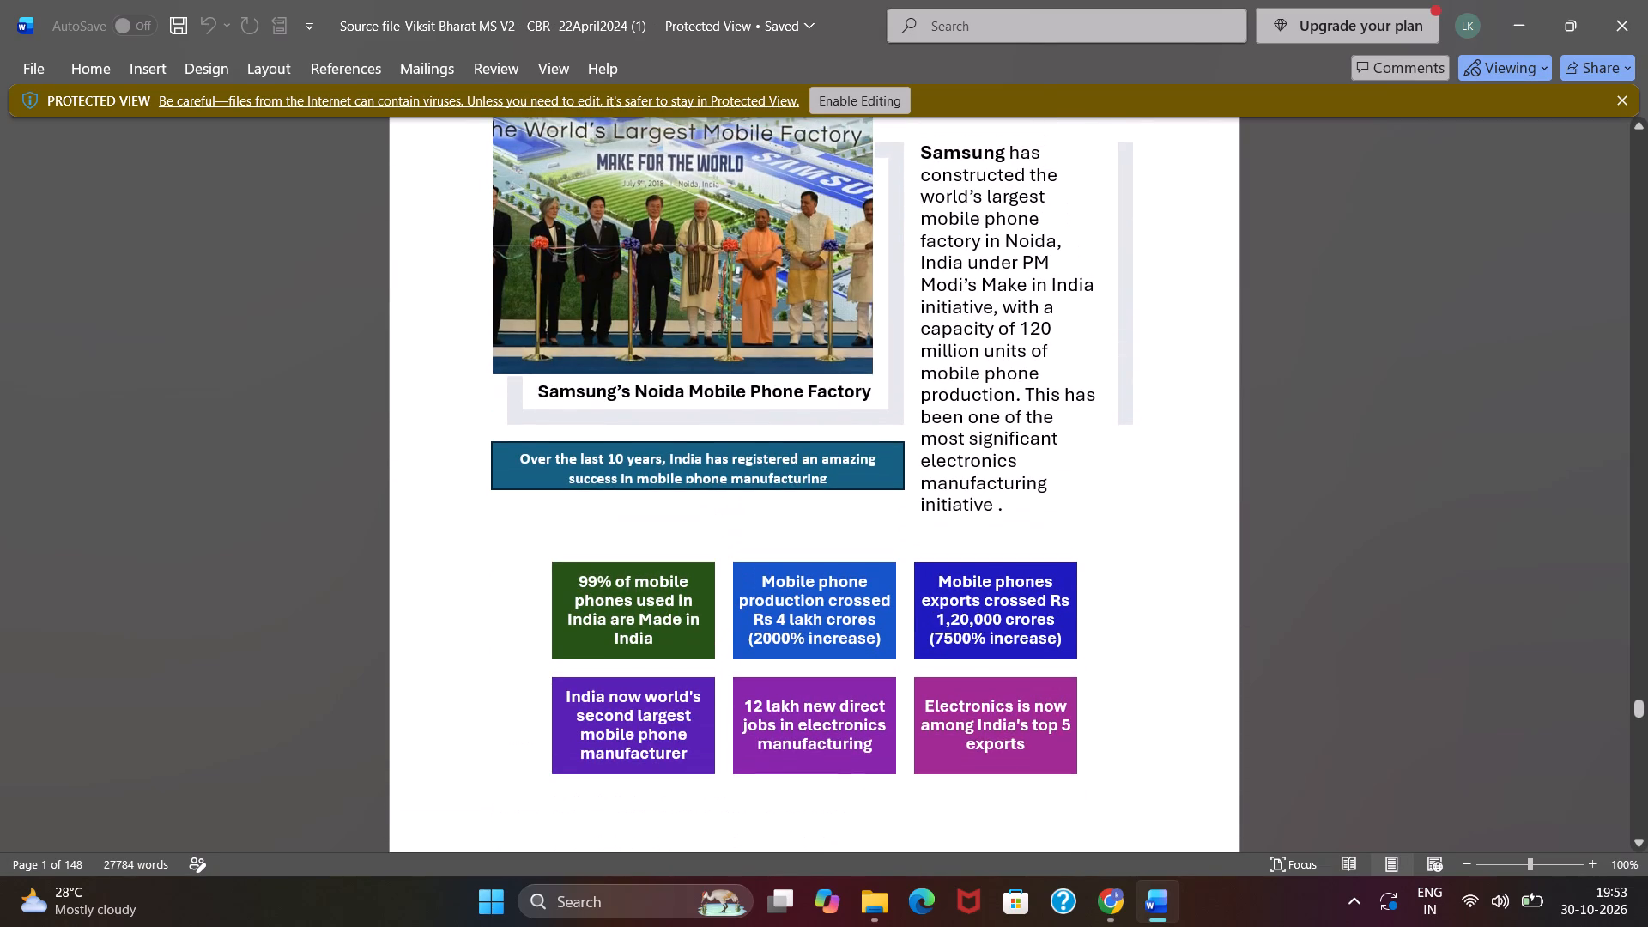
{"action": "scroll", "coordinate": [714, 516], "scroll_direction": "down", "scroll_amount": 3}
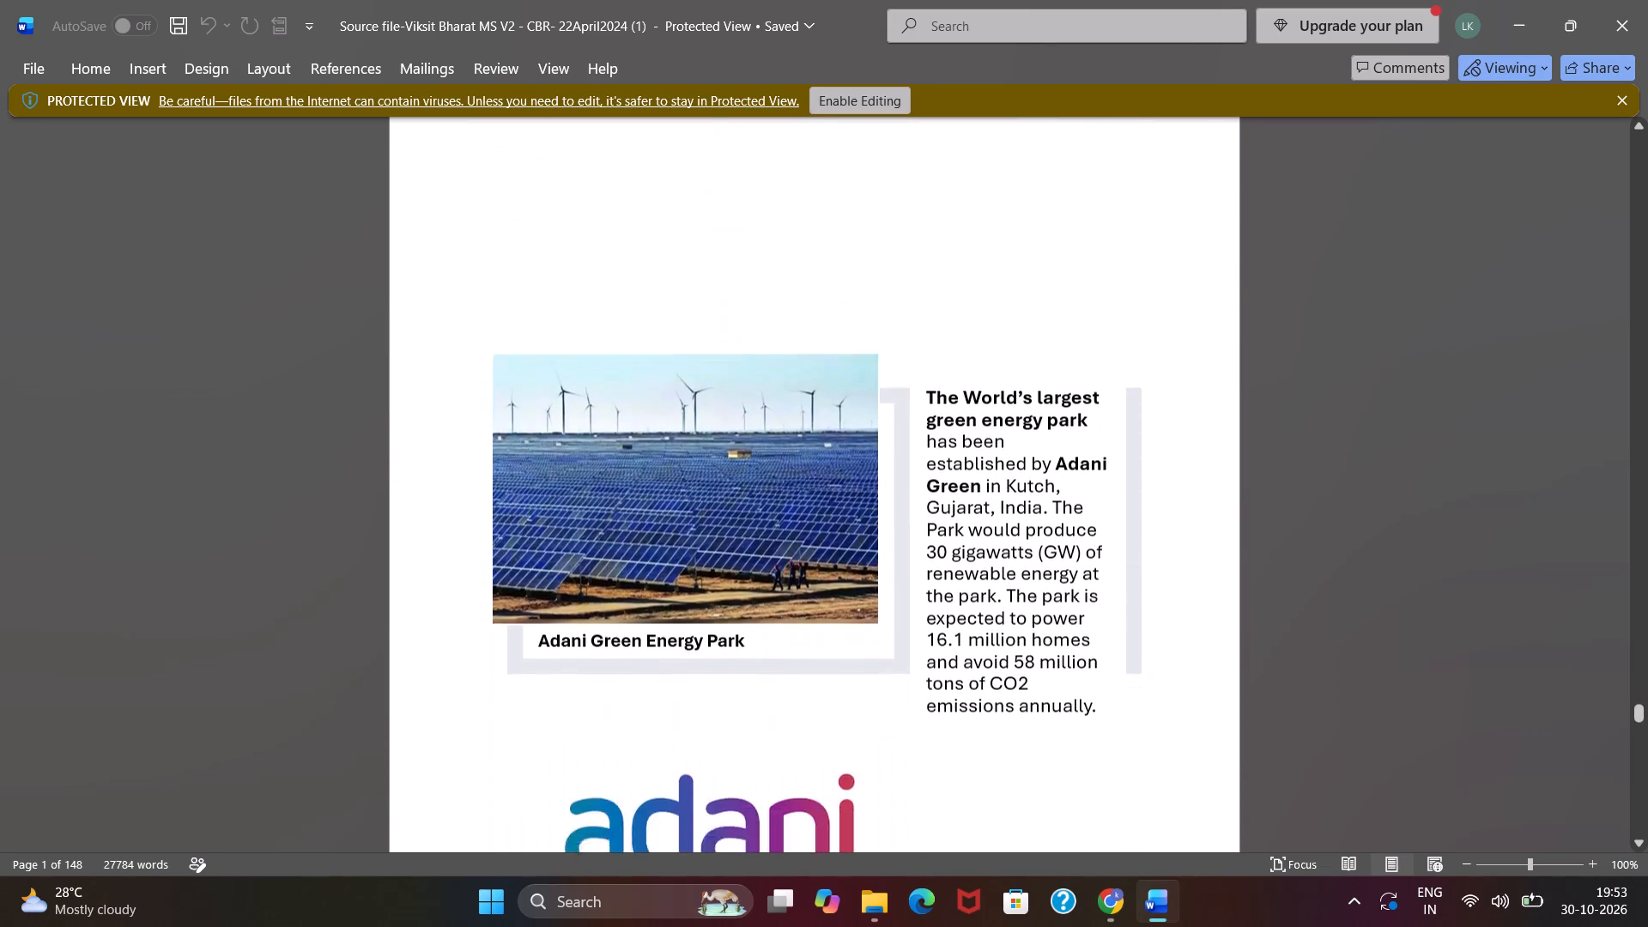
{"action": "scroll", "coordinate": [714, 516], "scroll_direction": "down", "scroll_amount": 7}
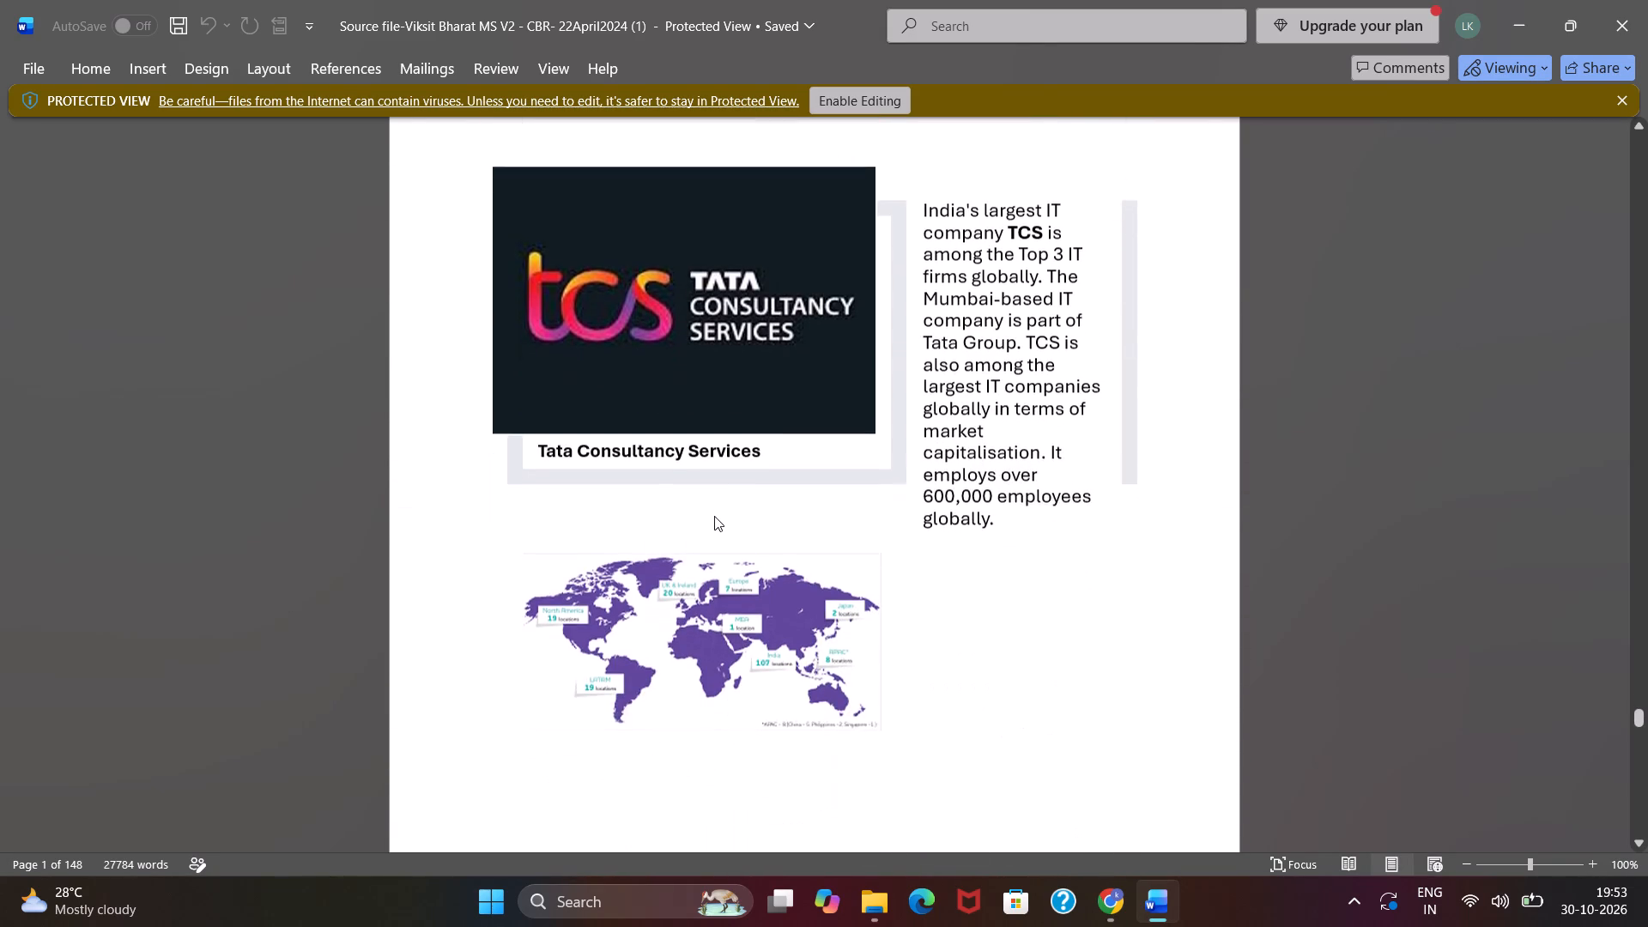
{"action": "scroll", "coordinate": [714, 516], "scroll_direction": "down", "scroll_amount": 4}
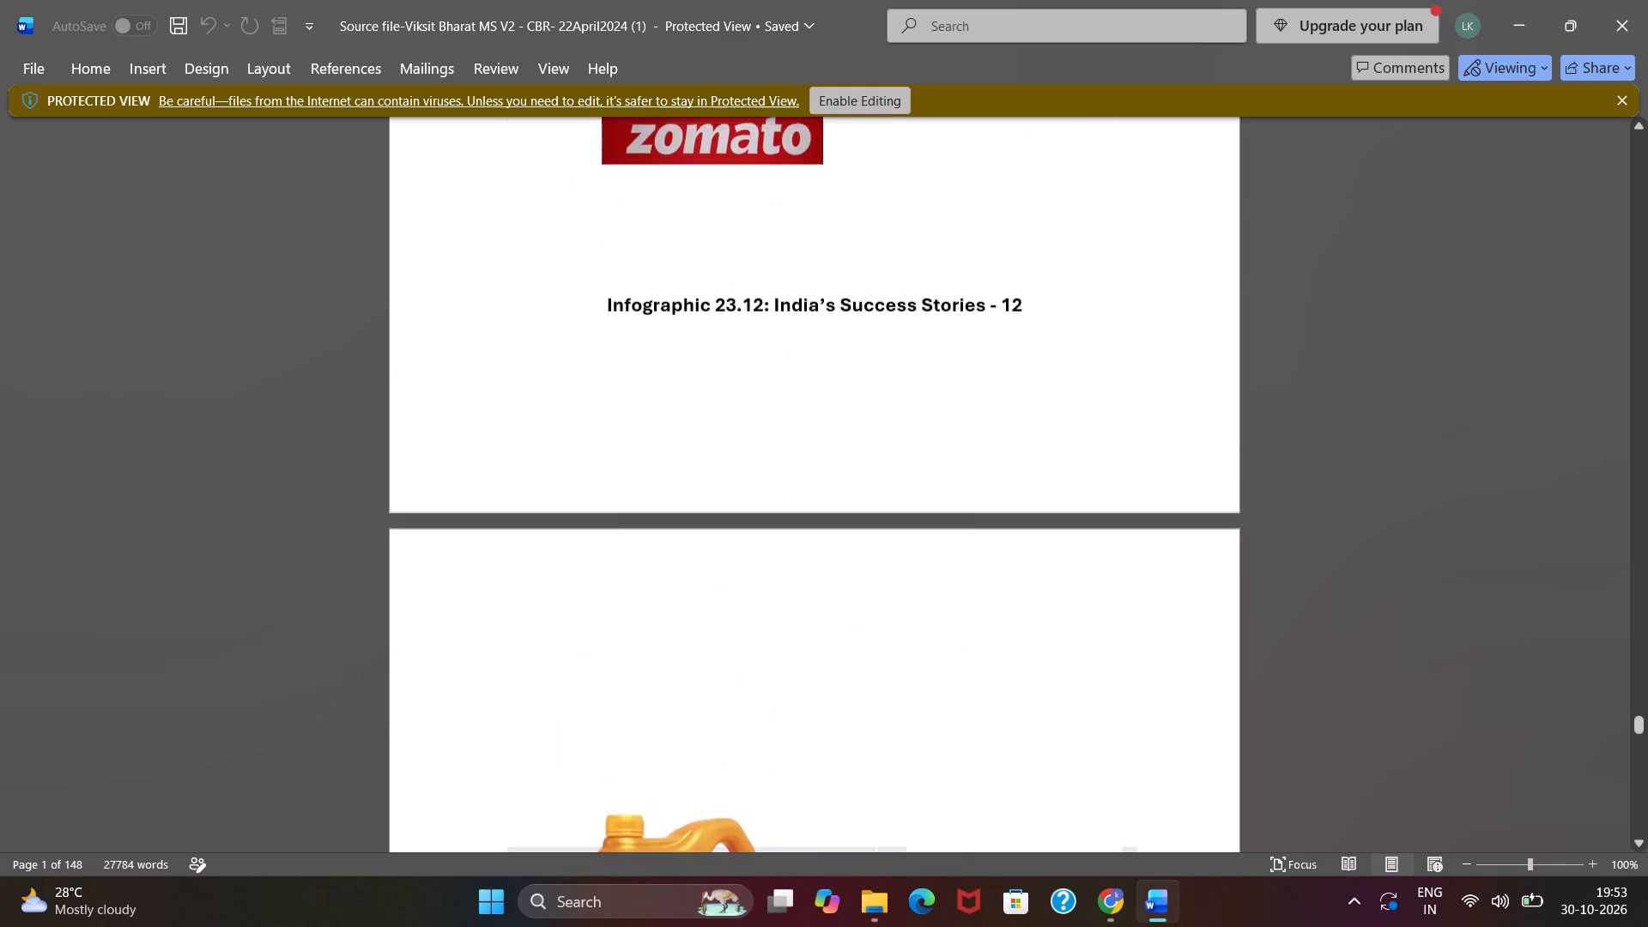
Check the success story pages around Infographics 23.11 to 23.13 for images, text boxes and ornaments.
{"action": "scroll", "coordinate": [714, 516], "scroll_direction": "down", "scroll_amount": 1}
{"action": "scroll", "coordinate": [714, 516], "scroll_direction": "up", "scroll_amount": 5}
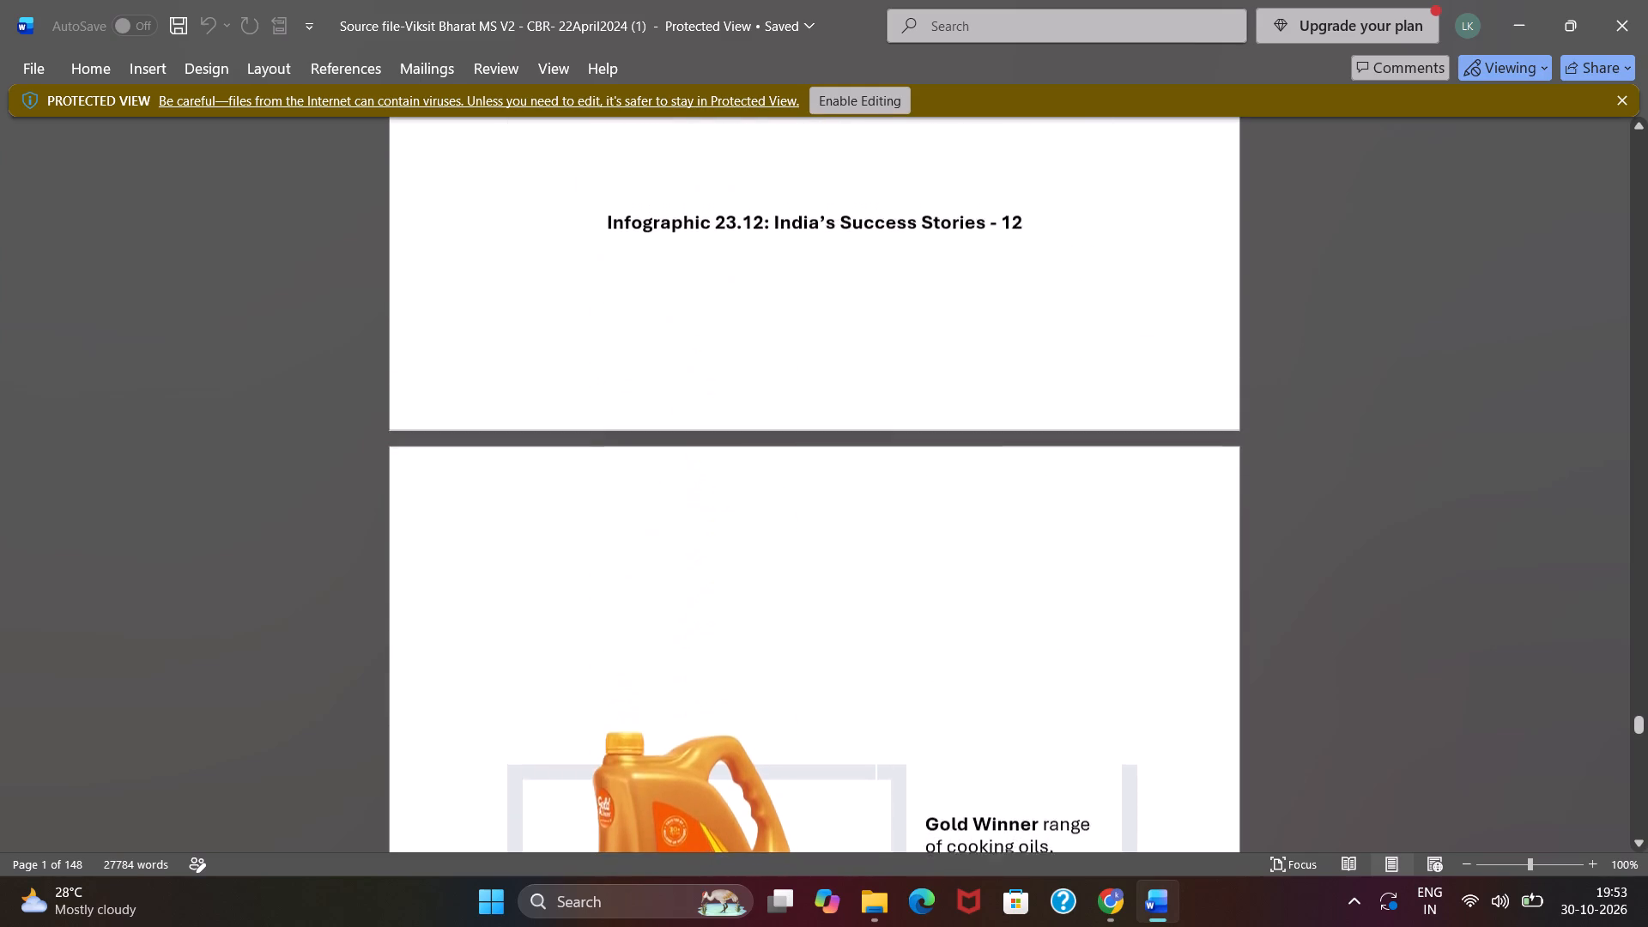
{"action": "scroll", "coordinate": [714, 516], "scroll_direction": "up", "scroll_amount": 3}
{"action": "scroll", "coordinate": [714, 516], "scroll_direction": "down", "scroll_amount": 2}
{"action": "scroll", "coordinate": [714, 516], "scroll_direction": "up", "scroll_amount": 1}
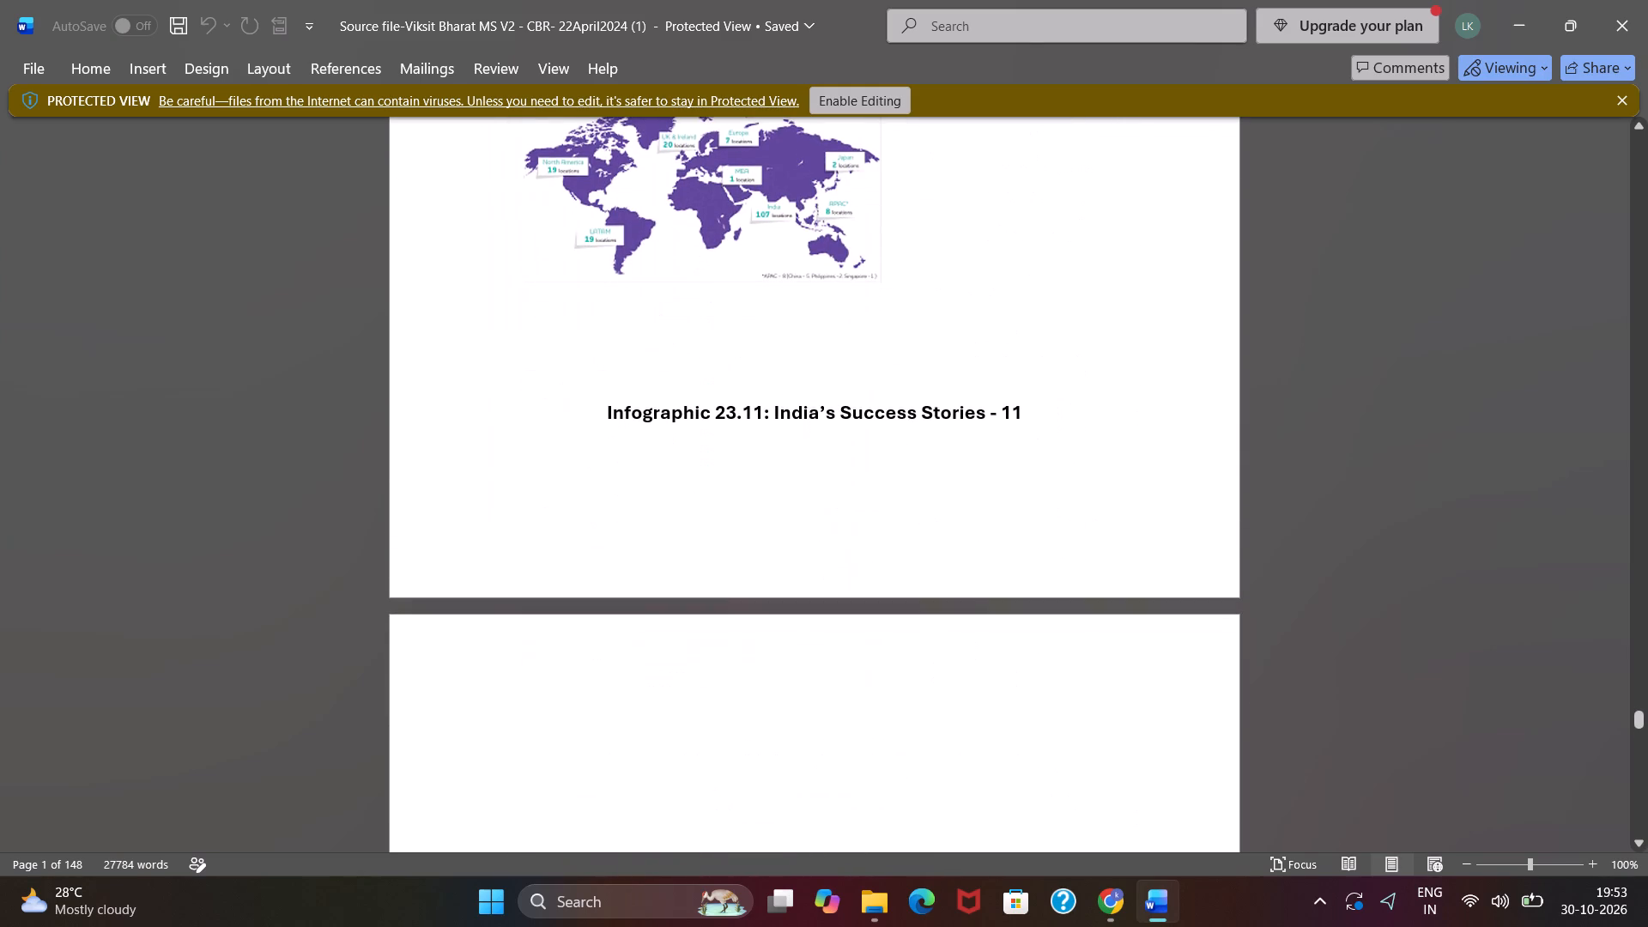
{"action": "scroll", "coordinate": [714, 516], "scroll_direction": "down", "scroll_amount": 10}
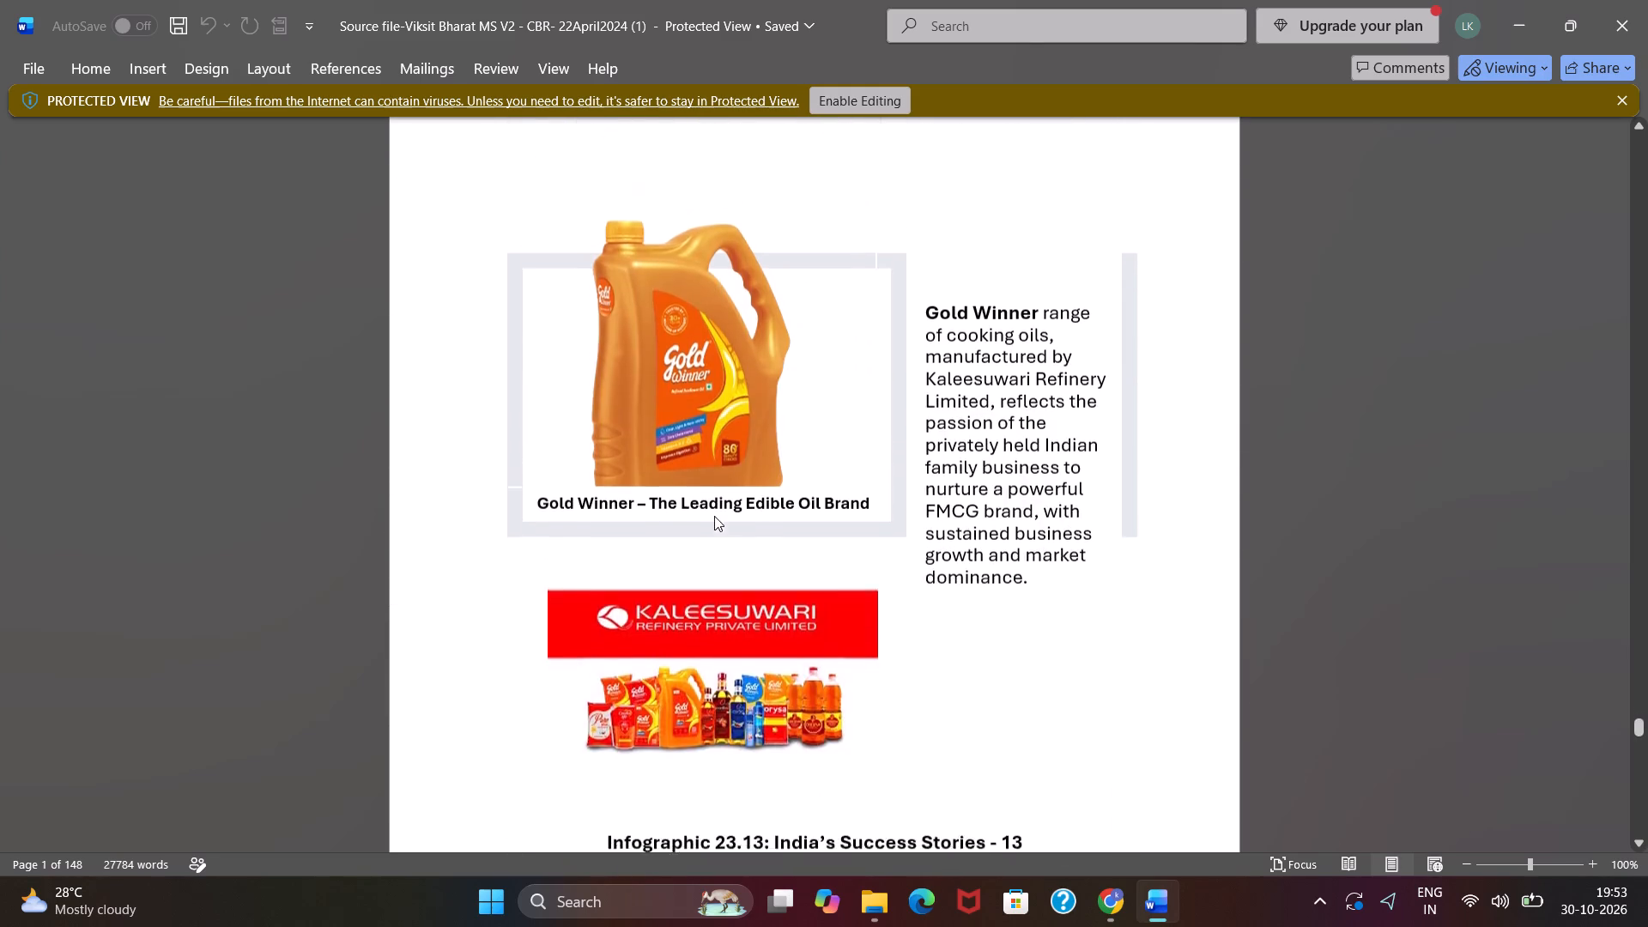
Examine the remaining success stories from Orchid Pharma through DMart and UPI, up to Infographic 23.21, for images and text boxes.
{"action": "scroll", "coordinate": [714, 516], "scroll_direction": "down", "scroll_amount": 6}
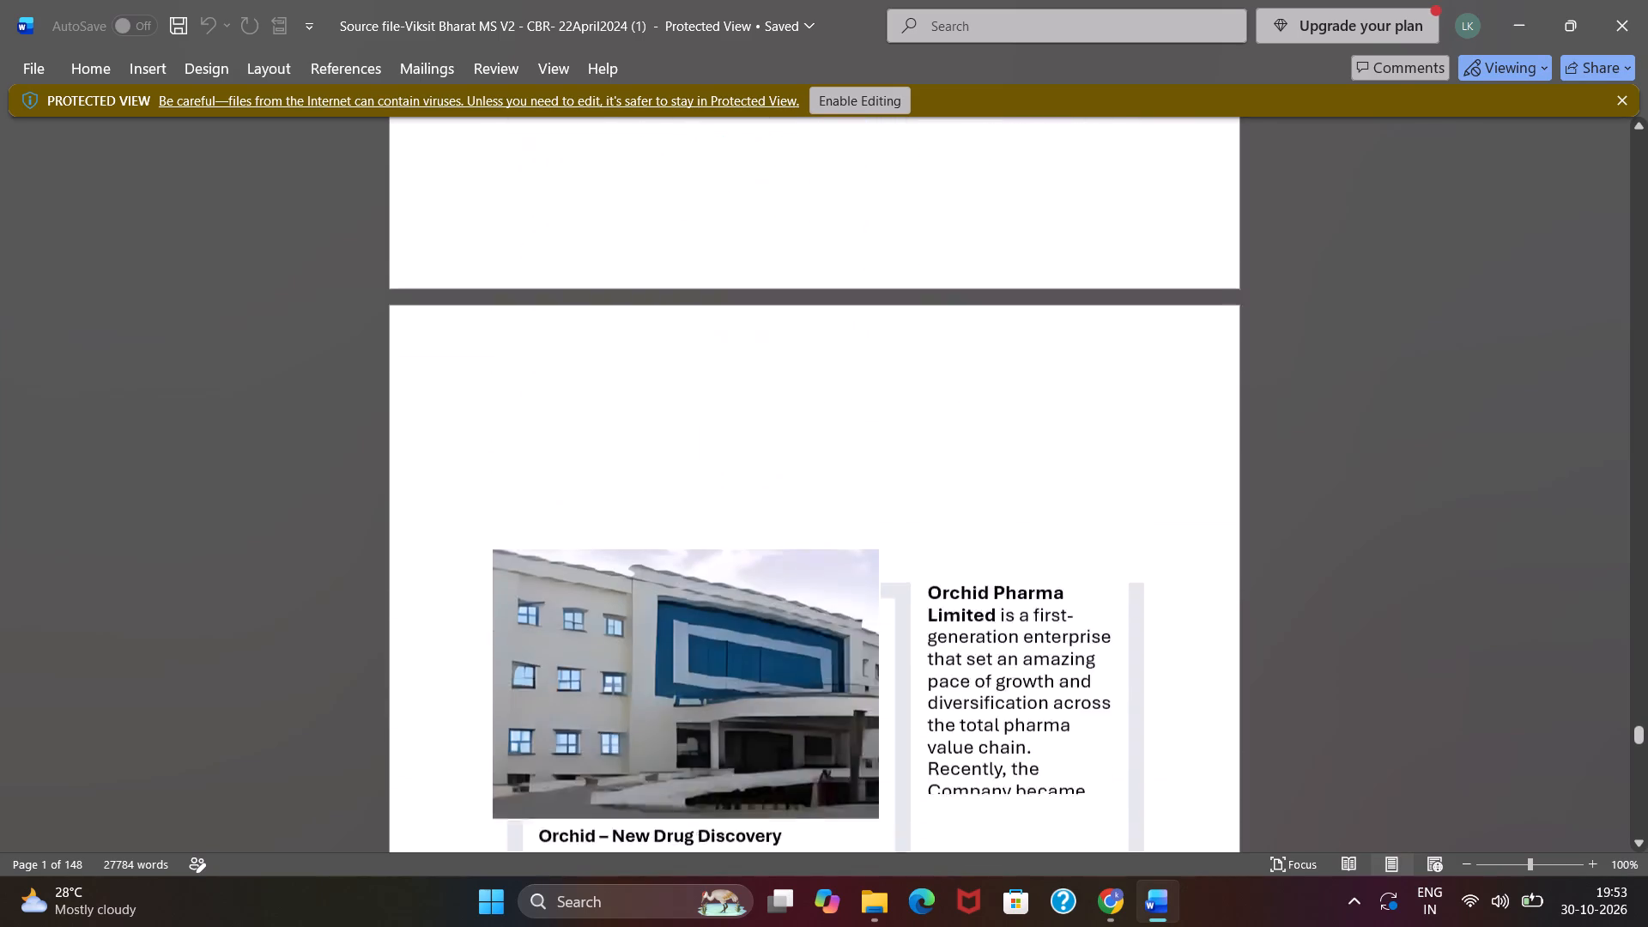
{"action": "scroll", "coordinate": [714, 516], "scroll_direction": "down", "scroll_amount": 7}
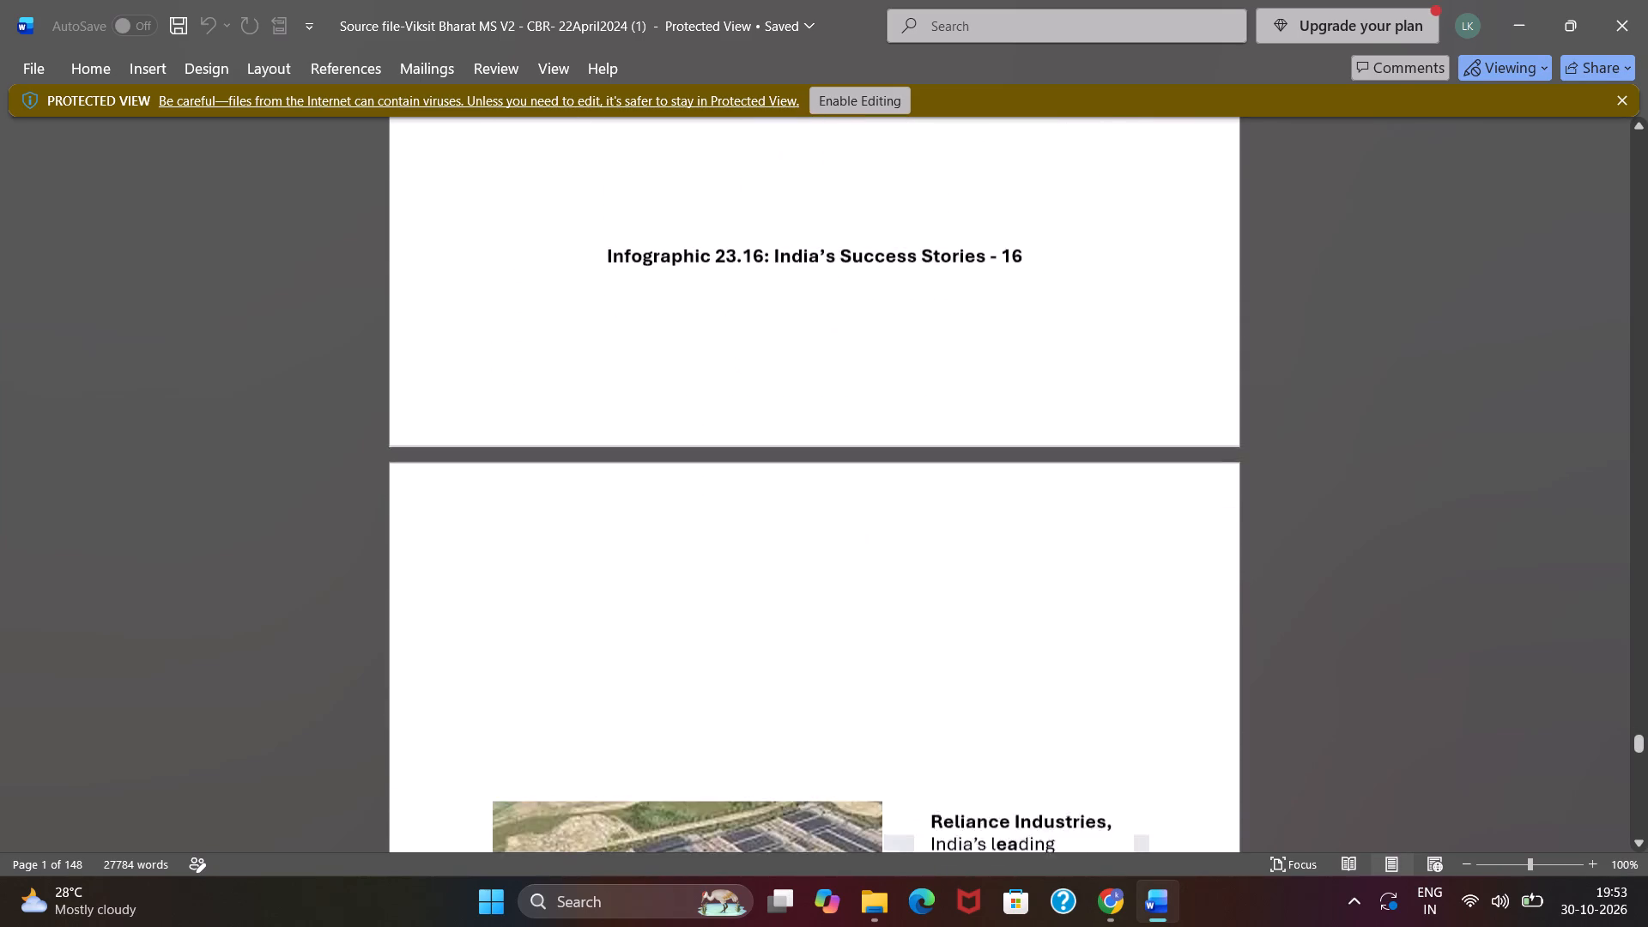
{"action": "scroll", "coordinate": [714, 516], "scroll_direction": "down", "scroll_amount": 4}
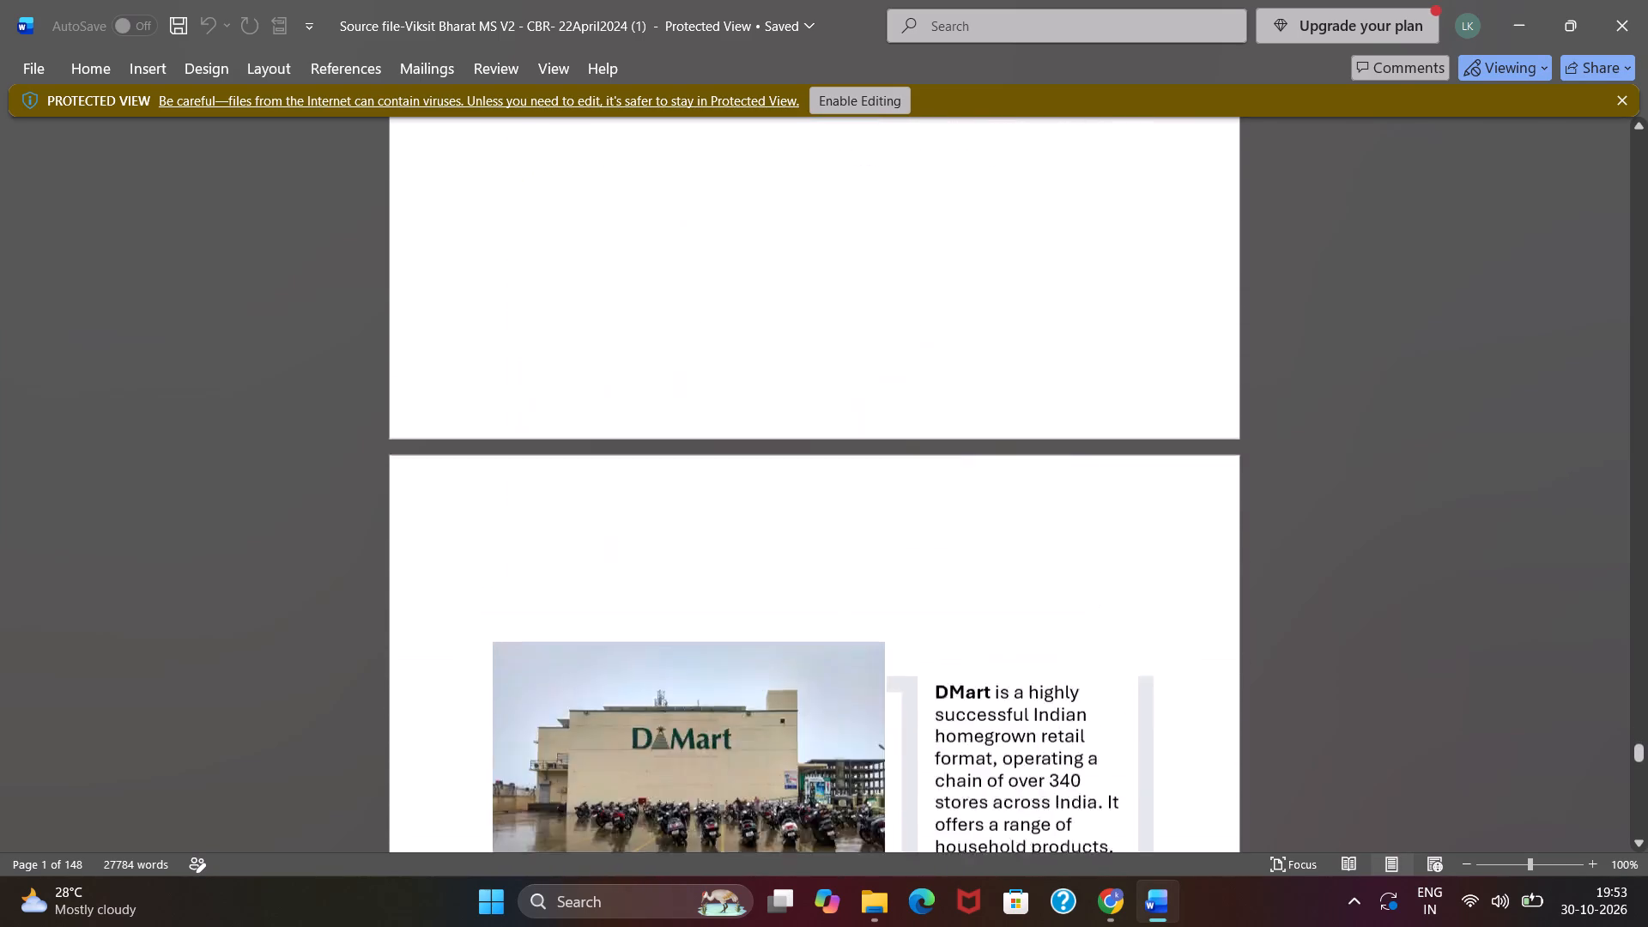
{"action": "scroll", "coordinate": [714, 516], "scroll_direction": "down", "scroll_amount": 7}
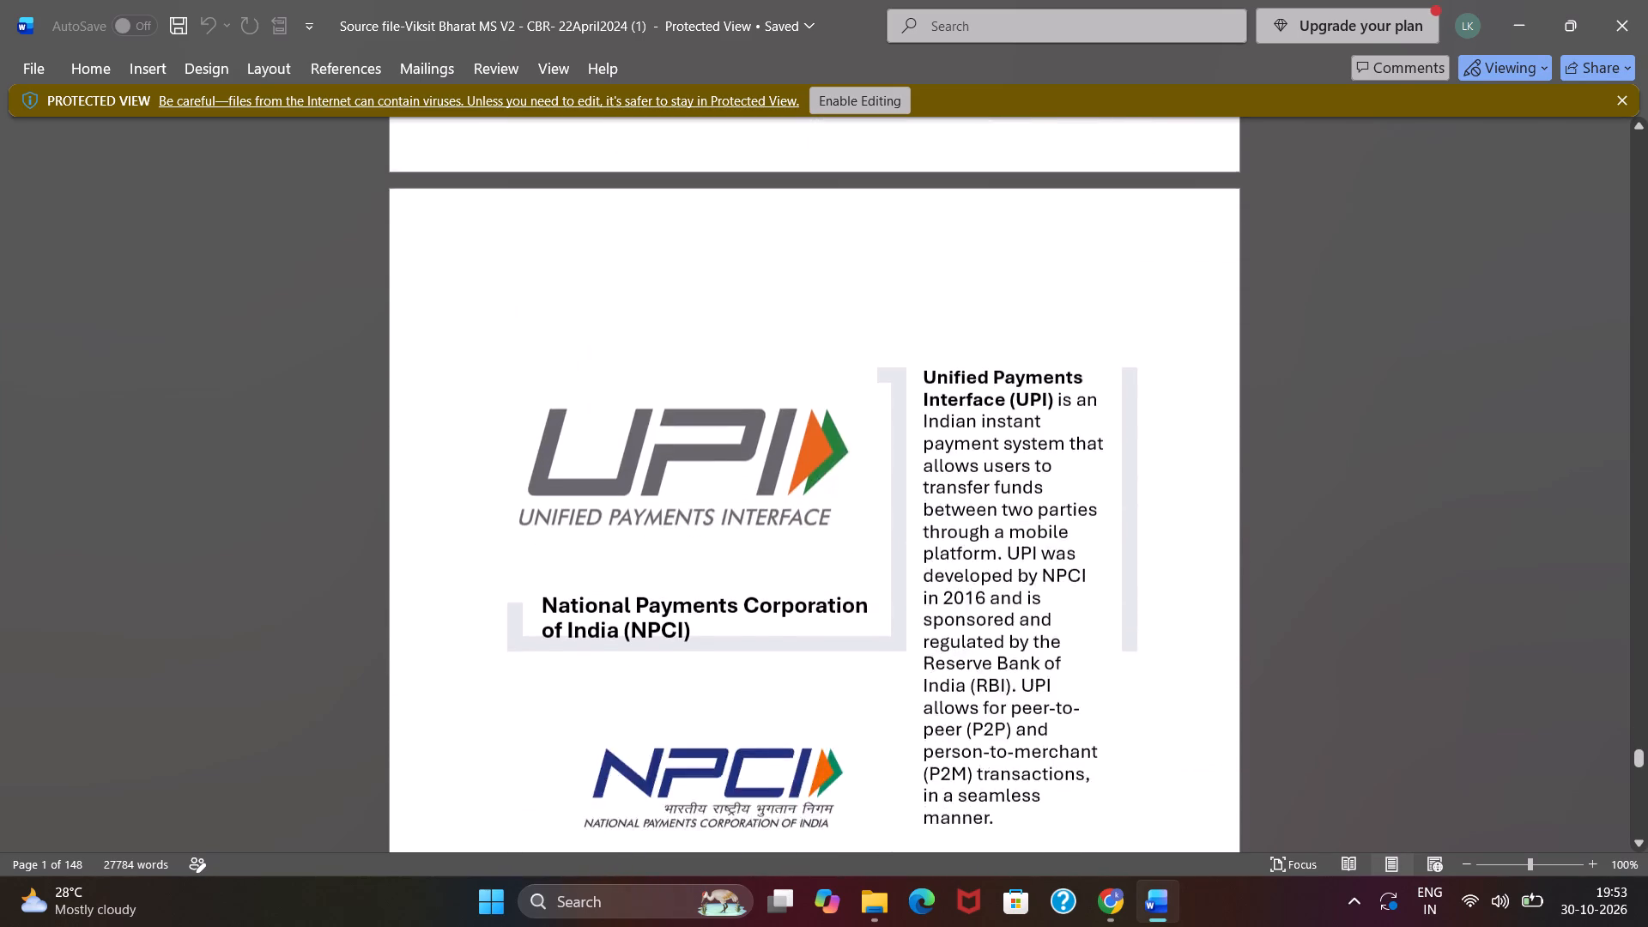
{"action": "scroll", "coordinate": [714, 516], "scroll_direction": "down", "scroll_amount": 7}
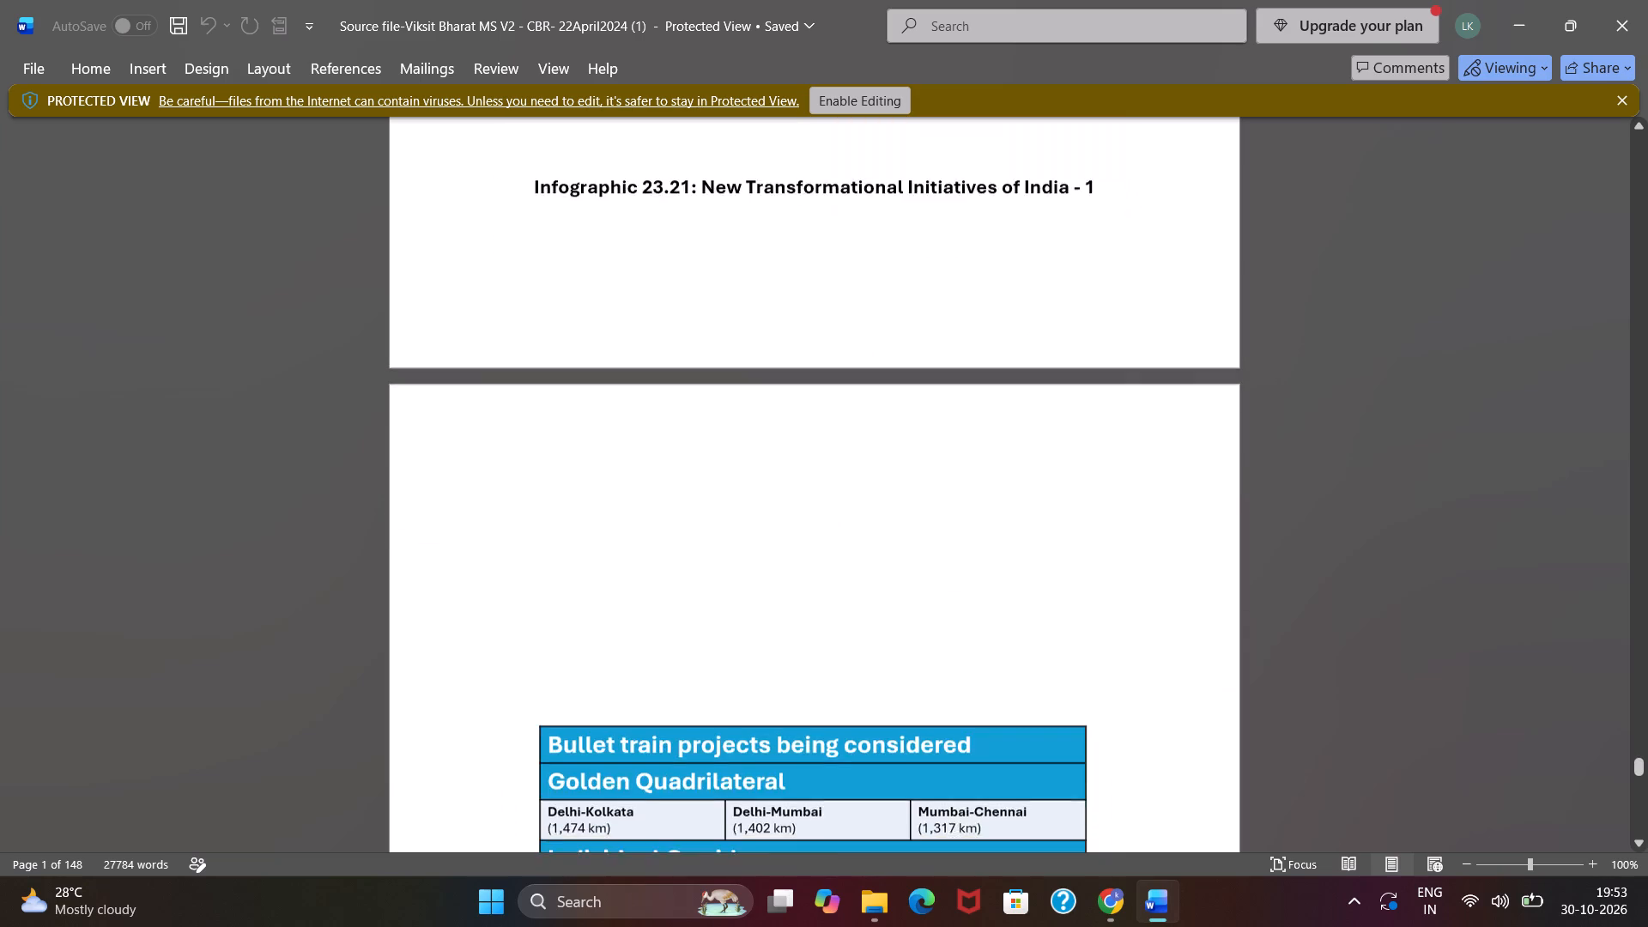
Examine the New Transformational Initiatives pages up to Infographic 23.27 for tables, images, diagrams and text boxes.
{"action": "scroll", "coordinate": [714, 516], "scroll_direction": "down", "scroll_amount": 8}
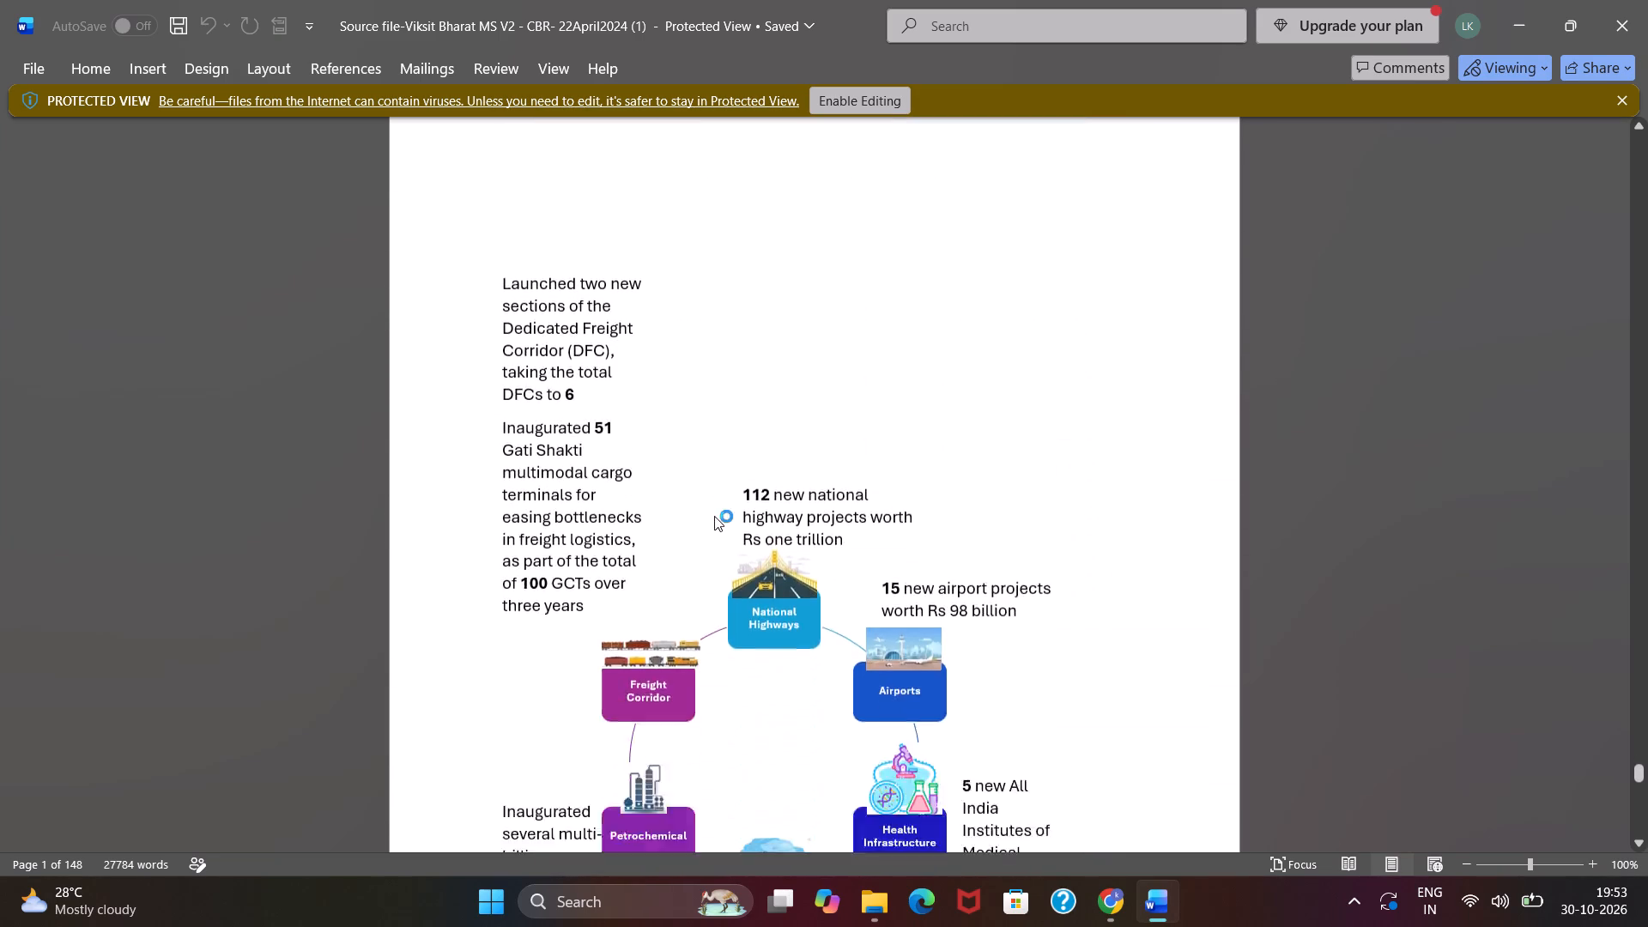
{"action": "scroll", "coordinate": [714, 516], "scroll_direction": "down", "scroll_amount": 4}
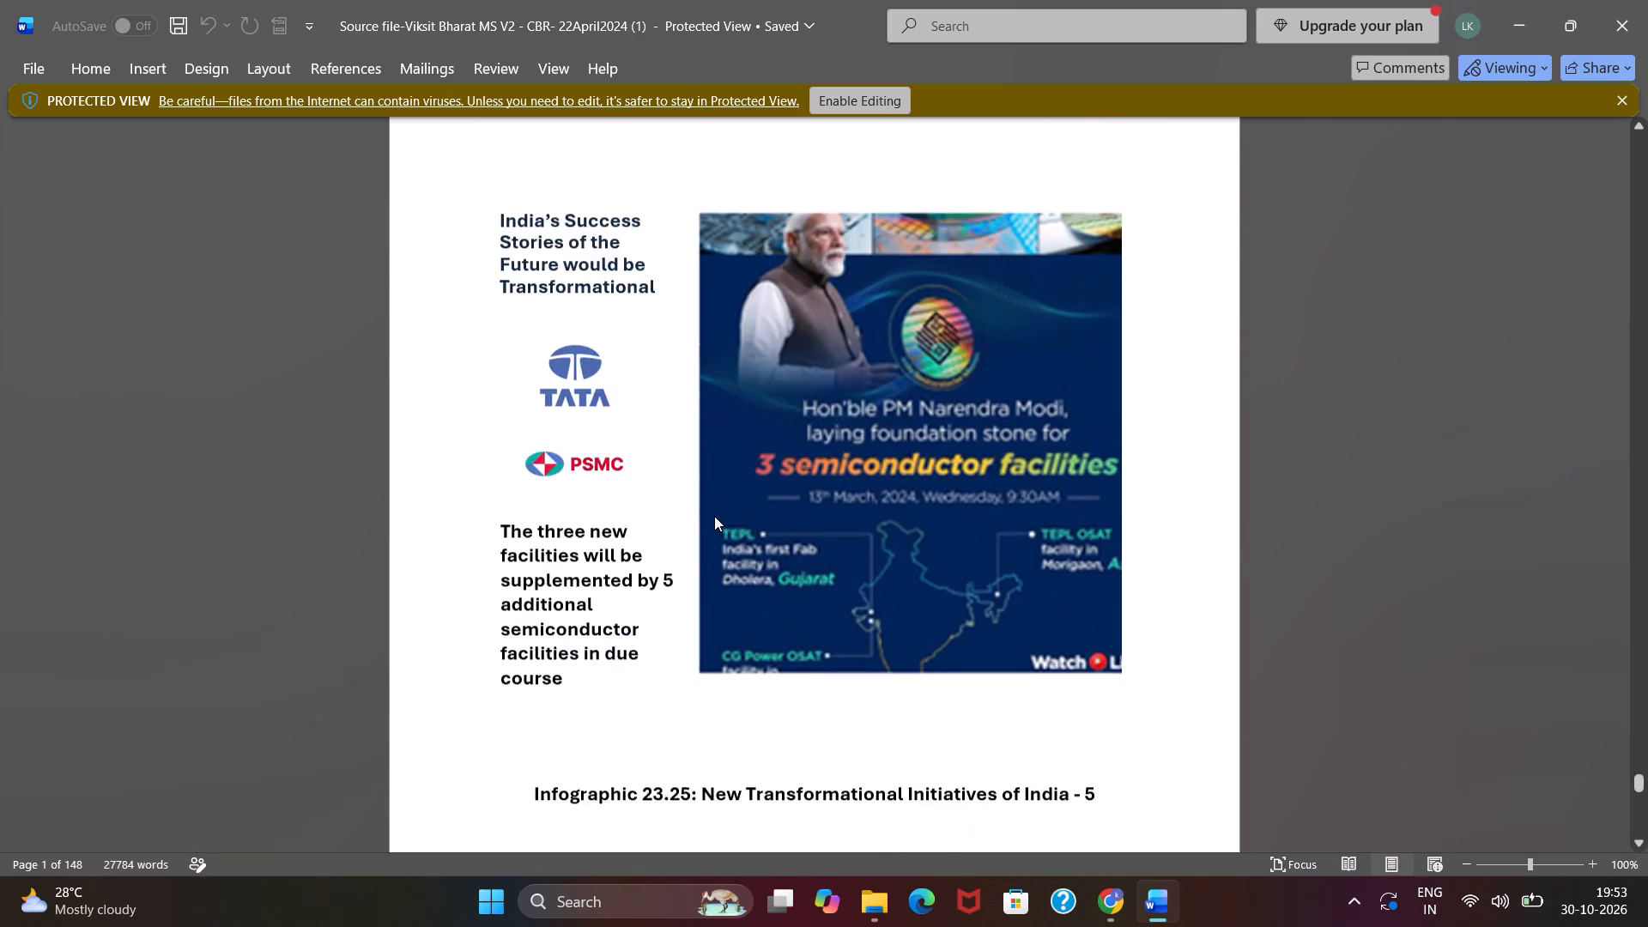
{"action": "scroll", "coordinate": [714, 516], "scroll_direction": "down", "scroll_amount": 3}
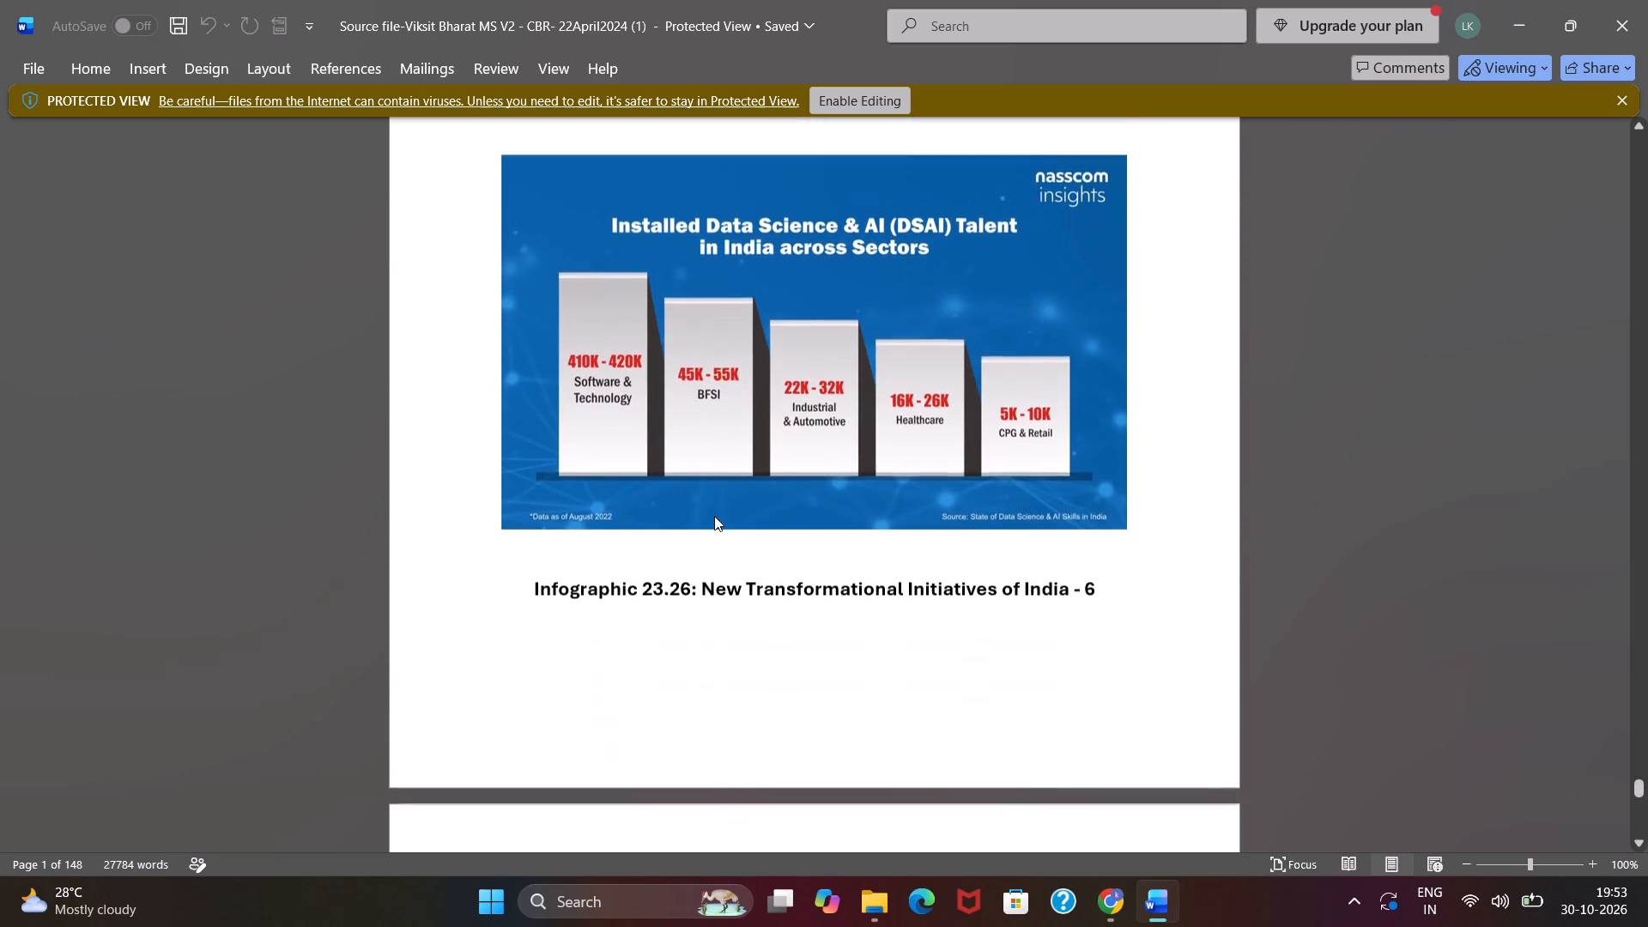
{"action": "scroll", "coordinate": [714, 516], "scroll_direction": "down", "scroll_amount": 8}
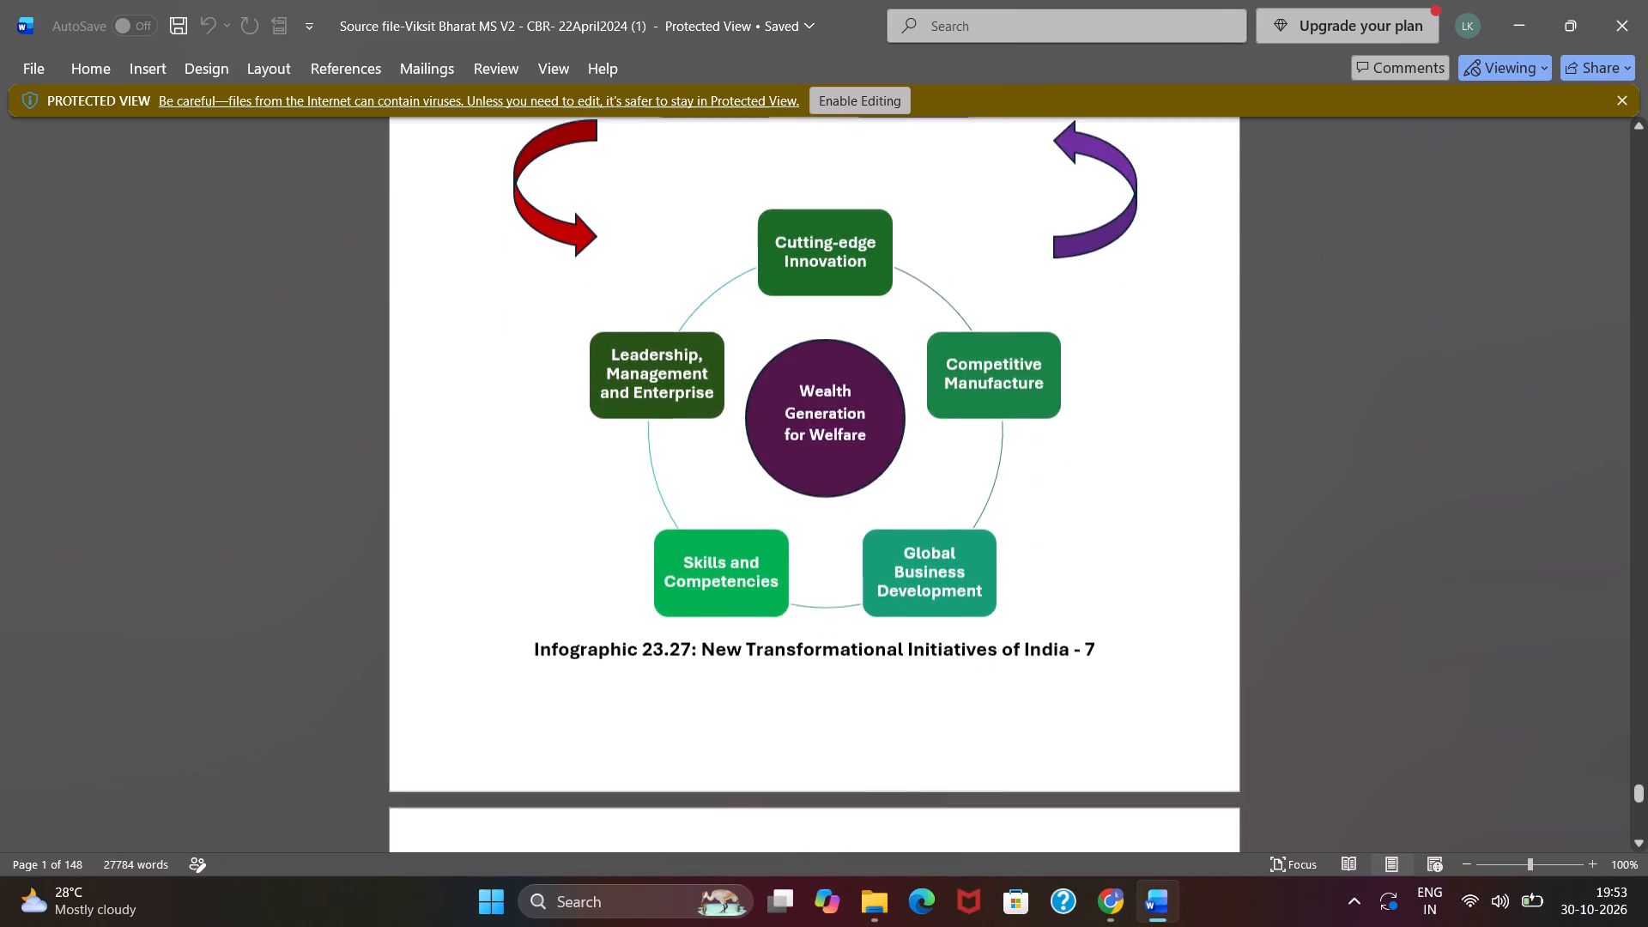
{"action": "scroll", "coordinate": [714, 516], "scroll_direction": "down", "scroll_amount": 7}
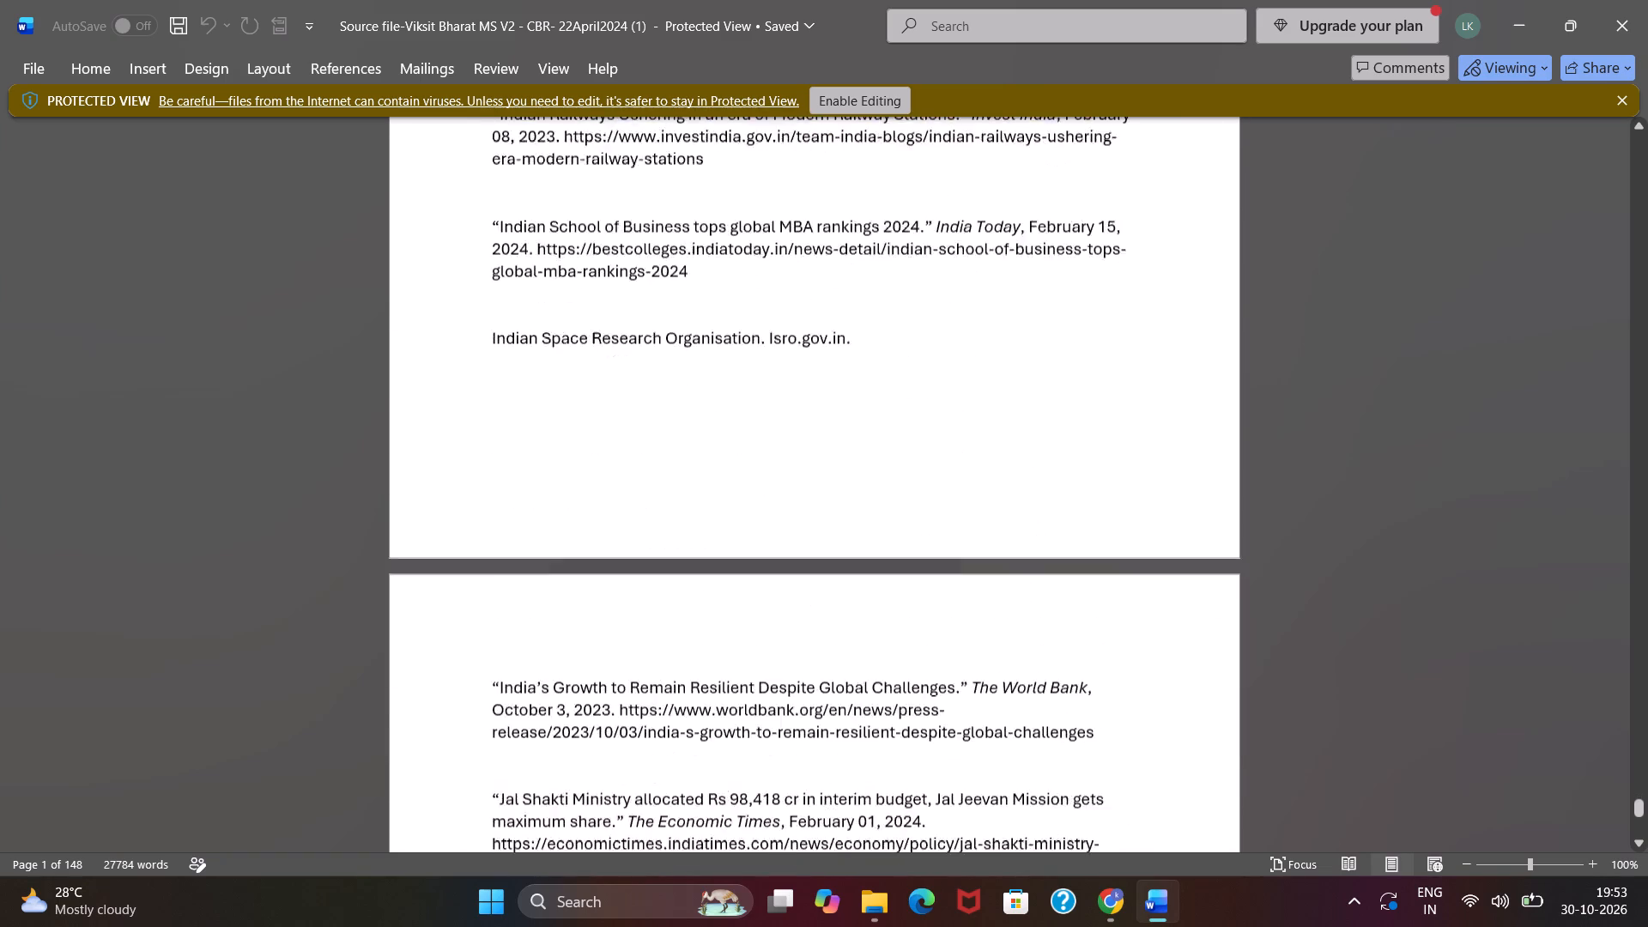
{"action": "scroll", "coordinate": [714, 516], "scroll_direction": "down", "scroll_amount": 9}
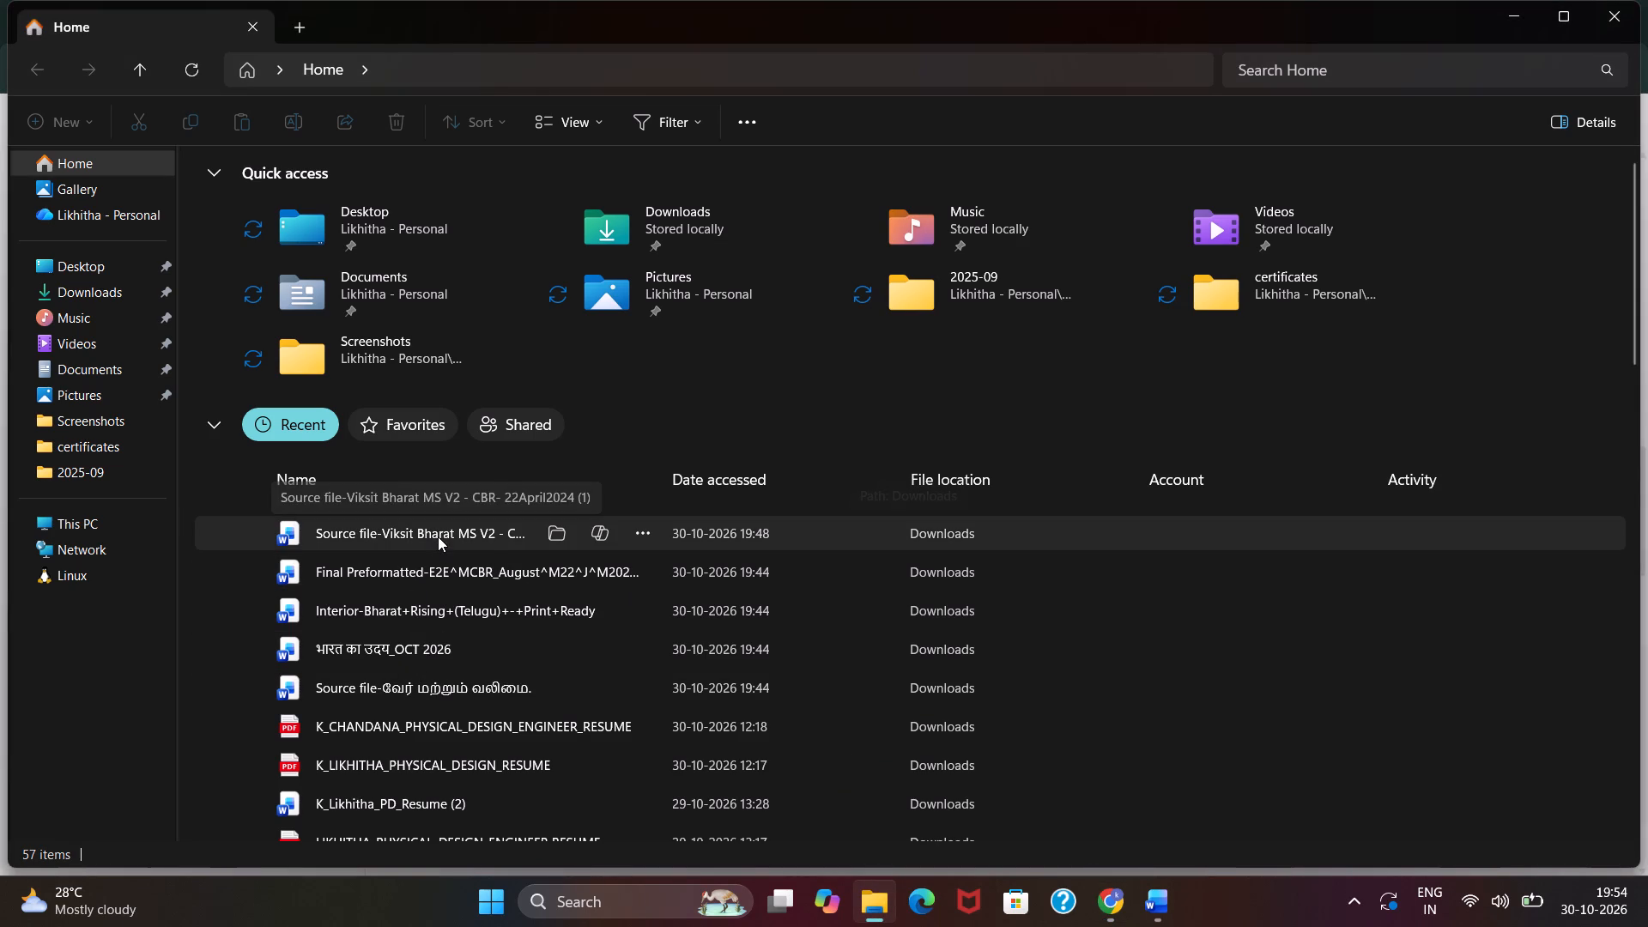
{"action": "double_click", "coordinate": [440, 565]}
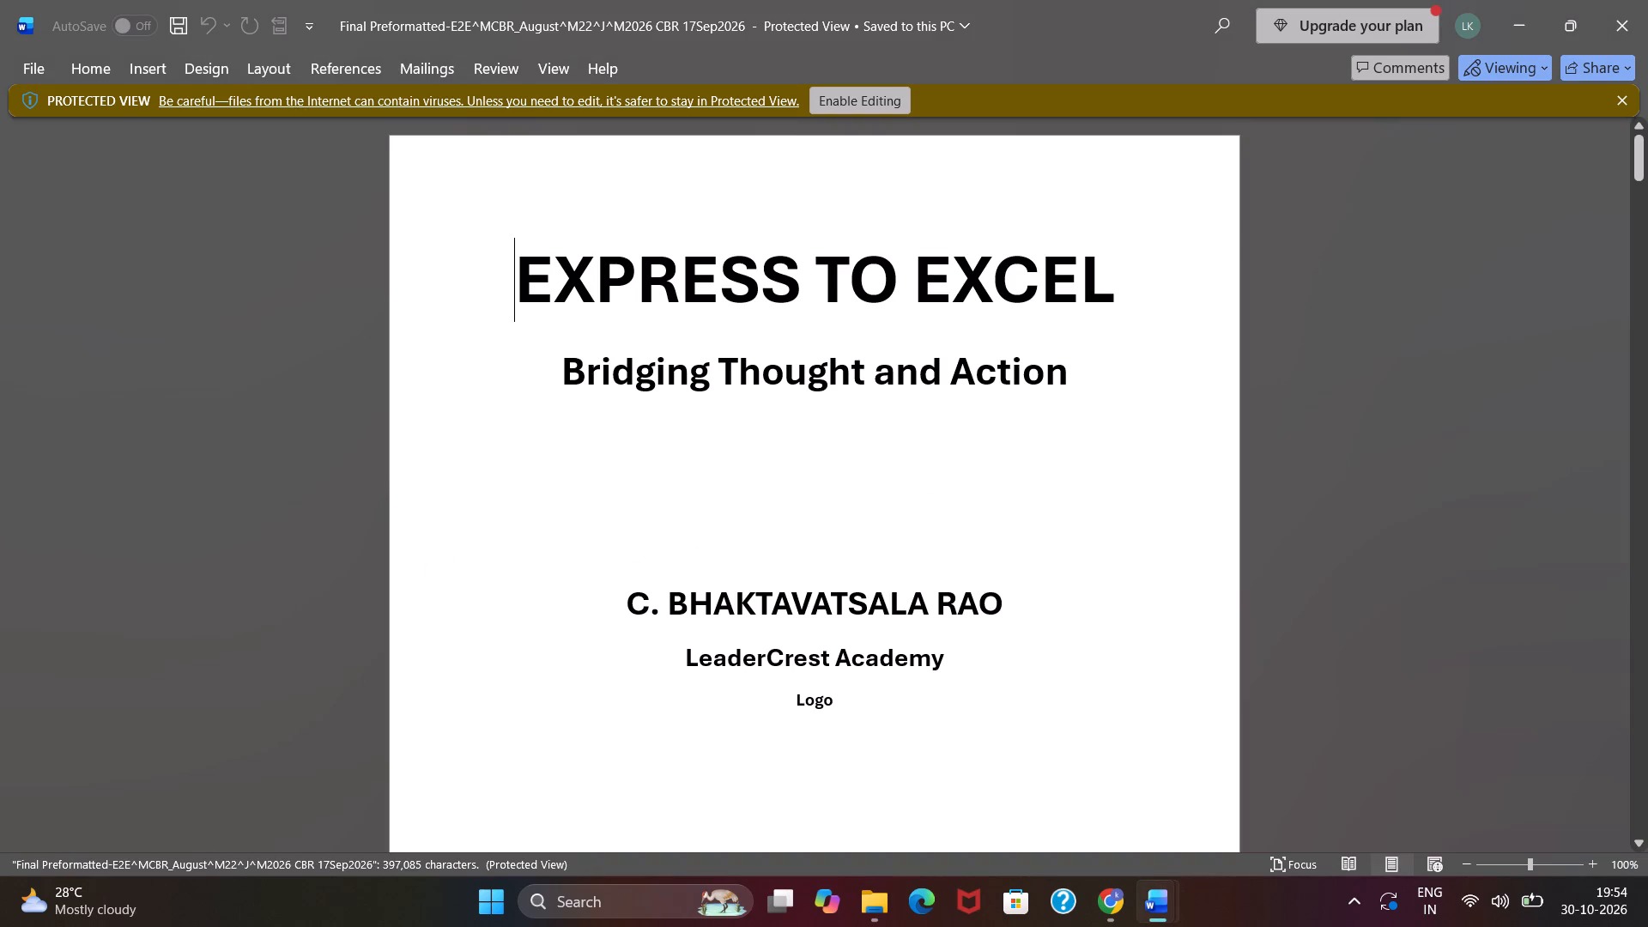
Check the title page, chapter list and start of the Preface in the Express to Excel manuscript for images, text boxes and tables.
{"action": "scroll", "coordinate": [920, 506], "scroll_direction": "down", "scroll_amount": 9}
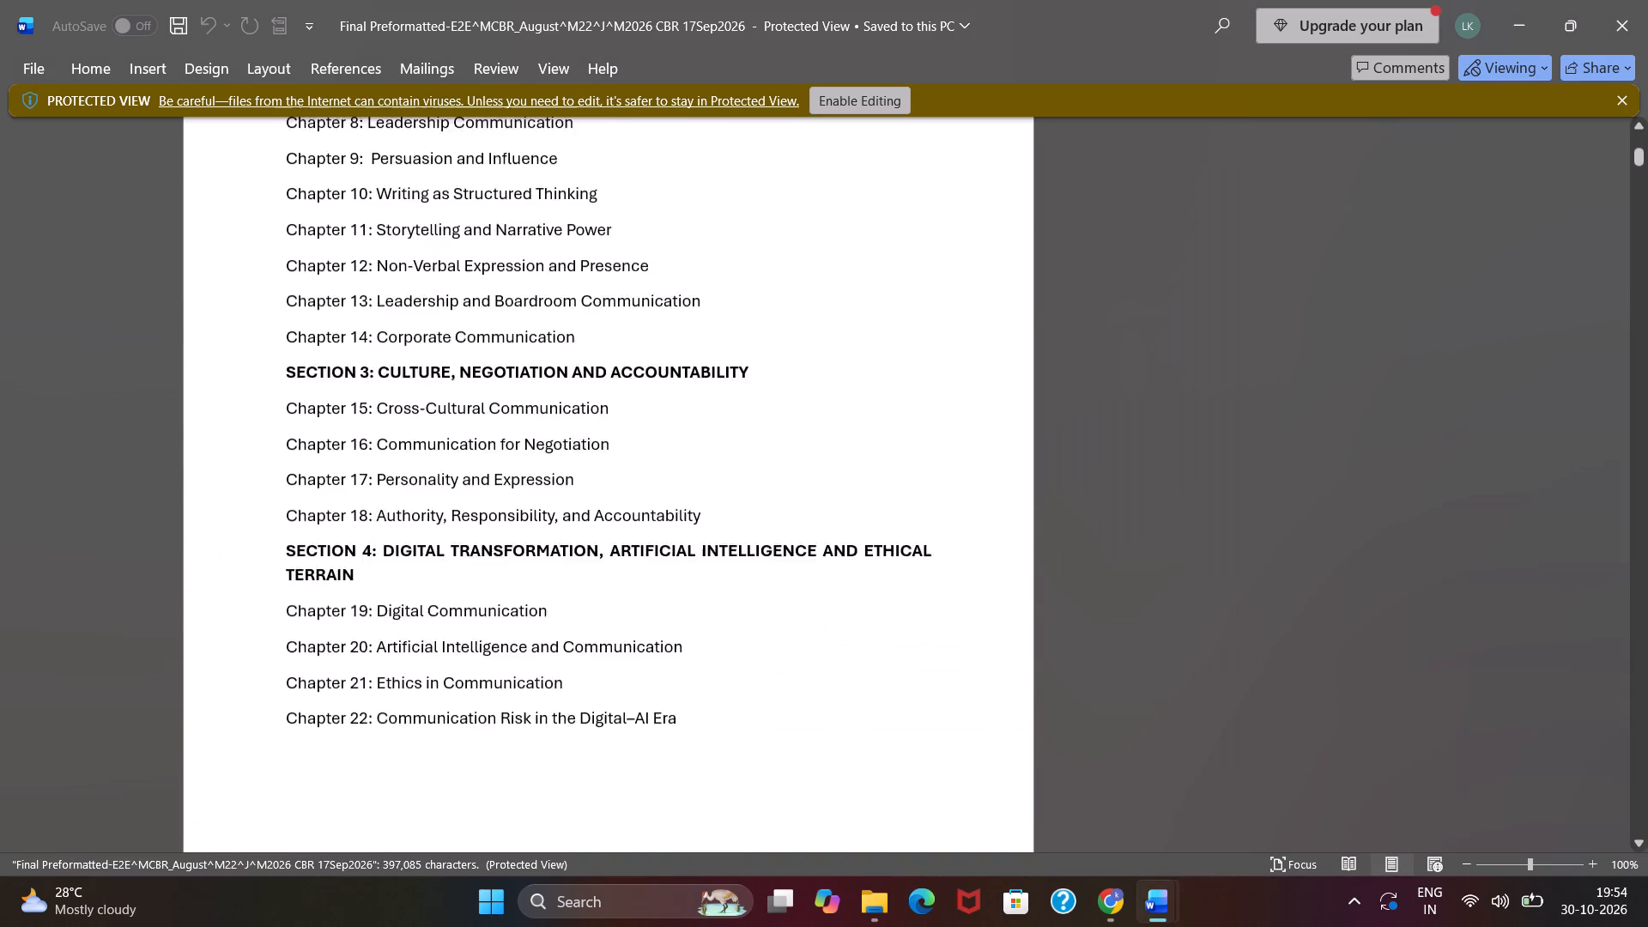
{"action": "scroll", "coordinate": [920, 506], "scroll_direction": "up", "scroll_amount": 1}
{"action": "scroll", "coordinate": [920, 506], "scroll_direction": "down", "scroll_amount": 6}
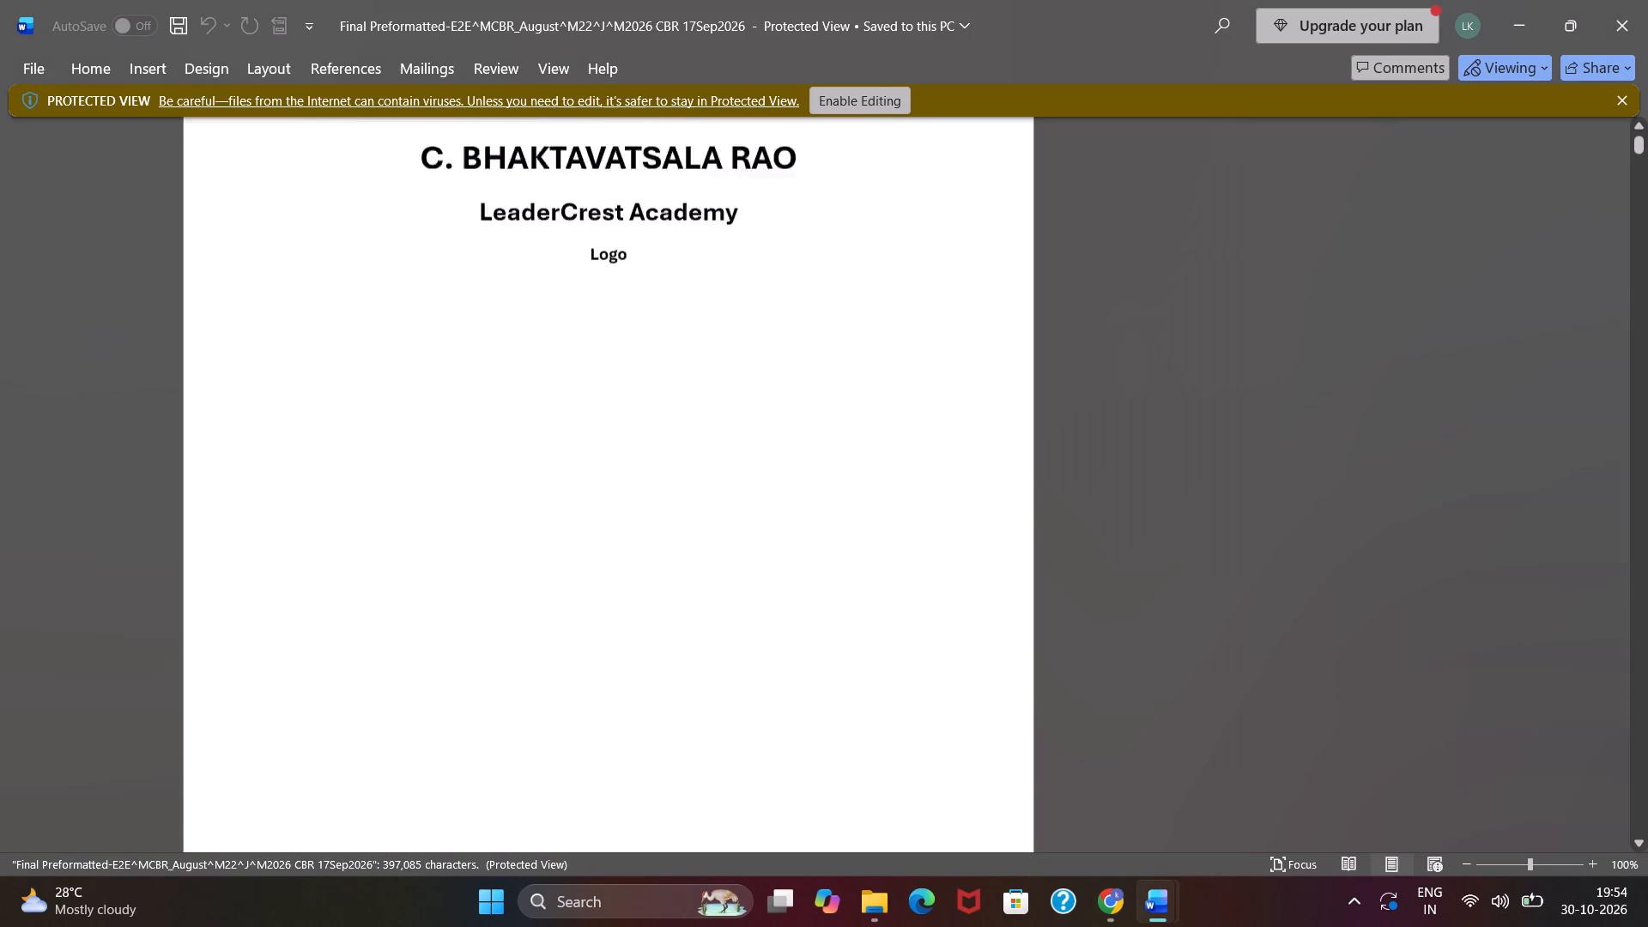
{"action": "scroll", "coordinate": [920, 506], "scroll_direction": "down", "scroll_amount": 11}
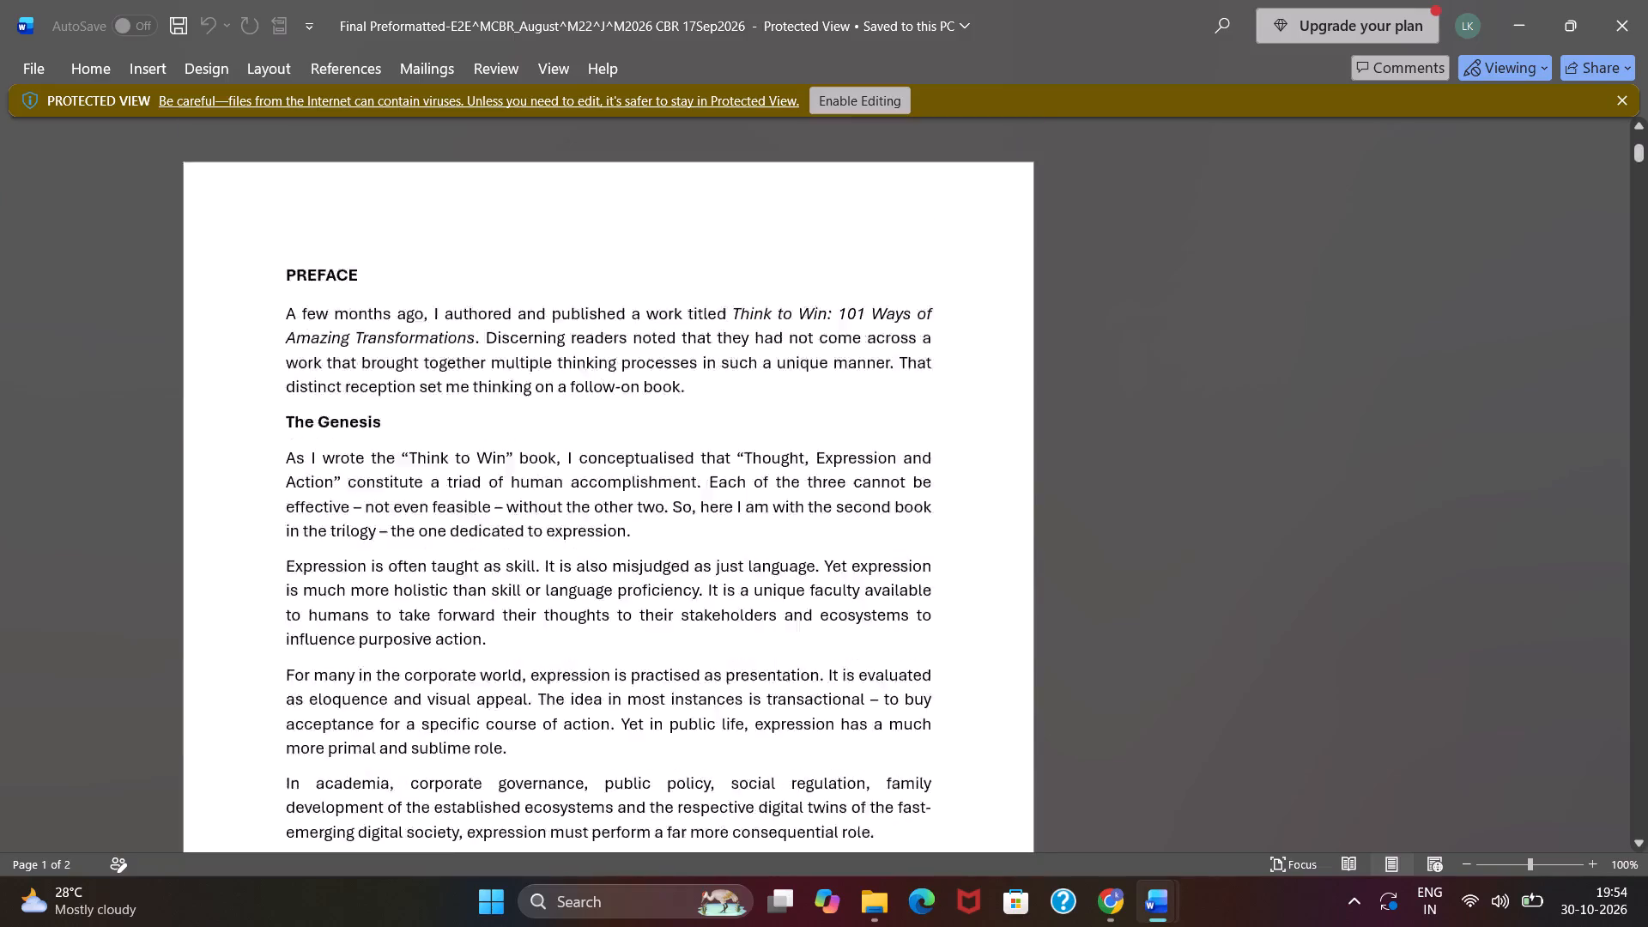
Examine the rest of the Preface and the Chapter 1 pages, including Cases 1.1 and 1.5, for text boxes, images and tables.
{"action": "scroll", "coordinate": [920, 506], "scroll_direction": "down", "scroll_amount": 9}
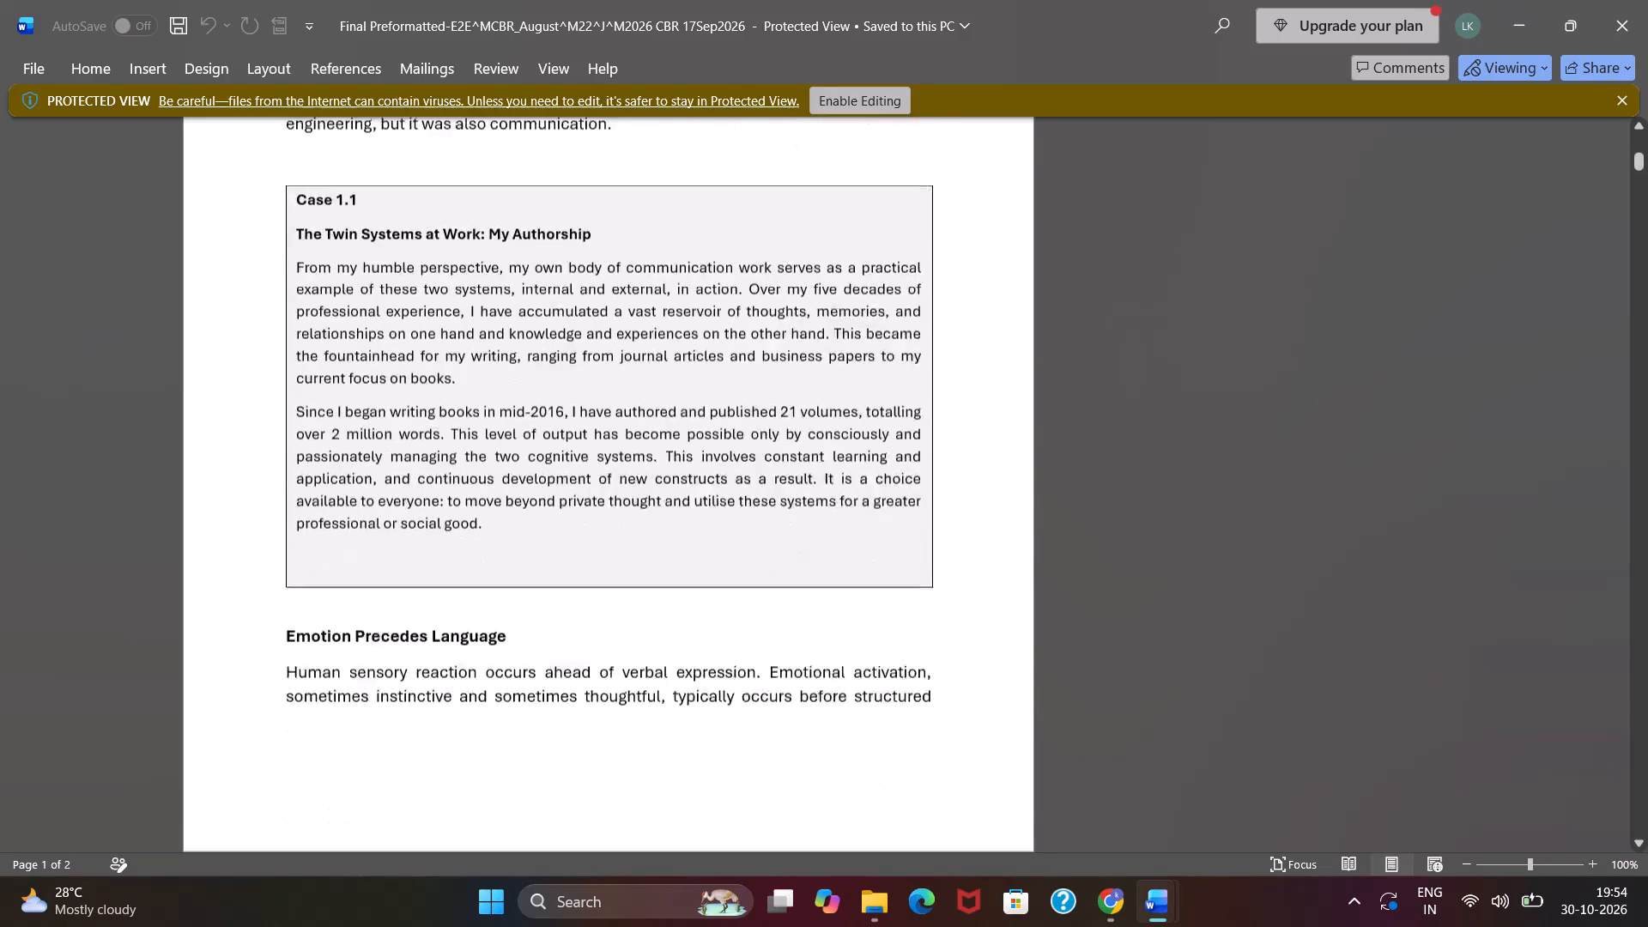
{"action": "scroll", "coordinate": [920, 506], "scroll_direction": "down", "scroll_amount": 2}
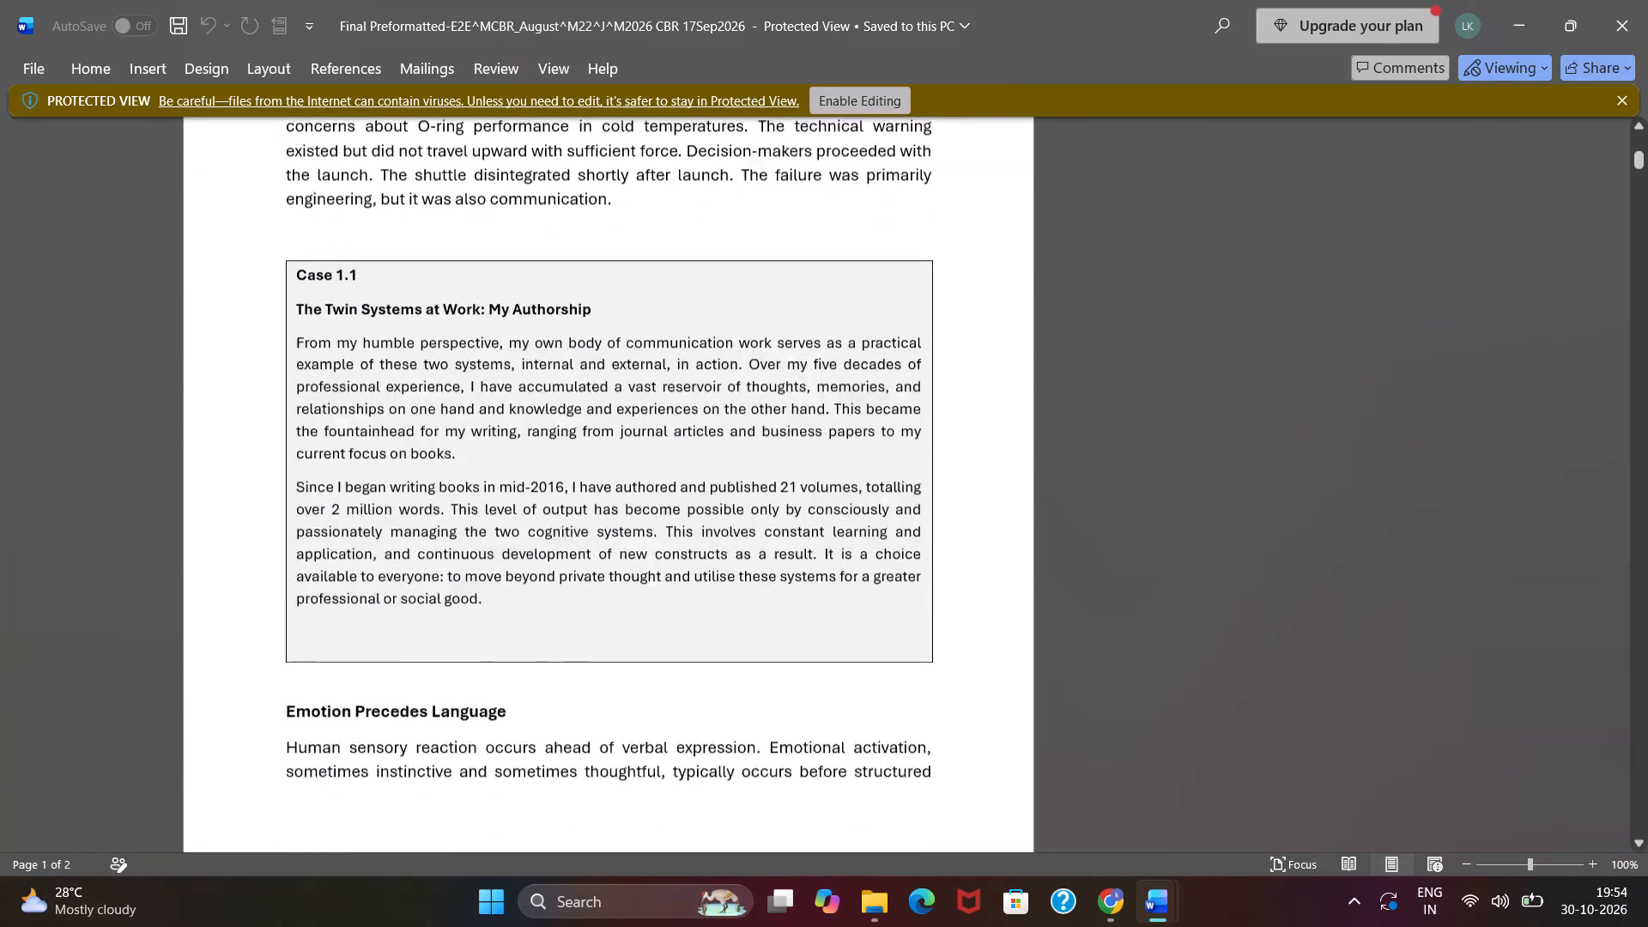
{"action": "scroll", "coordinate": [920, 506], "scroll_direction": "down", "scroll_amount": 4}
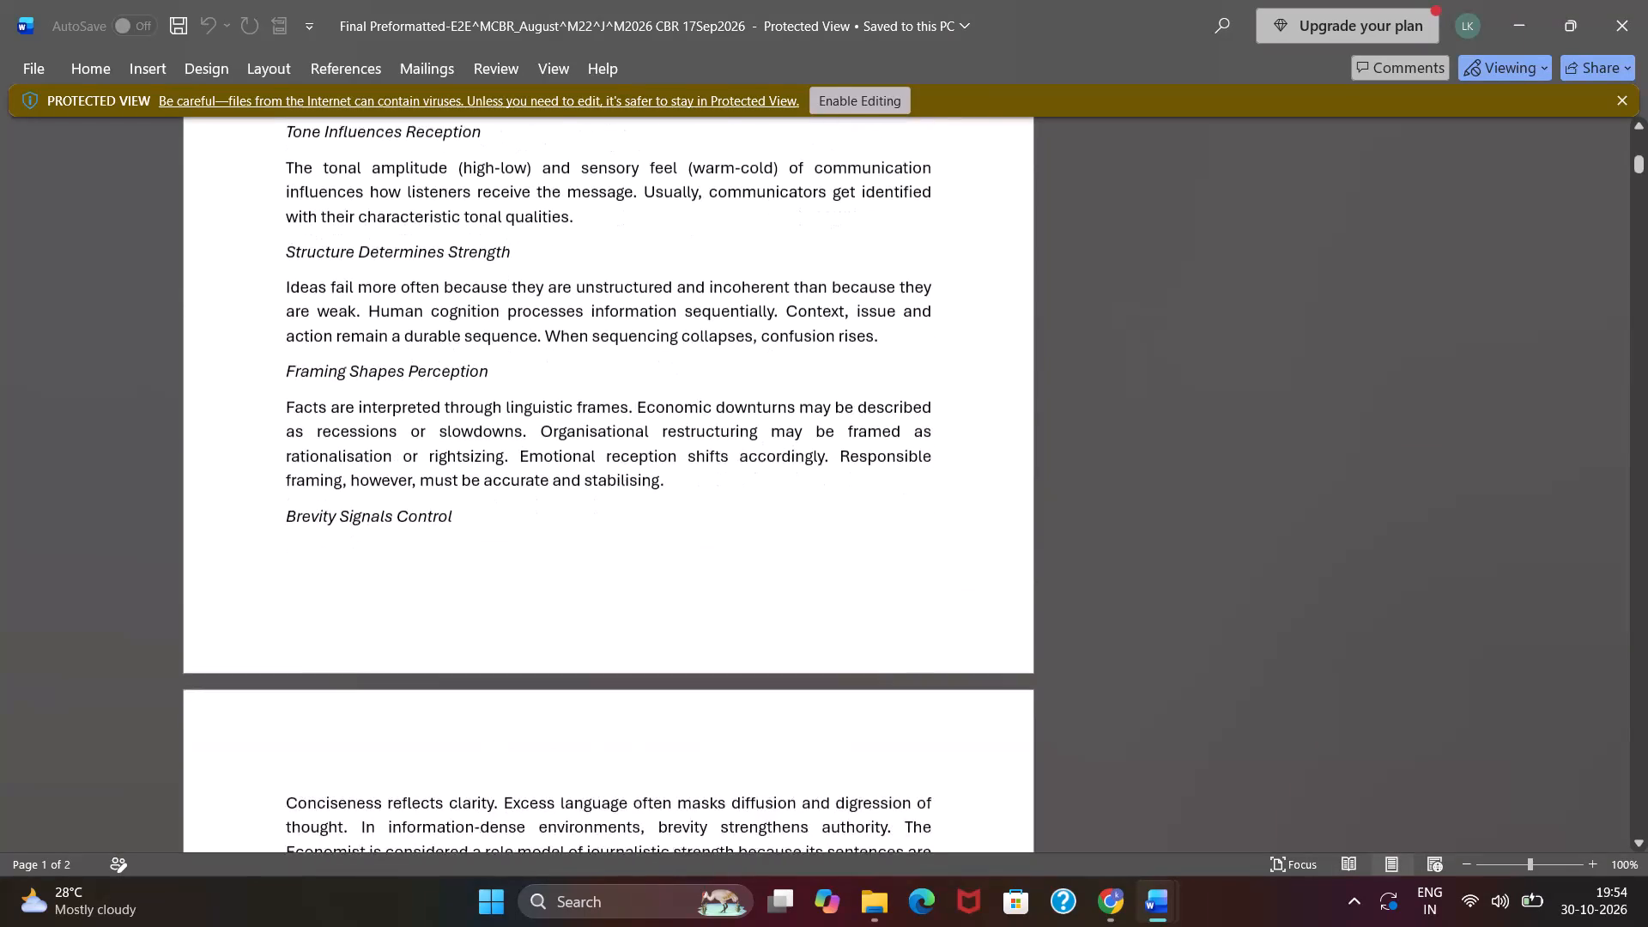
{"action": "scroll", "coordinate": [920, 506], "scroll_direction": "down", "scroll_amount": 9}
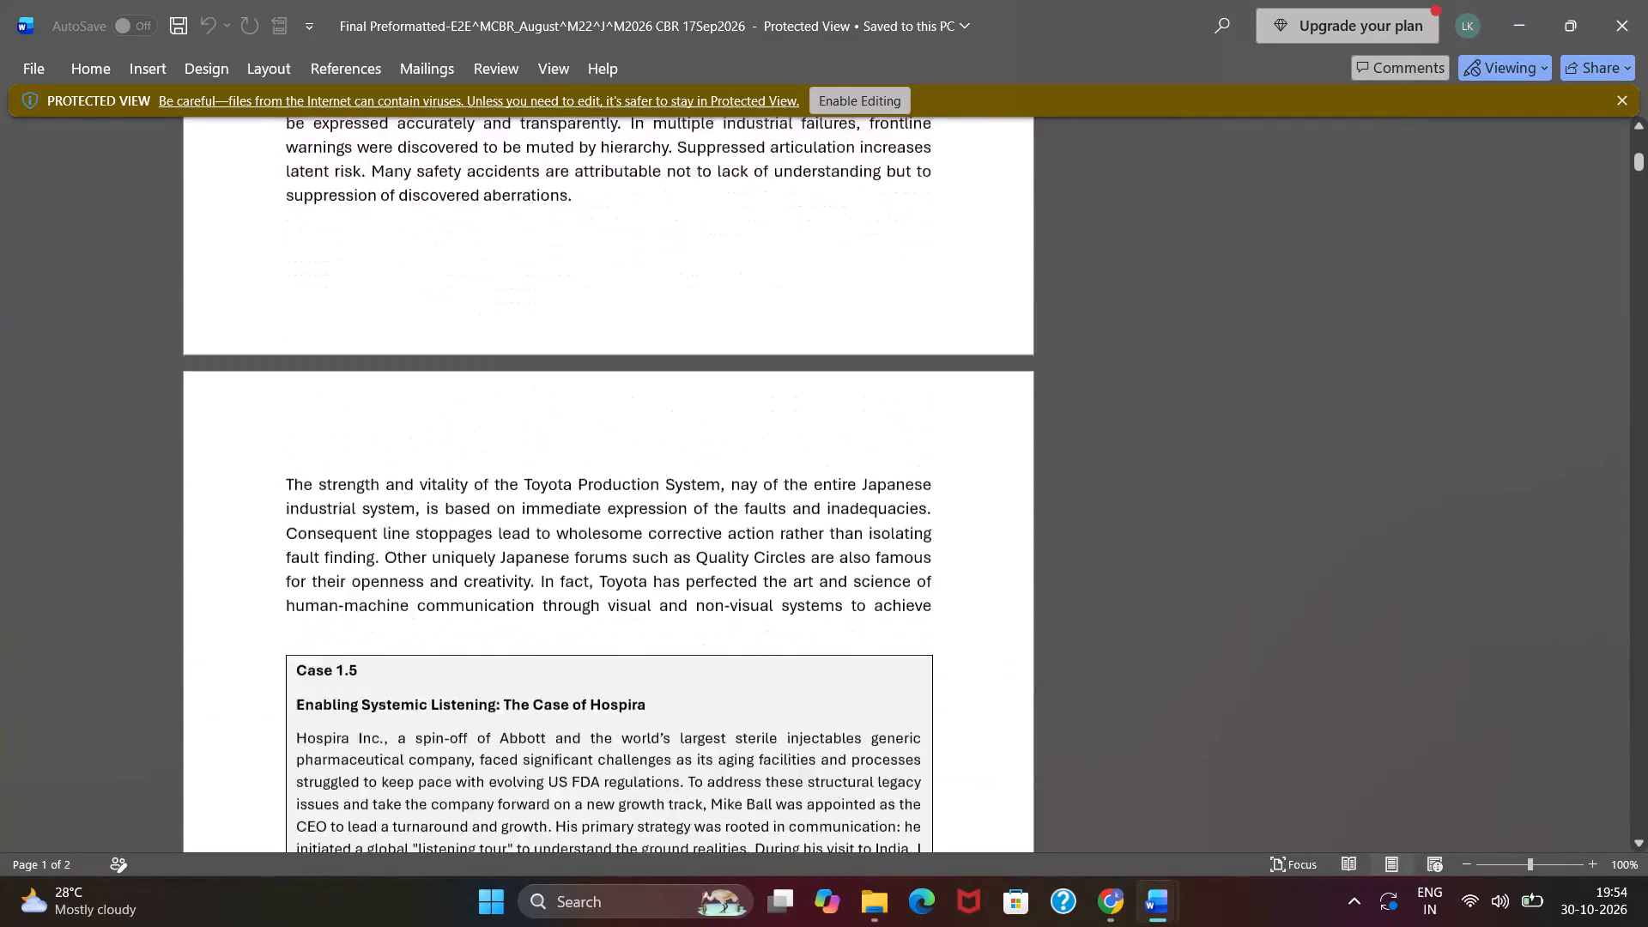
{"action": "scroll", "coordinate": [920, 506], "scroll_direction": "down", "scroll_amount": 8}
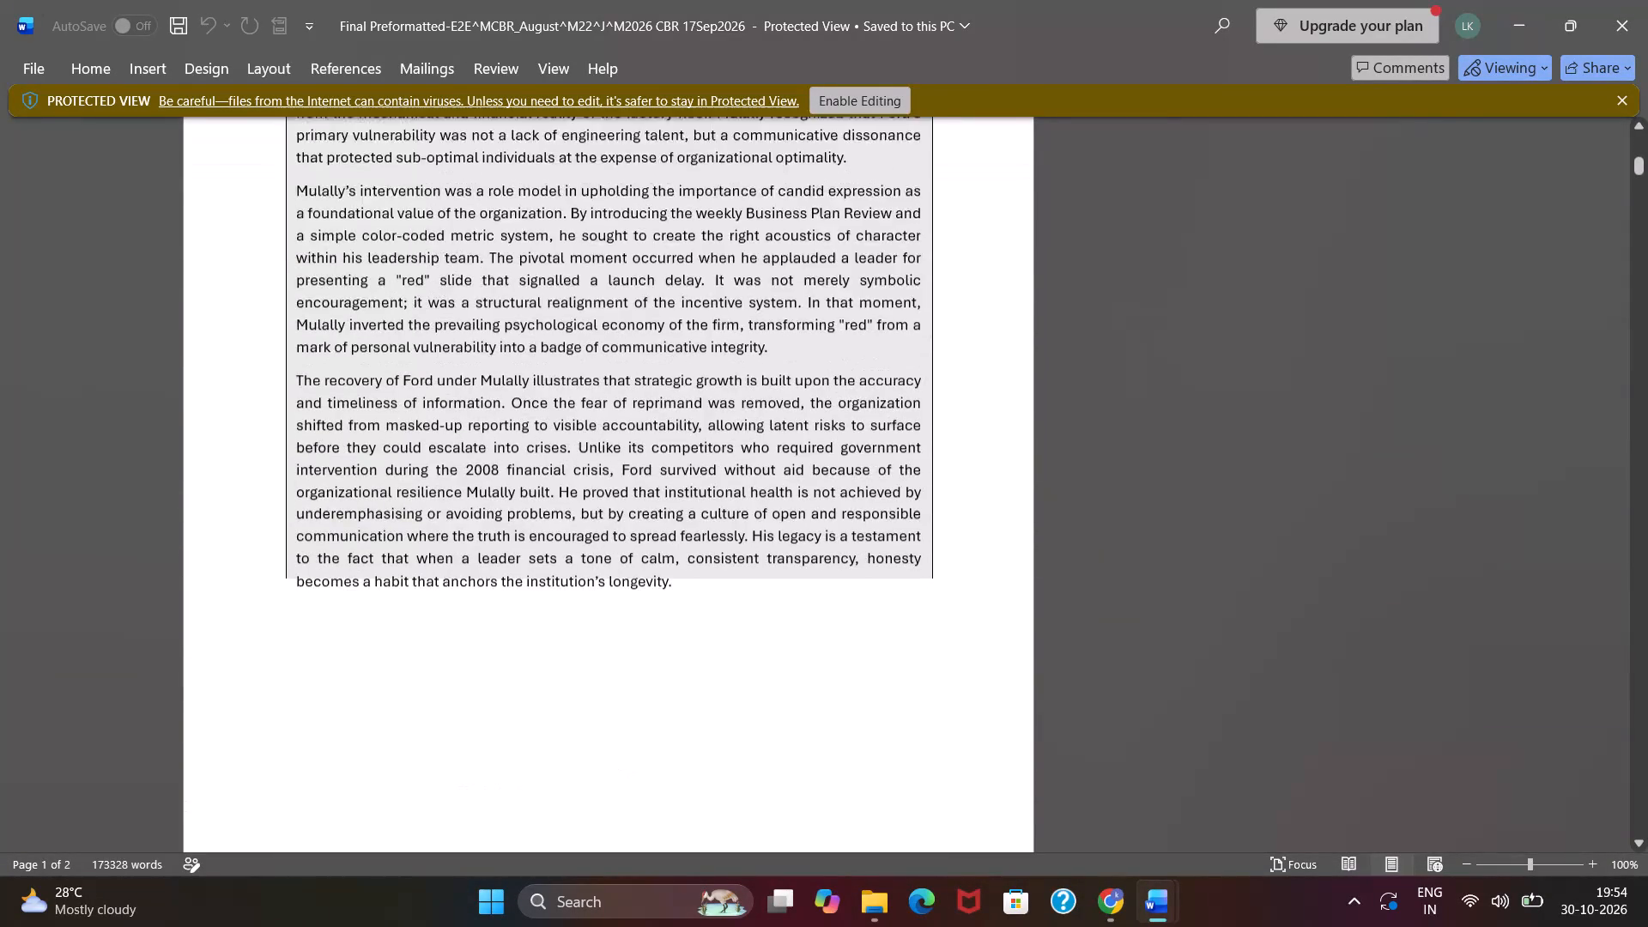
Examine the Chapter 2 pages around Case 2.5 and the Timing: When to Speak section for text boxes, images and tables.
{"action": "scroll", "coordinate": [920, 506], "scroll_direction": "down", "scroll_amount": 8}
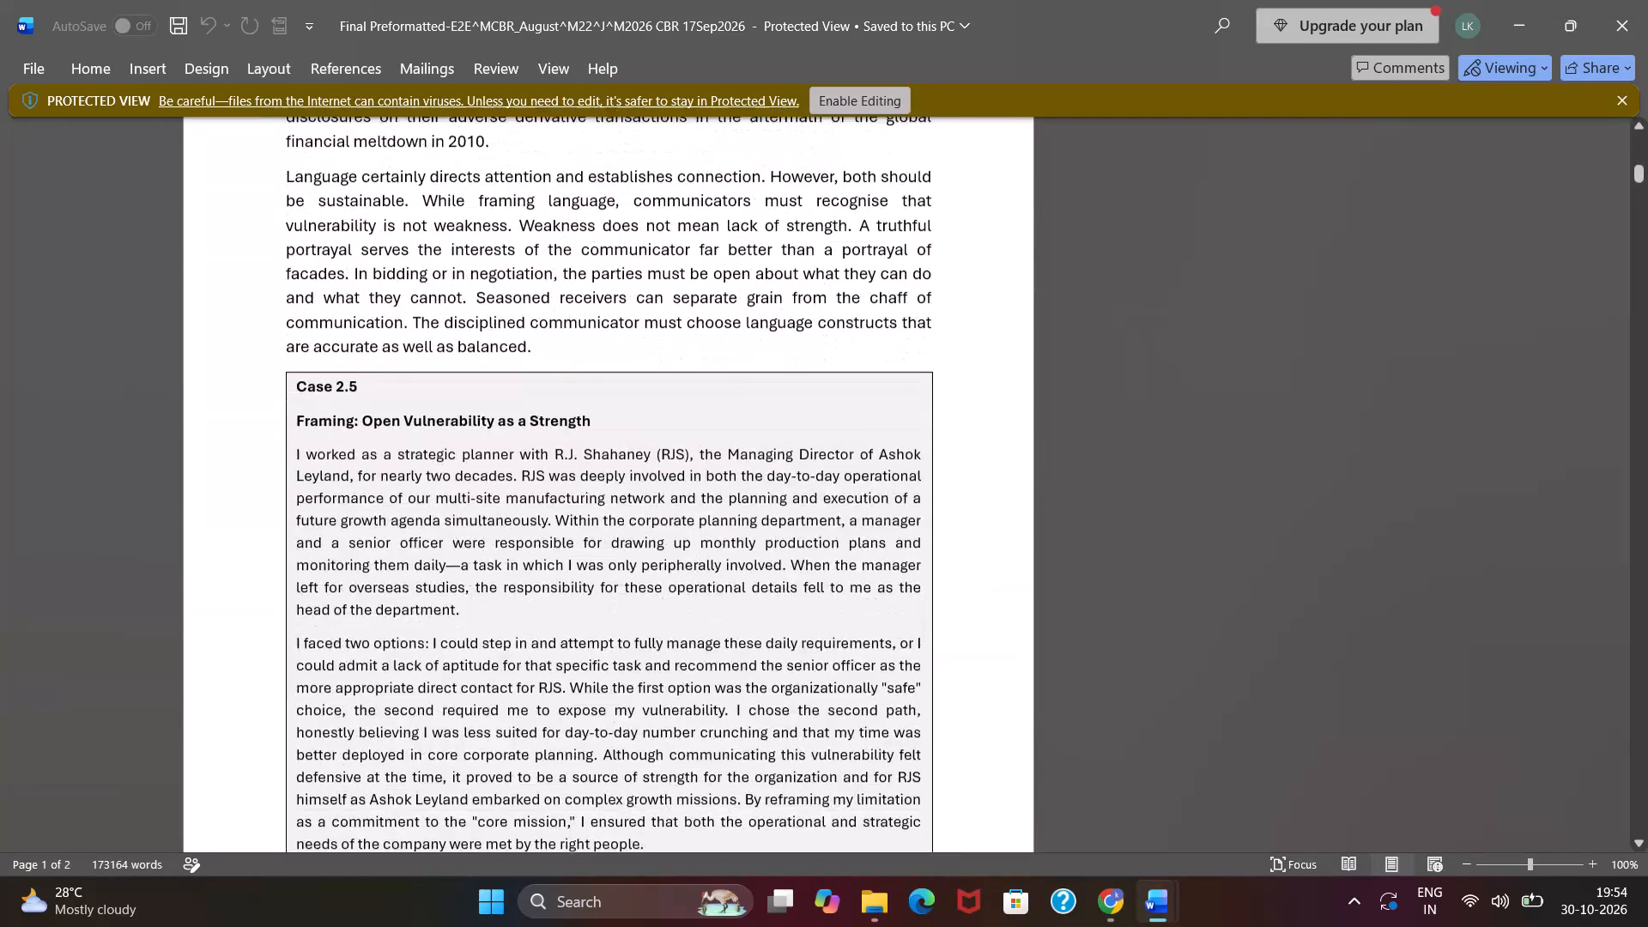
{"action": "scroll", "coordinate": [920, 506], "scroll_direction": "down", "scroll_amount": 7}
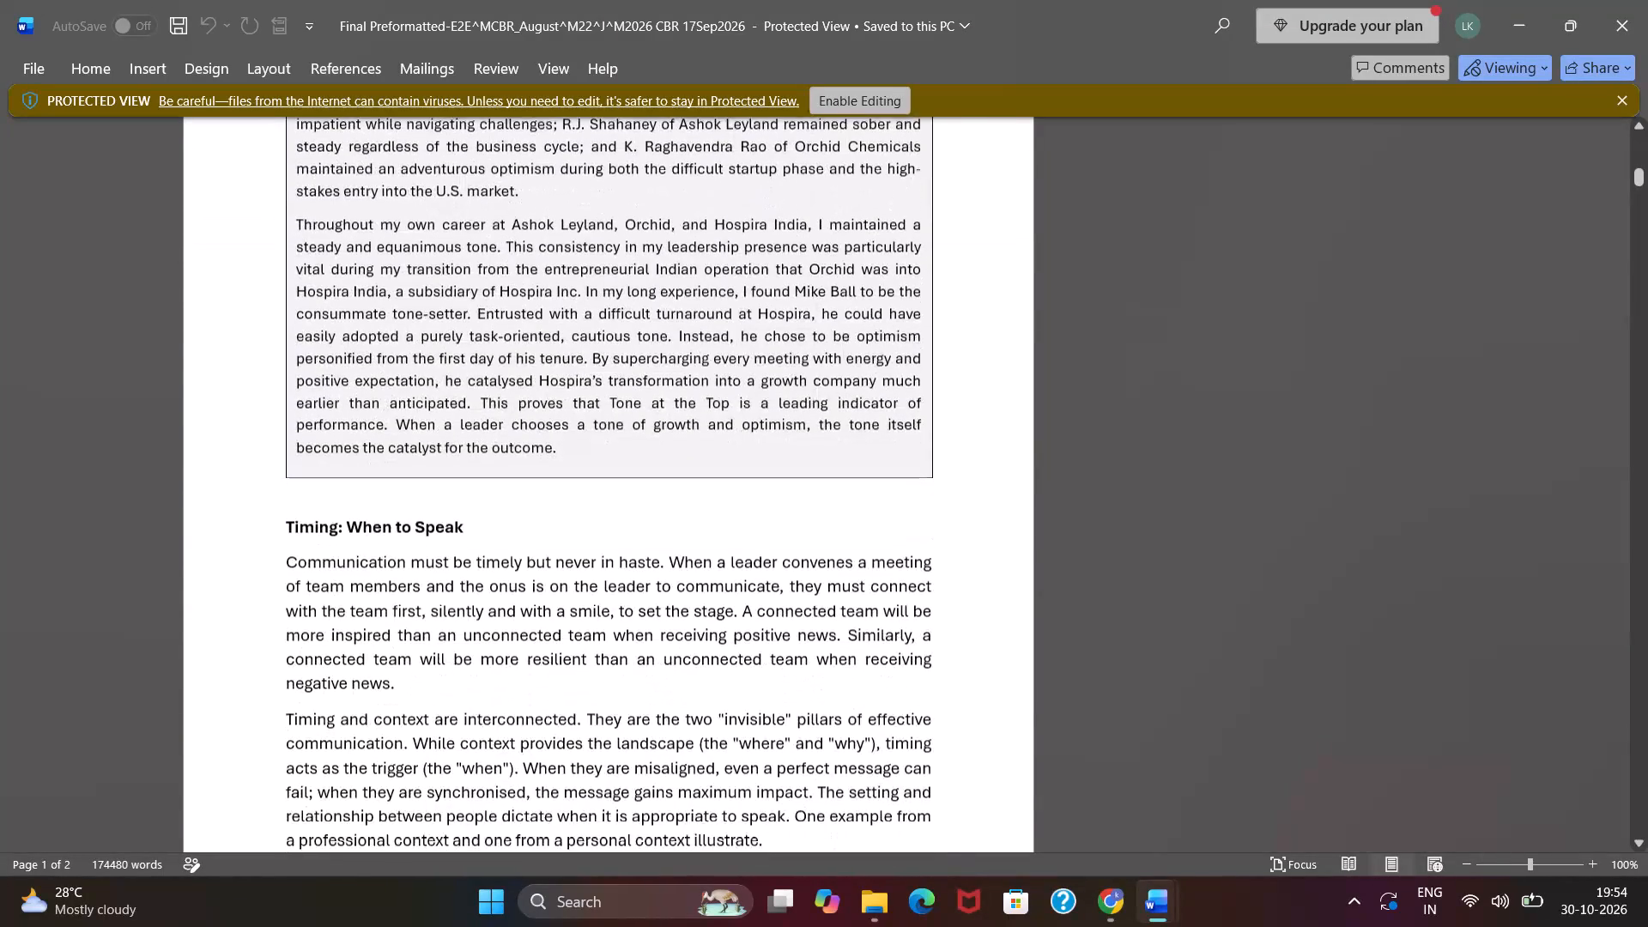
{"action": "scroll", "coordinate": [920, 506], "scroll_direction": "down", "scroll_amount": 10}
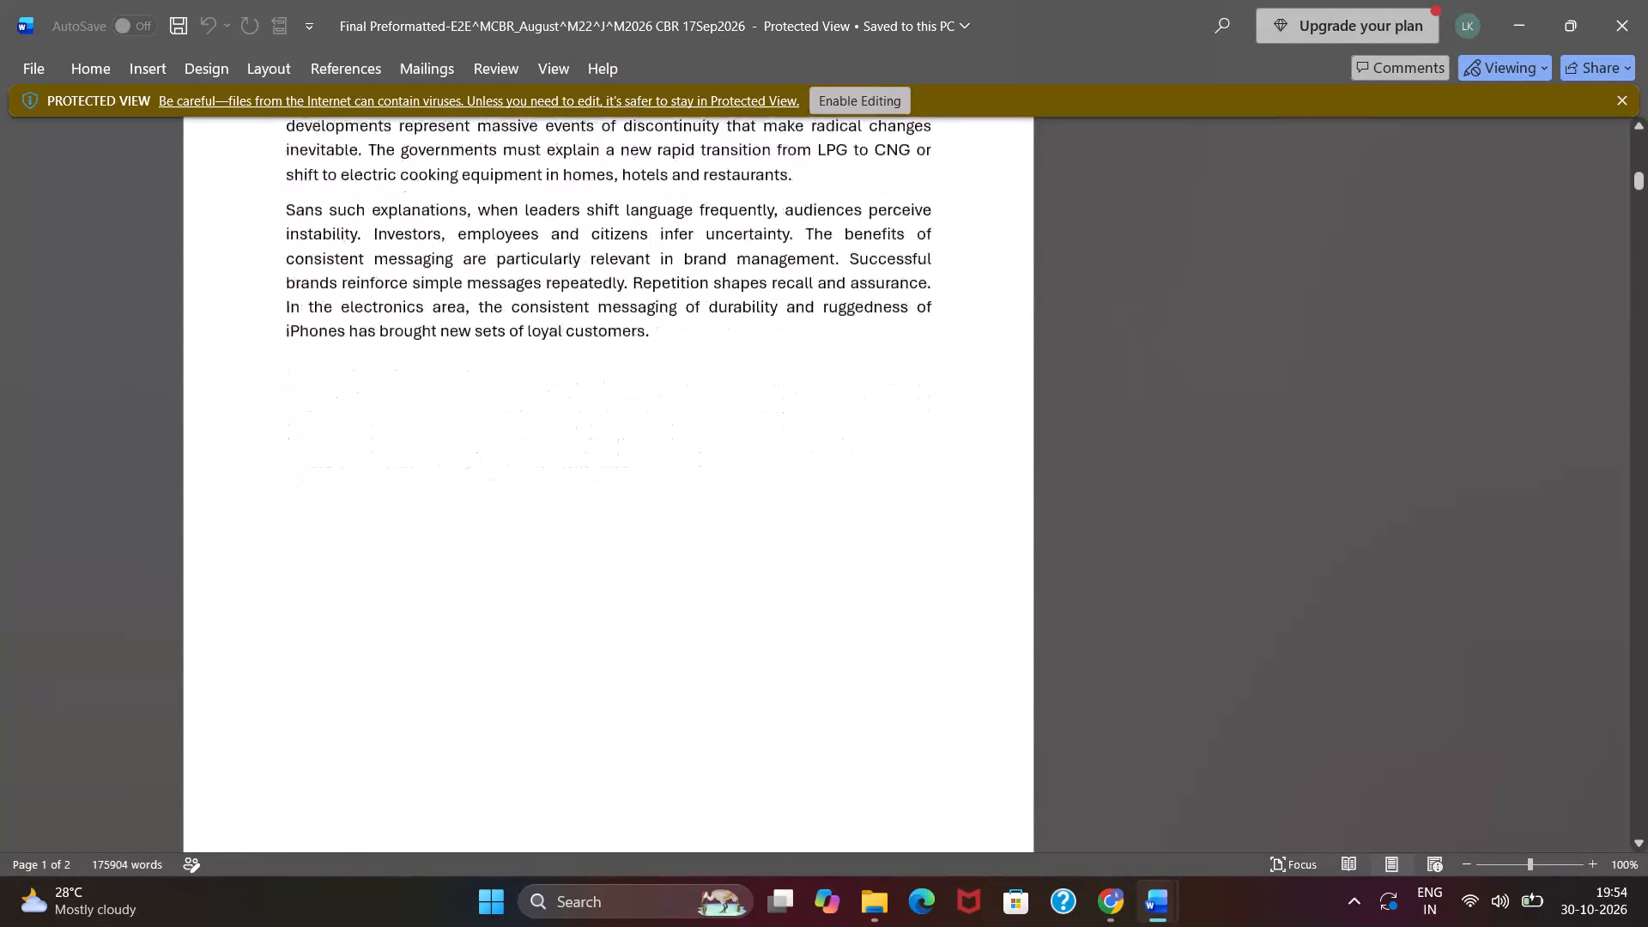
Examine the Chapter 3 pages from the opening on cognitive mechanics through Case 3.7 for text boxes, images and tables.
{"action": "scroll", "coordinate": [920, 506], "scroll_direction": "down", "scroll_amount": 14}
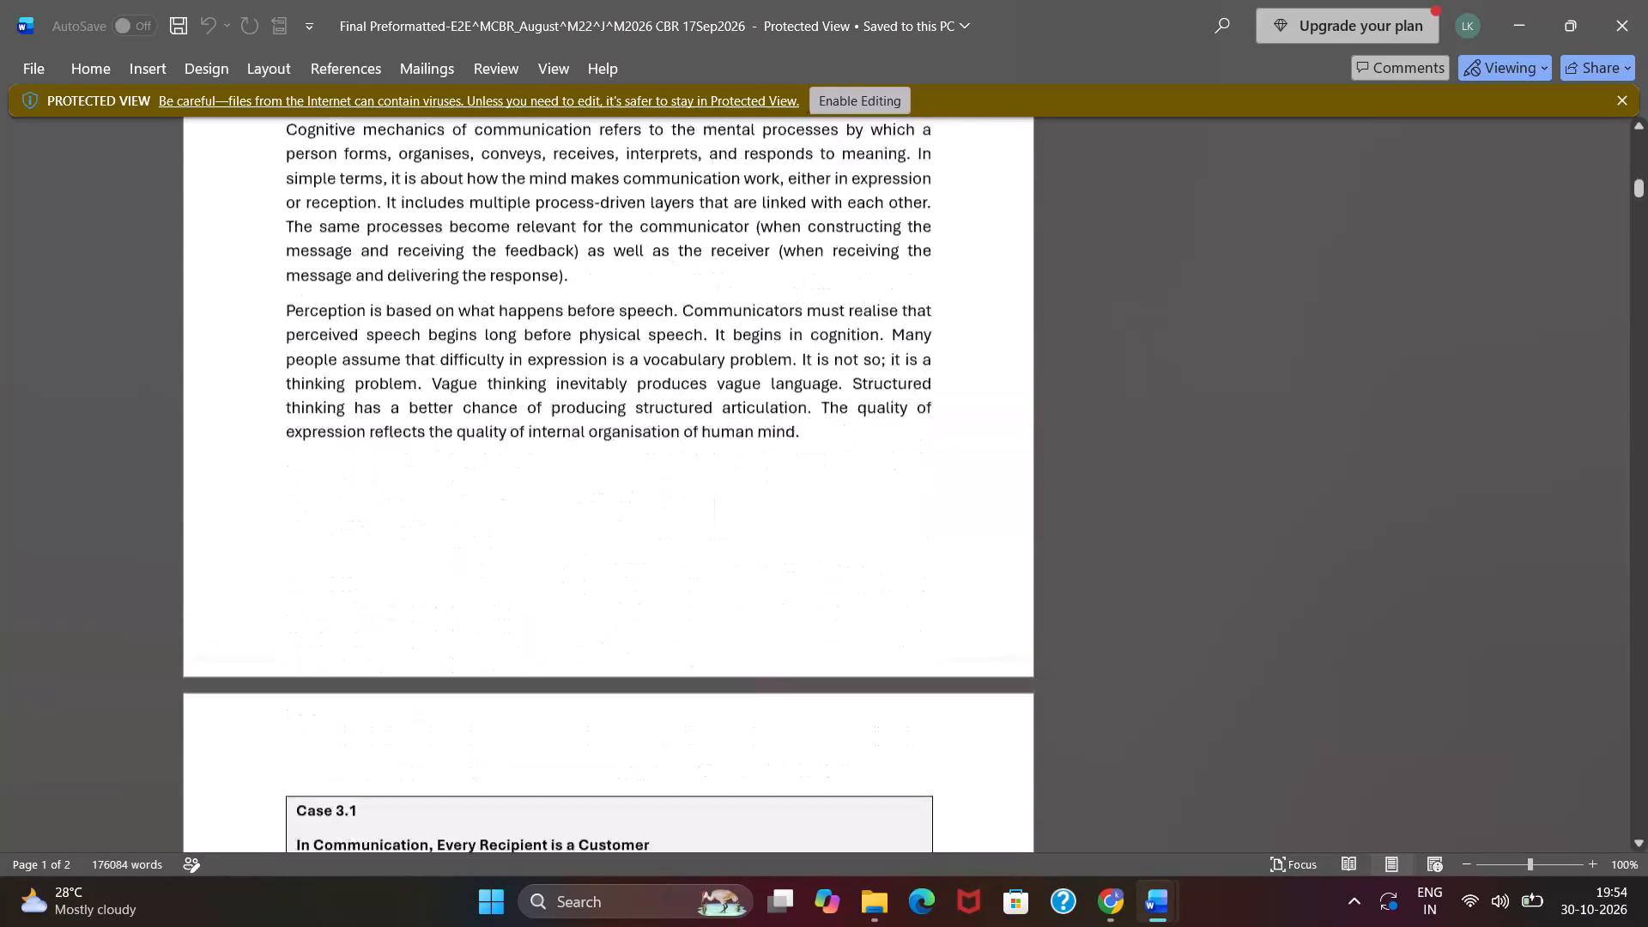
{"action": "scroll", "coordinate": [920, 506], "scroll_direction": "down", "scroll_amount": 7}
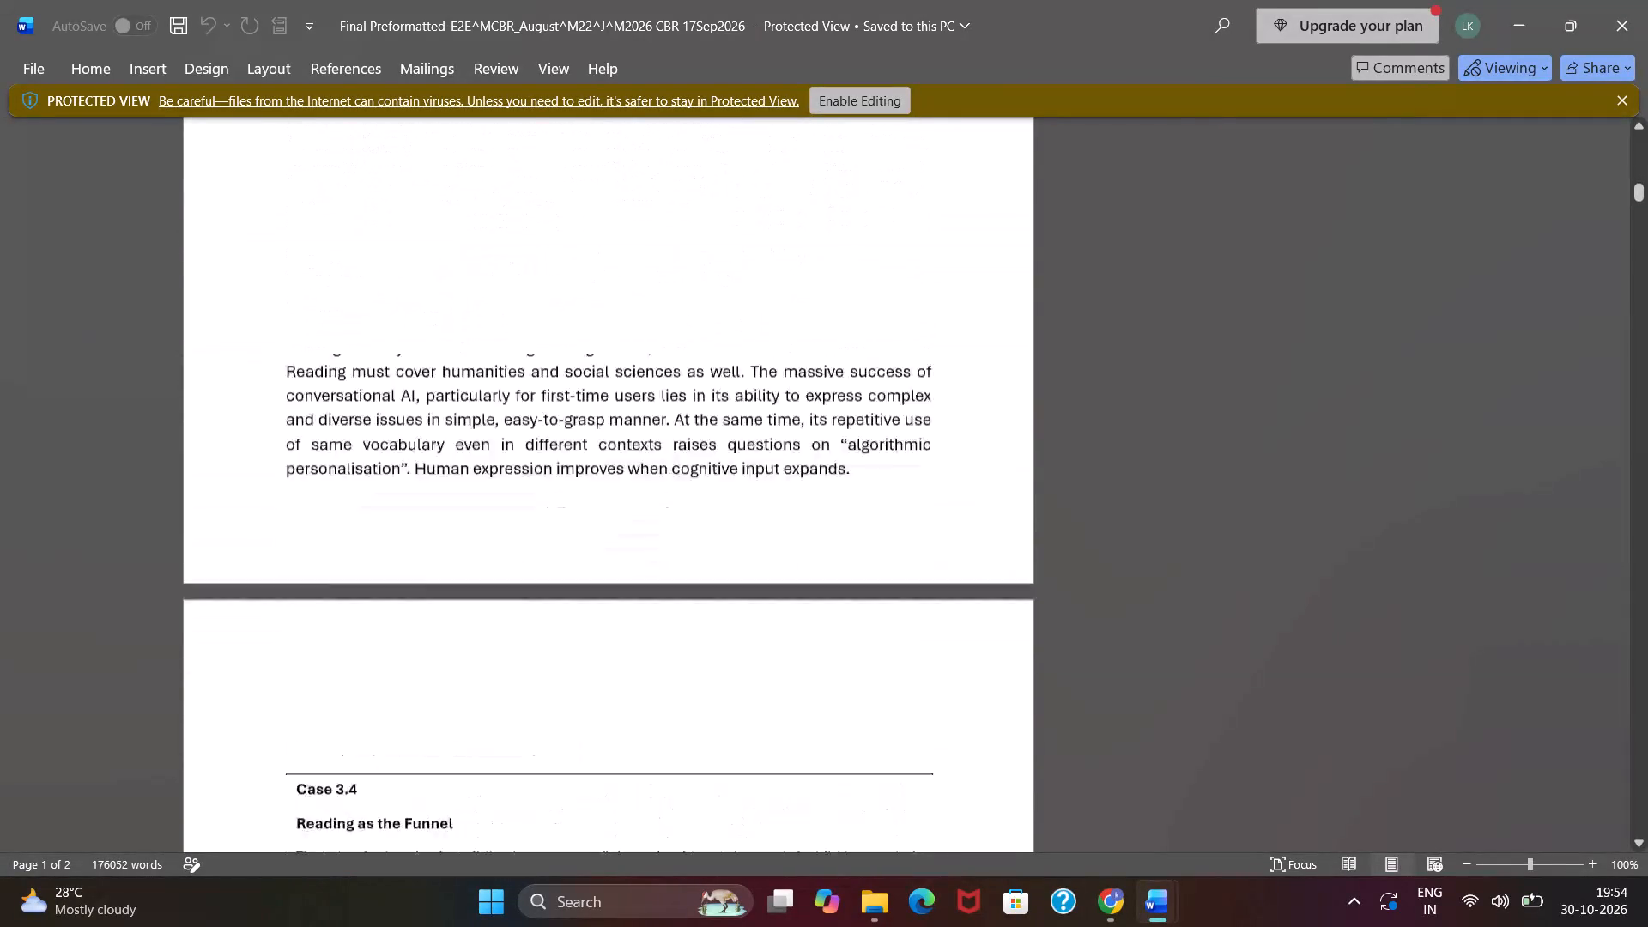
{"action": "scroll", "coordinate": [920, 506], "scroll_direction": "down", "scroll_amount": 11}
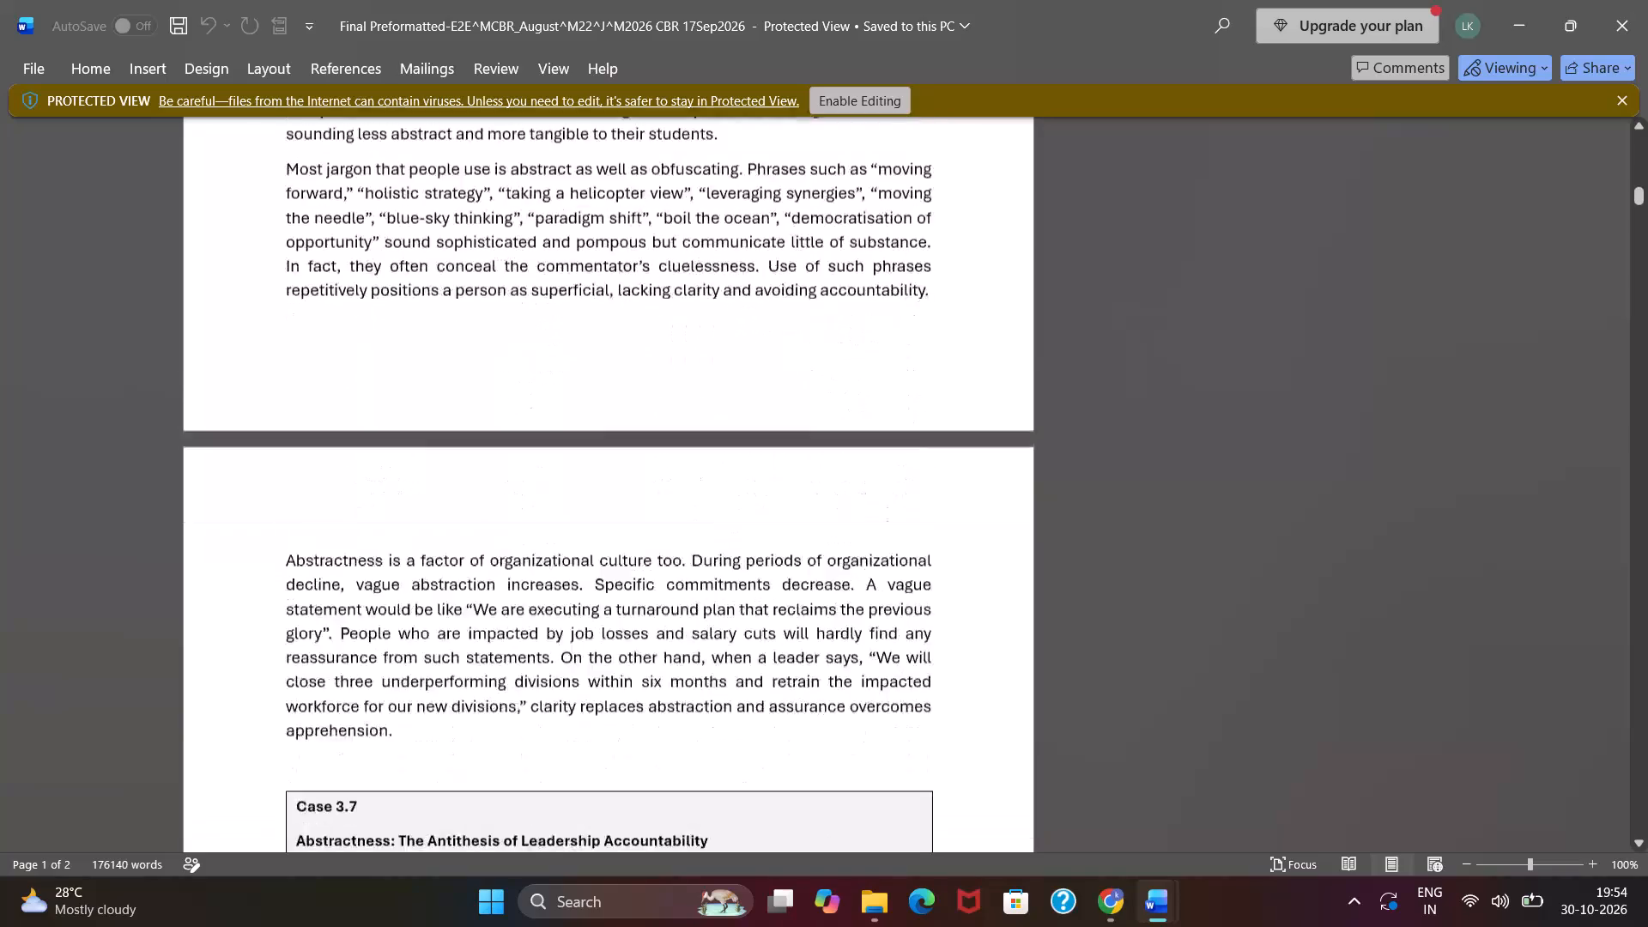
Examine the remaining Chapter 3 pages, past Case 3.12 to the Key Takeaways, for text boxes, images, tables and ornaments.
{"action": "scroll", "coordinate": [920, 506], "scroll_direction": "down", "scroll_amount": 13}
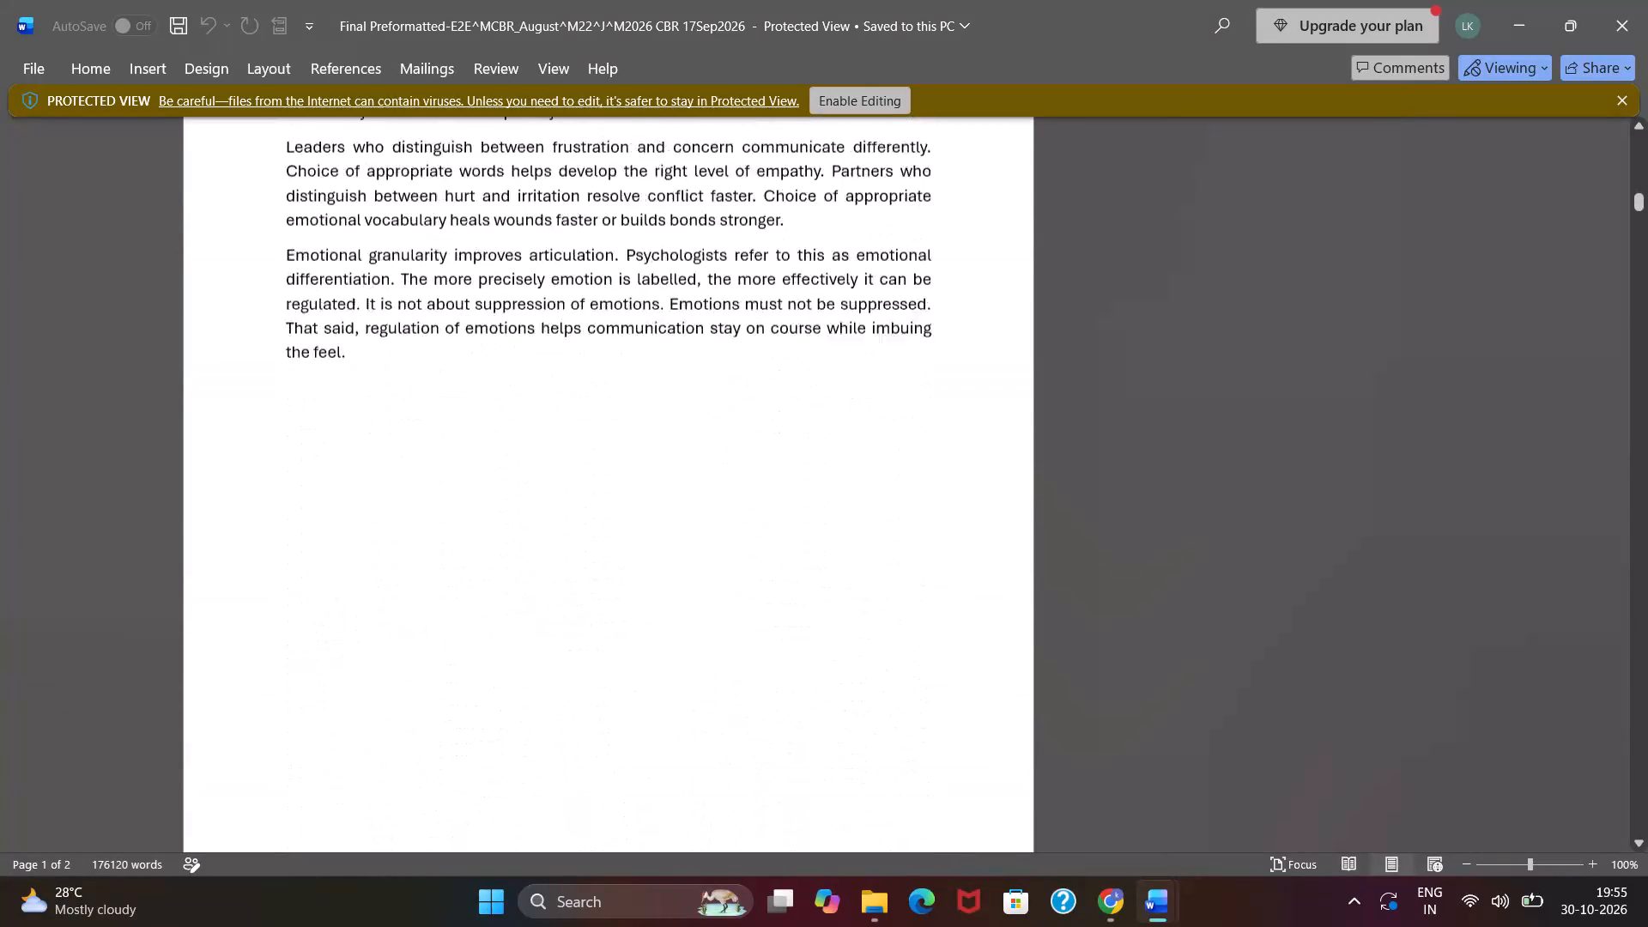
{"action": "scroll", "coordinate": [920, 506], "scroll_direction": "down", "scroll_amount": 7}
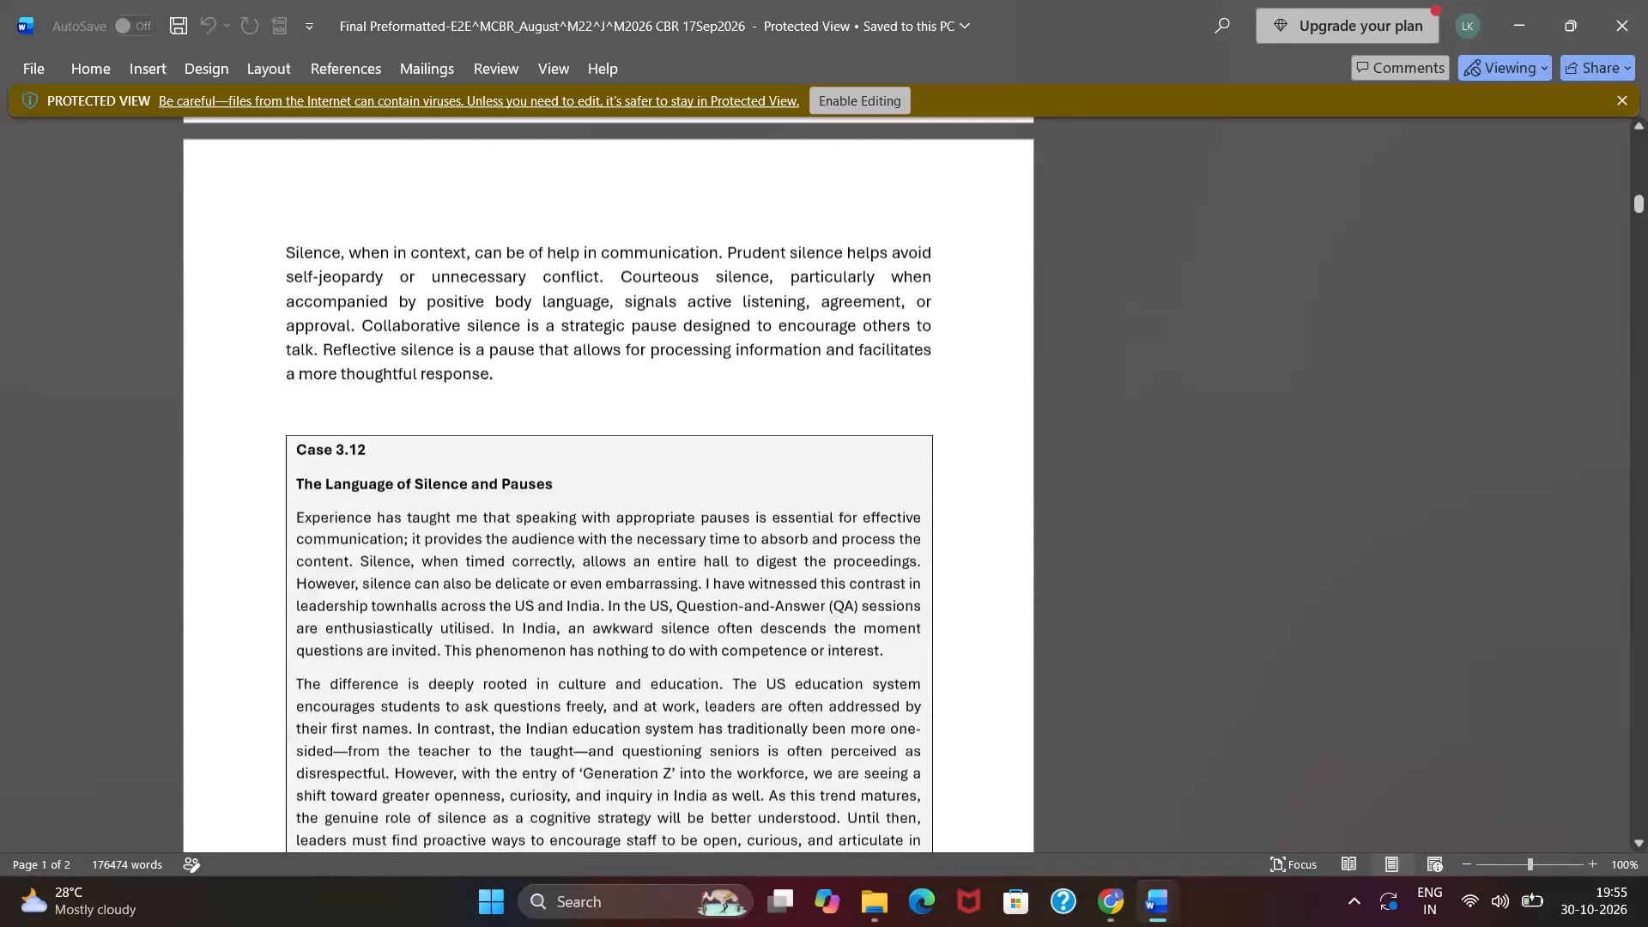
{"action": "scroll", "coordinate": [920, 506], "scroll_direction": "down", "scroll_amount": 19}
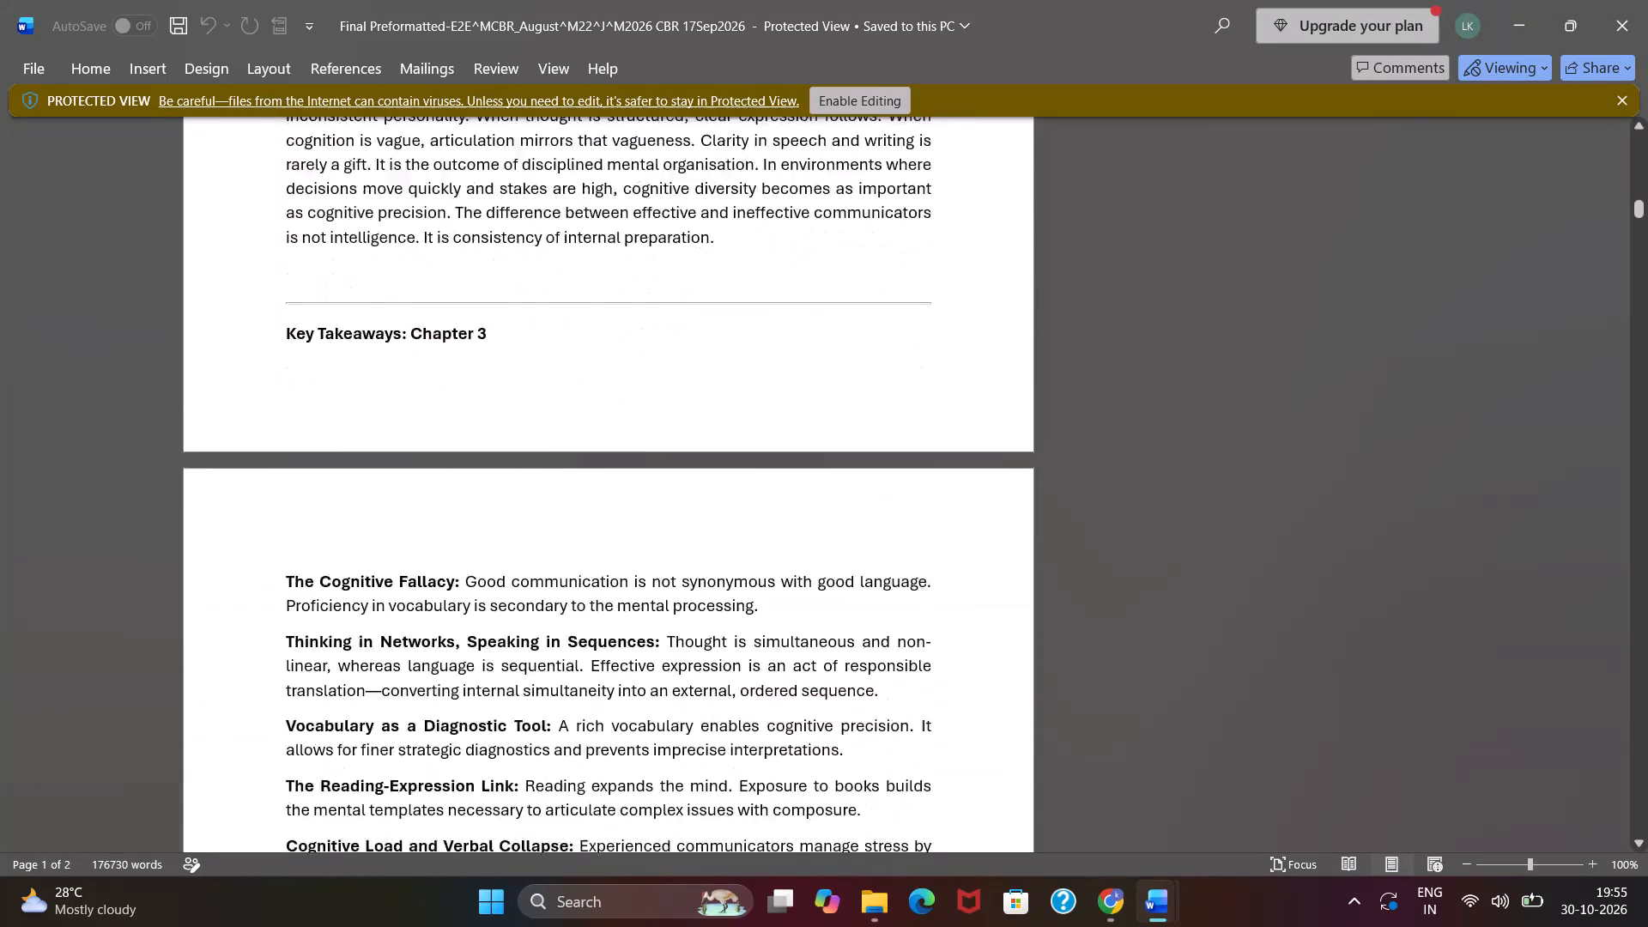
Examine the Chapter 4 pages up to Case 4.11, The Japanese Mind, for text boxes, images and tables.
{"action": "scroll", "coordinate": [920, 506], "scroll_direction": "down", "scroll_amount": 10}
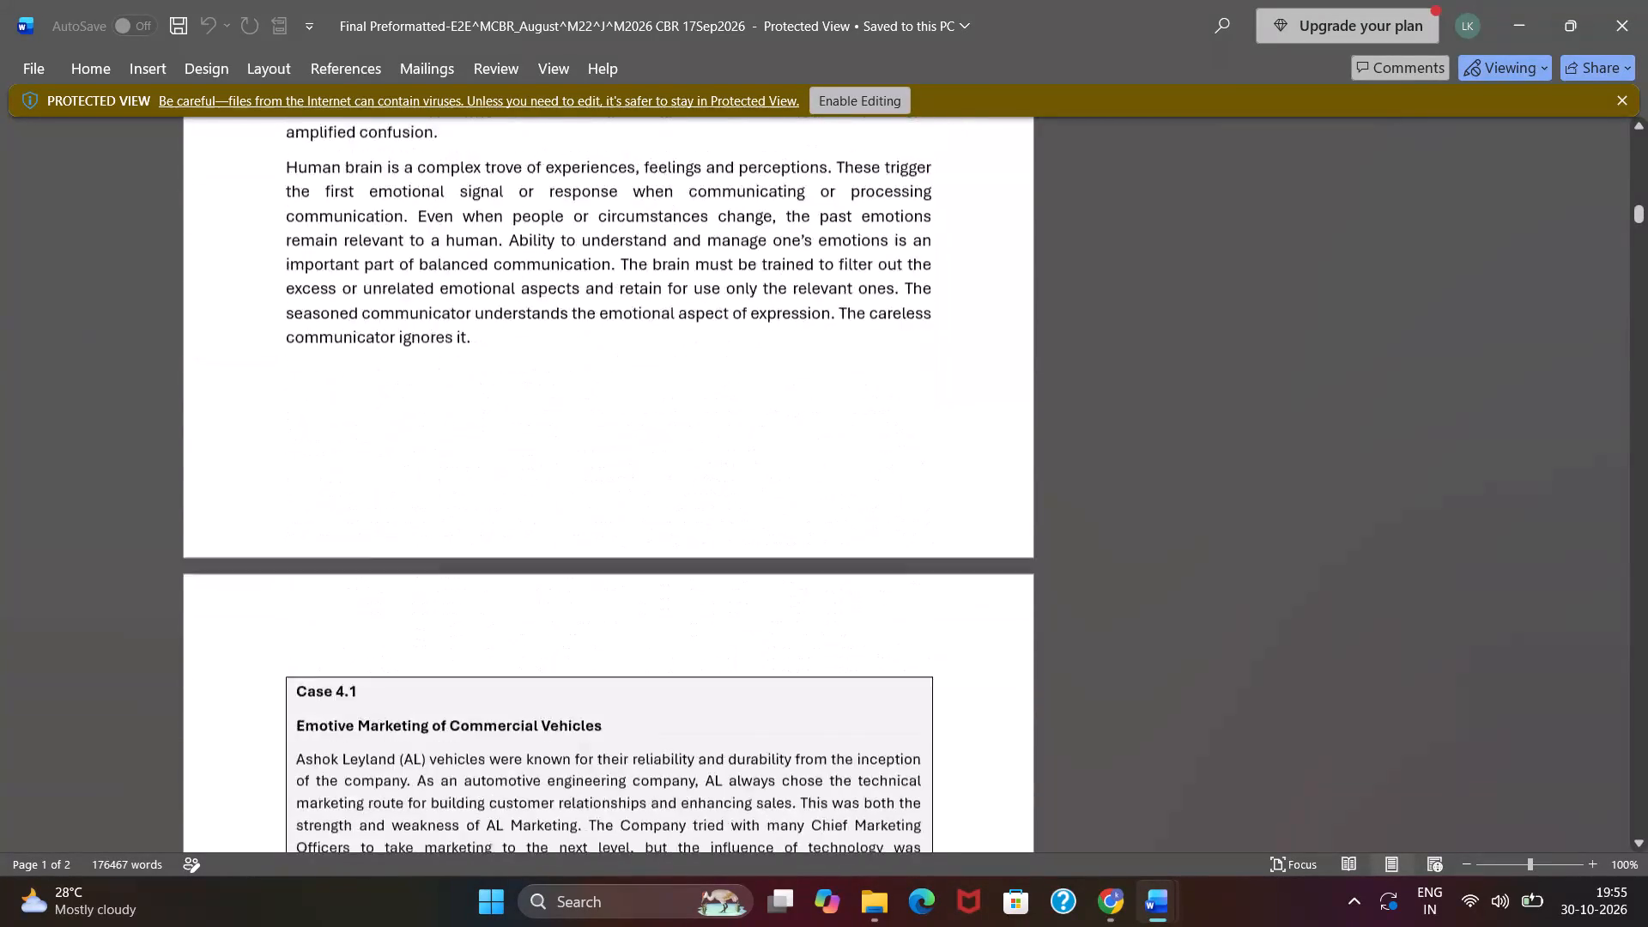
{"action": "scroll", "coordinate": [920, 506], "scroll_direction": "down", "scroll_amount": 8}
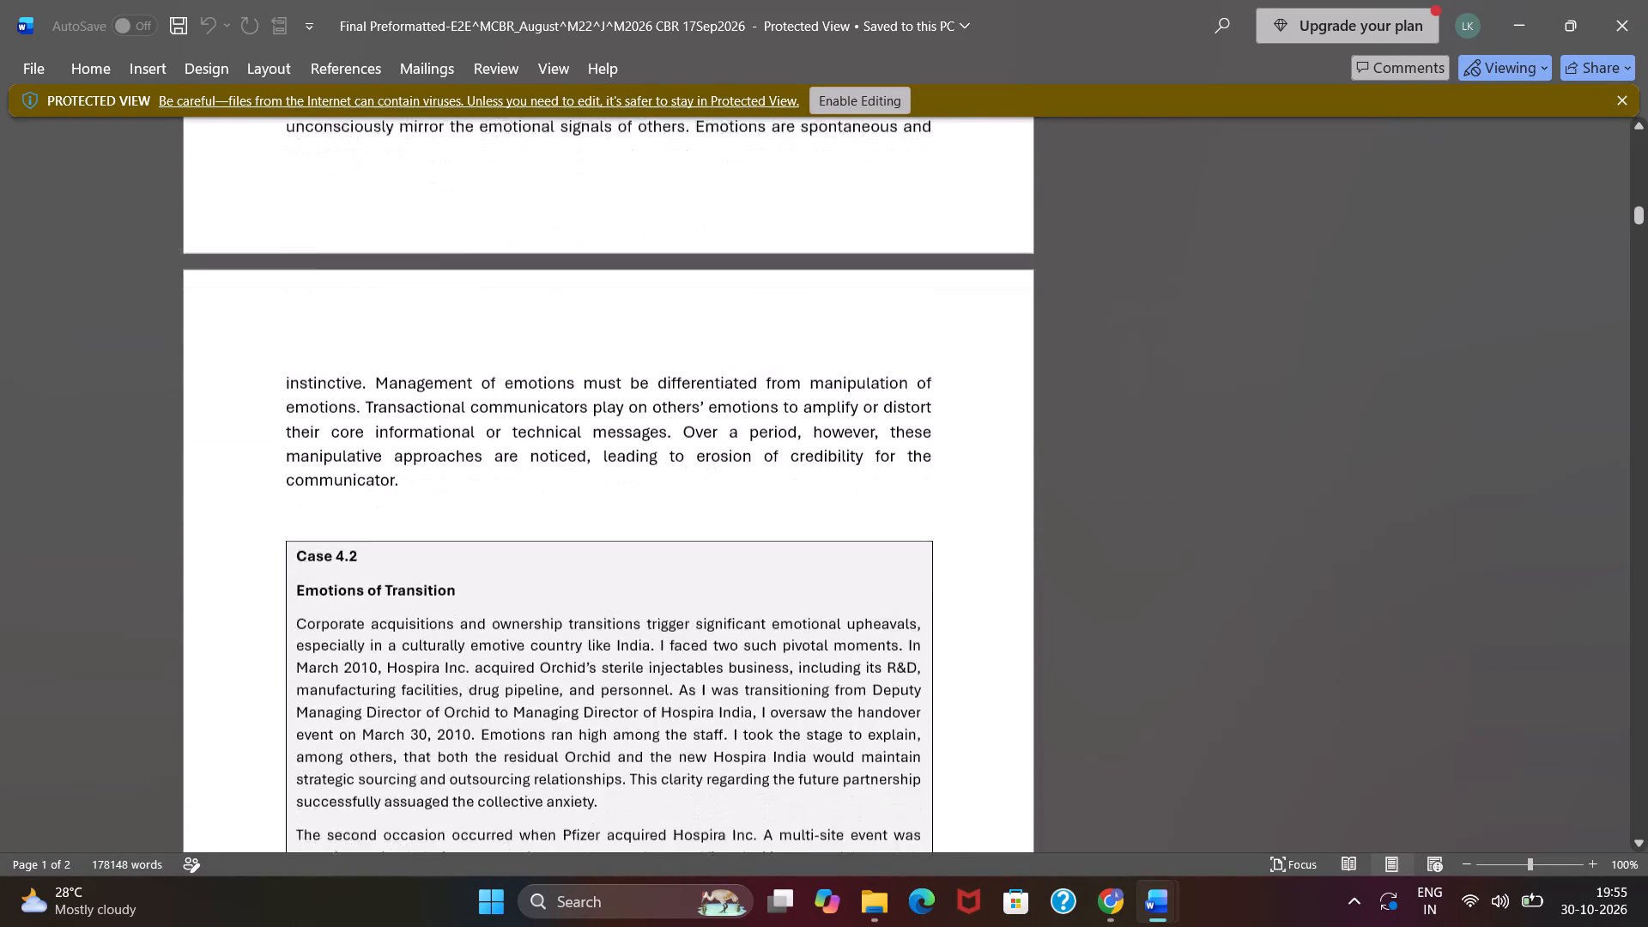
{"action": "scroll", "coordinate": [920, 506], "scroll_direction": "down", "scroll_amount": 11}
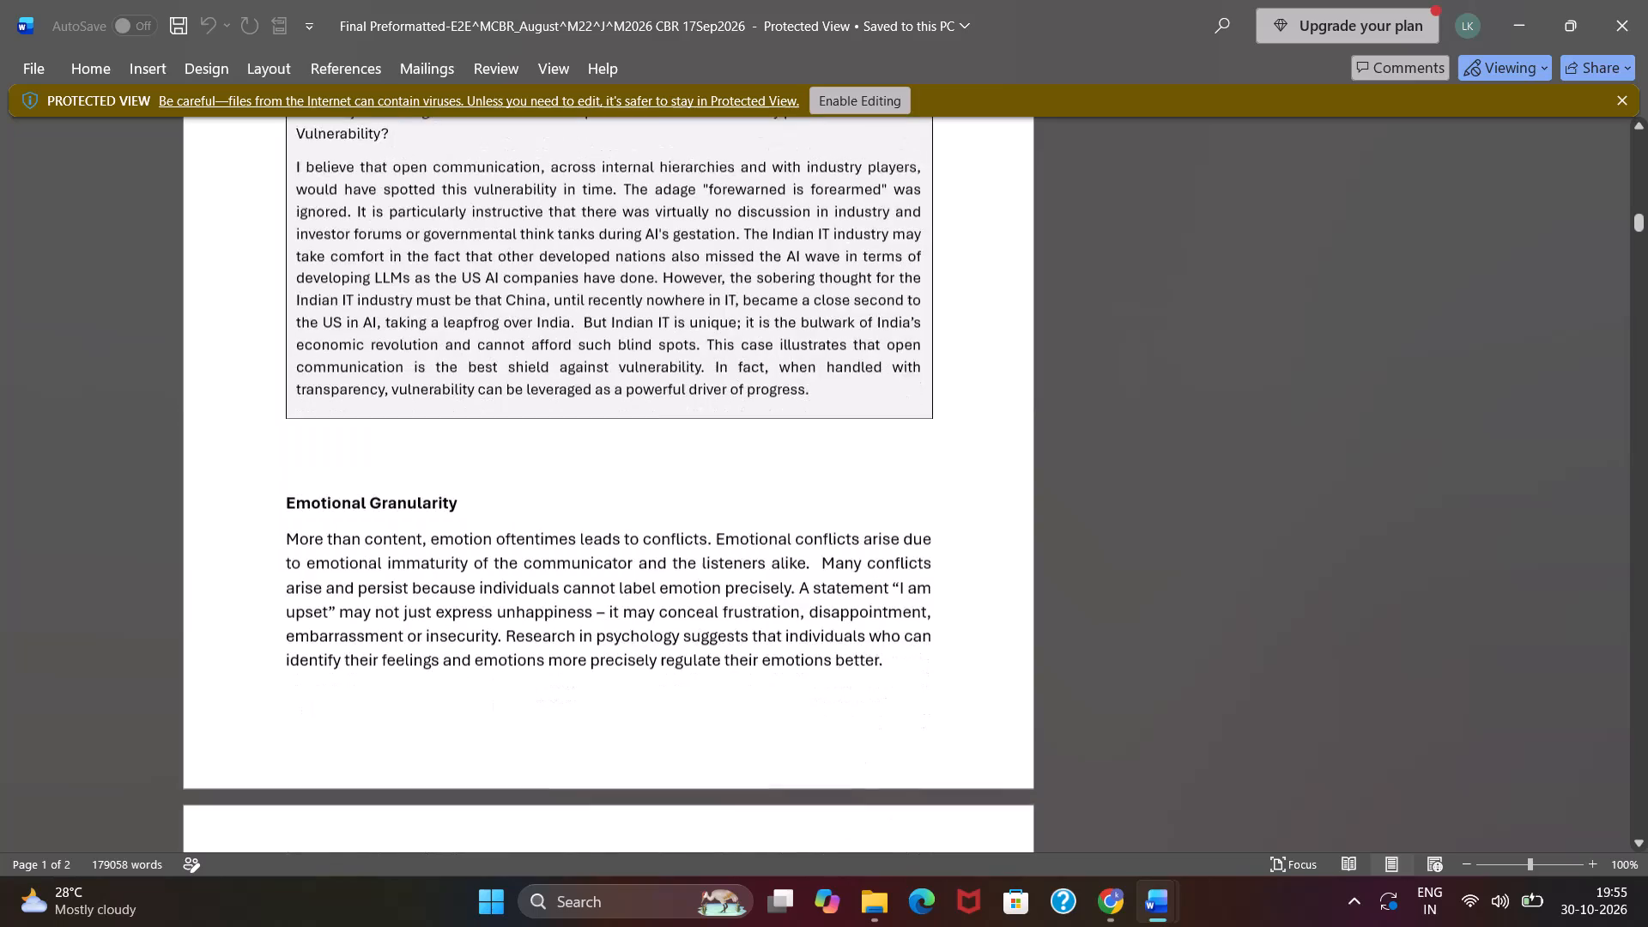
{"action": "scroll", "coordinate": [920, 506], "scroll_direction": "down", "scroll_amount": 7}
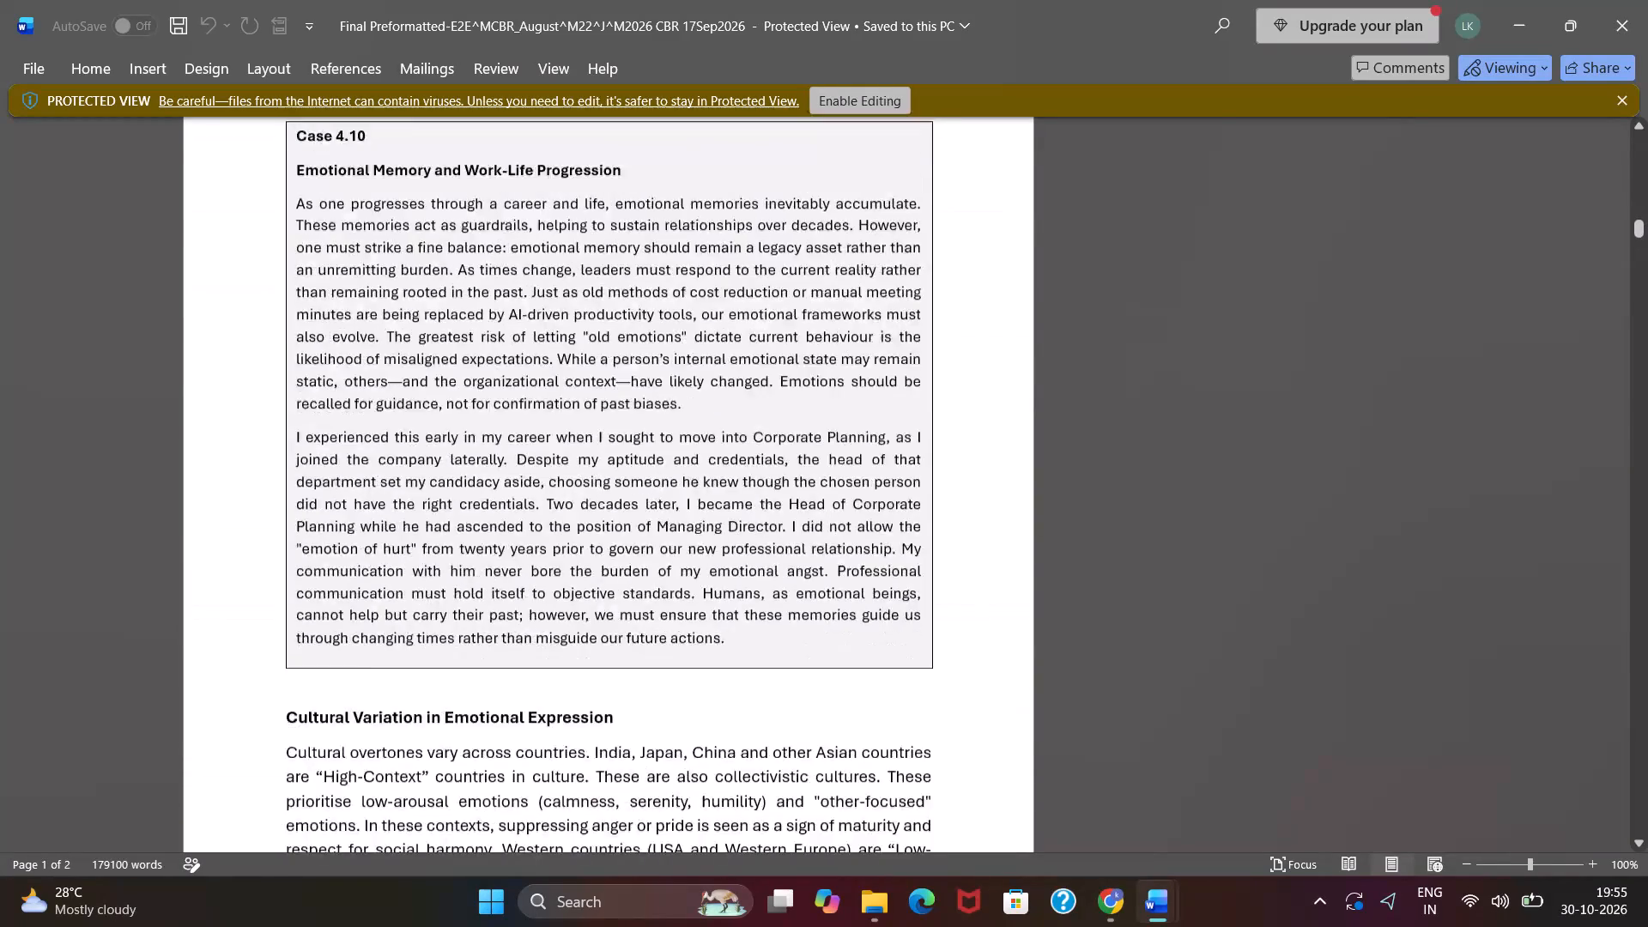
{"action": "scroll", "coordinate": [920, 506], "scroll_direction": "down", "scroll_amount": 6}
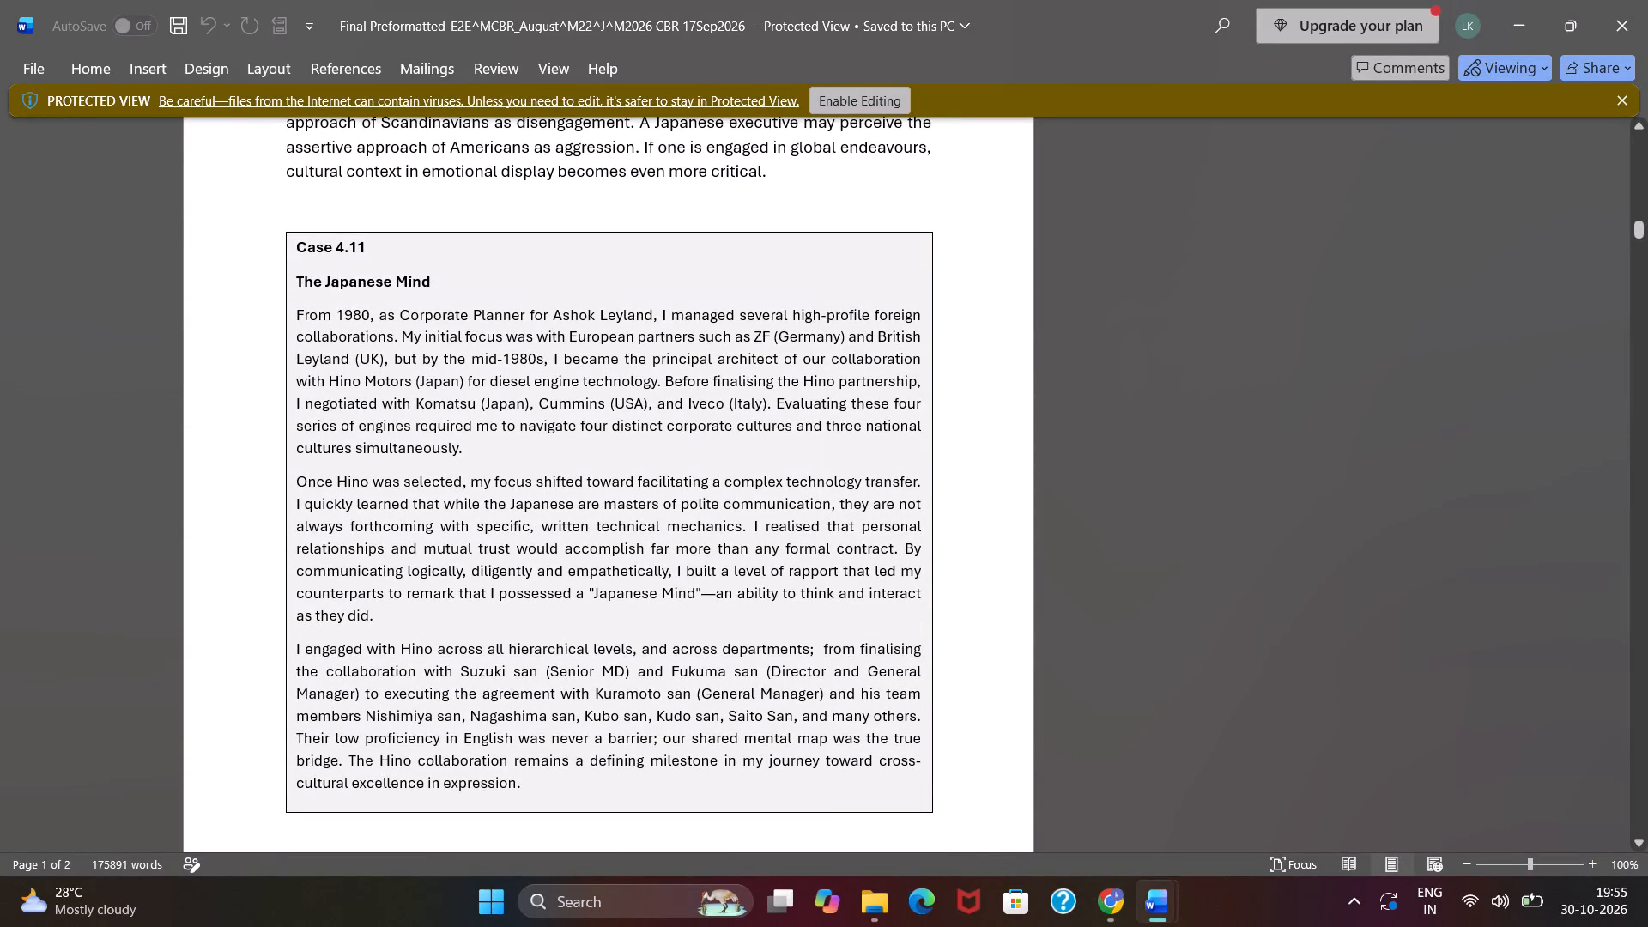
Skim the manuscript from Chapter 5 to the Chapter 11 Key Takeaways on page 214 for text boxes, images and tables.
{"action": "left_click_drag", "start_coordinate": [1639, 236], "coordinate": [1644, 261]}
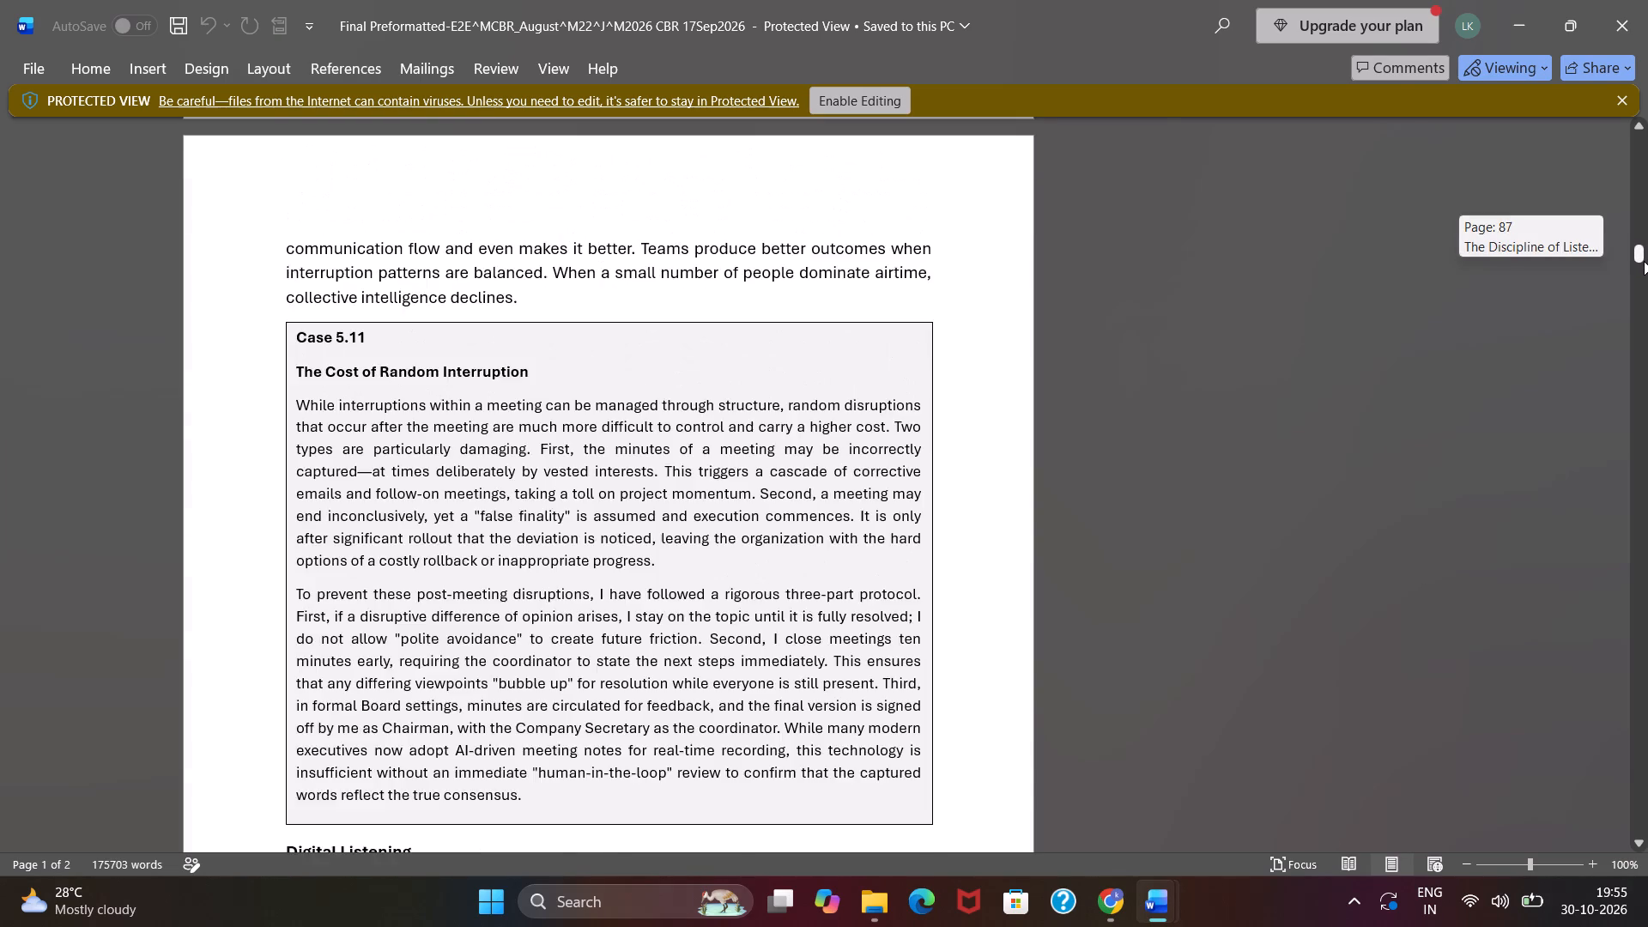
{"action": "left_click_drag", "start_coordinate": [1644, 261], "coordinate": [1647, 274]}
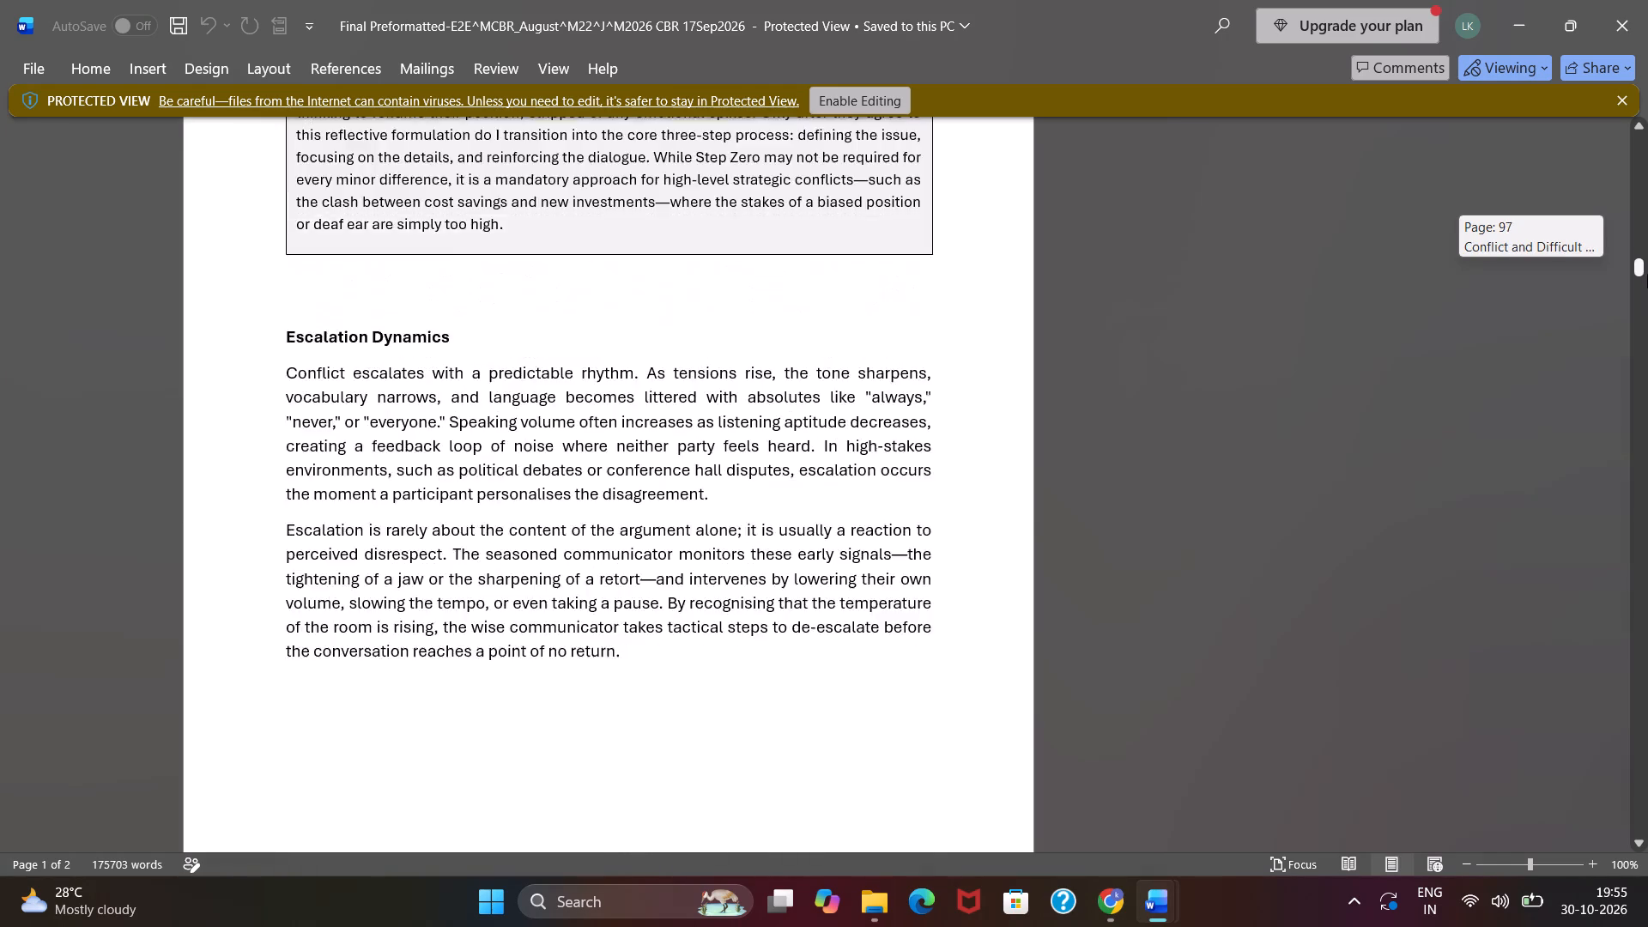
{"action": "left_click_drag", "start_coordinate": [1647, 274], "coordinate": [1647, 291]}
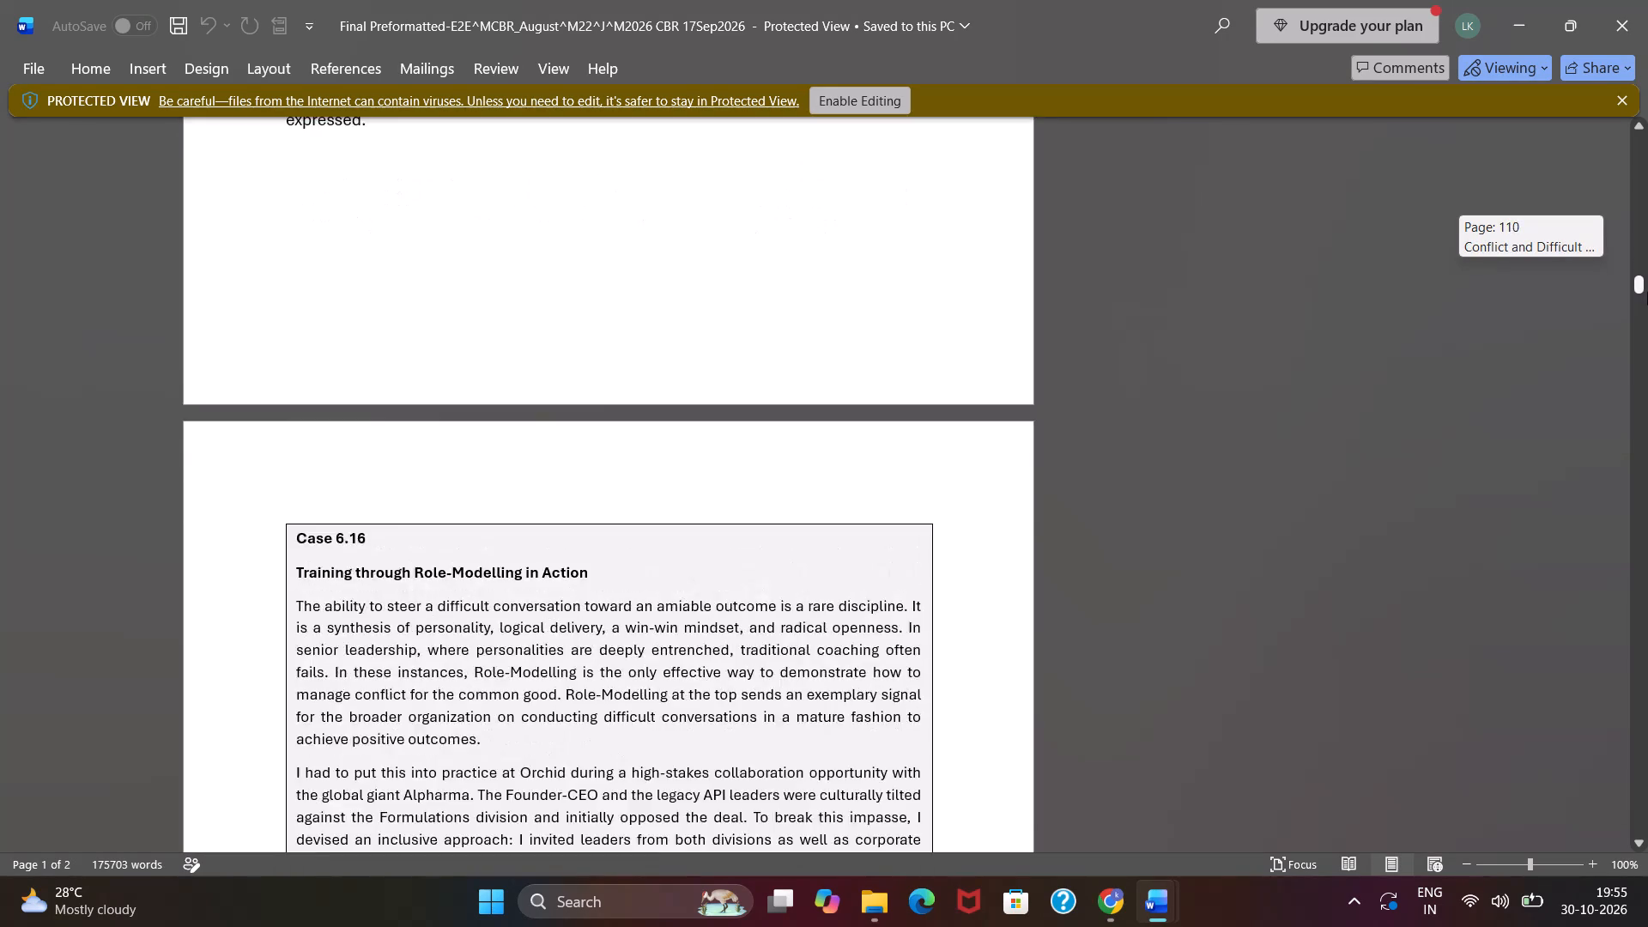
{"action": "left_click_drag", "start_coordinate": [1647, 291], "coordinate": [1647, 336]}
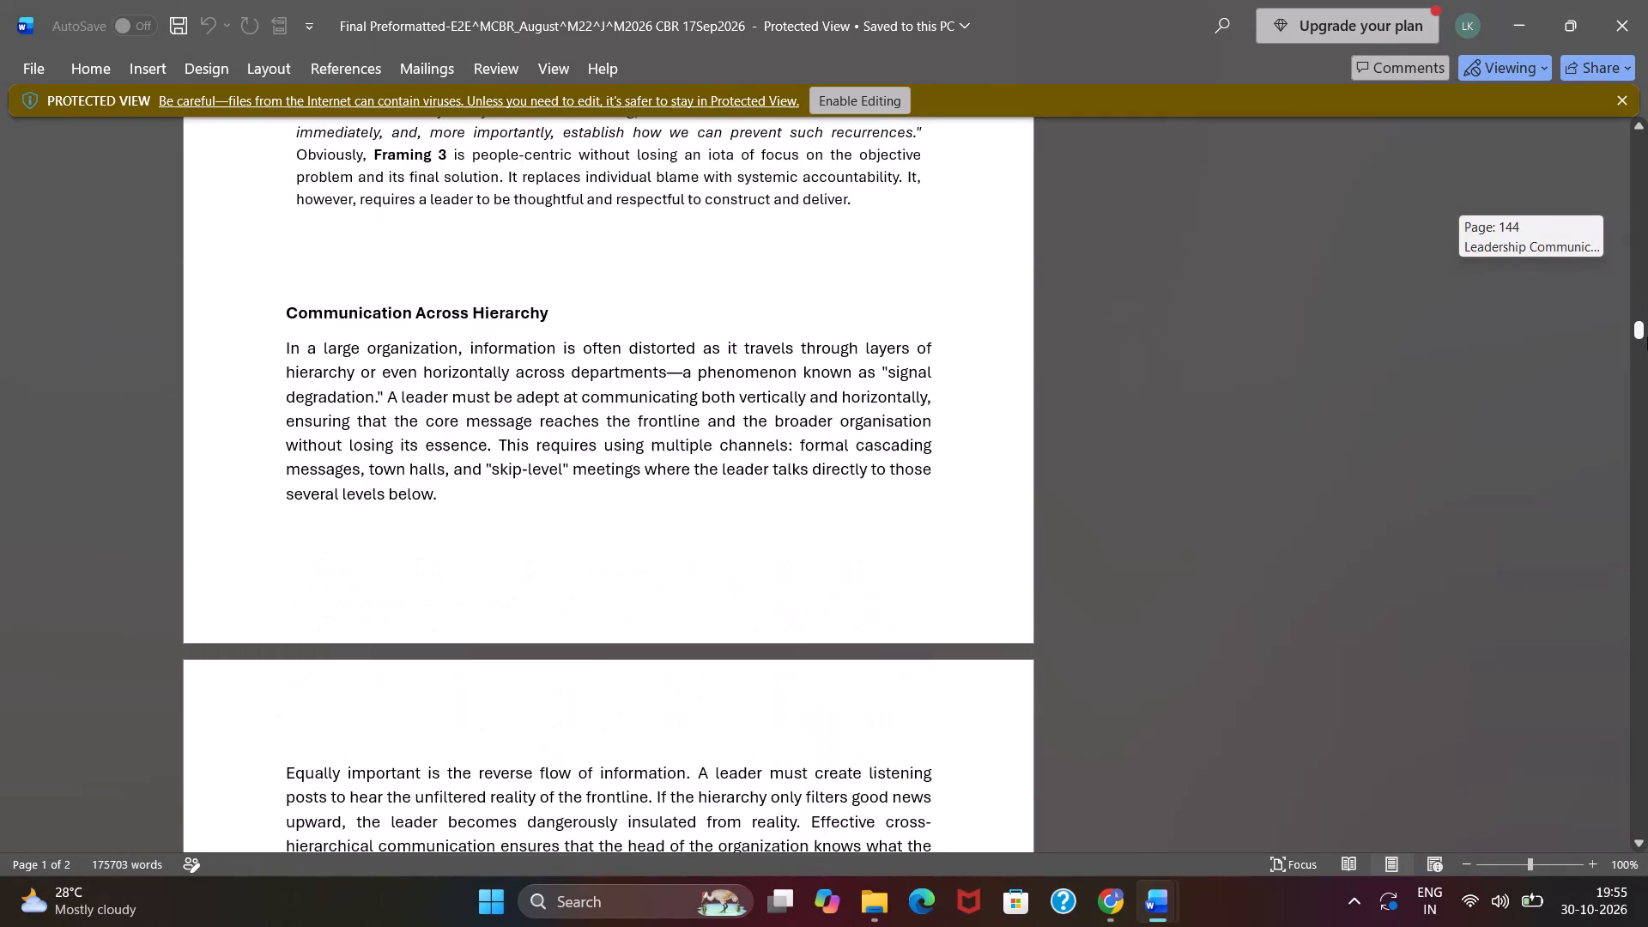
{"action": "left_click_drag", "start_coordinate": [1647, 336], "coordinate": [1647, 331]}
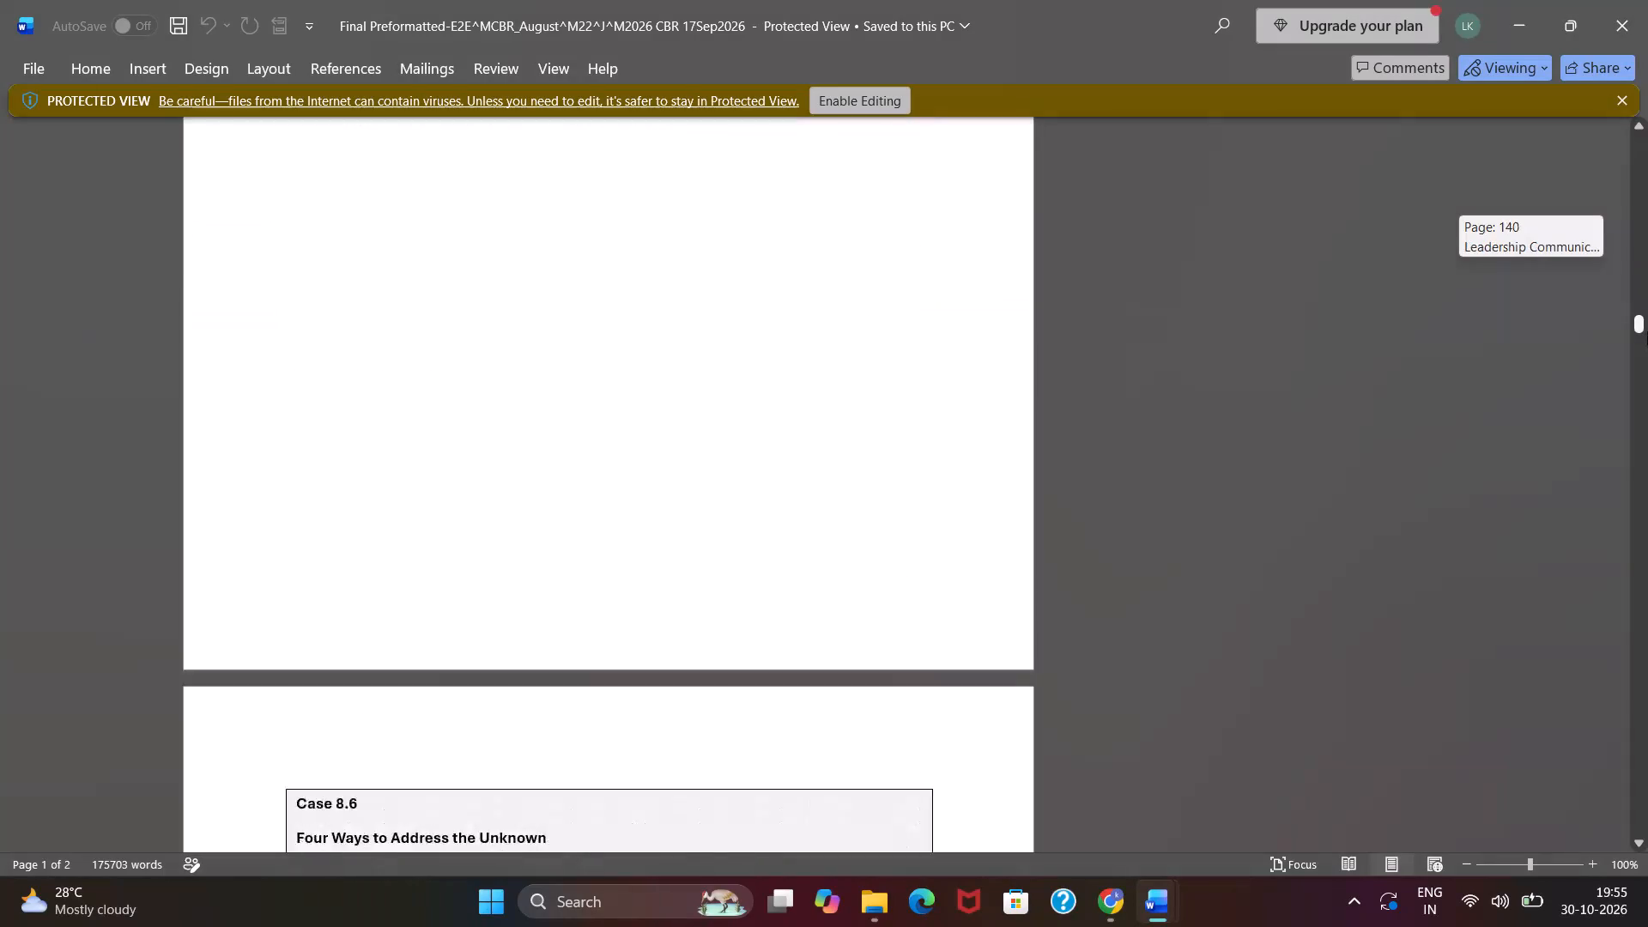
{"action": "left_click_drag", "start_coordinate": [1647, 331], "coordinate": [1647, 355]}
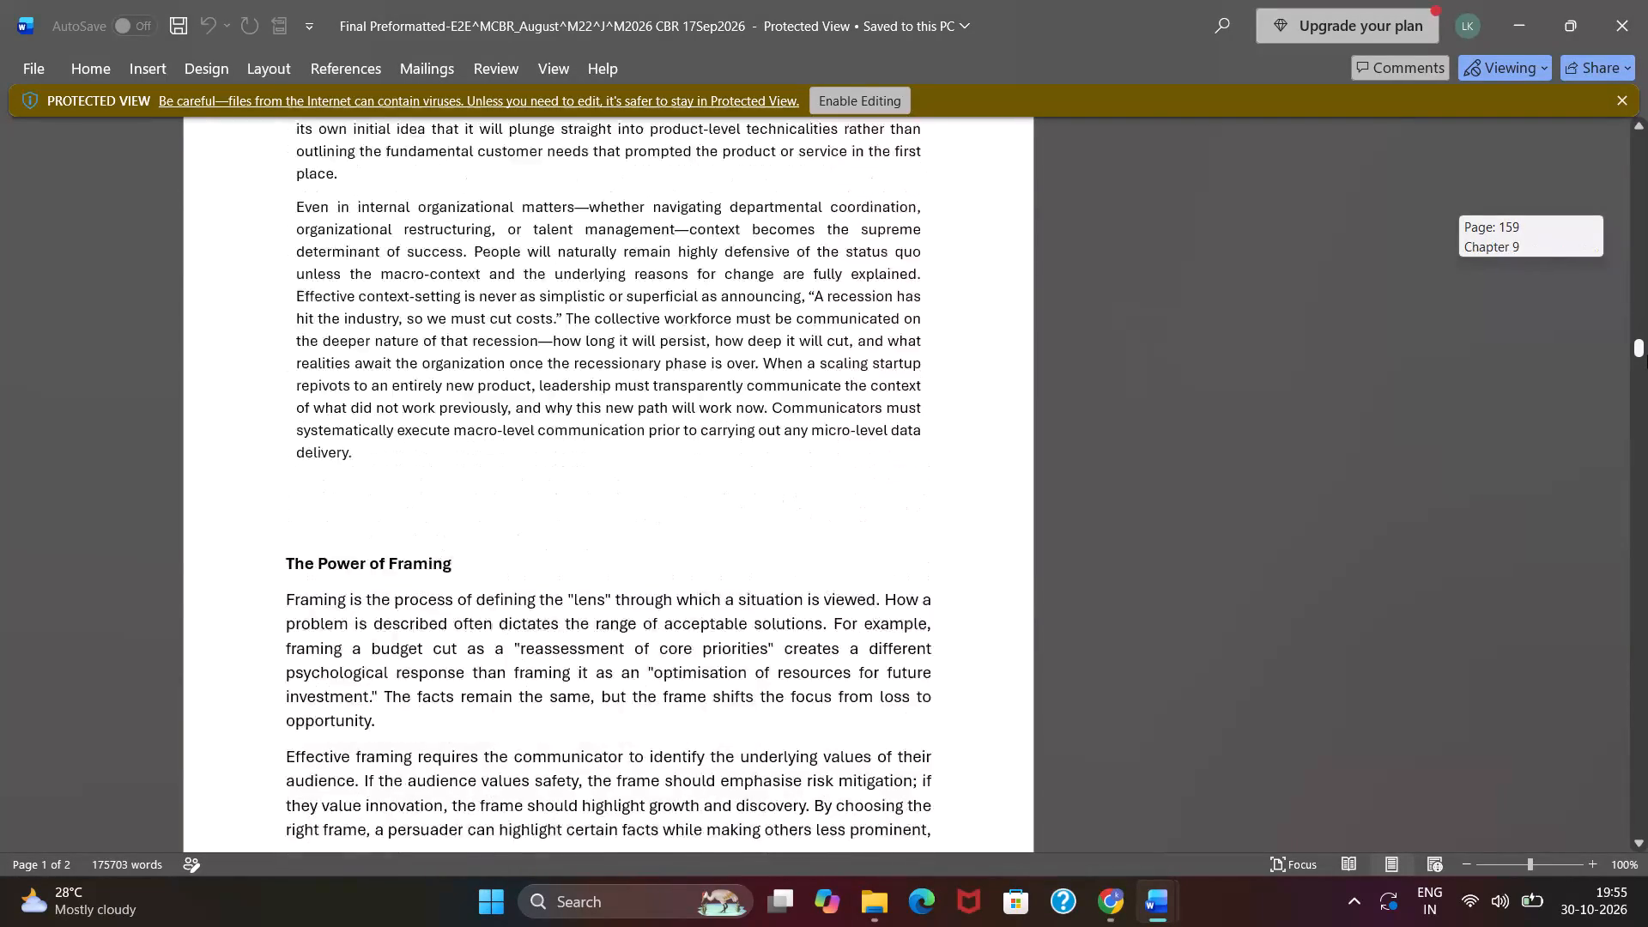
{"action": "left_click_drag", "start_coordinate": [1647, 355], "coordinate": [1647, 439]}
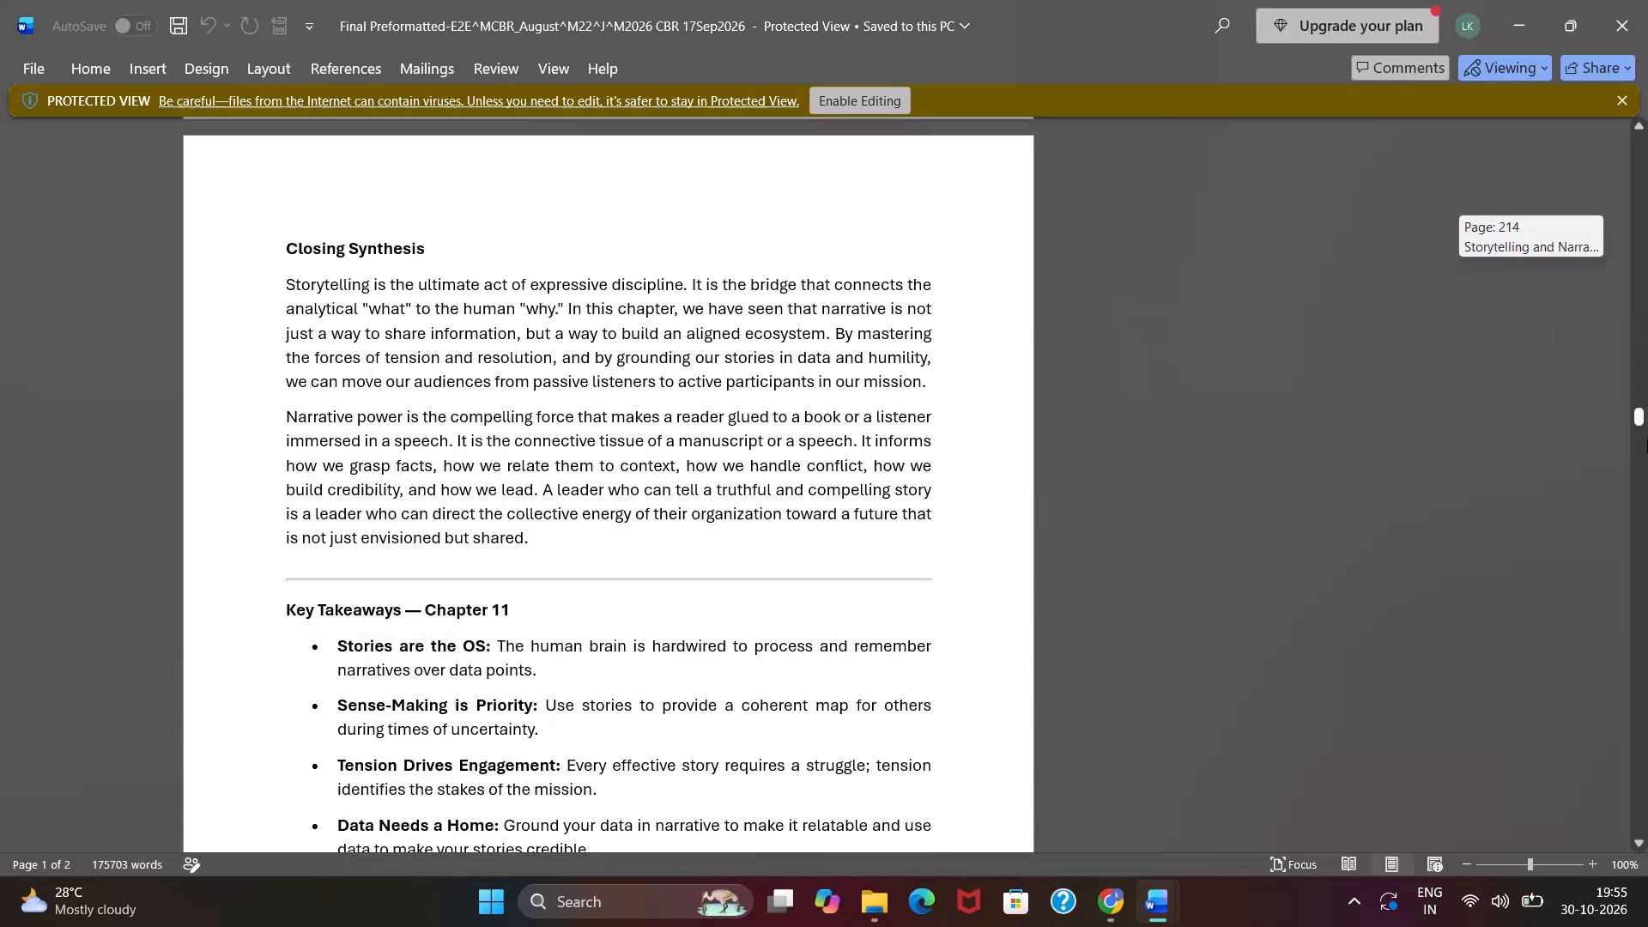
Skip ahead to the Chapter 21 ethics pages and check around Case 21.2 for text boxes, images and tables.
{"action": "left_click_drag", "start_coordinate": [1647, 439], "coordinate": [1647, 708]}
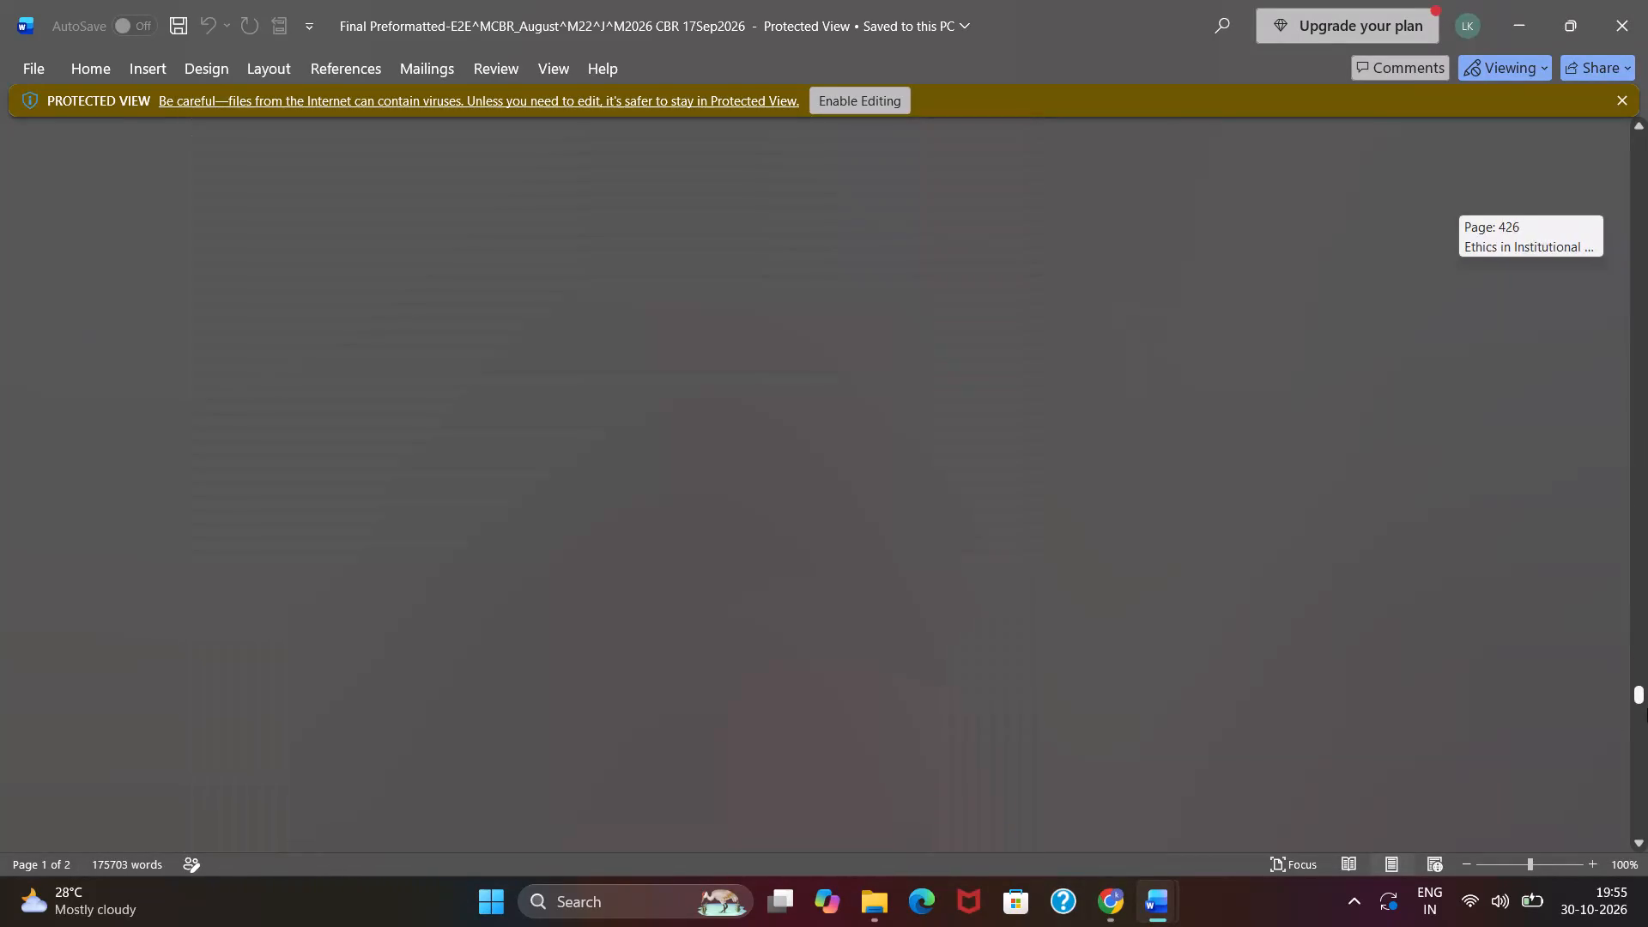
{"action": "left_click_drag", "start_coordinate": [1647, 708], "coordinate": [1647, 712]}
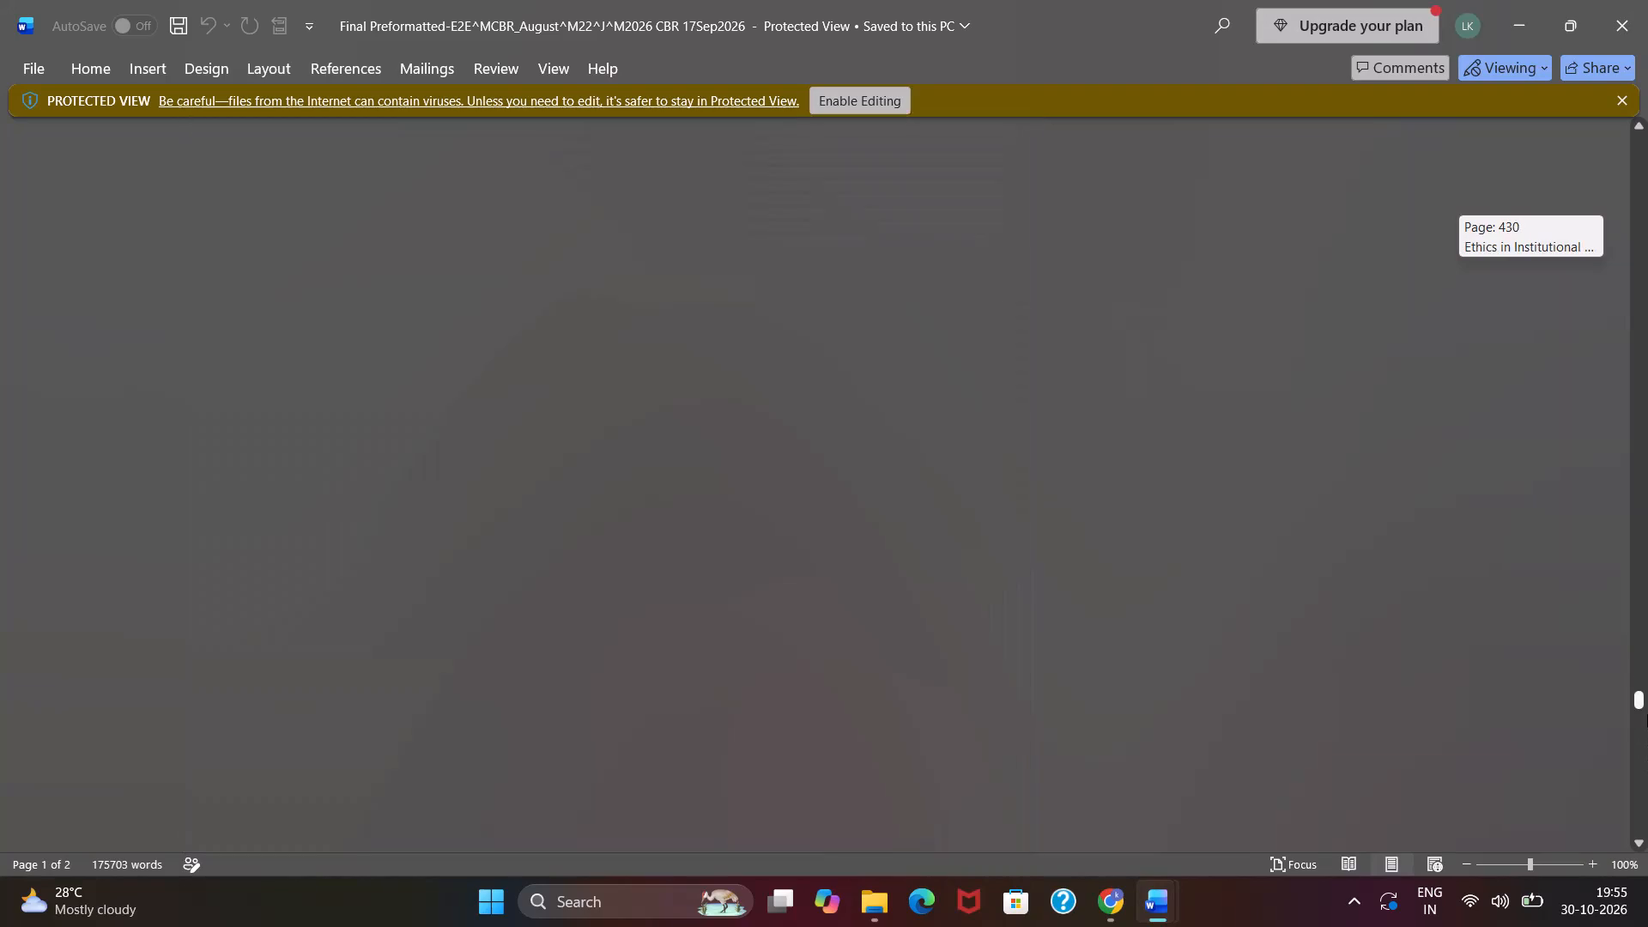
{"action": "left_click_drag", "start_coordinate": [1647, 712], "coordinate": [1644, 706]}
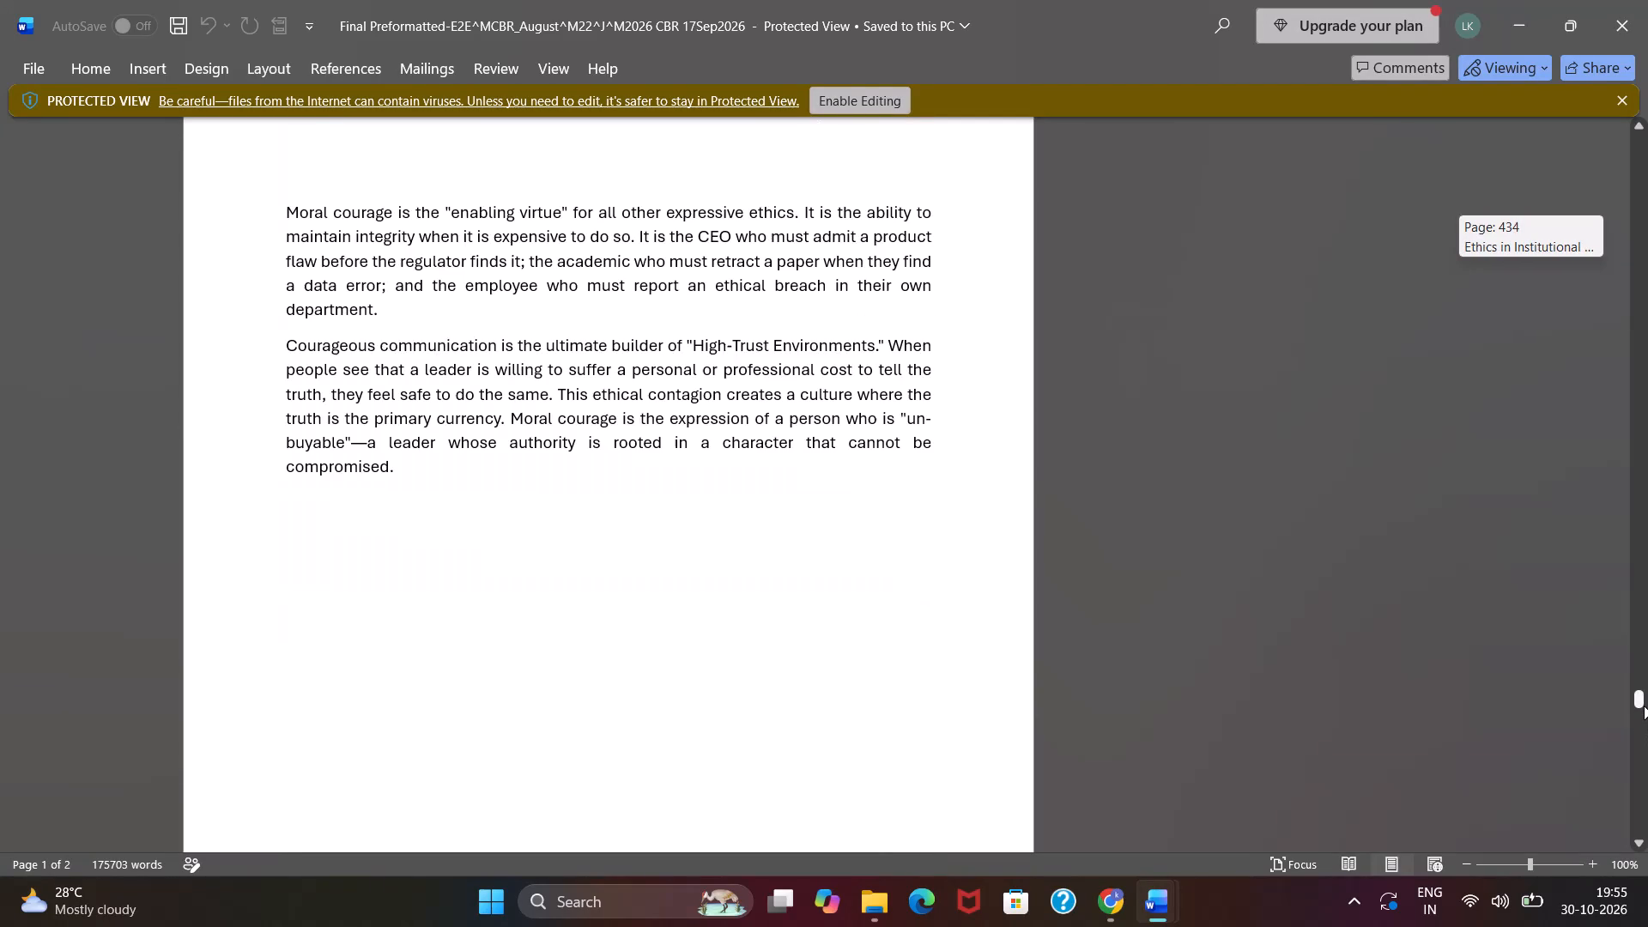
{"action": "left_click_drag", "start_coordinate": [1644, 706], "coordinate": [1640, 684]}
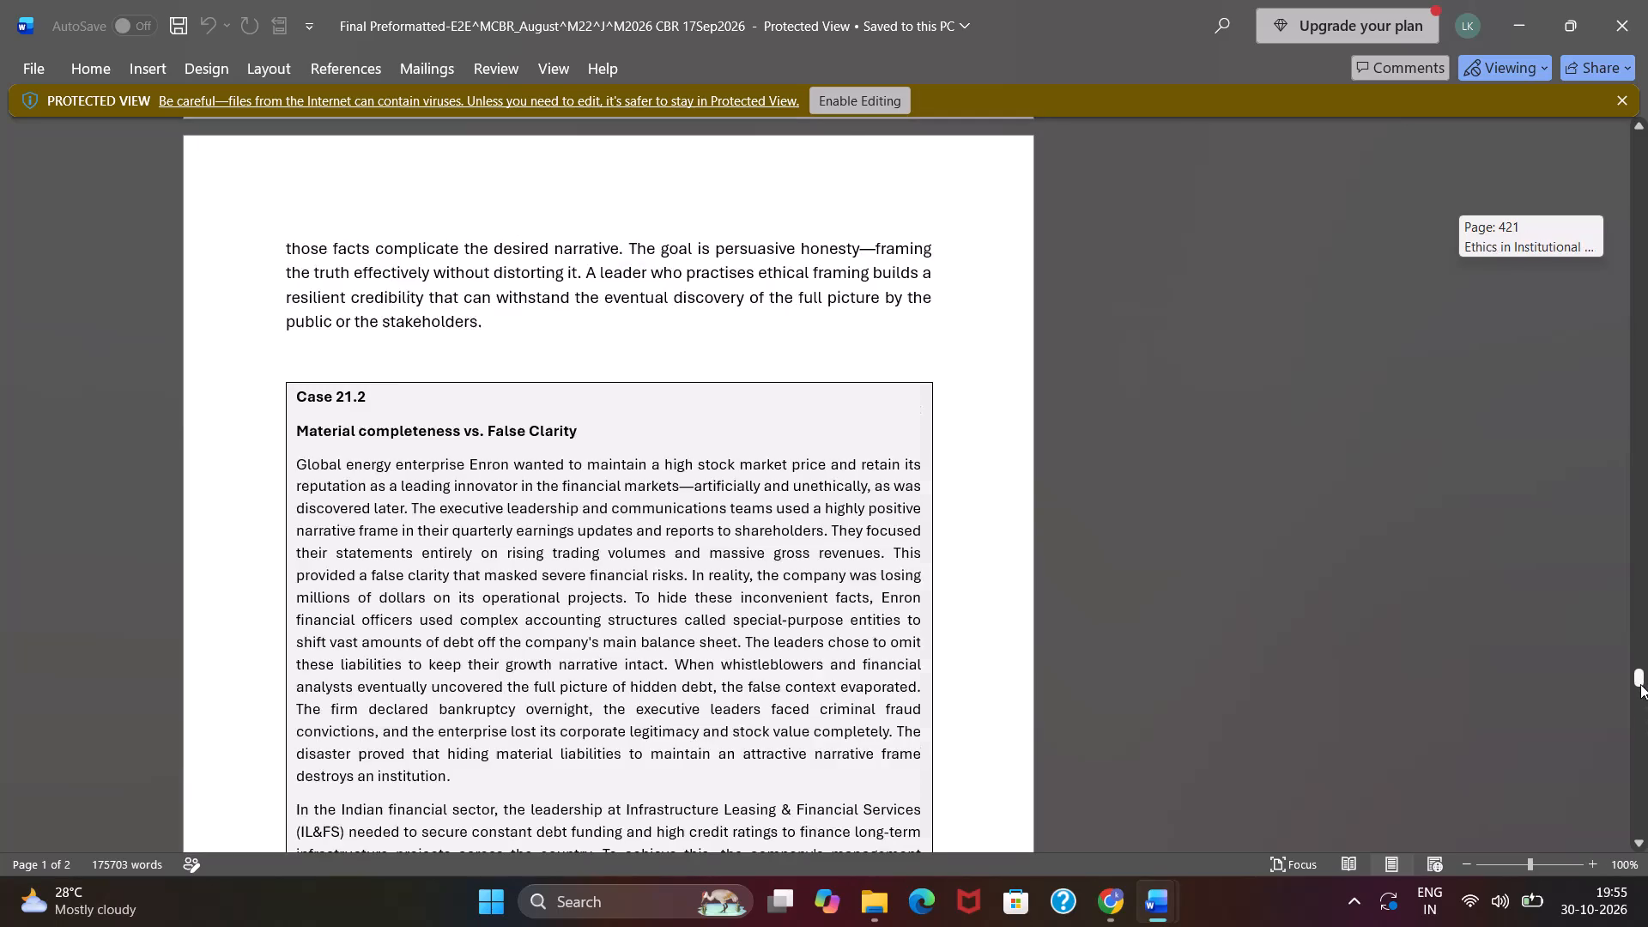
{"action": "left_click_drag", "start_coordinate": [1640, 684], "coordinate": [1647, 709]}
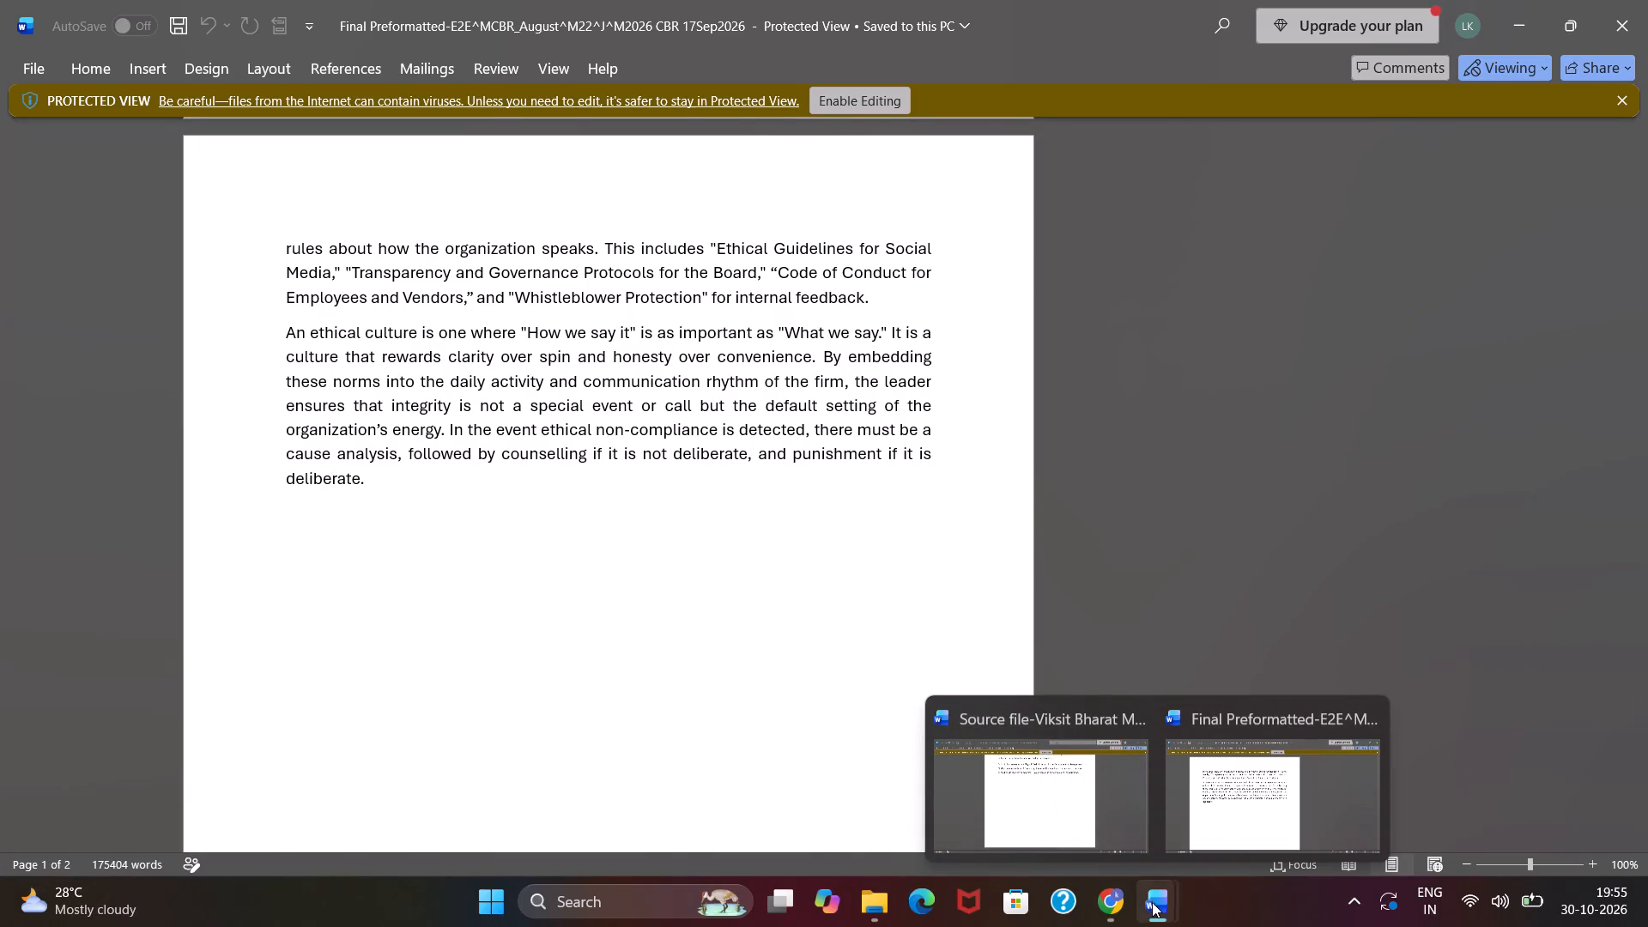
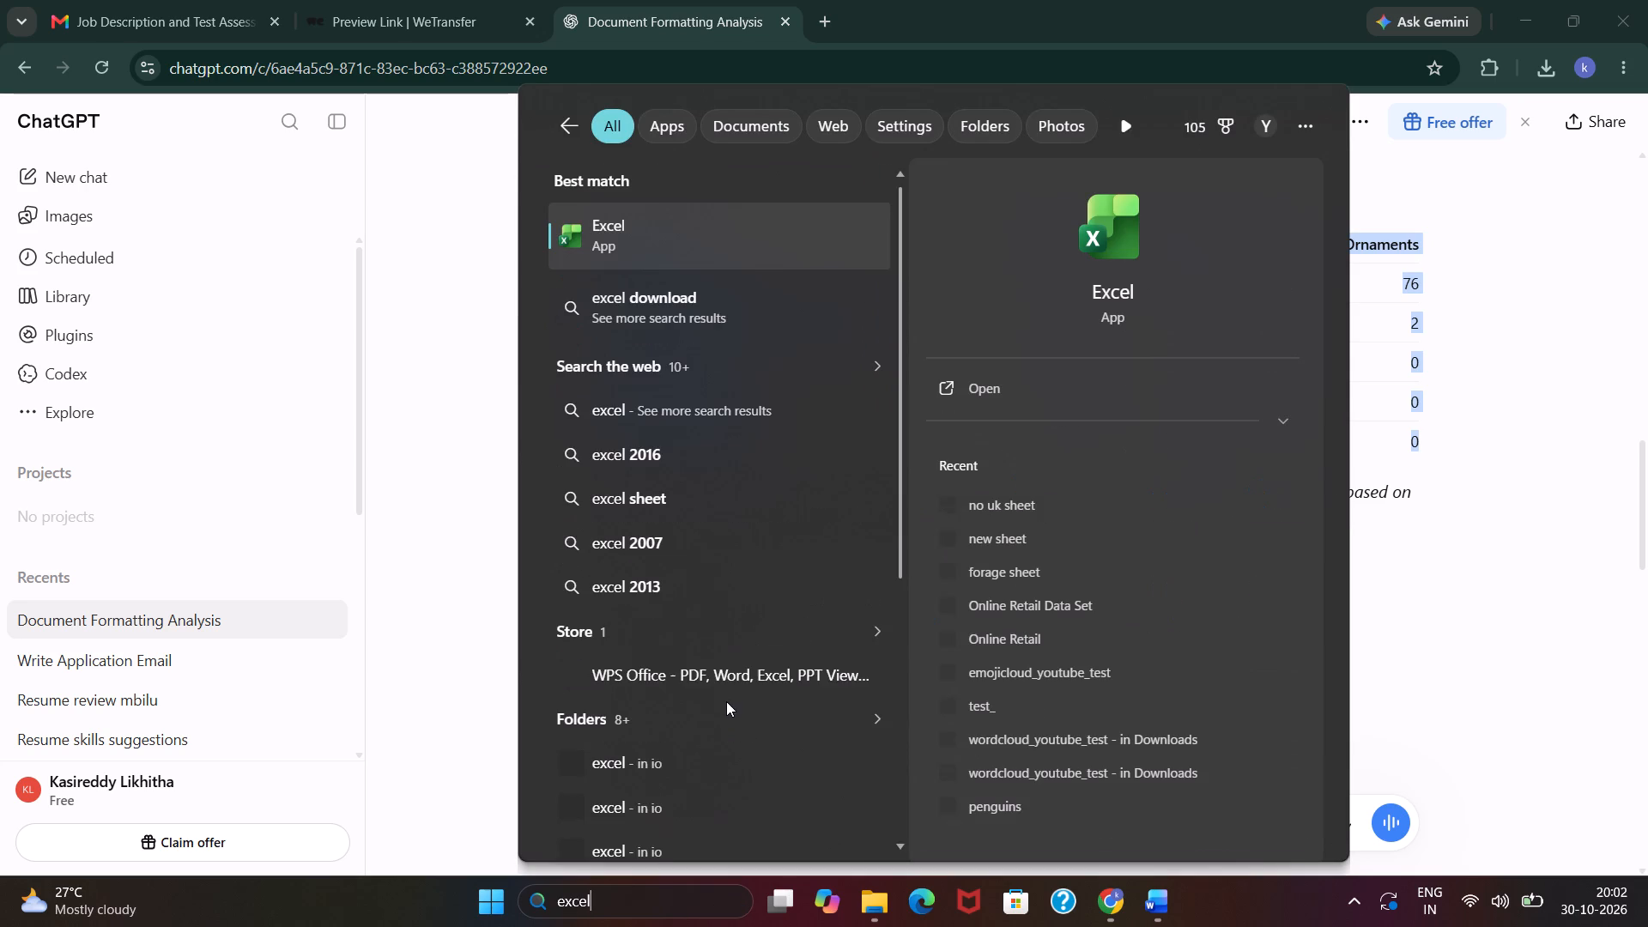
{"action": "left_click", "coordinate": [660, 260]}
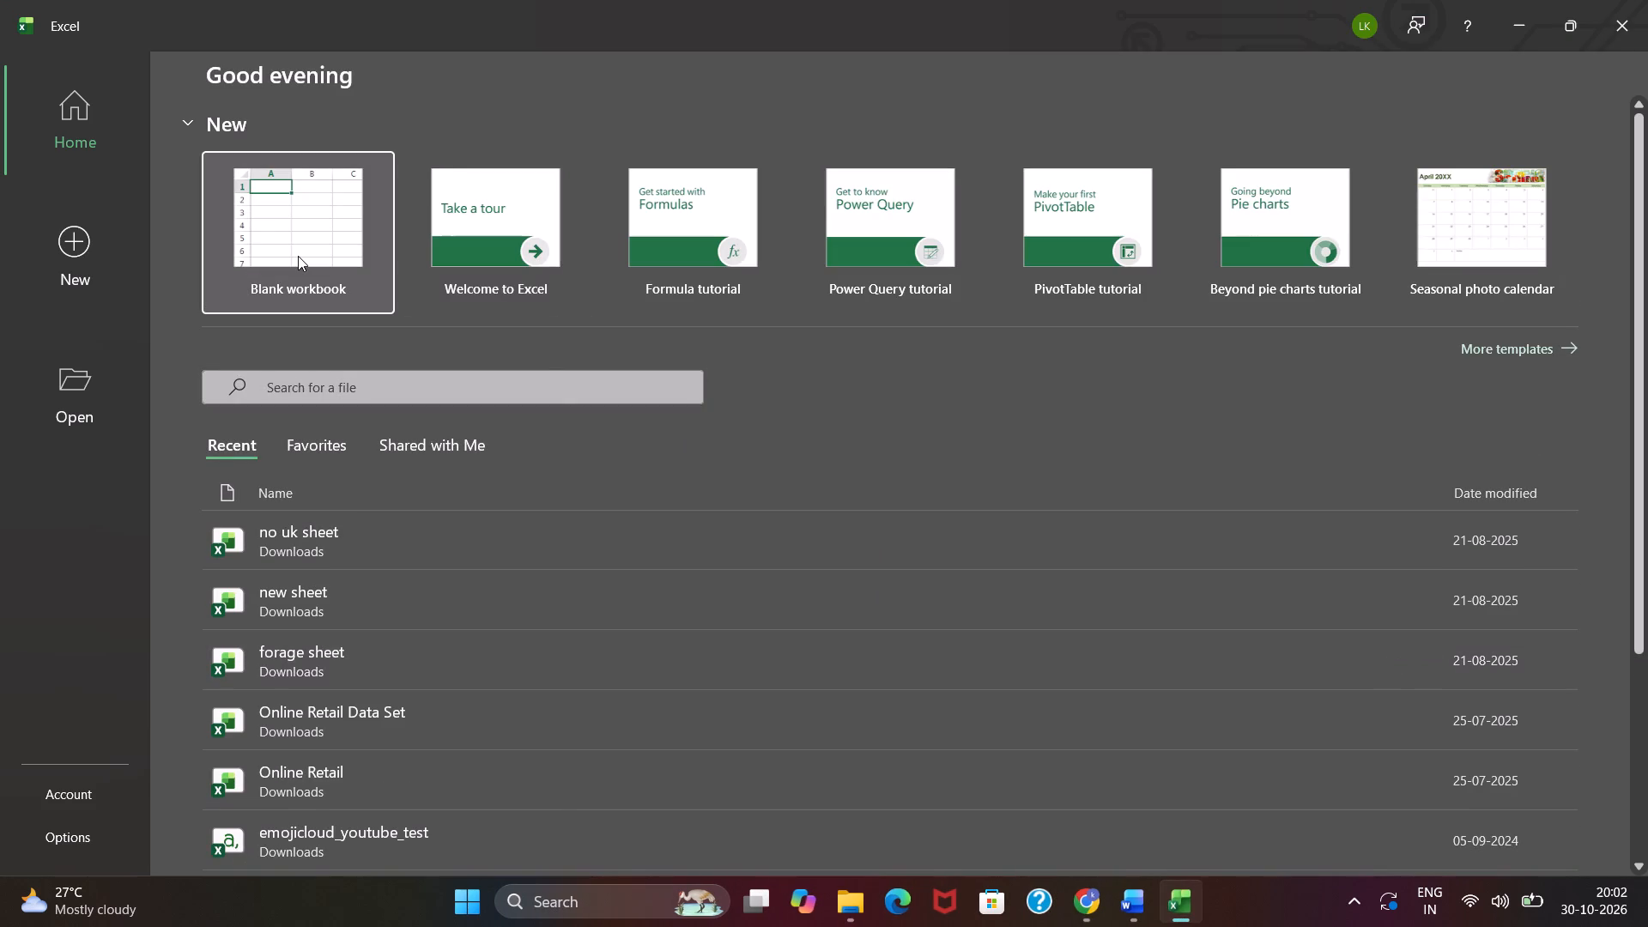
{"action": "left_click", "coordinate": [298, 256]}
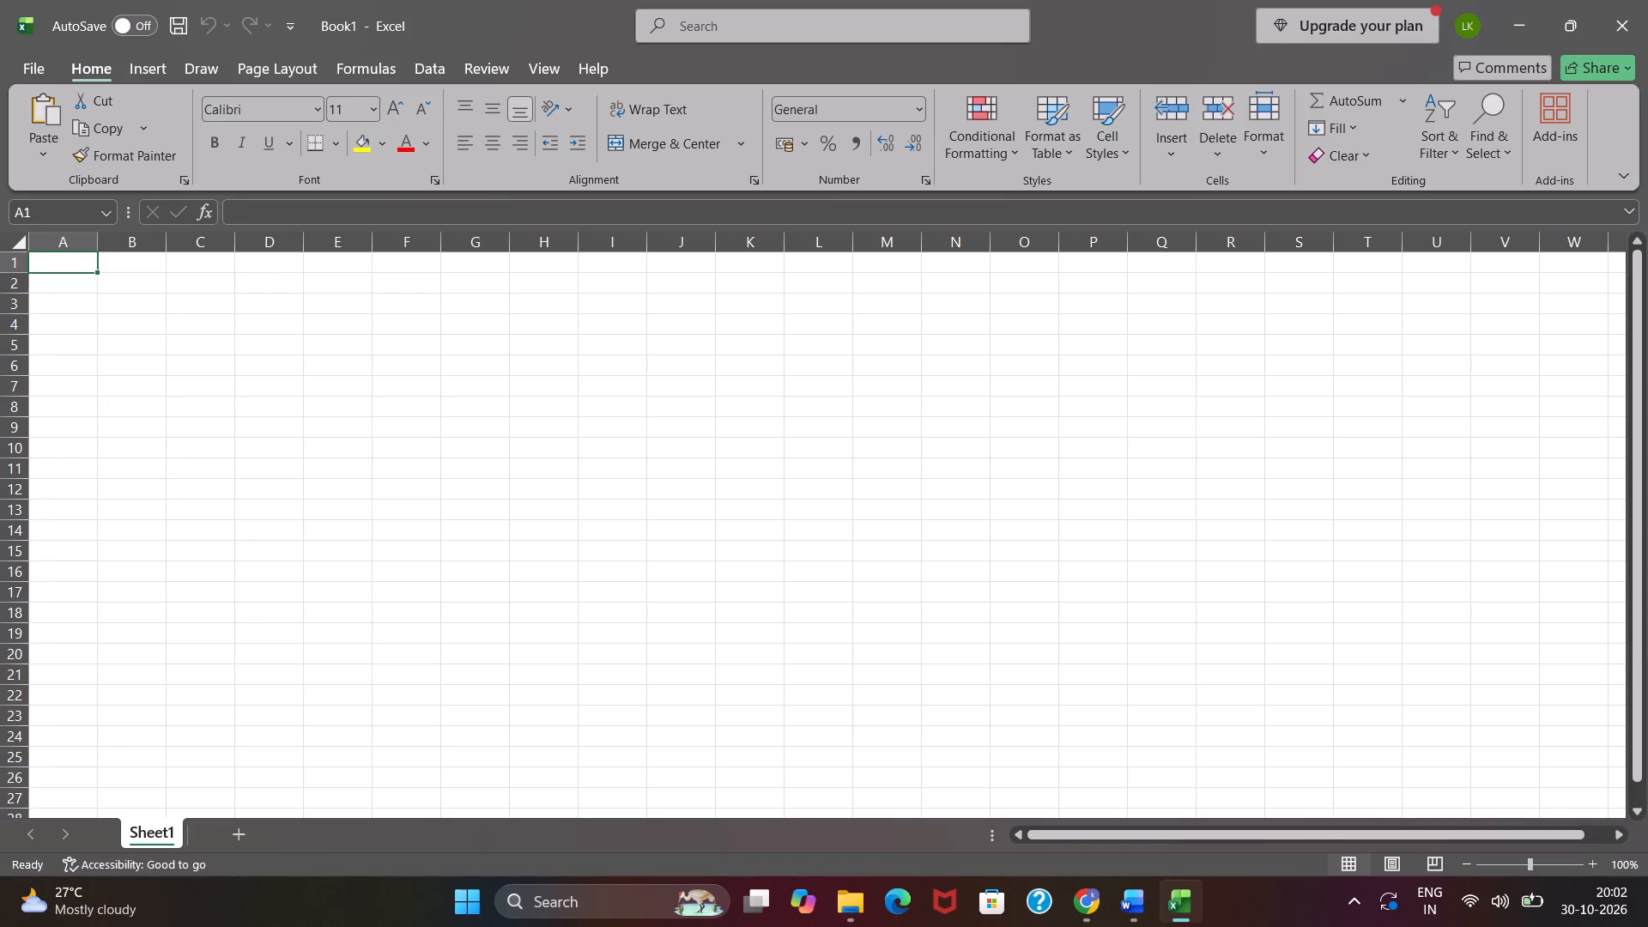
{"action": "left_click", "coordinate": [62, 258]}
{"action": "key", "text": "ctrl+v"}
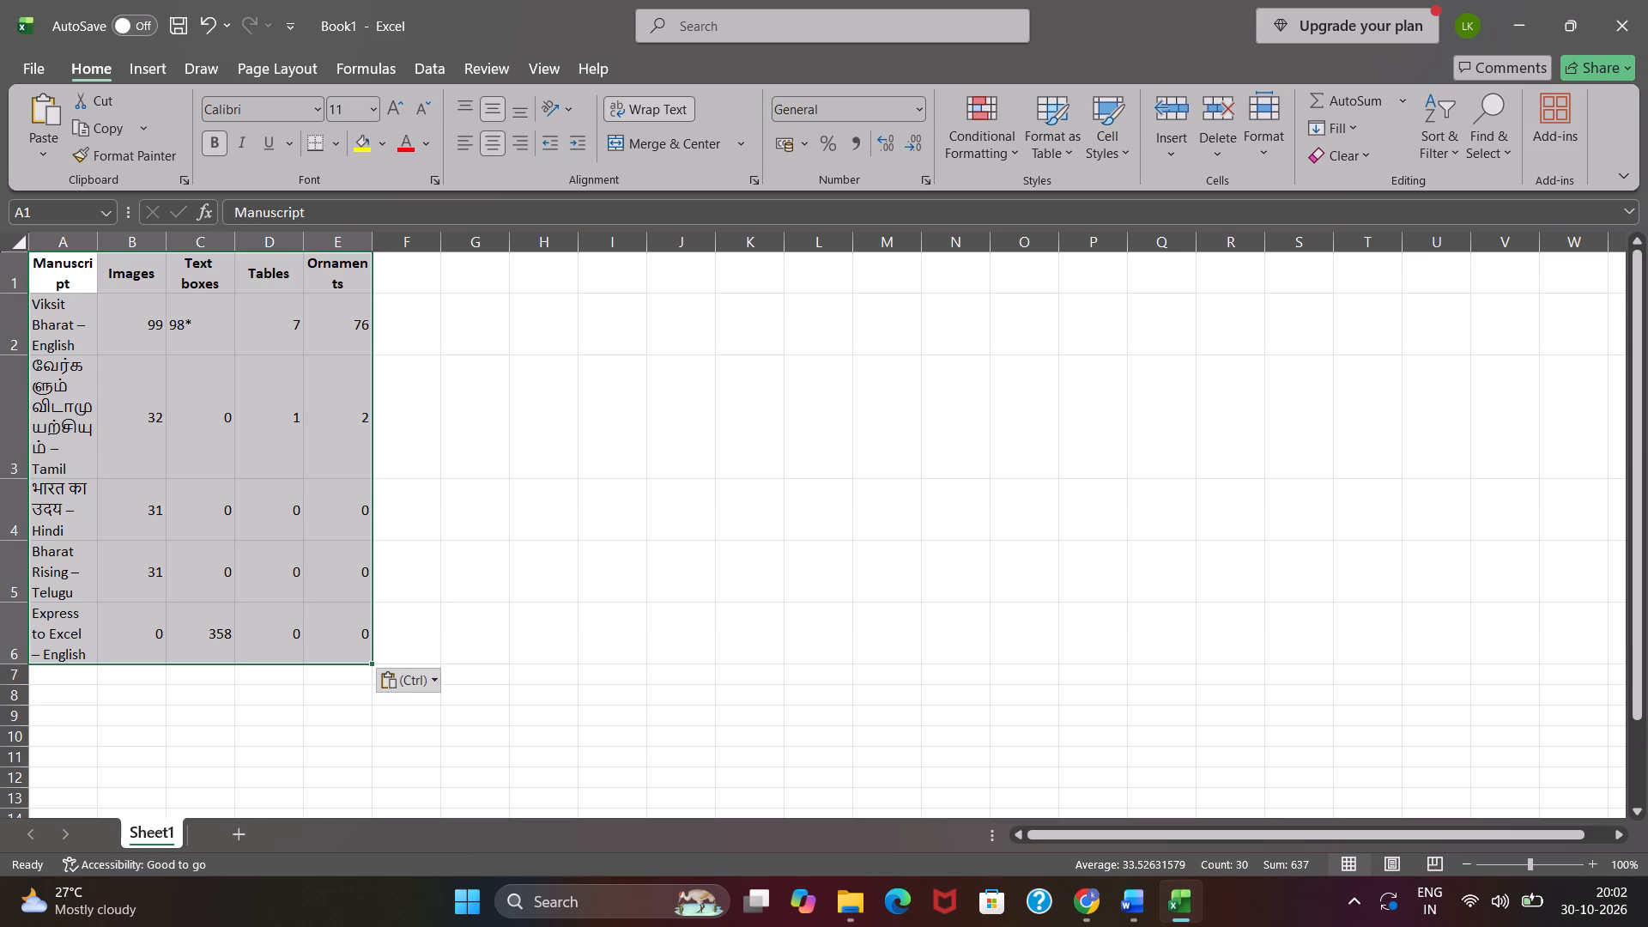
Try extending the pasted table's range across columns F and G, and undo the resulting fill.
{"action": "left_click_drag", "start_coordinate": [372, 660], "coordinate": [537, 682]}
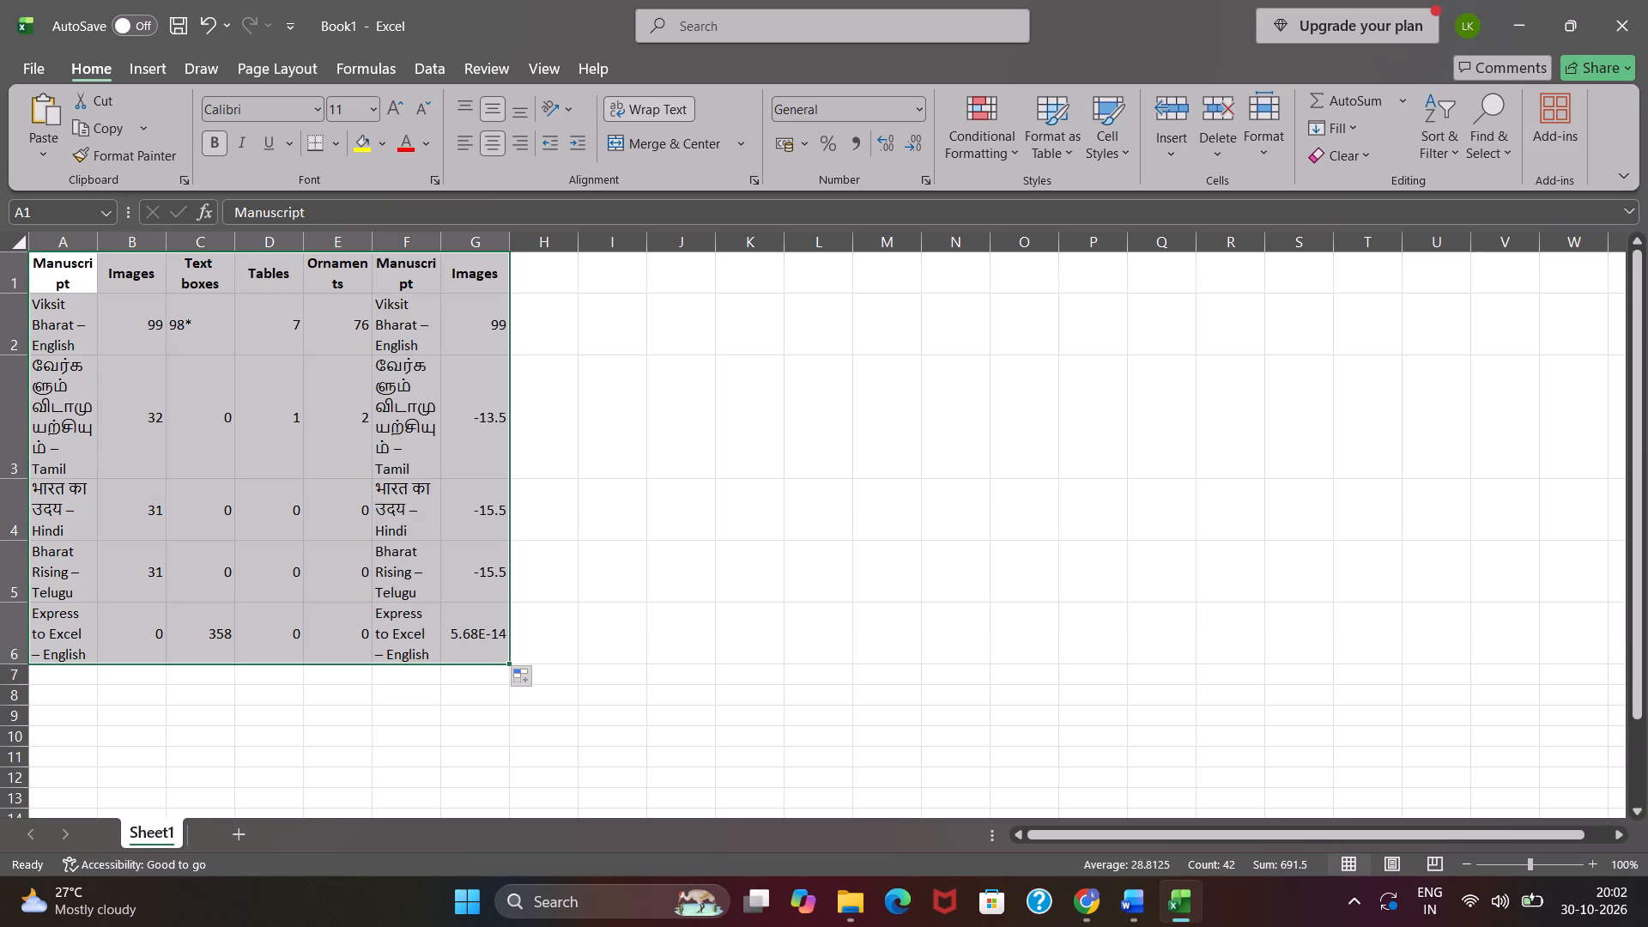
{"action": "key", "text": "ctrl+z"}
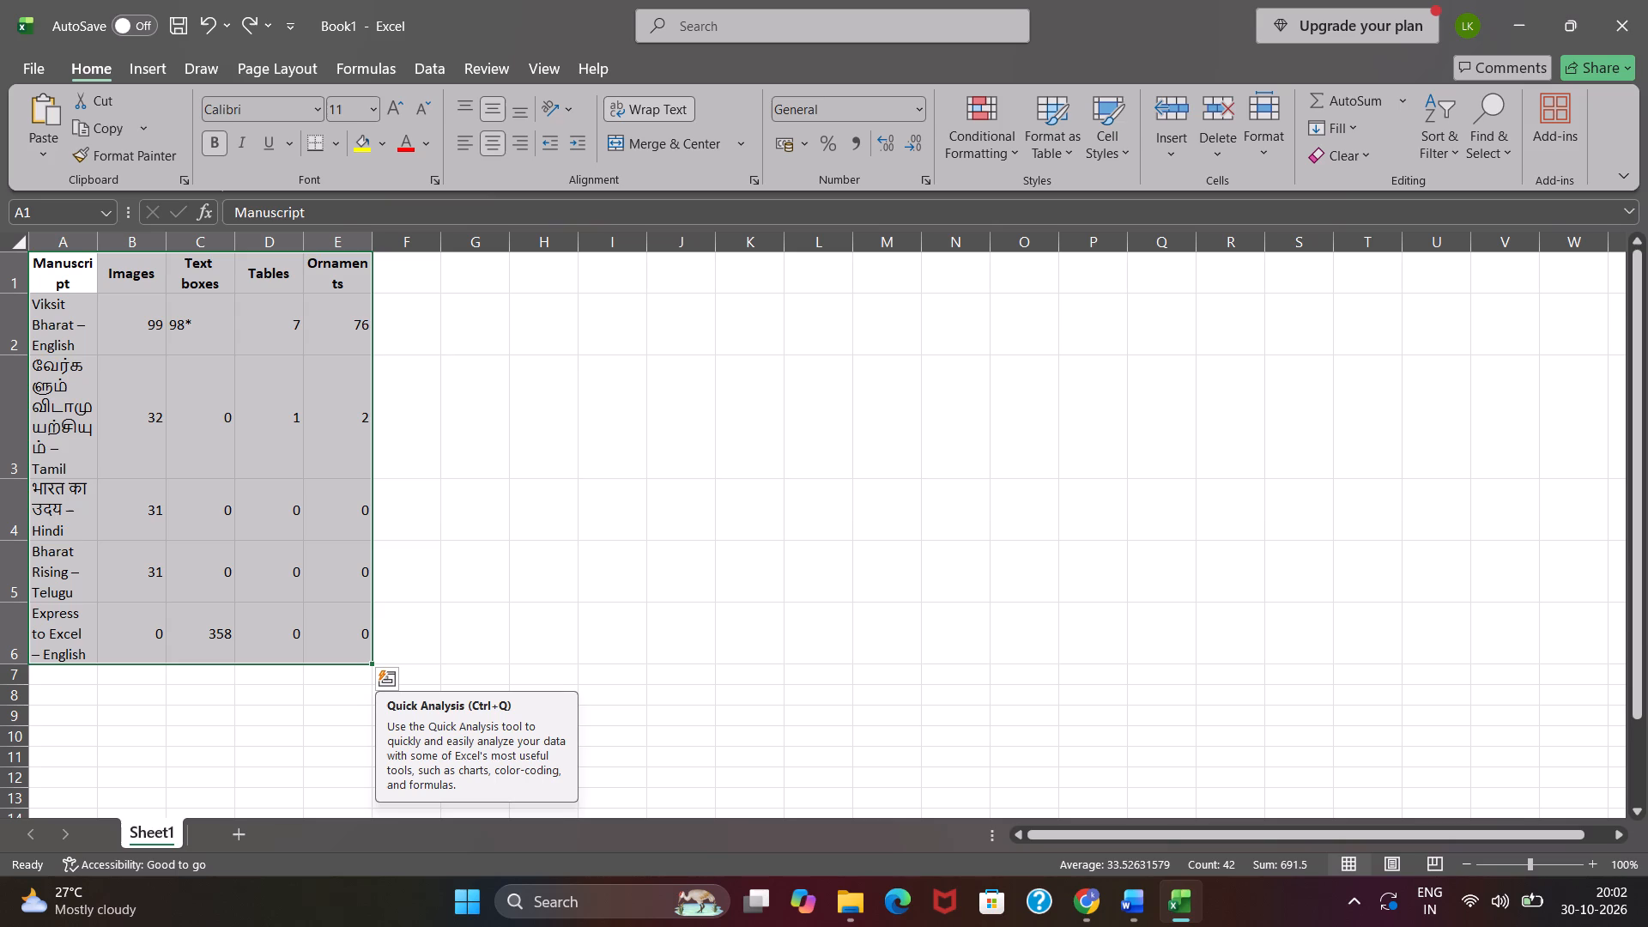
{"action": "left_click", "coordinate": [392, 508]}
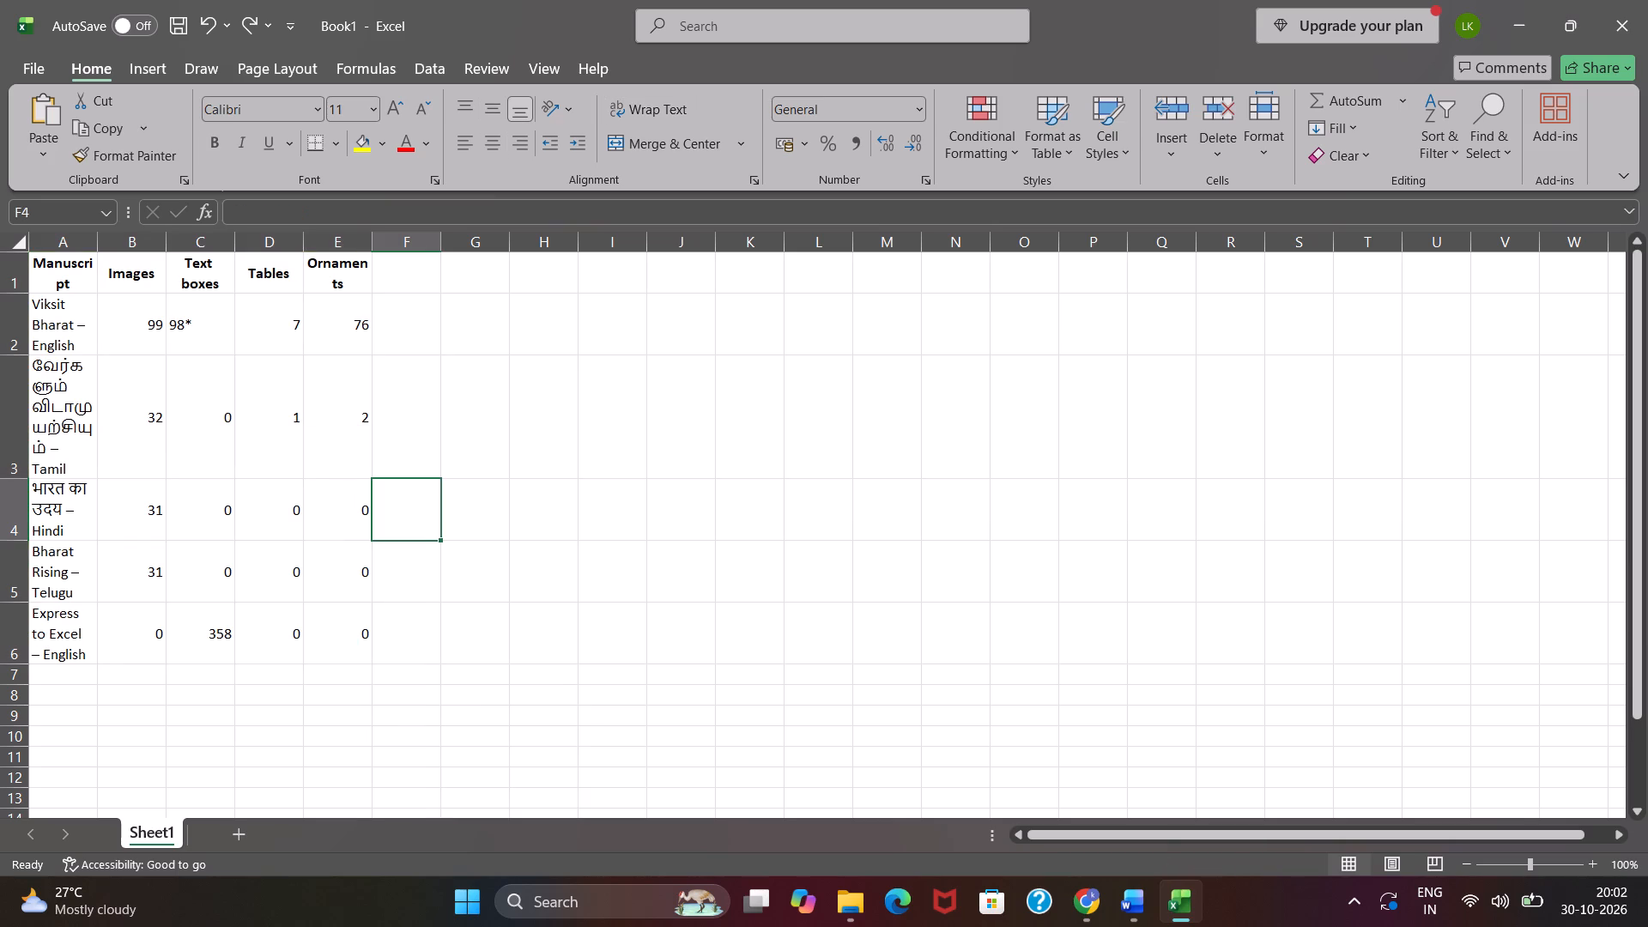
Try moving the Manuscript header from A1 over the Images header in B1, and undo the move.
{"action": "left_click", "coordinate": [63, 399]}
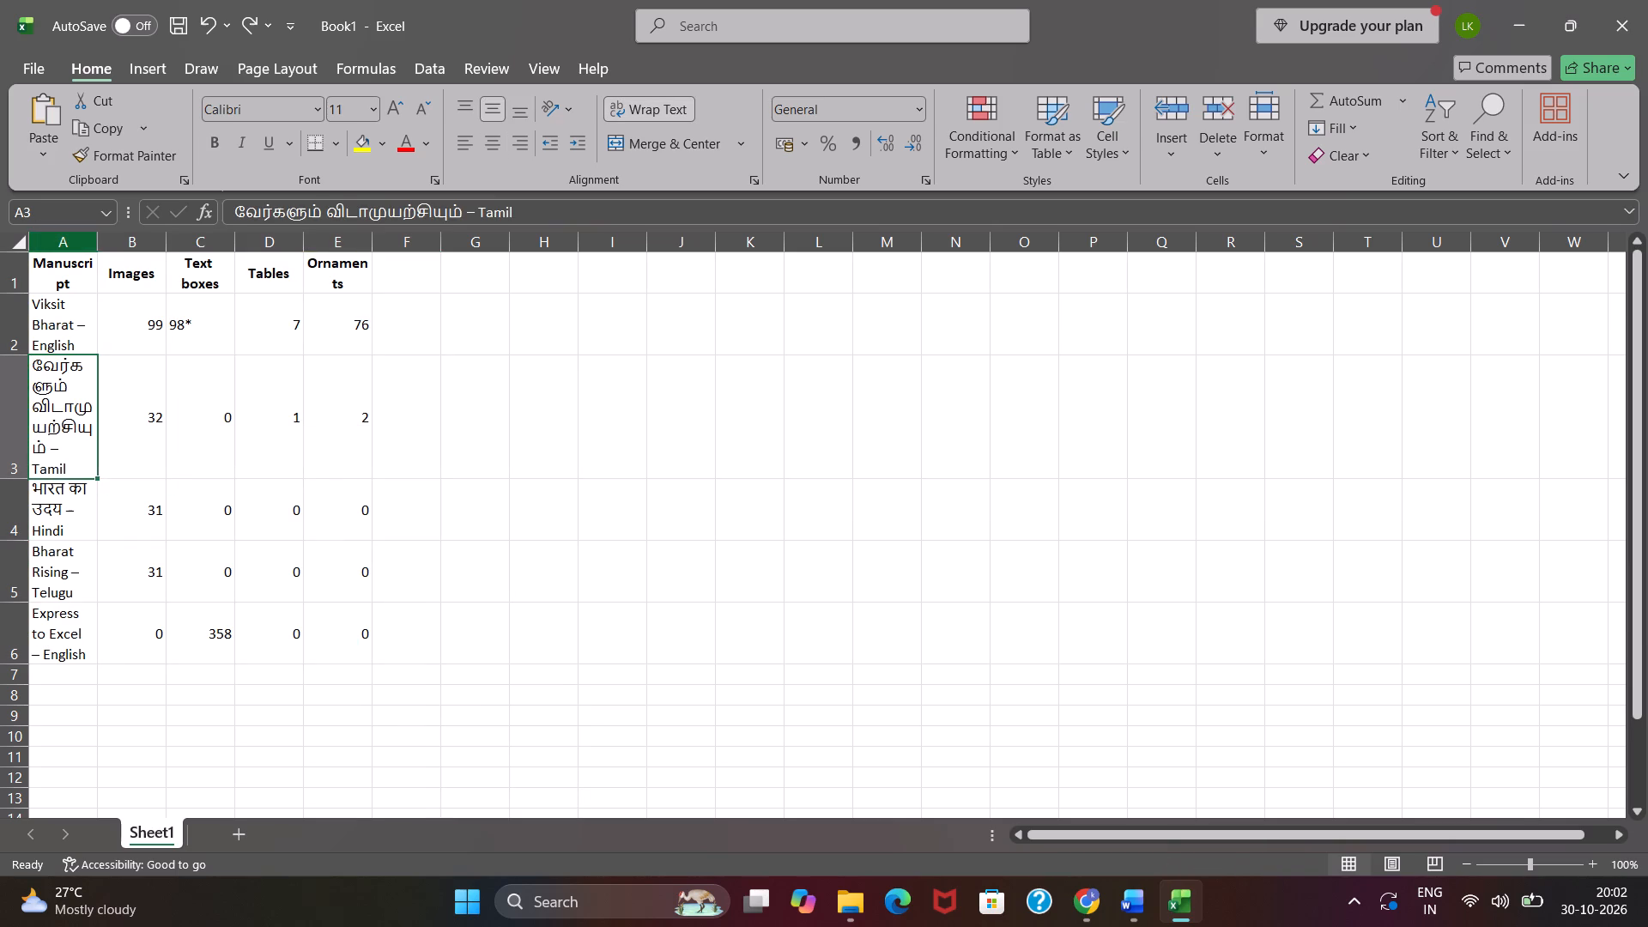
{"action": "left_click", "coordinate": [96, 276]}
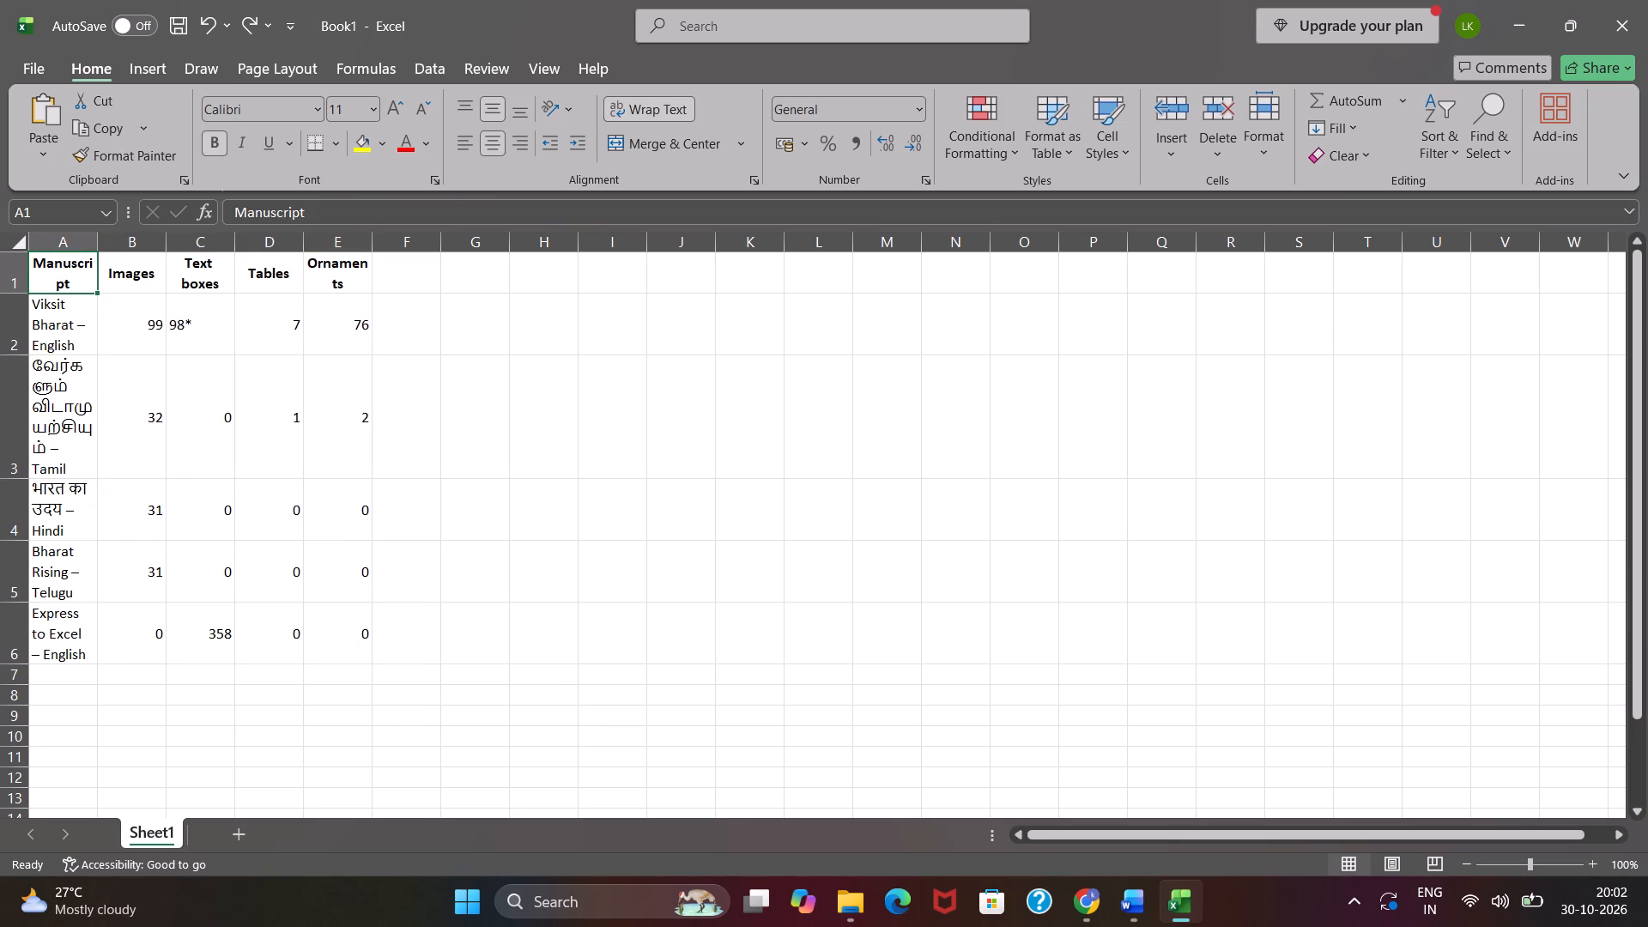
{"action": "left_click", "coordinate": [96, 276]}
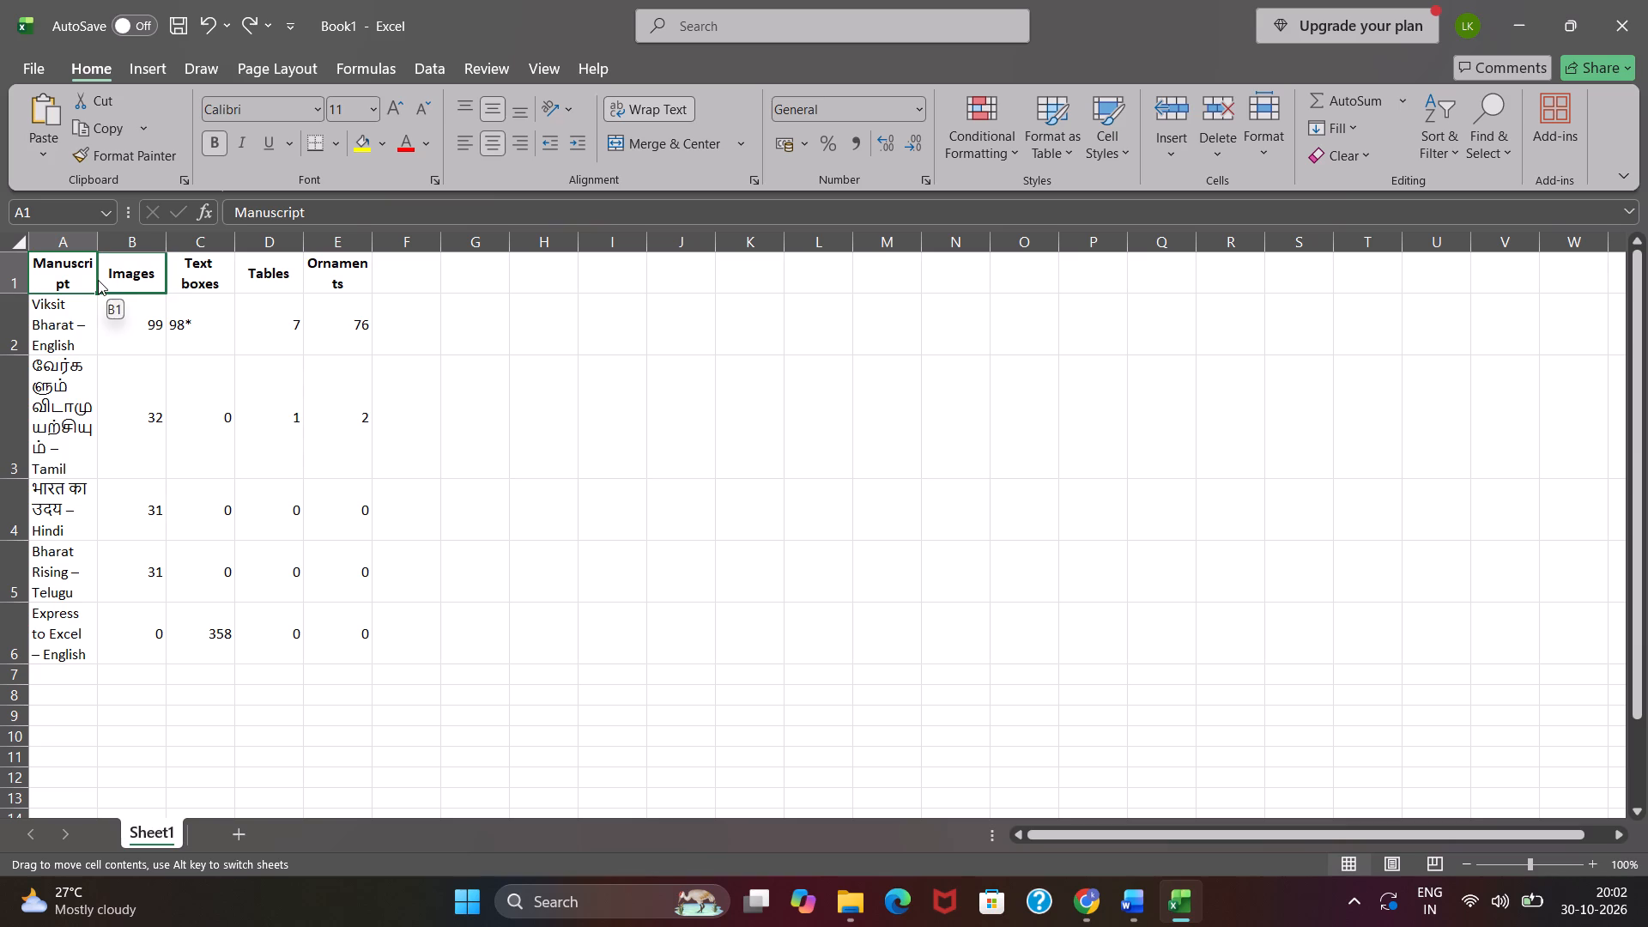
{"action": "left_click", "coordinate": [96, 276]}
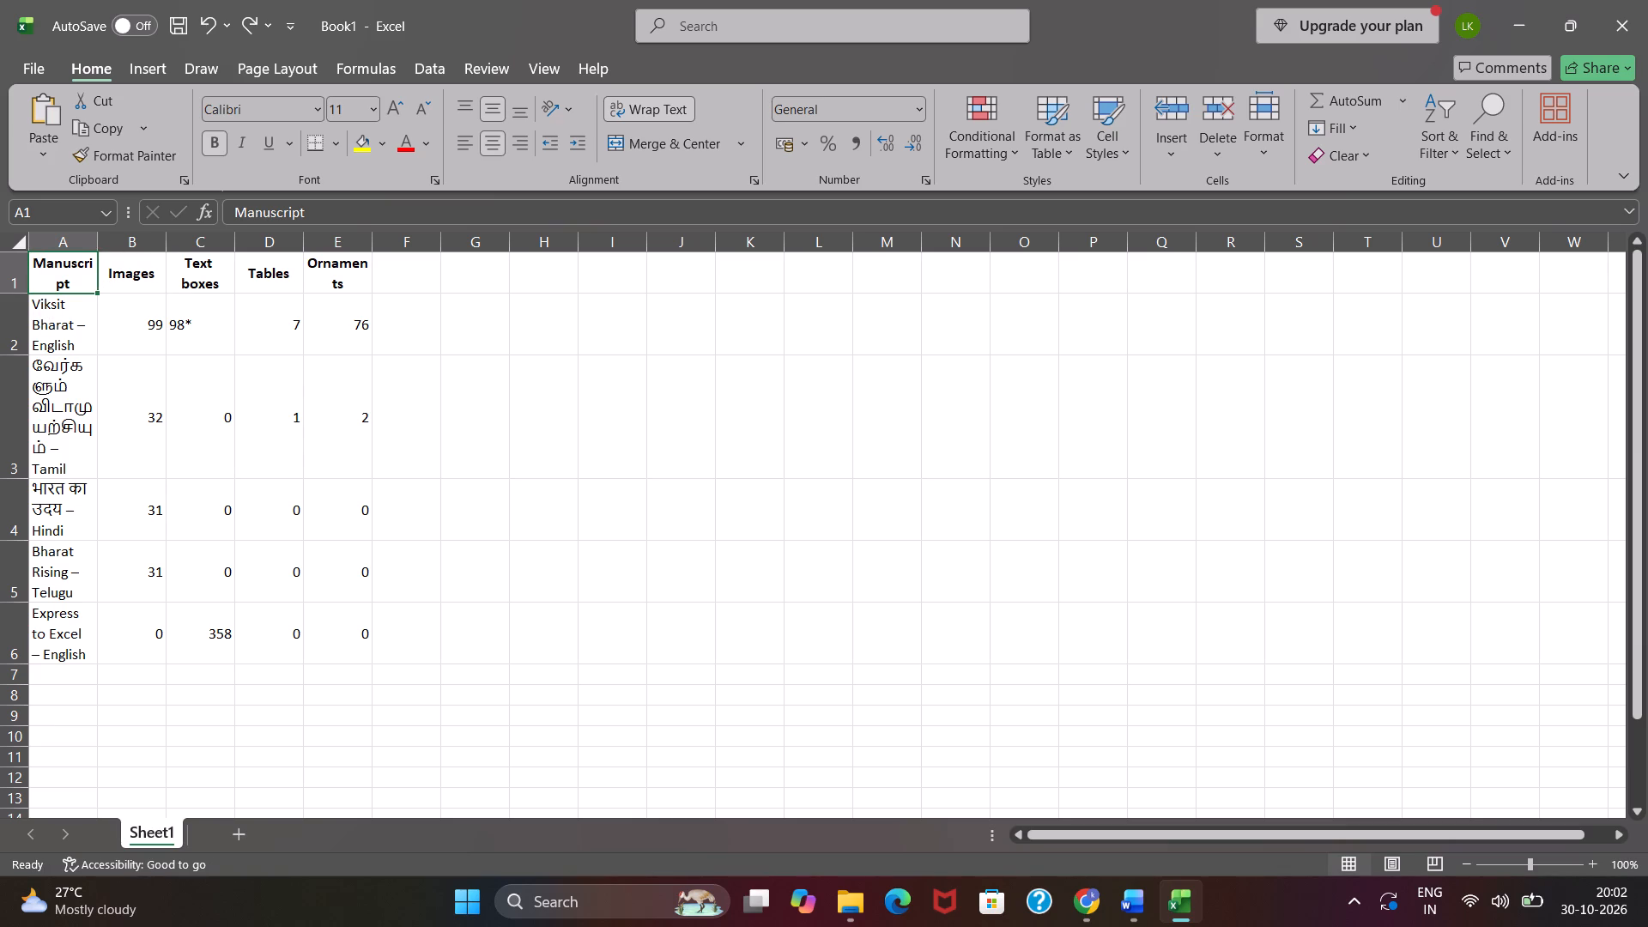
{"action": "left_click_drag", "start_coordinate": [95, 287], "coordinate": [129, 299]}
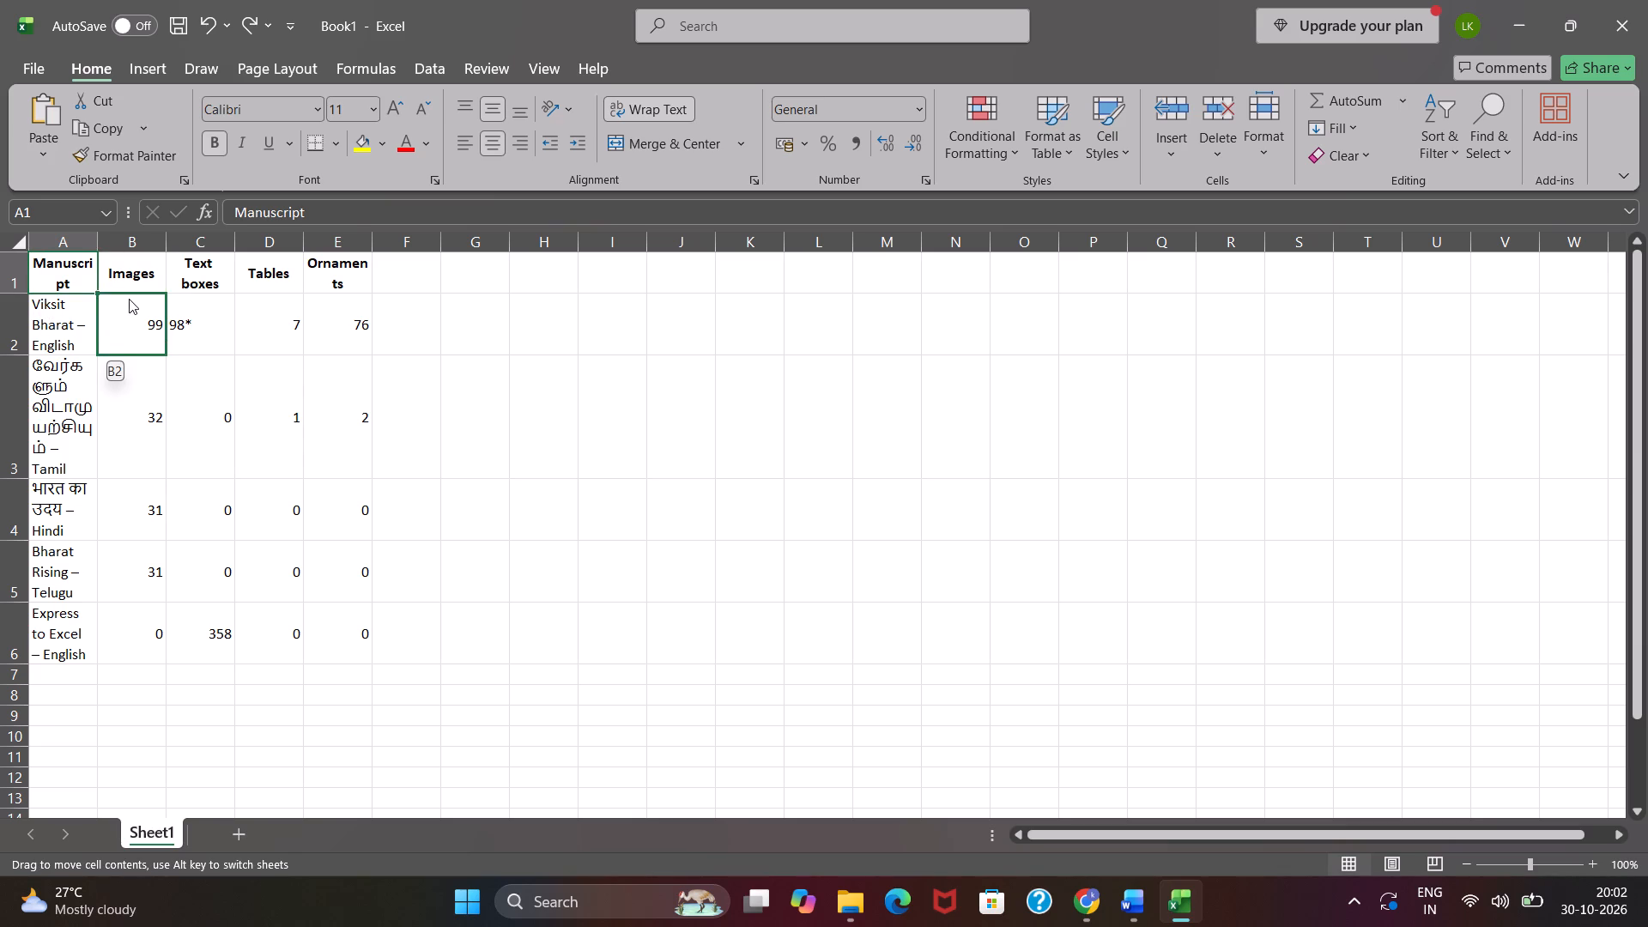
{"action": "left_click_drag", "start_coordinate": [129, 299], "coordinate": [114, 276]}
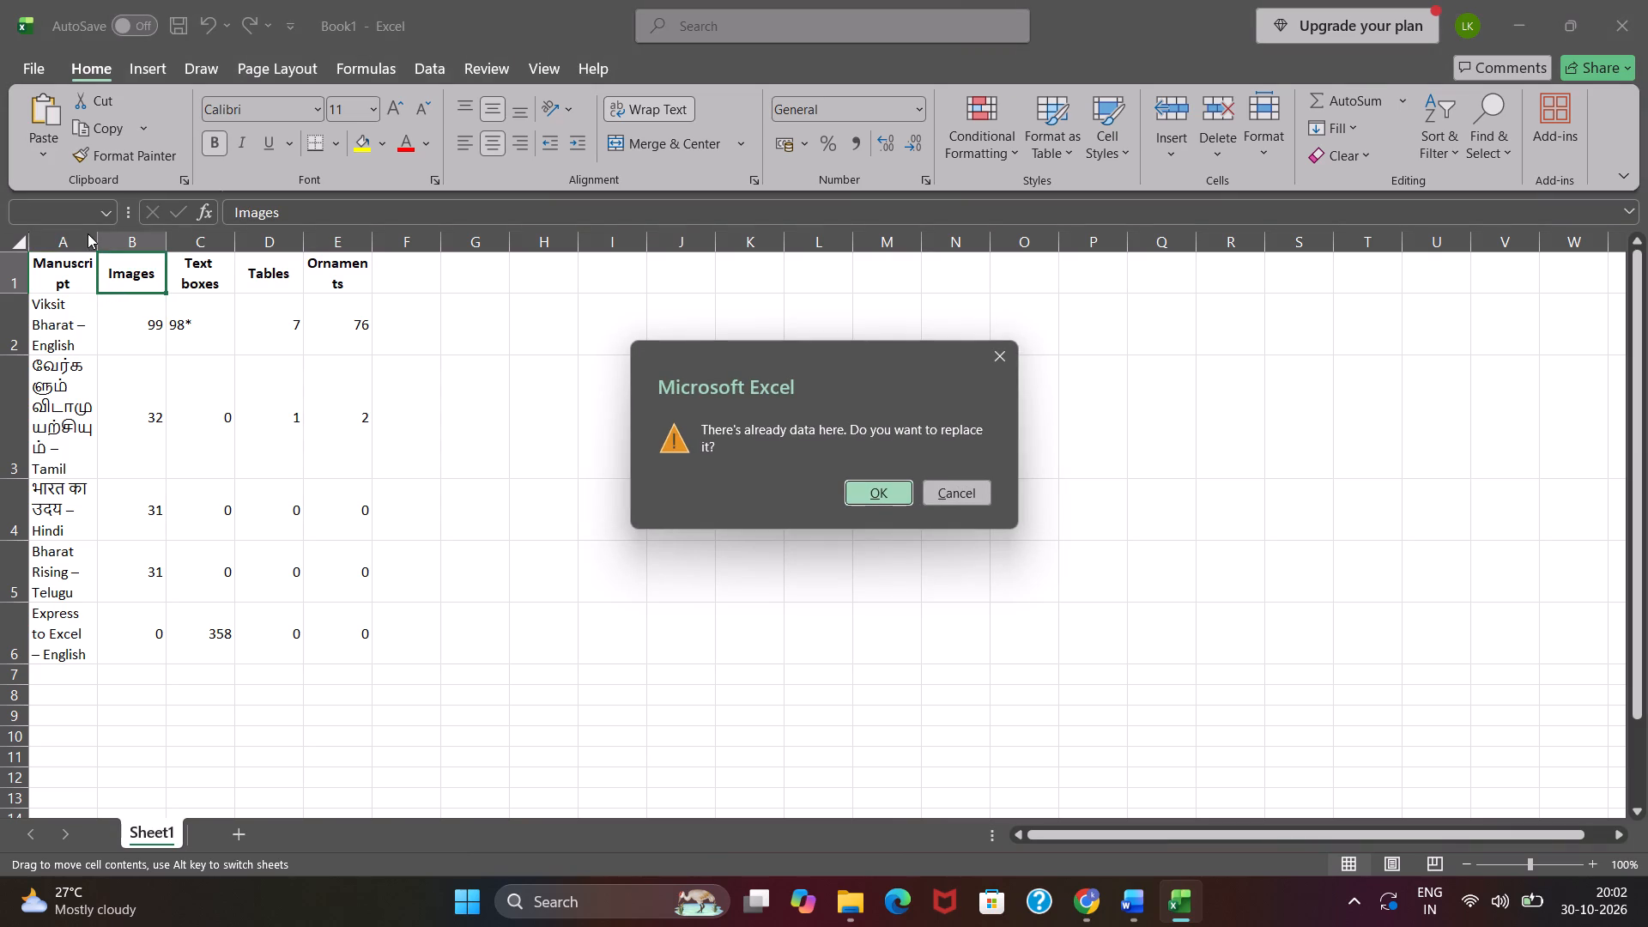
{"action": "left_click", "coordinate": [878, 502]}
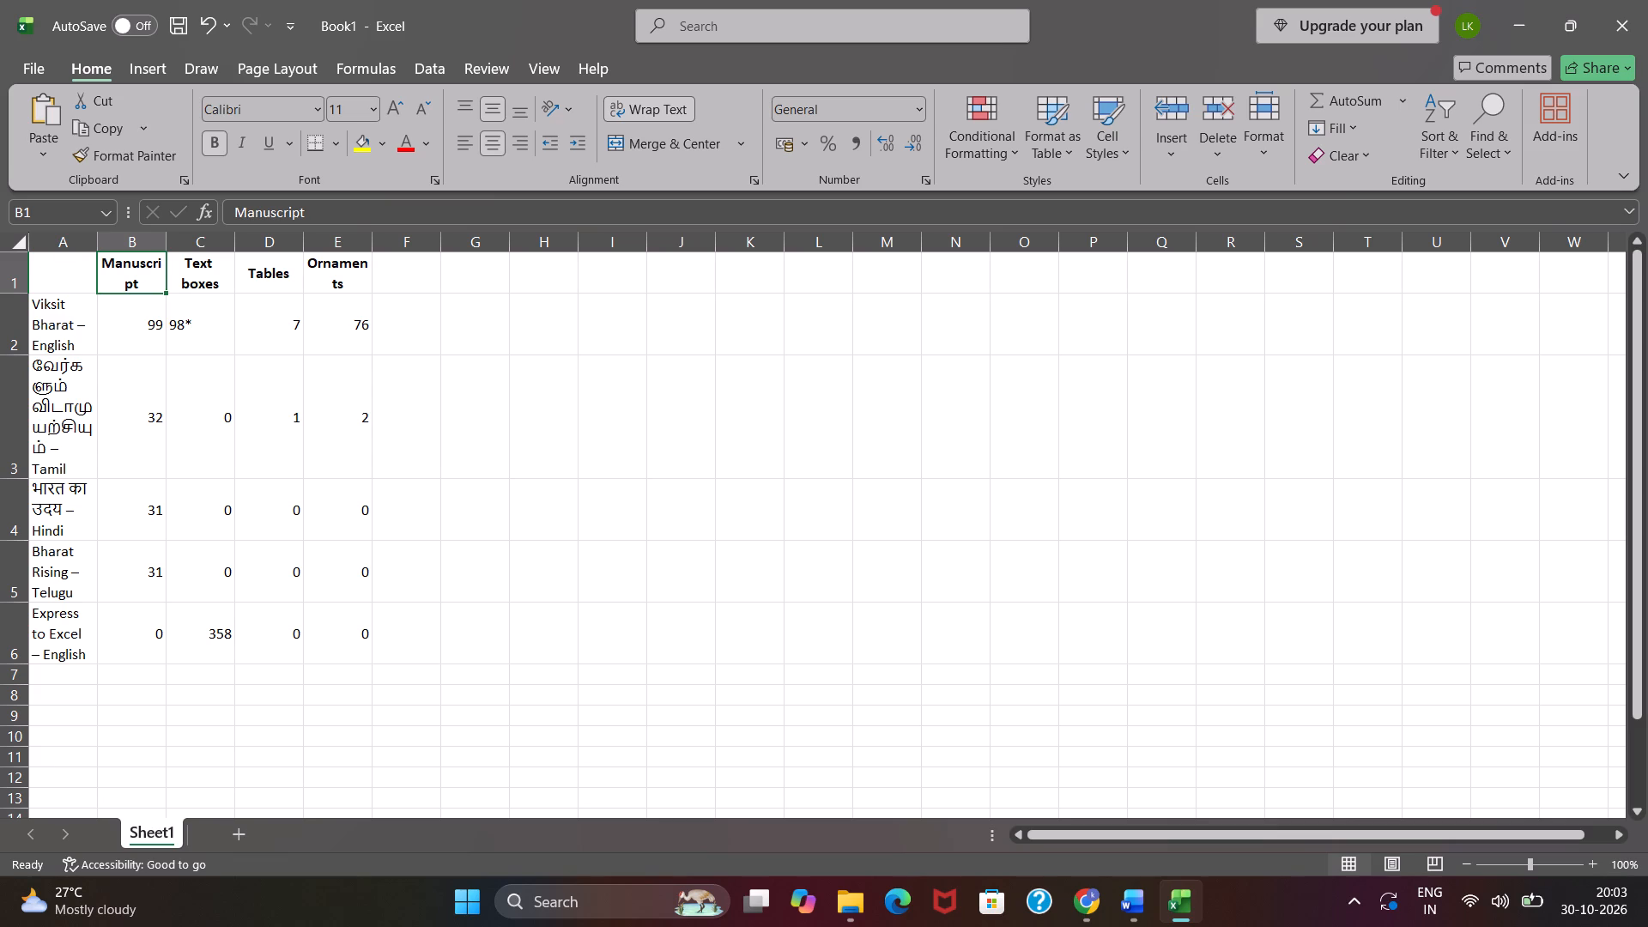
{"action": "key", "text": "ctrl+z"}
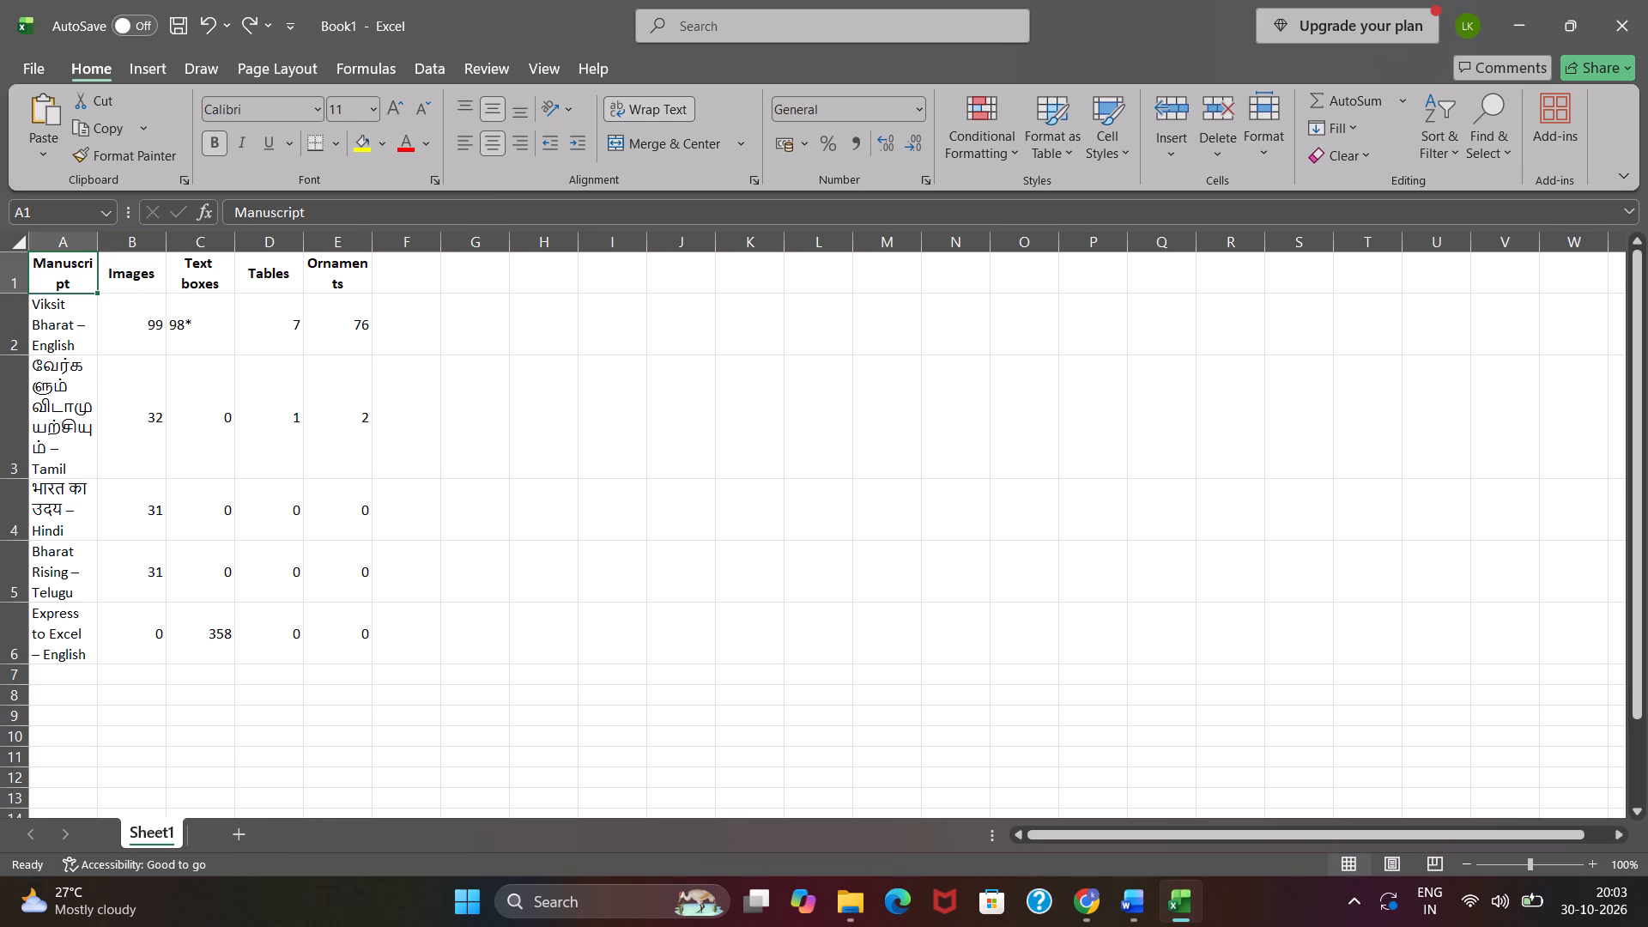
Widen column A to fit the manuscript names and column E to fit the Ornaments header on one line.
{"action": "left_click_drag", "start_coordinate": [97, 240], "coordinate": [132, 251]}
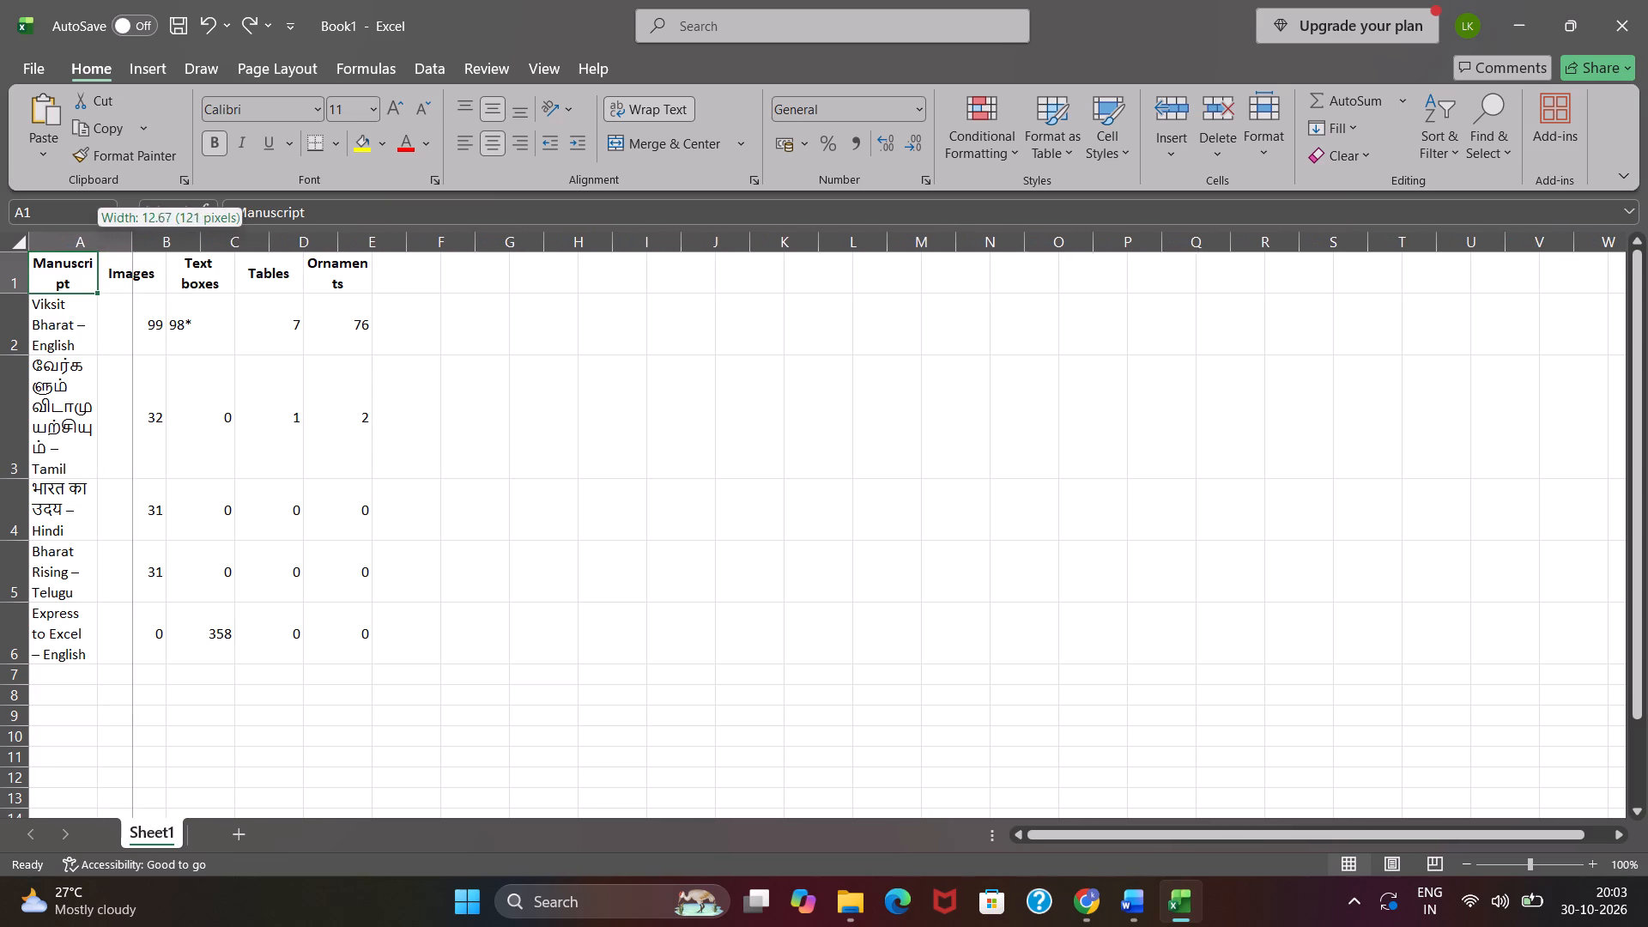
{"action": "left_click_drag", "start_coordinate": [132, 251], "coordinate": [171, 261]}
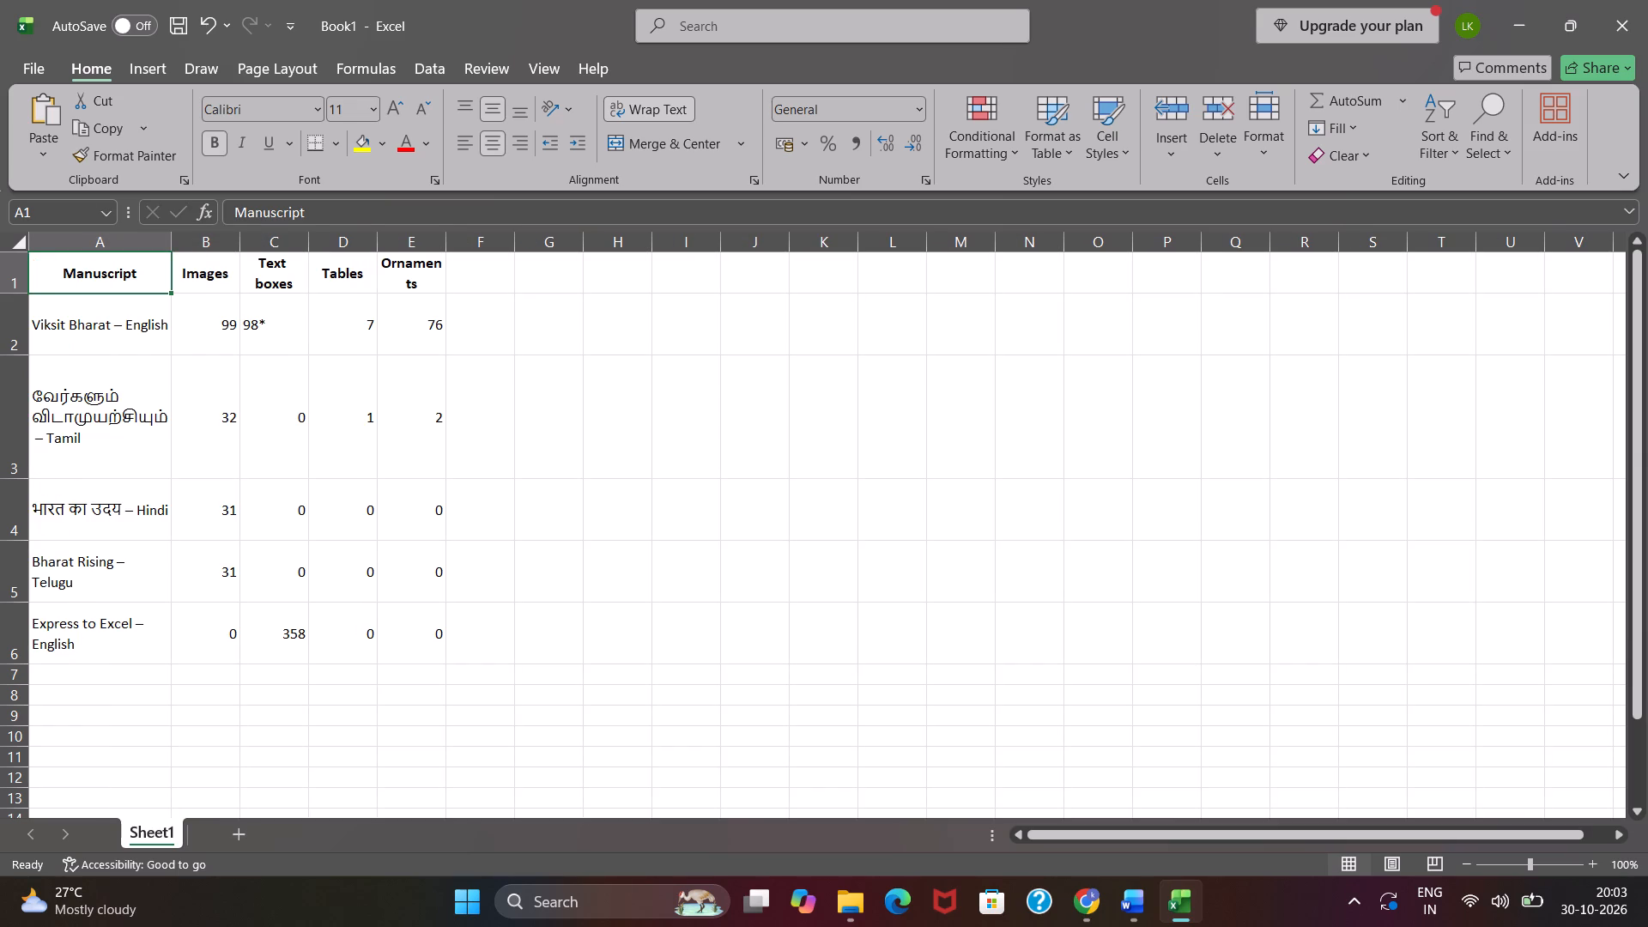
{"action": "left_click_drag", "start_coordinate": [169, 241], "coordinate": [211, 248]}
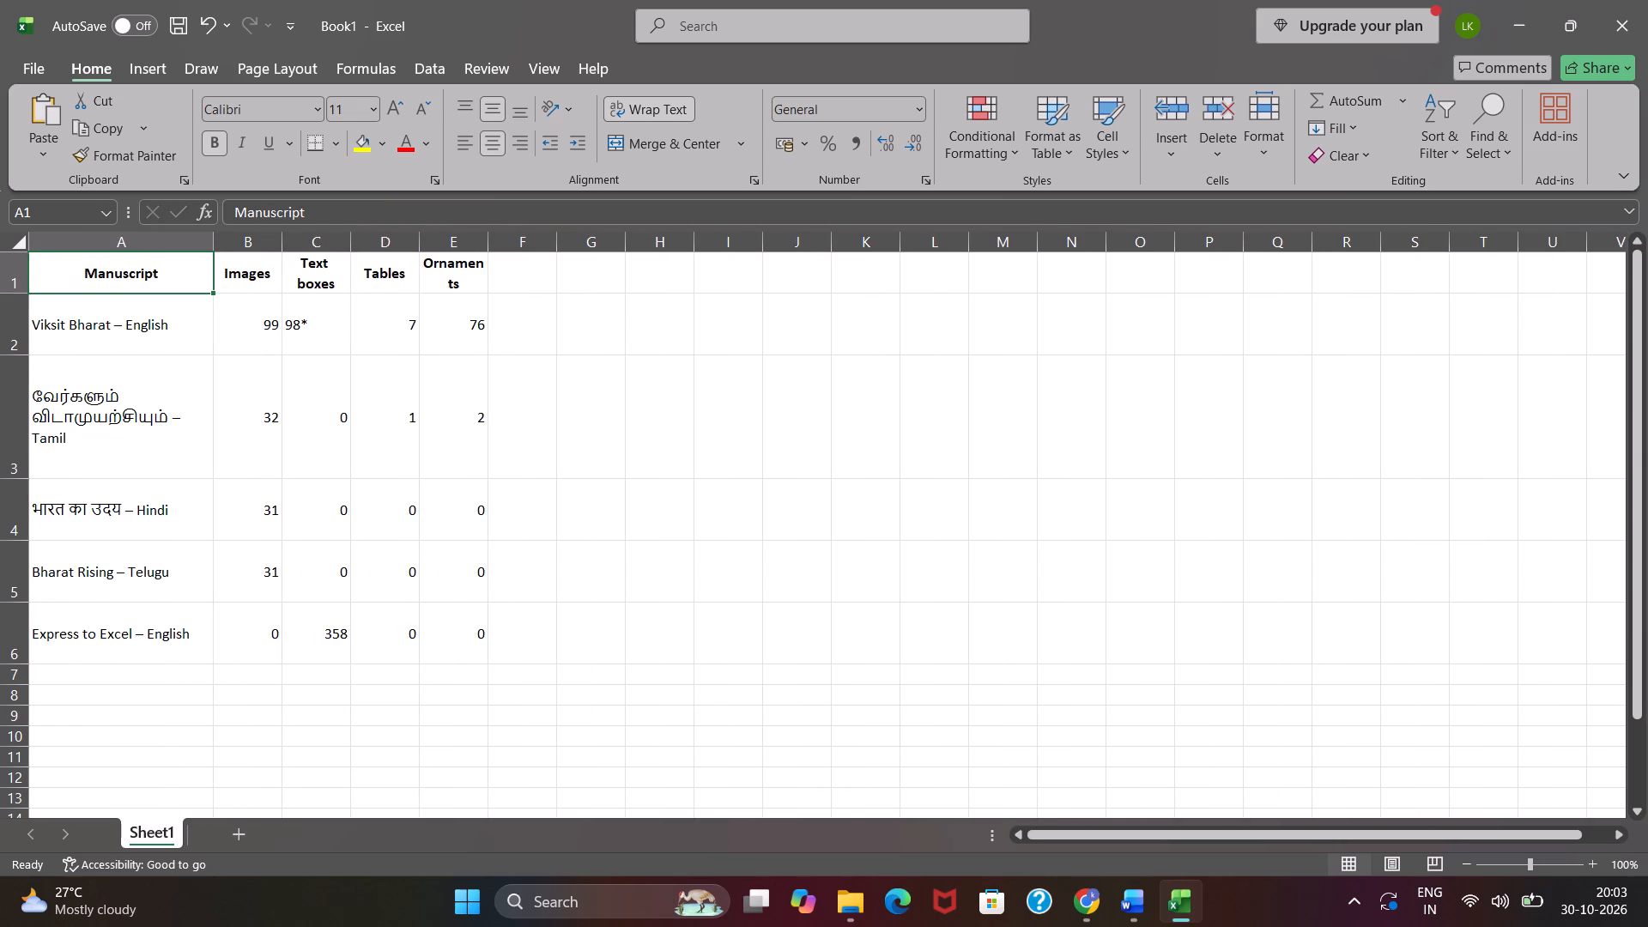
{"action": "left_click_drag", "start_coordinate": [282, 274], "coordinate": [305, 275]}
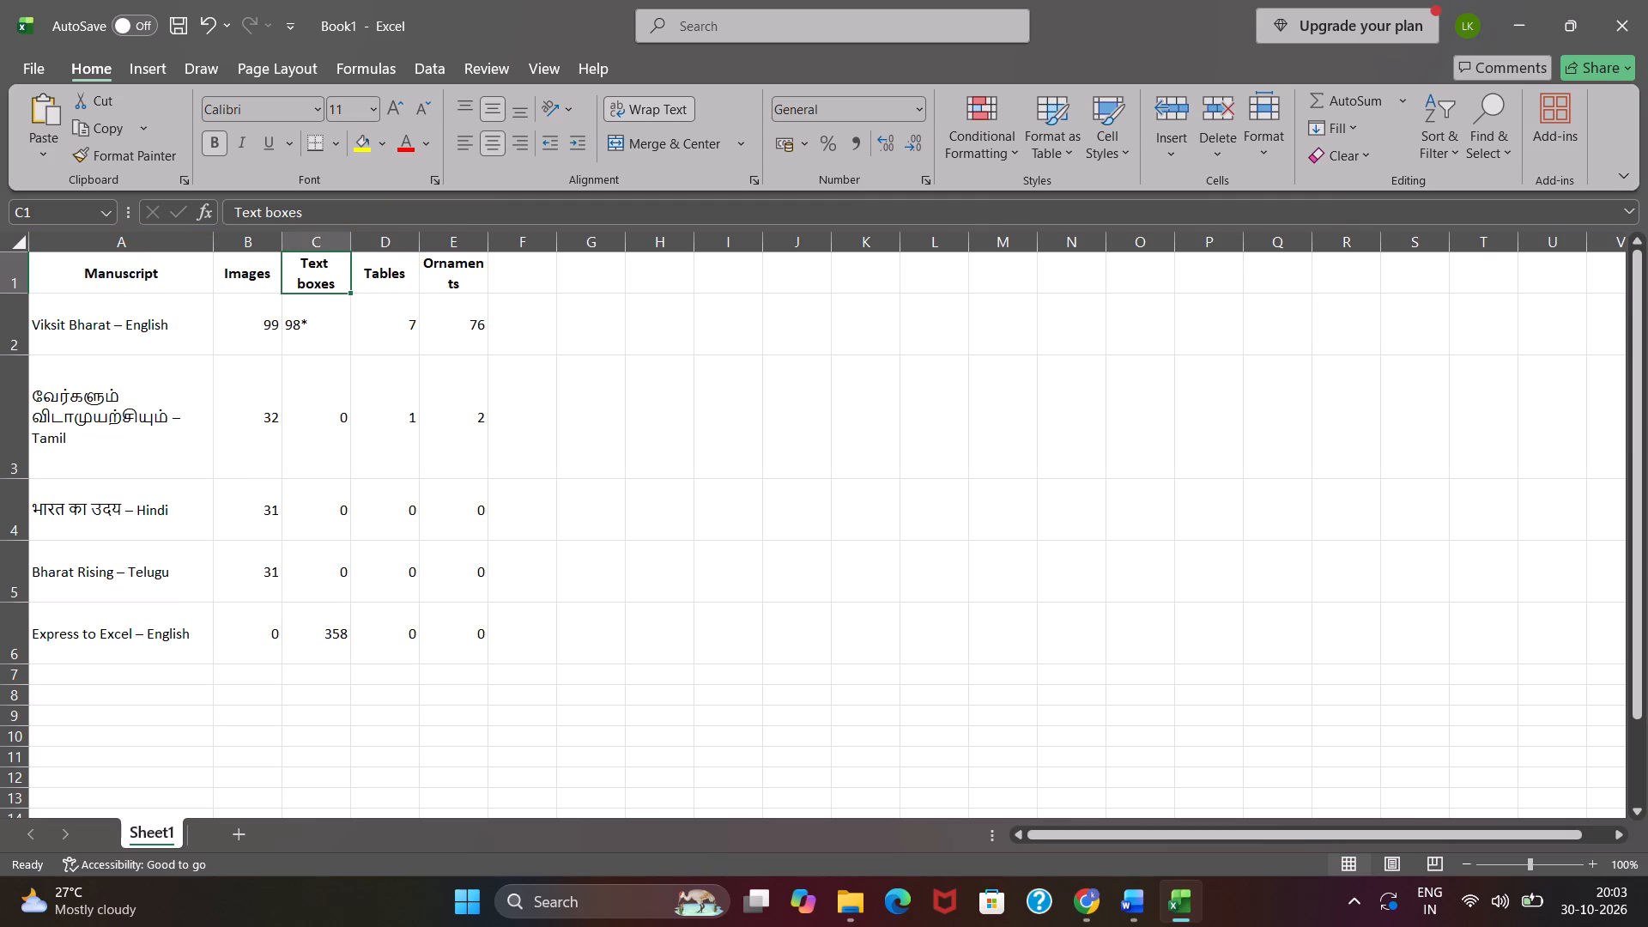
{"action": "left_click_drag", "start_coordinate": [214, 246], "coordinate": [226, 246]}
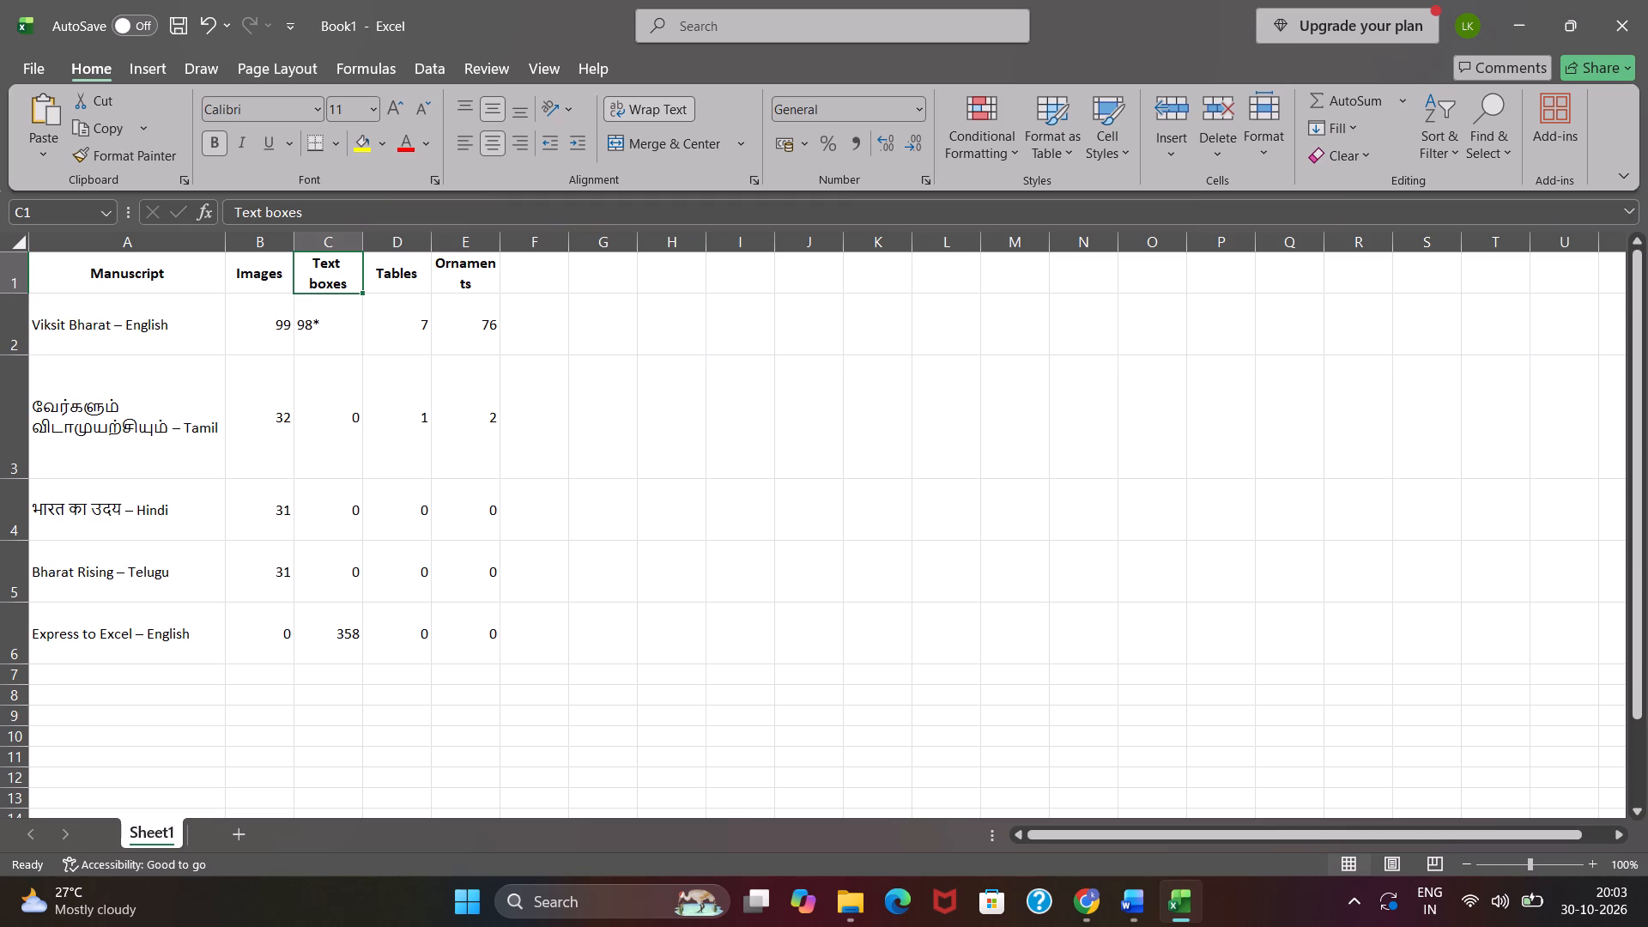
{"action": "left_click_drag", "start_coordinate": [499, 243], "coordinate": [517, 244]}
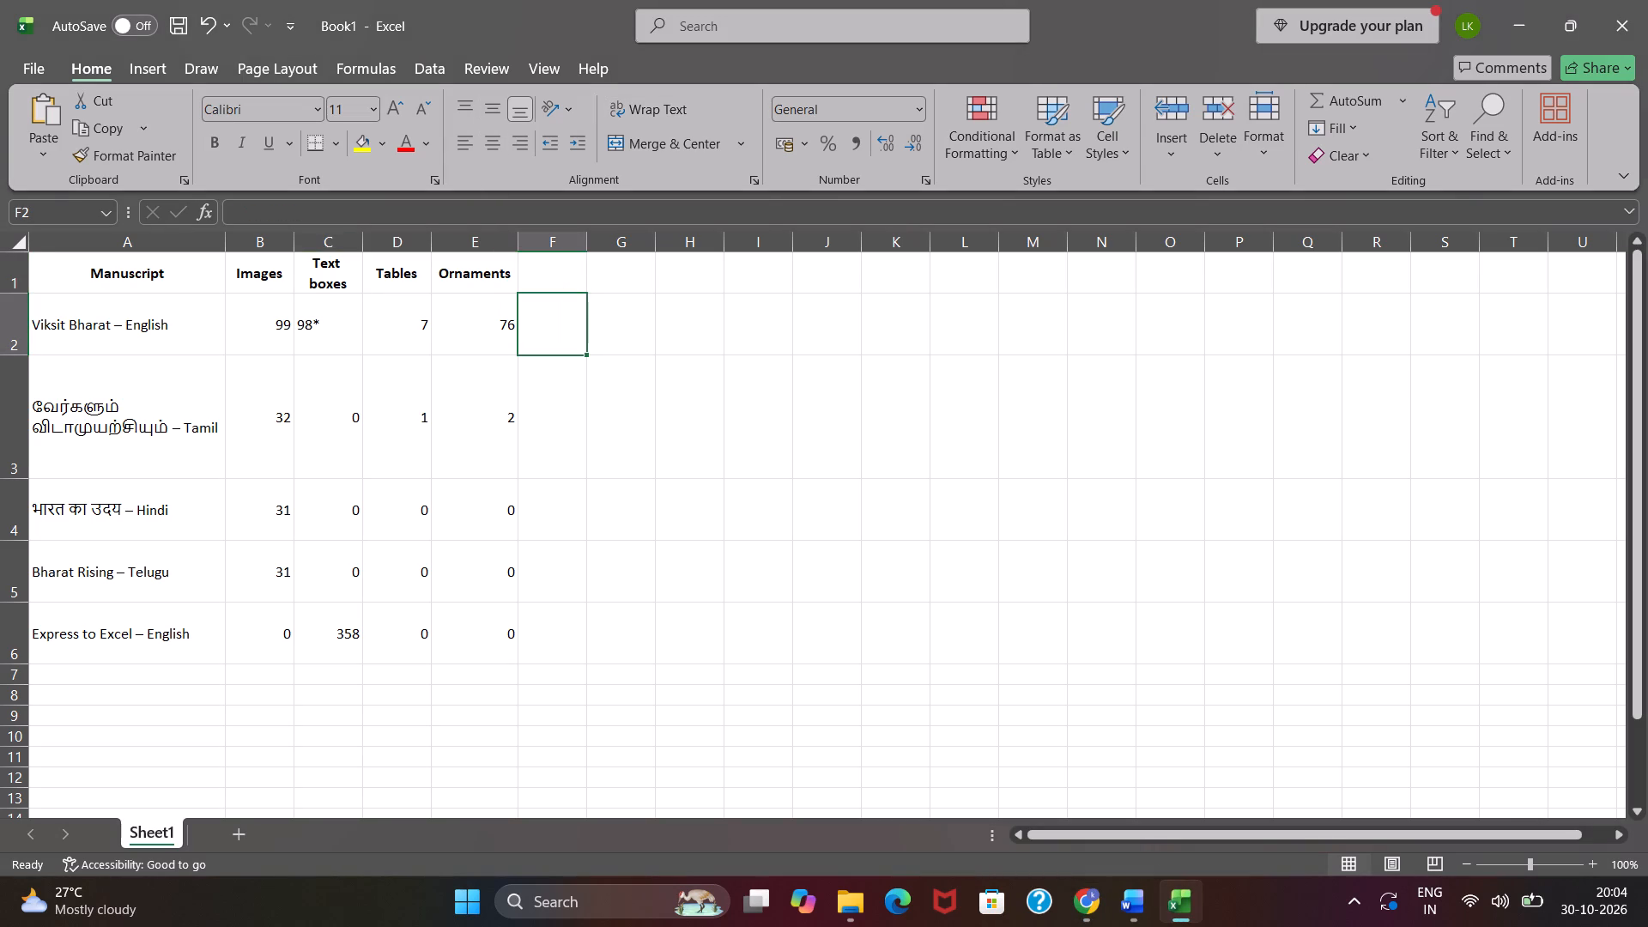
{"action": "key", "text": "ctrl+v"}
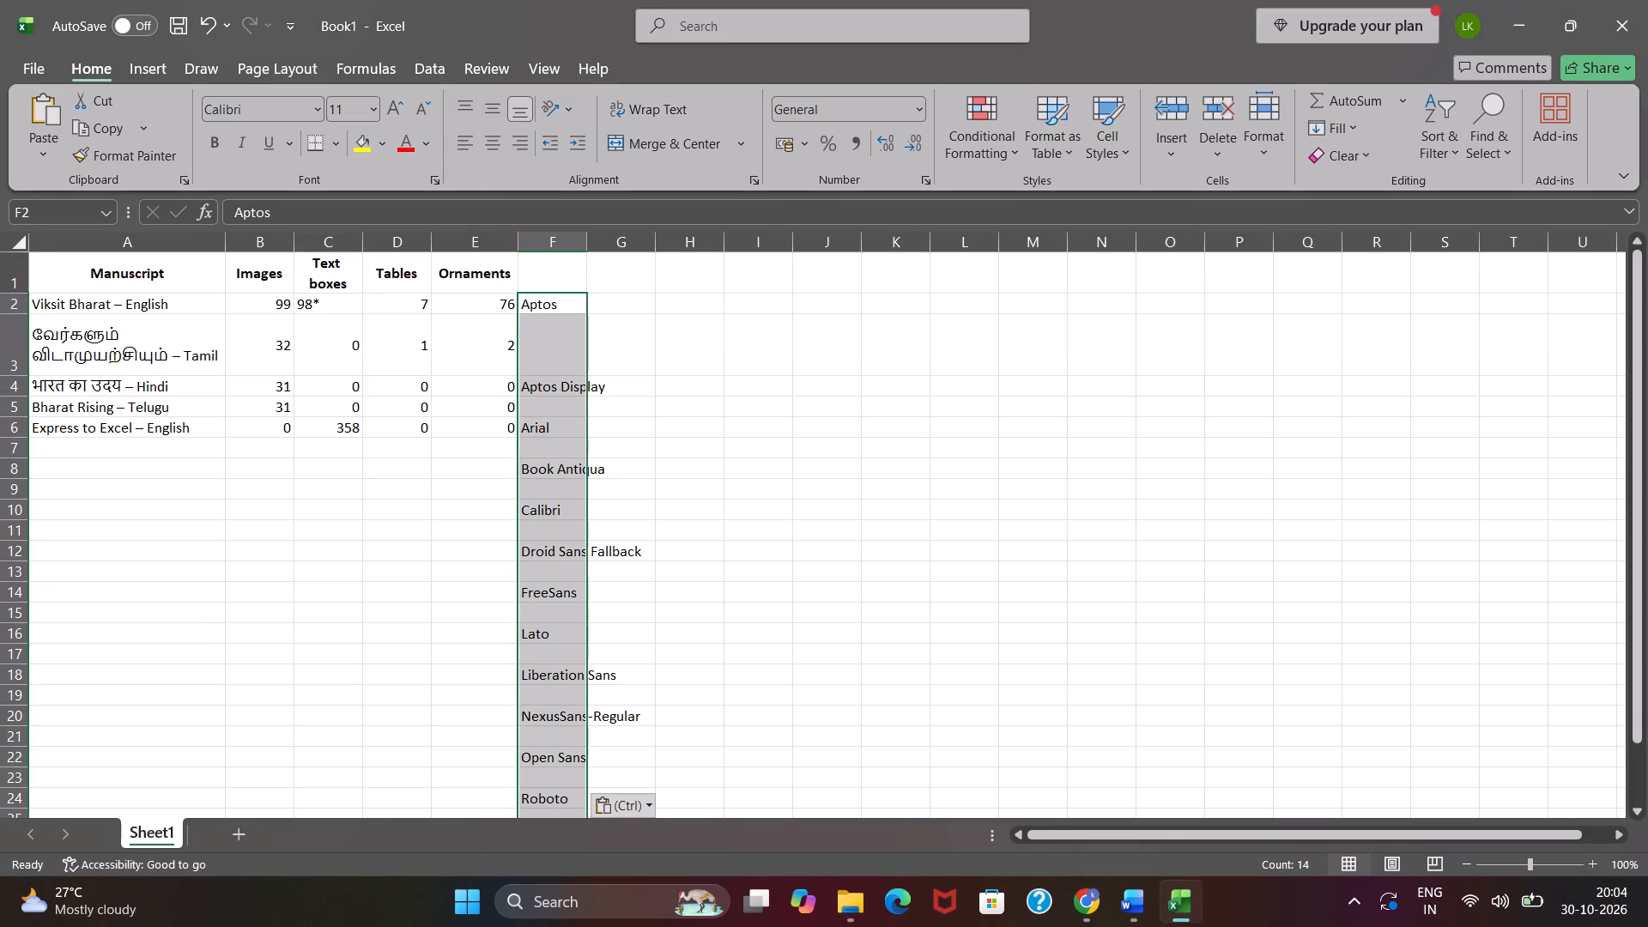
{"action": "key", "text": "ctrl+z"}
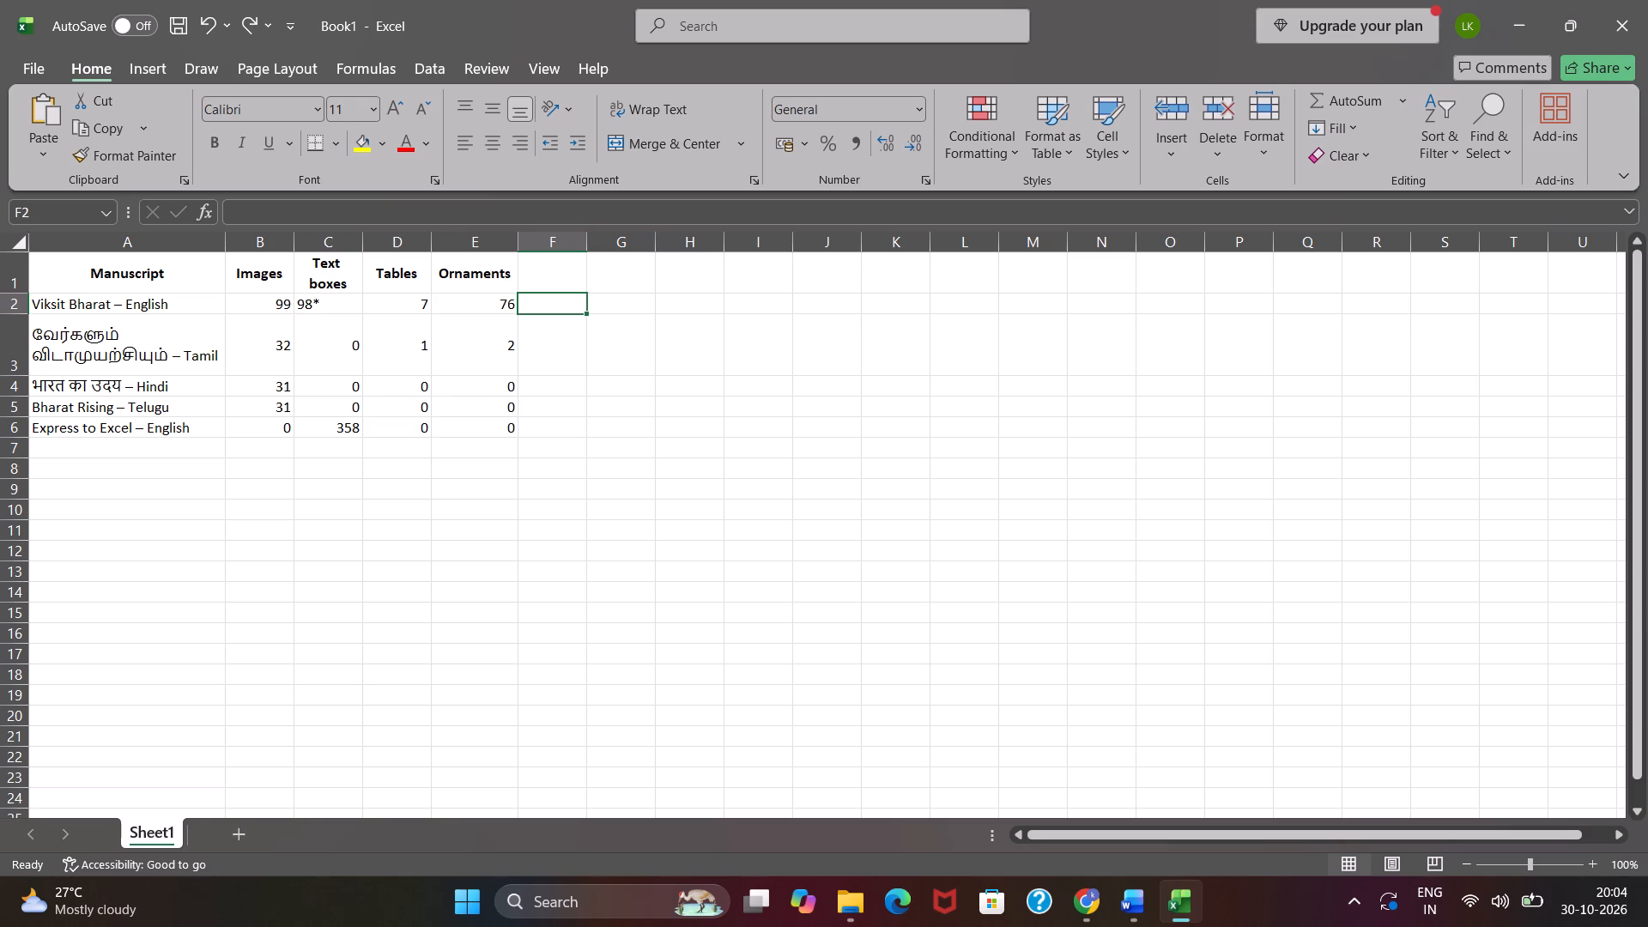
Widen column F to fit the font names and paste the copied Viksit Bharat font list starting at cell F2.
{"action": "left_click_drag", "start_coordinate": [588, 244], "coordinate": [709, 244]}
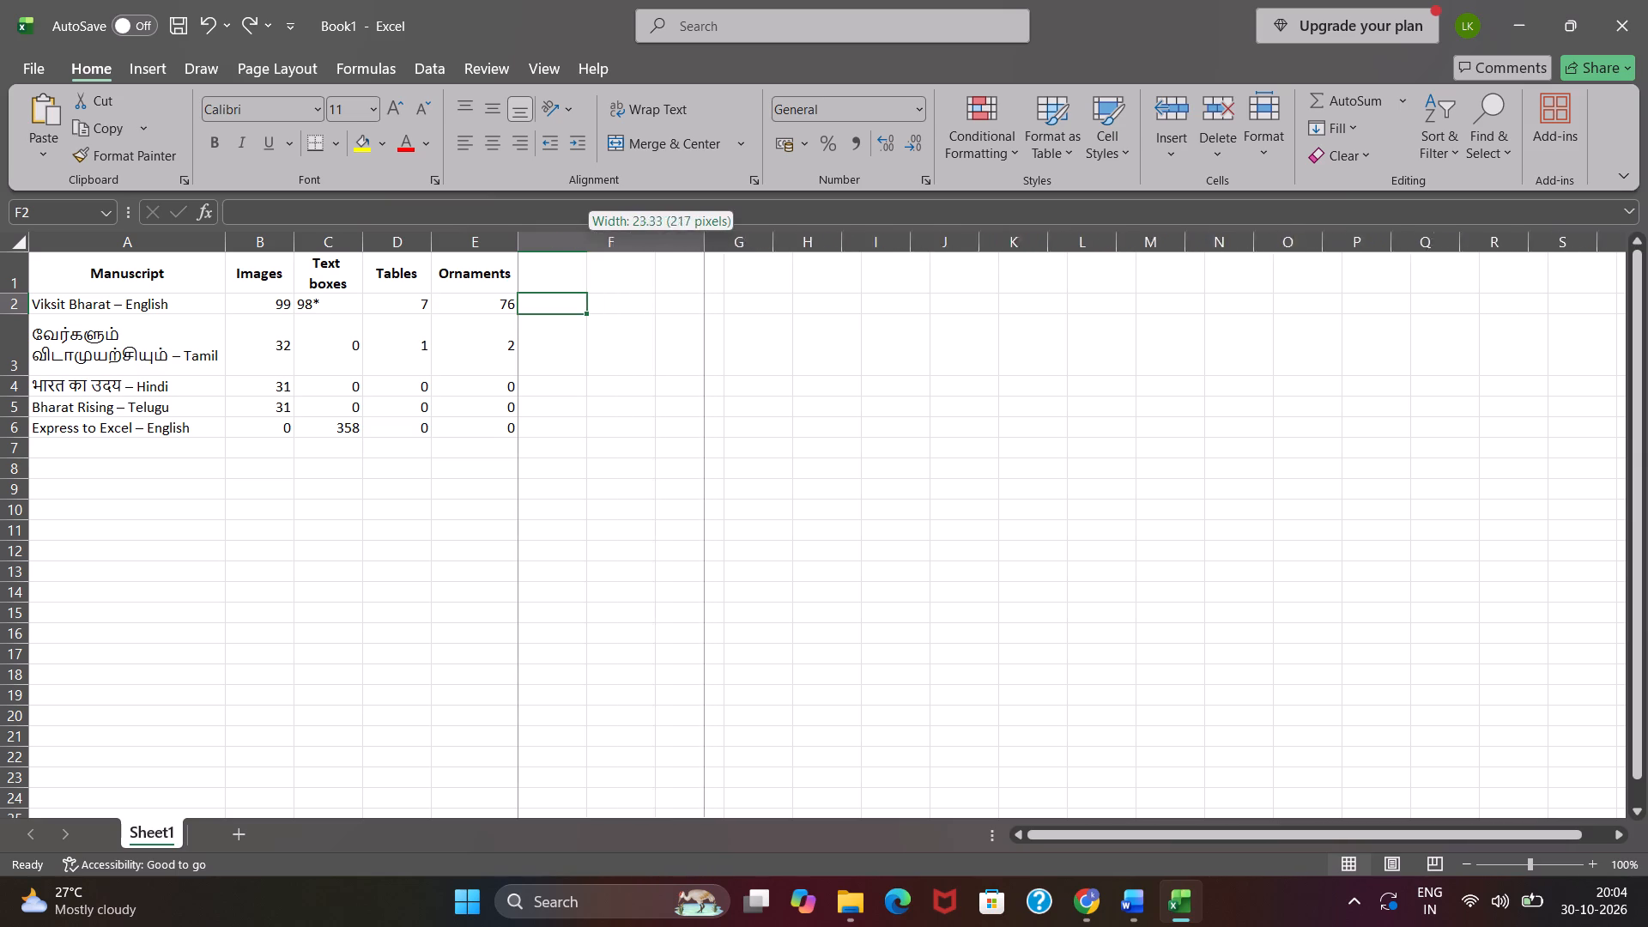
{"action": "left_click_drag", "start_coordinate": [709, 244], "coordinate": [746, 248]}
{"action": "left_click", "coordinate": [601, 304]}
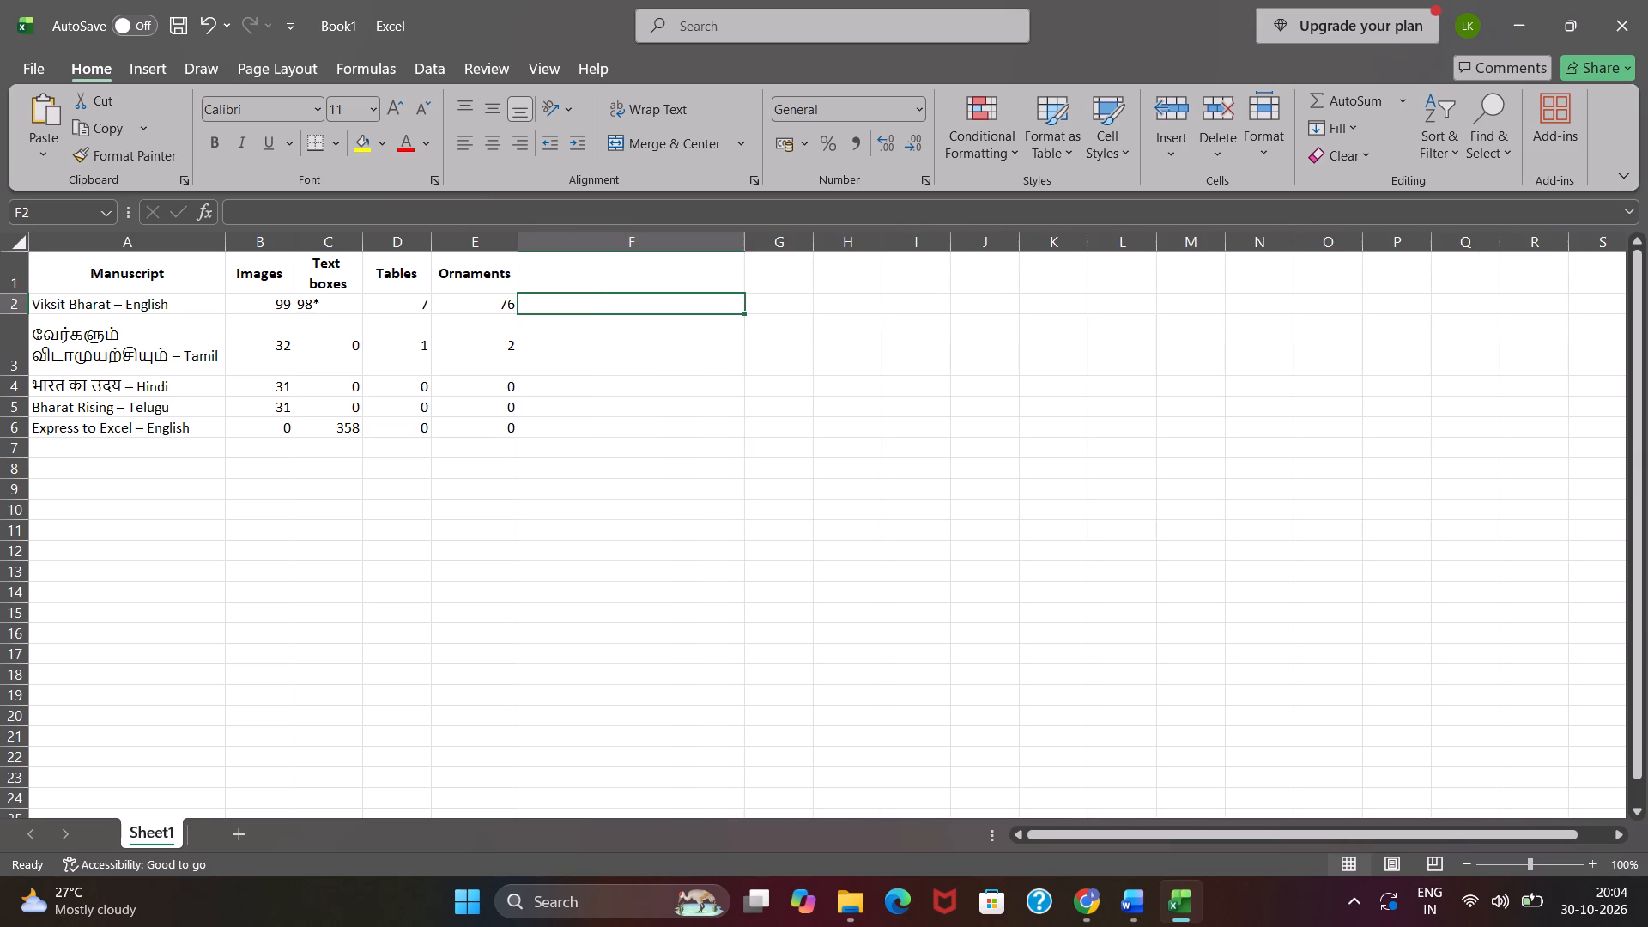
{"action": "key", "text": "ctrl+v"}
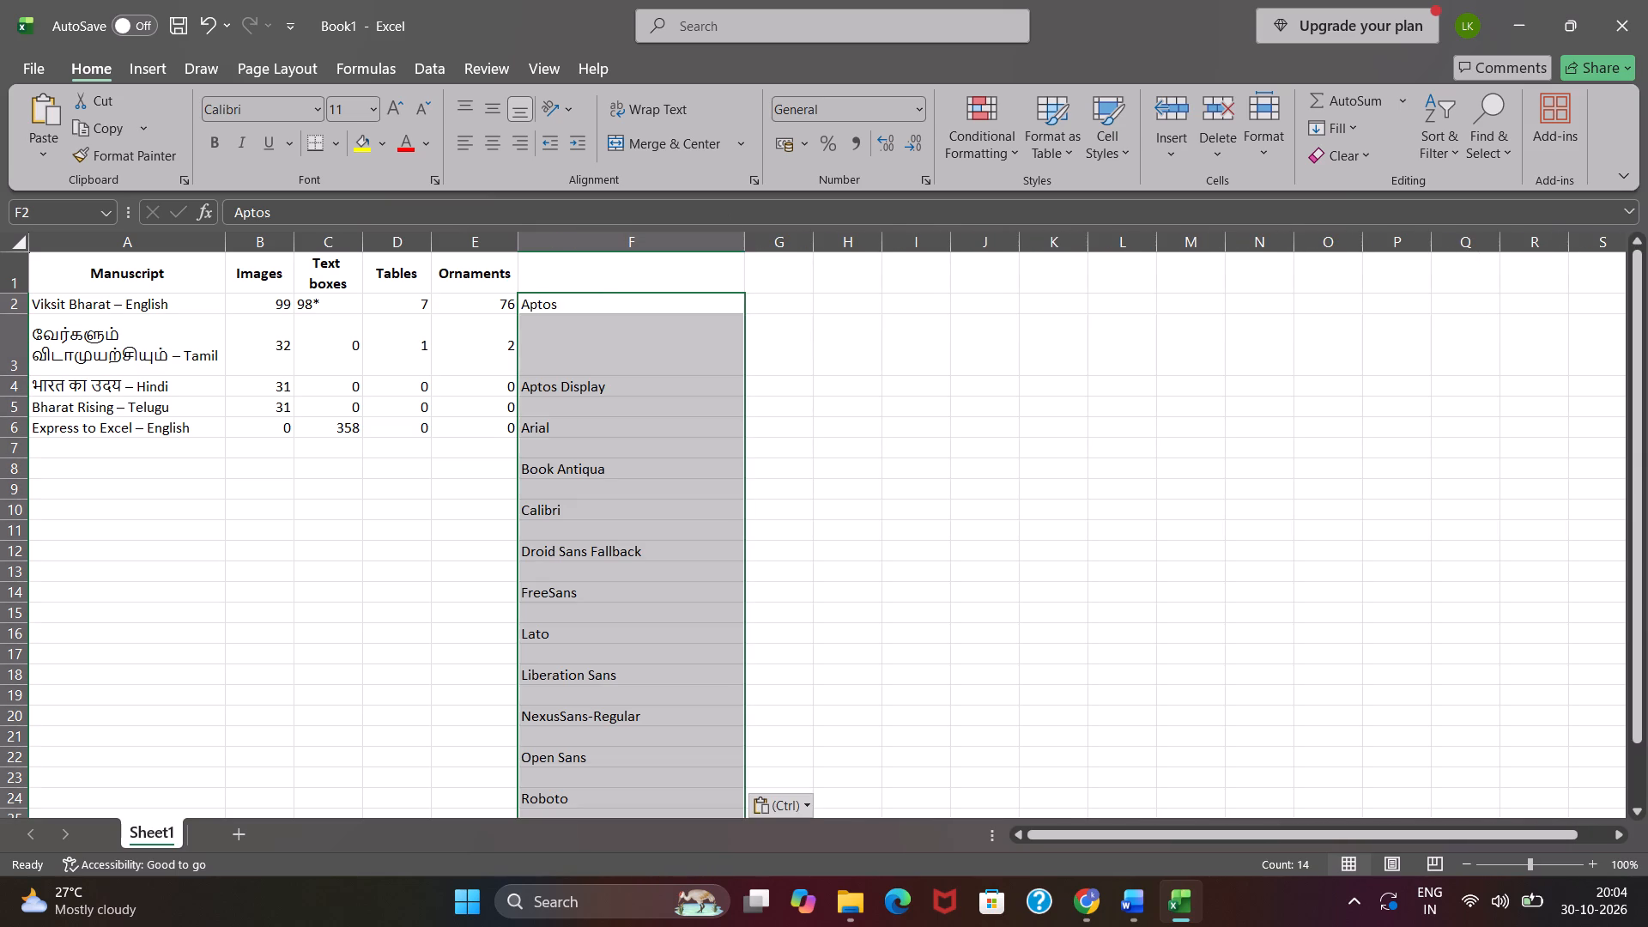
{"action": "left_click", "coordinate": [932, 470]}
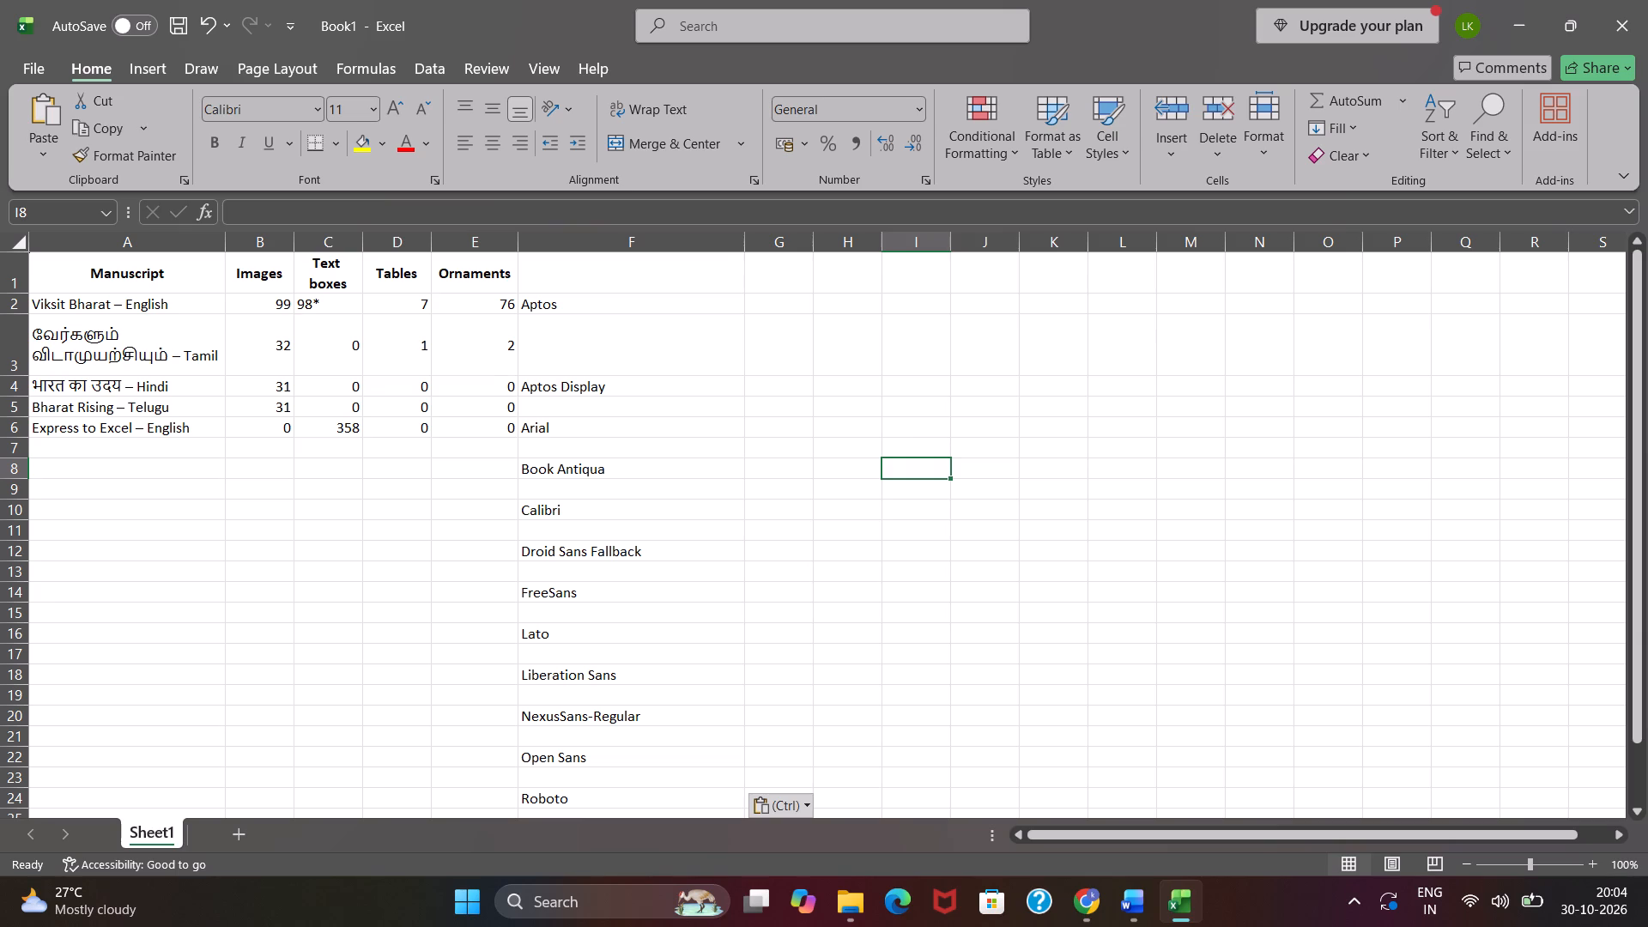
{"action": "scroll", "coordinate": [638, 535], "scroll_direction": "down", "scroll_amount": 3}
{"action": "scroll", "coordinate": [638, 535], "scroll_direction": "up", "scroll_amount": 3}
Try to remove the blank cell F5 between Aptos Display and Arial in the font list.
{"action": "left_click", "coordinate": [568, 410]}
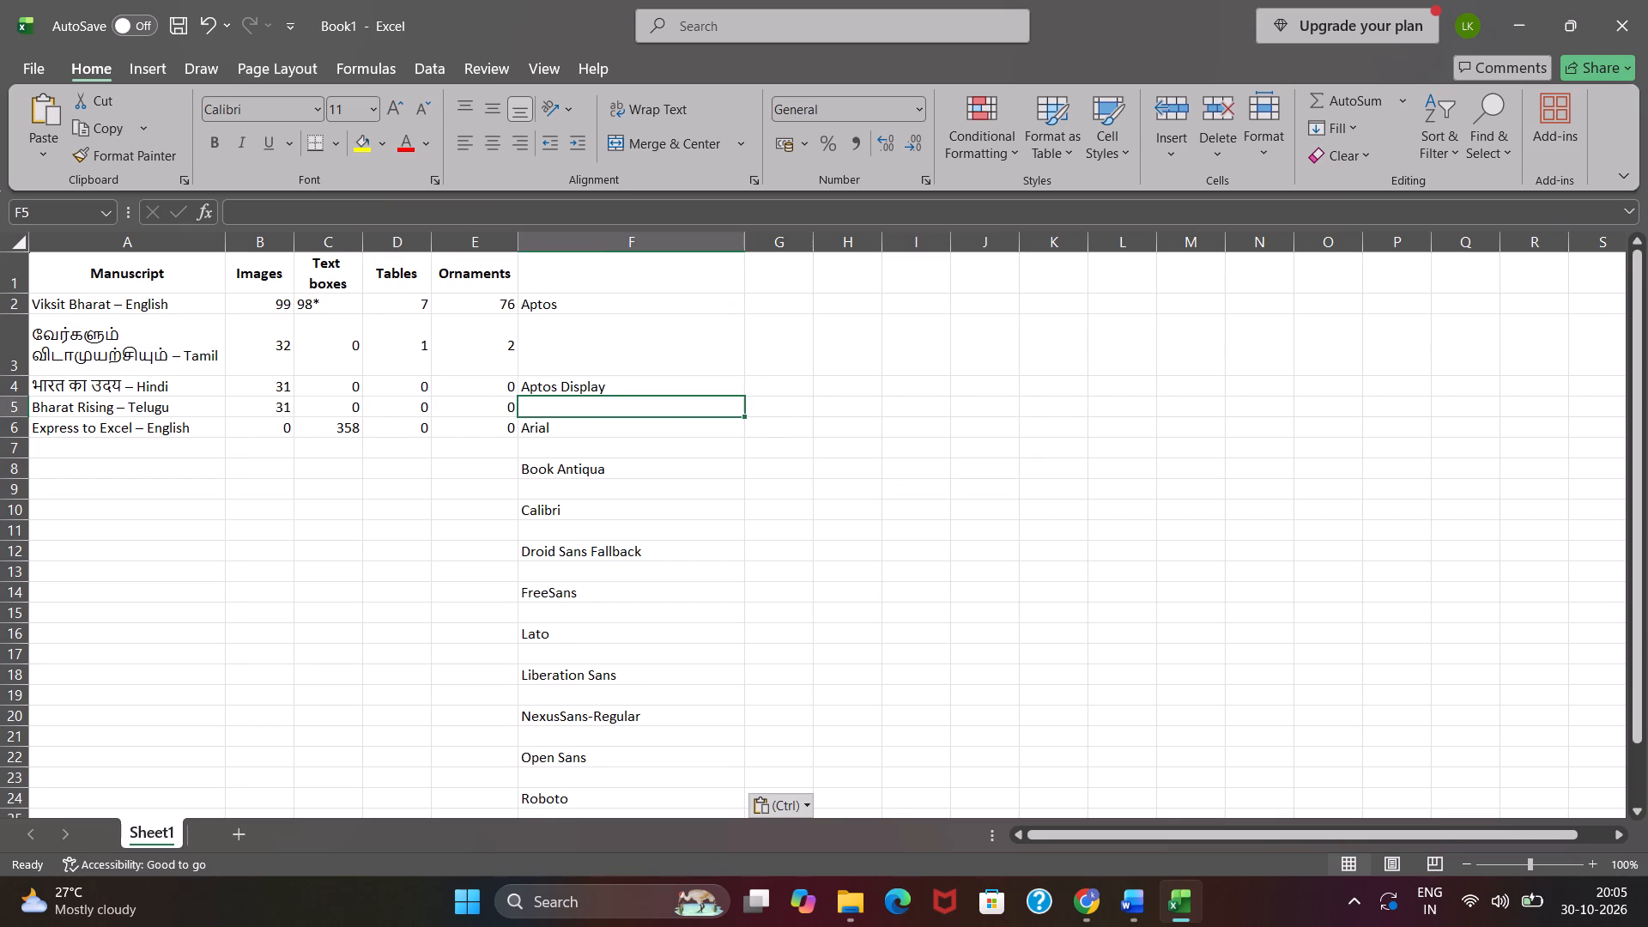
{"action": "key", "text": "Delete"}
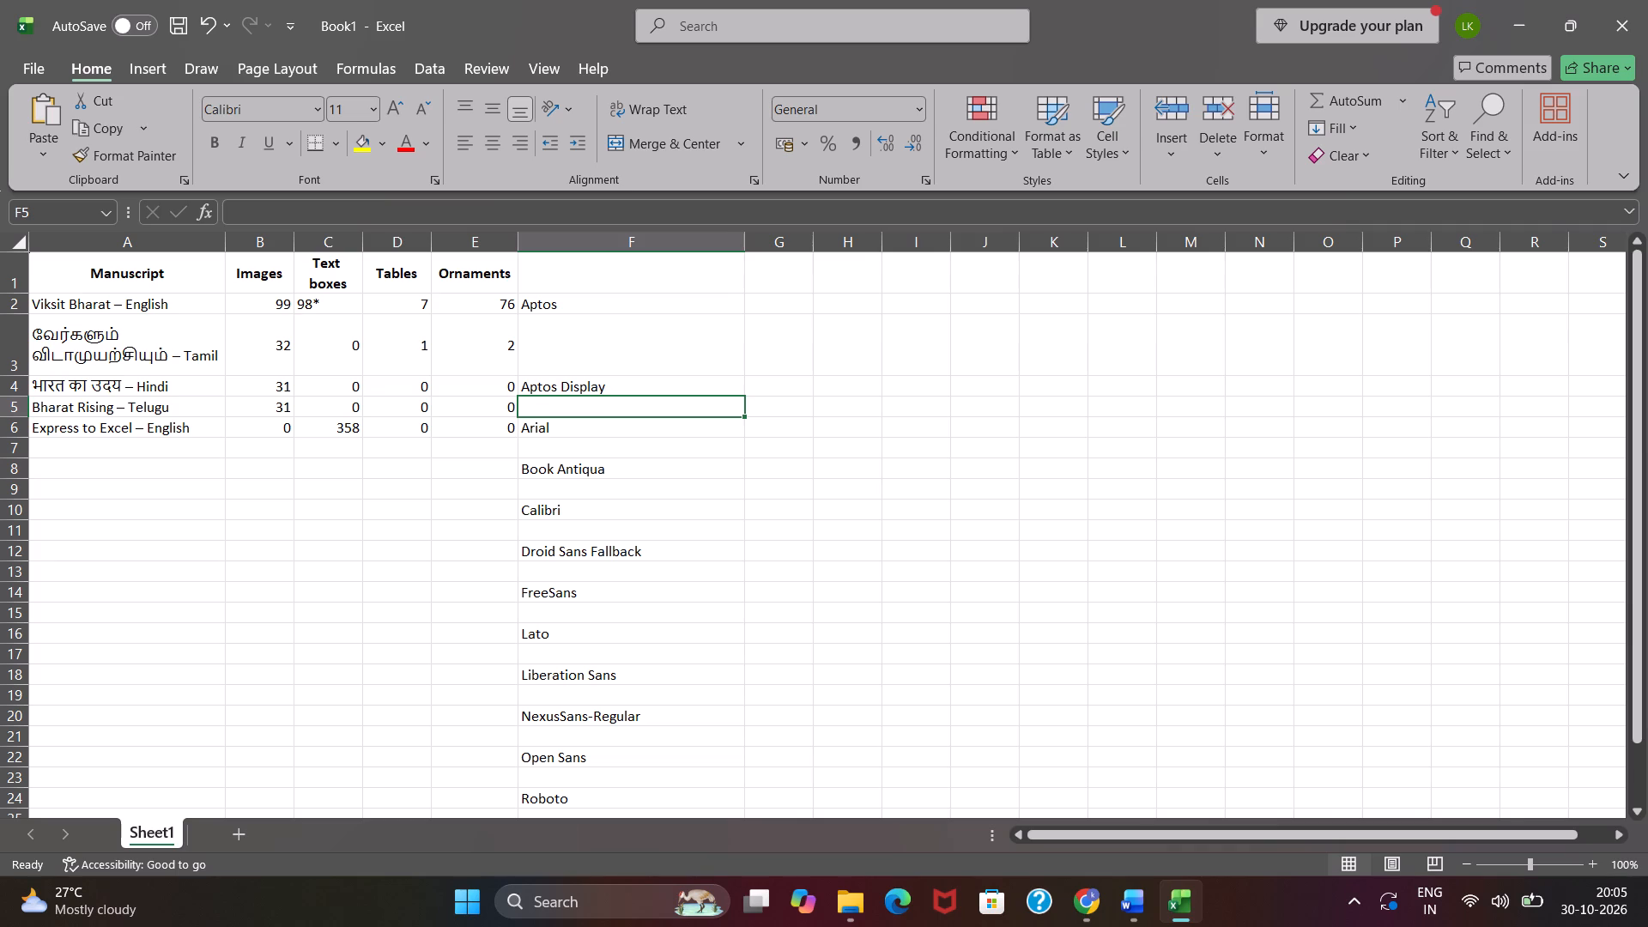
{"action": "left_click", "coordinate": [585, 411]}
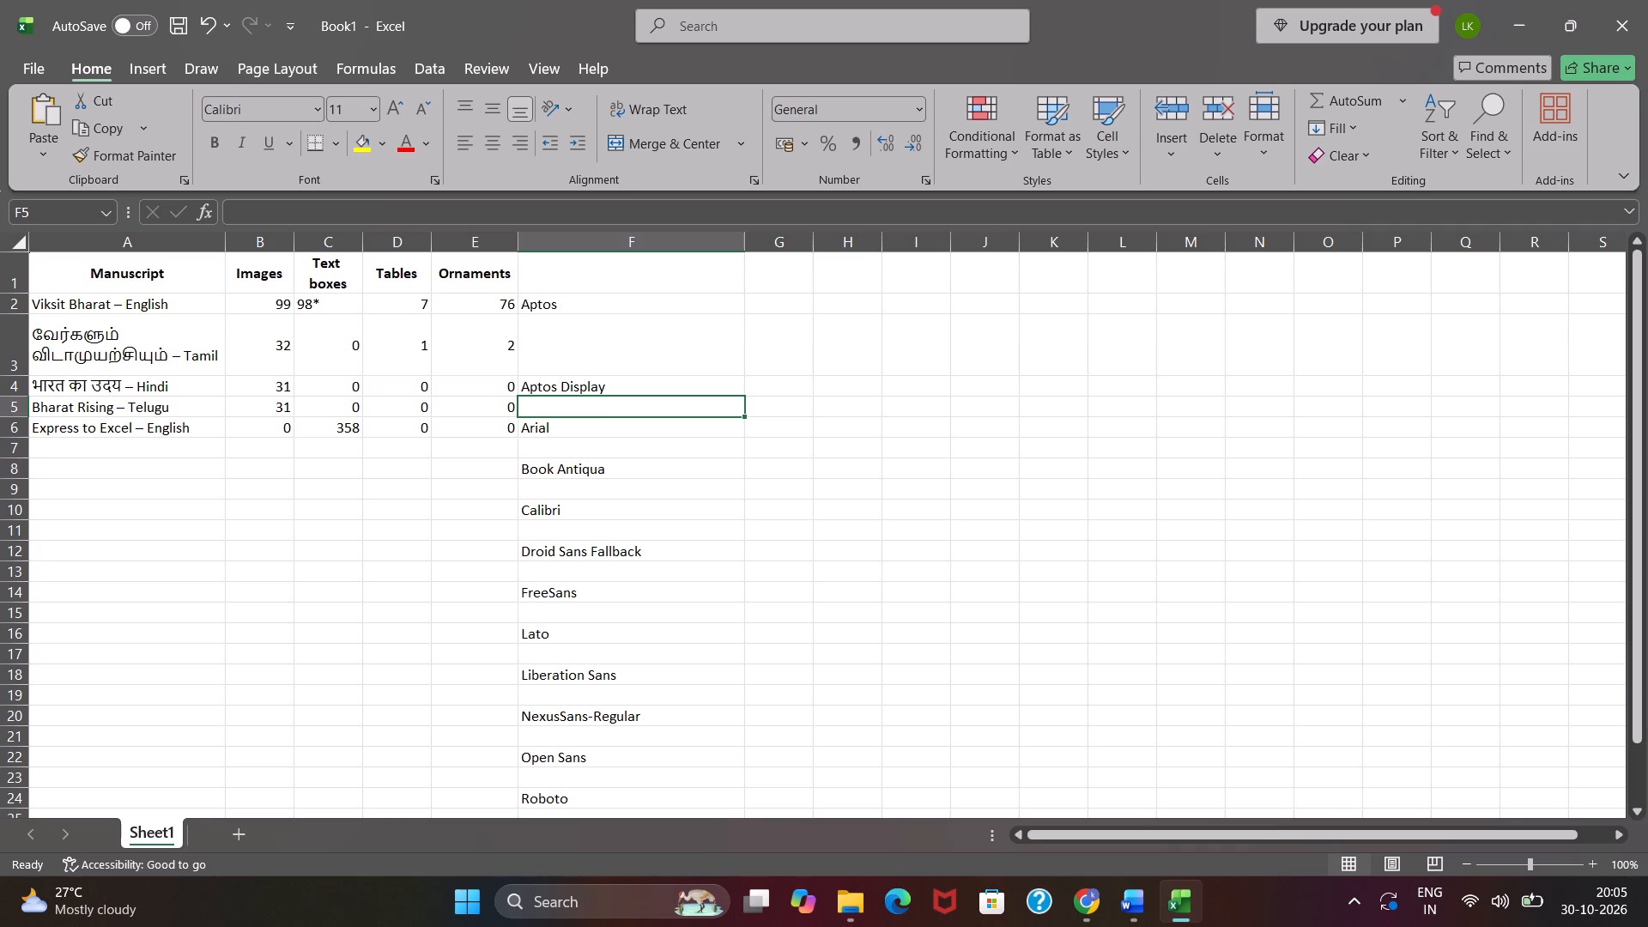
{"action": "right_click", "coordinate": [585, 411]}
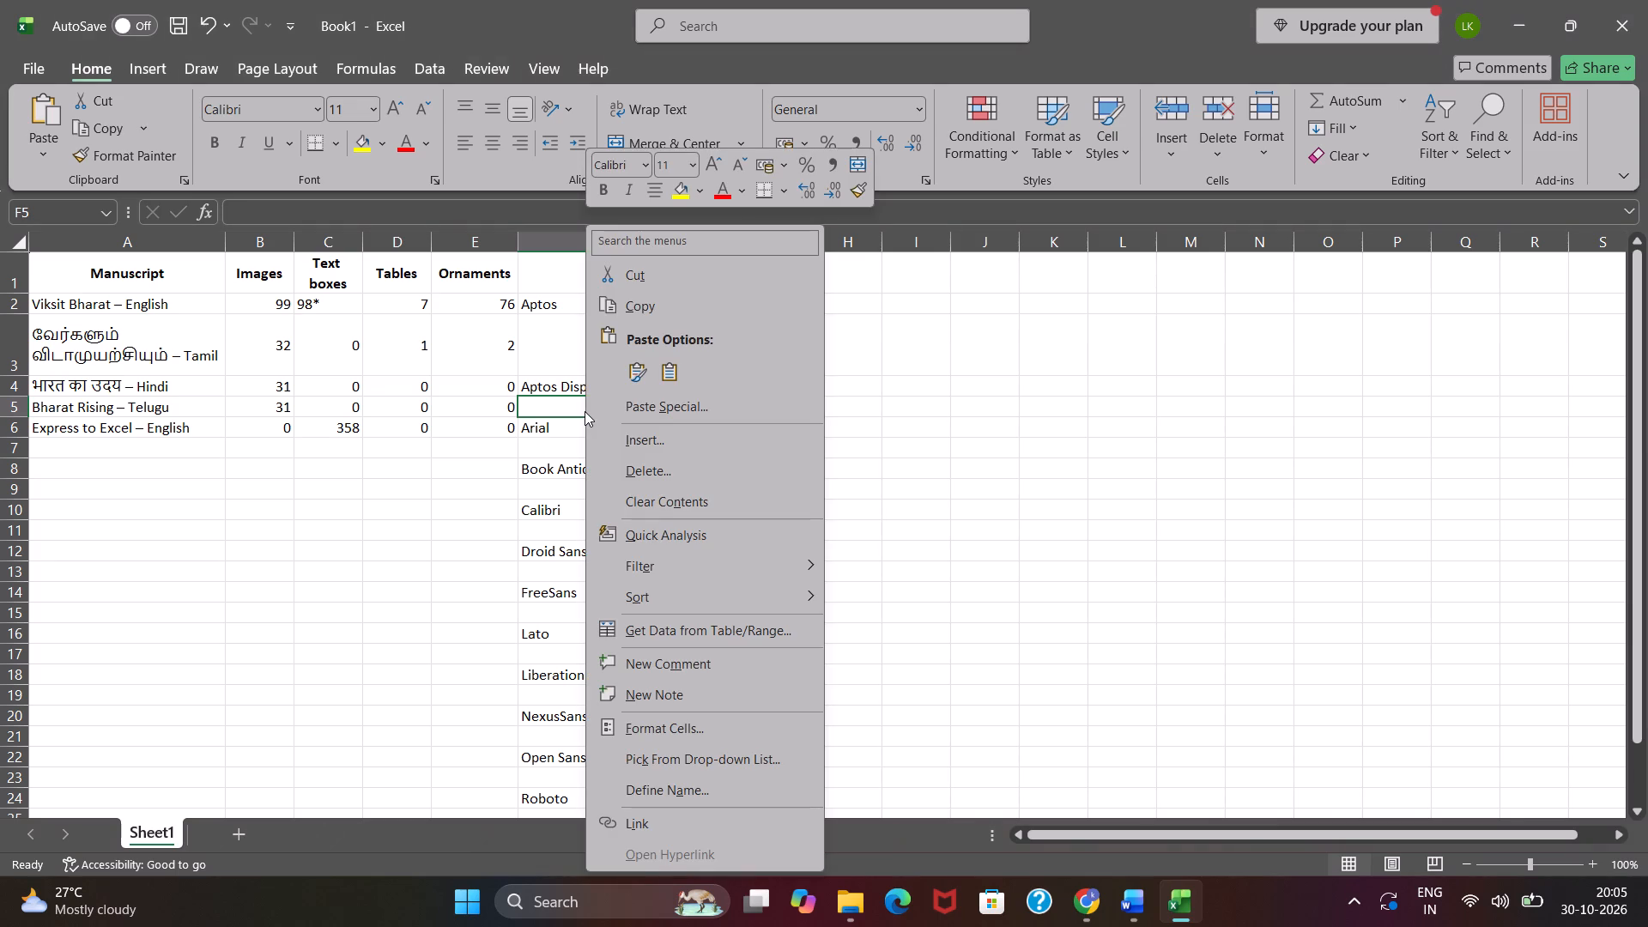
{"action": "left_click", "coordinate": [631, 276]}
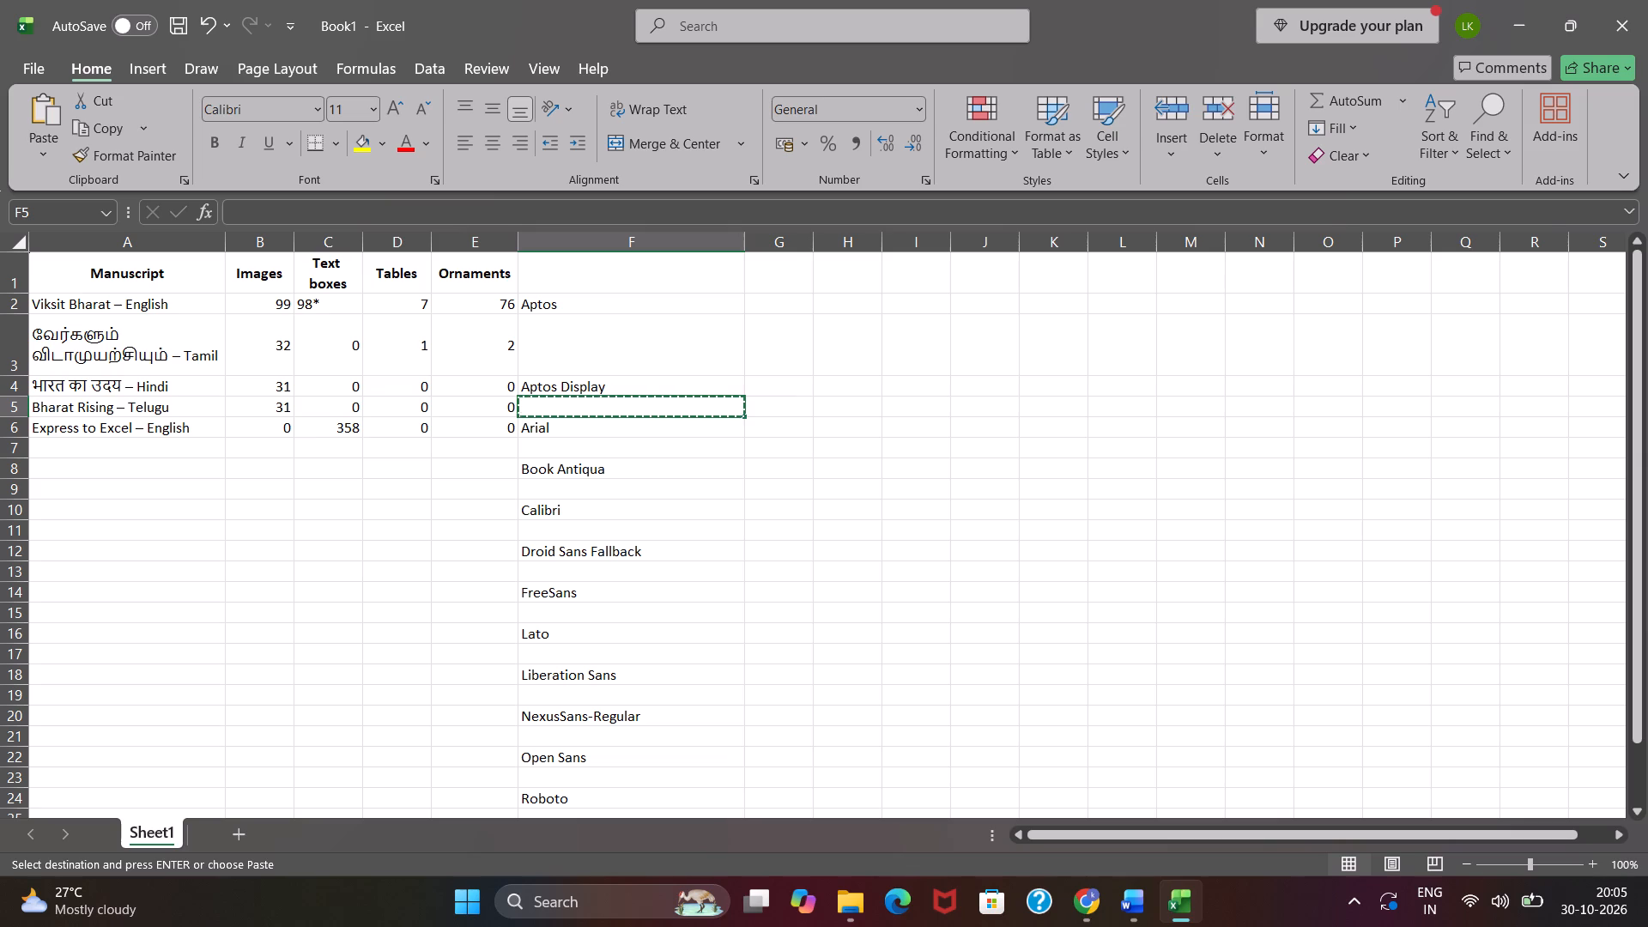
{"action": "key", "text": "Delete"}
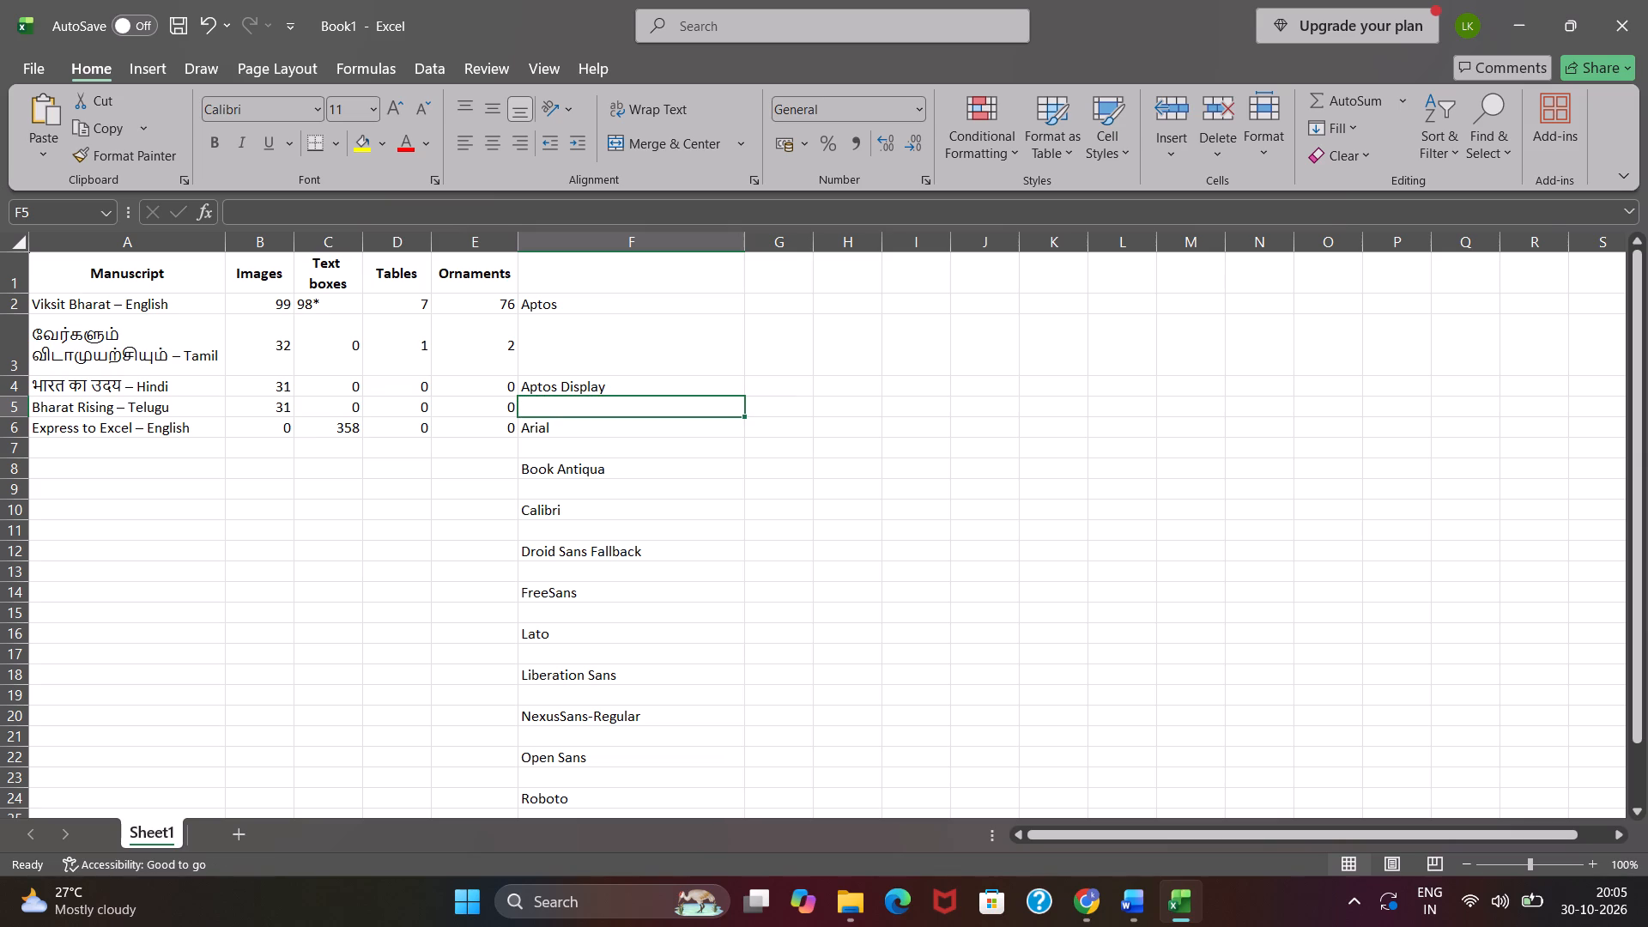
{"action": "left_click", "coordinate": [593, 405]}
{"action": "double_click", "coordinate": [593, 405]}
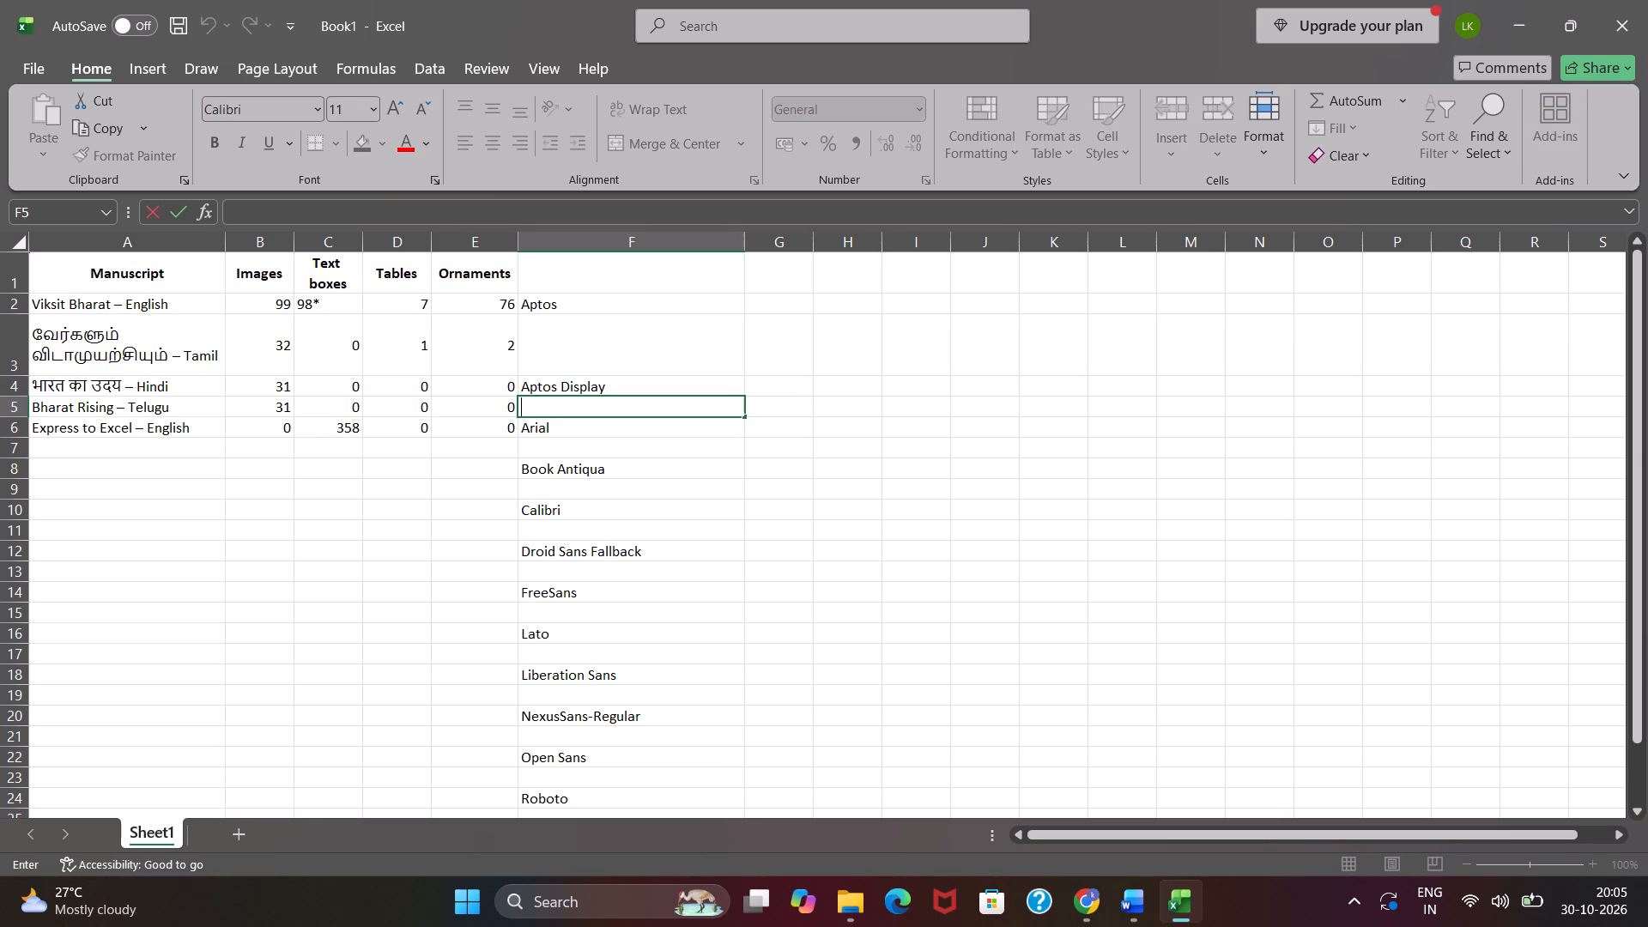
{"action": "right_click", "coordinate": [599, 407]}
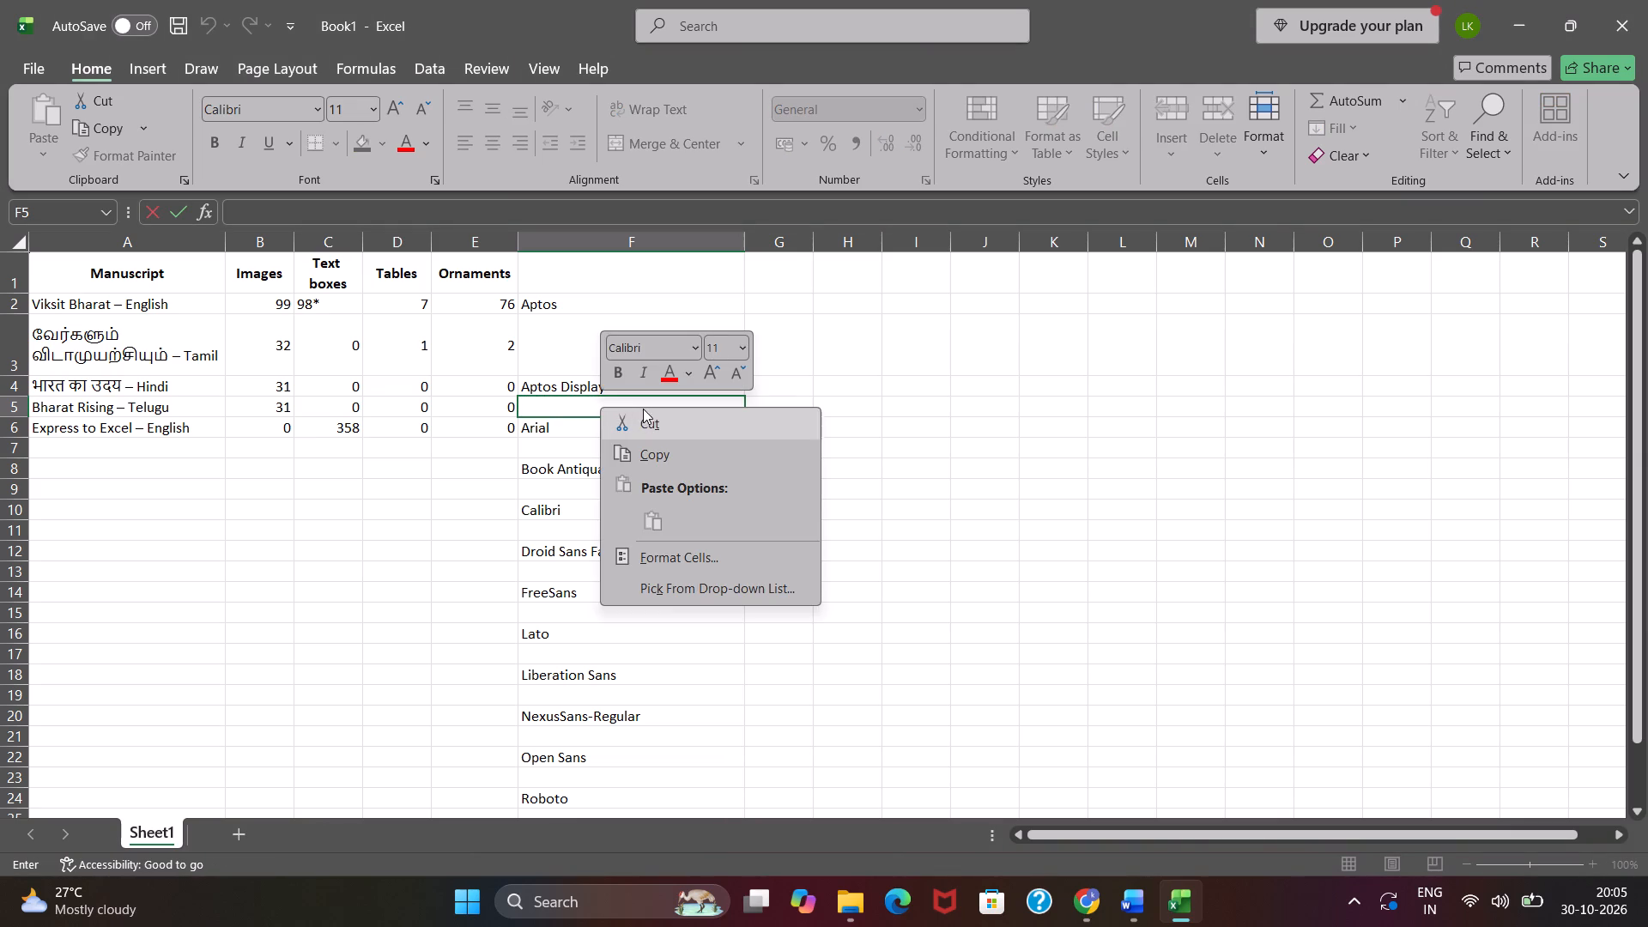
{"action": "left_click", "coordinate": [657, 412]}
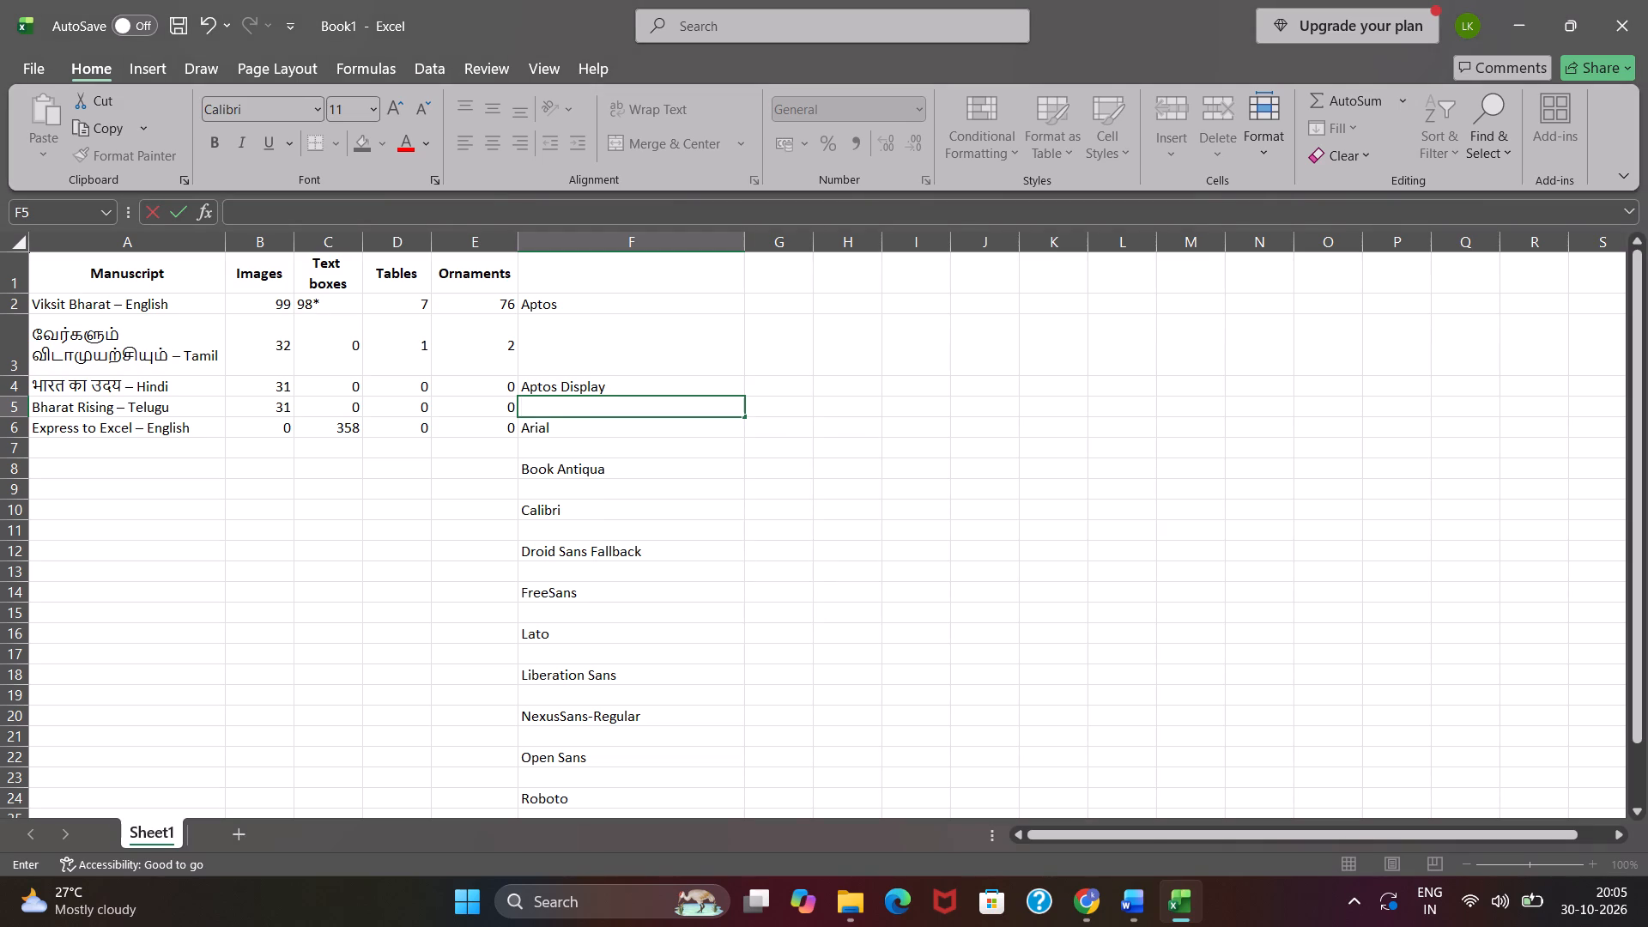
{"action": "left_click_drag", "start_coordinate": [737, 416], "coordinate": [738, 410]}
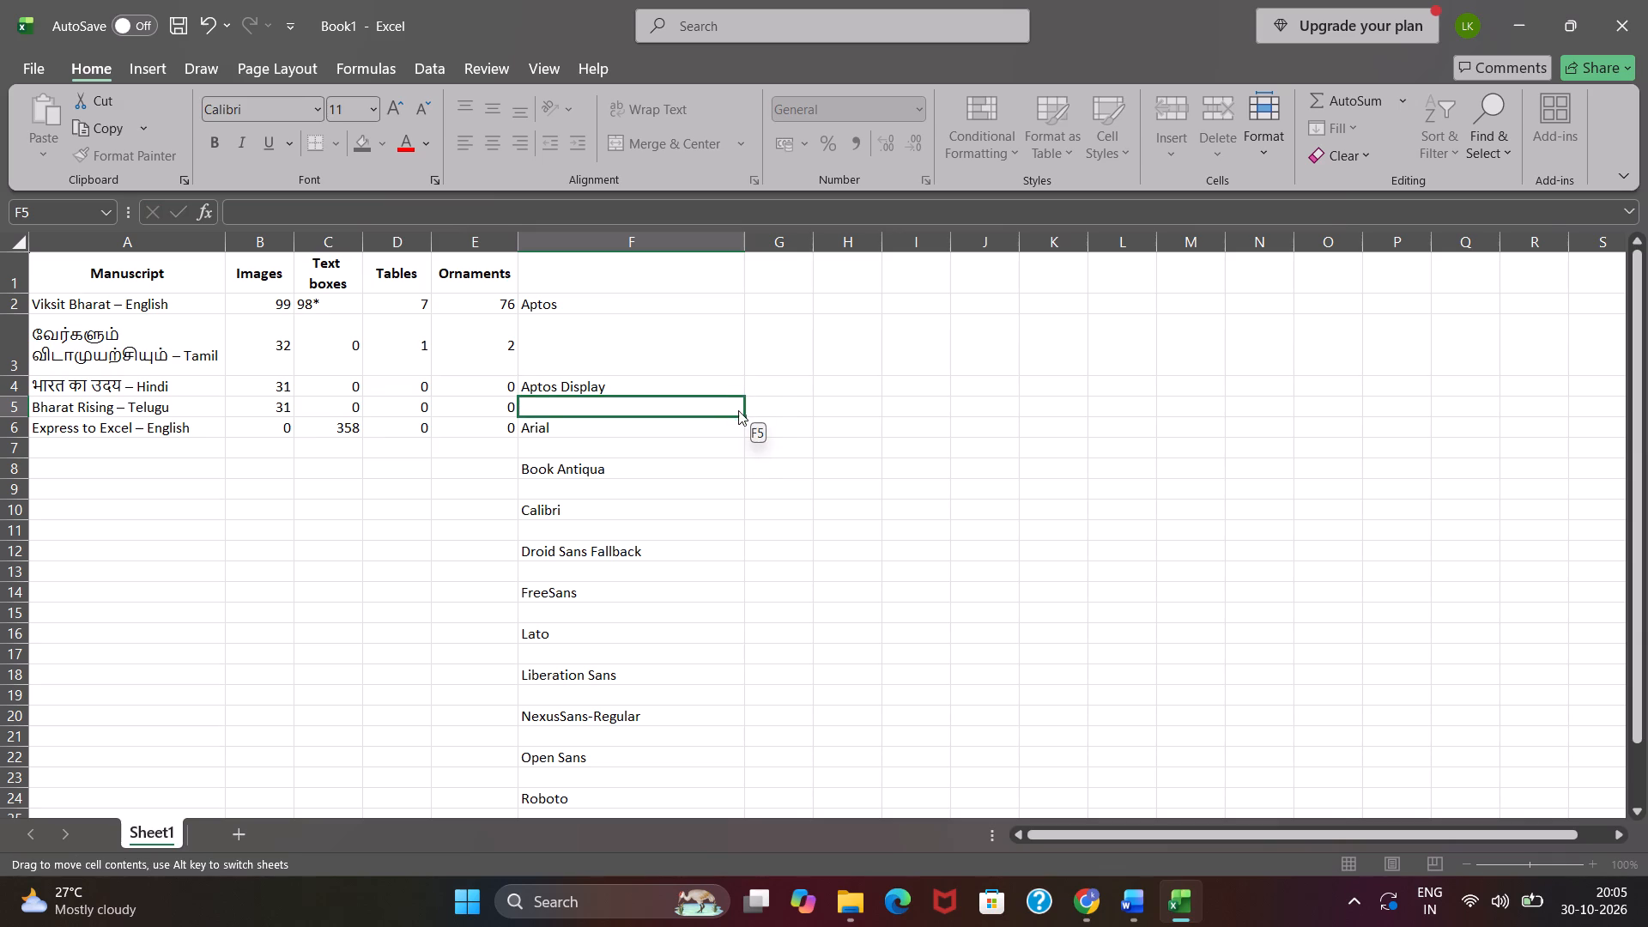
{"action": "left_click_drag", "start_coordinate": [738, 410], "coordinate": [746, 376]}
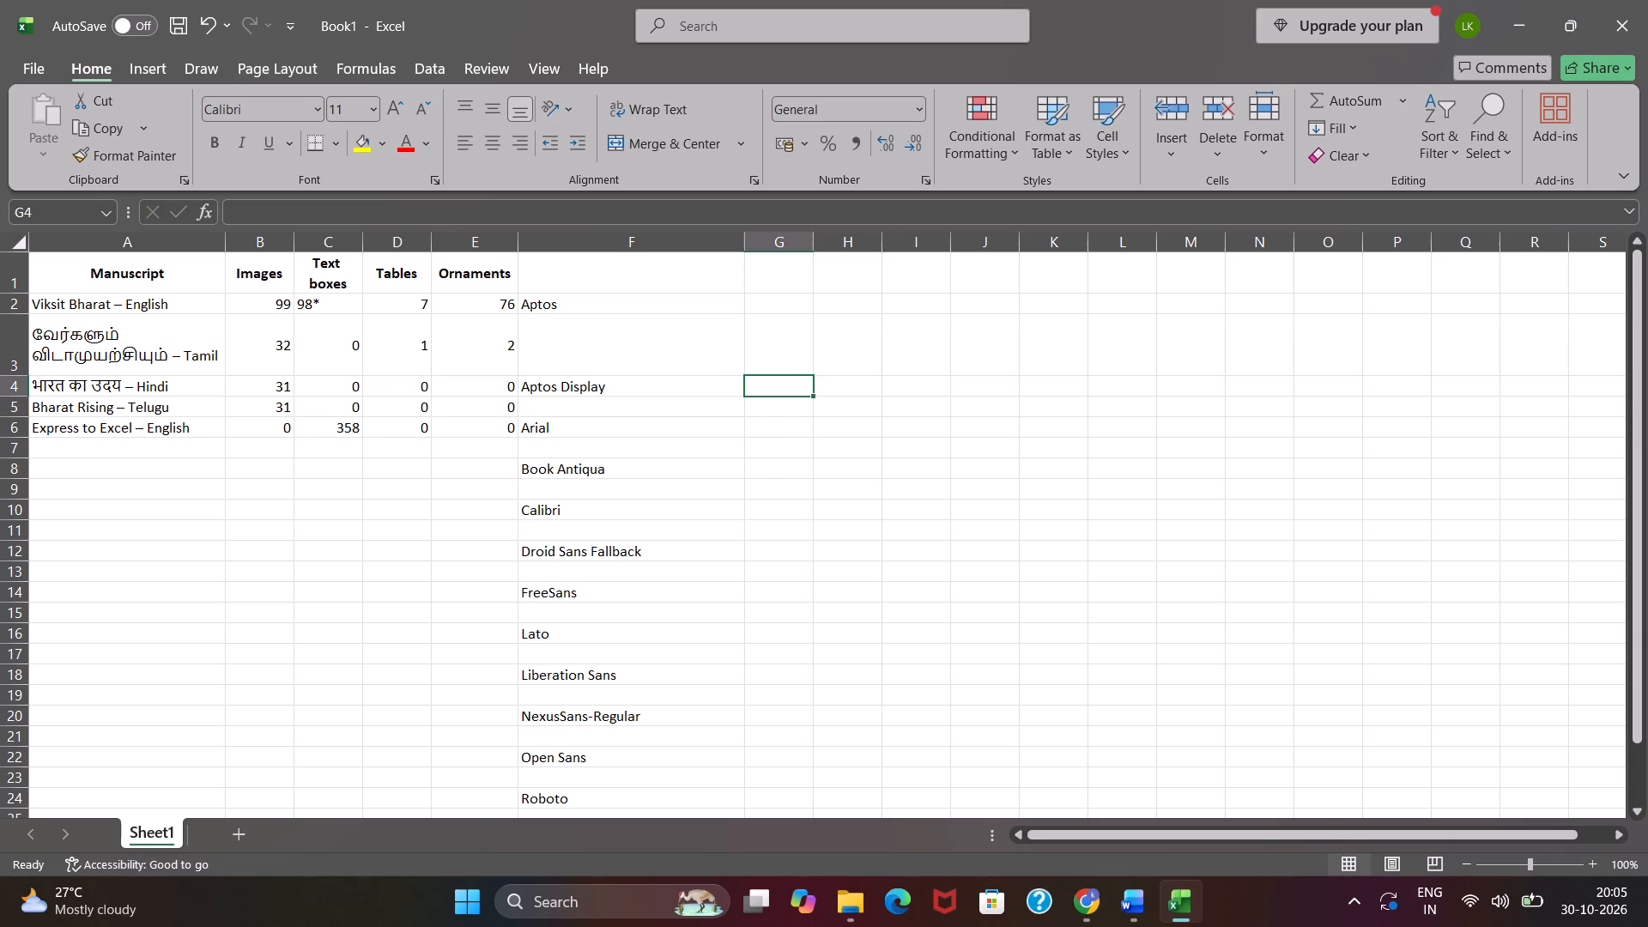
Capture a screenshot of the counts table in columns A to E, from the column letters down to the Express to Excel row.
{"action": "key", "text": "Print"}
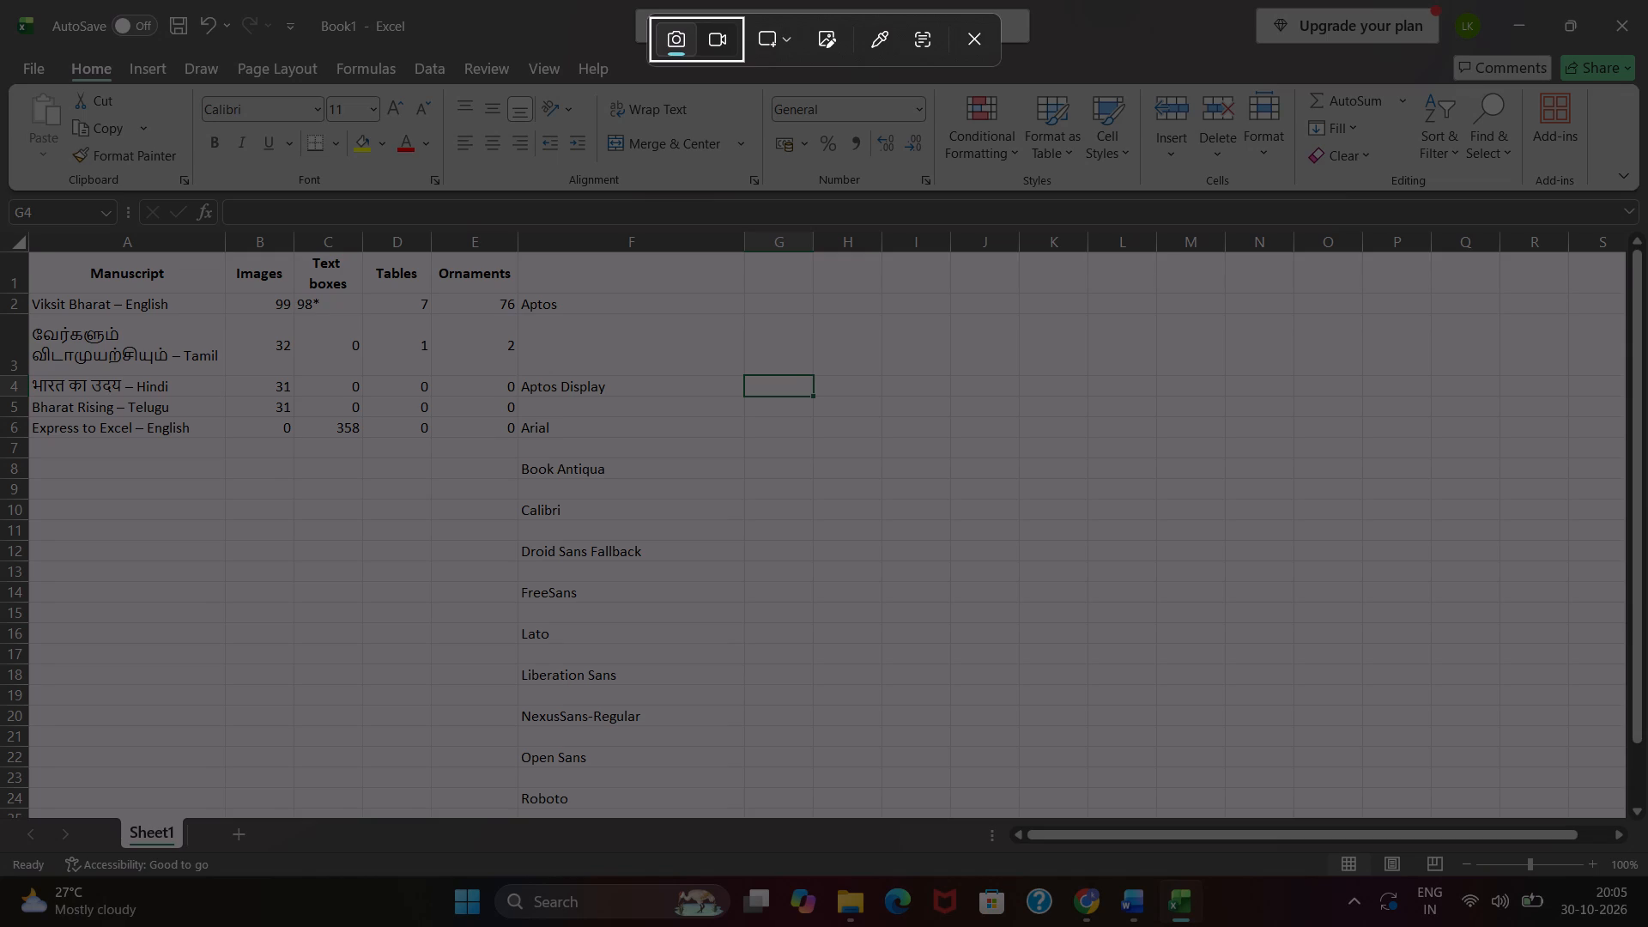
{"action": "left_click_drag", "start_coordinate": [30, 227], "coordinate": [515, 457]}
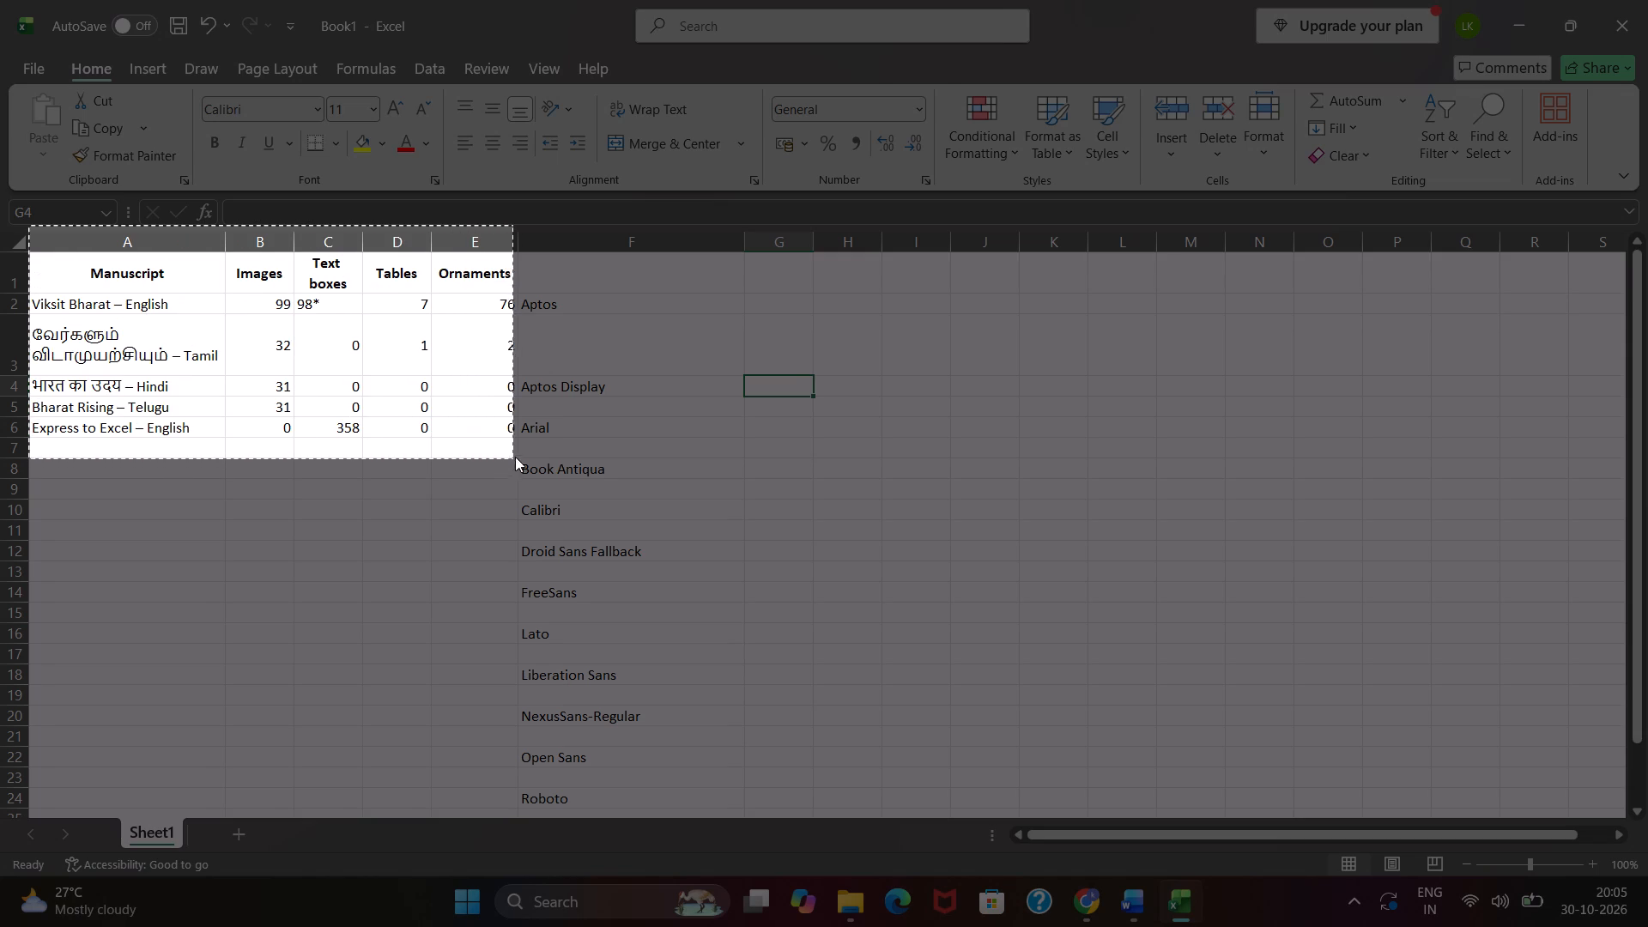
{"action": "left_click_drag", "start_coordinate": [515, 457], "coordinate": [520, 440]}
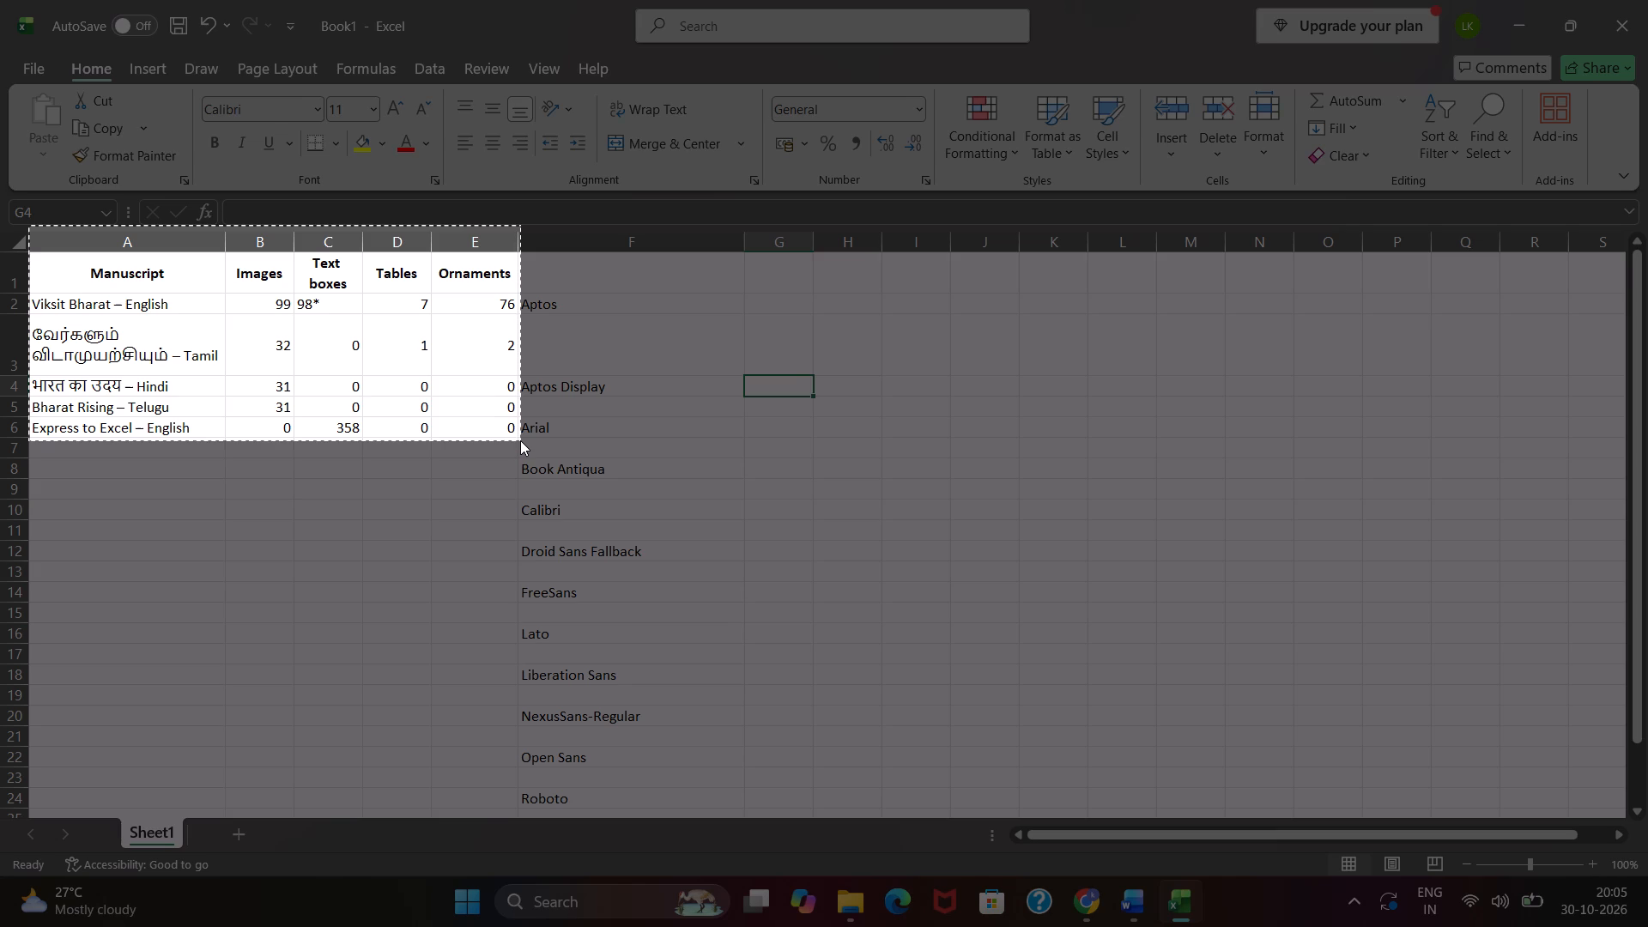
{"action": "left_click_drag", "start_coordinate": [520, 440], "coordinate": [518, 437]}
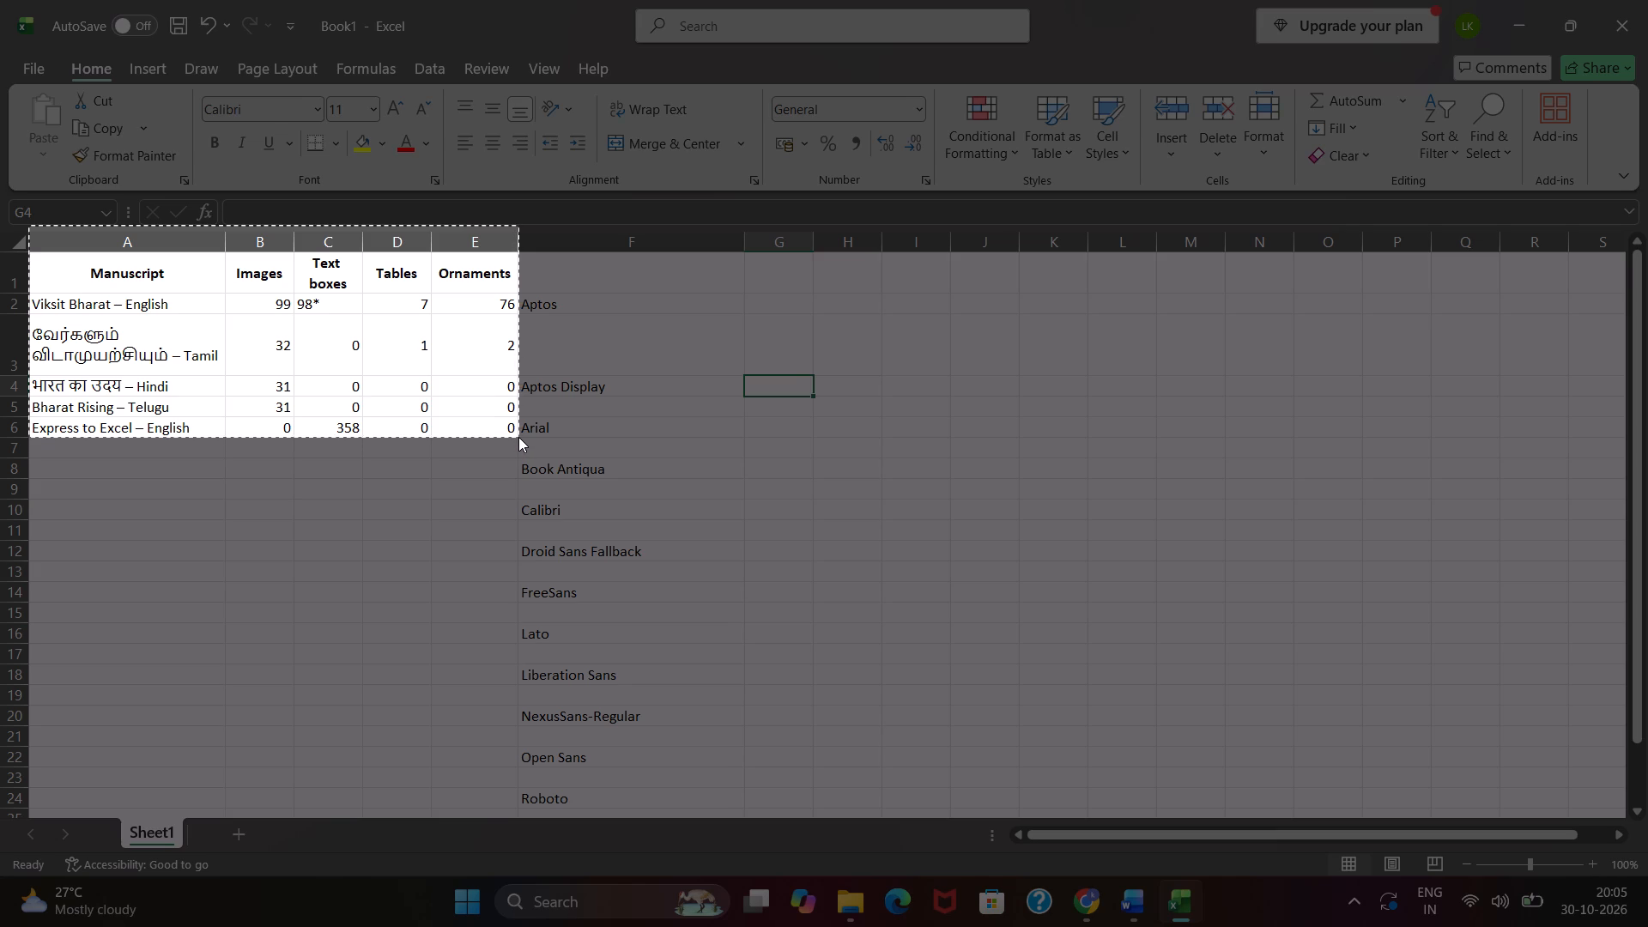
{"action": "left_click_drag", "start_coordinate": [518, 437], "coordinate": [519, 438]}
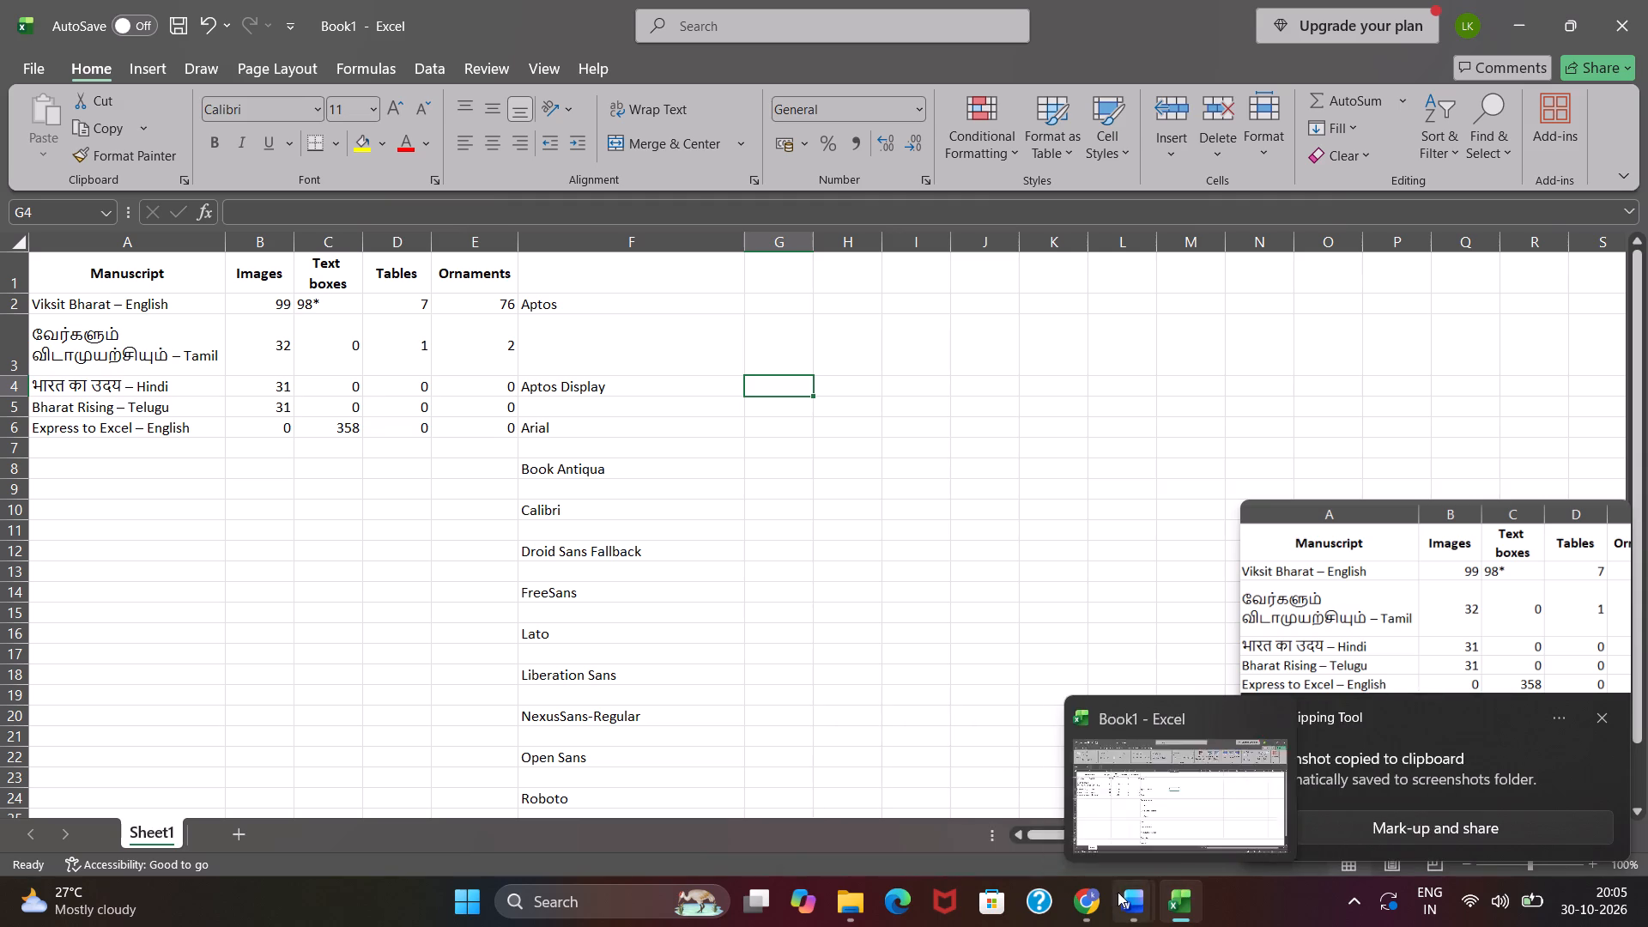
Close the three open Word documents: the Viksit Bharat source file, the Final Preformatted file and the Tamil source file.
{"action": "left_click", "coordinate": [1003, 728]}
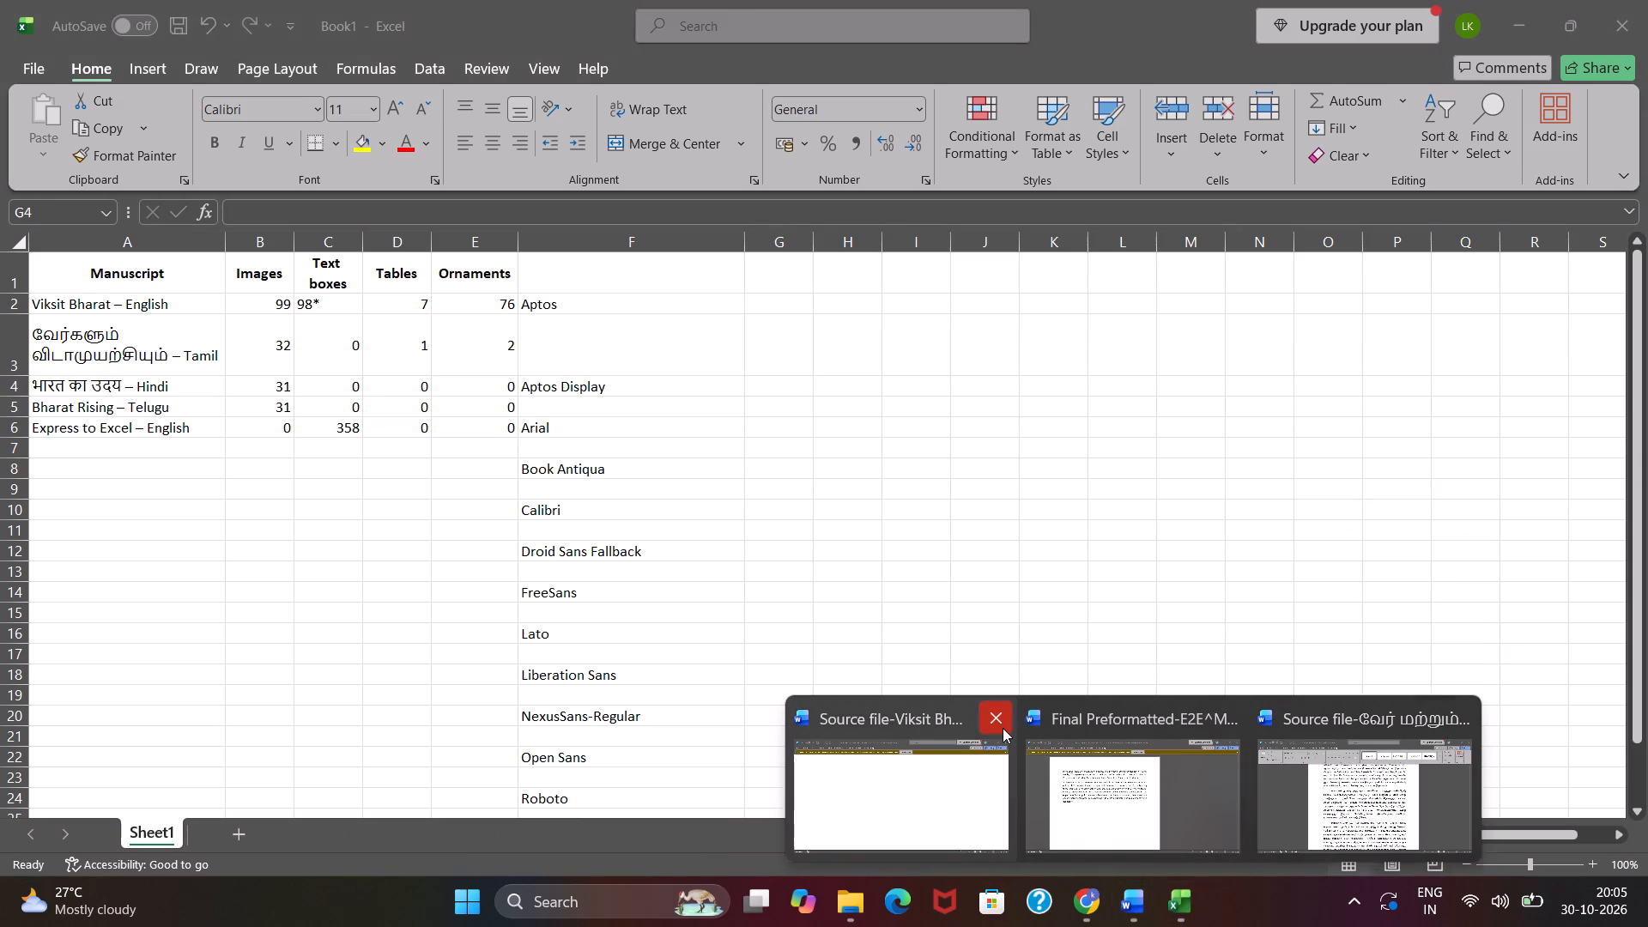
{"action": "left_click", "coordinate": [1108, 713]}
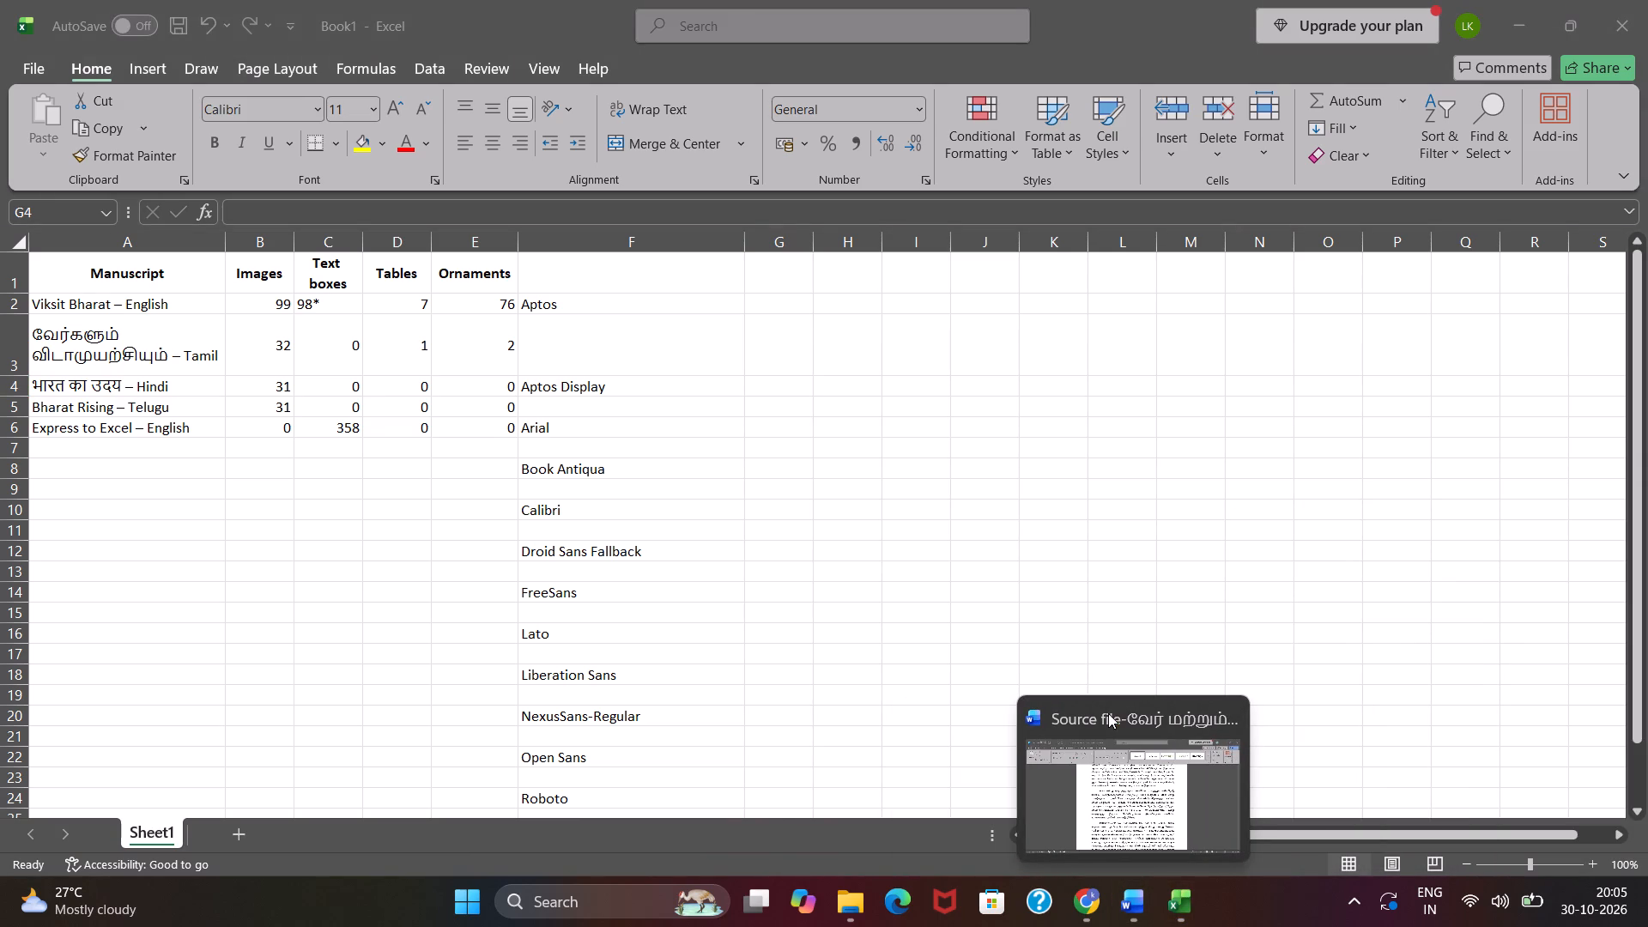
{"action": "left_click", "coordinate": [1227, 722]}
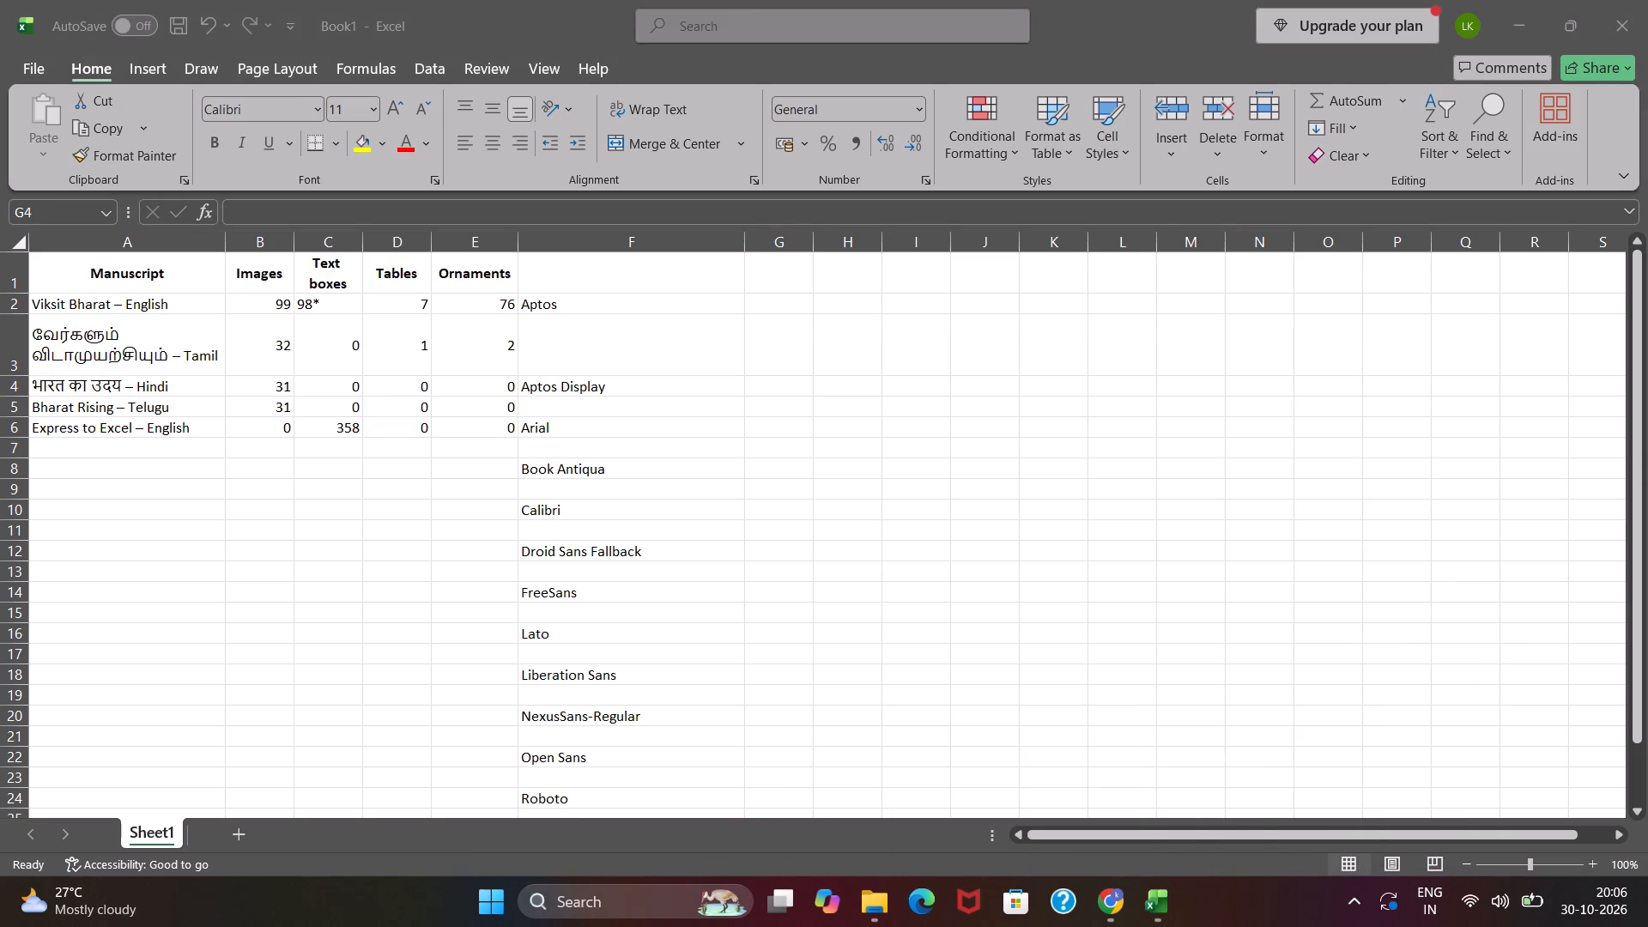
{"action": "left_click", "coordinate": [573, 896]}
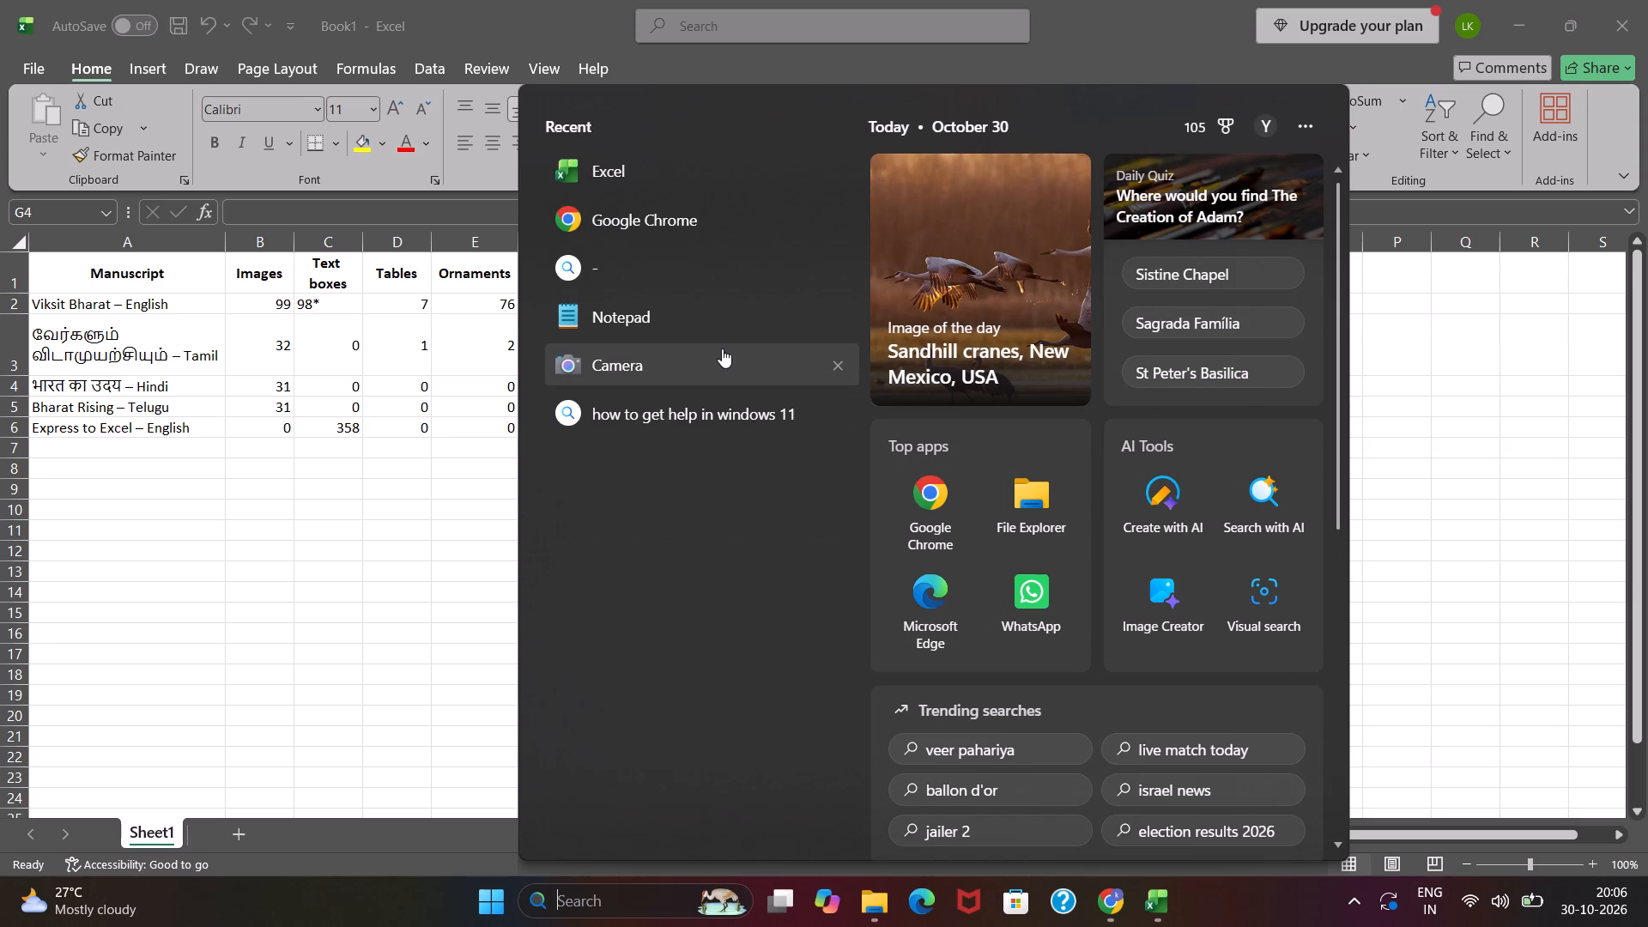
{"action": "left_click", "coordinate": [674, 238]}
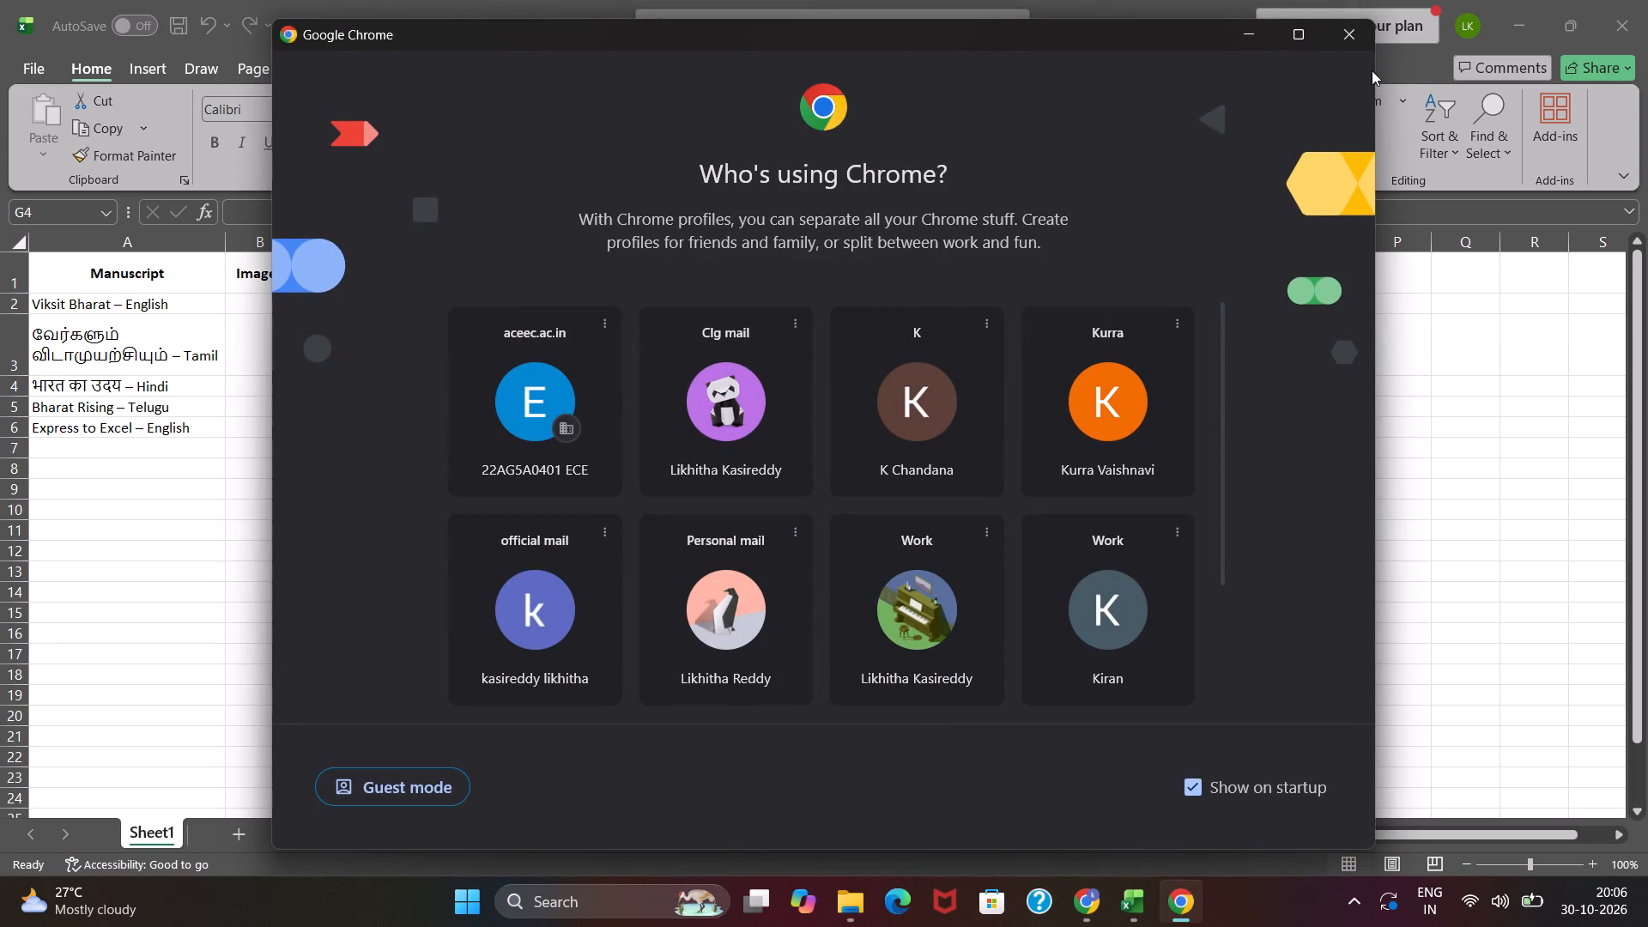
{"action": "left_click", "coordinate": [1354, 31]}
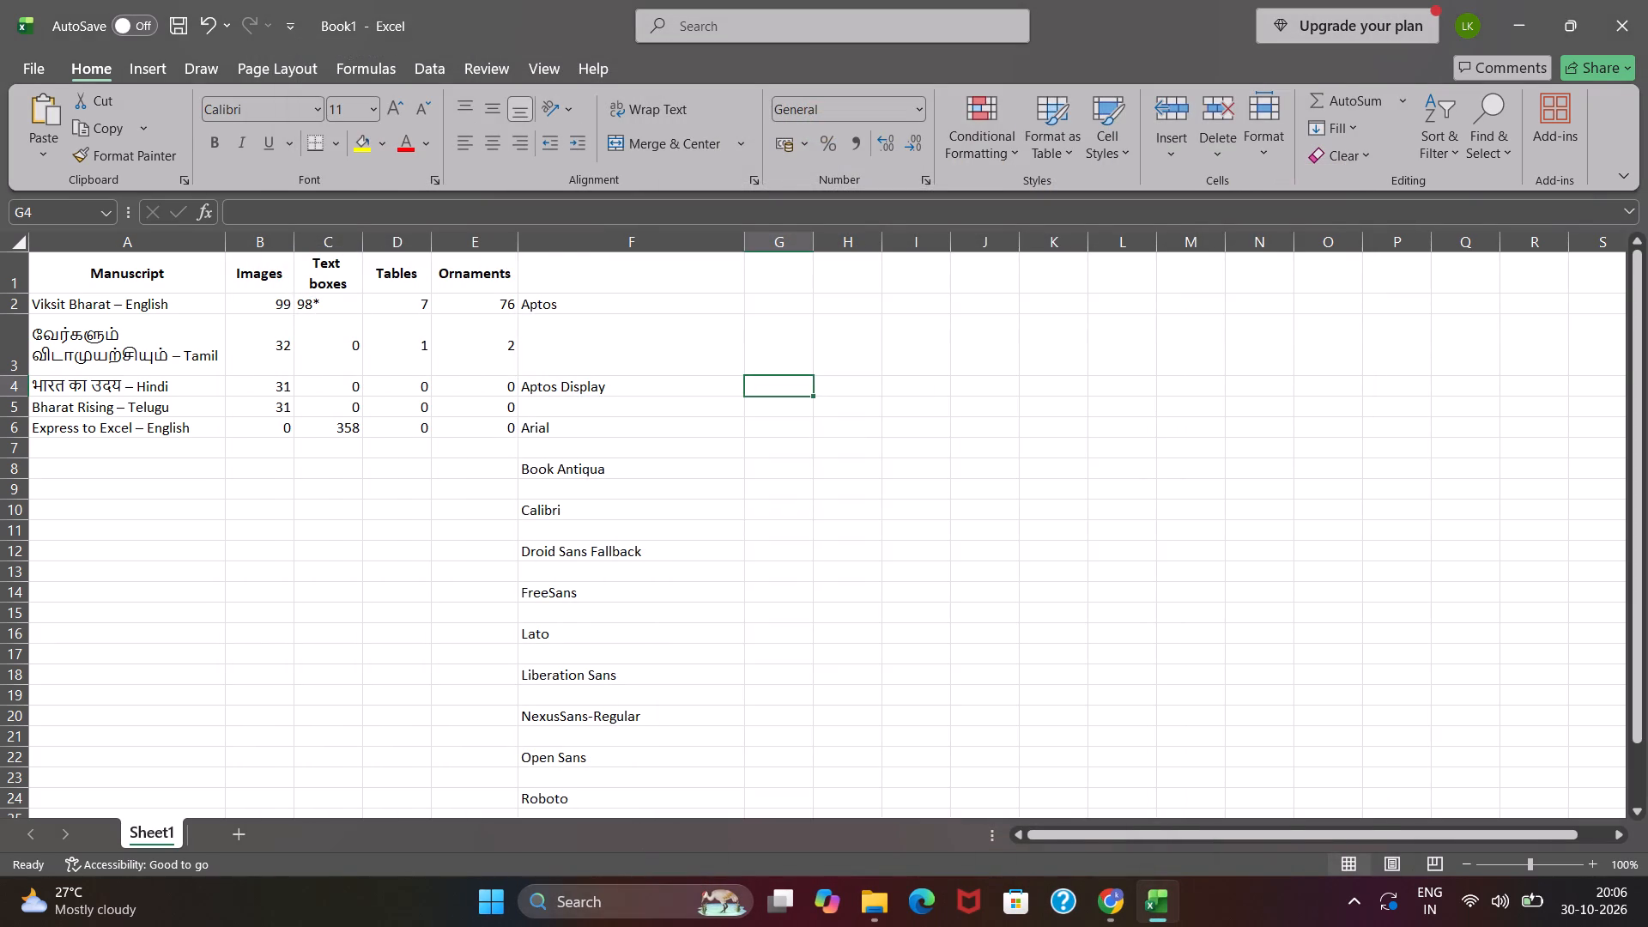
Open Word and create a new blank document.
{"action": "left_click", "coordinate": [597, 901]}
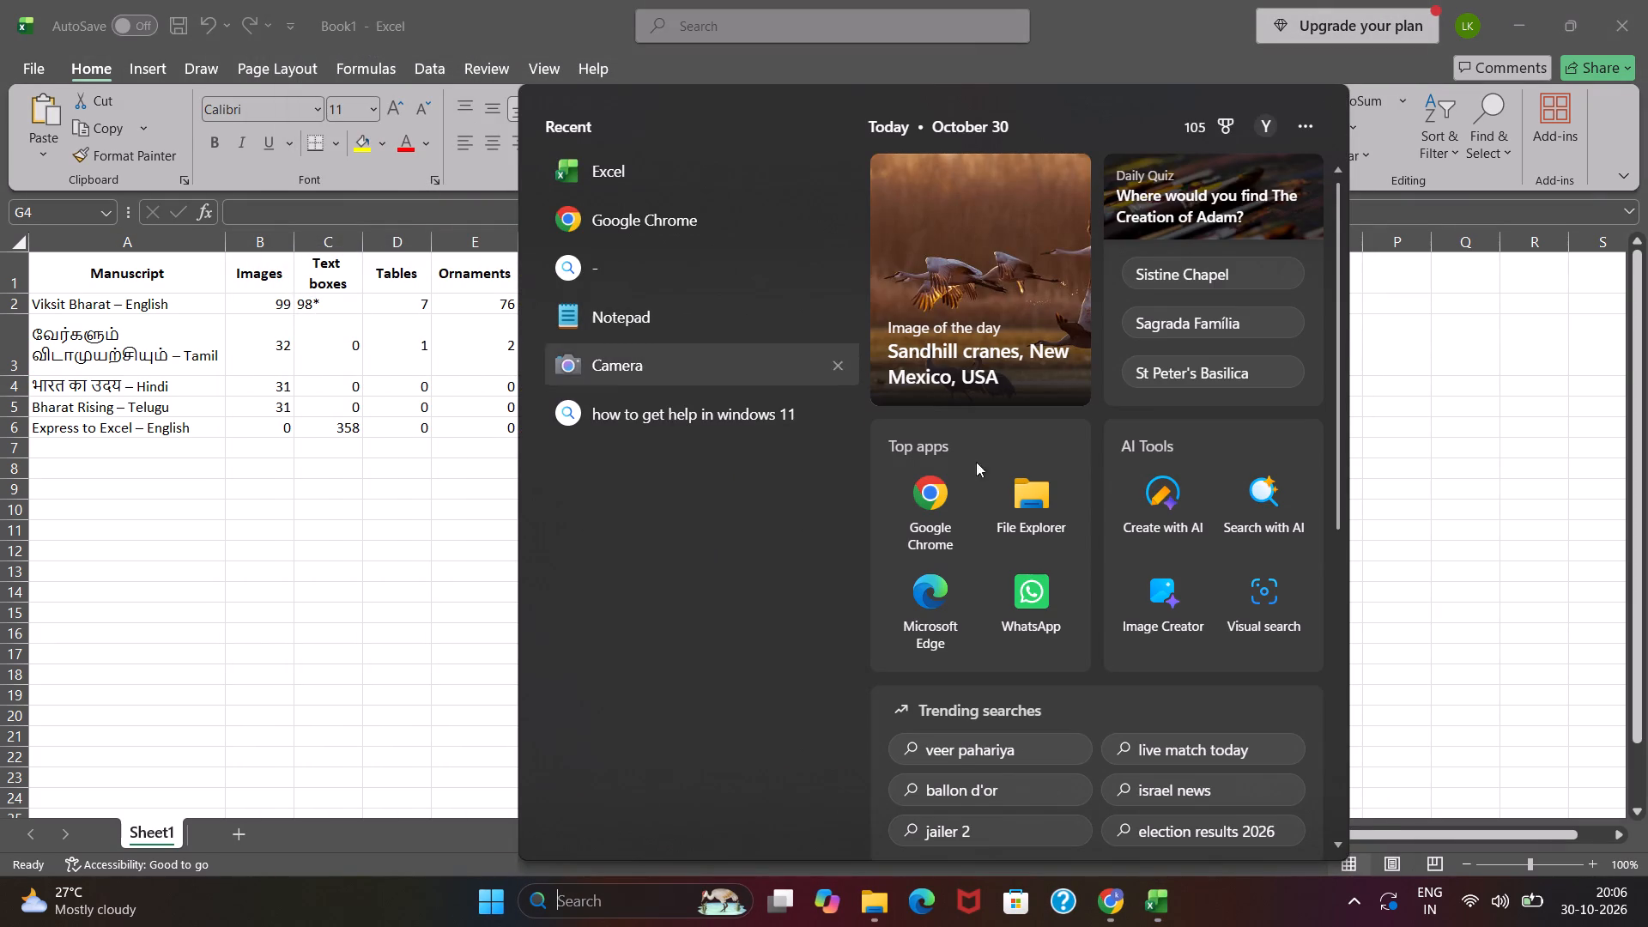
{"action": "type", "text": "wp"}
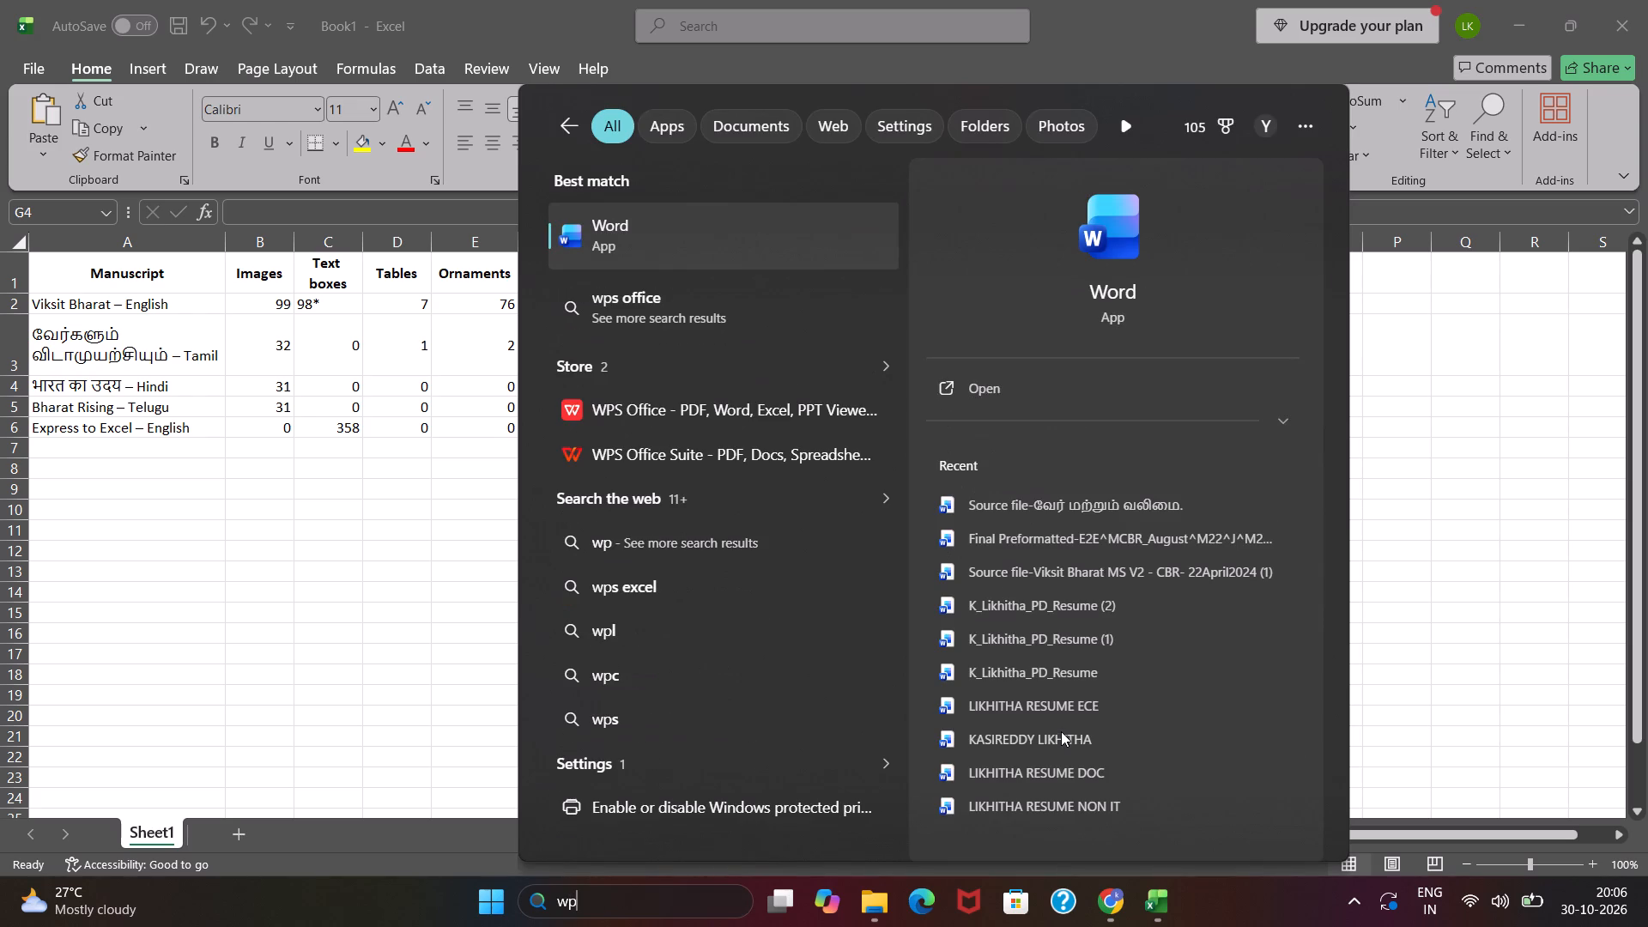
{"action": "left_click", "coordinate": [772, 245]}
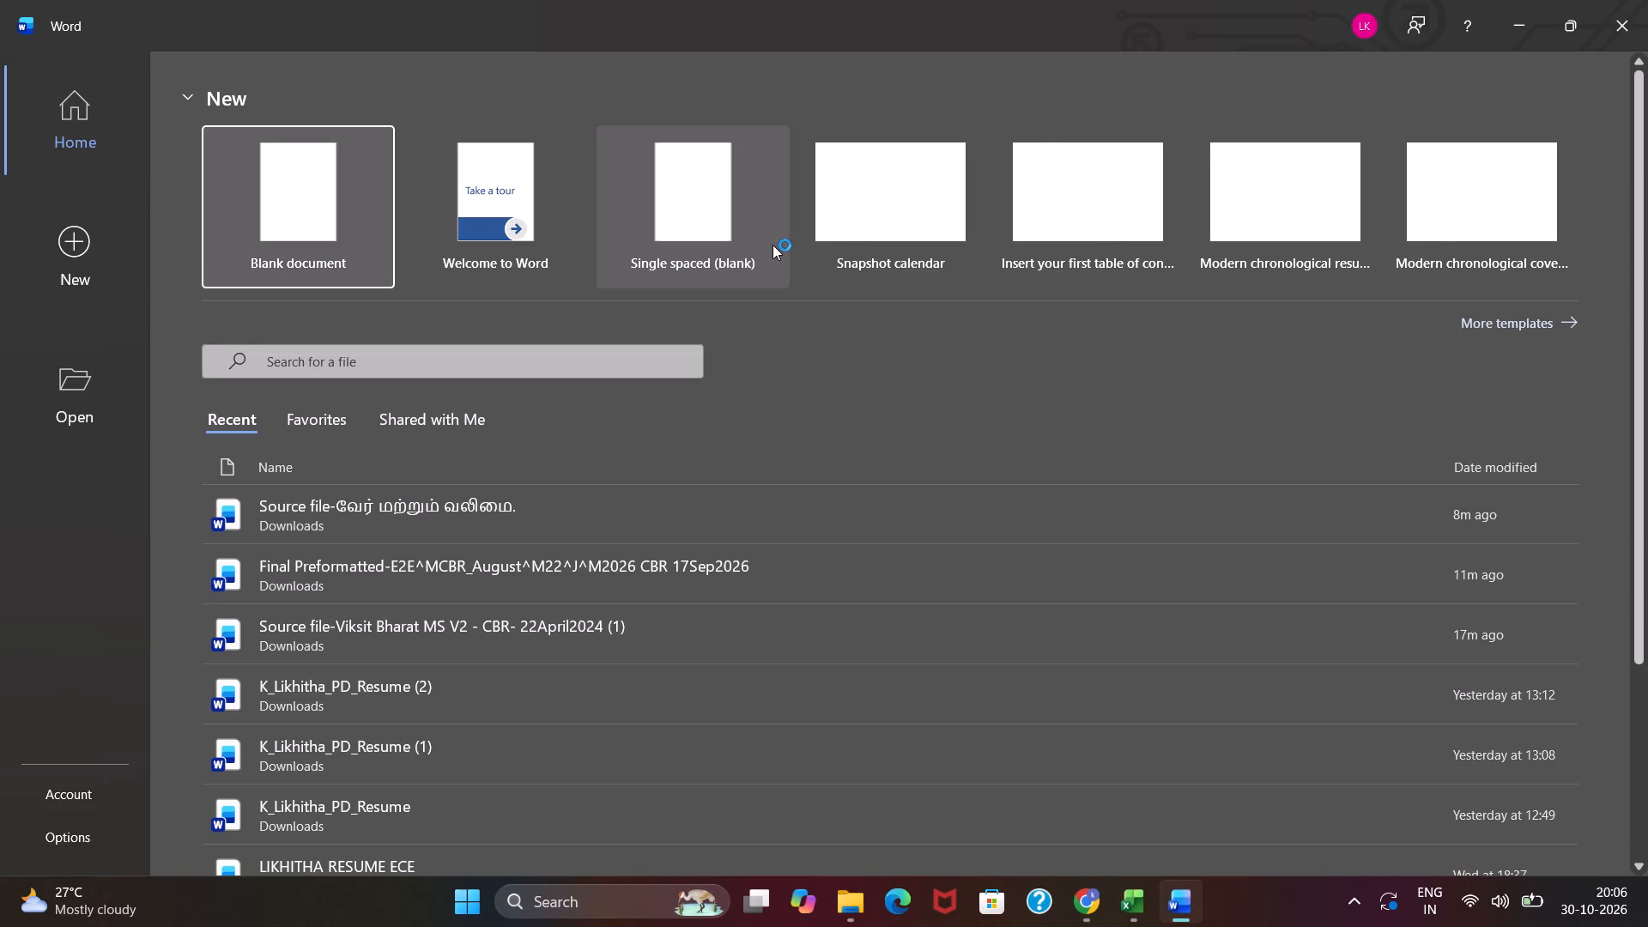
{"action": "double_click", "coordinate": [257, 235]}
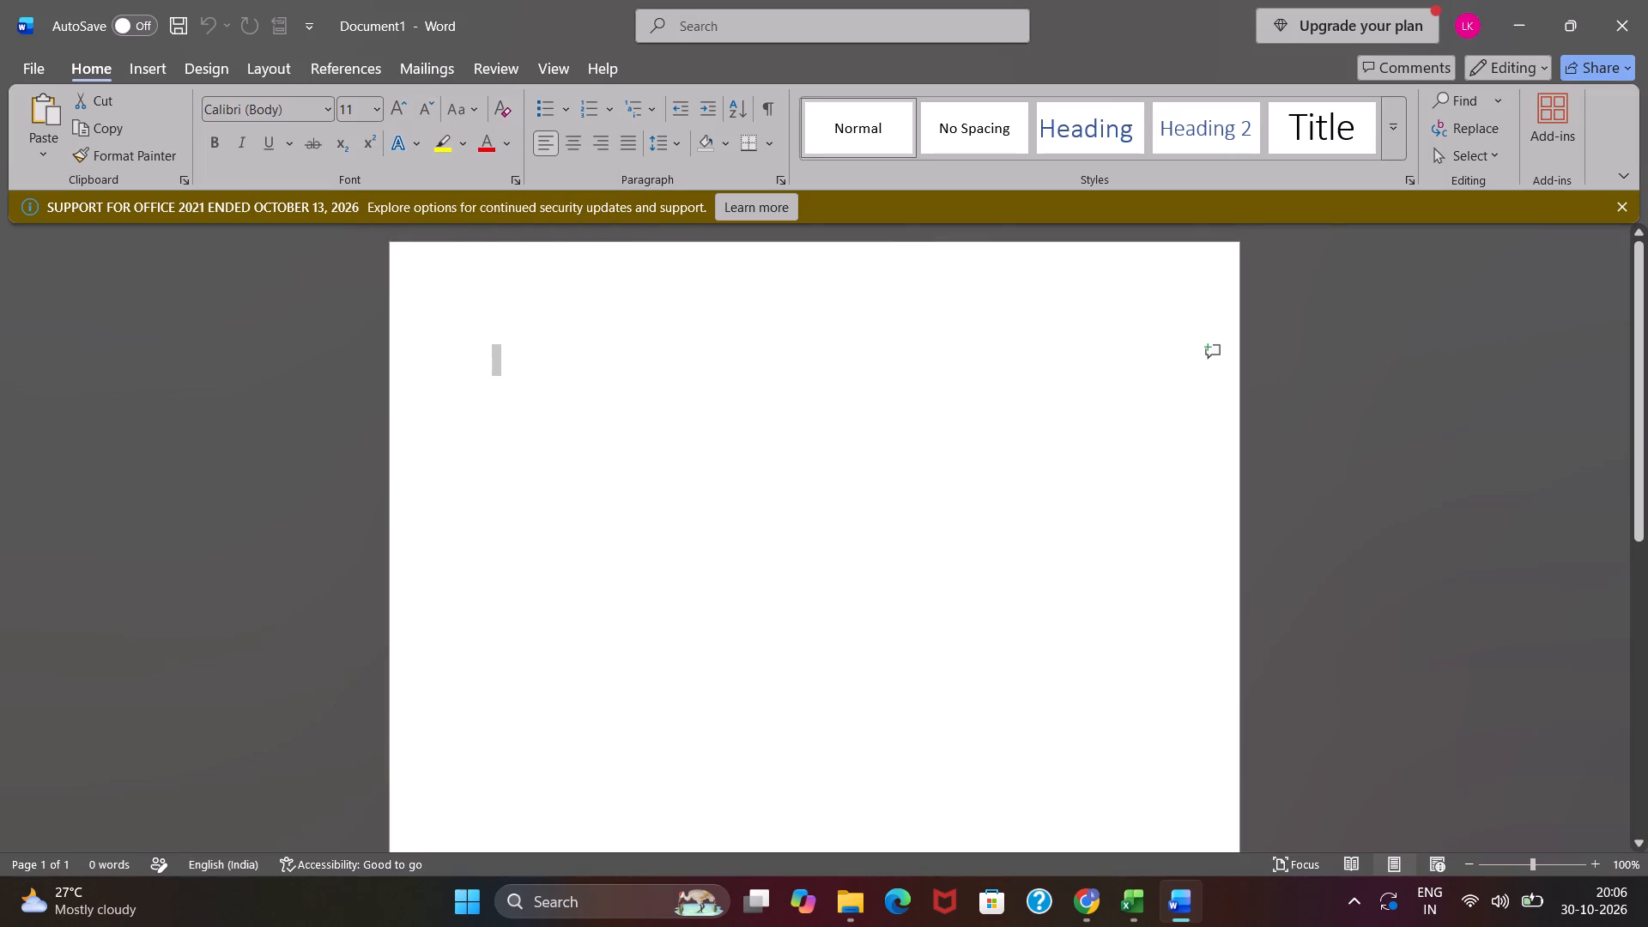
Paste the captured counts table picture into the blank document and enlarge it proportionally to nearly the full text width.
{"action": "left_click", "coordinate": [701, 488]}
{"action": "key", "text": "ctrl+v"}
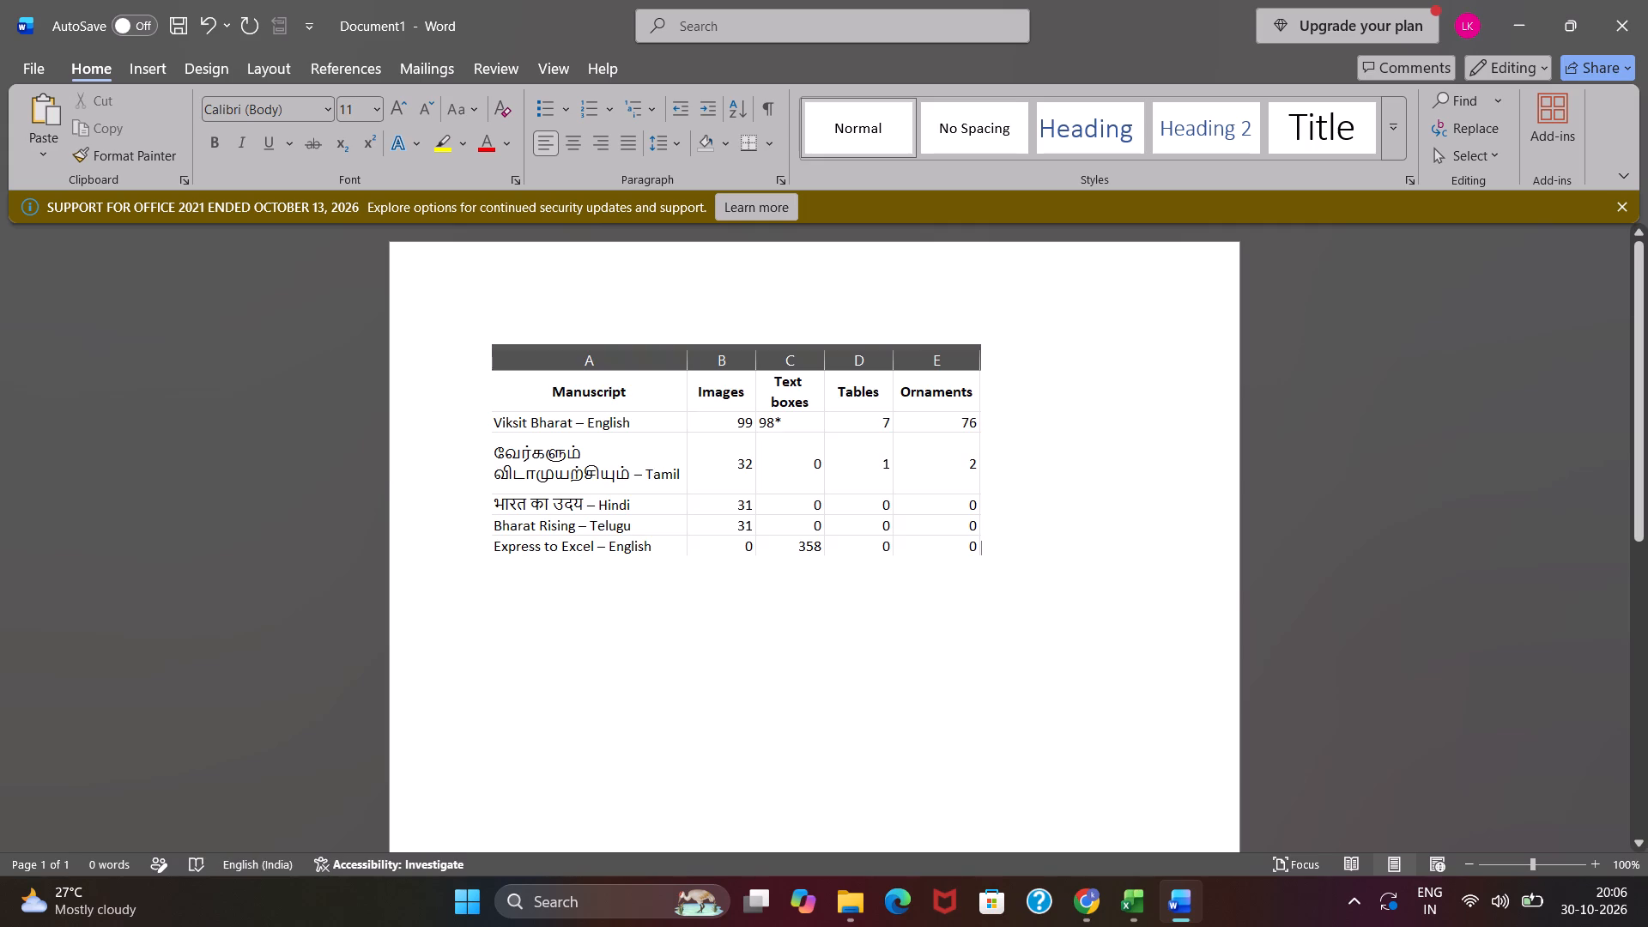
{"action": "left_click", "coordinate": [904, 487]}
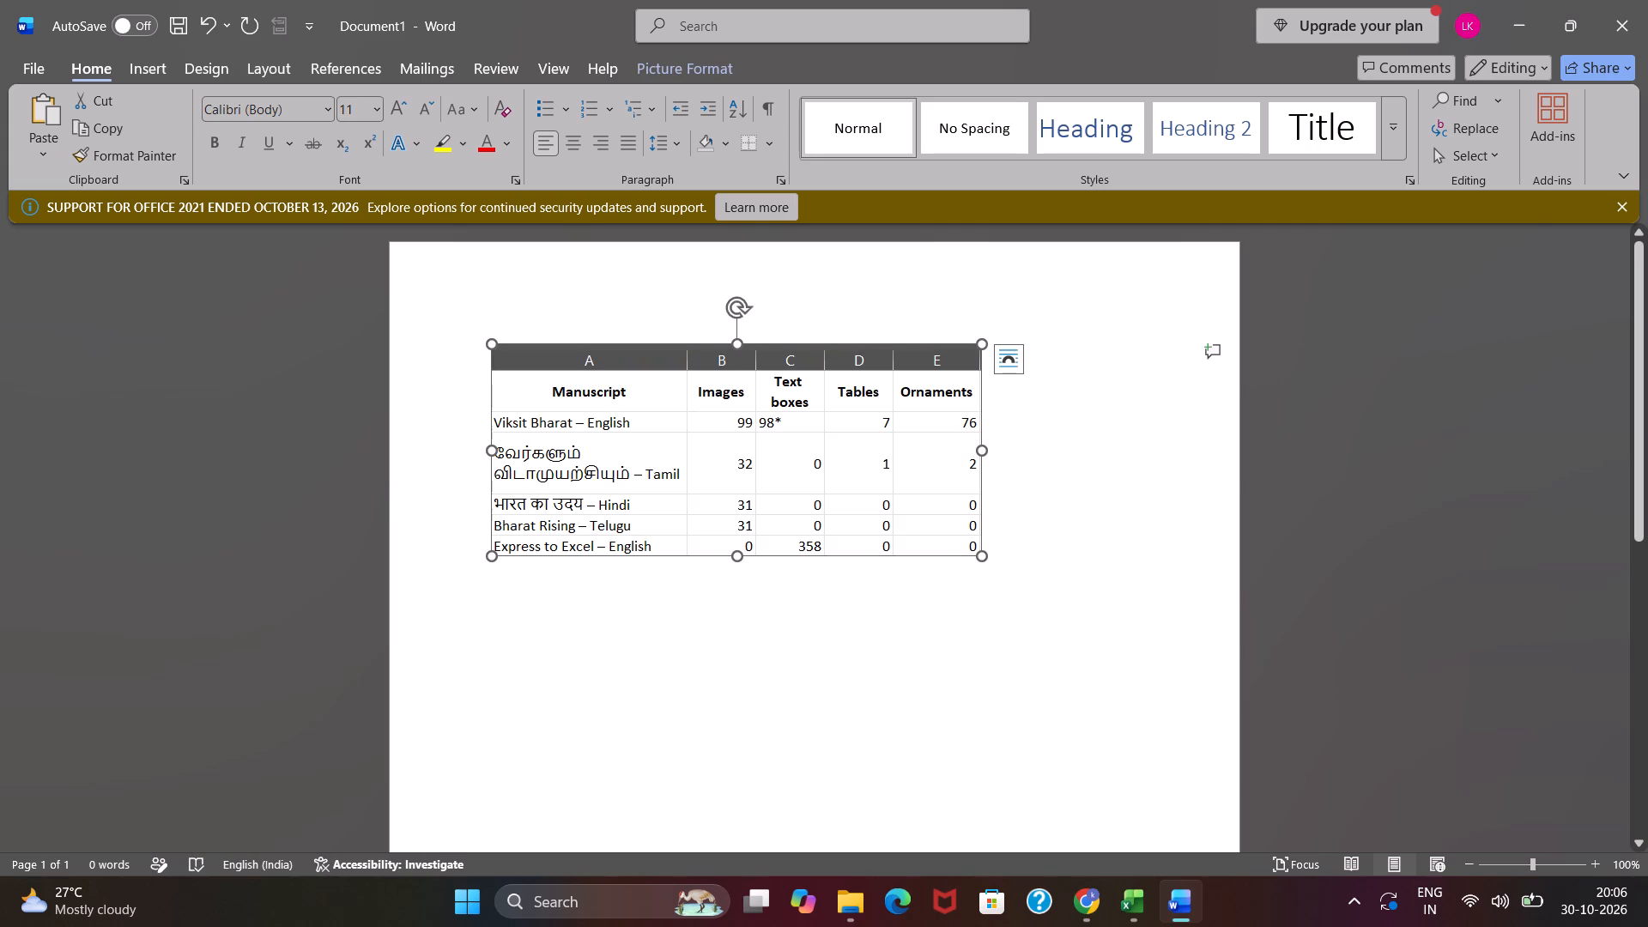
{"action": "left_click_drag", "start_coordinate": [982, 556], "coordinate": [1097, 615]}
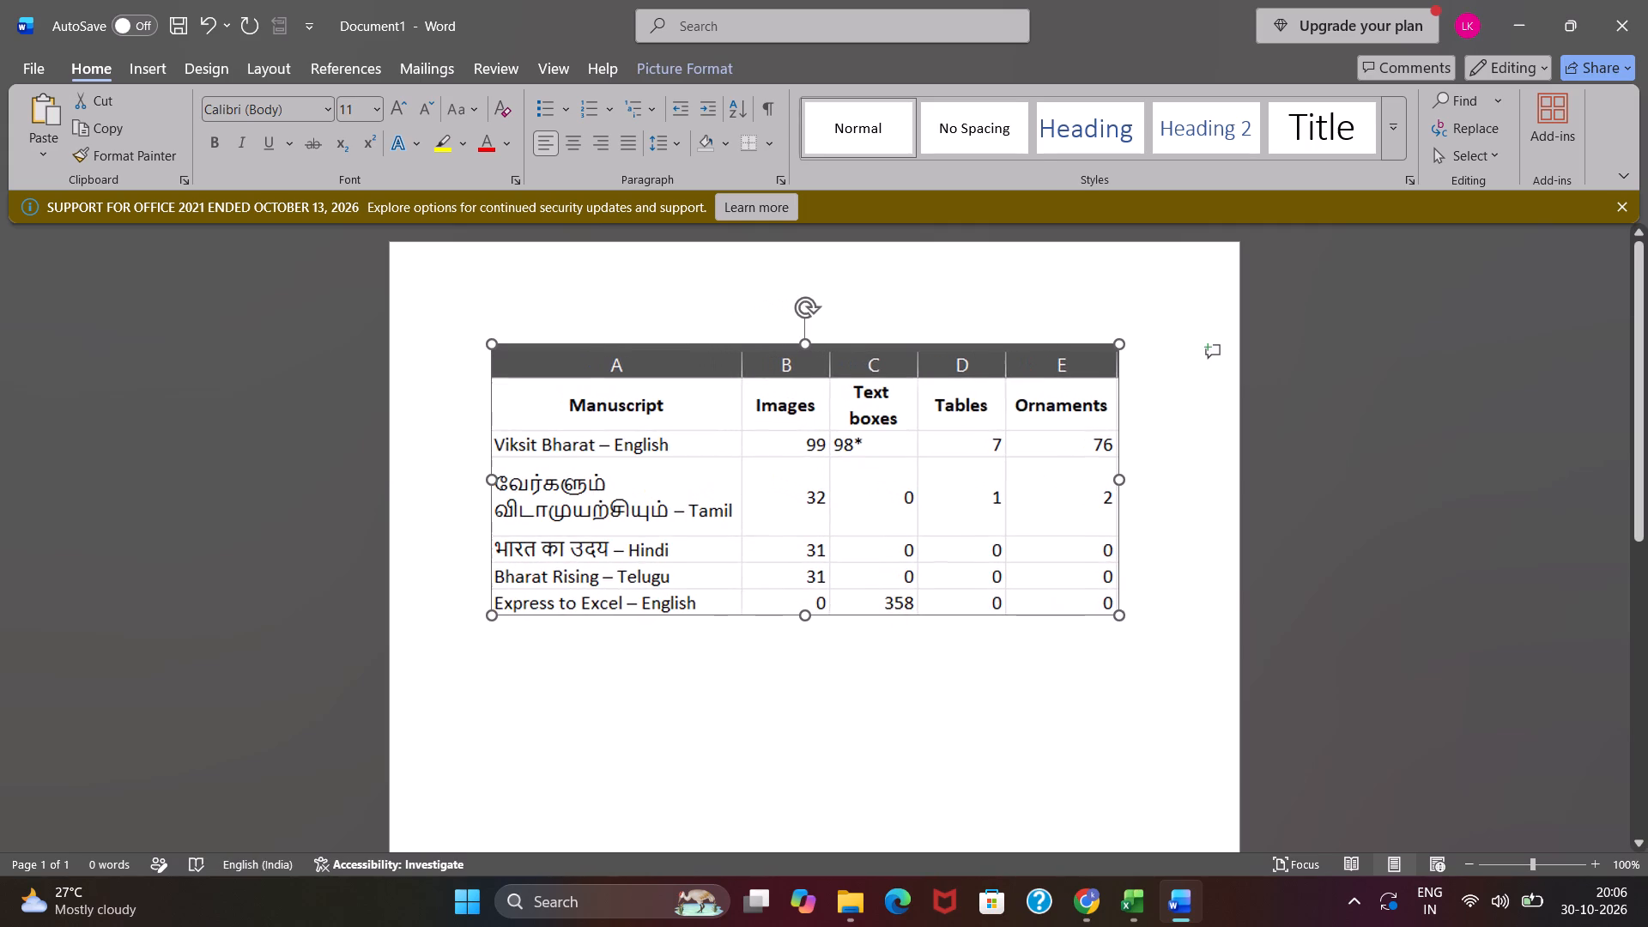
{"action": "left_click_drag", "start_coordinate": [1097, 615], "coordinate": [1097, 616]}
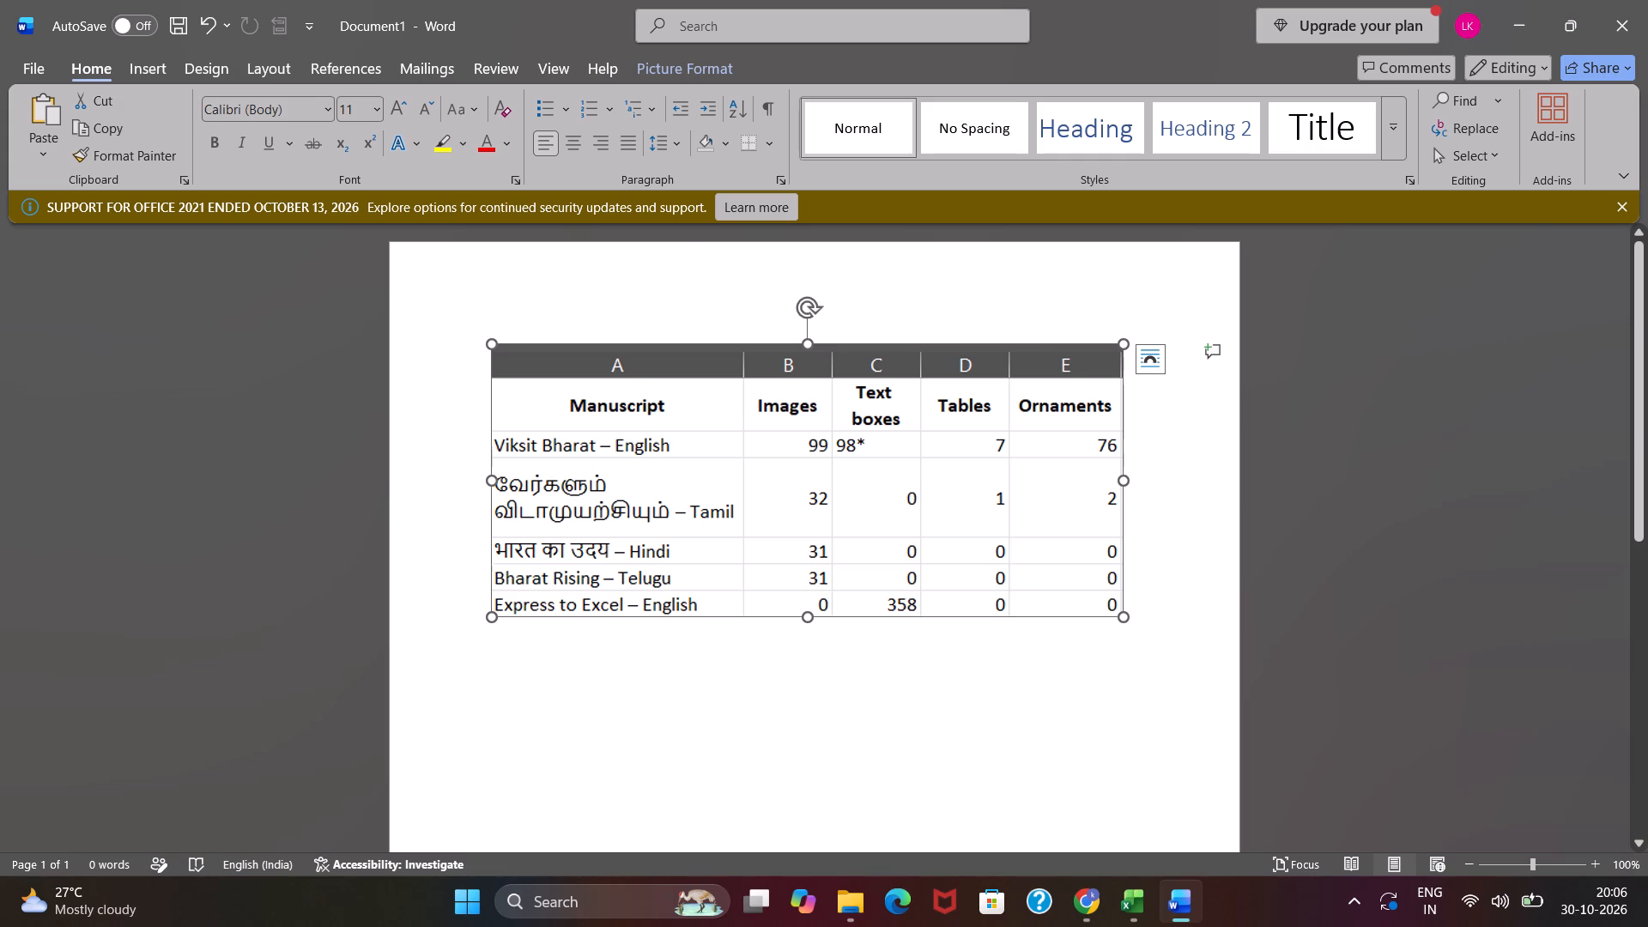
{"action": "scroll", "coordinate": [720, 397], "scroll_direction": "down", "scroll_amount": 5}
{"action": "scroll", "coordinate": [720, 397], "scroll_direction": "up", "scroll_amount": 5}
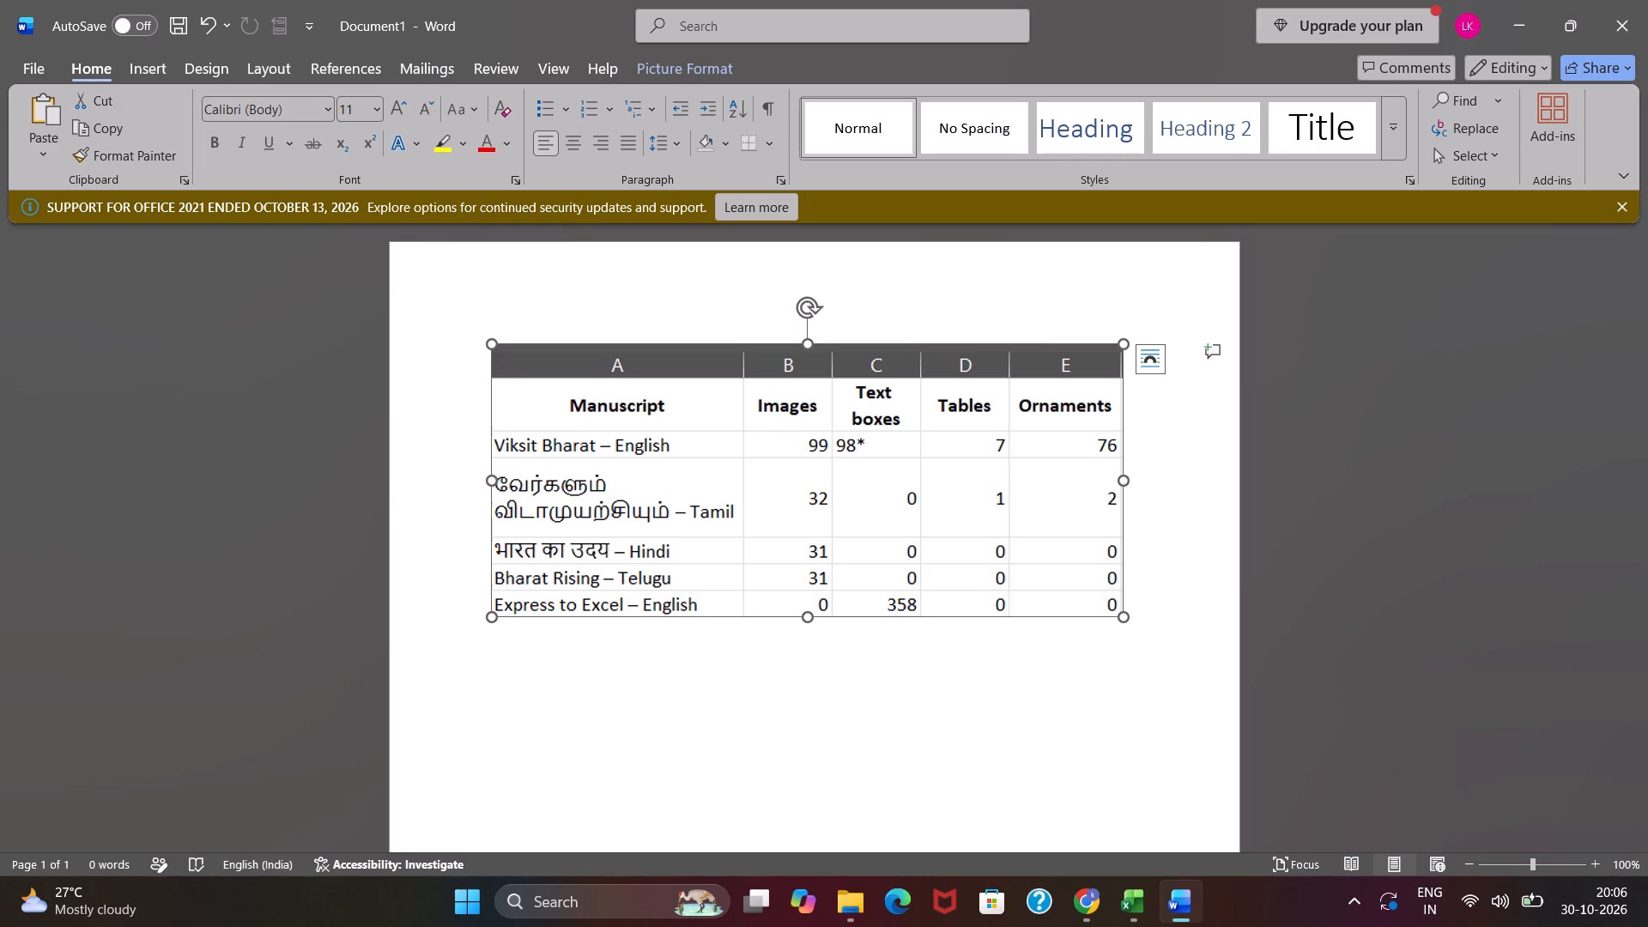
Switch to the ChatGPT conversation in Chrome and copy all five font lists, from the Viksit Bharat heading to Wingdings under Express to Excel.
{"action": "left_click", "coordinate": [772, 196]}
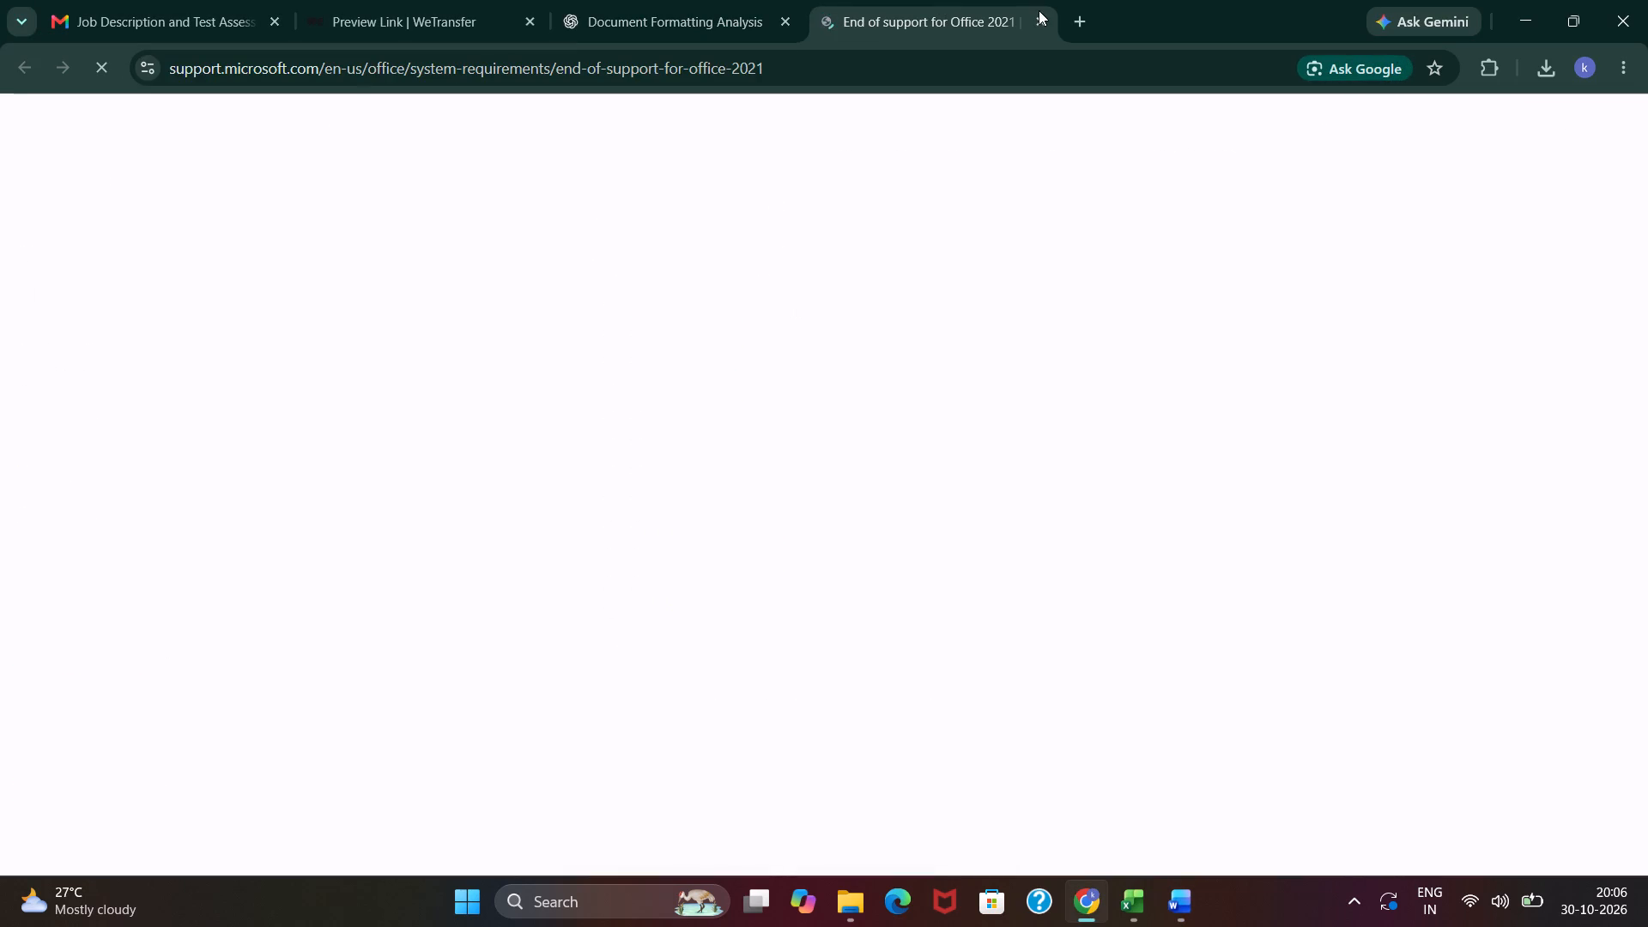
{"action": "left_click", "coordinate": [1039, 23]}
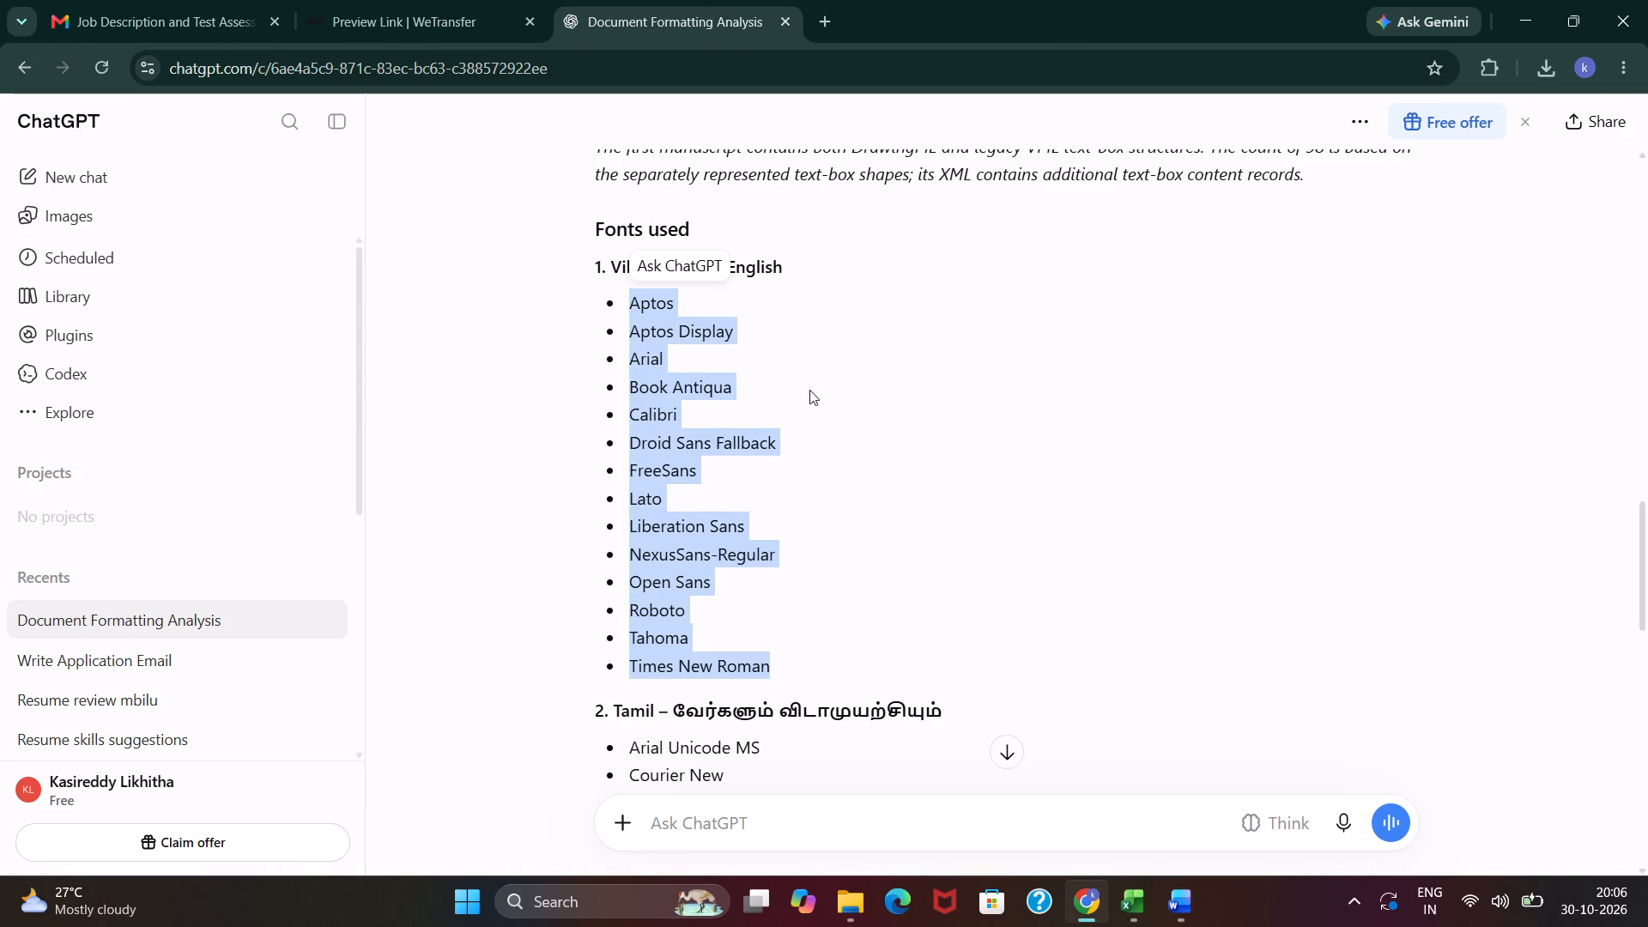
{"action": "left_click", "coordinate": [952, 346]}
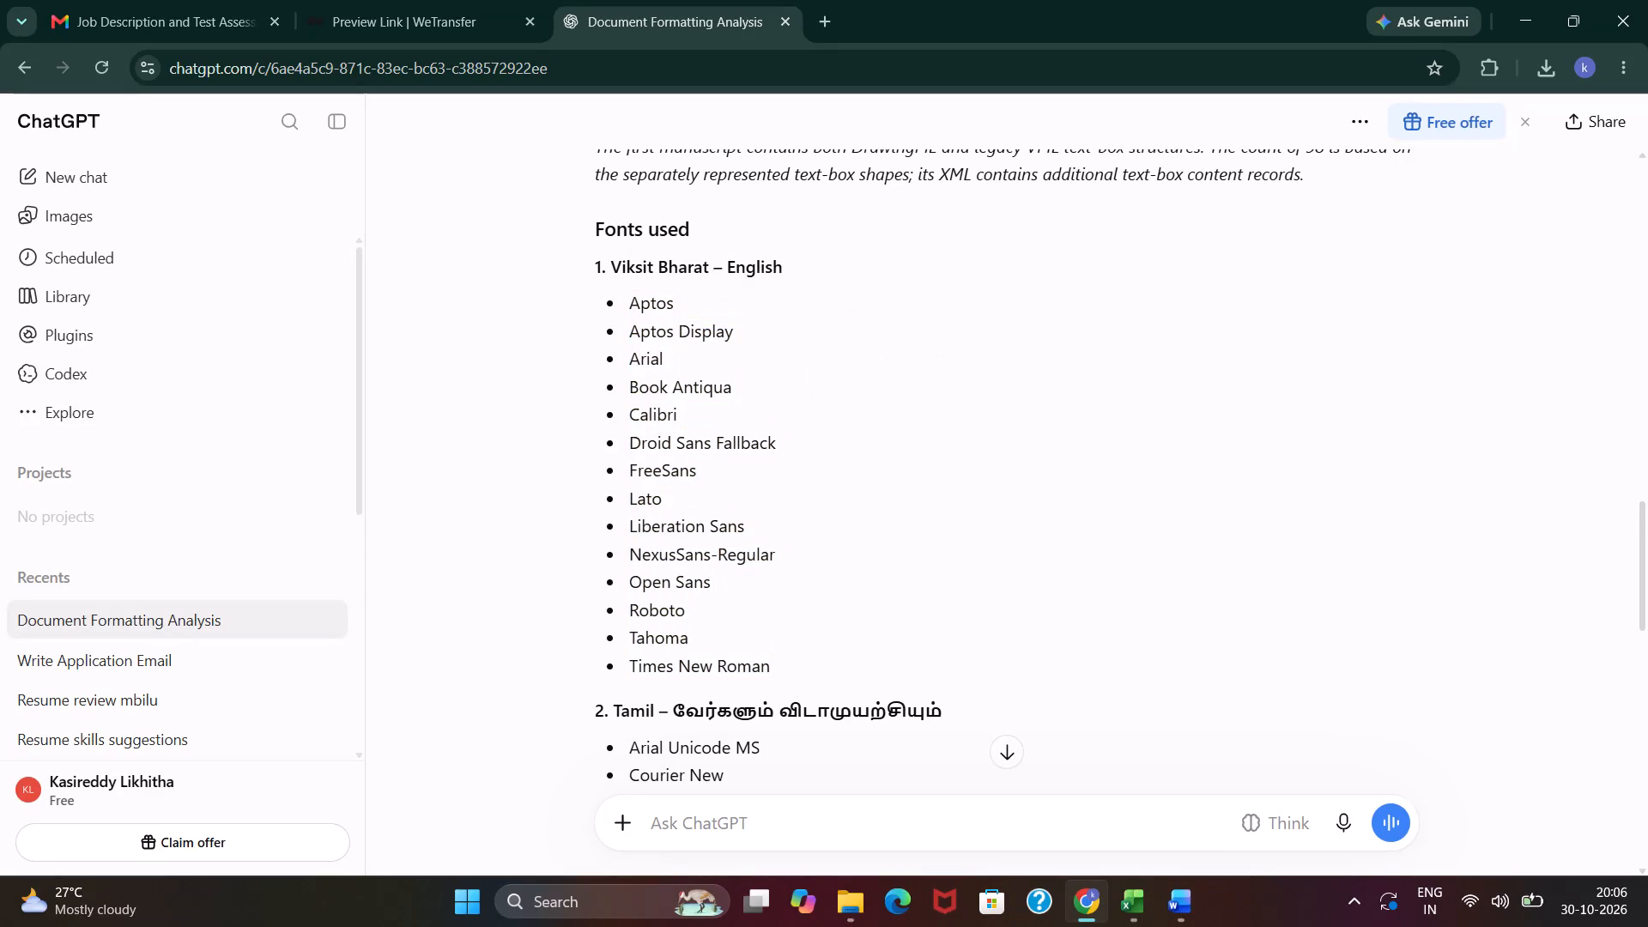
{"action": "left_click_drag", "start_coordinate": [592, 261], "coordinate": [754, 765]}
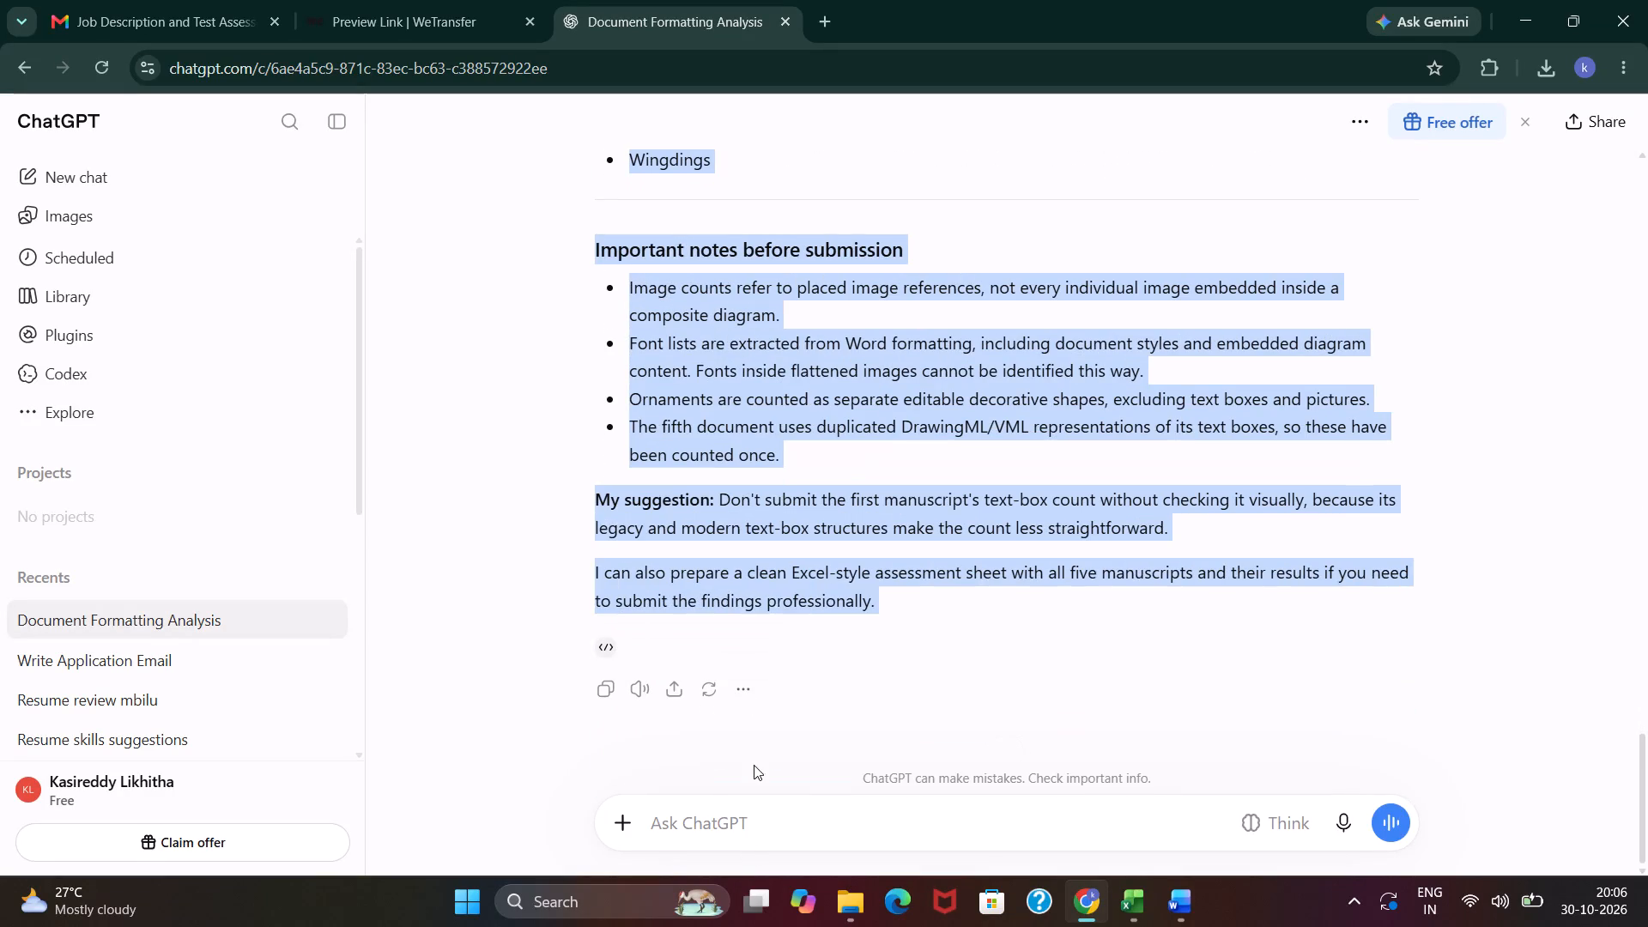
{"action": "left_click_drag", "start_coordinate": [754, 765], "coordinate": [763, 440]}
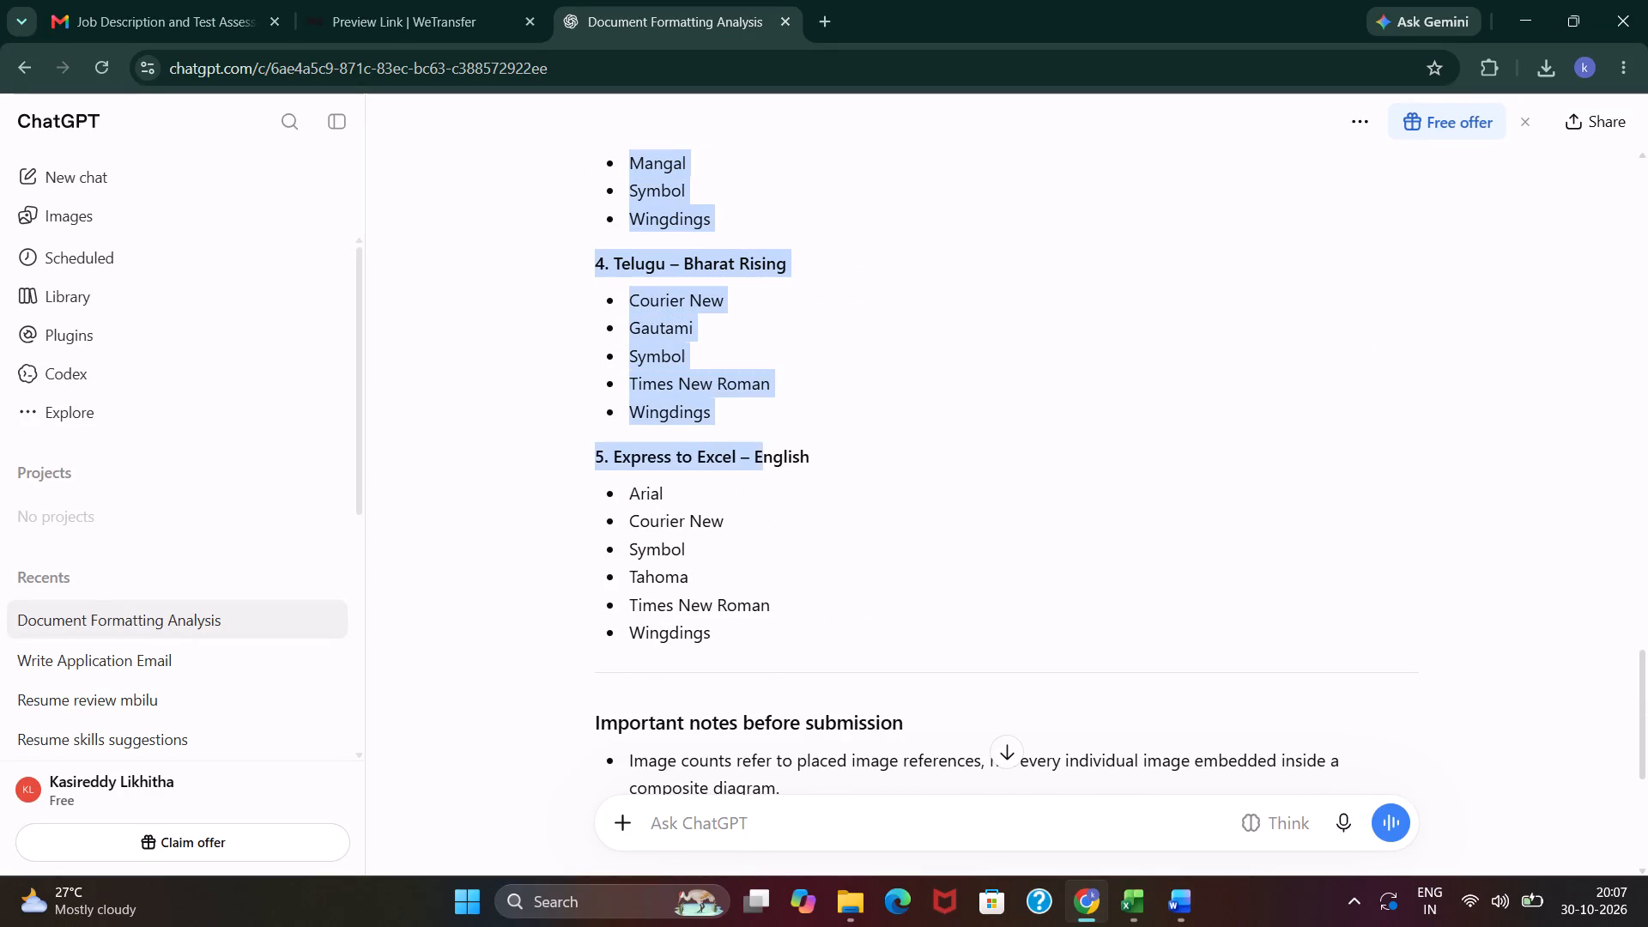
{"action": "left_click_drag", "start_coordinate": [763, 440], "coordinate": [765, 618]}
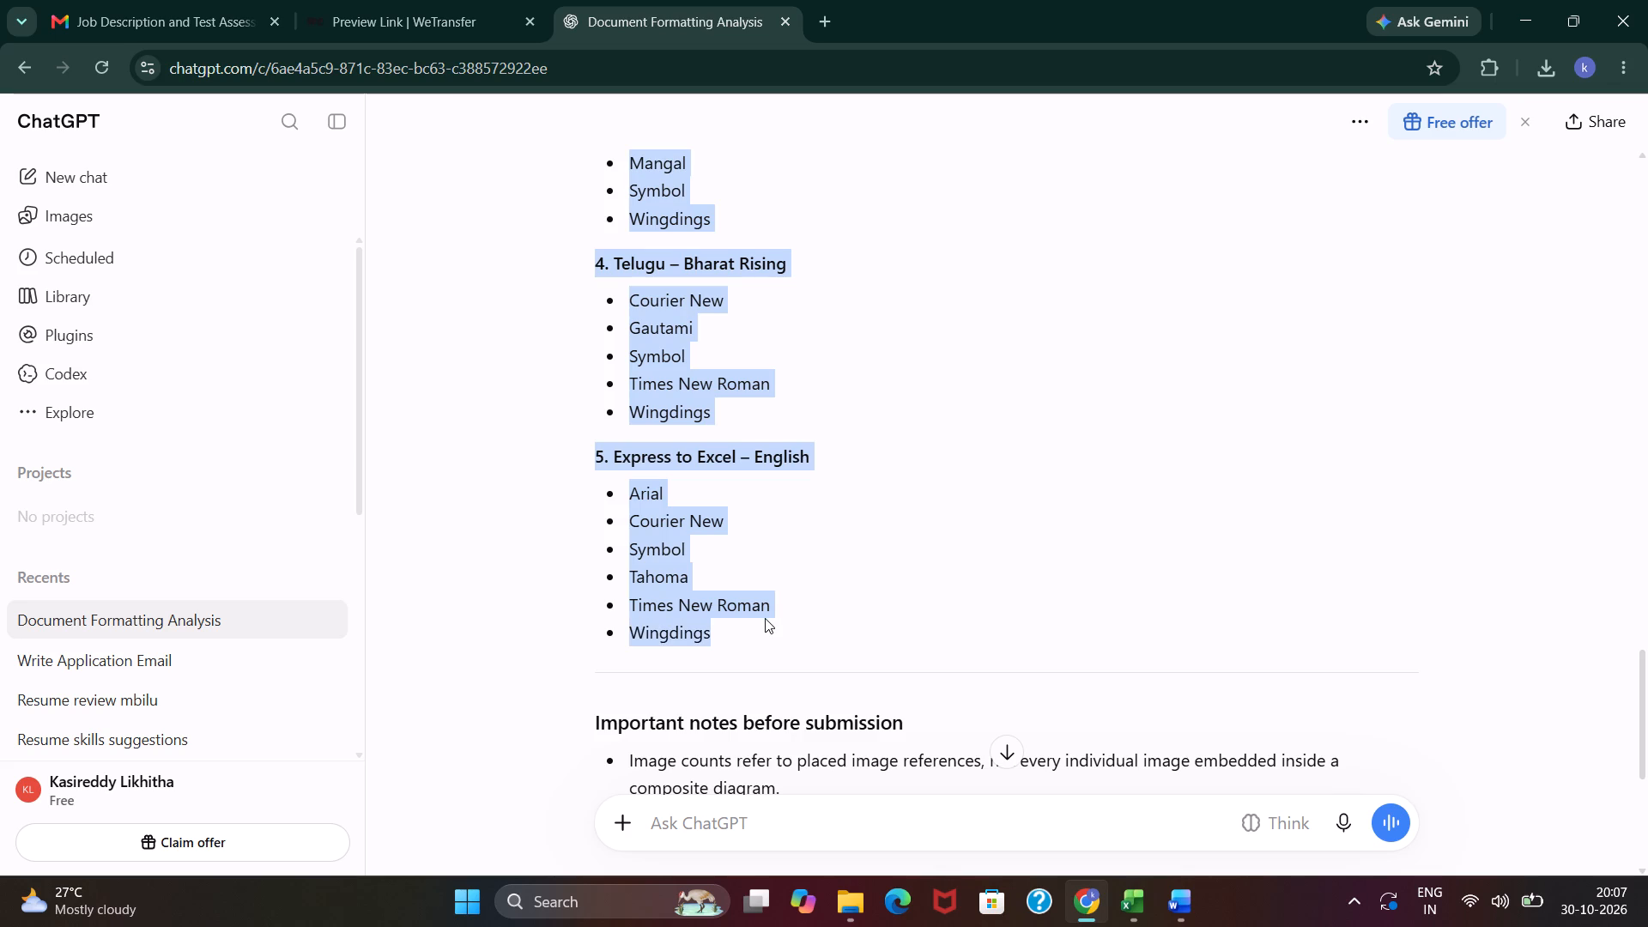
{"action": "key", "text": "ctrl+c"}
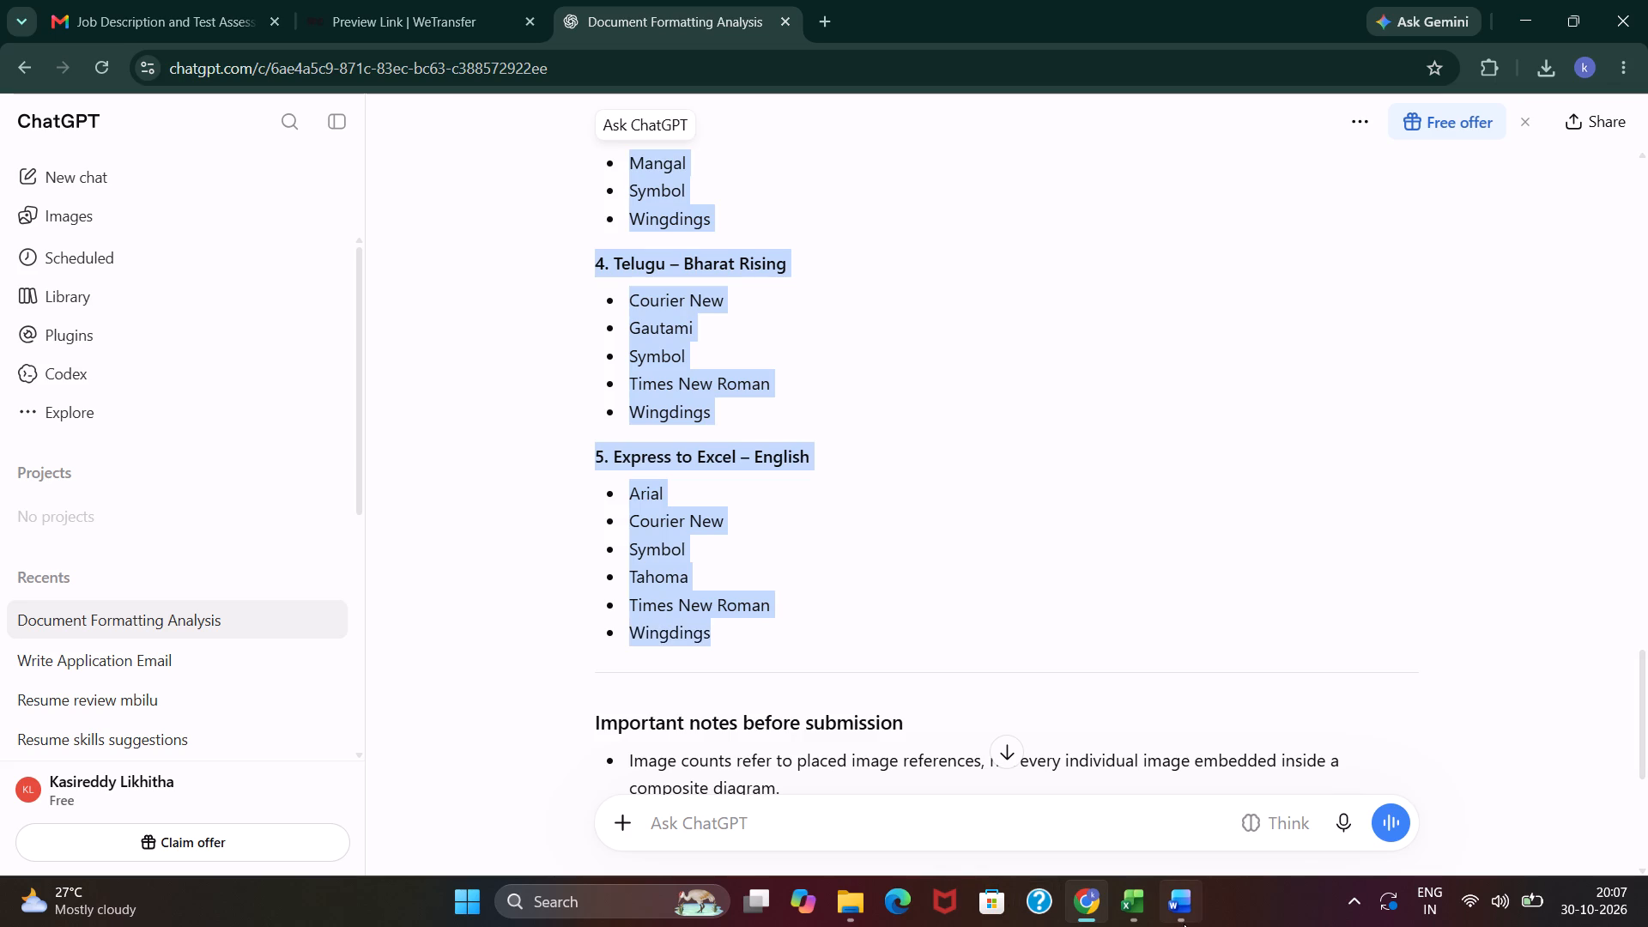
Return to the Word document and paste the copied font lists below the counts table picture, leaving a blank line between them.
{"action": "left_click", "coordinate": [1180, 915]}
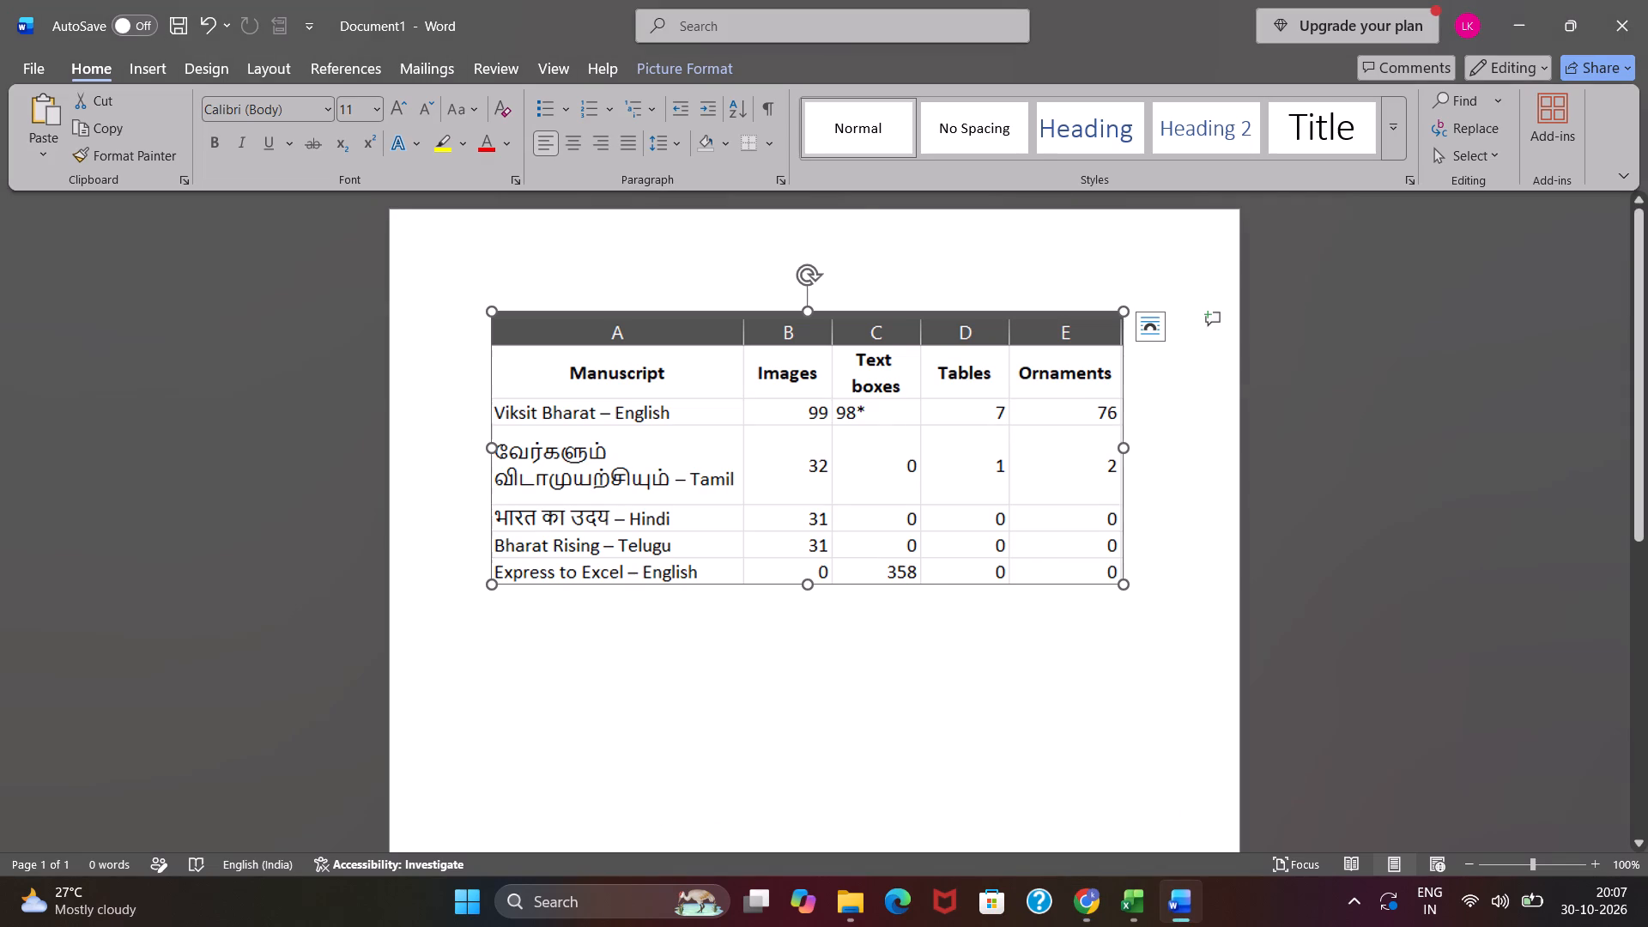
{"action": "left_click", "coordinate": [506, 633]}
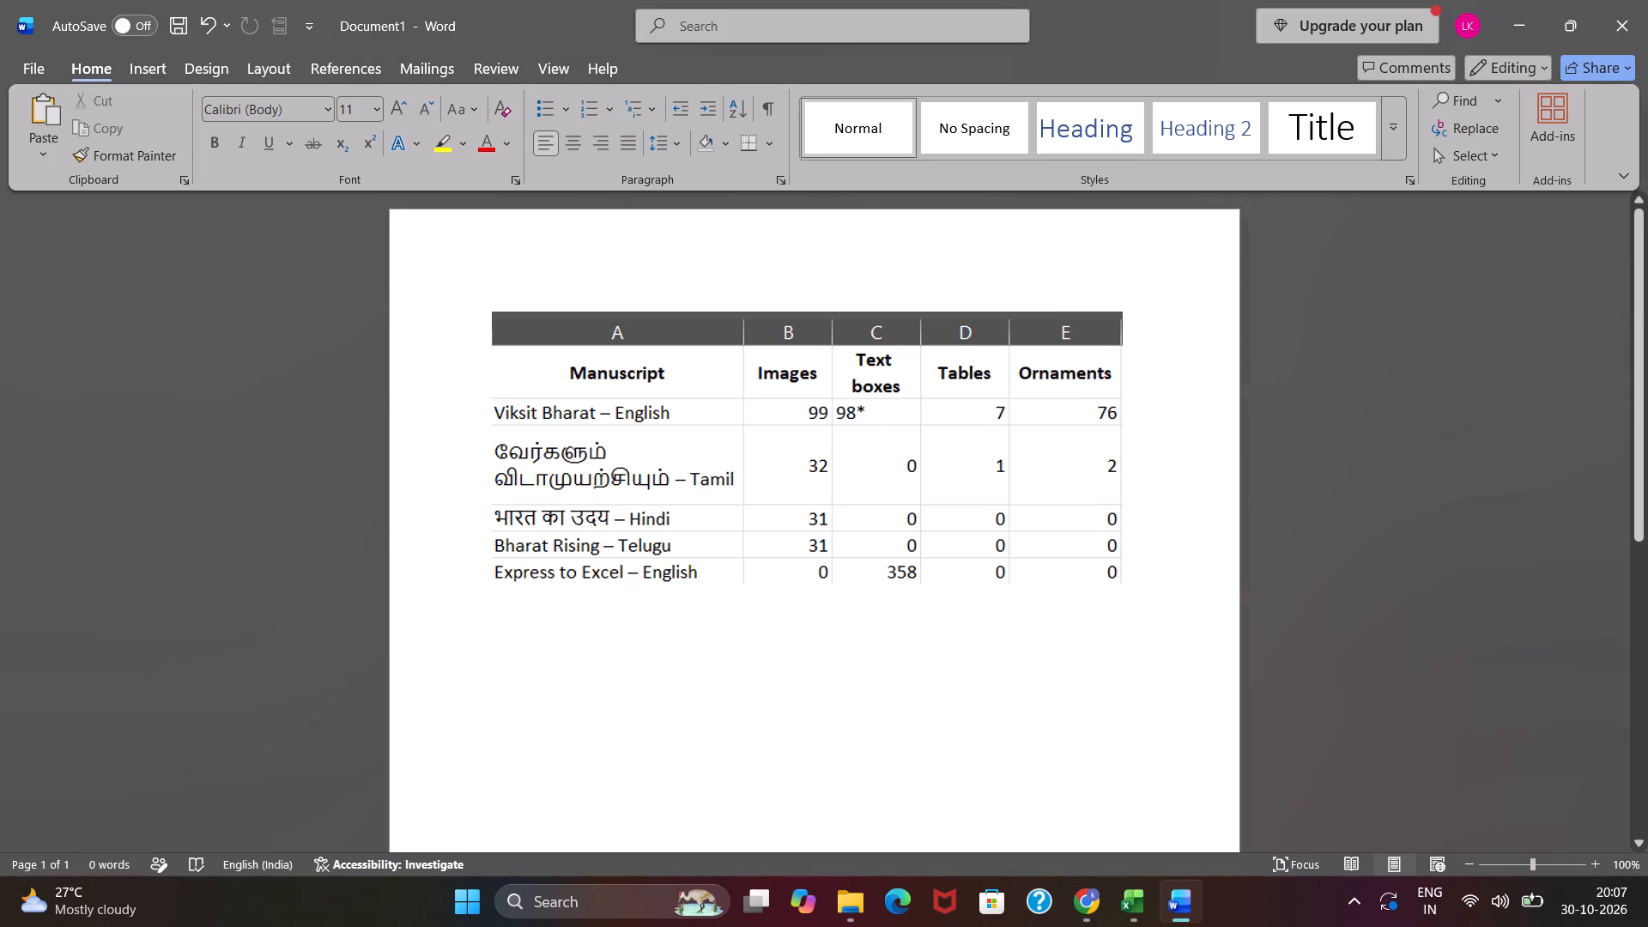
{"action": "left_click", "coordinate": [1152, 597]}
{"action": "key", "text": "Return"}
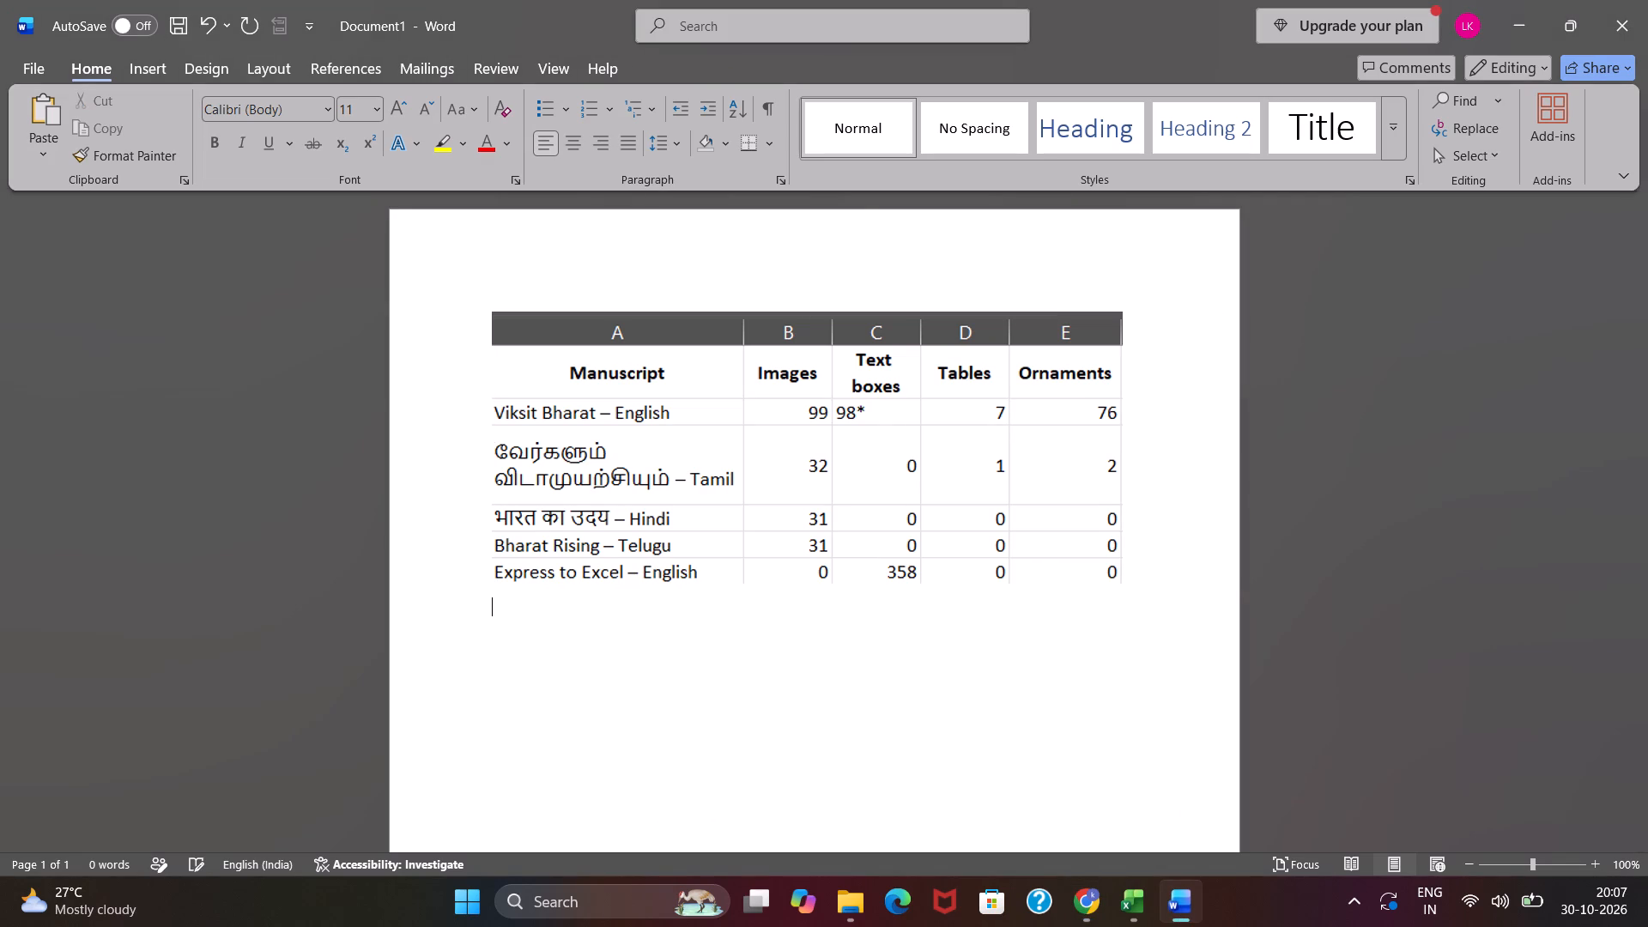
{"action": "key", "text": "Return"}
{"action": "key", "text": "ctrl+v"}
{"action": "scroll", "coordinate": [1152, 597], "scroll_direction": "up", "scroll_amount": 7}
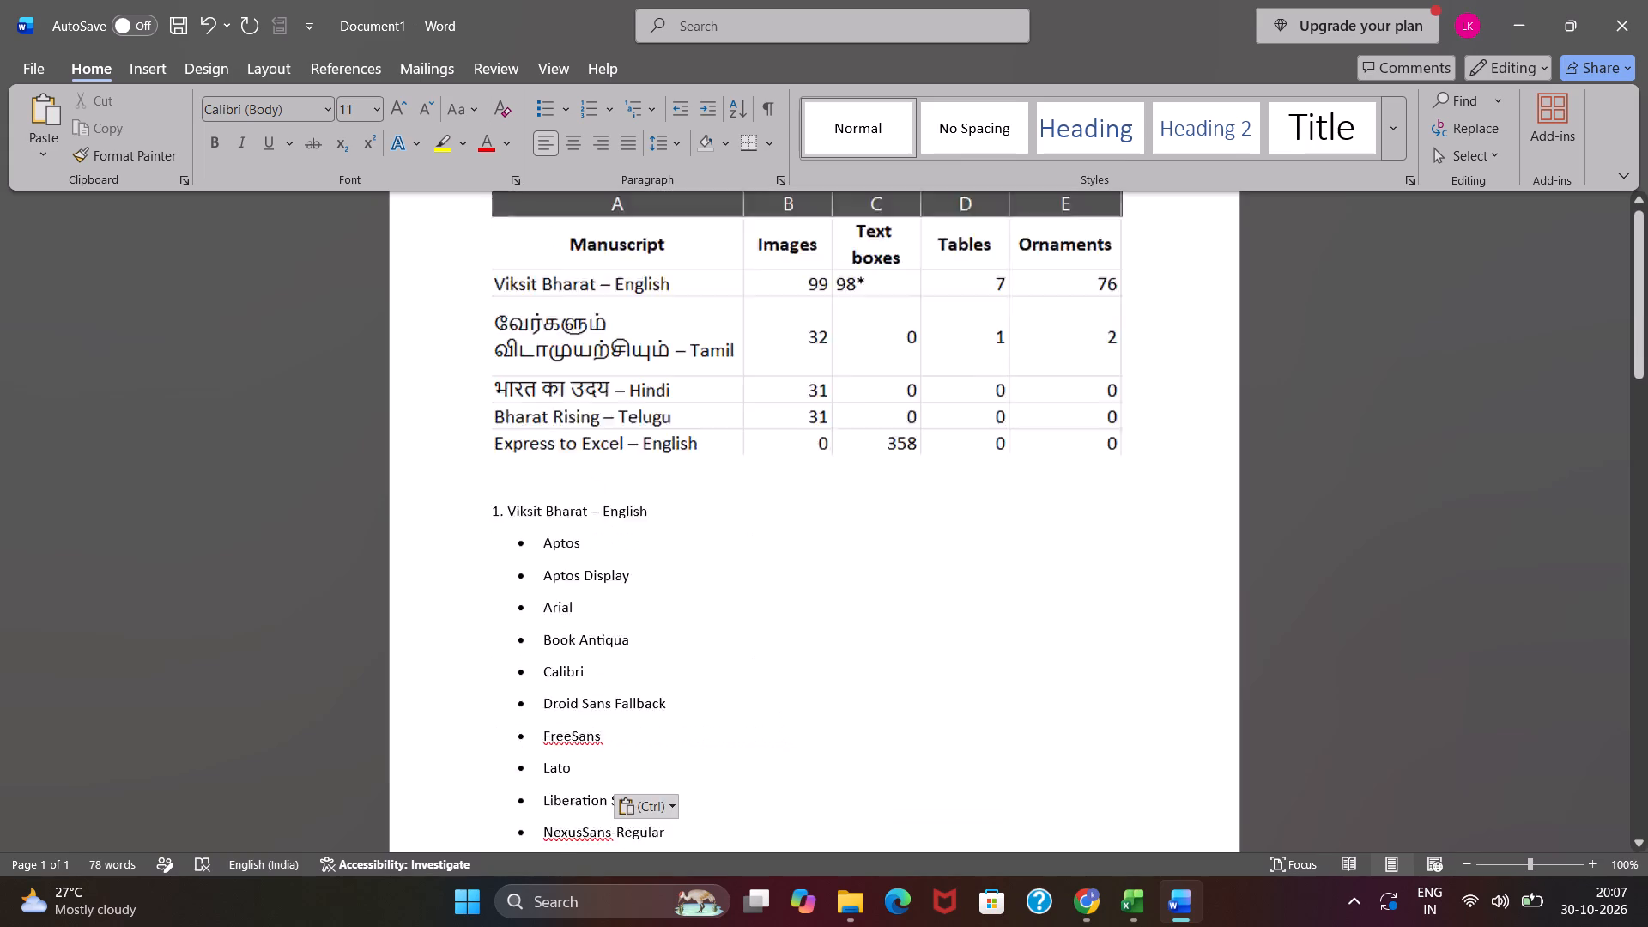
{"action": "scroll", "coordinate": [1152, 597], "scroll_direction": "up", "scroll_amount": 1}
{"action": "scroll", "coordinate": [1152, 597], "scroll_direction": "down", "scroll_amount": 6}
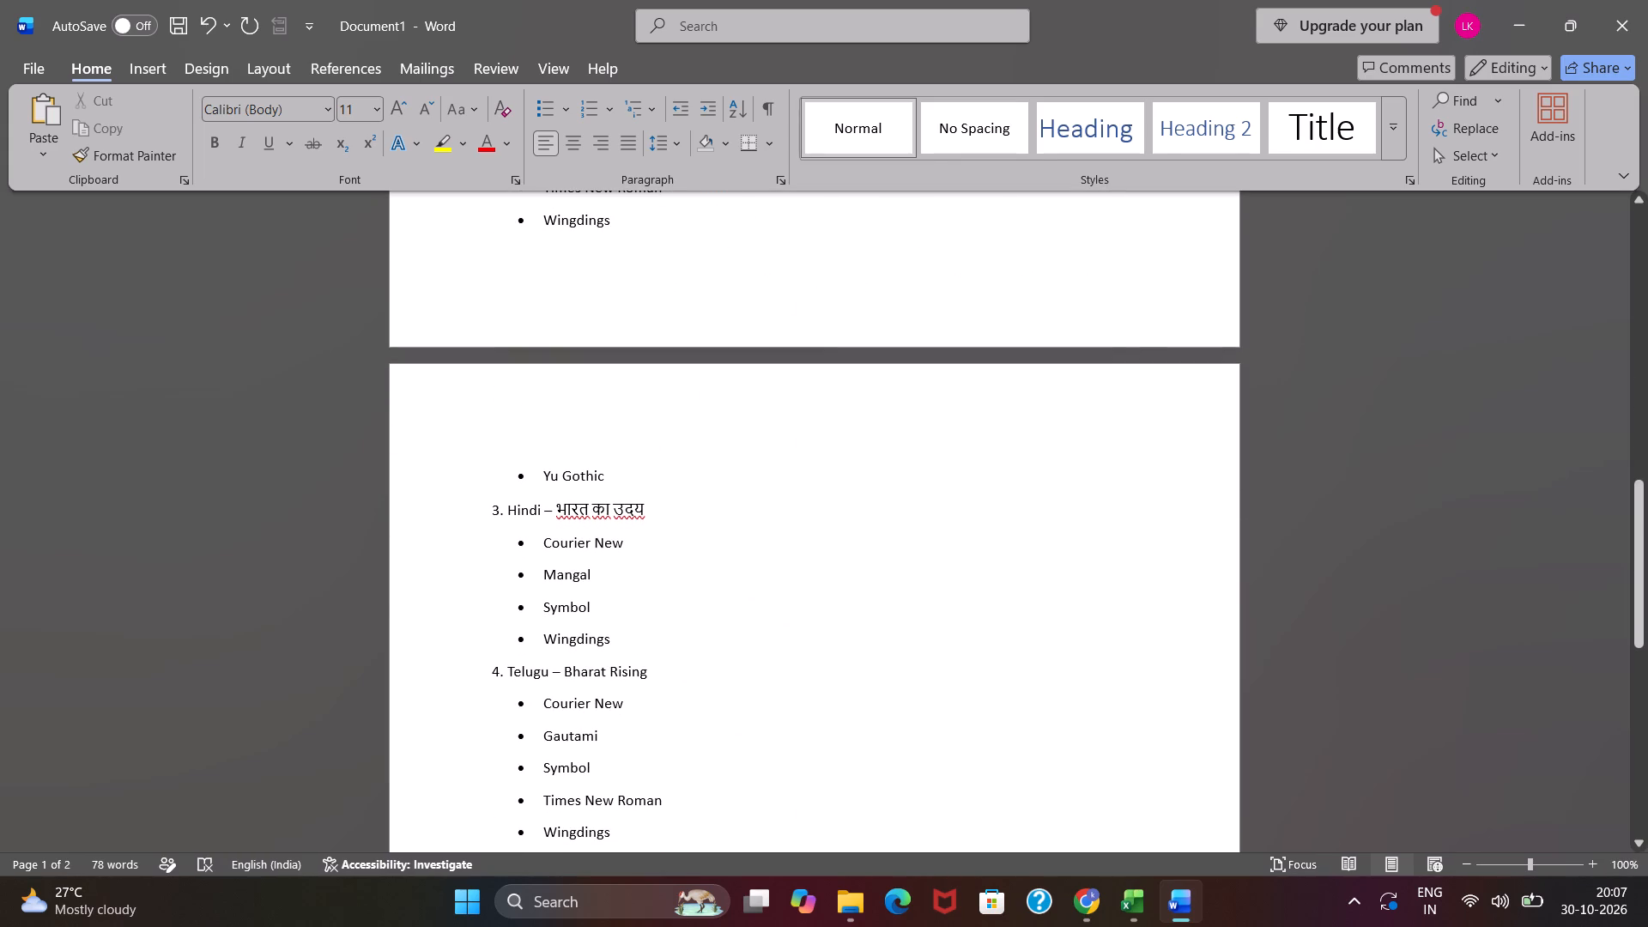
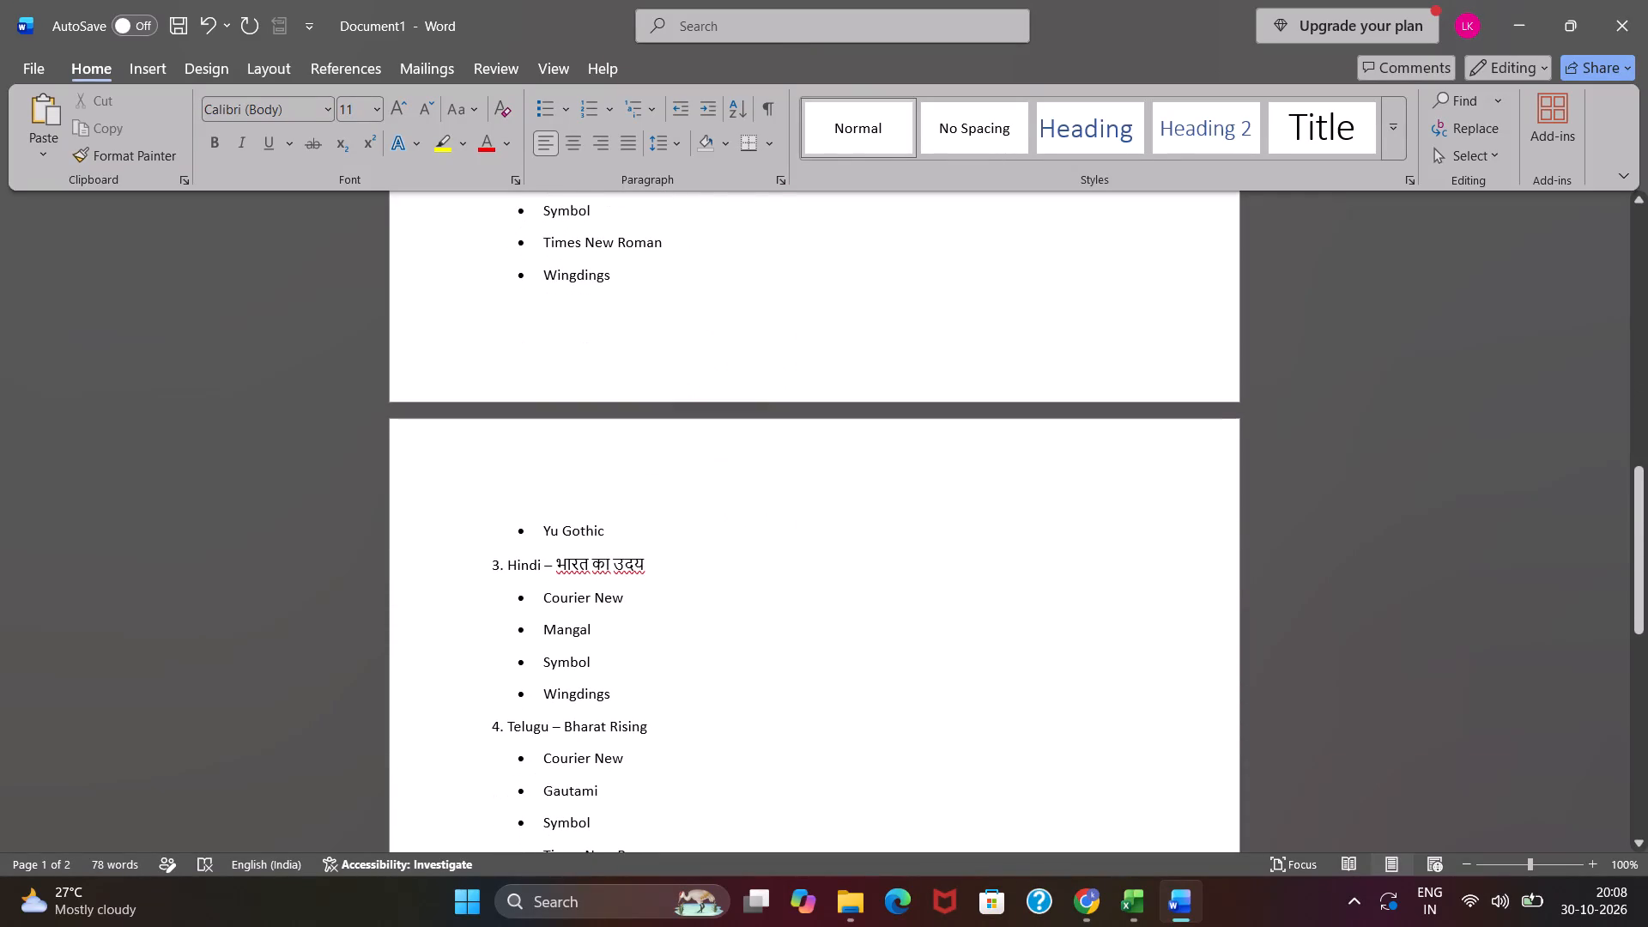
Delete the Yu Gothic entry from the end of the Tamil manuscript's font list.
{"action": "left_click_drag", "start_coordinate": [616, 530], "coordinate": [521, 520]}
{"action": "key", "text": "BackSpace"}
Read through the counts table and the five font lists, from Viksit Bharat to Express to Excel.
{"action": "scroll", "coordinate": [521, 520], "scroll_direction": "down", "scroll_amount": 5}
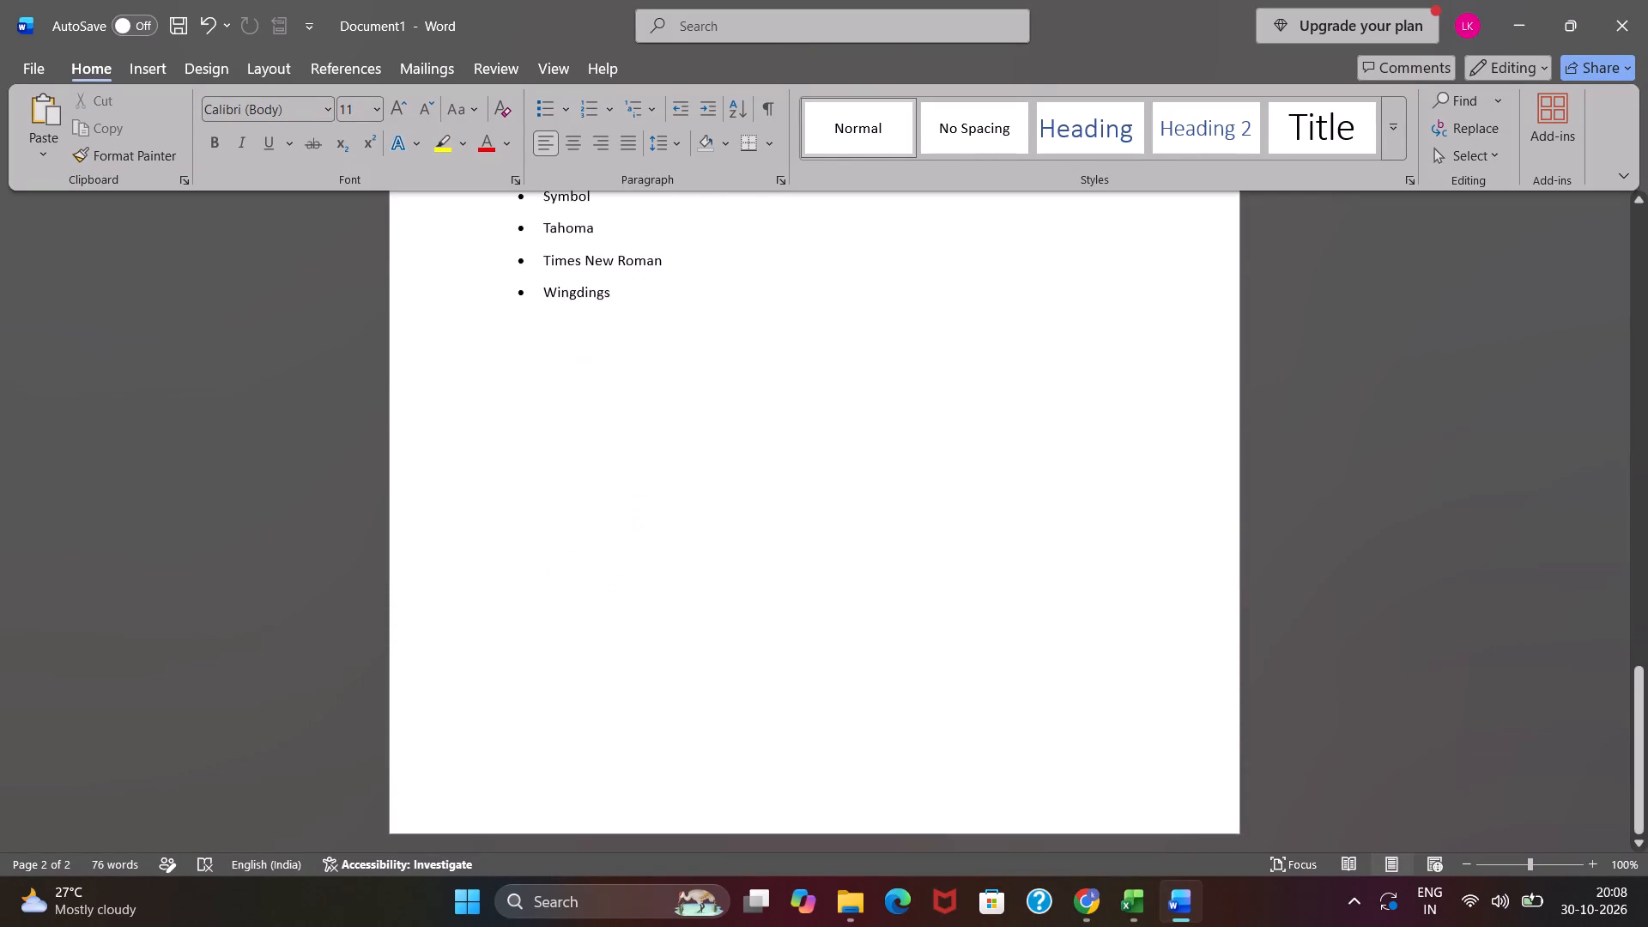
{"action": "scroll", "coordinate": [521, 520], "scroll_direction": "up", "scroll_amount": 8}
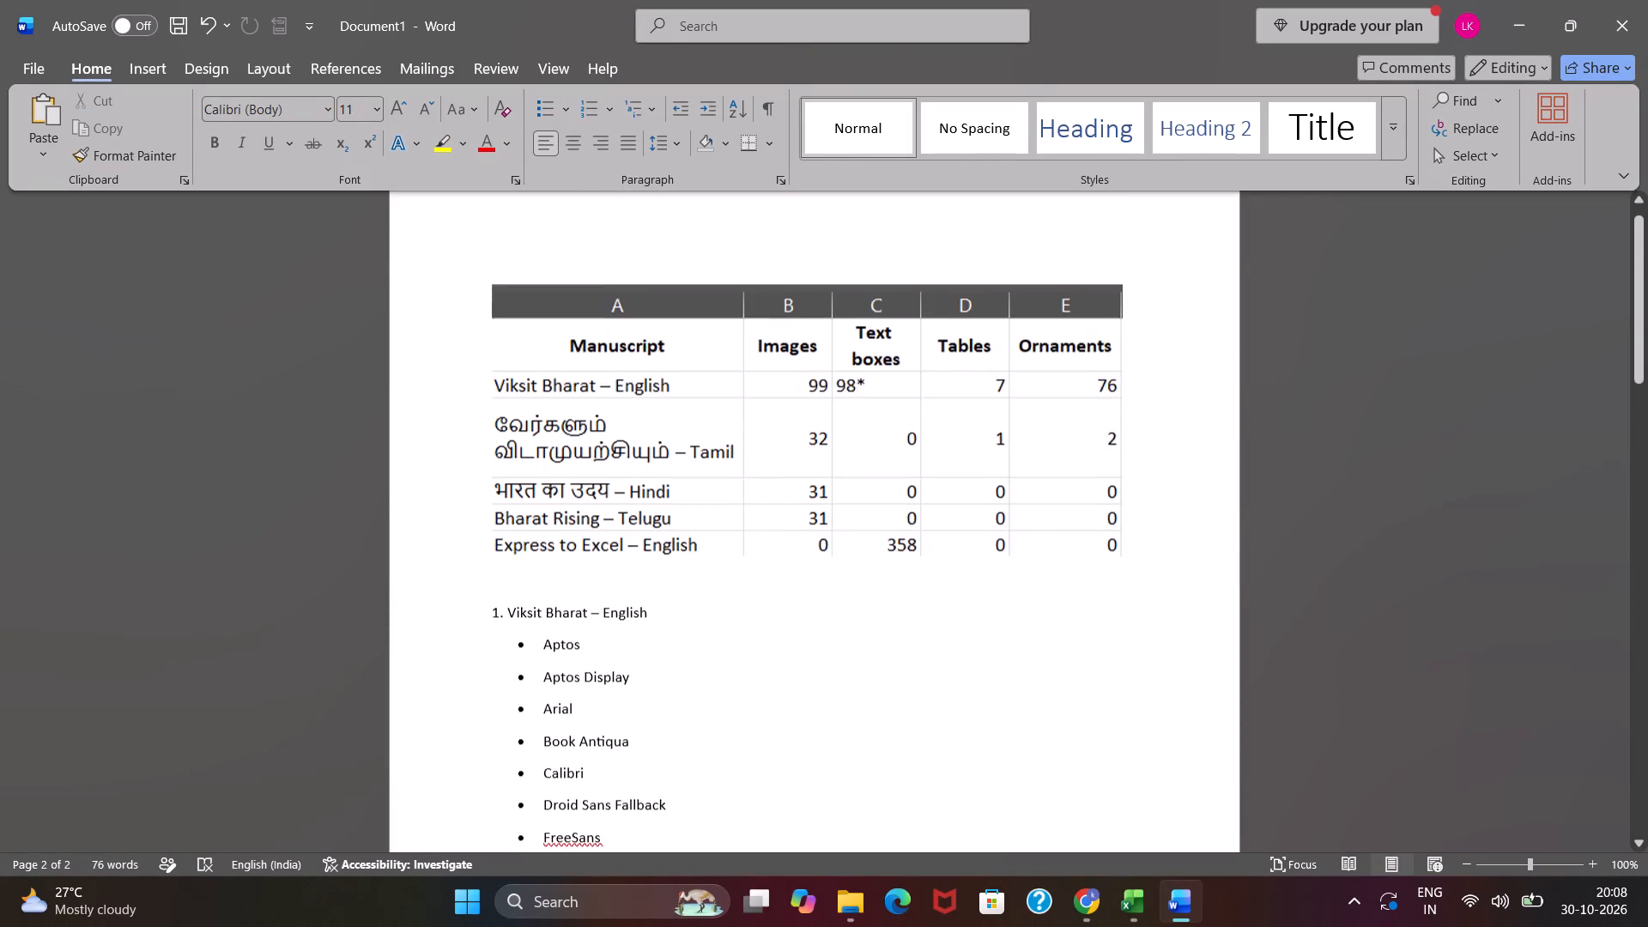
{"action": "scroll", "coordinate": [521, 520], "scroll_direction": "down", "scroll_amount": 2}
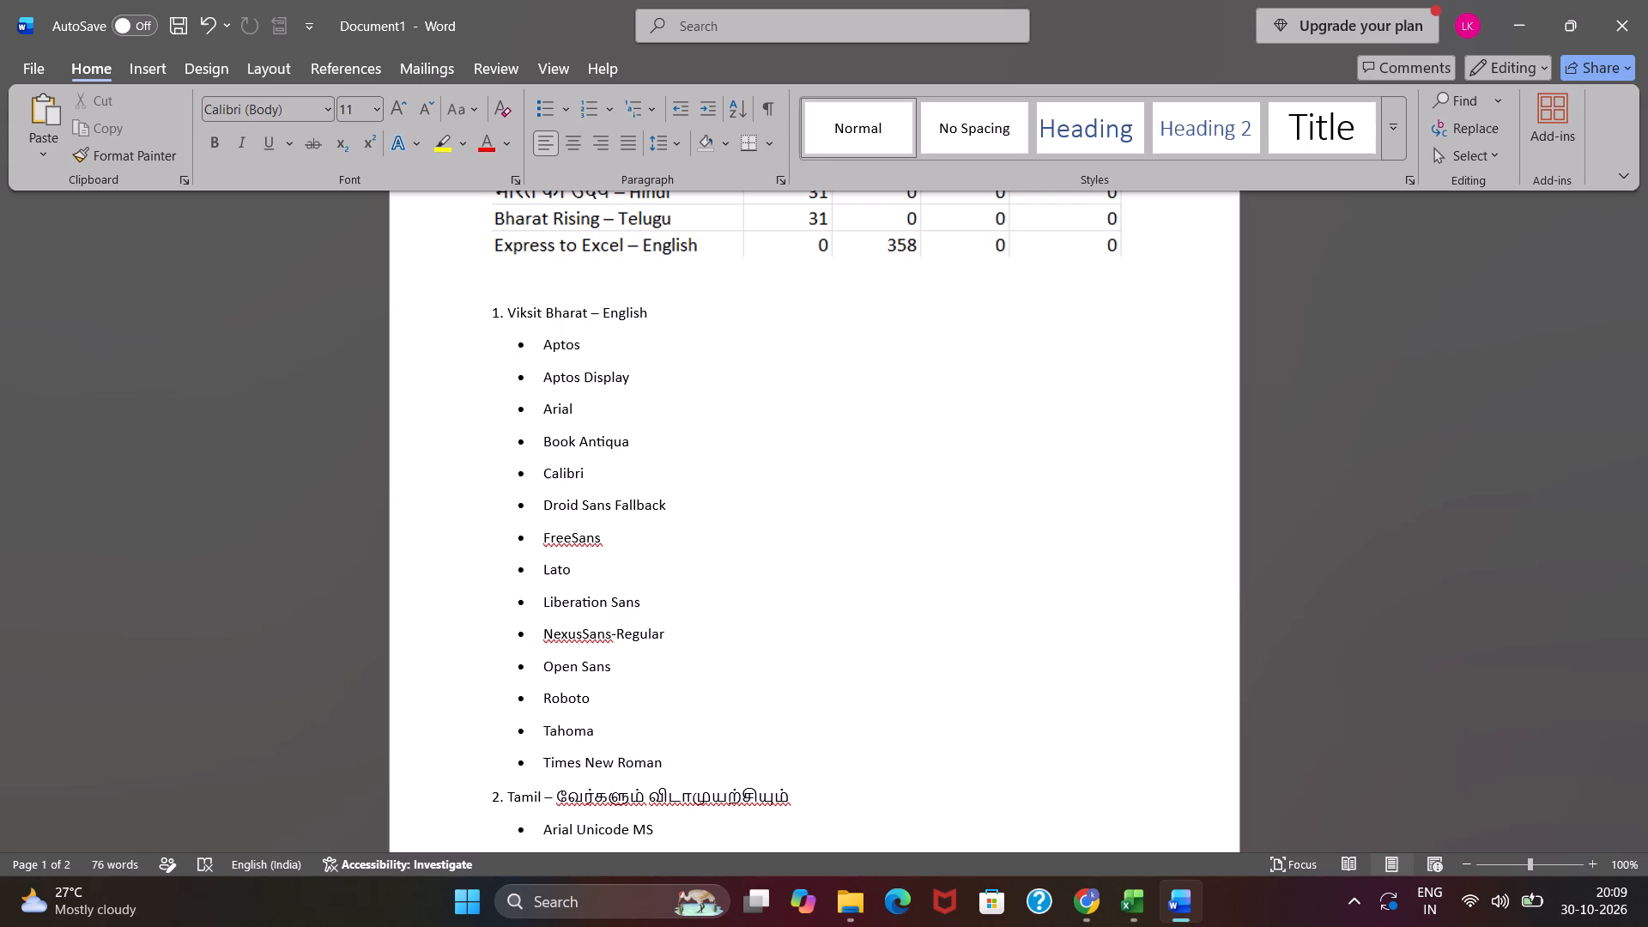
{"action": "scroll", "coordinate": [855, 664], "scroll_direction": "down", "scroll_amount": 4}
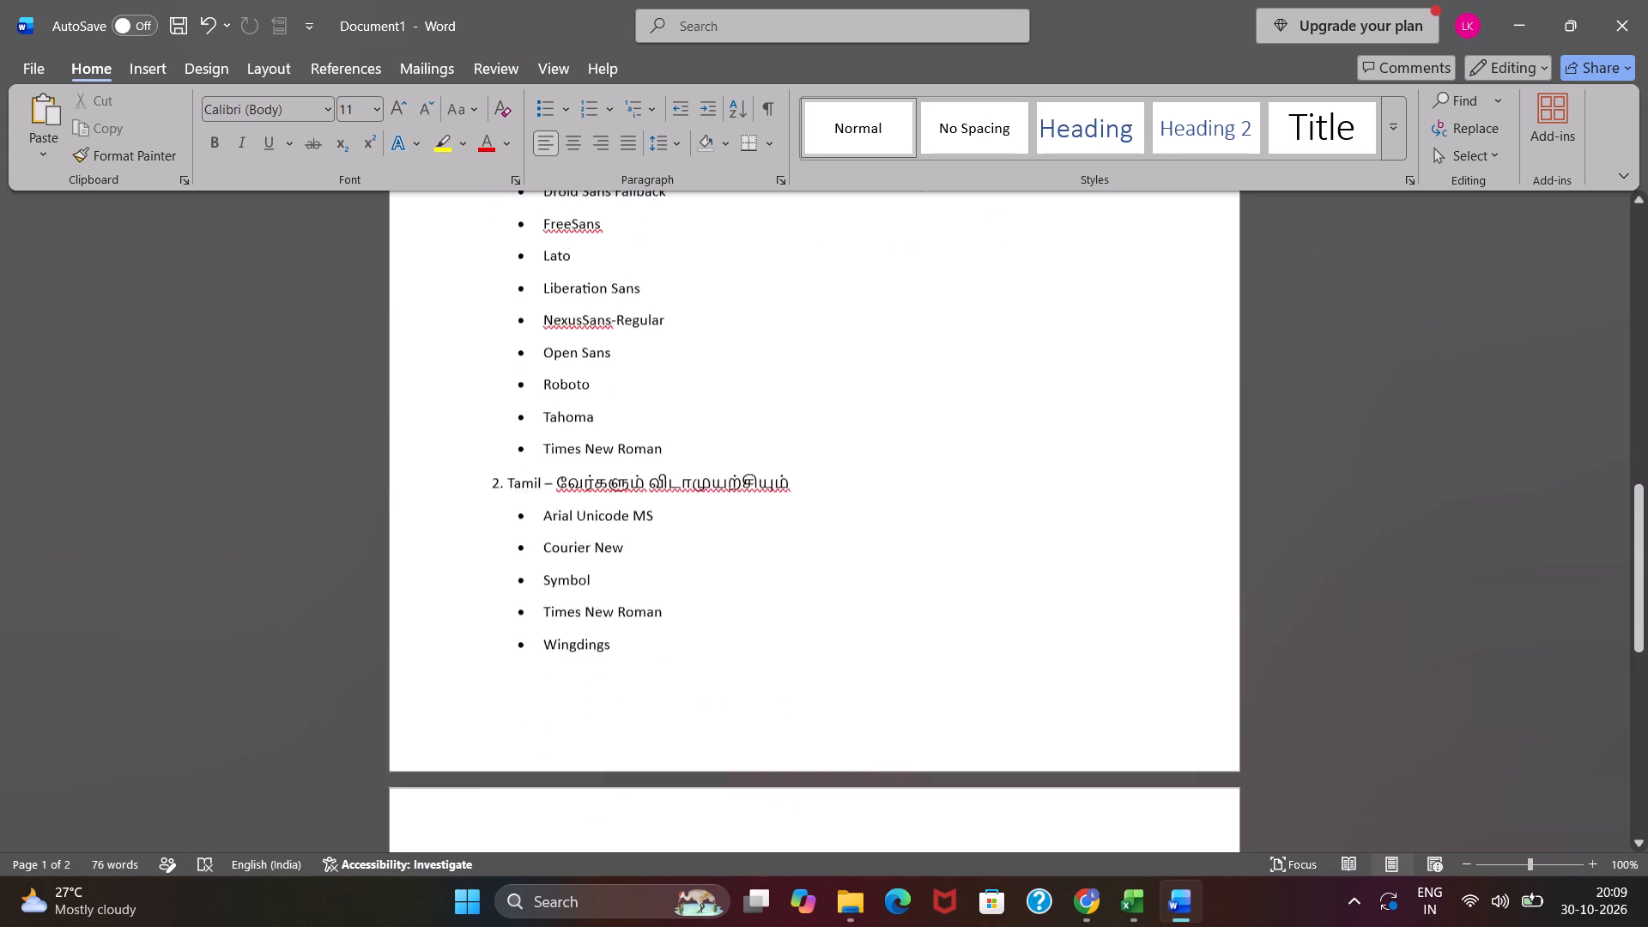
{"action": "scroll", "coordinate": [855, 664], "scroll_direction": "down", "scroll_amount": 2}
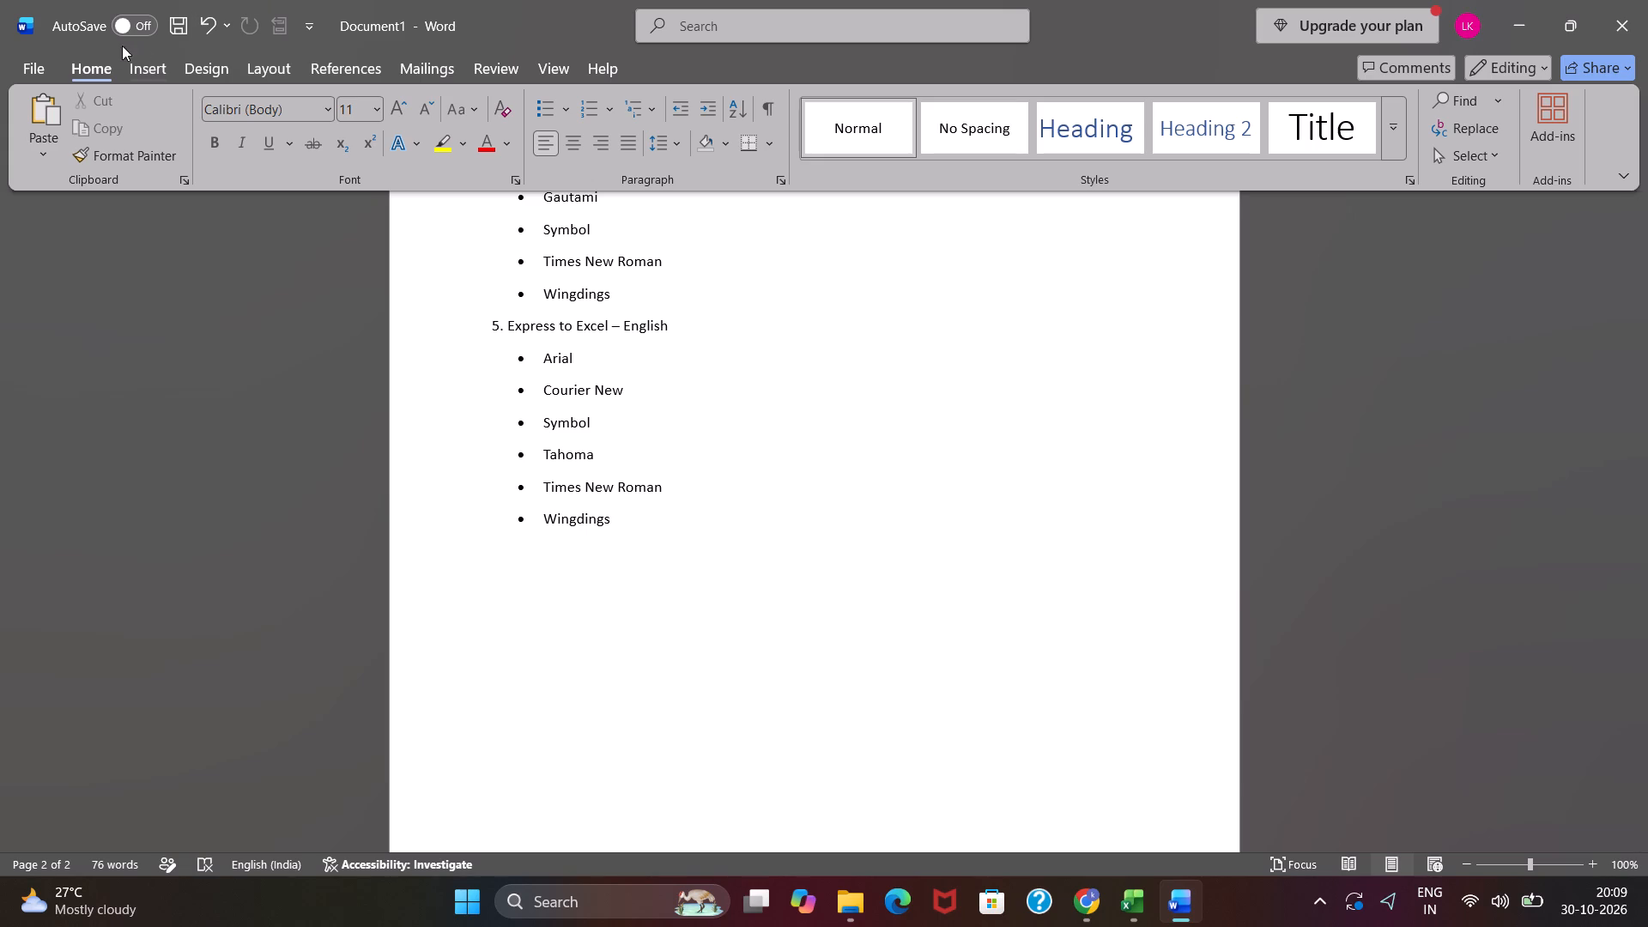
Open Notepad, note the number 17654 in a new blank tab, and close the Notepad window.
{"action": "left_click", "coordinate": [560, 908]}
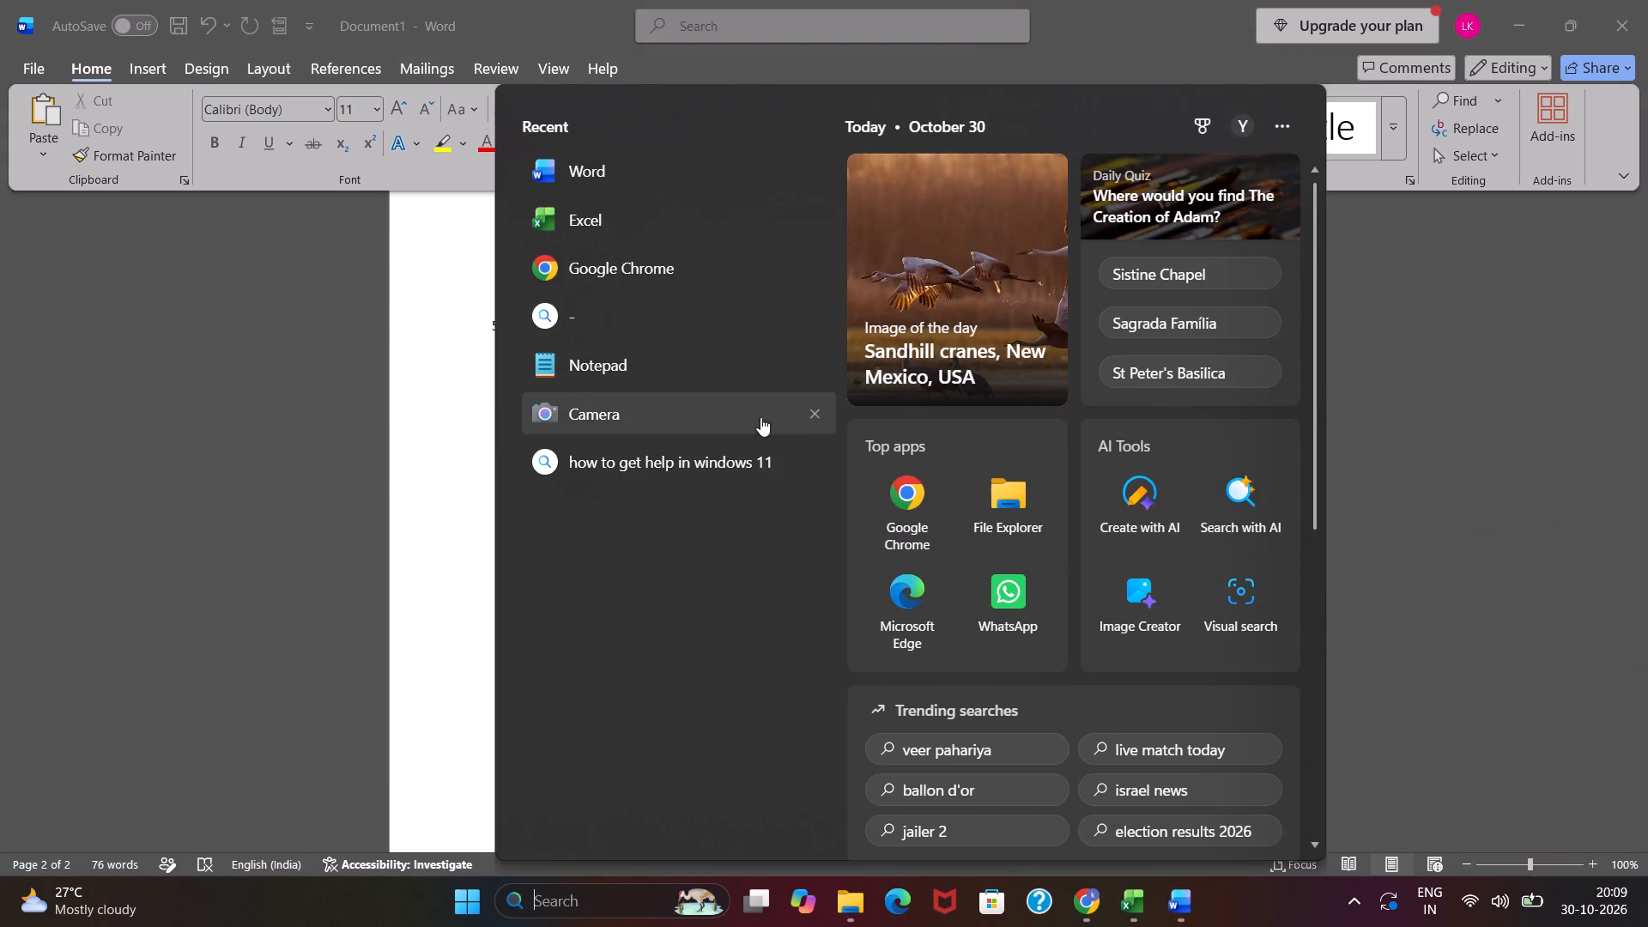
{"action": "left_click", "coordinate": [589, 380]}
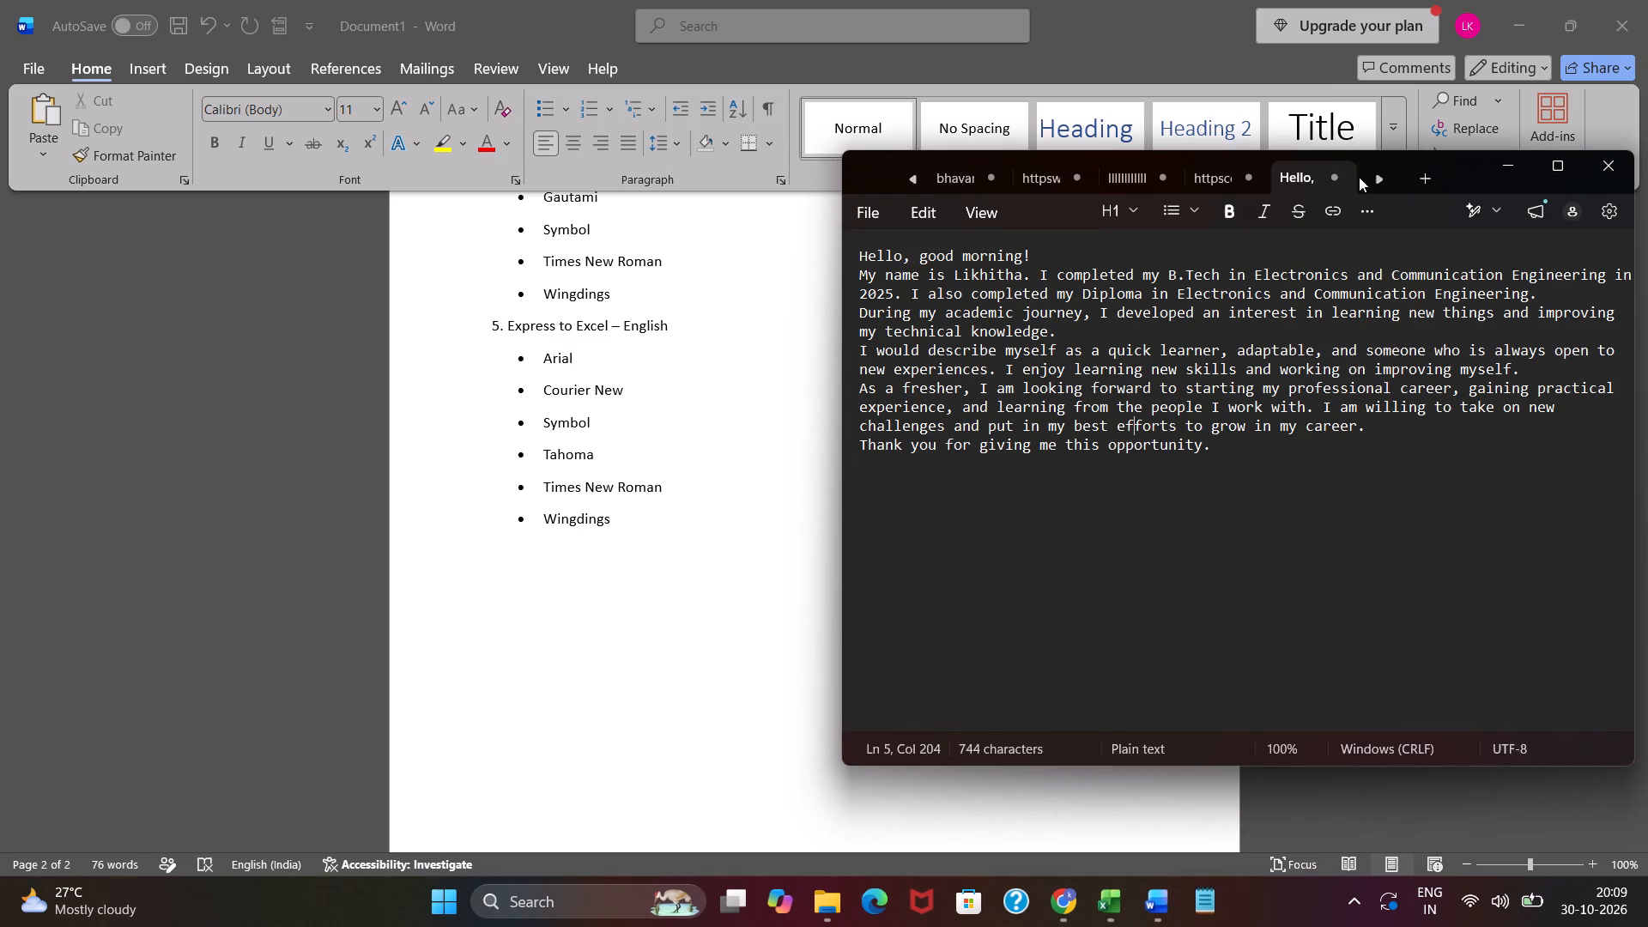
{"action": "left_click", "coordinate": [1418, 180]}
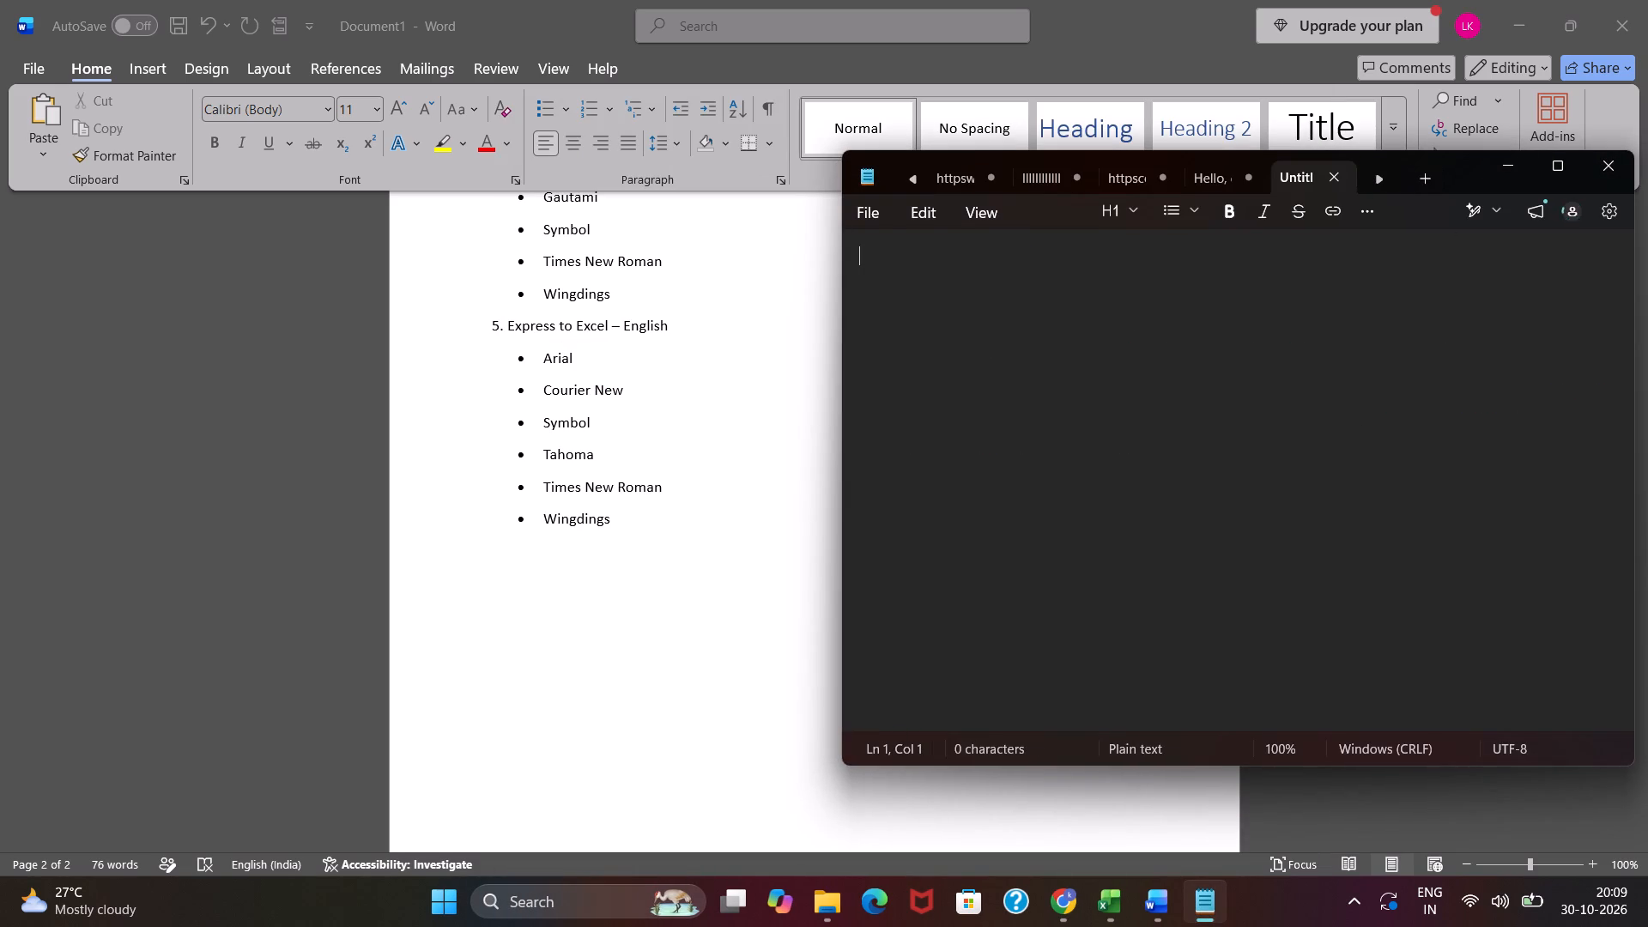
{"action": "left_click", "coordinate": [925, 264]}
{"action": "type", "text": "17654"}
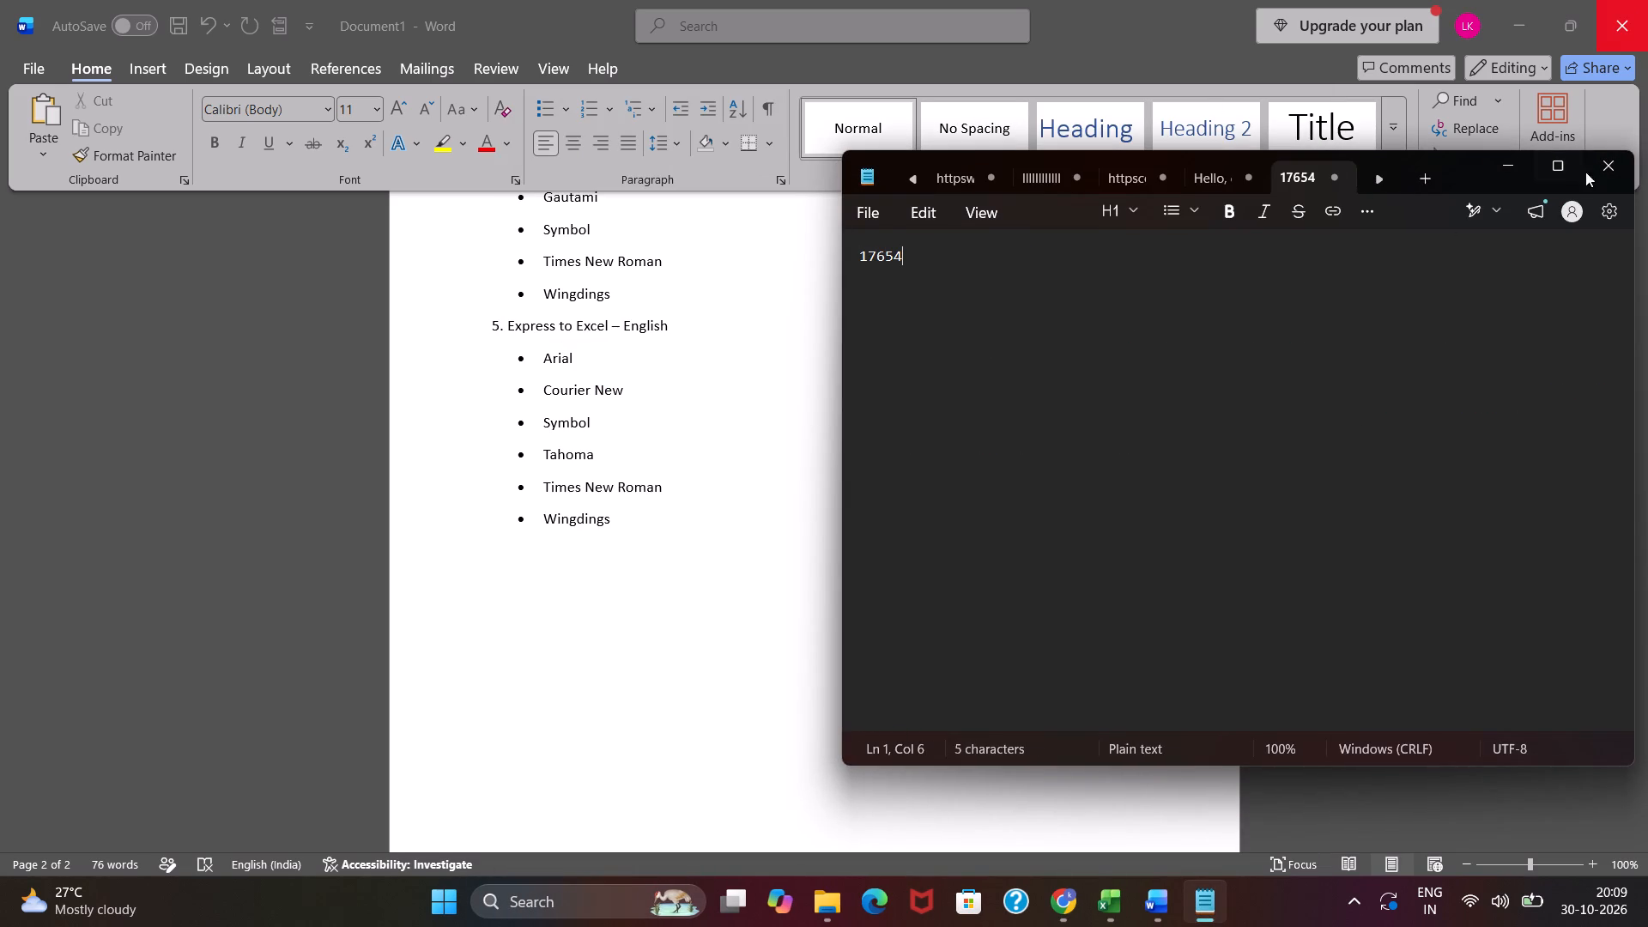
{"action": "left_click", "coordinate": [1617, 163]}
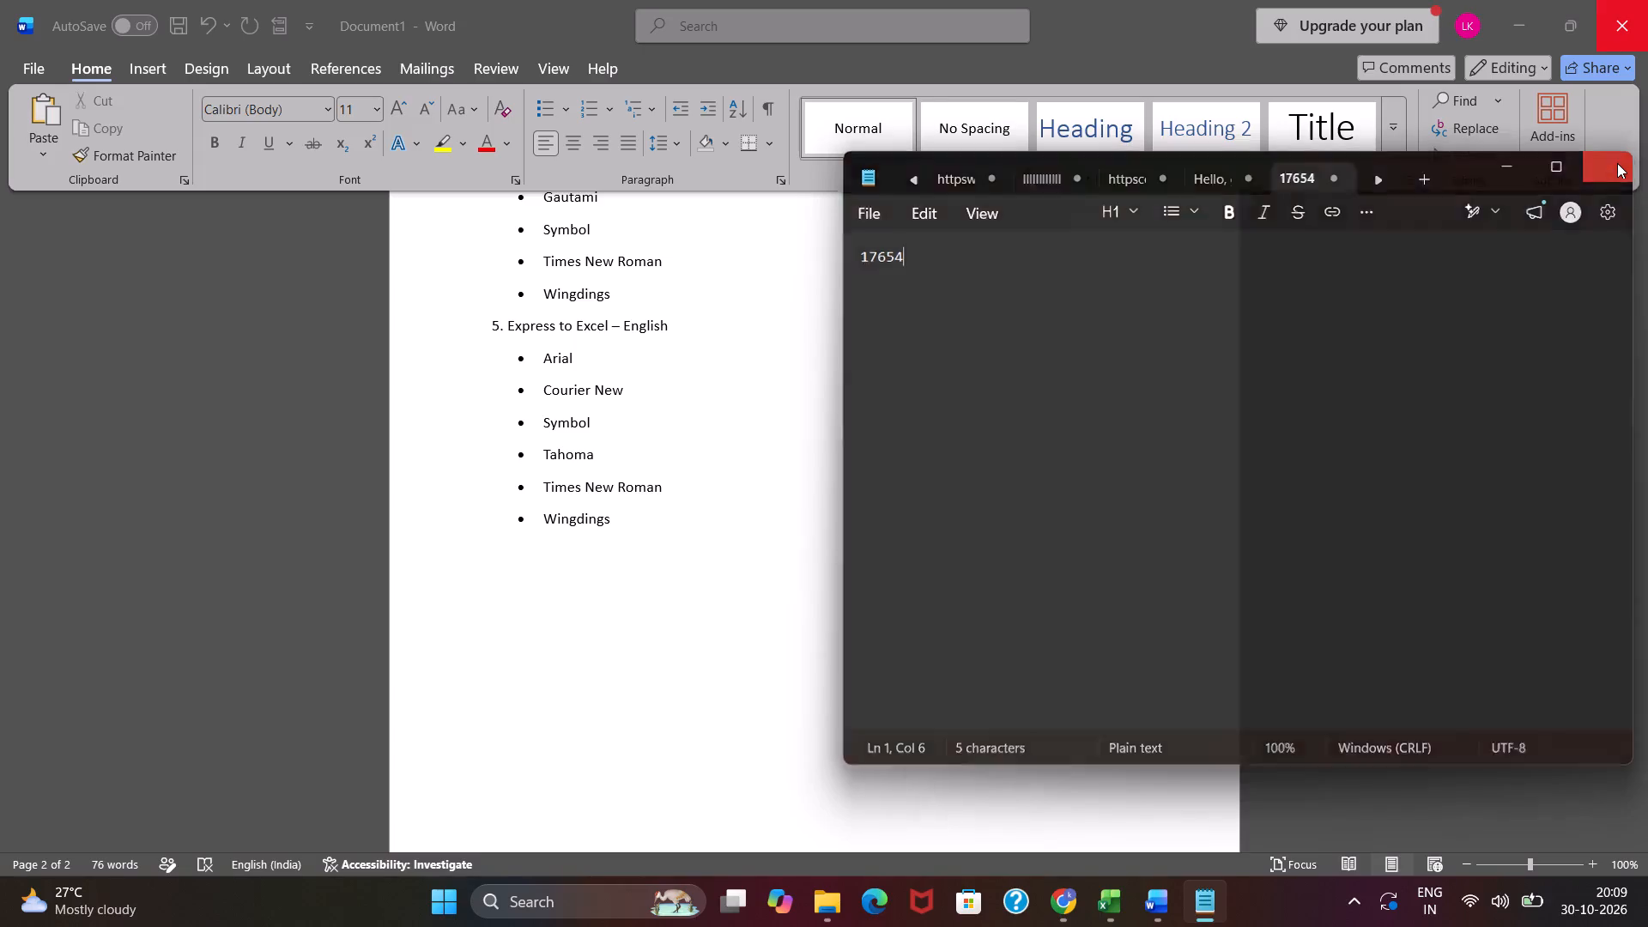
Recheck the whole Word document, covering the manuscript counts table and the font list of each of the five manuscripts.
{"action": "scroll", "coordinate": [834, 476], "scroll_direction": "up", "scroll_amount": 6}
{"action": "scroll", "coordinate": [834, 476], "scroll_direction": "down", "scroll_amount": 2}
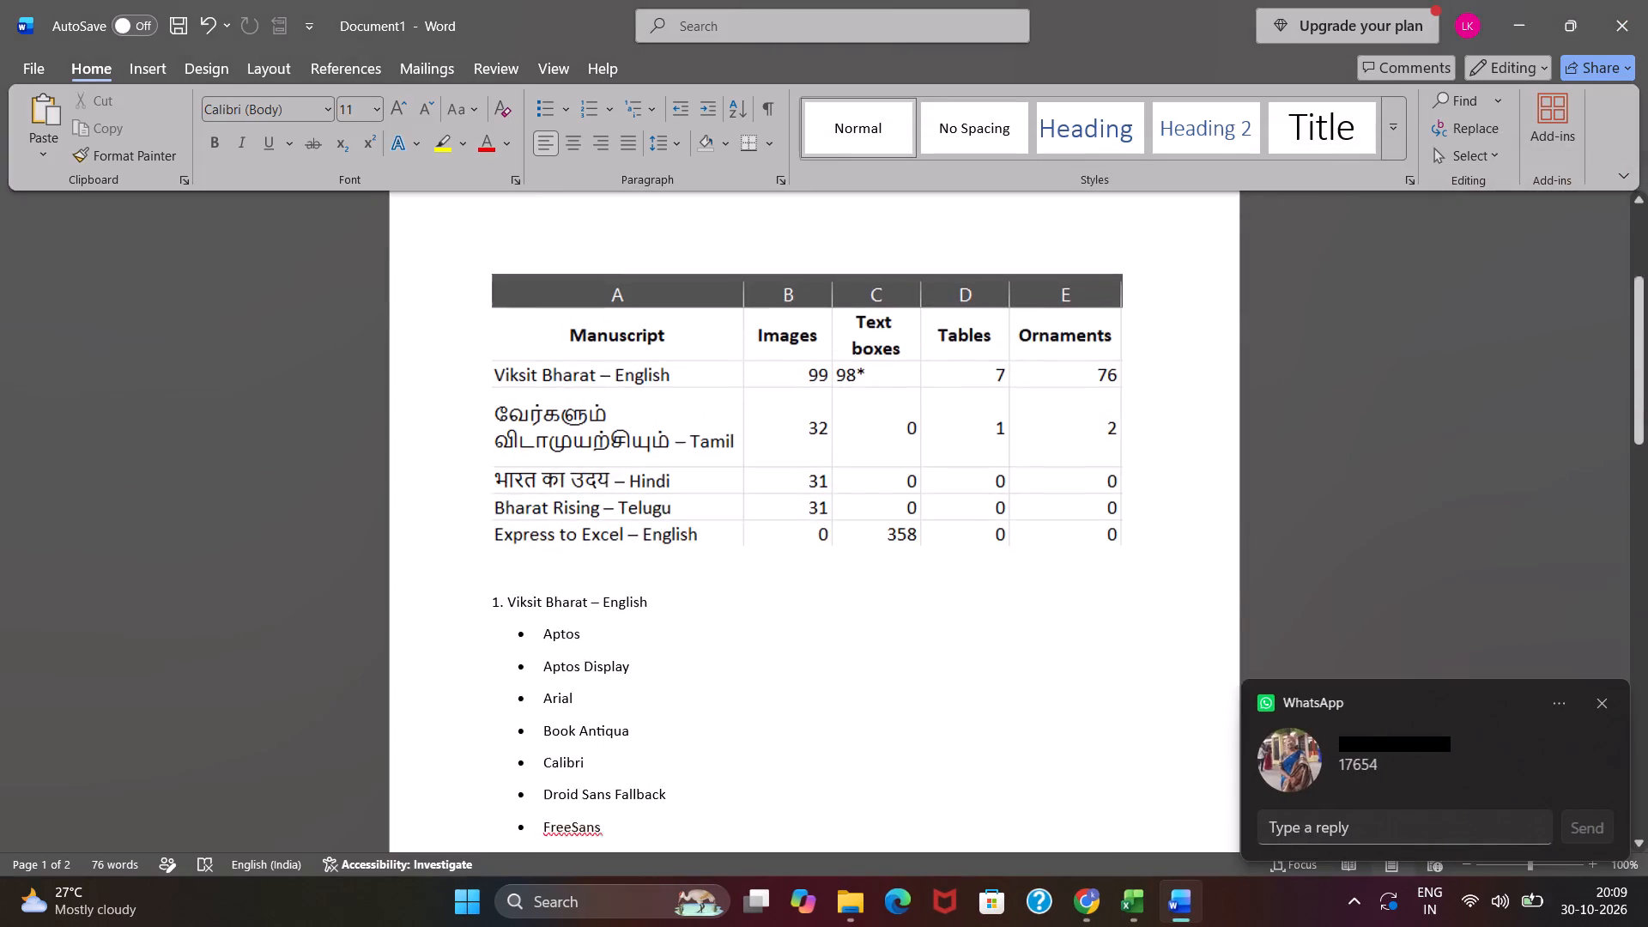
{"action": "scroll", "coordinate": [834, 476], "scroll_direction": "down", "scroll_amount": 7}
{"action": "scroll", "coordinate": [834, 476], "scroll_direction": "up", "scroll_amount": 7}
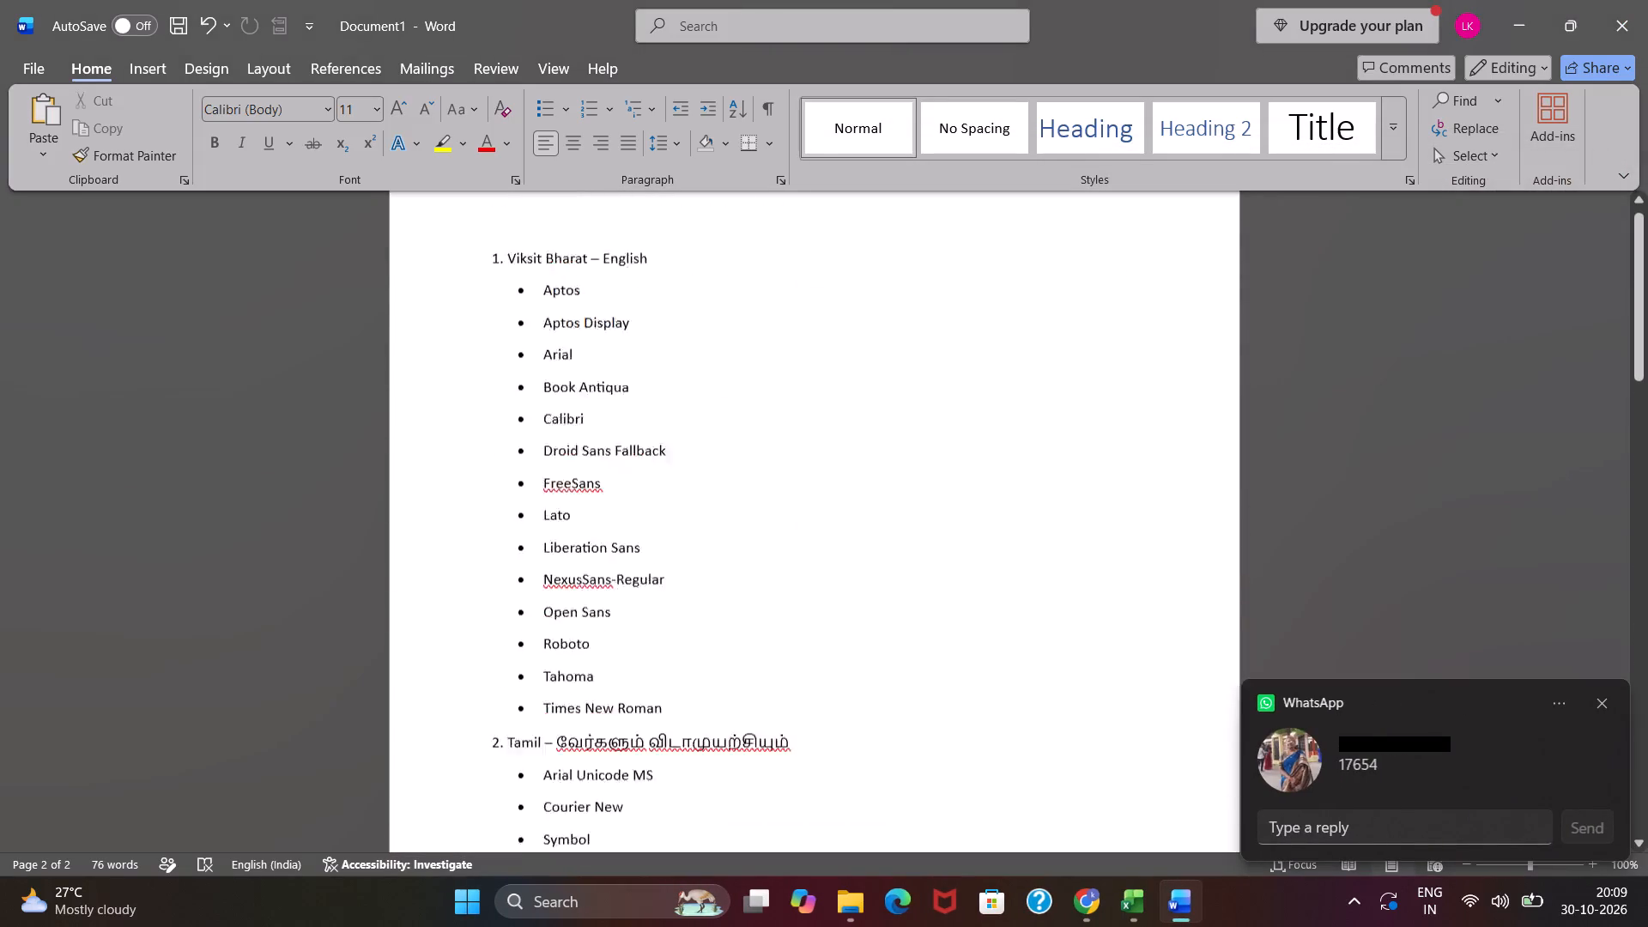
{"action": "scroll", "coordinate": [834, 476], "scroll_direction": "up", "scroll_amount": 2}
{"action": "scroll", "coordinate": [834, 476], "scroll_direction": "down", "scroll_amount": 7}
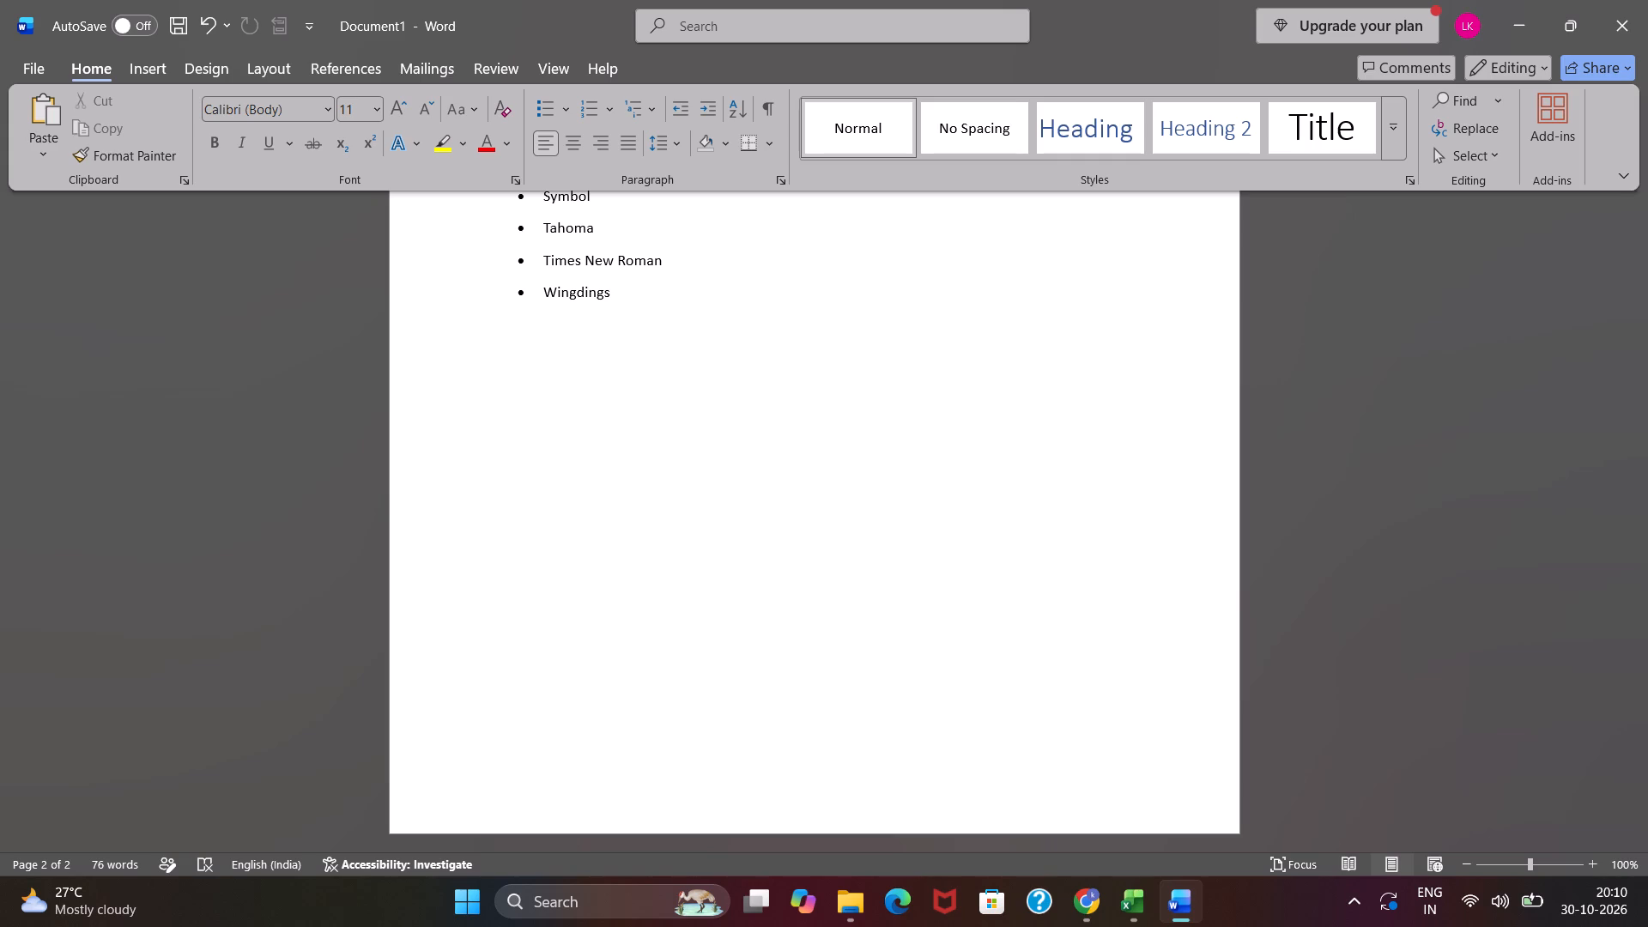
{"action": "scroll", "coordinate": [834, 476], "scroll_direction": "up", "scroll_amount": 6}
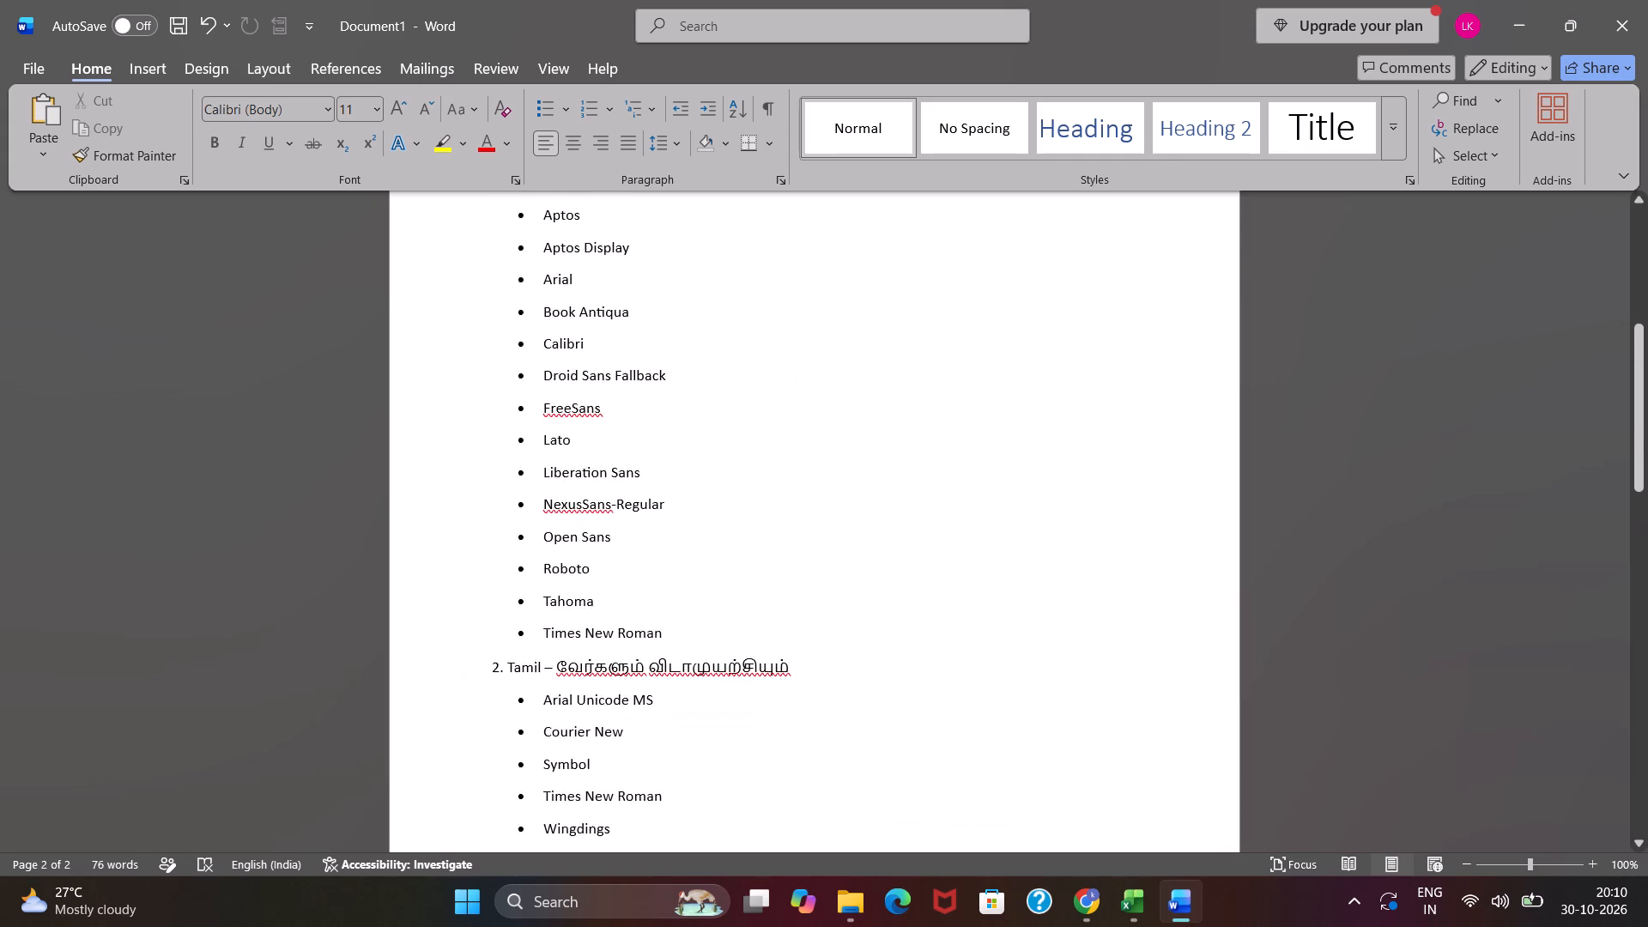
{"action": "scroll", "coordinate": [834, 476], "scroll_direction": "up", "scroll_amount": 4}
{"action": "scroll", "coordinate": [834, 476], "scroll_direction": "down", "scroll_amount": 8}
{"action": "scroll", "coordinate": [834, 476], "scroll_direction": "up", "scroll_amount": 6}
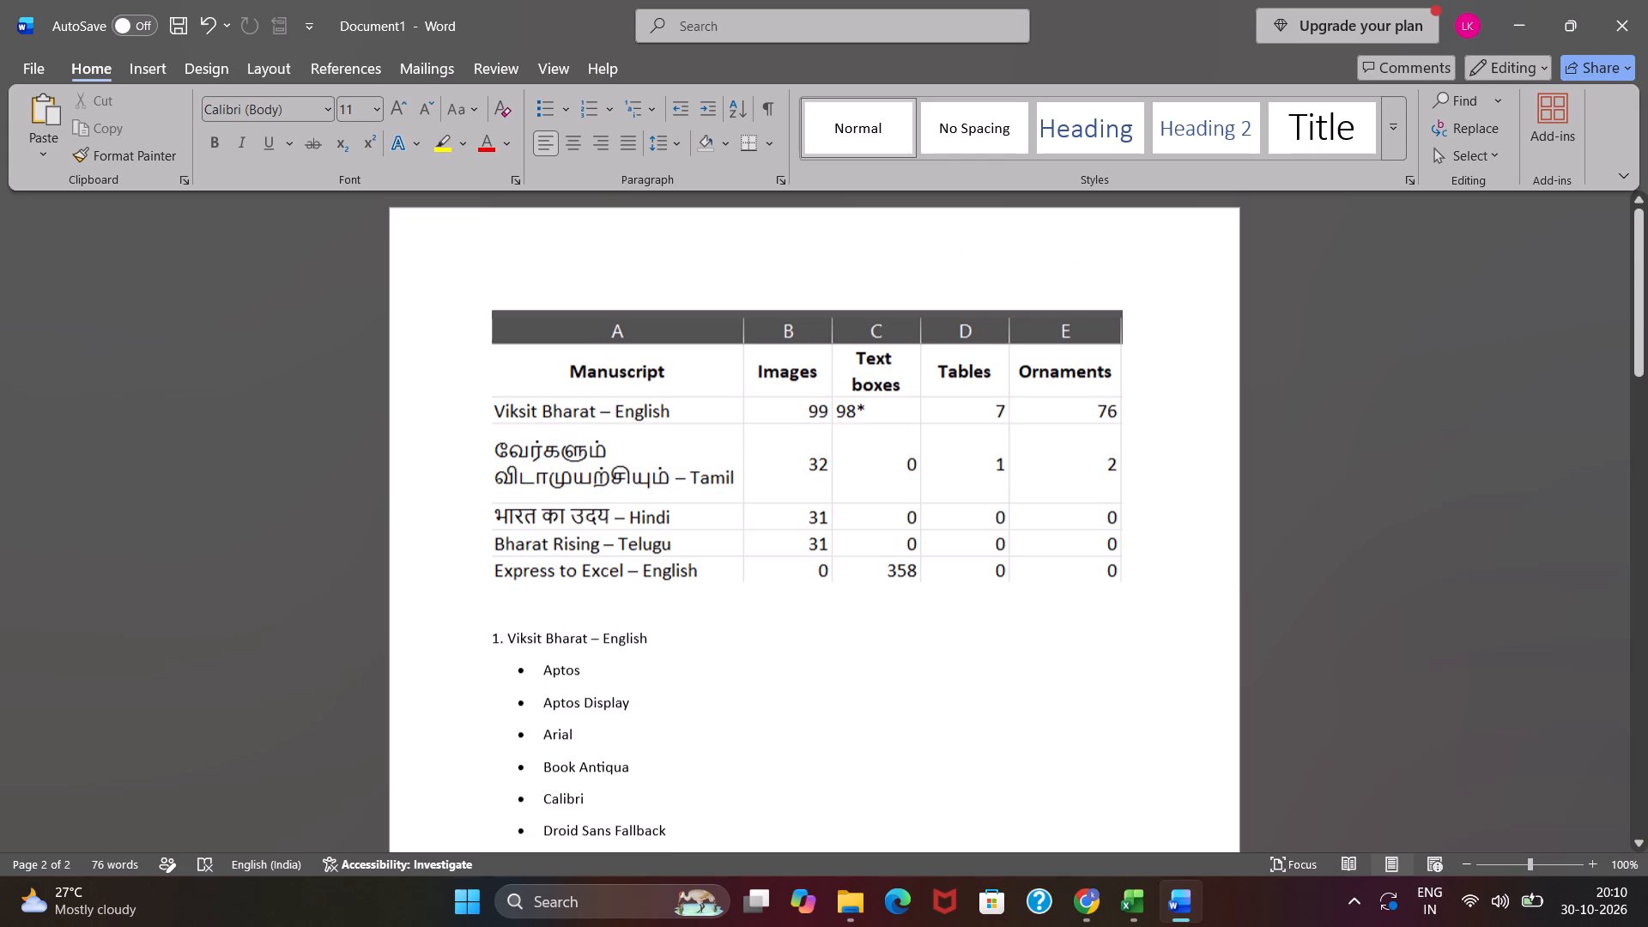
{"action": "scroll", "coordinate": [834, 476], "scroll_direction": "down", "scroll_amount": 3}
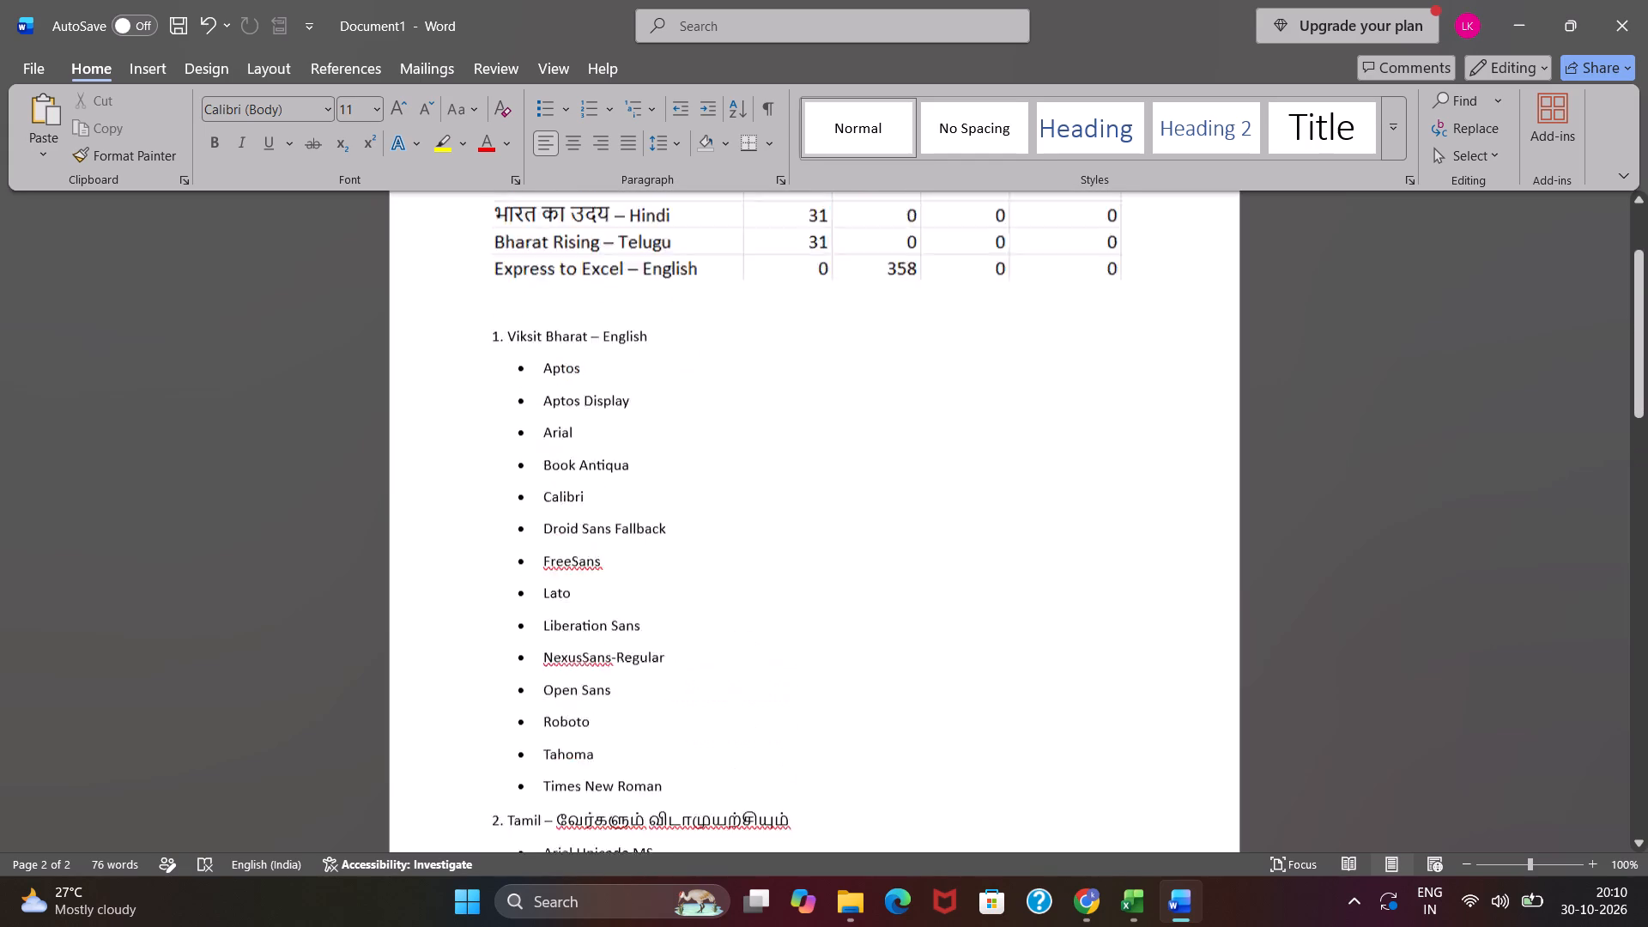
{"action": "scroll", "coordinate": [834, 476], "scroll_direction": "down", "scroll_amount": 3}
{"action": "scroll", "coordinate": [834, 476], "scroll_direction": "up", "scroll_amount": 1}
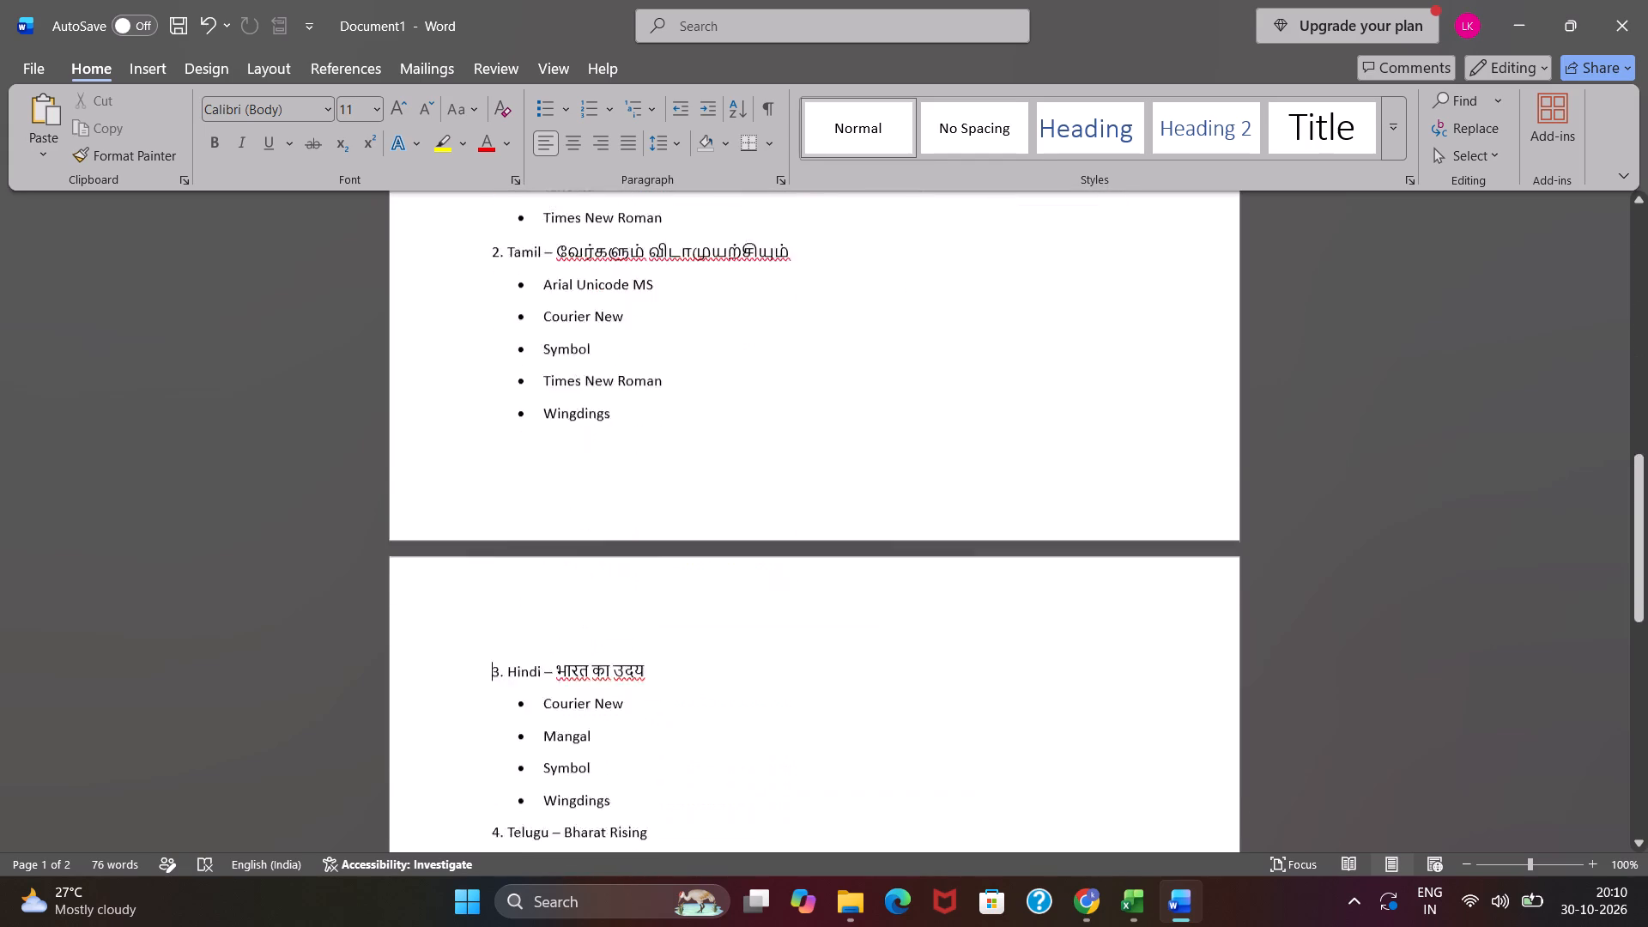
{"action": "scroll", "coordinate": [834, 476], "scroll_direction": "up", "scroll_amount": 1}
{"action": "scroll", "coordinate": [834, 476], "scroll_direction": "down", "scroll_amount": 5}
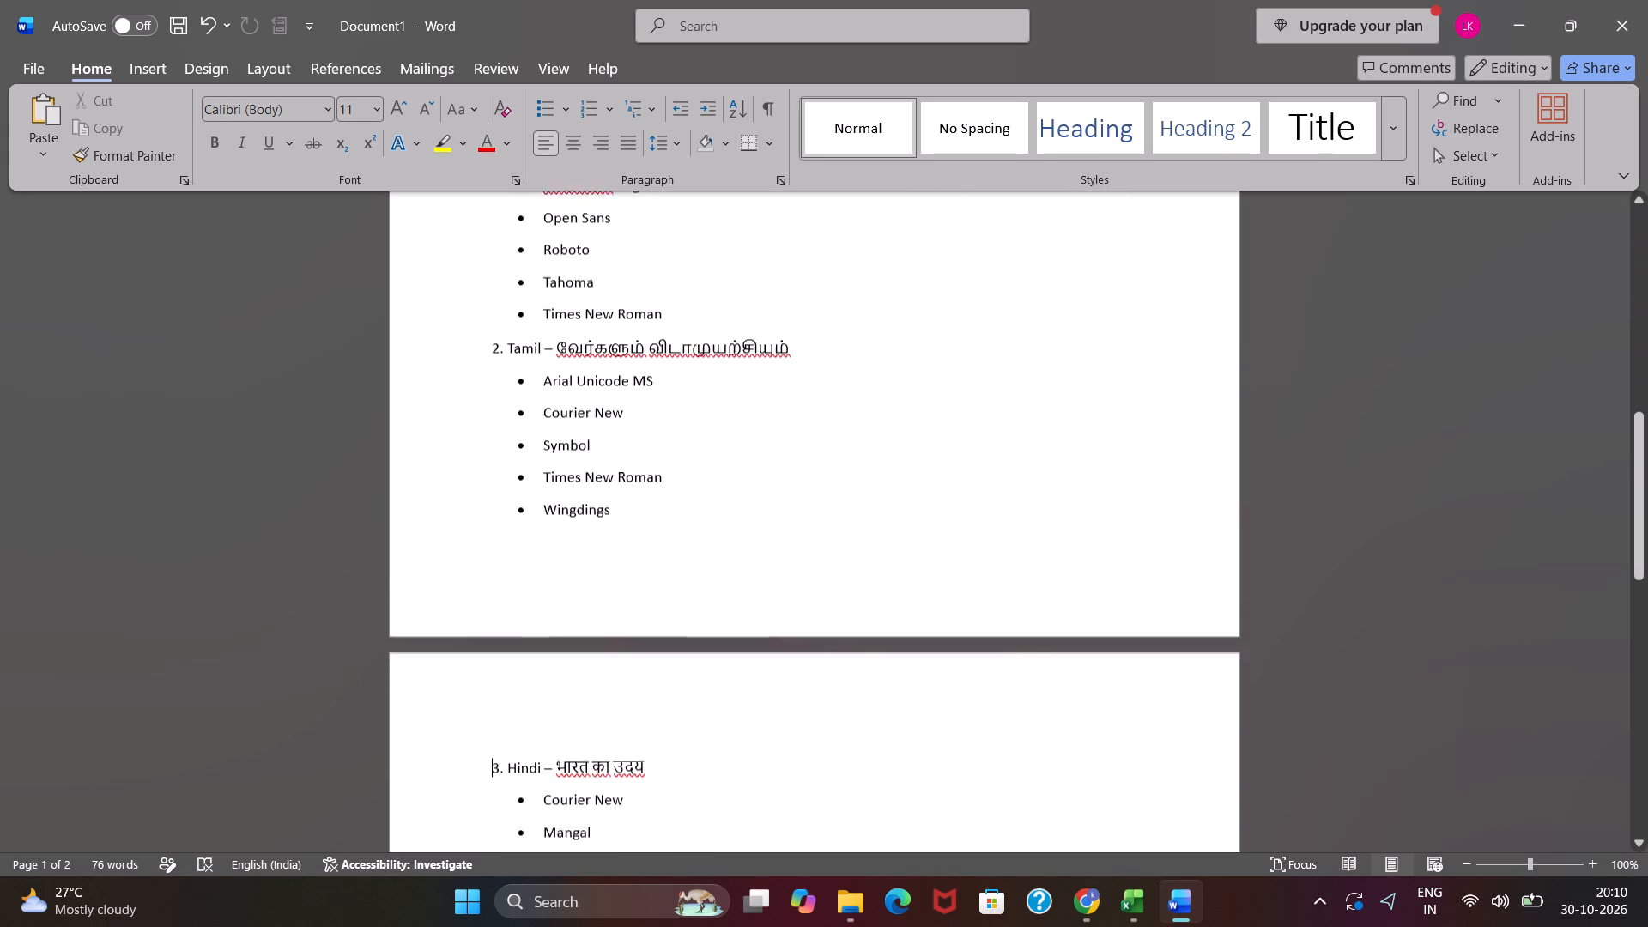
{"action": "scroll", "coordinate": [834, 476], "scroll_direction": "up", "scroll_amount": 1}
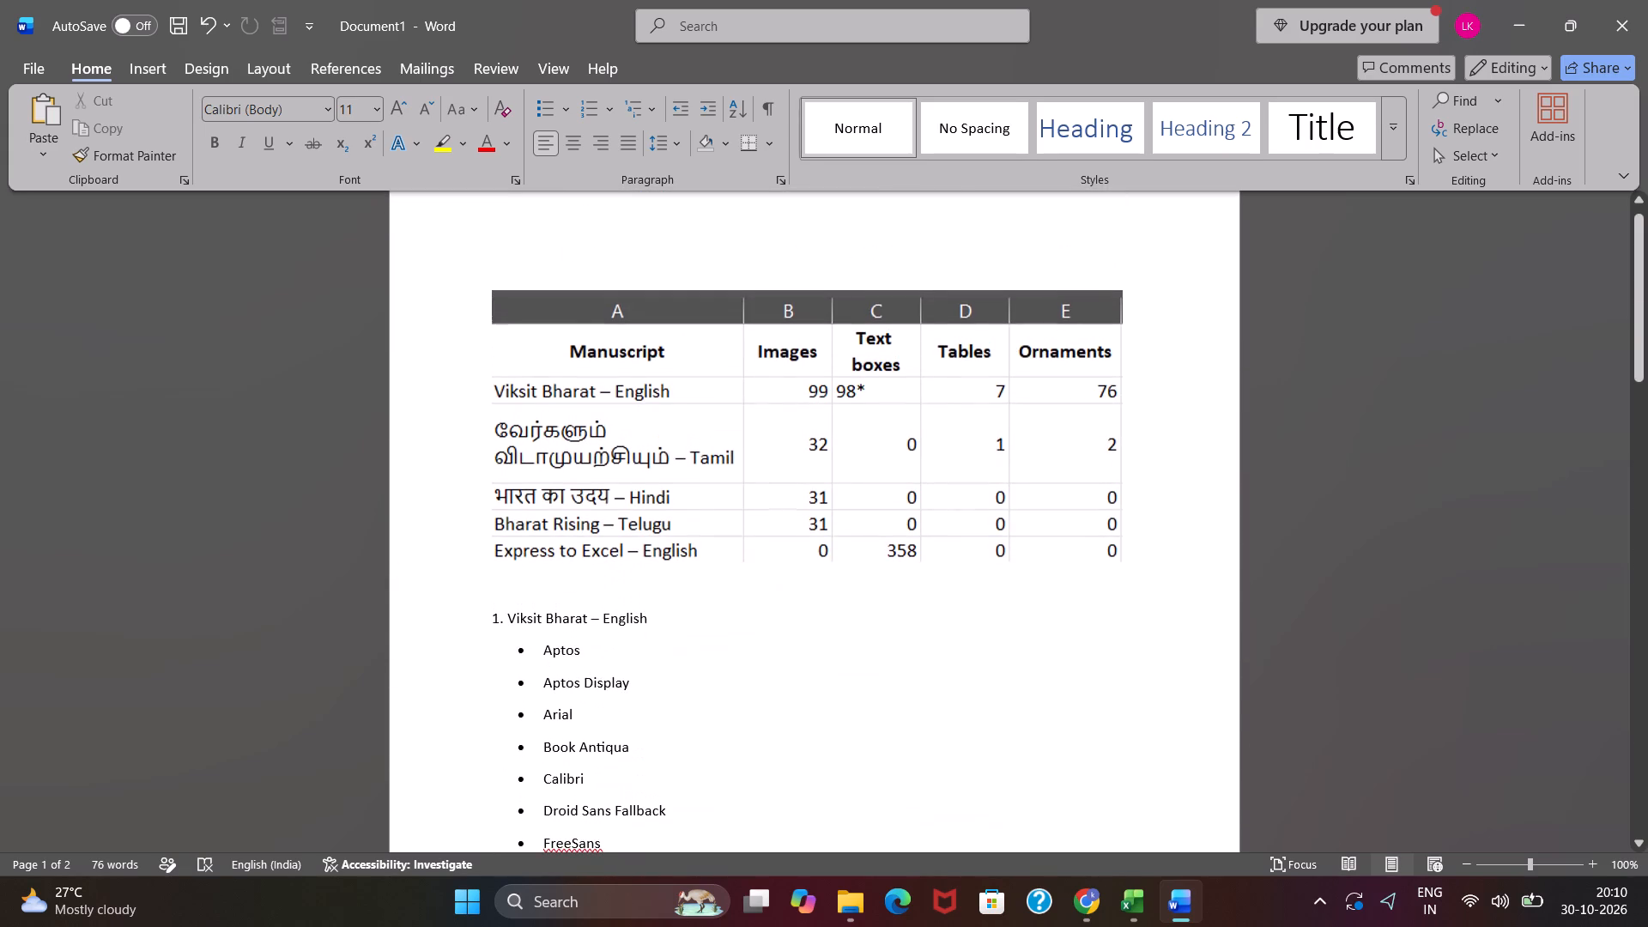
{"action": "scroll", "coordinate": [834, 476], "scroll_direction": "down", "scroll_amount": 7}
{"action": "scroll", "coordinate": [834, 476], "scroll_direction": "up", "scroll_amount": 5}
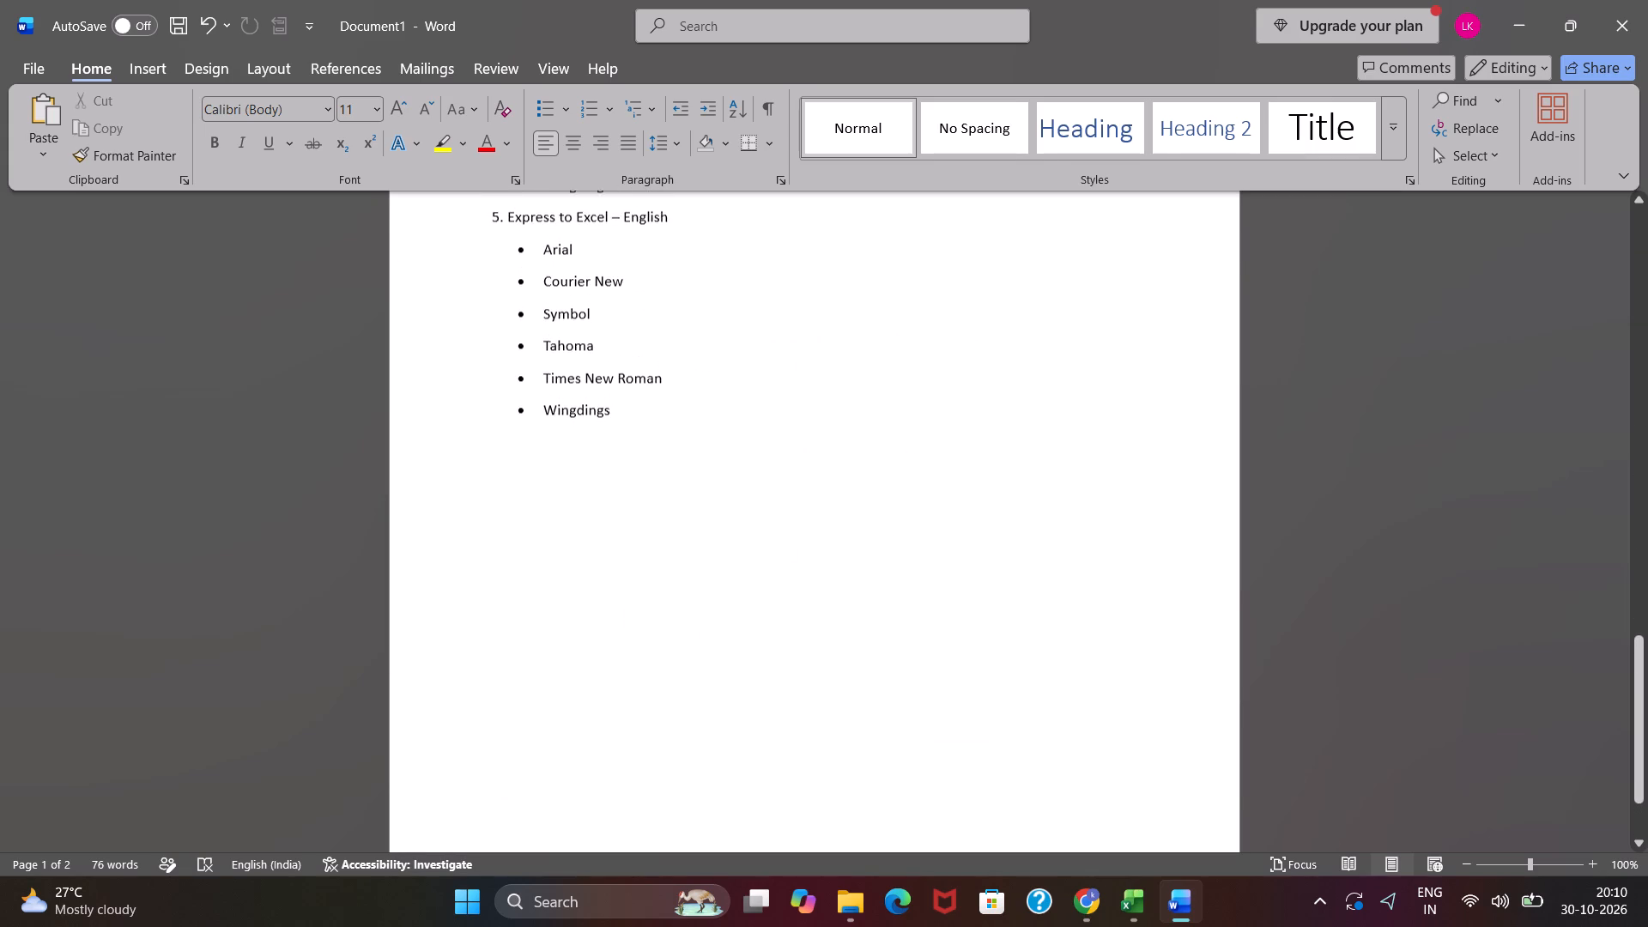
{"action": "scroll", "coordinate": [834, 476], "scroll_direction": "up", "scroll_amount": 2}
{"action": "scroll", "coordinate": [834, 476], "scroll_direction": "down", "scroll_amount": 7}
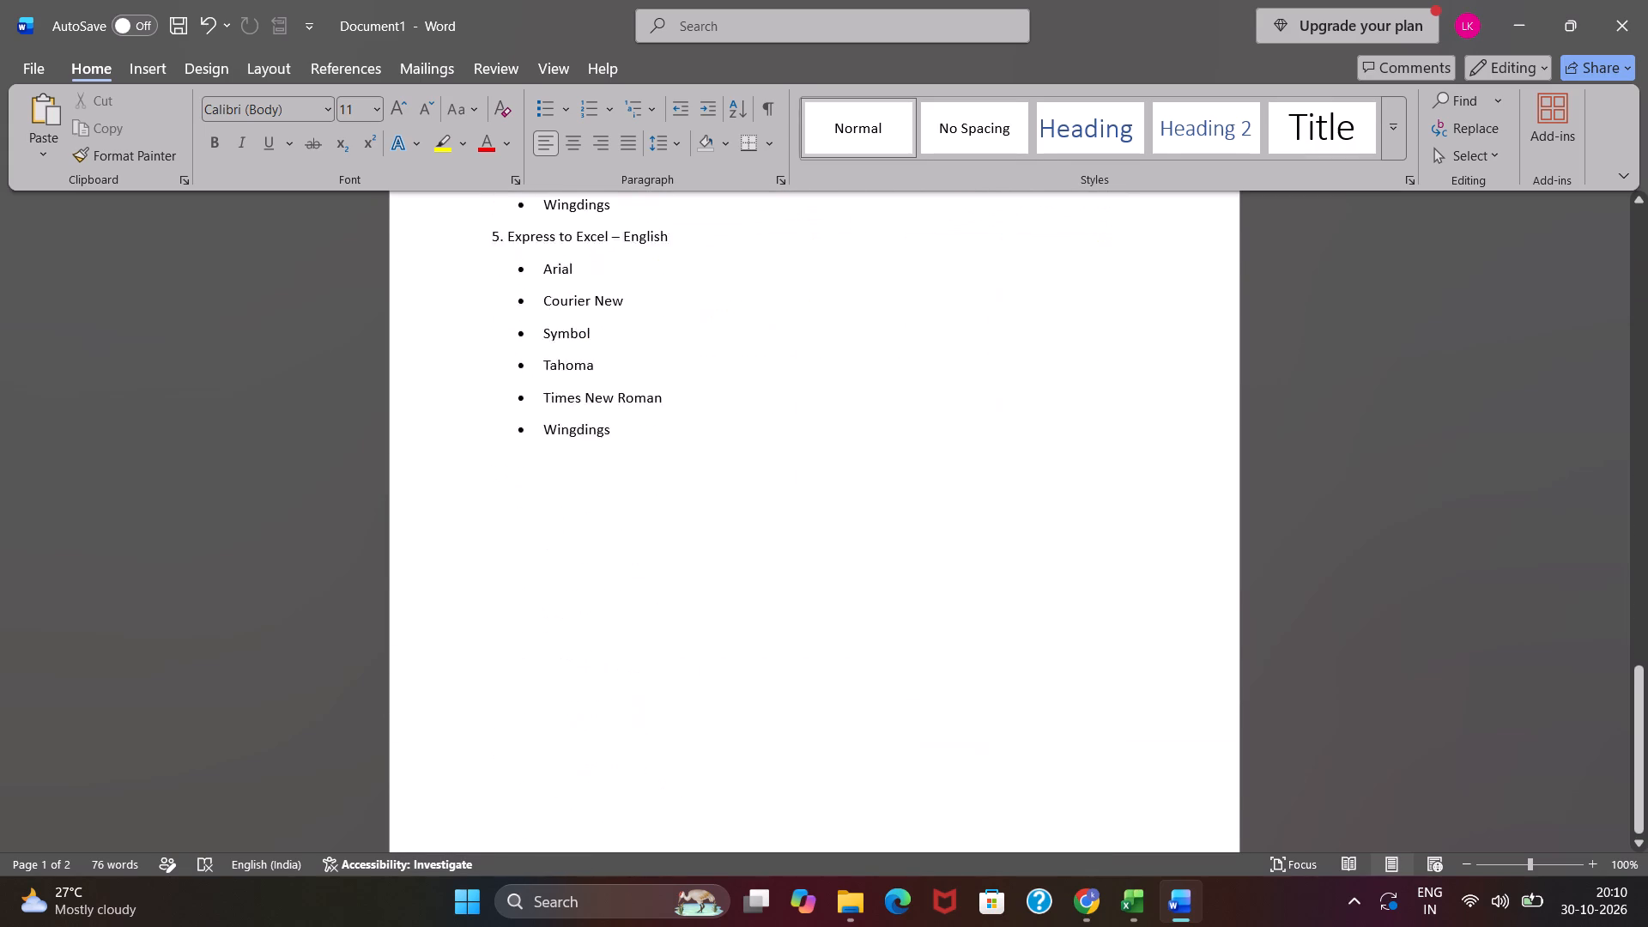
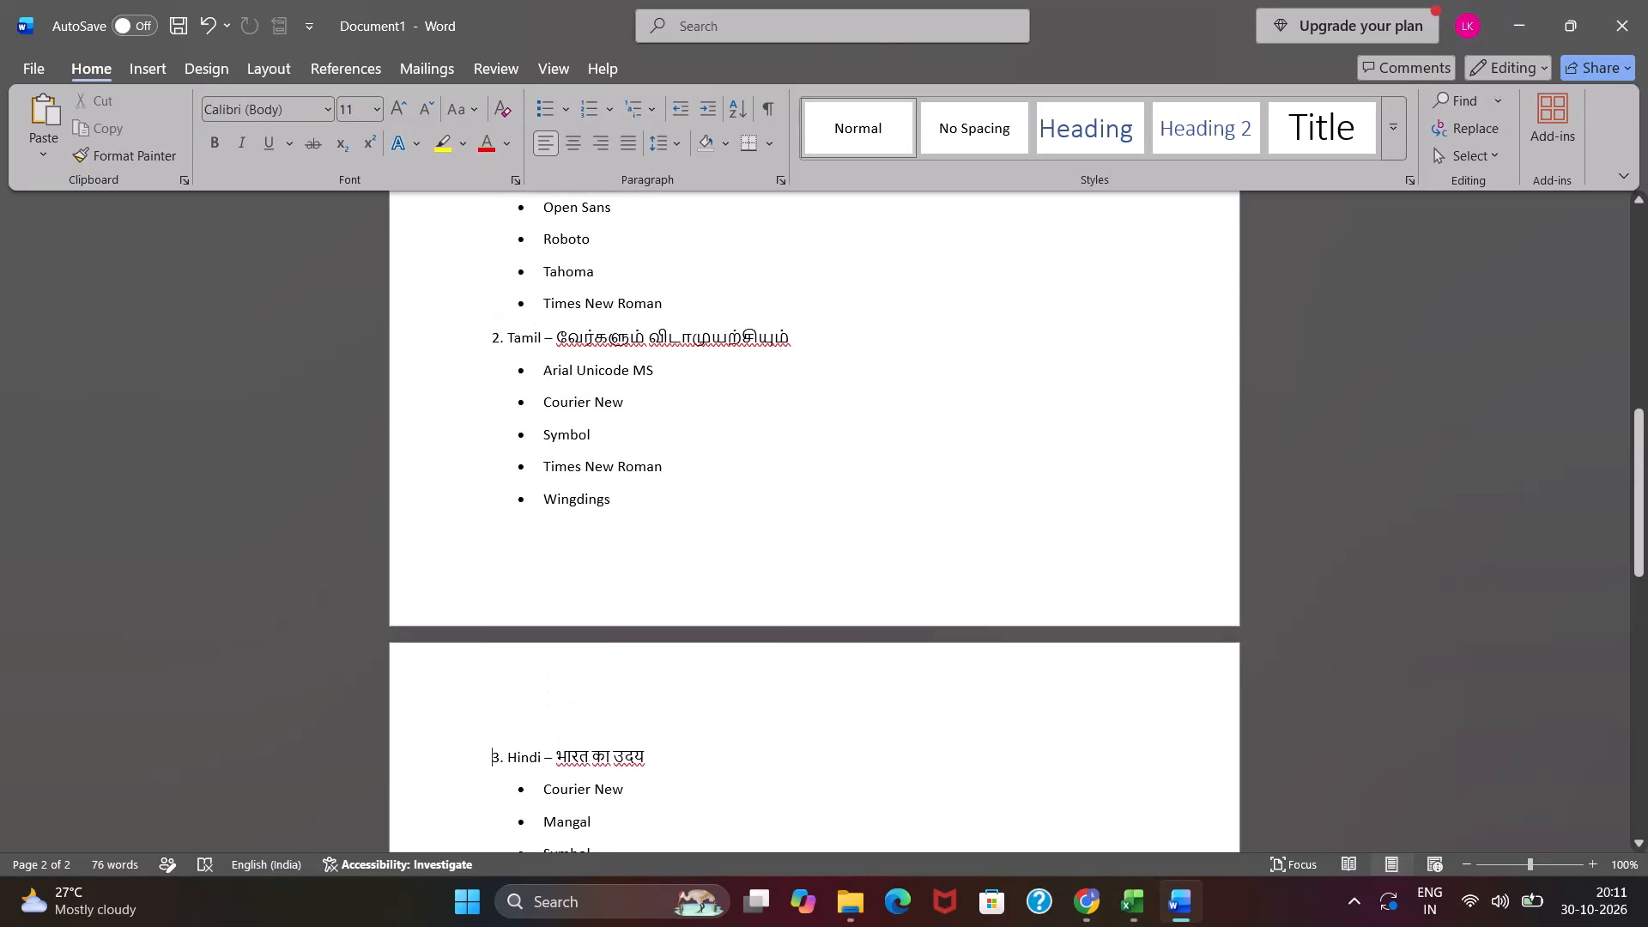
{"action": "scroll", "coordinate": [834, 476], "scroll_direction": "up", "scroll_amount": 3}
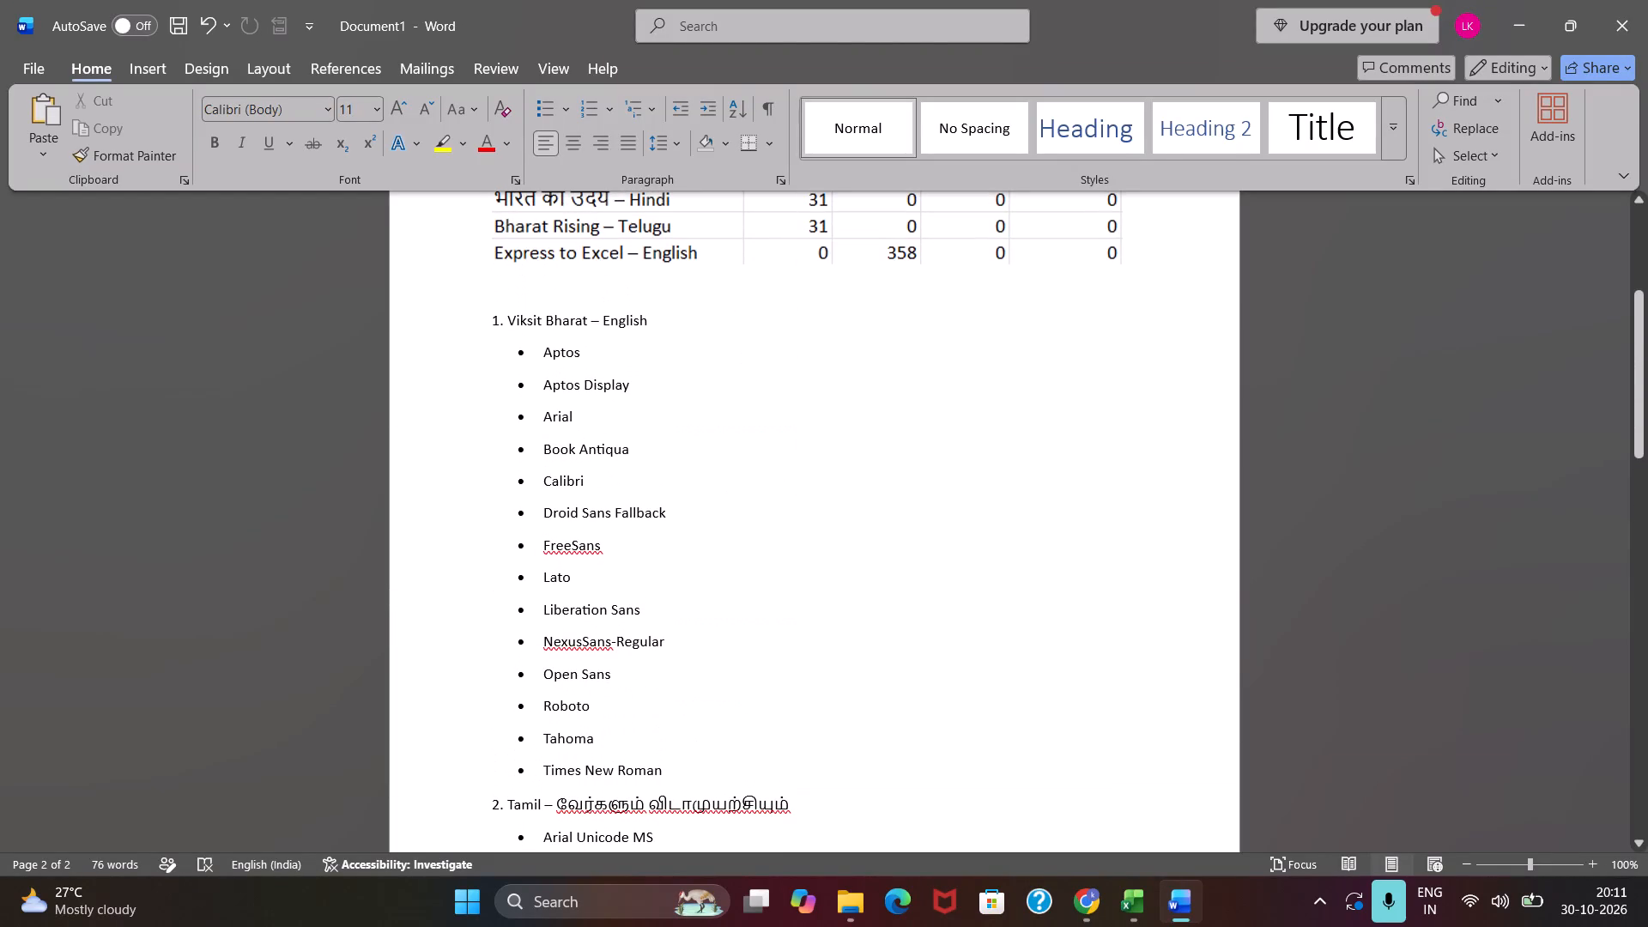
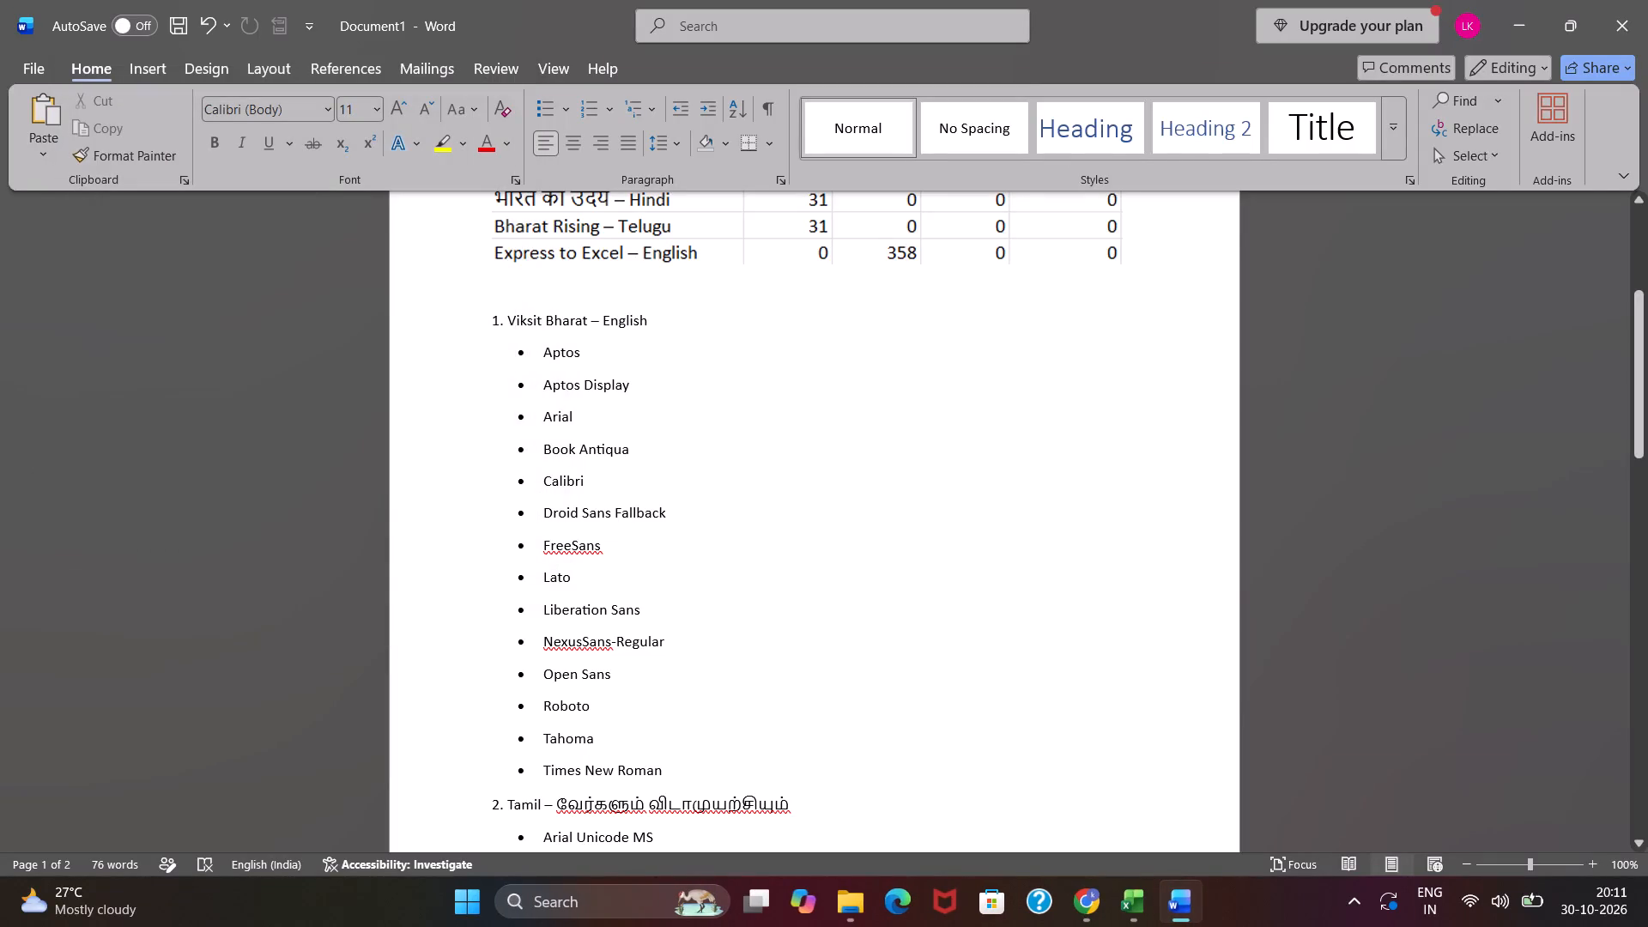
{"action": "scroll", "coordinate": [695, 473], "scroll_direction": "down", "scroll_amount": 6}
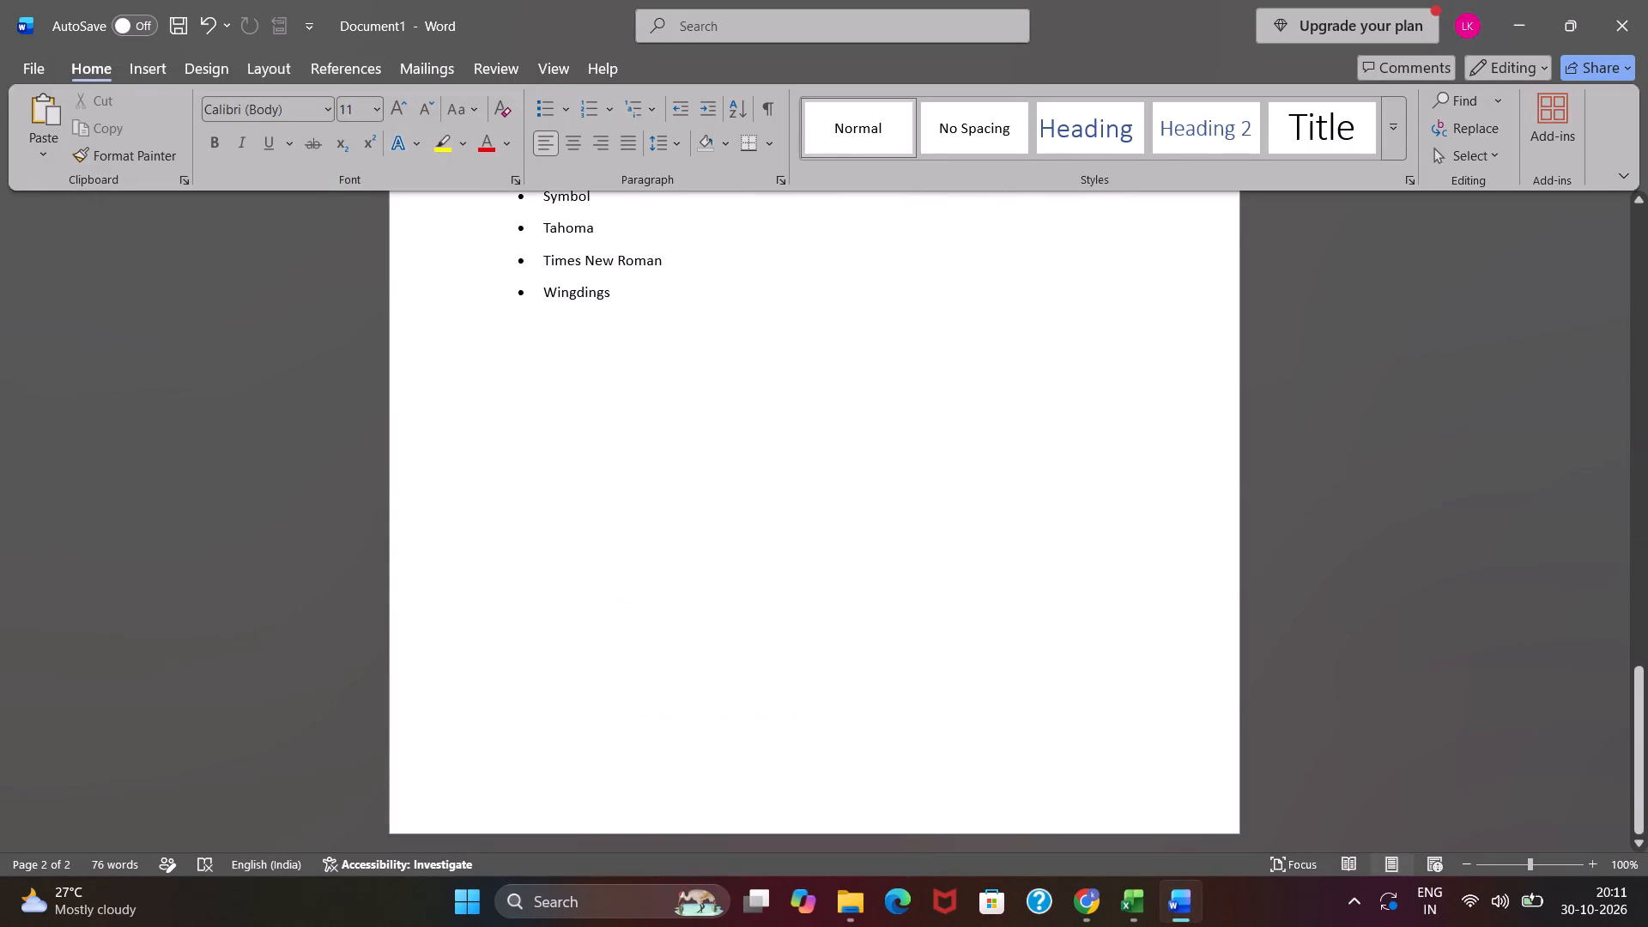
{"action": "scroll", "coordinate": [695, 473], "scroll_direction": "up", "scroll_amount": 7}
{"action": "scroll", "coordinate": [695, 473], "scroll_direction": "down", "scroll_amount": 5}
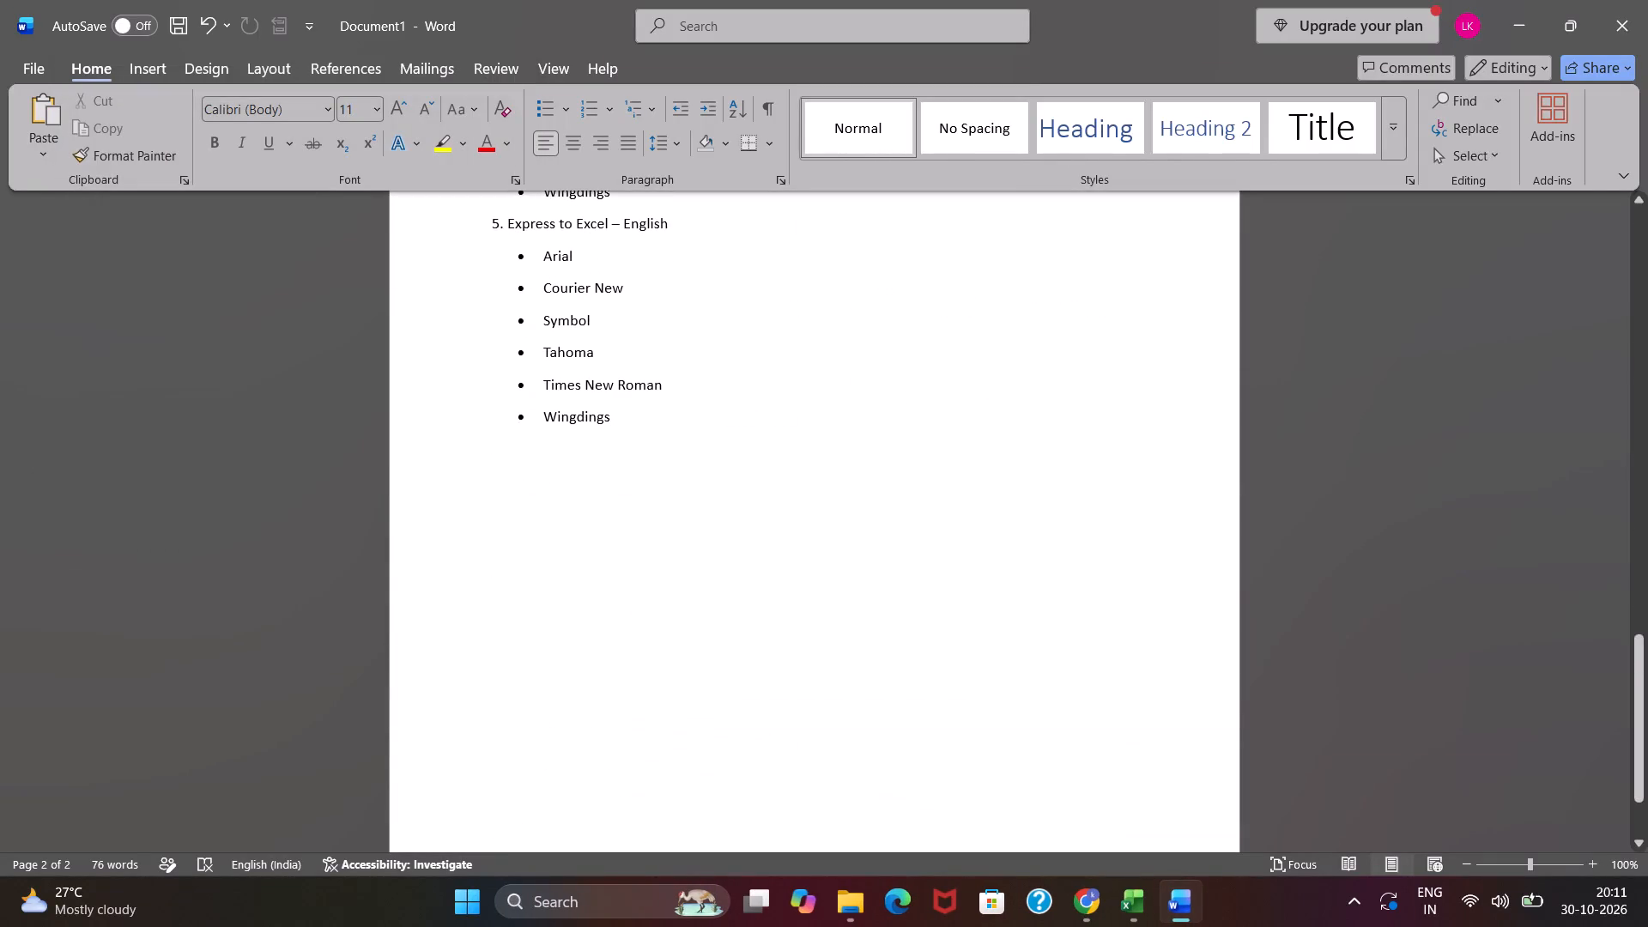
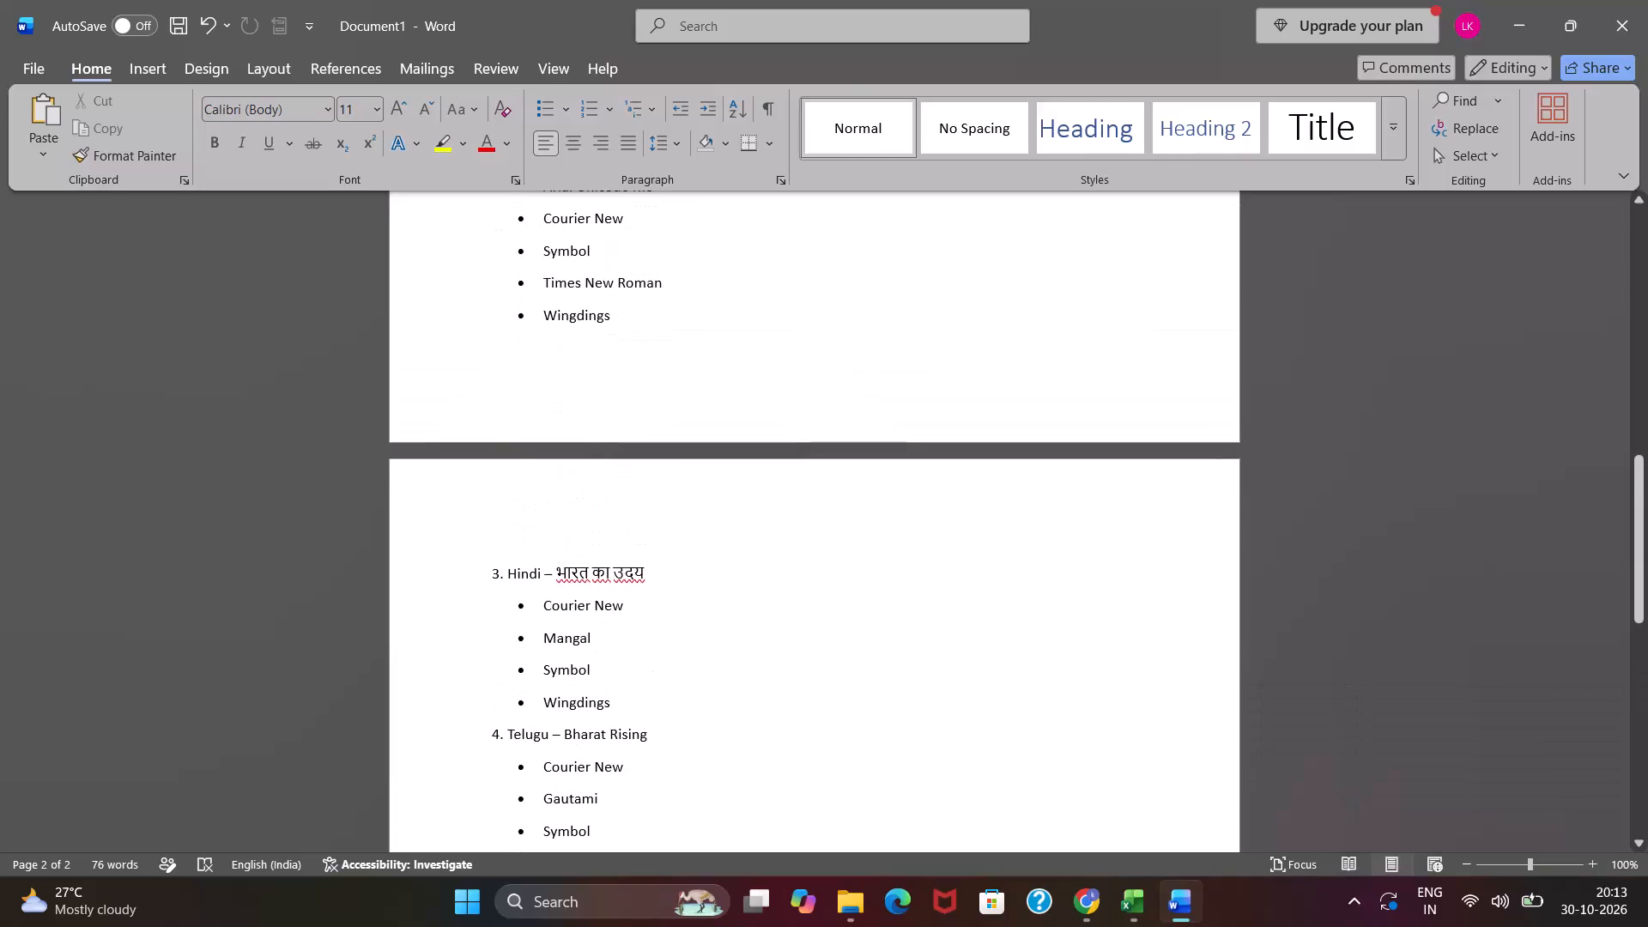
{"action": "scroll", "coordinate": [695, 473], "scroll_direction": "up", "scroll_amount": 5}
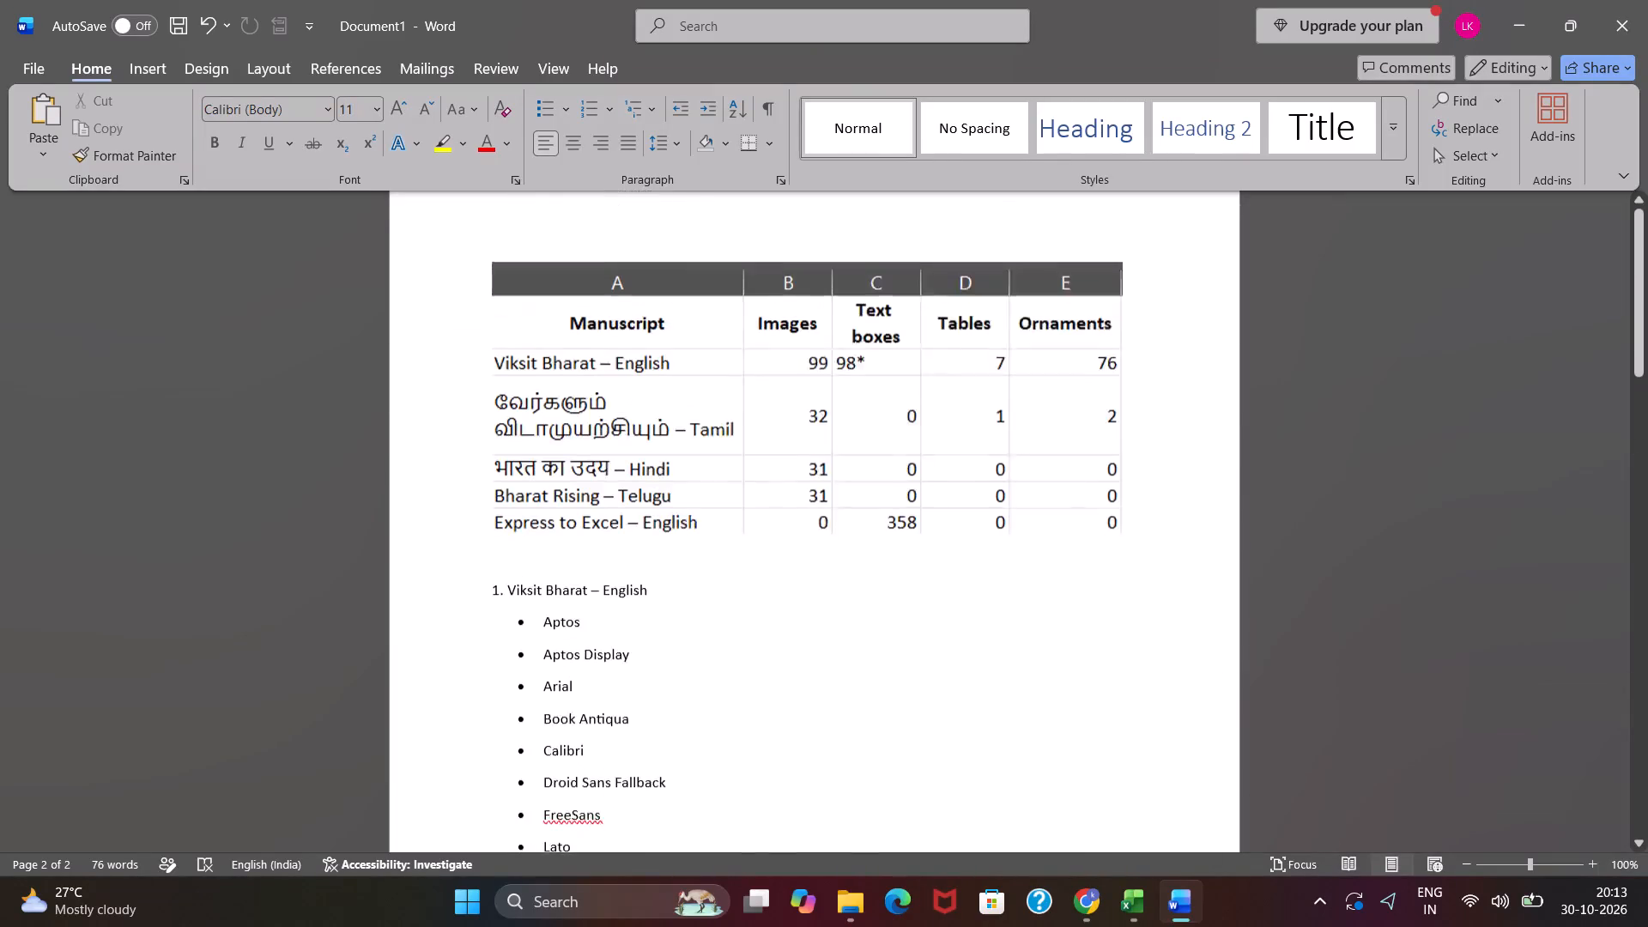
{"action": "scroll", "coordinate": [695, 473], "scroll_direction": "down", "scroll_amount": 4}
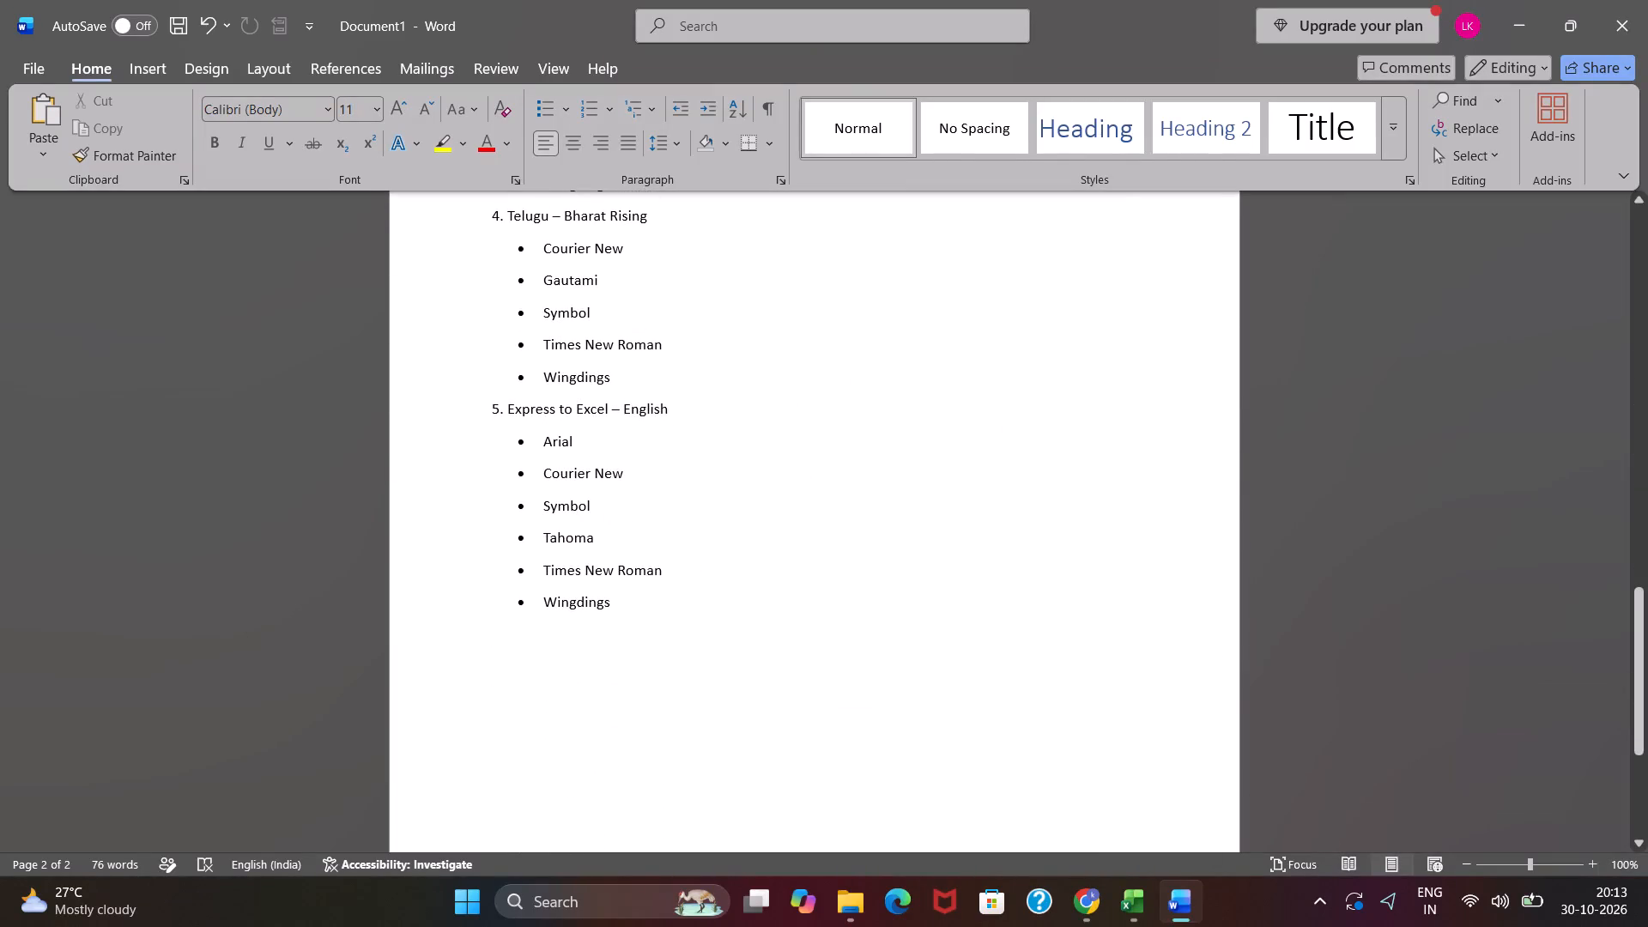
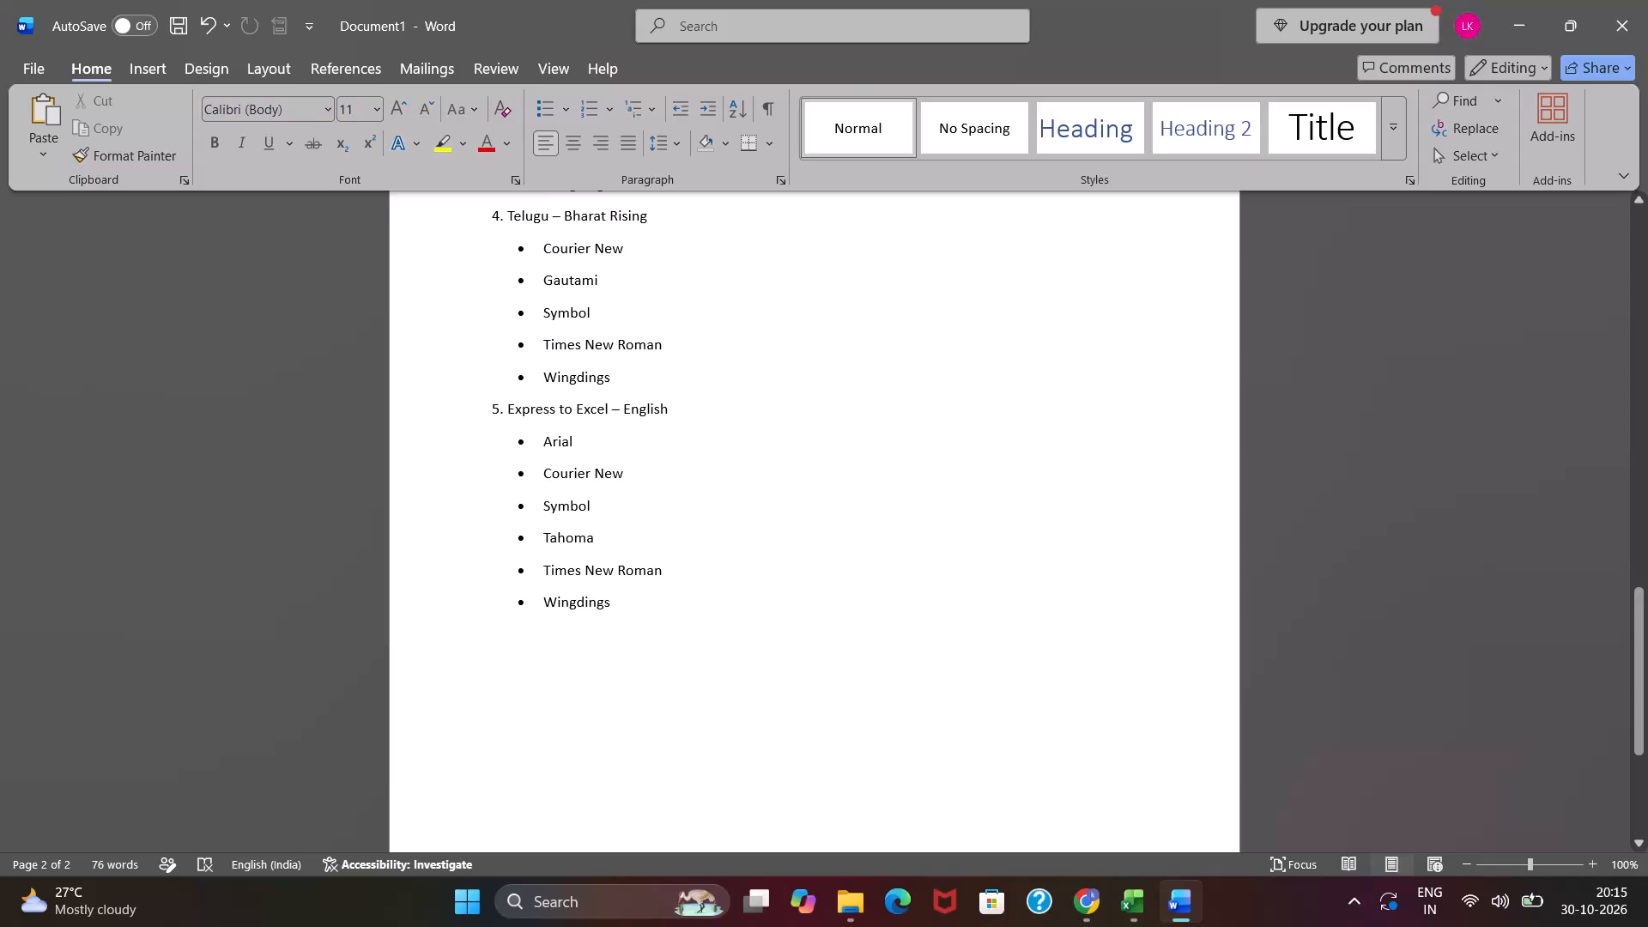
Delete the Symbol entry from the font list under Telugu – Bharat Rising.
{"action": "left_click_drag", "start_coordinate": [601, 315], "coordinate": [541, 306]}
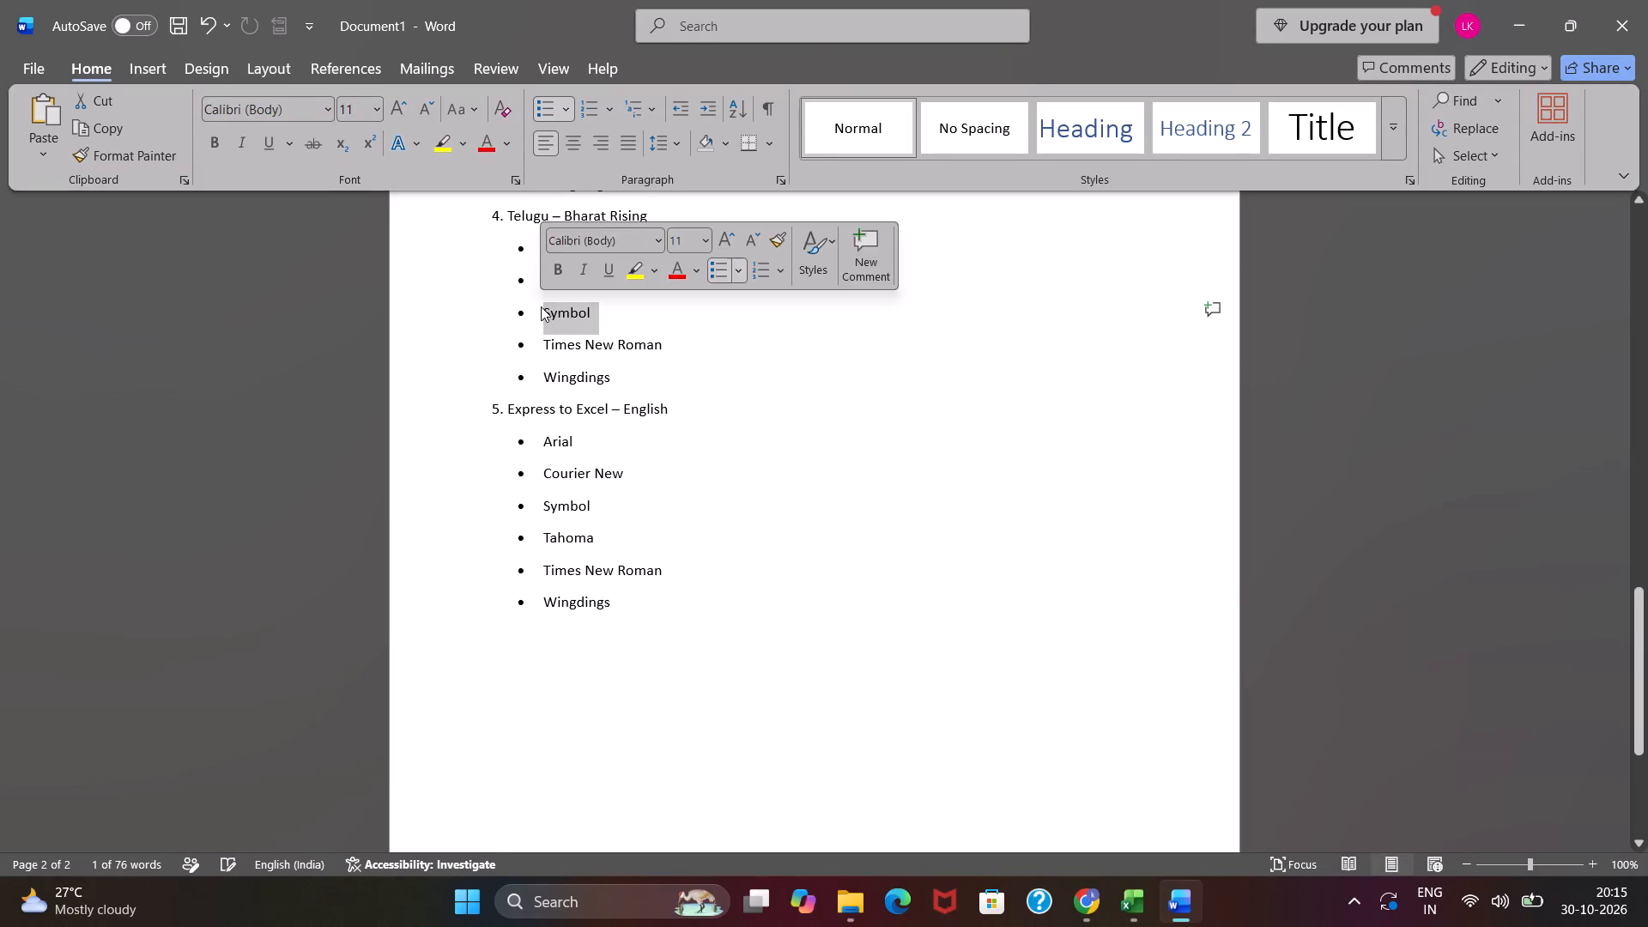
{"action": "key", "text": "BackSpace"}
Look back over the earlier font lists and switch to File Explorer to find the recent manuscript files.
{"action": "scroll", "coordinate": [541, 306], "scroll_direction": "up", "scroll_amount": 5}
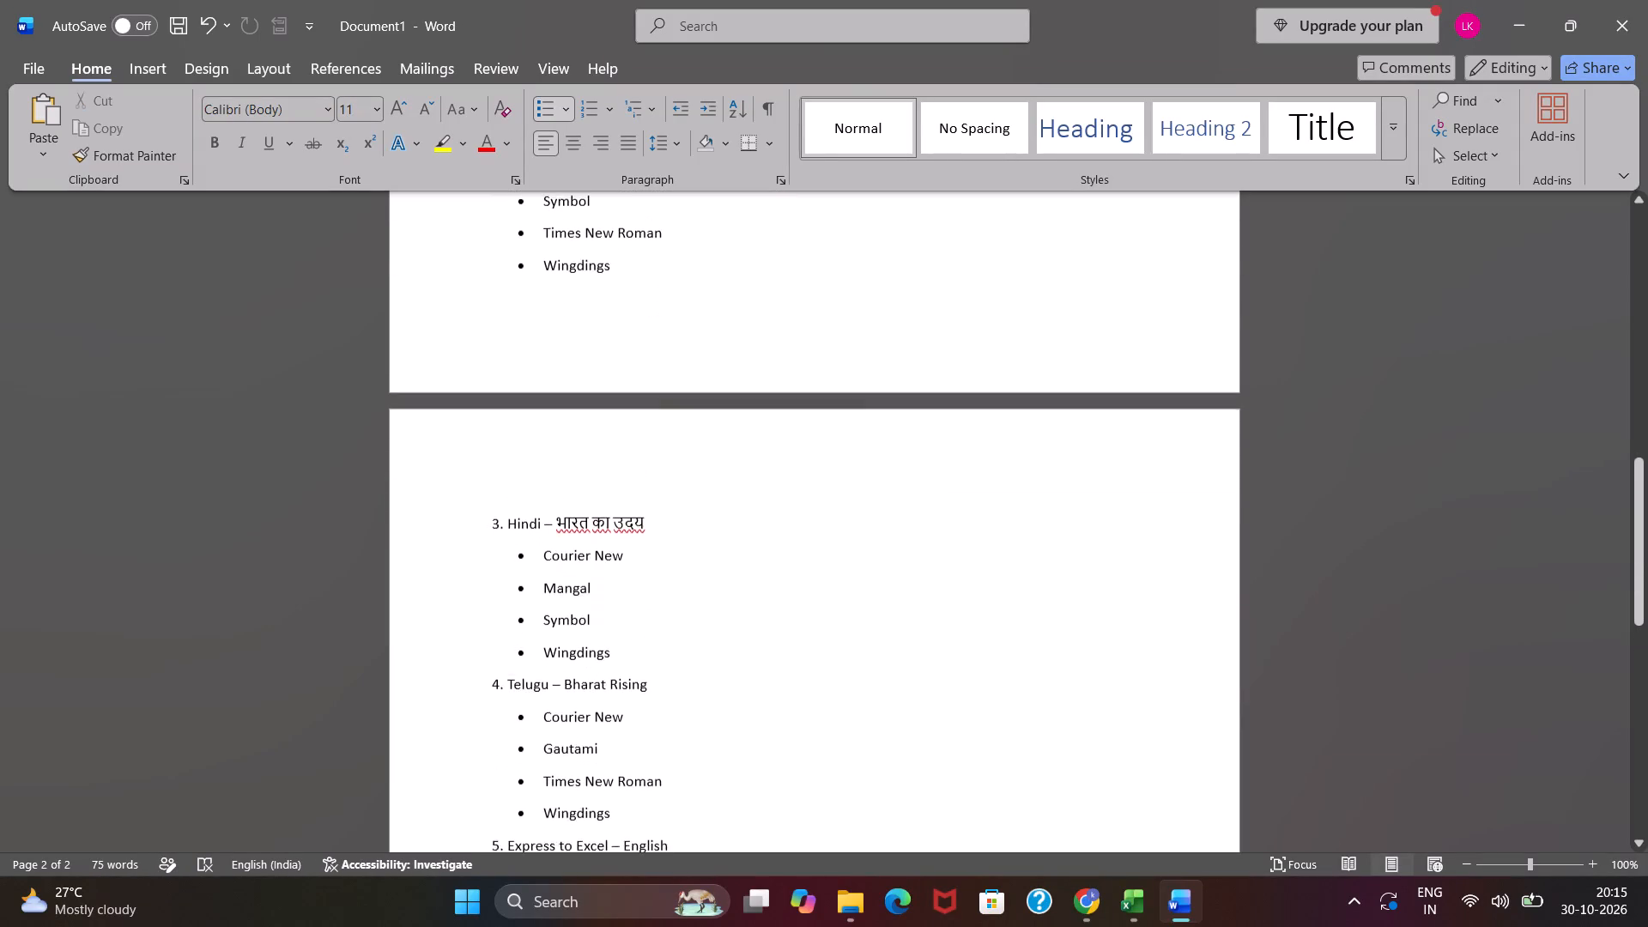
{"action": "scroll", "coordinate": [541, 306], "scroll_direction": "up", "scroll_amount": 1}
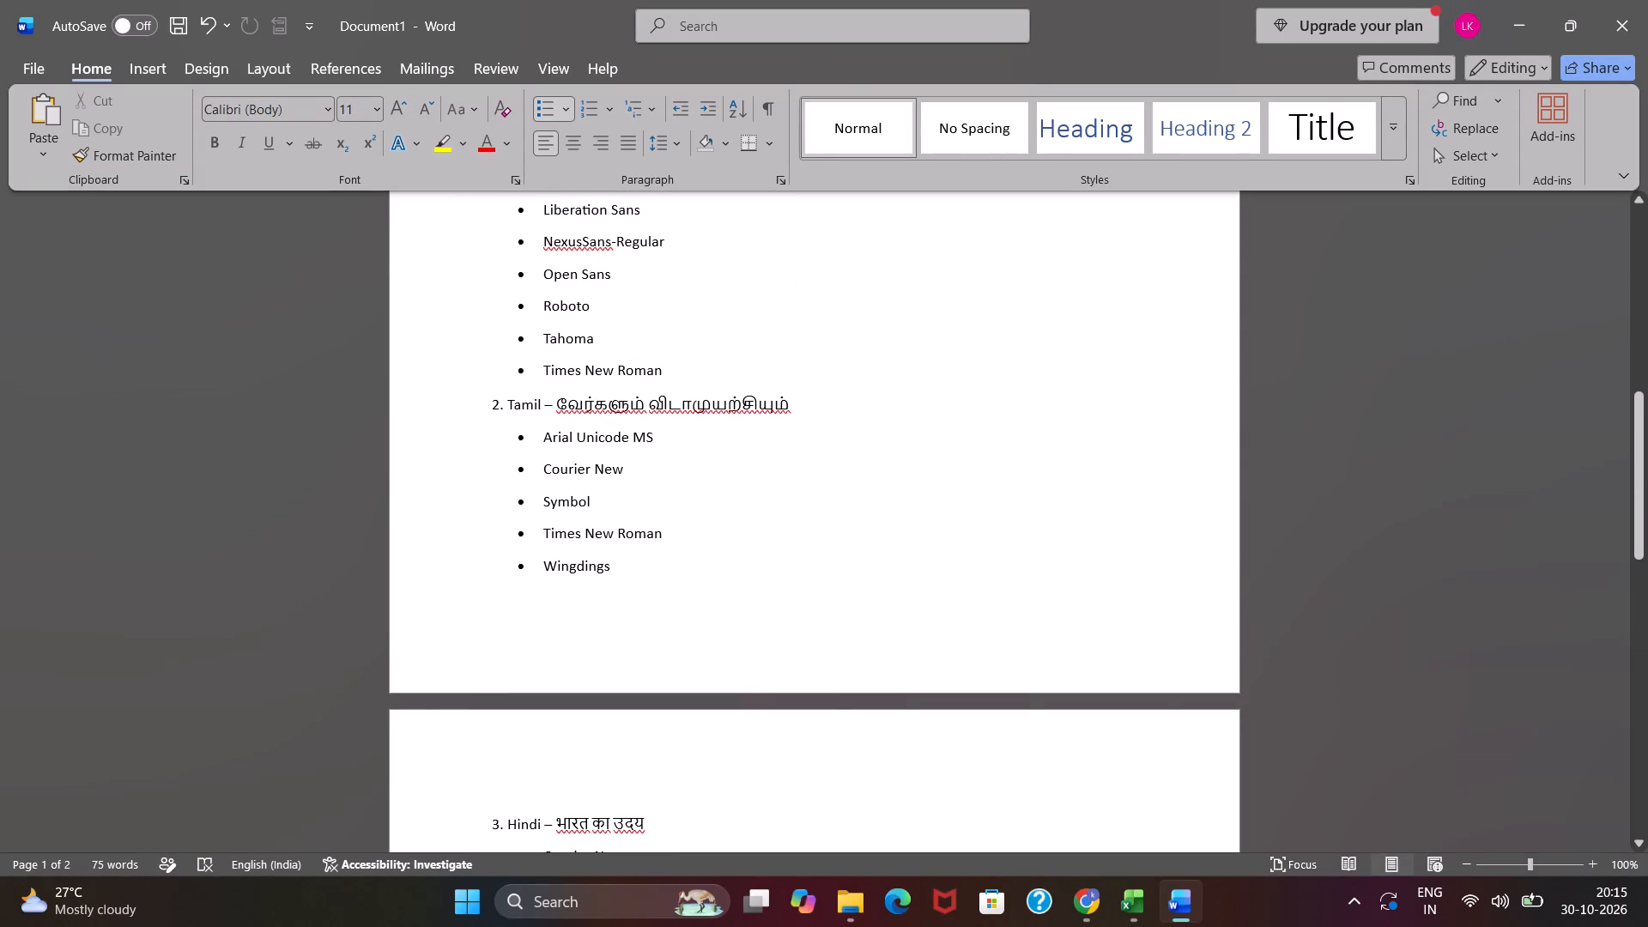
{"action": "left_click", "coordinate": [857, 897]}
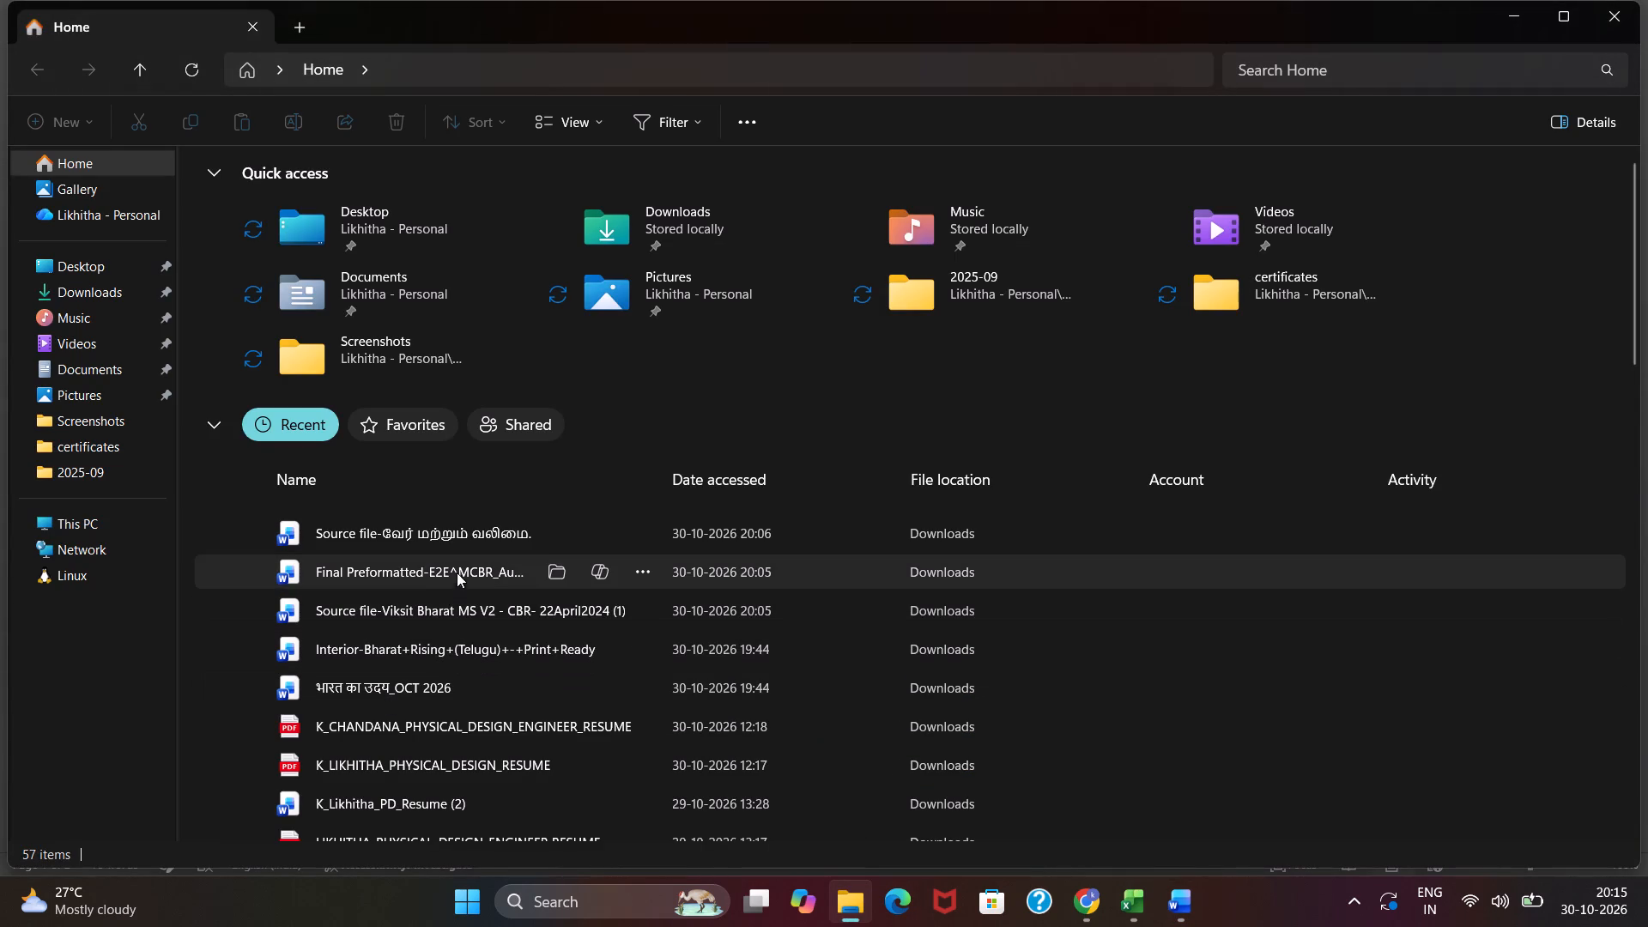
Open the Tamil source manuscript from the recent files and check which font its body text uses on various pages.
{"action": "double_click", "coordinate": [463, 538]}
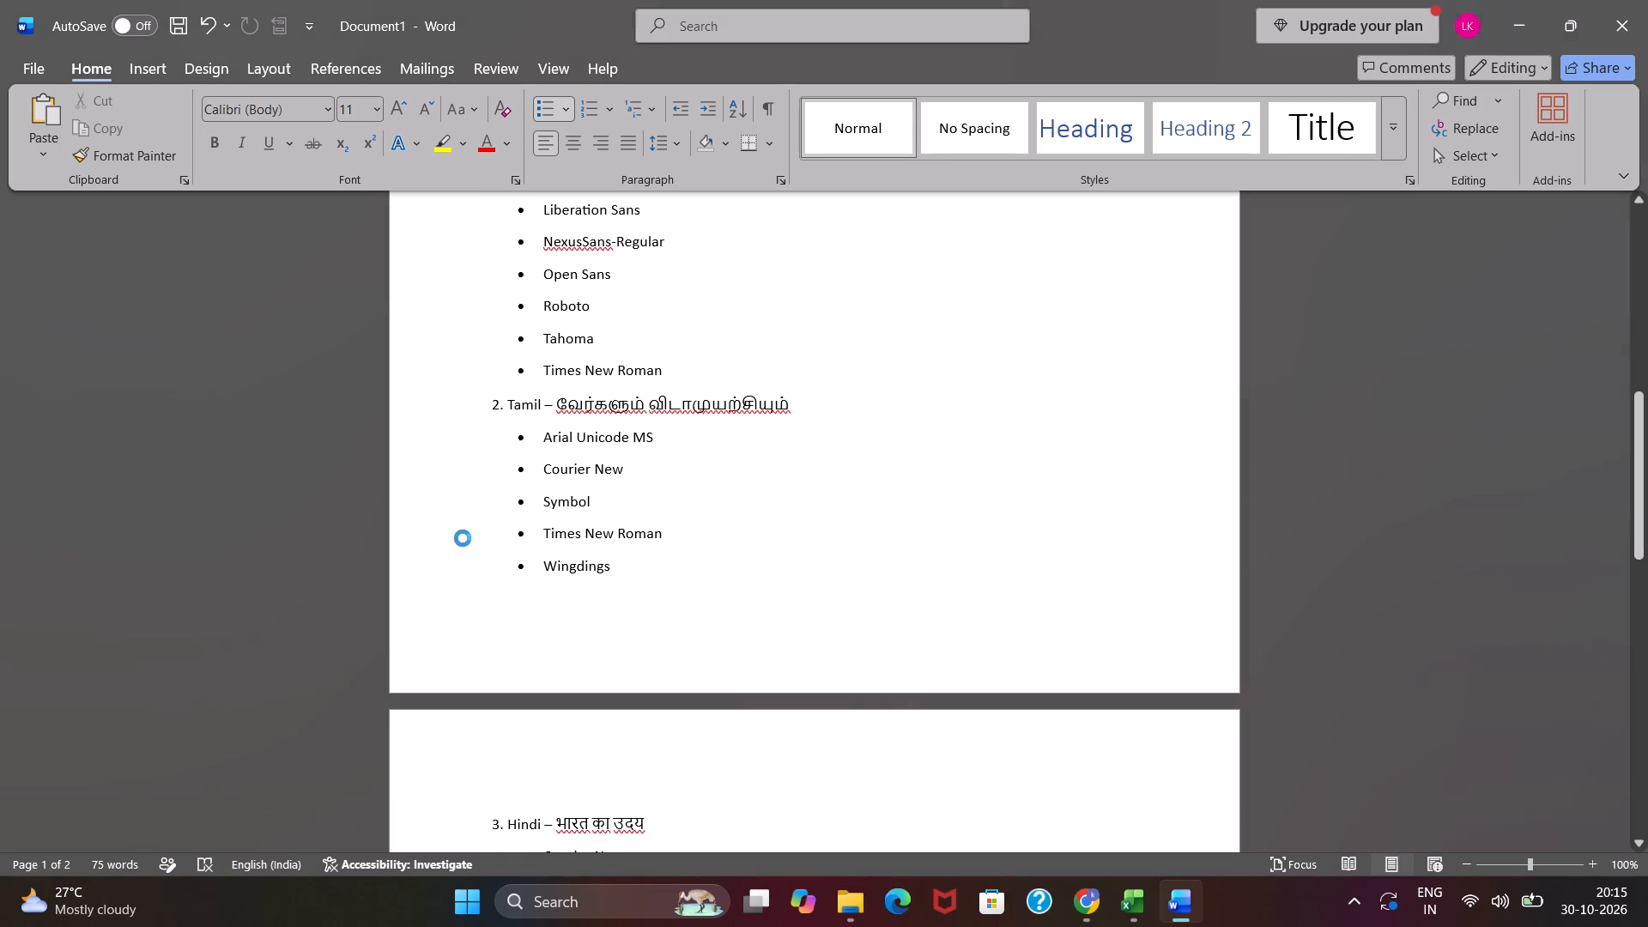
{"action": "scroll", "coordinate": [907, 516], "scroll_direction": "down", "scroll_amount": 20}
{"action": "scroll", "coordinate": [907, 516], "scroll_direction": "down", "scroll_amount": 20}
{"action": "scroll", "coordinate": [907, 516], "scroll_direction": "down", "scroll_amount": 20}
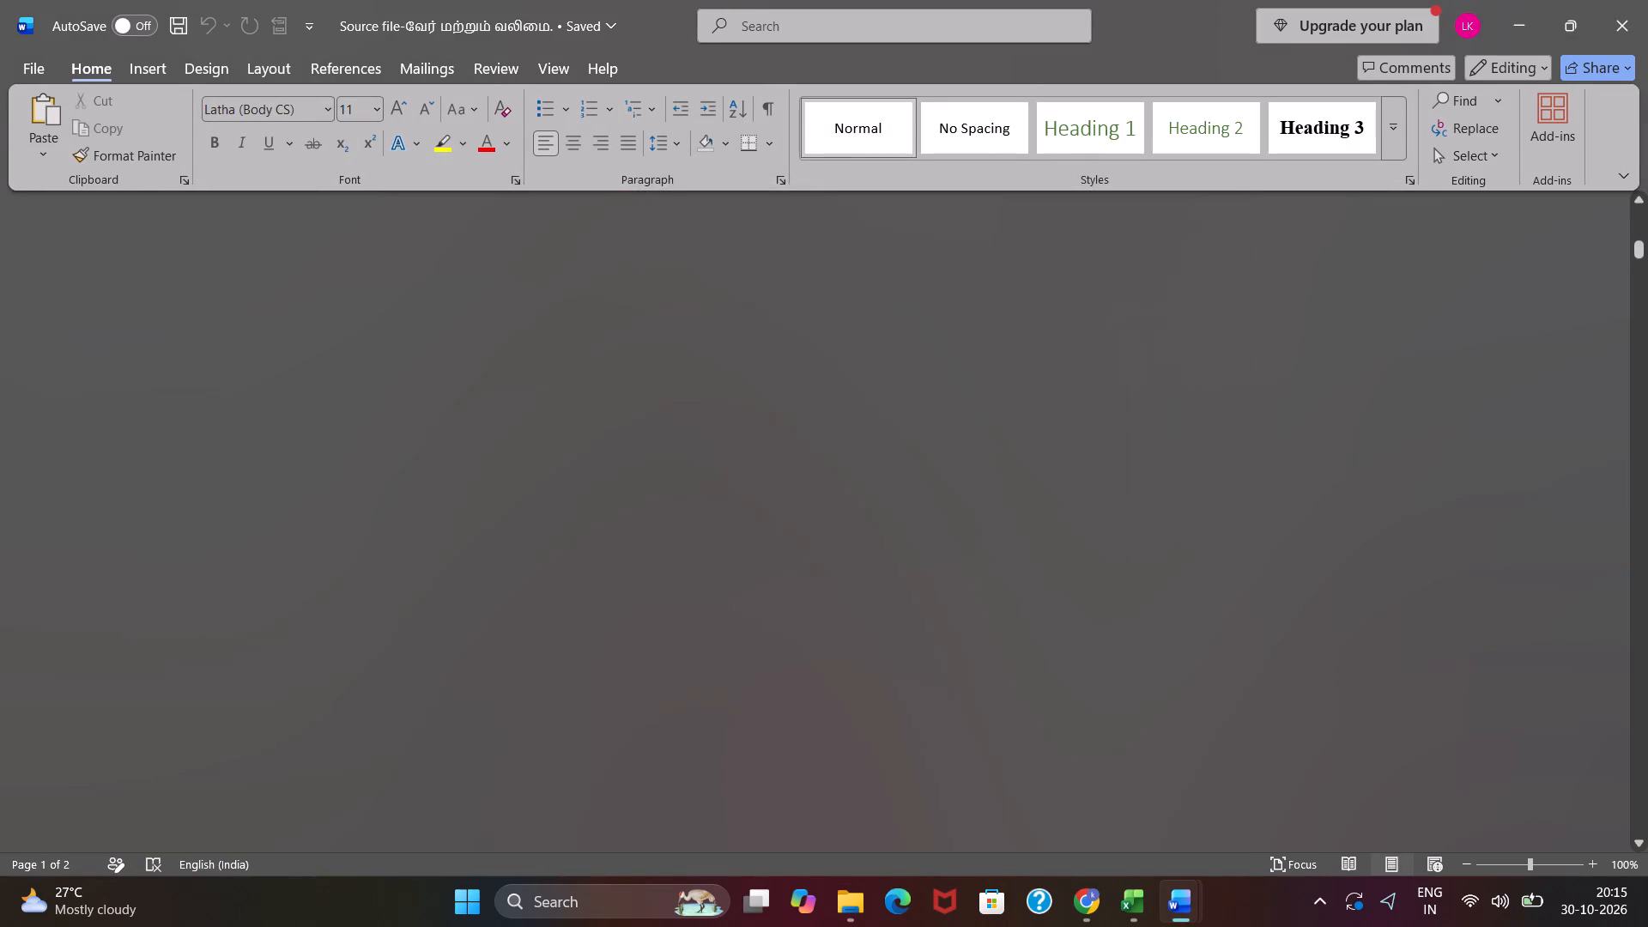
{"action": "scroll", "coordinate": [907, 516], "scroll_direction": "down", "scroll_amount": 16}
{"action": "left_click", "coordinate": [851, 500]}
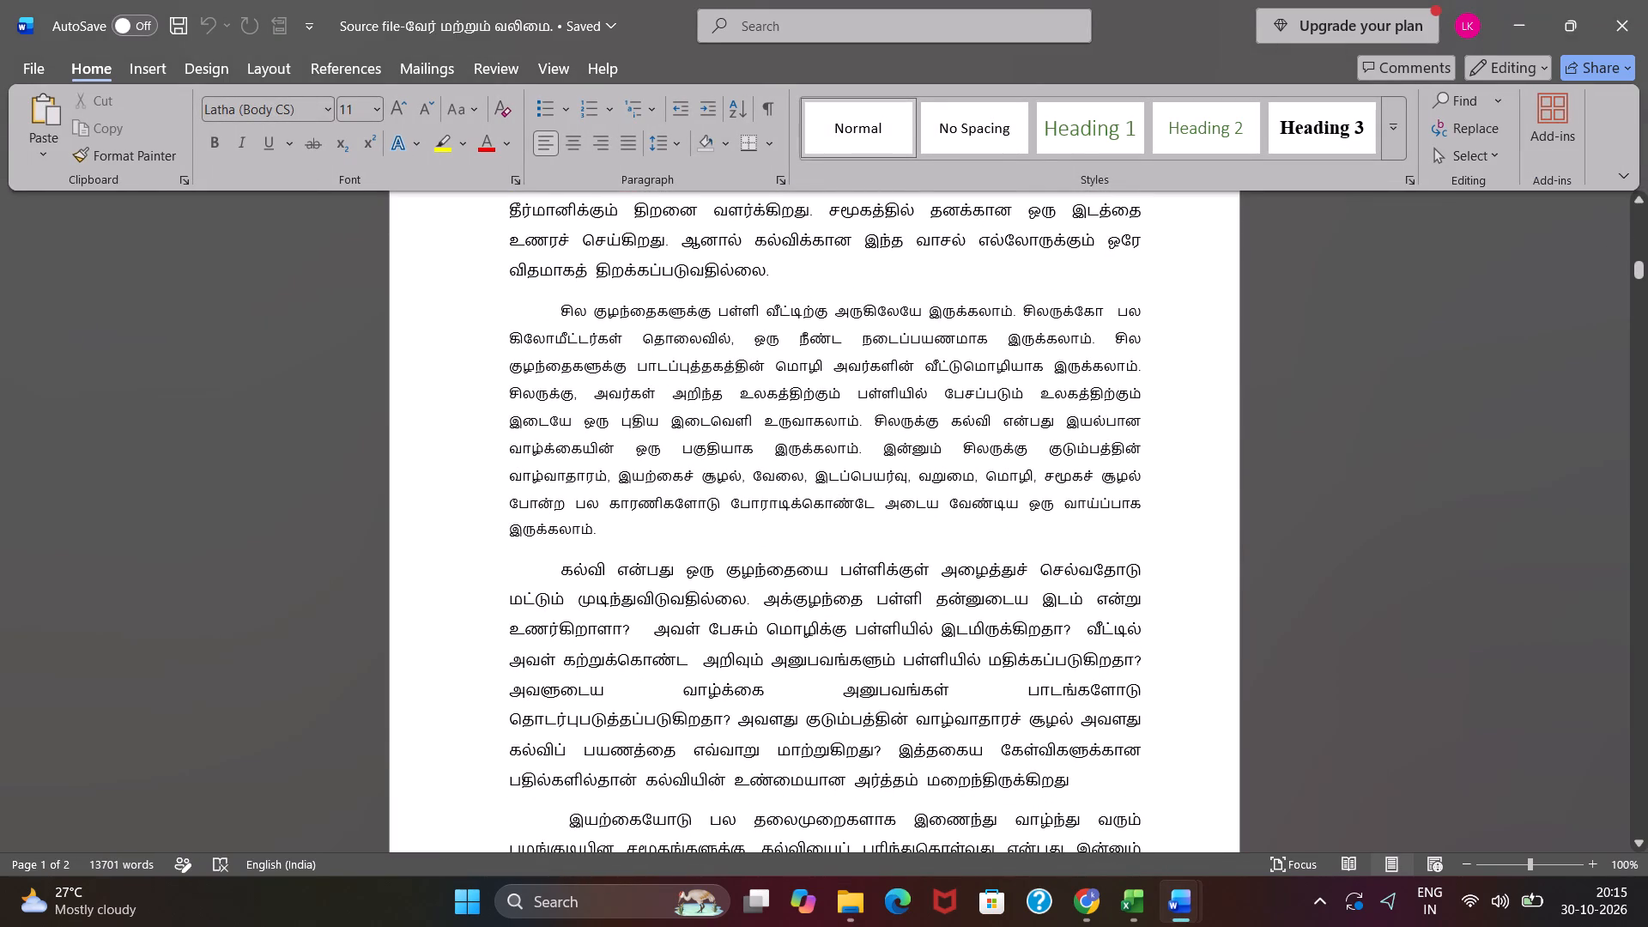
{"action": "scroll", "coordinate": [851, 500], "scroll_direction": "down", "scroll_amount": 4}
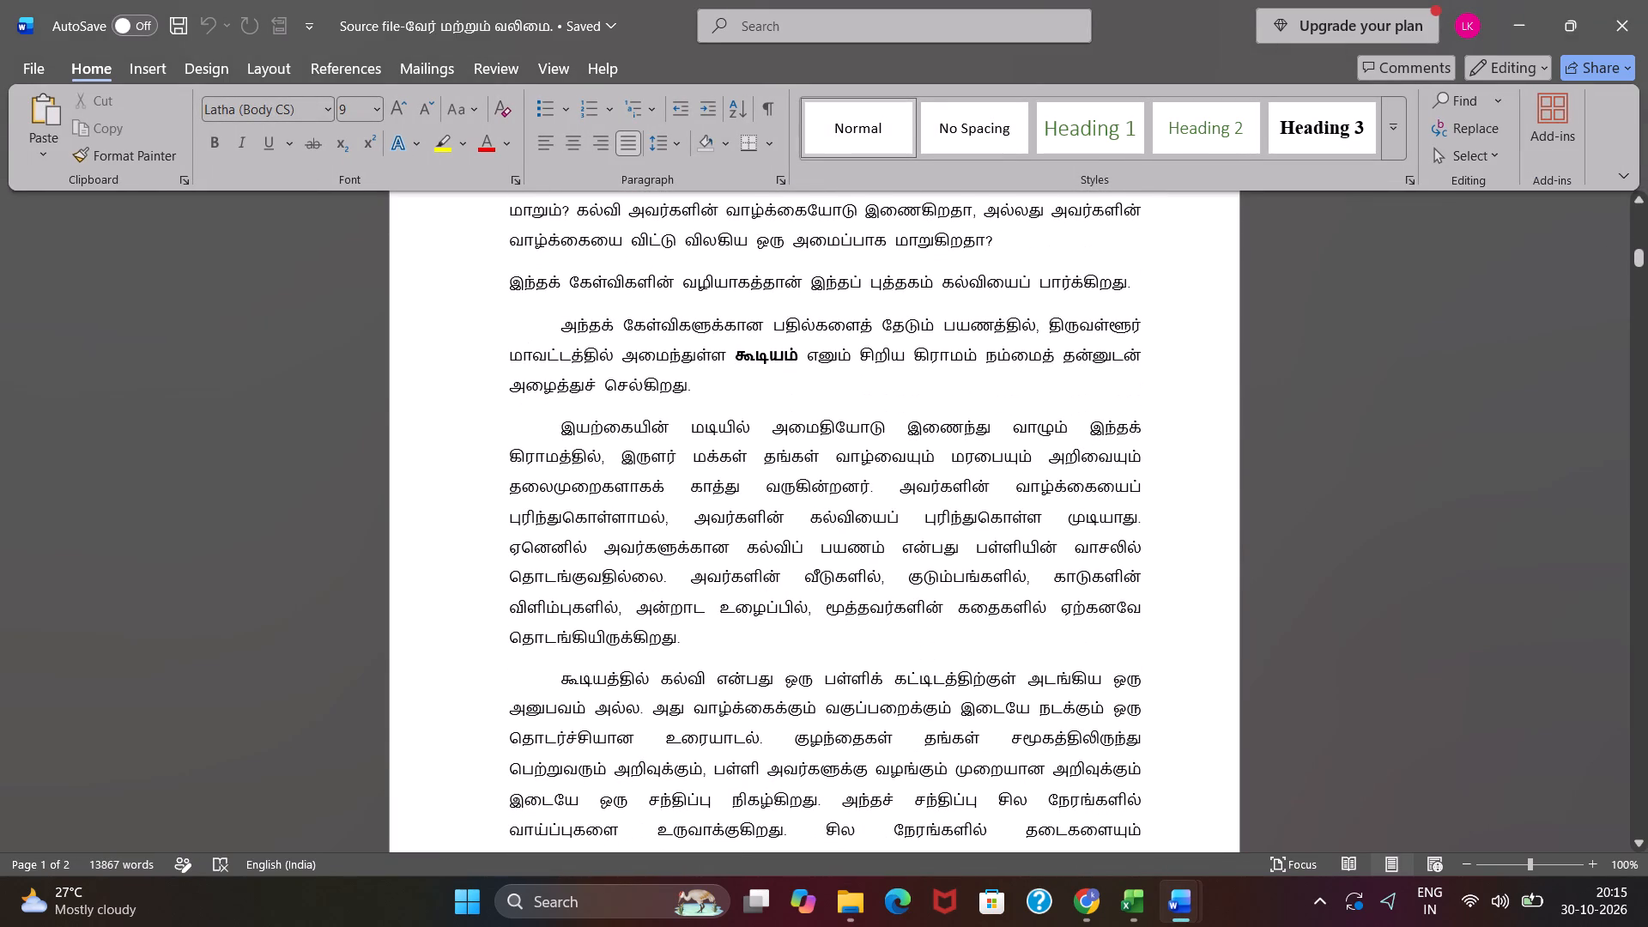
{"action": "left_click", "coordinate": [837, 518]}
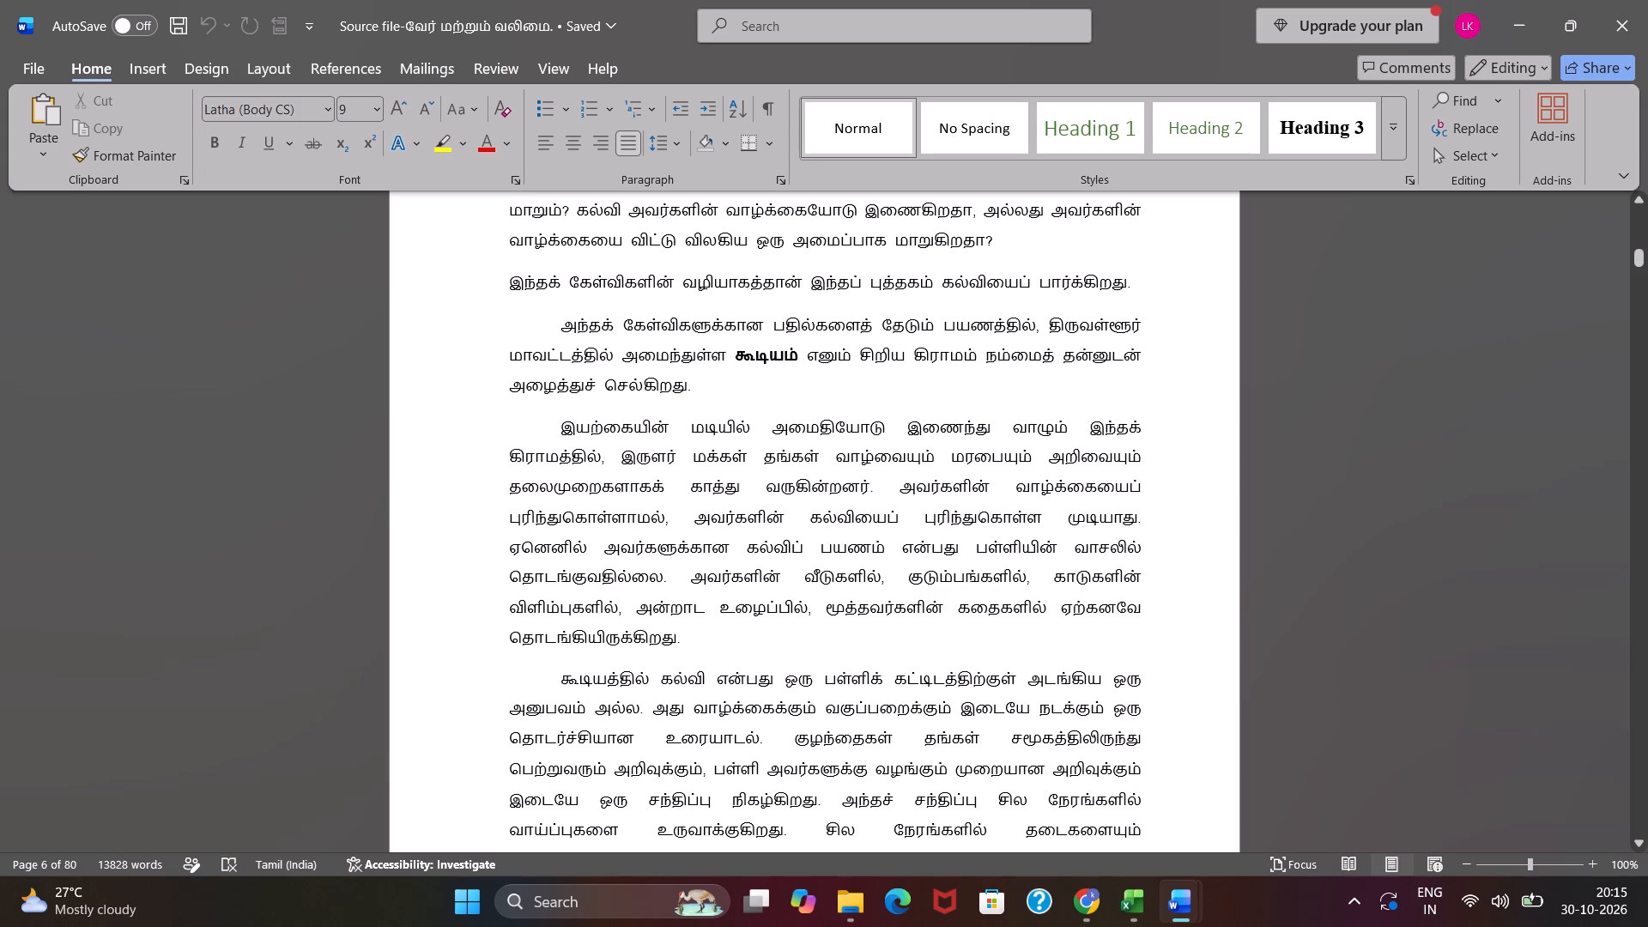
{"action": "scroll", "coordinate": [837, 518], "scroll_direction": "down", "scroll_amount": 7}
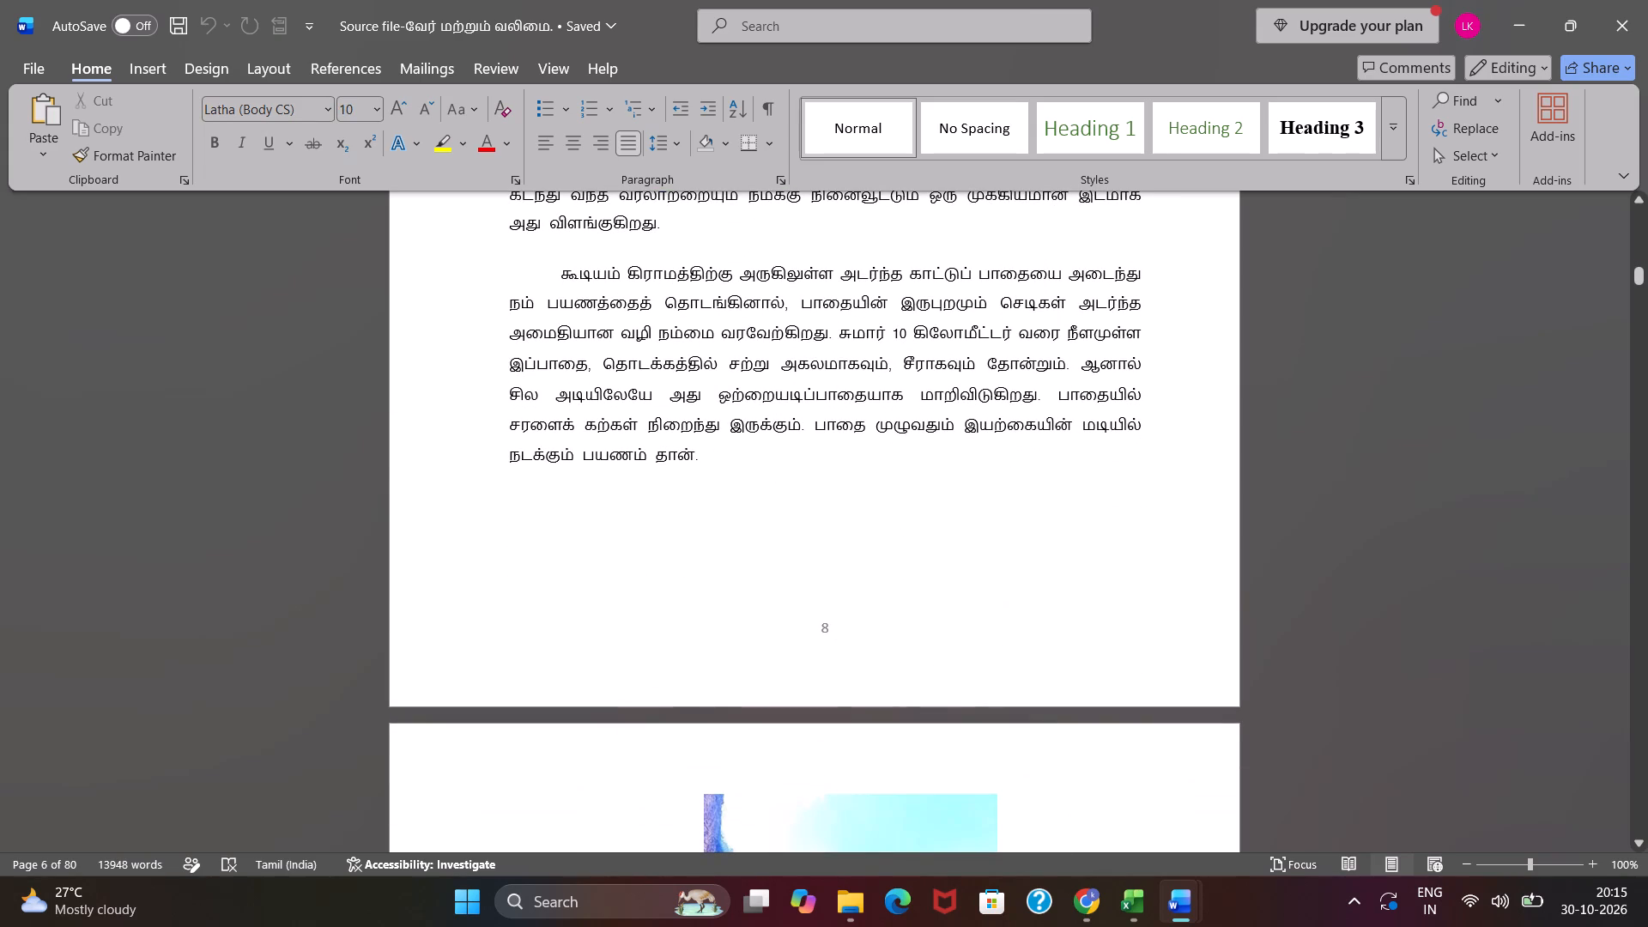
{"action": "left_click", "coordinate": [789, 419]}
{"action": "scroll", "coordinate": [789, 419], "scroll_direction": "down", "scroll_amount": 20}
{"action": "scroll", "coordinate": [789, 419], "scroll_direction": "down", "scroll_amount": 8}
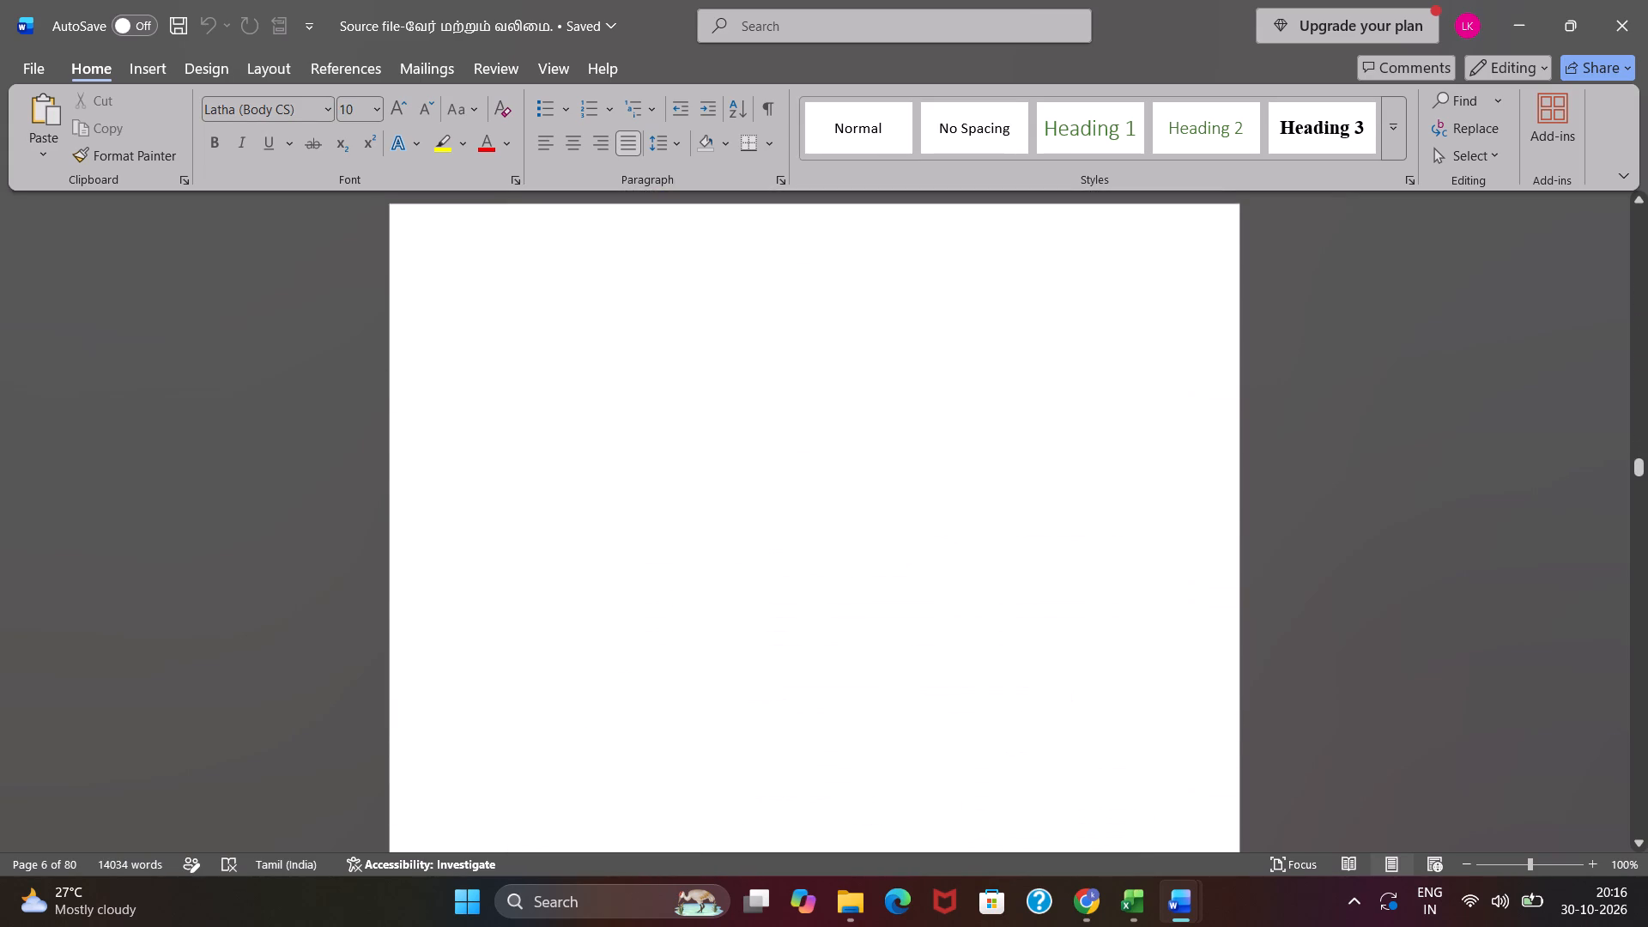
{"action": "left_click", "coordinate": [772, 407]}
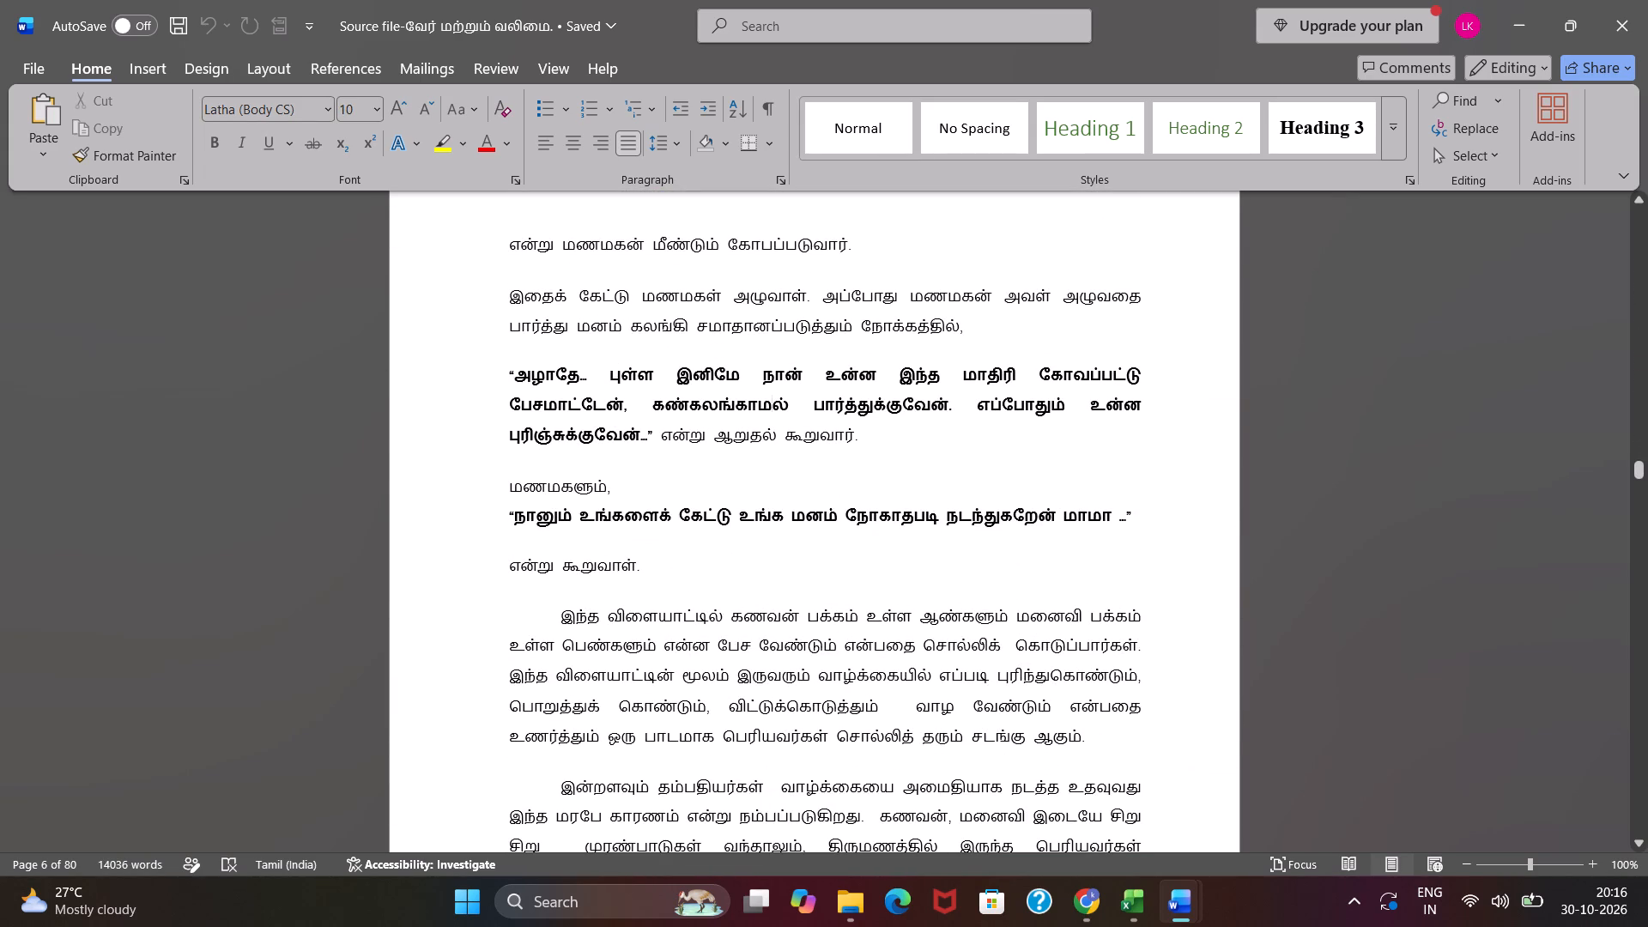
{"action": "left_click", "coordinate": [808, 651]}
{"action": "scroll", "coordinate": [808, 651], "scroll_direction": "down", "scroll_amount": 15}
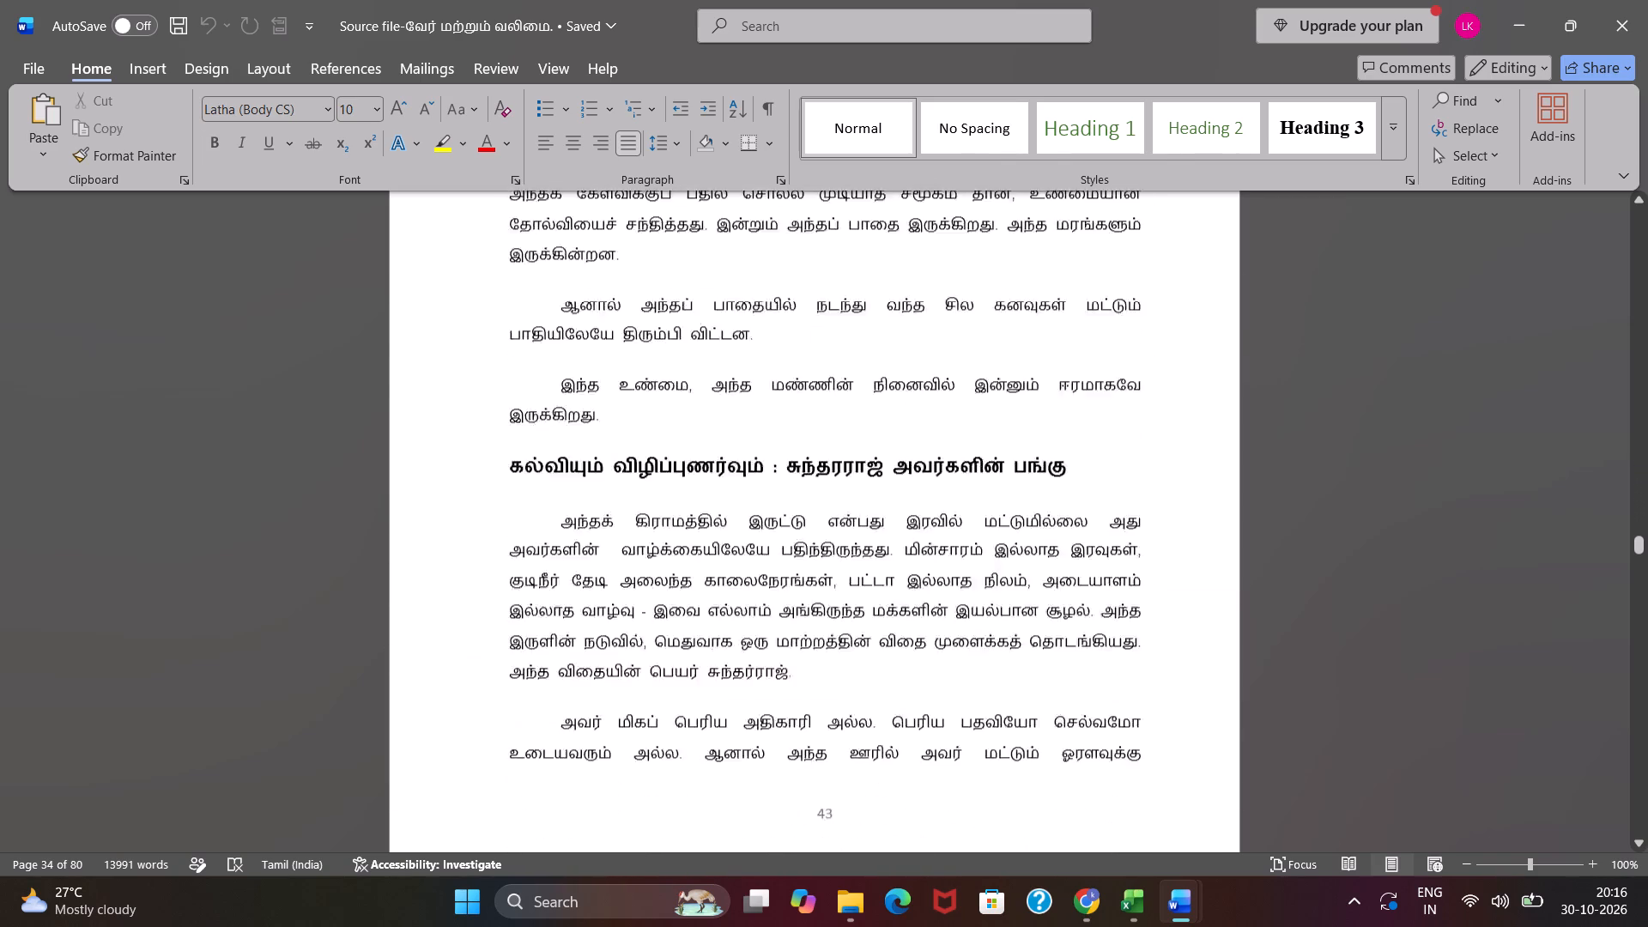
{"action": "scroll", "coordinate": [808, 651], "scroll_direction": "up", "scroll_amount": 1}
{"action": "left_click", "coordinate": [790, 595]}
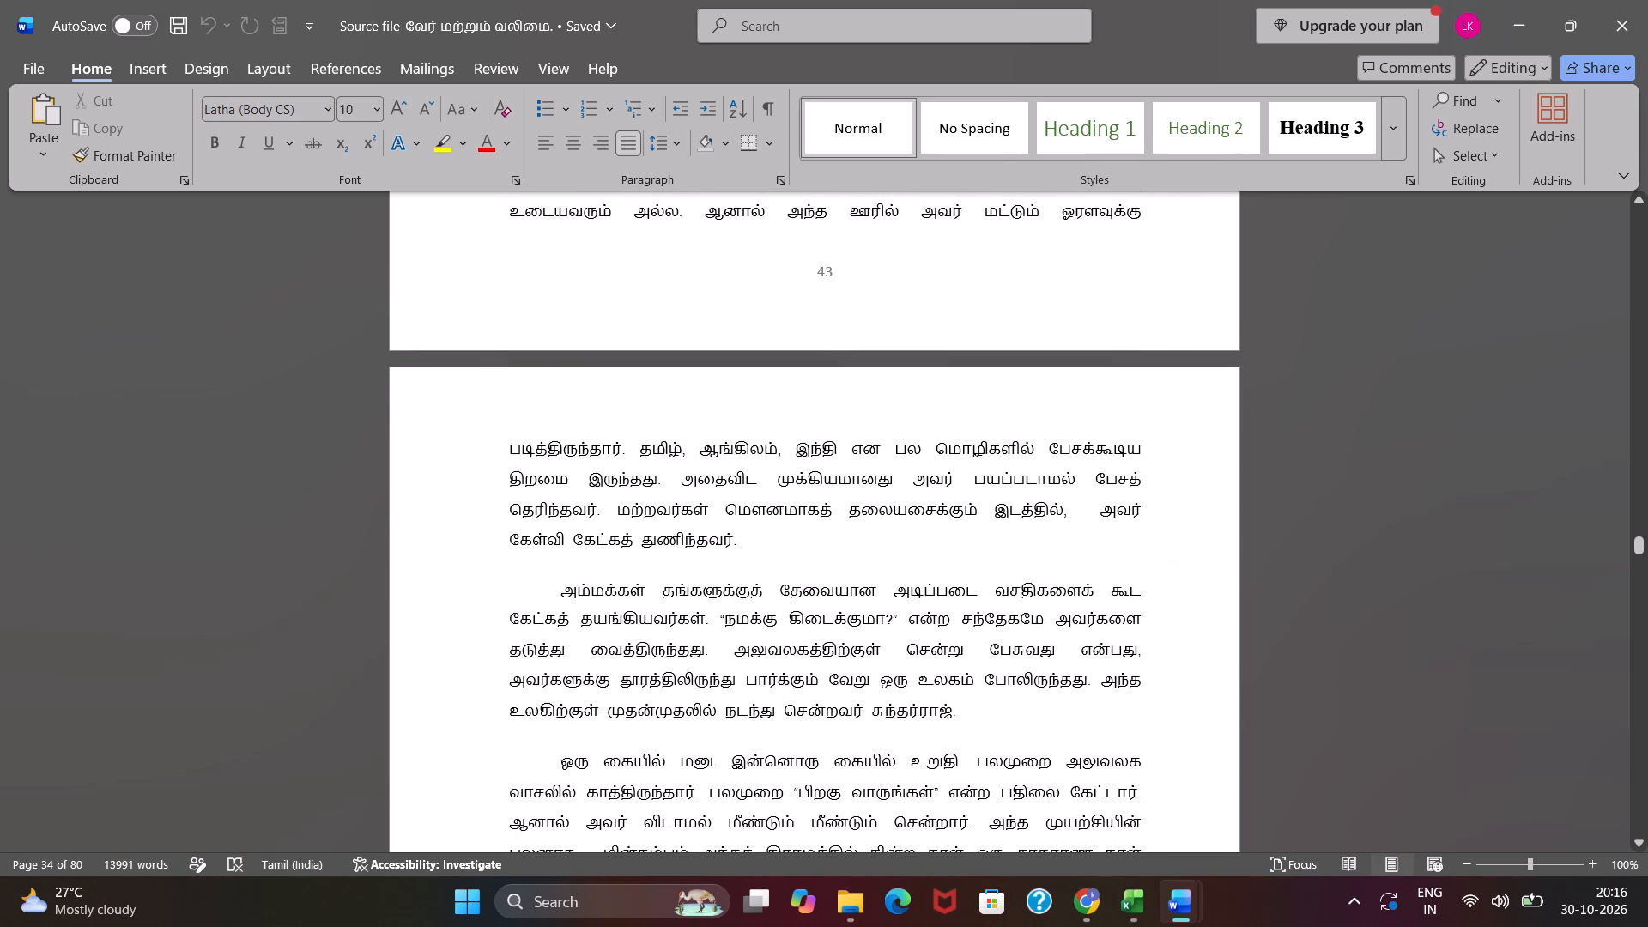
{"action": "left_click", "coordinate": [1074, 905]}
{"action": "left_click", "coordinate": [718, 823]}
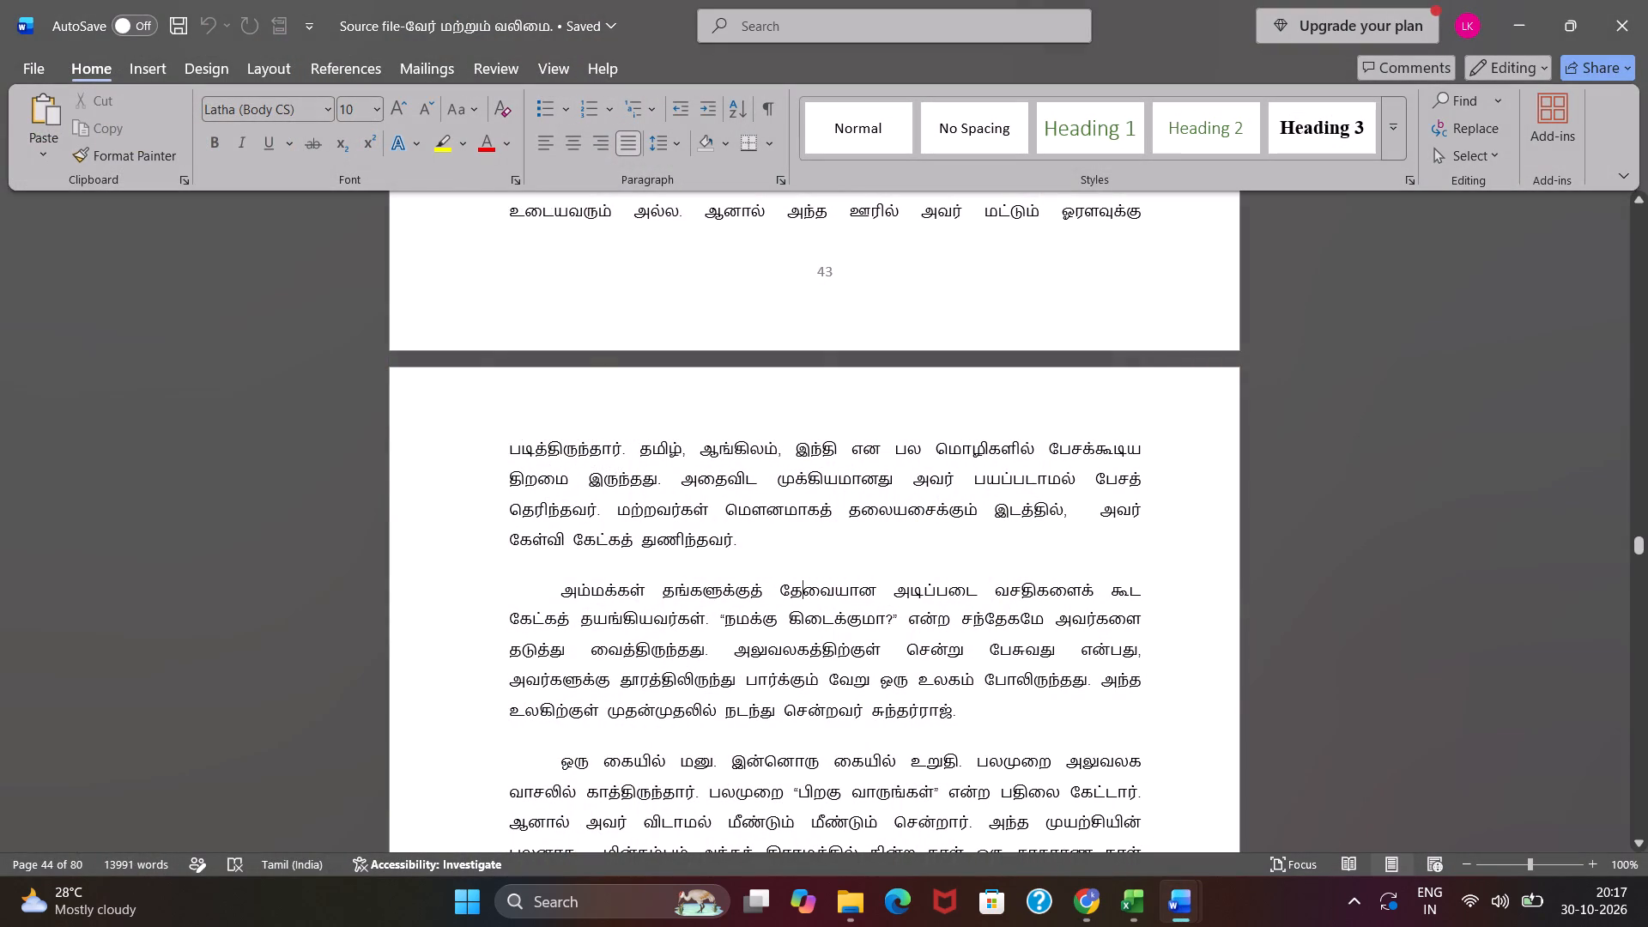
{"action": "left_click", "coordinate": [854, 652]}
{"action": "scroll", "coordinate": [854, 652], "scroll_direction": "down", "scroll_amount": 20}
{"action": "scroll", "coordinate": [854, 652], "scroll_direction": "down", "scroll_amount": 20}
{"action": "scroll", "coordinate": [854, 652], "scroll_direction": "down", "scroll_amount": 20}
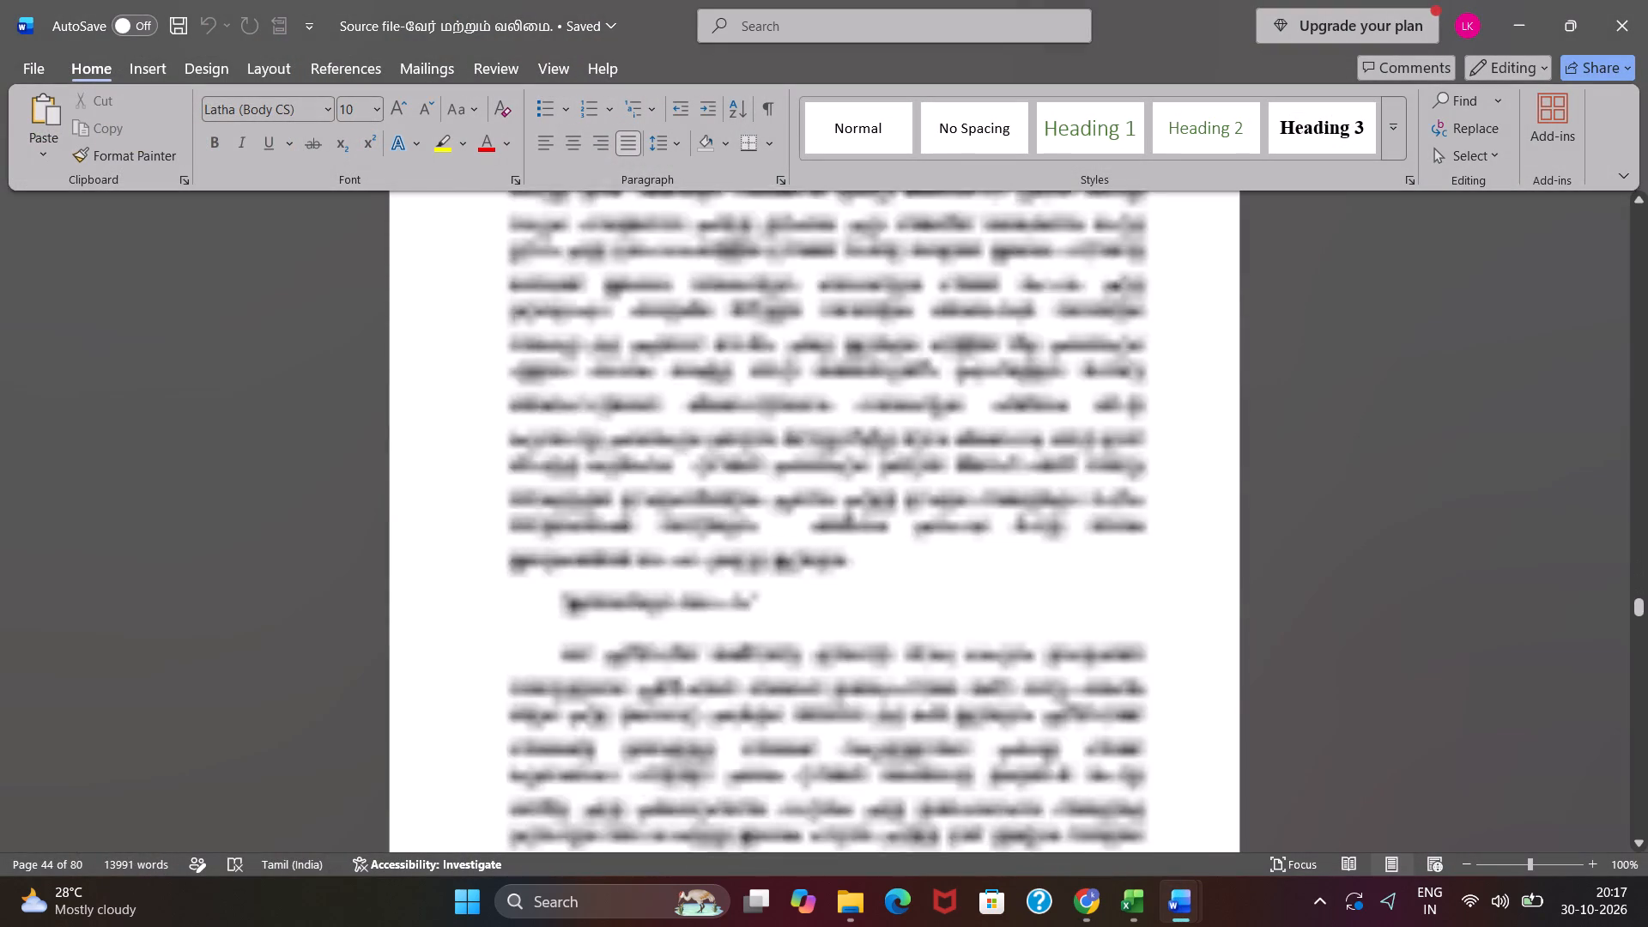
{"action": "scroll", "coordinate": [854, 652], "scroll_direction": "down", "scroll_amount": 20}
{"action": "scroll", "coordinate": [854, 652], "scroll_direction": "down", "scroll_amount": 20}
{"action": "scroll", "coordinate": [854, 652], "scroll_direction": "down", "scroll_amount": 20}
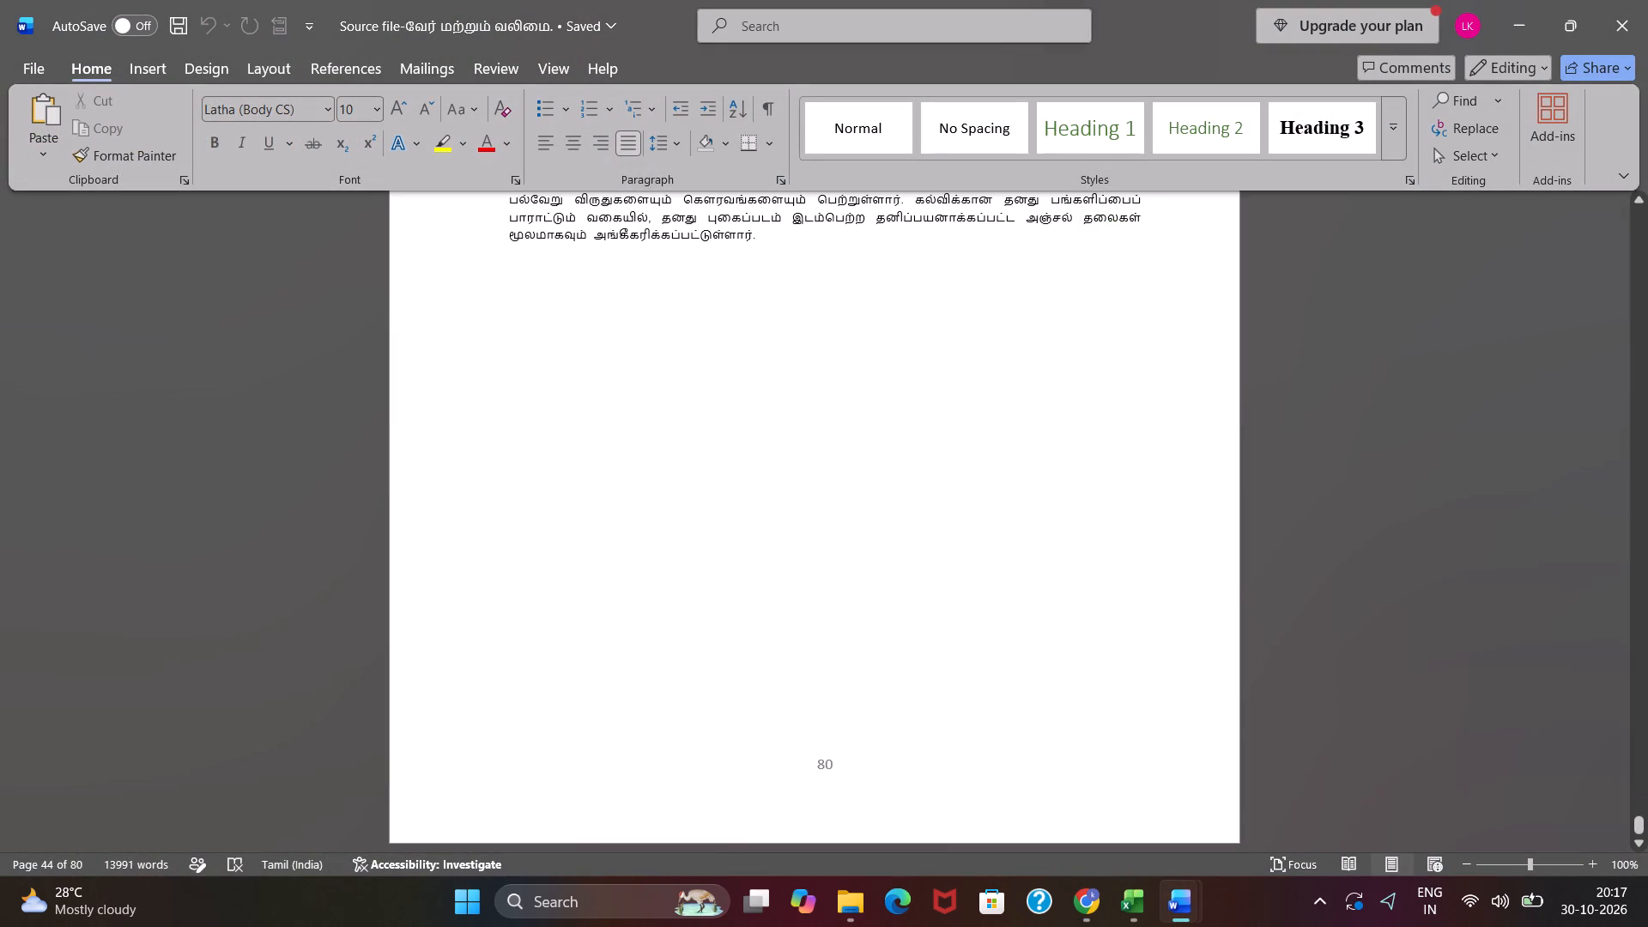
{"action": "left_click", "coordinate": [724, 226]}
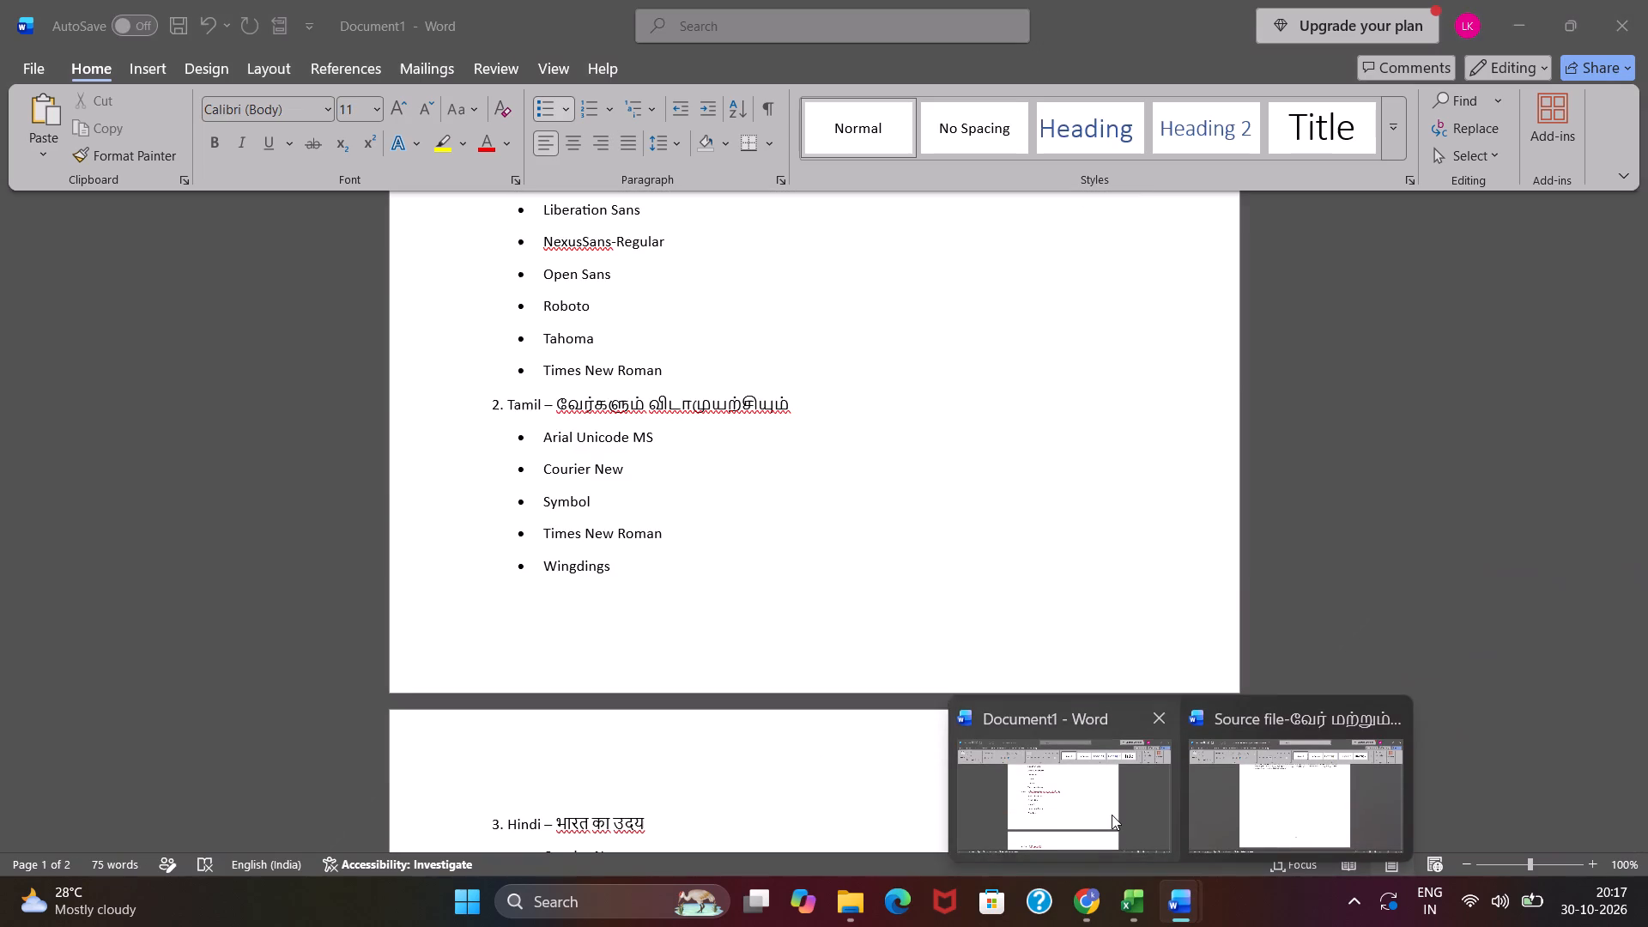
In the report document, replace the five fonts listed under the Tamil manuscript with the single entry Latha.
{"action": "left_click", "coordinate": [1112, 814]}
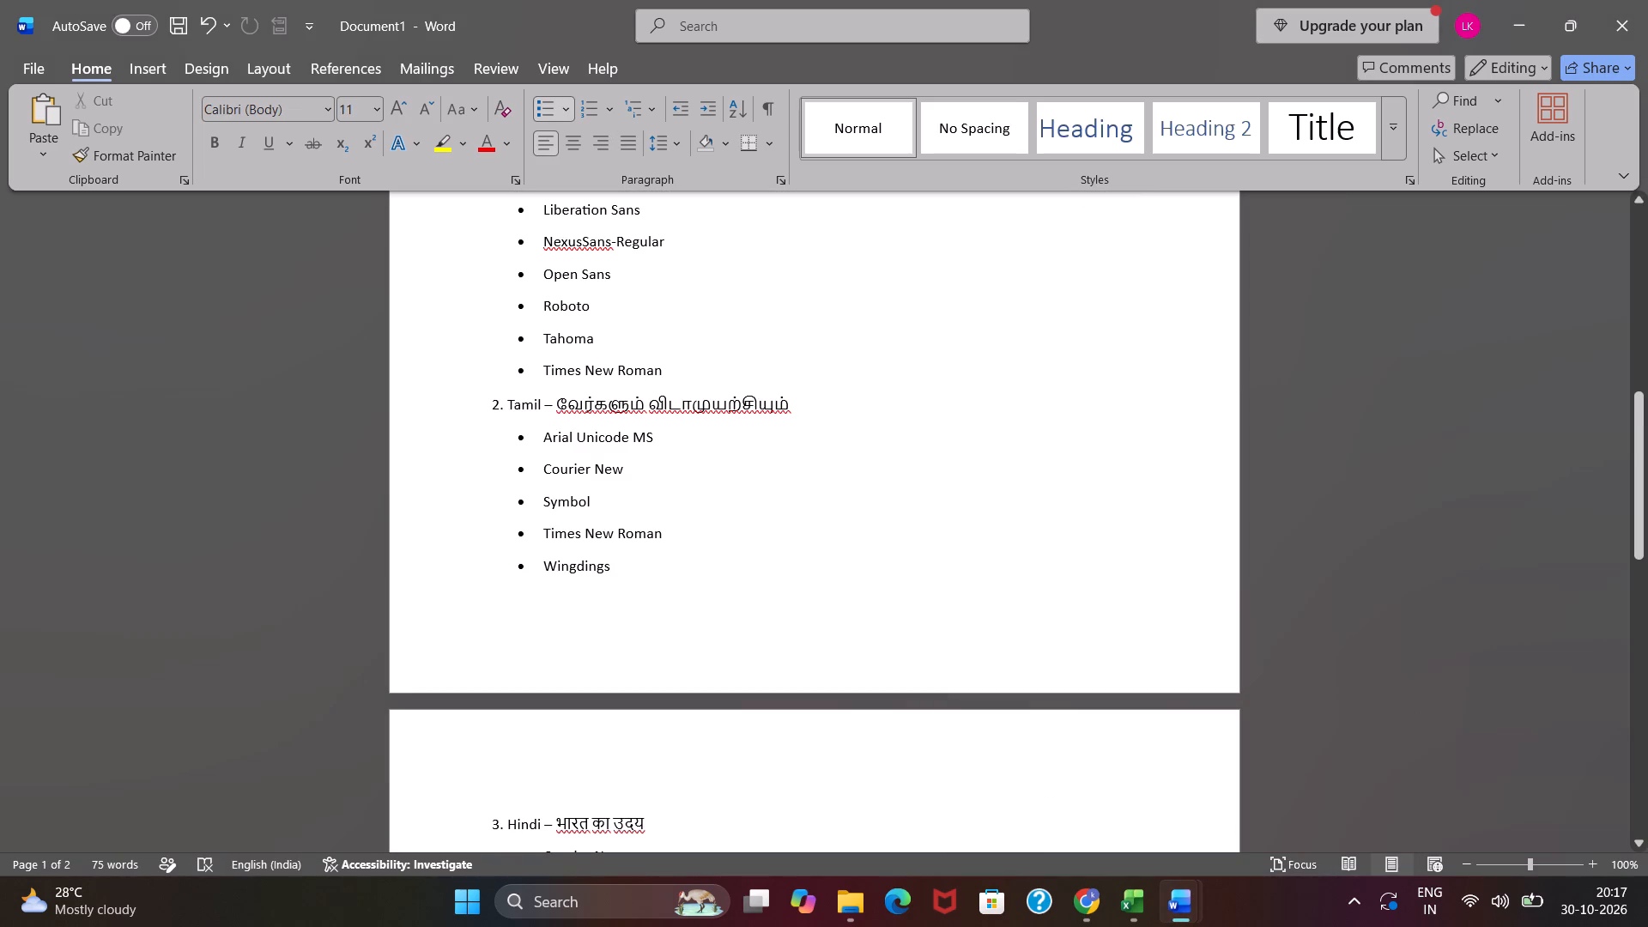
{"action": "scroll", "coordinate": [672, 555], "scroll_direction": "down", "scroll_amount": 1}
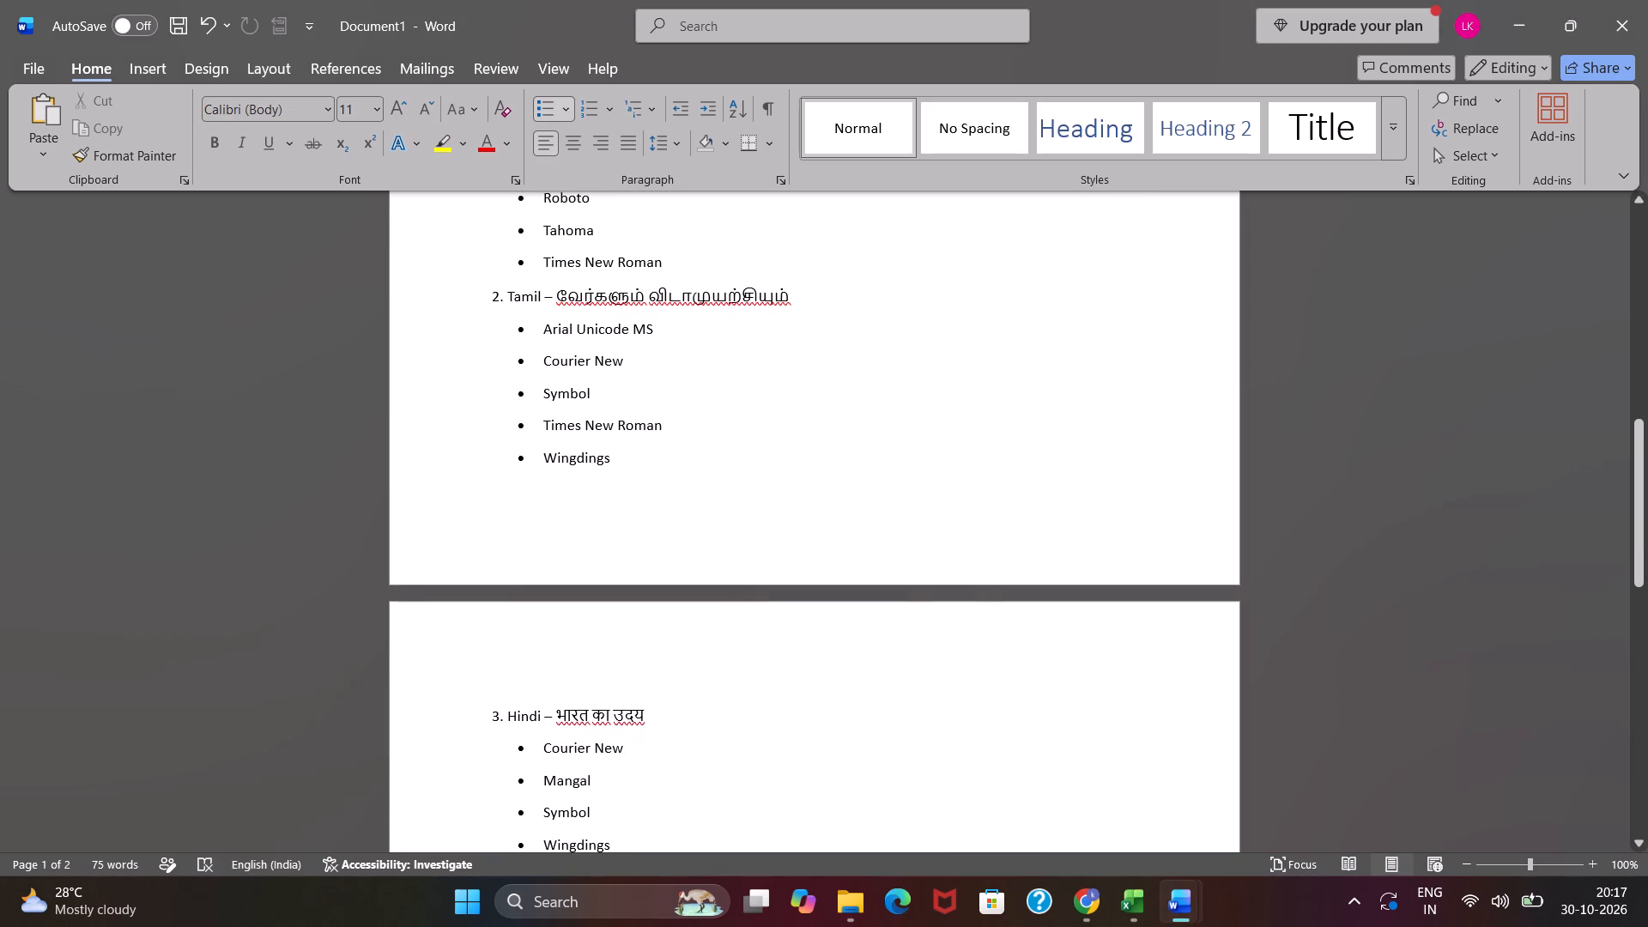
{"action": "left_click_drag", "start_coordinate": [542, 326], "coordinate": [595, 476]}
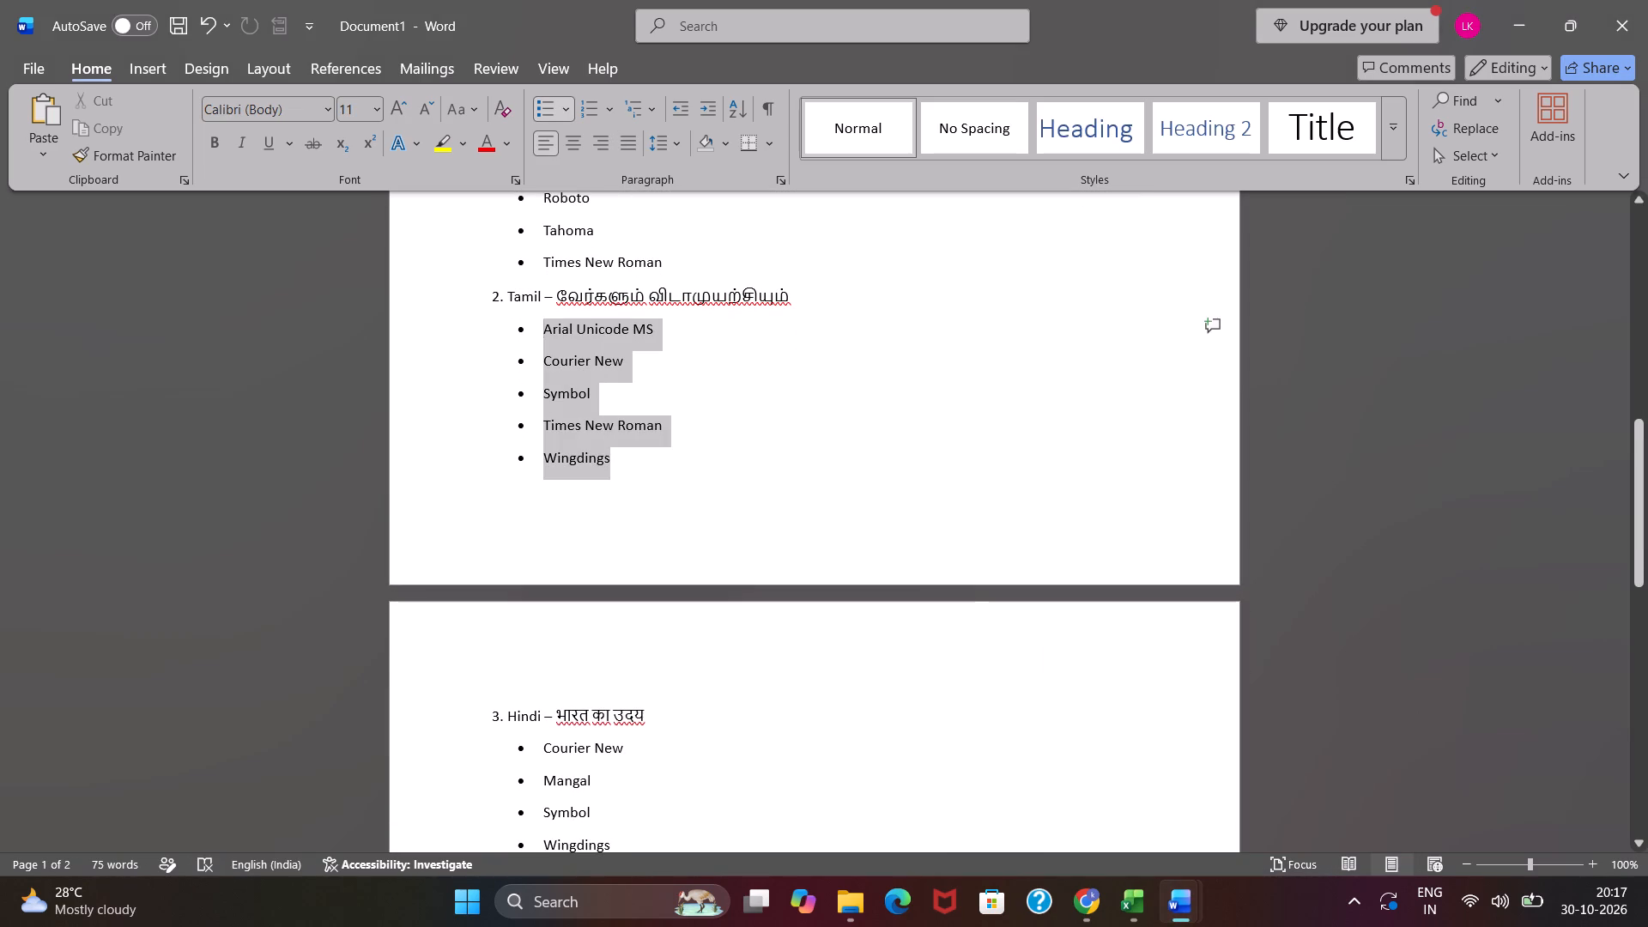
{"action": "left_click_drag", "start_coordinate": [595, 476], "coordinate": [603, 483]}
{"action": "key", "text": "BackSpace"}
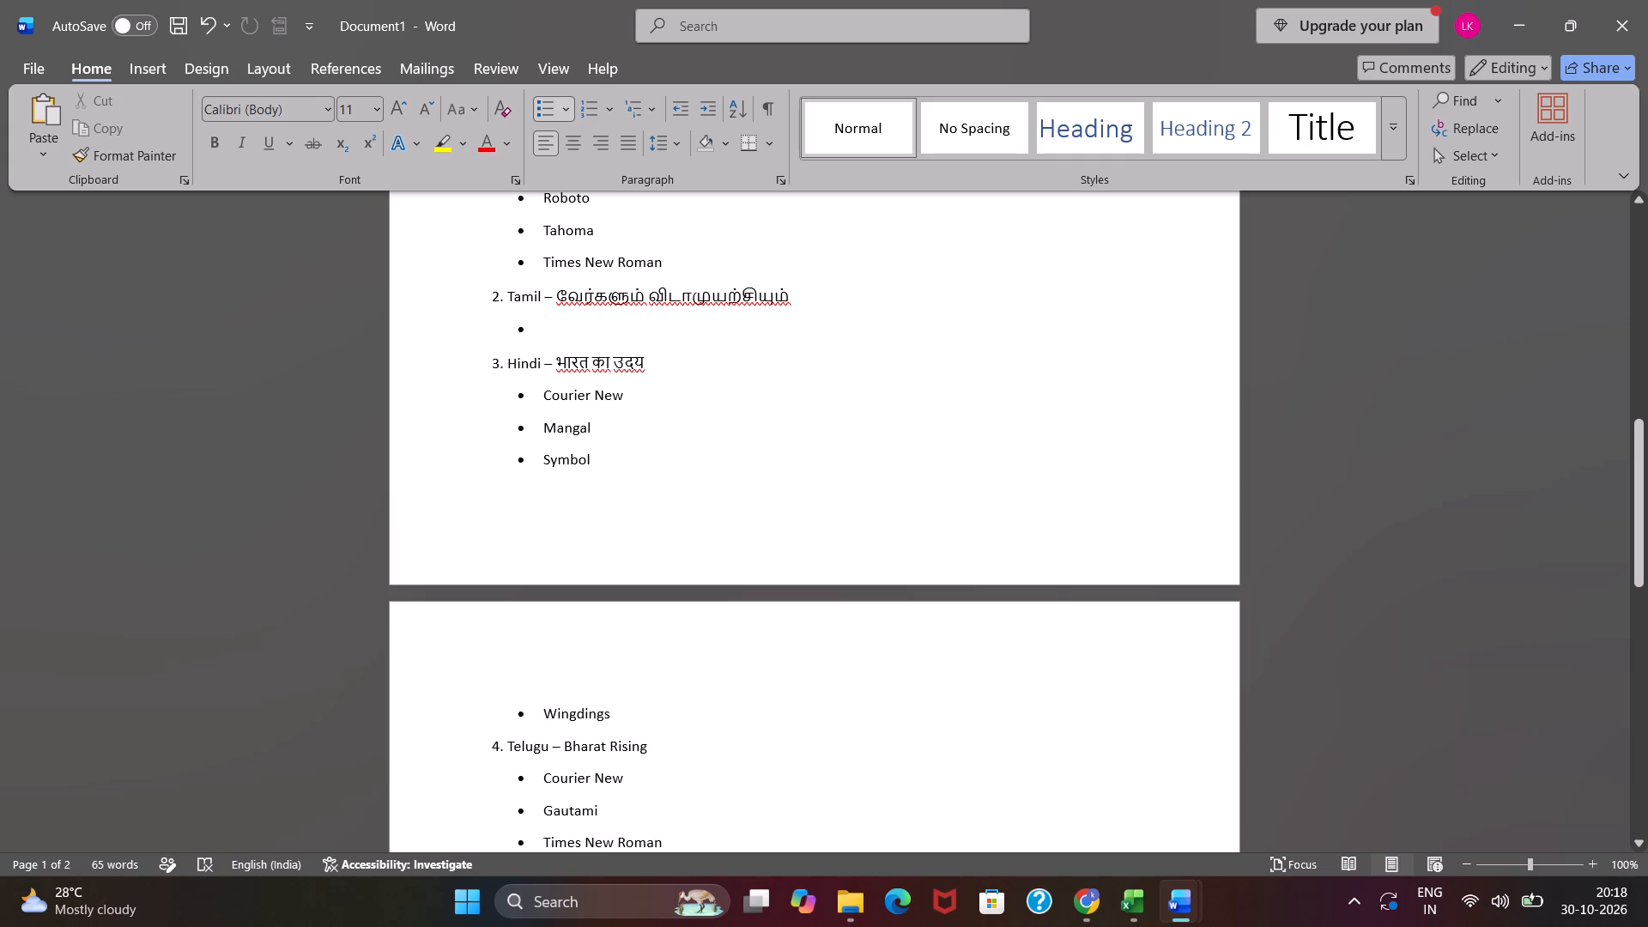
{"action": "type", "text": "atha"}
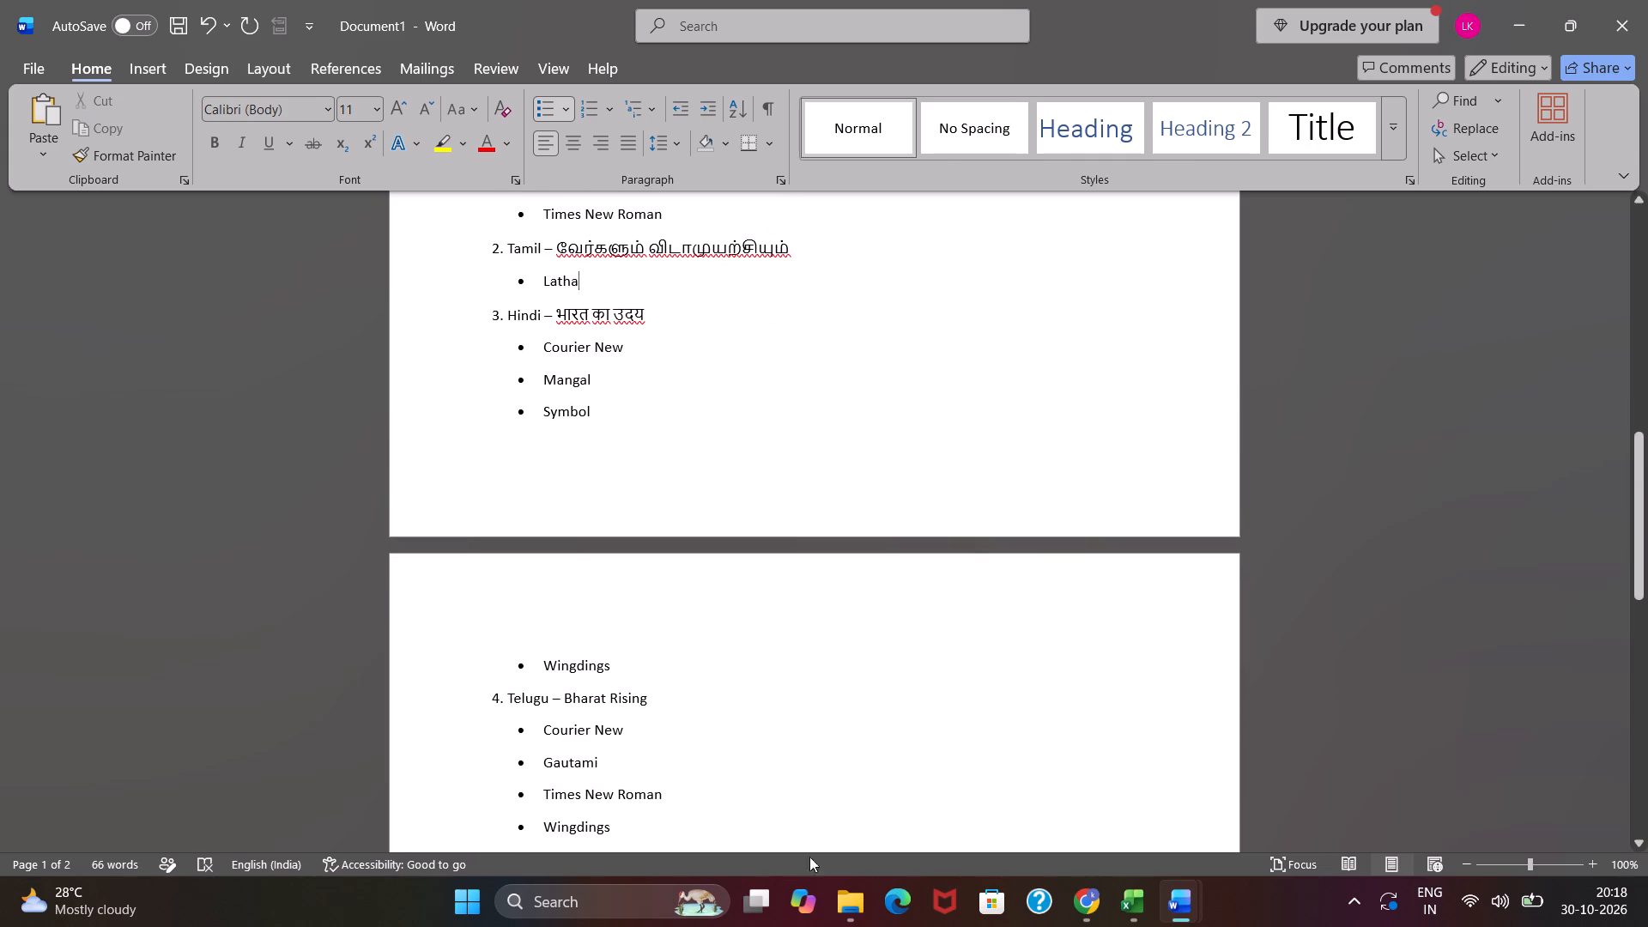
Open the Hindi manuscript भारत का उदय_OCT 2026 from the recent files and enable editing.
{"action": "left_click", "coordinate": [837, 896]}
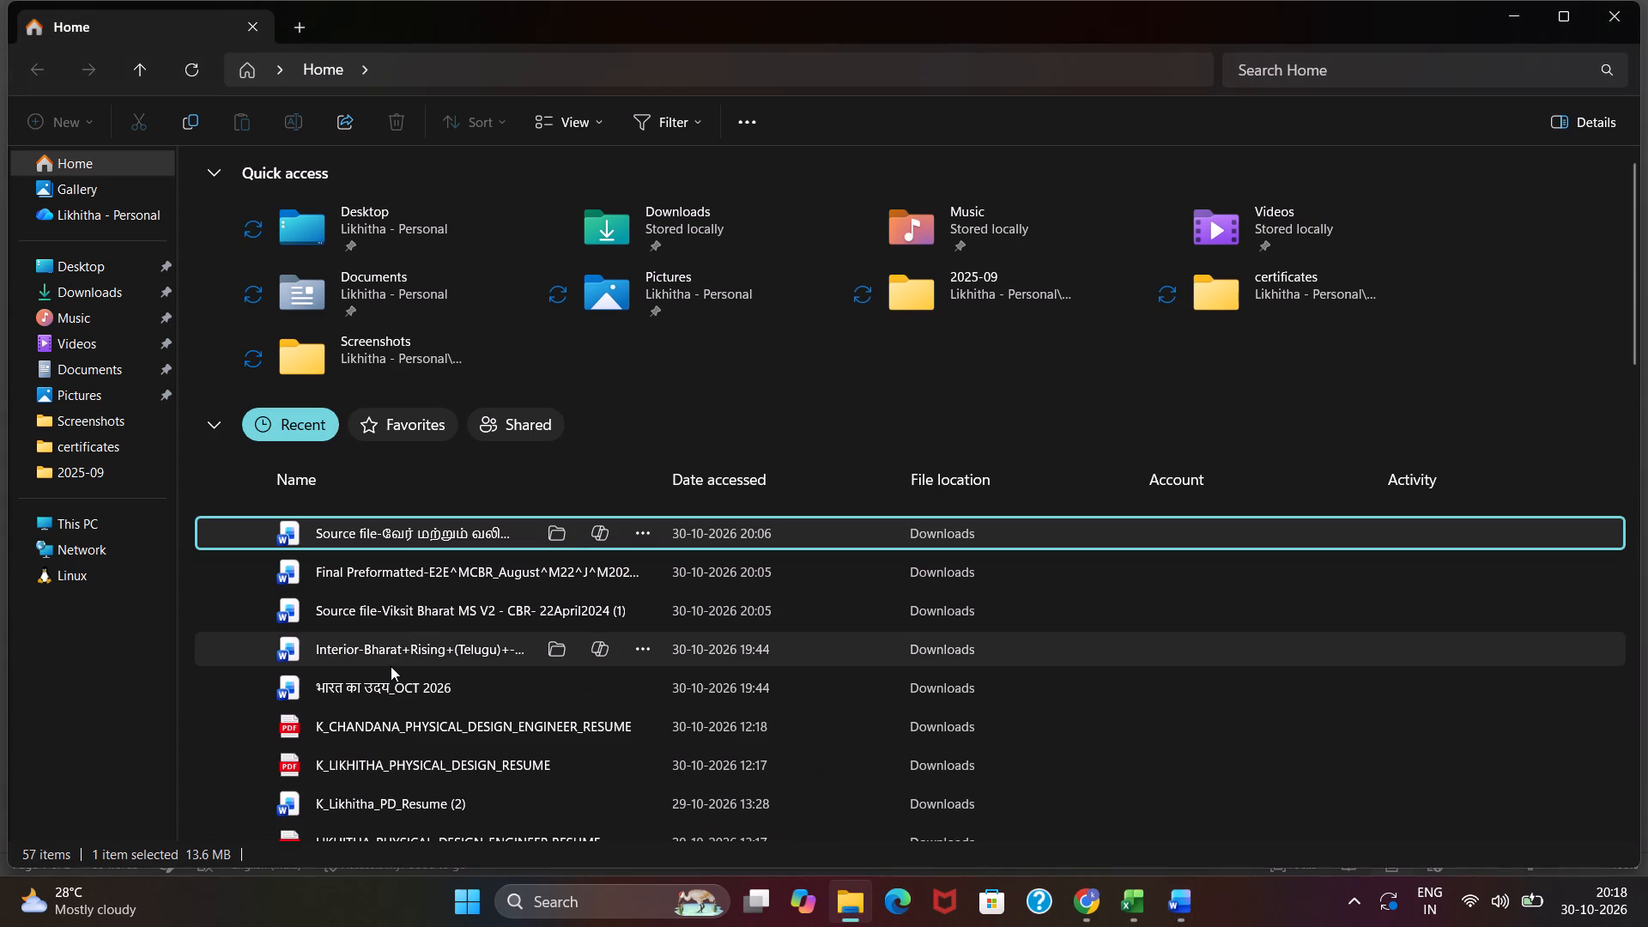
{"action": "double_click", "coordinate": [359, 685]}
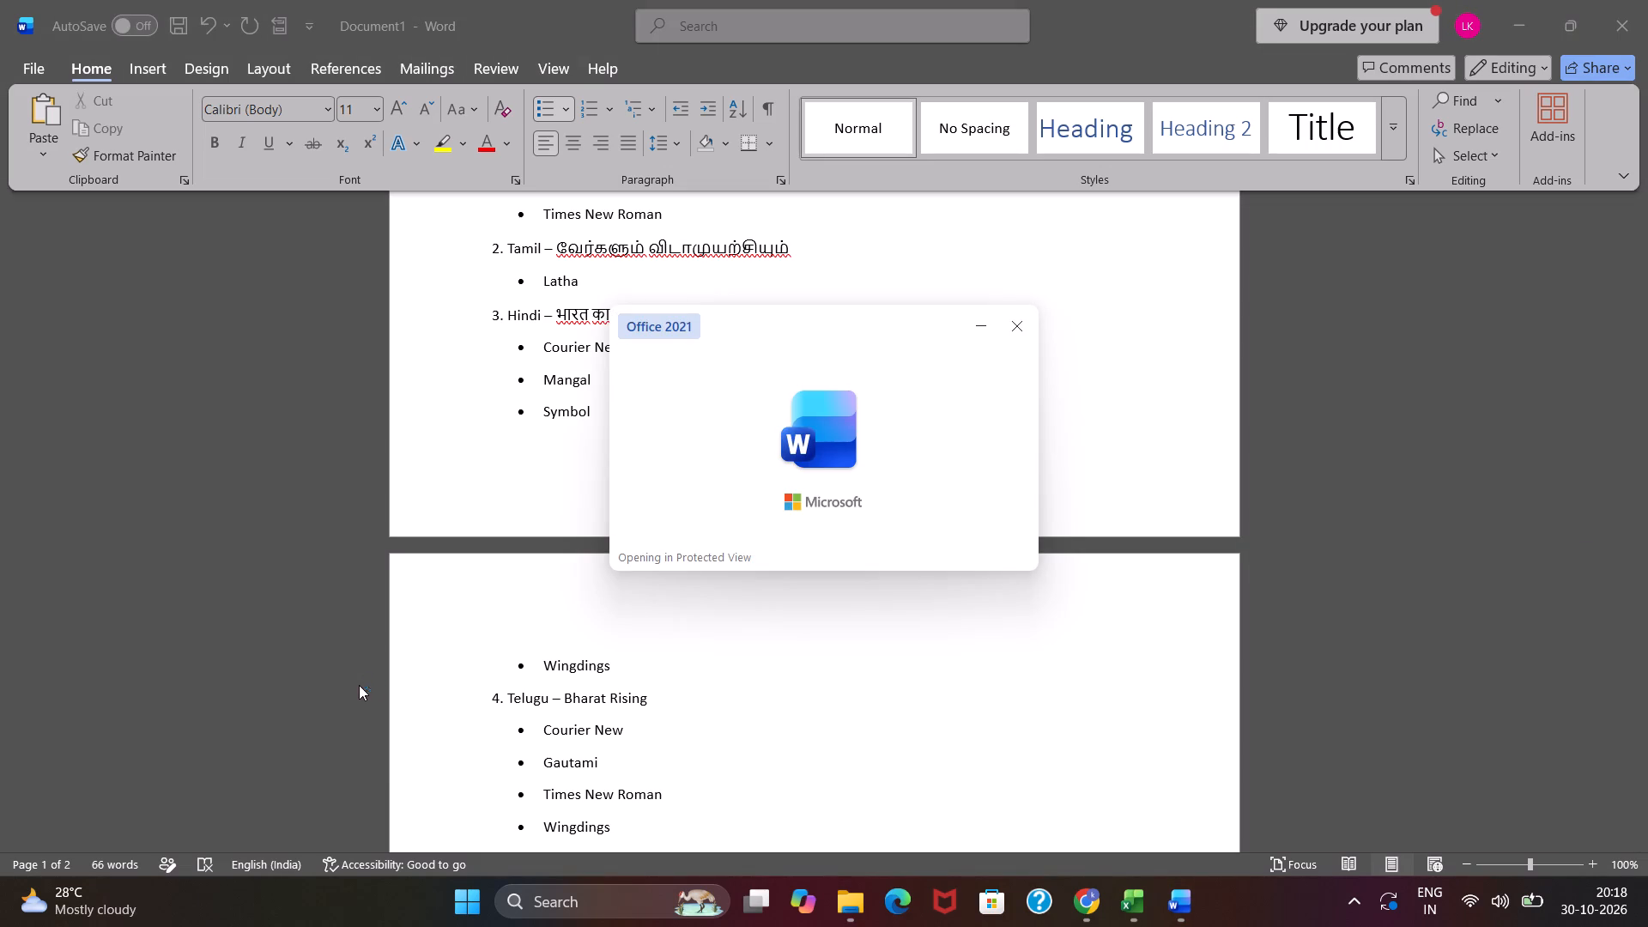
{"action": "scroll", "coordinate": [906, 656], "scroll_direction": "down", "scroll_amount": 7}
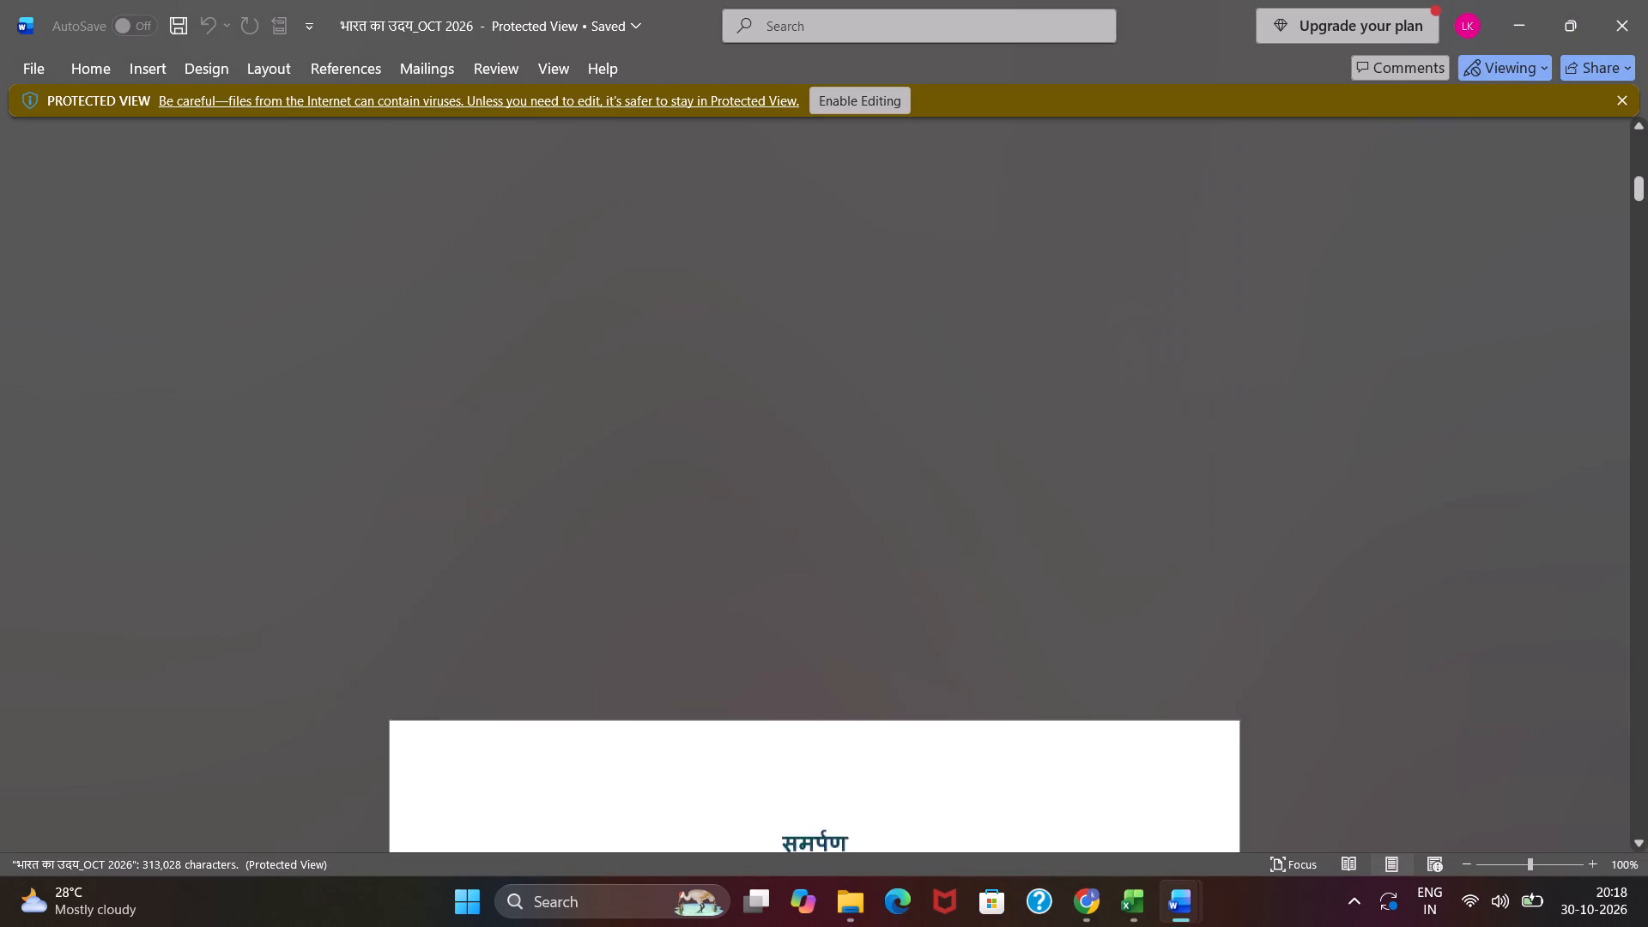
{"action": "scroll", "coordinate": [873, 528], "scroll_direction": "down", "scroll_amount": 20}
{"action": "scroll", "coordinate": [873, 528], "scroll_direction": "down", "scroll_amount": 5}
{"action": "left_click", "coordinate": [857, 94]}
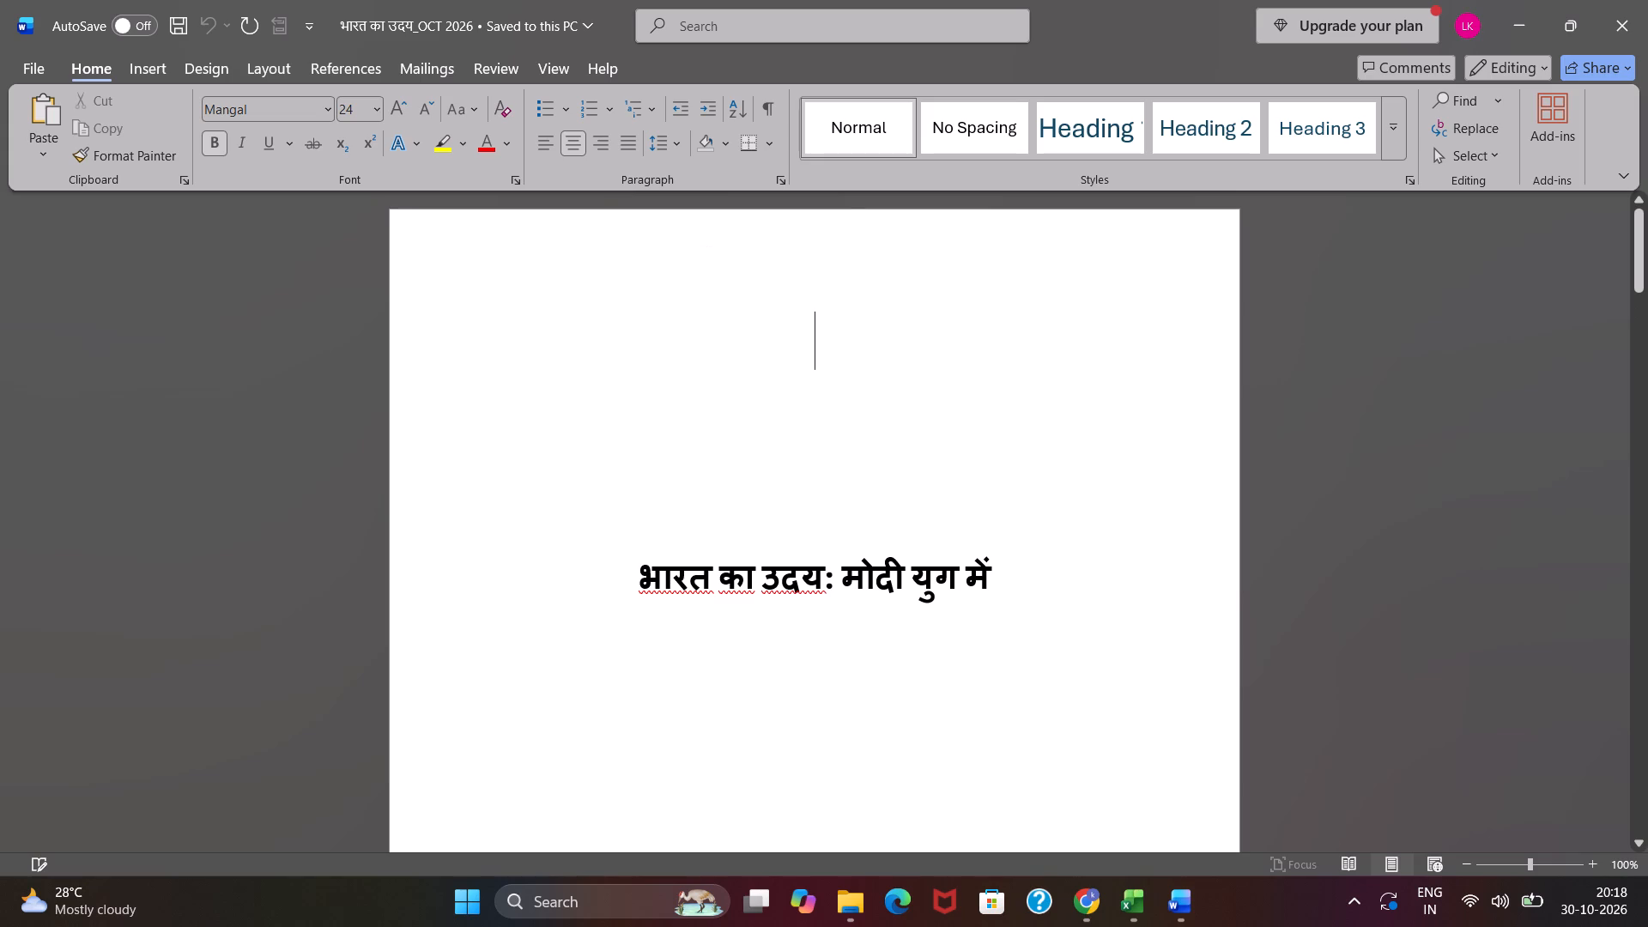
Check which font the Hindi manuscript's text uses, from the dedication page through page 12.
{"action": "scroll", "coordinate": [710, 251], "scroll_direction": "down", "scroll_amount": 18}
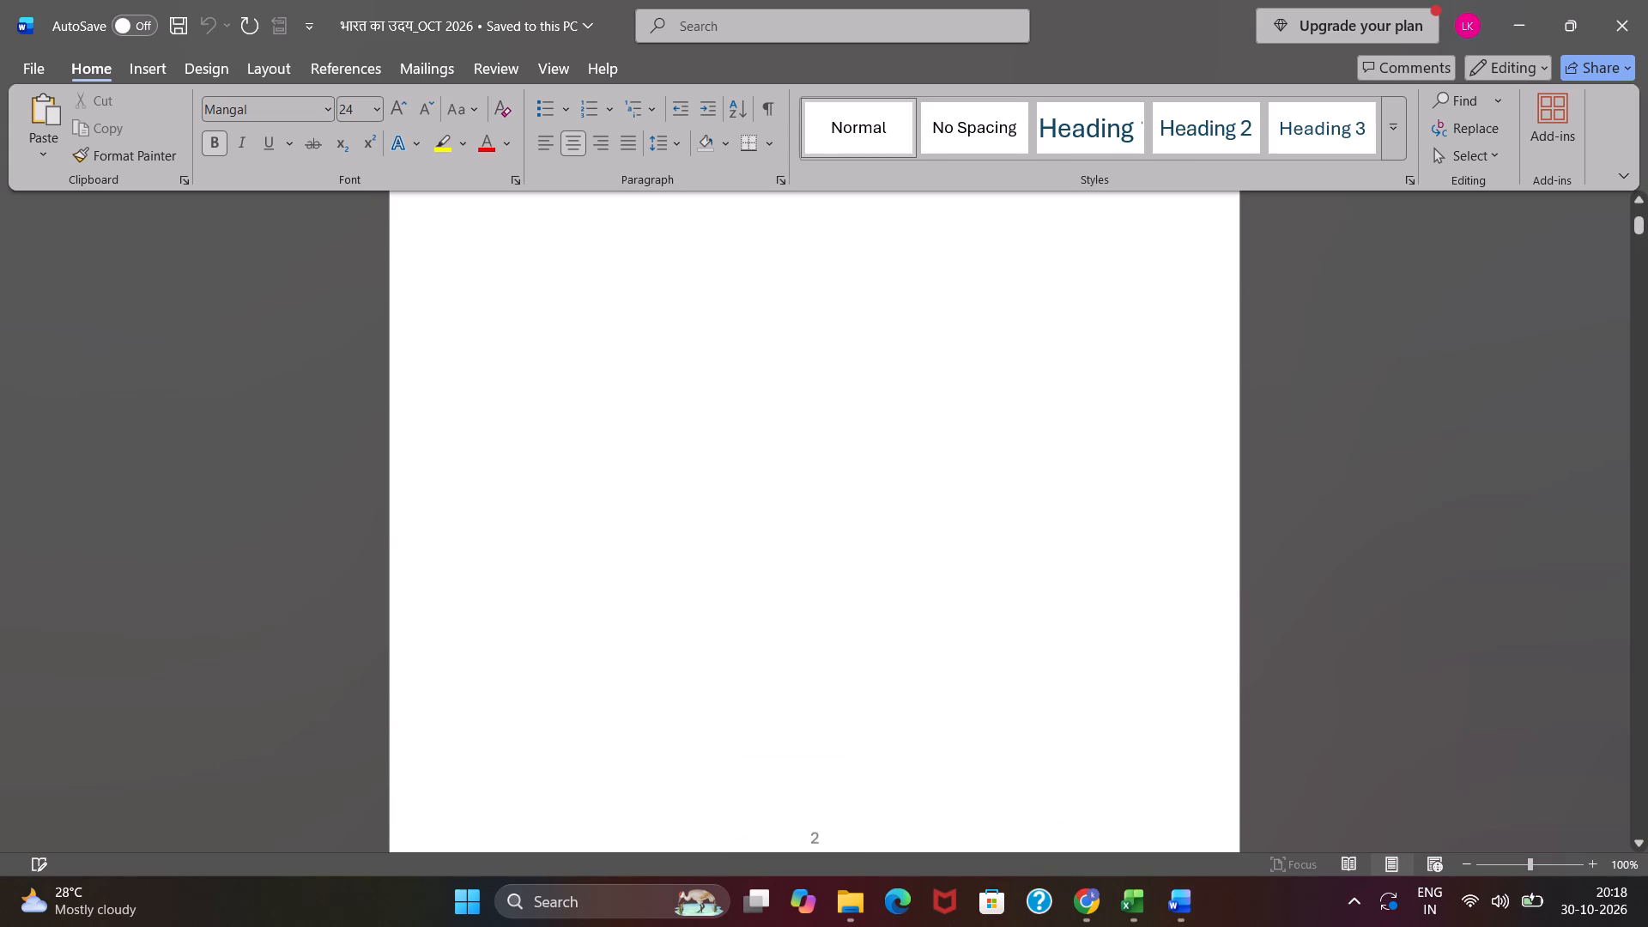
{"action": "scroll", "coordinate": [710, 251], "scroll_direction": "up", "scroll_amount": 3}
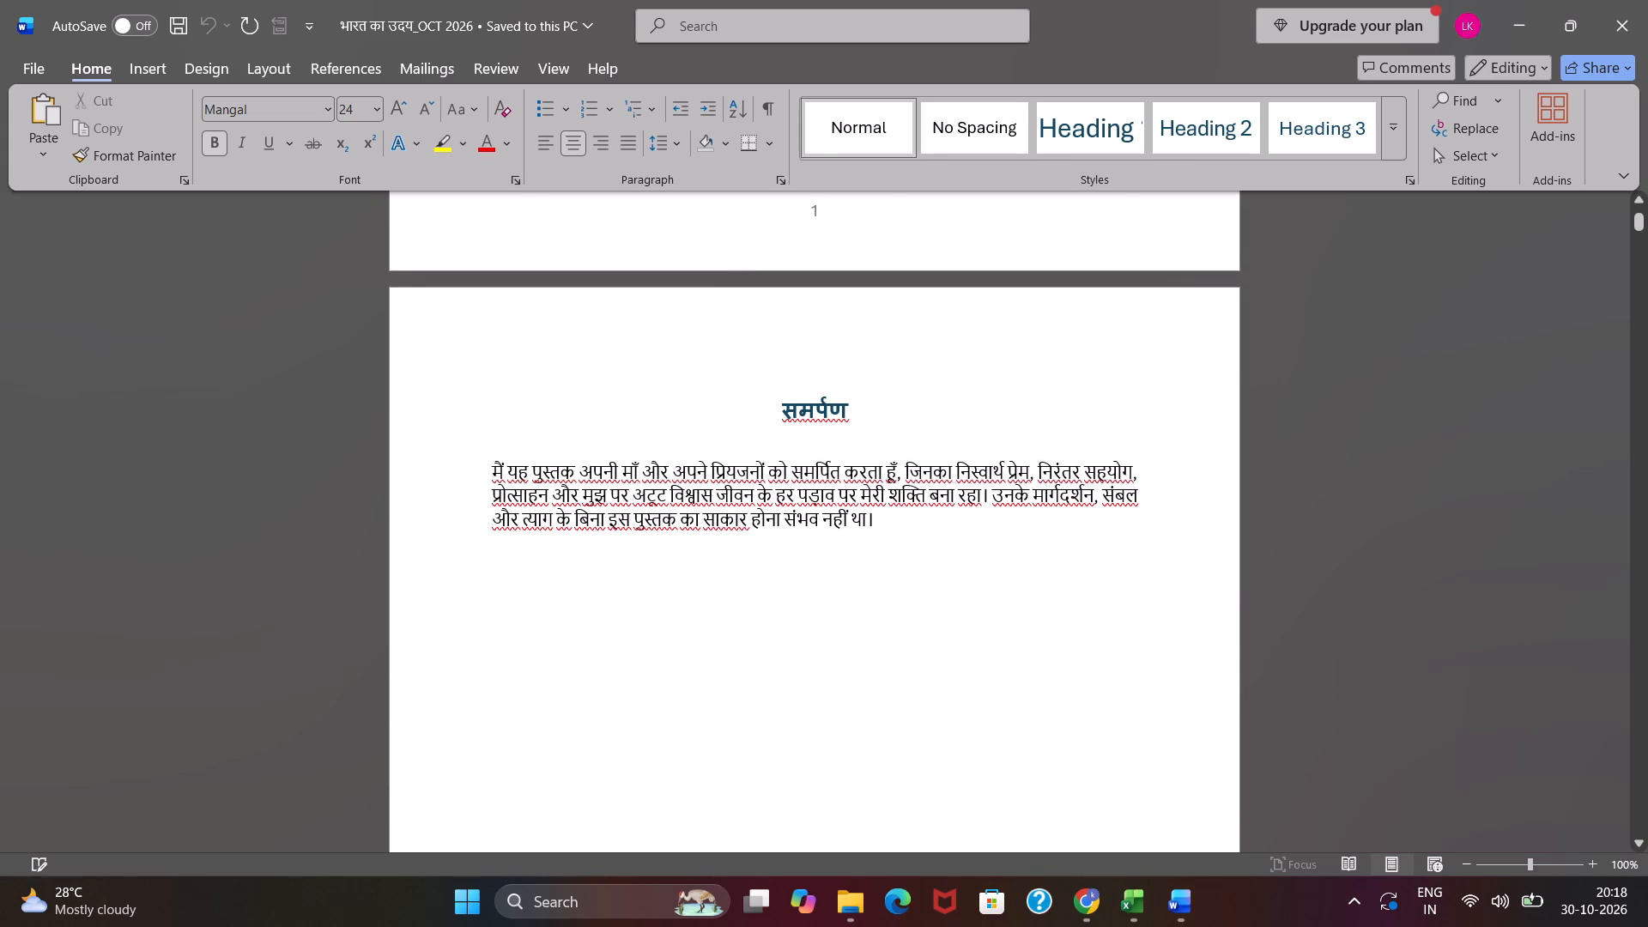
{"action": "left_click", "coordinate": [696, 464]}
{"action": "scroll", "coordinate": [696, 464], "scroll_direction": "down", "scroll_amount": 6}
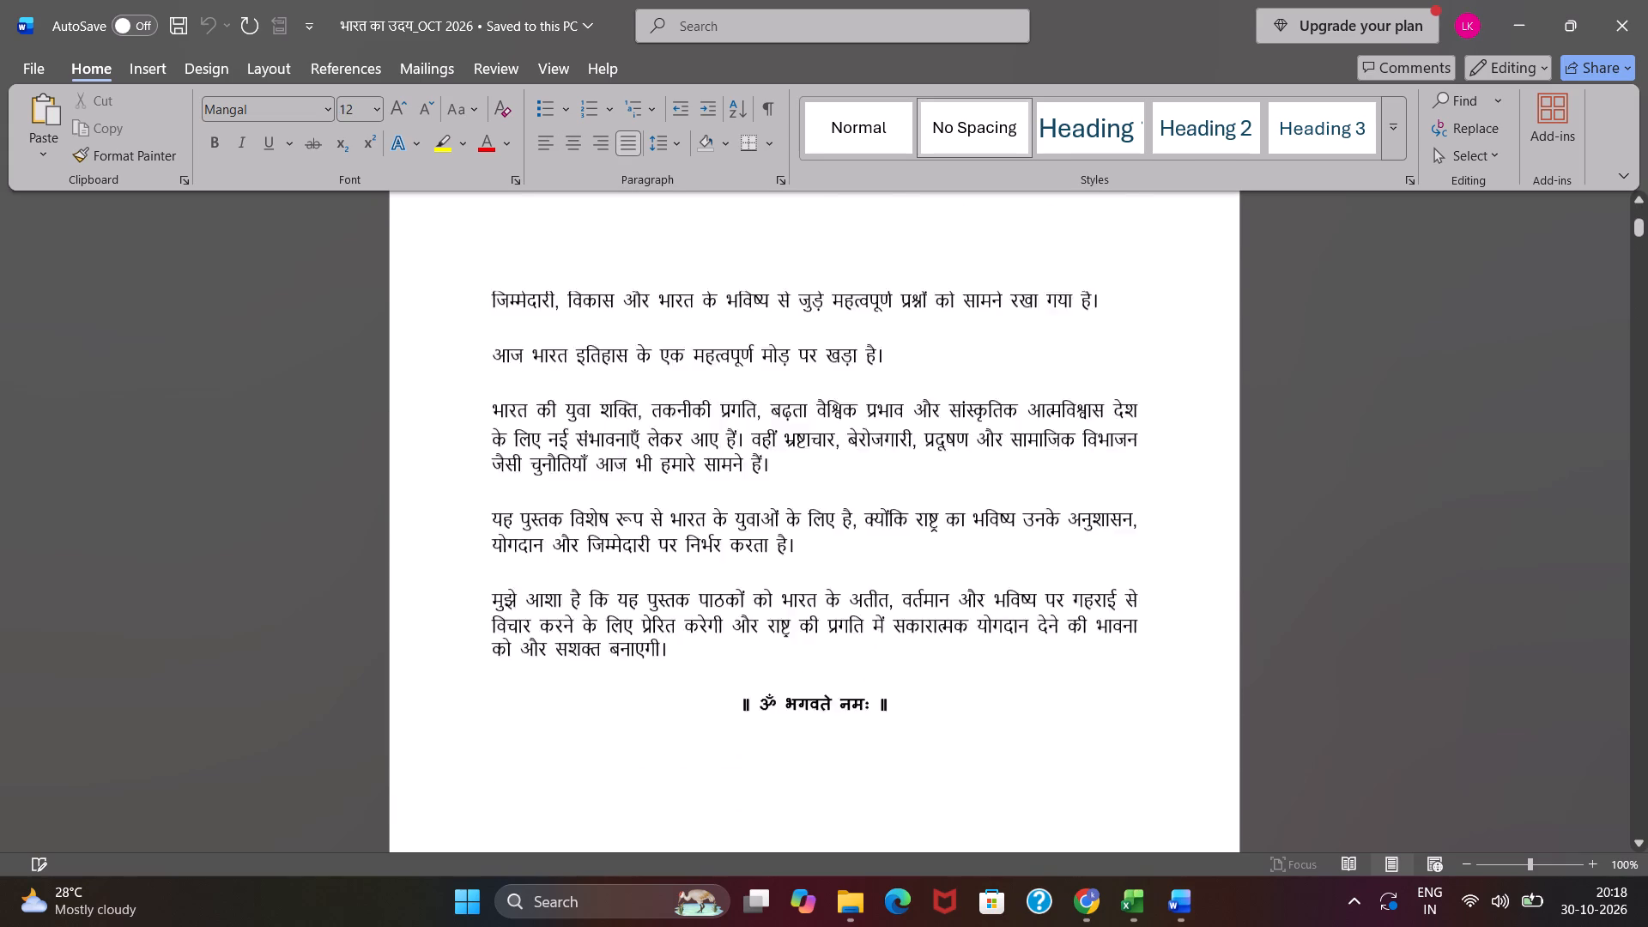
{"action": "scroll", "coordinate": [696, 464], "scroll_direction": "down", "scroll_amount": 20}
{"action": "scroll", "coordinate": [696, 464], "scroll_direction": "down", "scroll_amount": 20}
{"action": "scroll", "coordinate": [696, 464], "scroll_direction": "down", "scroll_amount": 20}
{"action": "scroll", "coordinate": [696, 464], "scroll_direction": "up", "scroll_amount": 2}
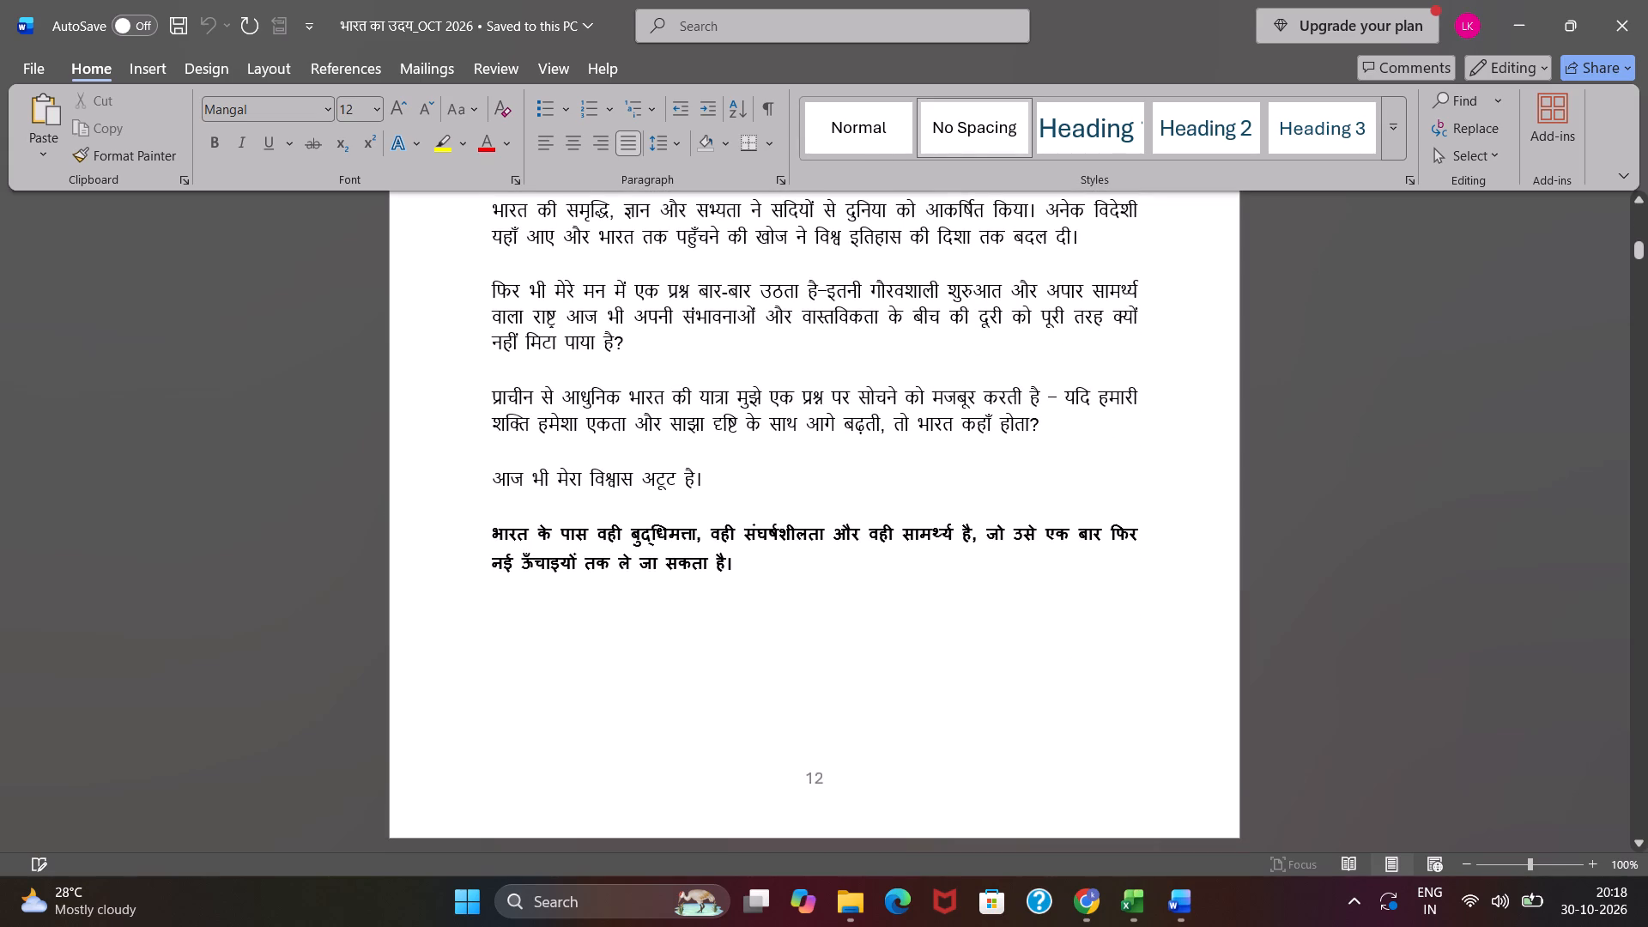
{"action": "left_click", "coordinate": [694, 417]}
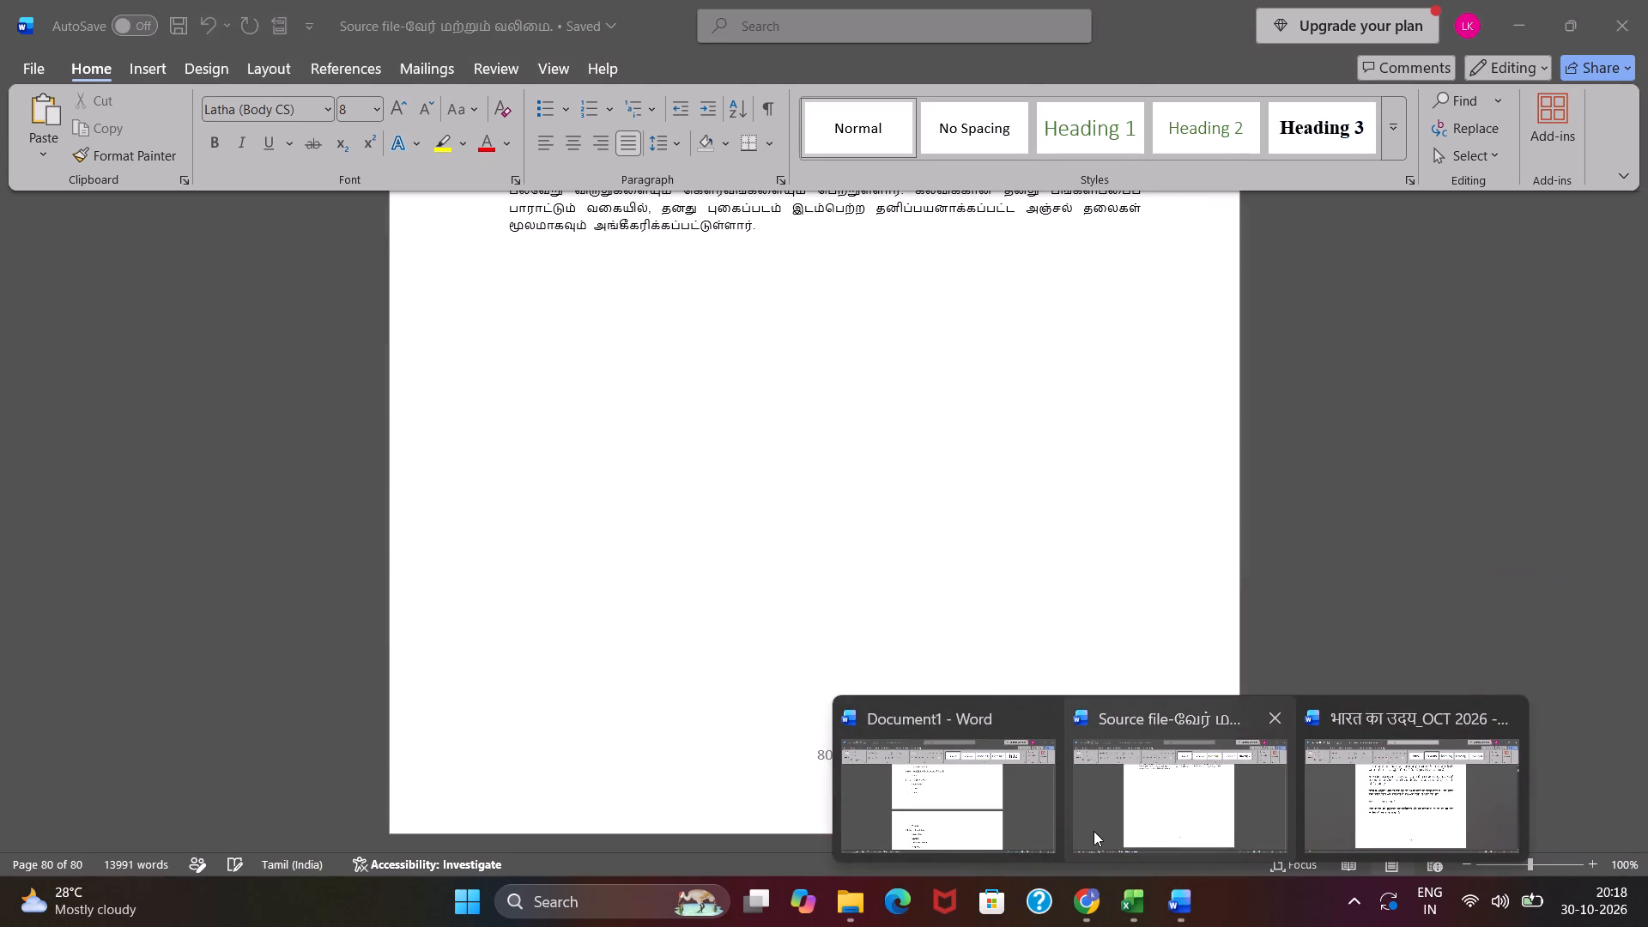
Close the Tamil source manuscript after returning to the report document, and bring the Hindi manuscript back to the front.
{"action": "left_click", "coordinate": [934, 797]}
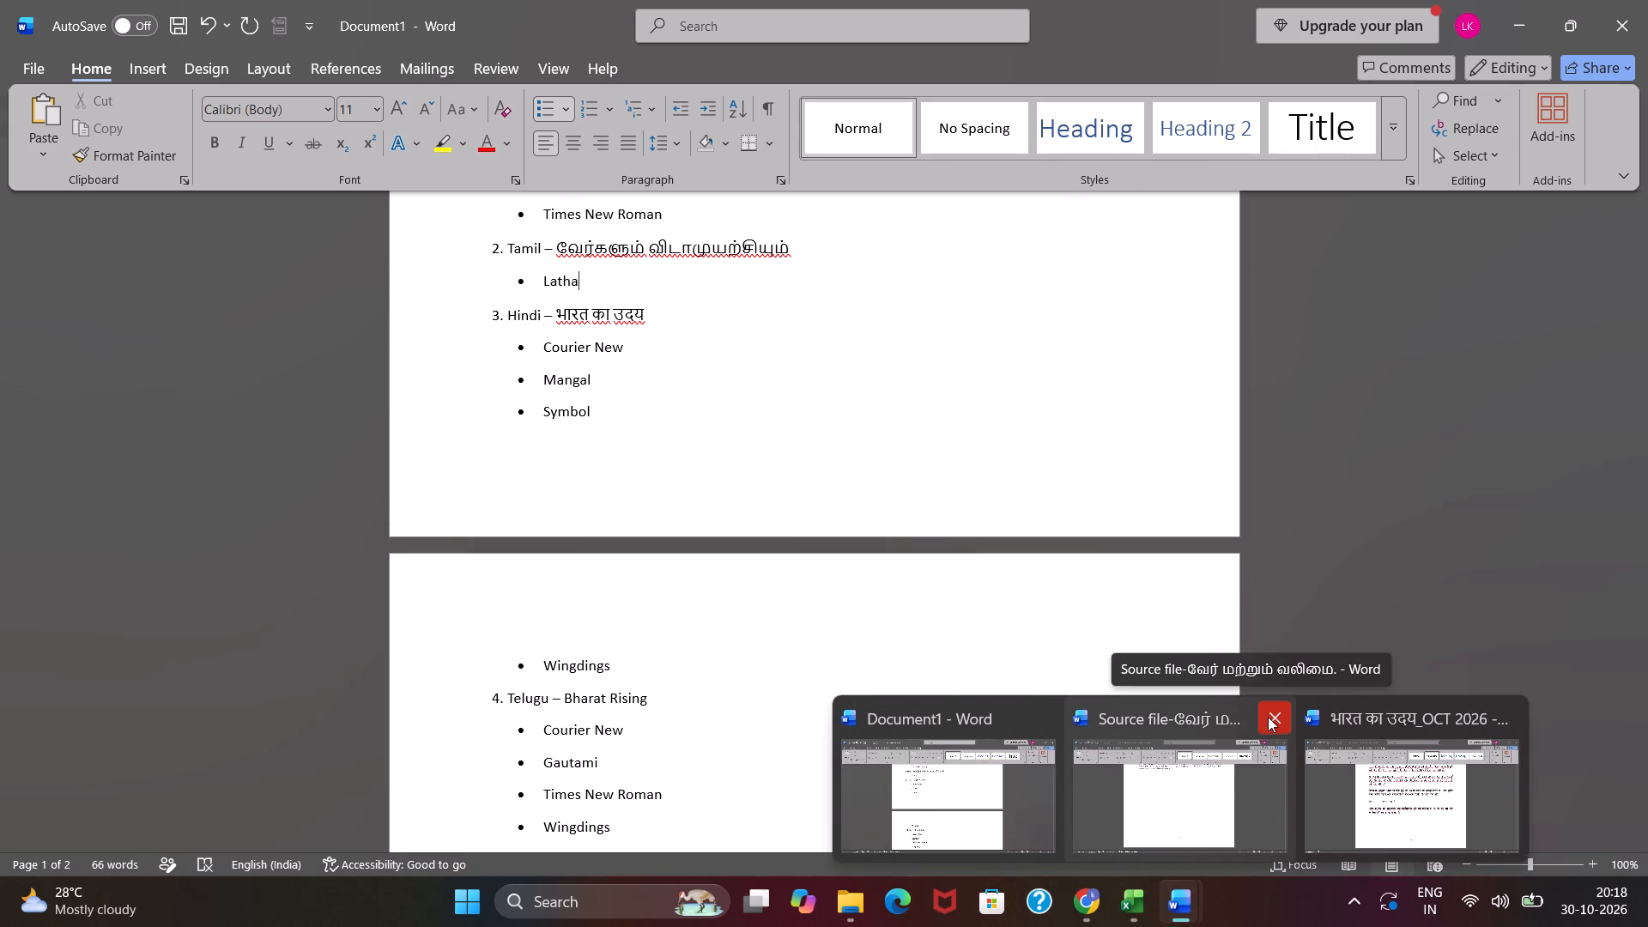
{"action": "left_click", "coordinate": [1268, 717]}
{"action": "left_click", "coordinate": [1253, 791]}
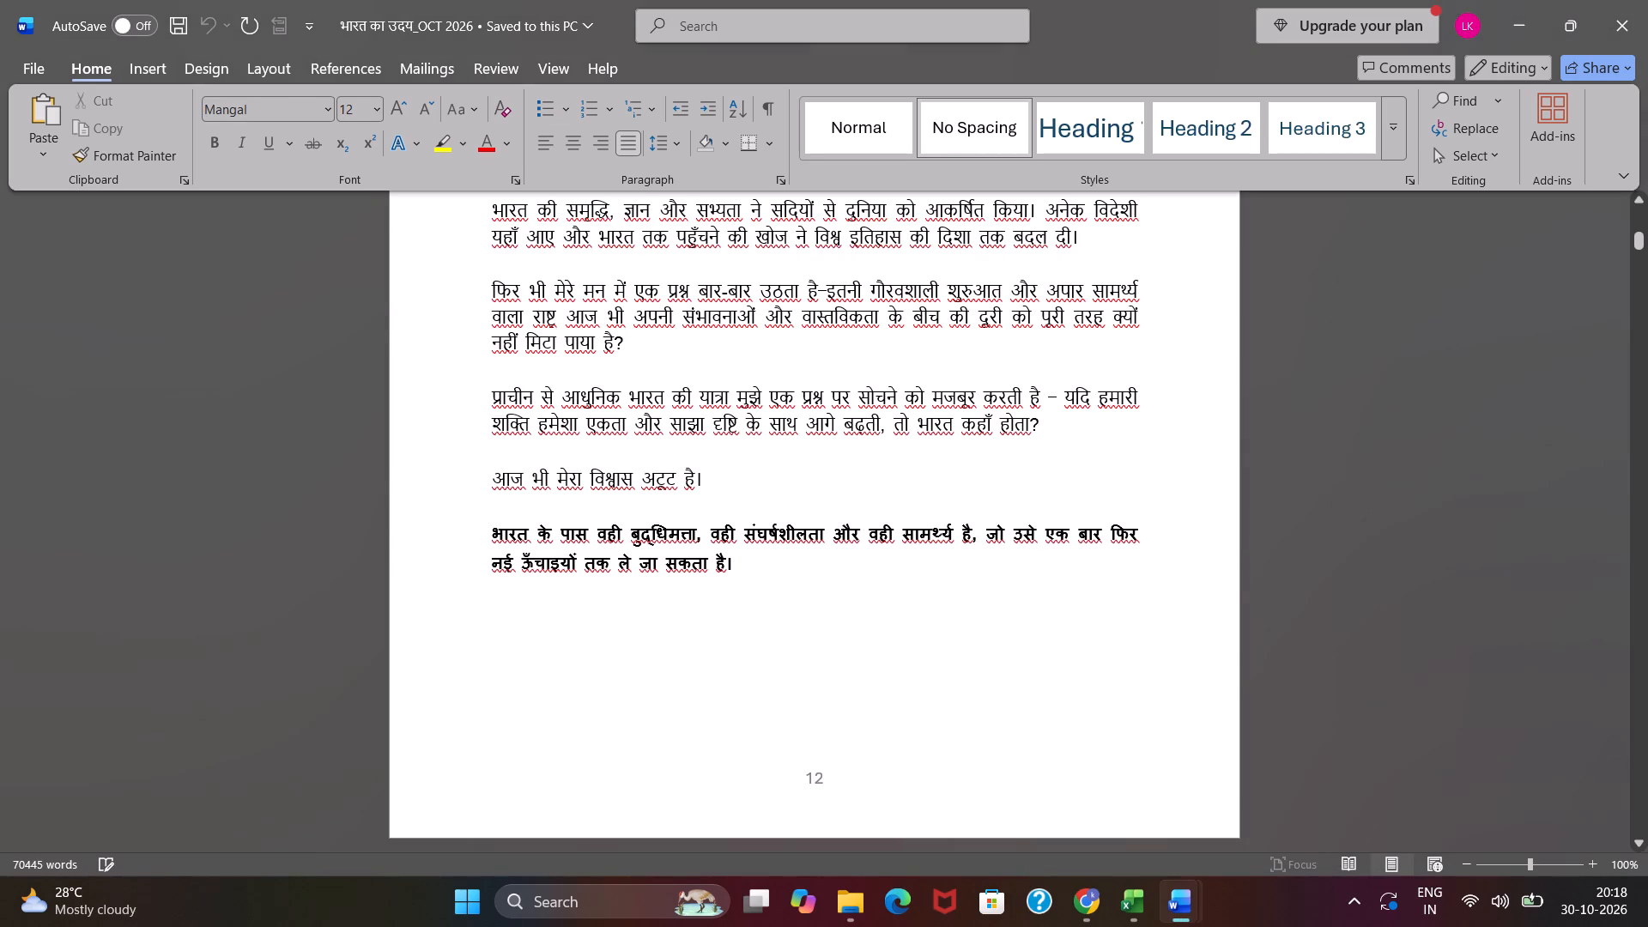
Check the font of body paragraphs in the Hindi manuscript from the मीडिया और सत्ता chapter through page 229.
{"action": "scroll", "coordinate": [819, 472], "scroll_direction": "down", "scroll_amount": 5}
{"action": "scroll", "coordinate": [819, 472], "scroll_direction": "down", "scroll_amount": 20}
{"action": "scroll", "coordinate": [819, 472], "scroll_direction": "down", "scroll_amount": 19}
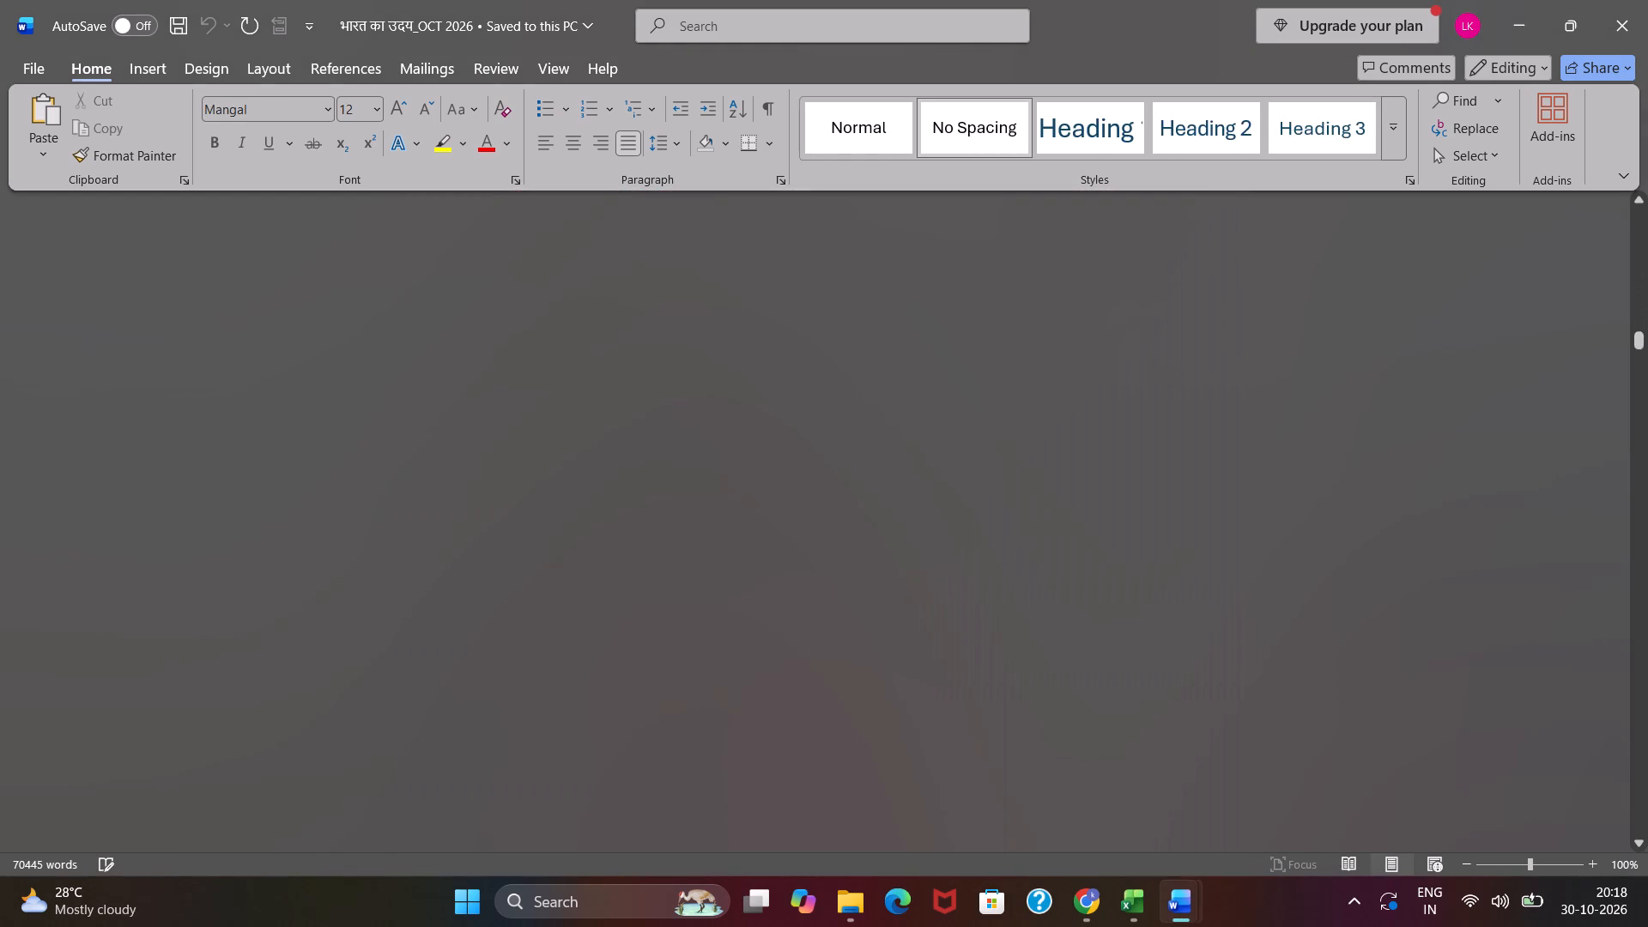
{"action": "scroll", "coordinate": [819, 472], "scroll_direction": "down", "scroll_amount": 20}
{"action": "scroll", "coordinate": [819, 472], "scroll_direction": "down", "scroll_amount": 20}
{"action": "scroll", "coordinate": [819, 472], "scroll_direction": "down", "scroll_amount": 20}
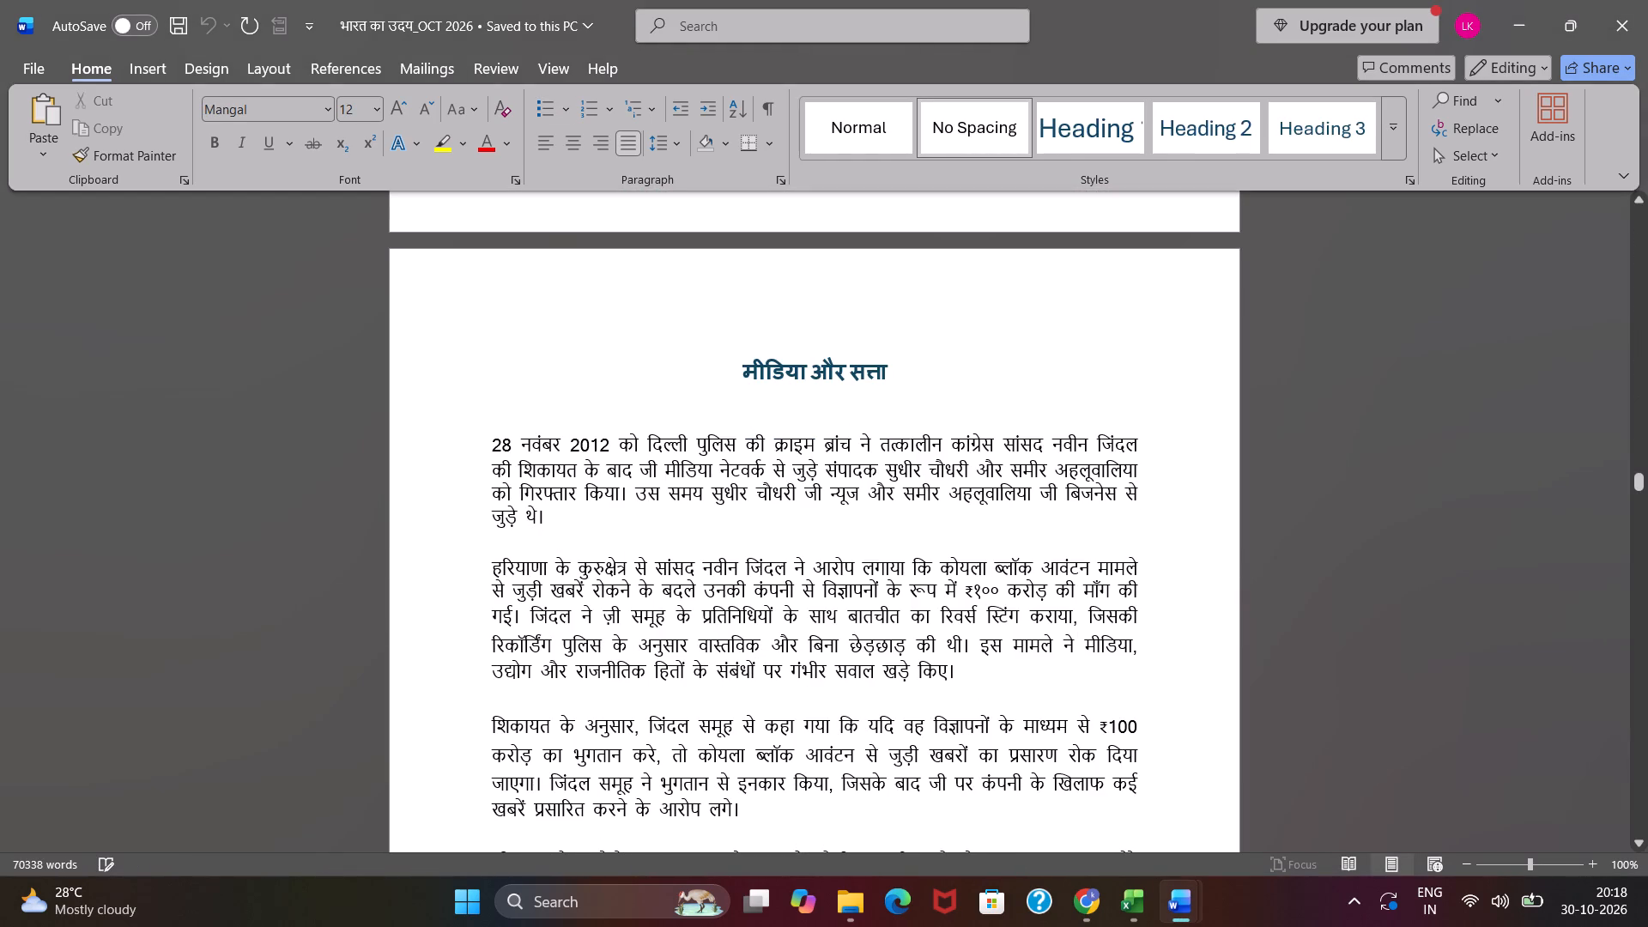
{"action": "left_click", "coordinate": [785, 495]}
{"action": "scroll", "coordinate": [785, 495], "scroll_direction": "down", "scroll_amount": 20}
{"action": "scroll", "coordinate": [785, 495], "scroll_direction": "down", "scroll_amount": 20}
{"action": "scroll", "coordinate": [785, 495], "scroll_direction": "down", "scroll_amount": 20}
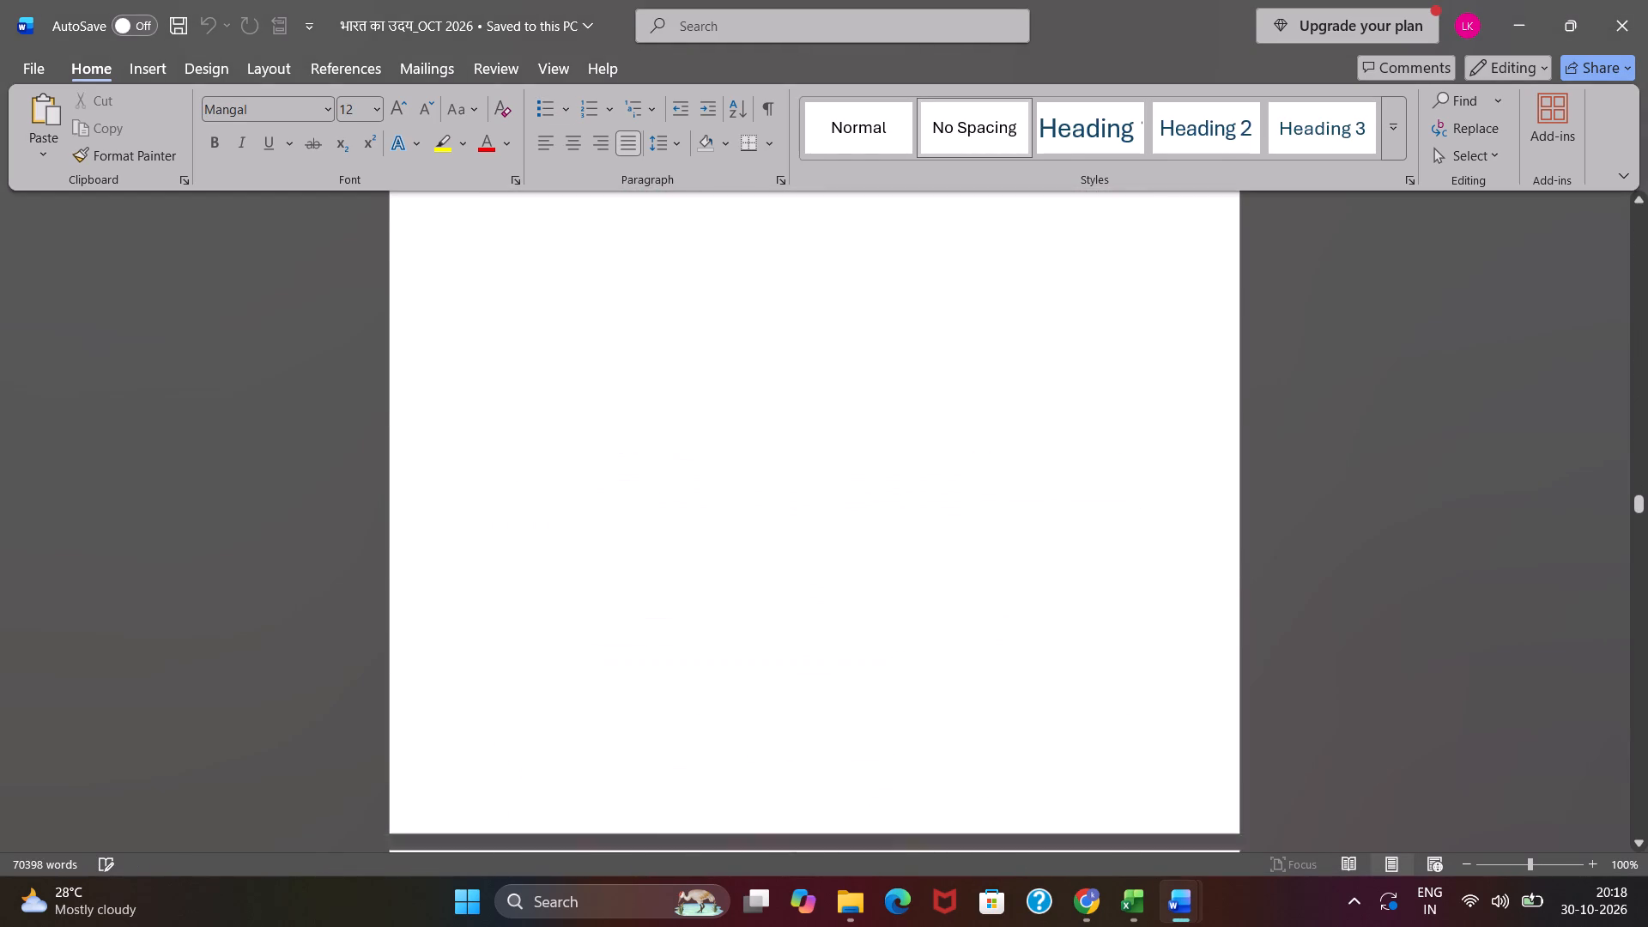
{"action": "scroll", "coordinate": [785, 495], "scroll_direction": "down", "scroll_amount": 20}
{"action": "scroll", "coordinate": [785, 495], "scroll_direction": "down", "scroll_amount": 20}
{"action": "scroll", "coordinate": [785, 495], "scroll_direction": "down", "scroll_amount": 4}
{"action": "scroll", "coordinate": [785, 495], "scroll_direction": "down", "scroll_amount": 20}
{"action": "scroll", "coordinate": [785, 495], "scroll_direction": "down", "scroll_amount": 20}
{"action": "scroll", "coordinate": [785, 495], "scroll_direction": "down", "scroll_amount": 20}
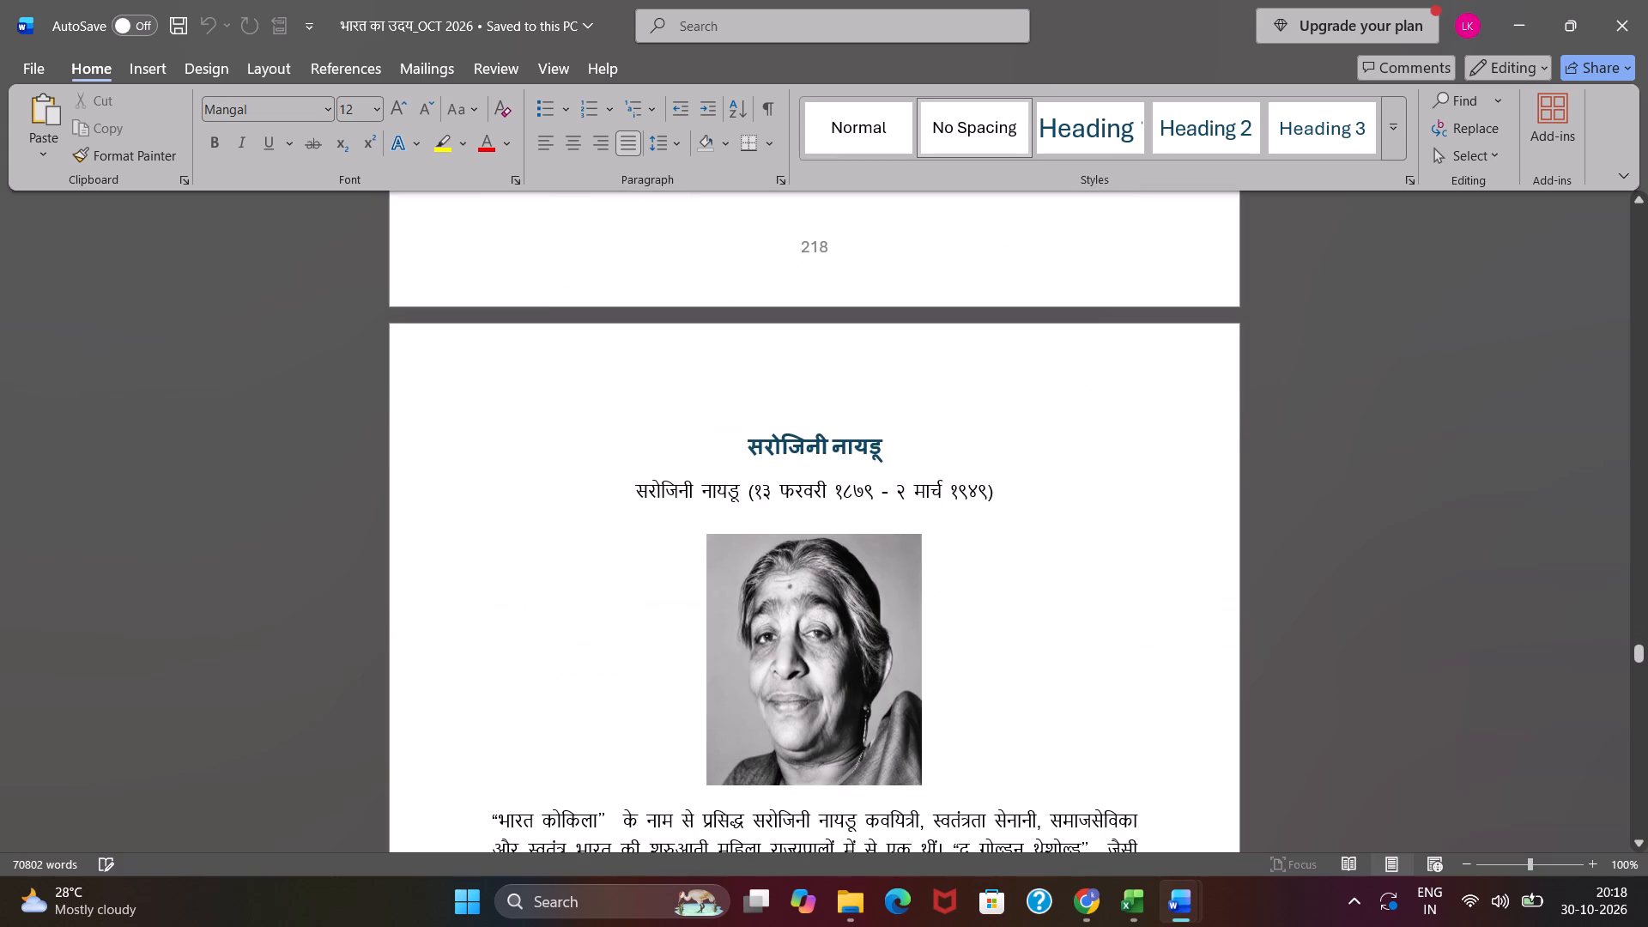
{"action": "left_click", "coordinate": [788, 809]}
{"action": "scroll", "coordinate": [788, 809], "scroll_direction": "down", "scroll_amount": 7}
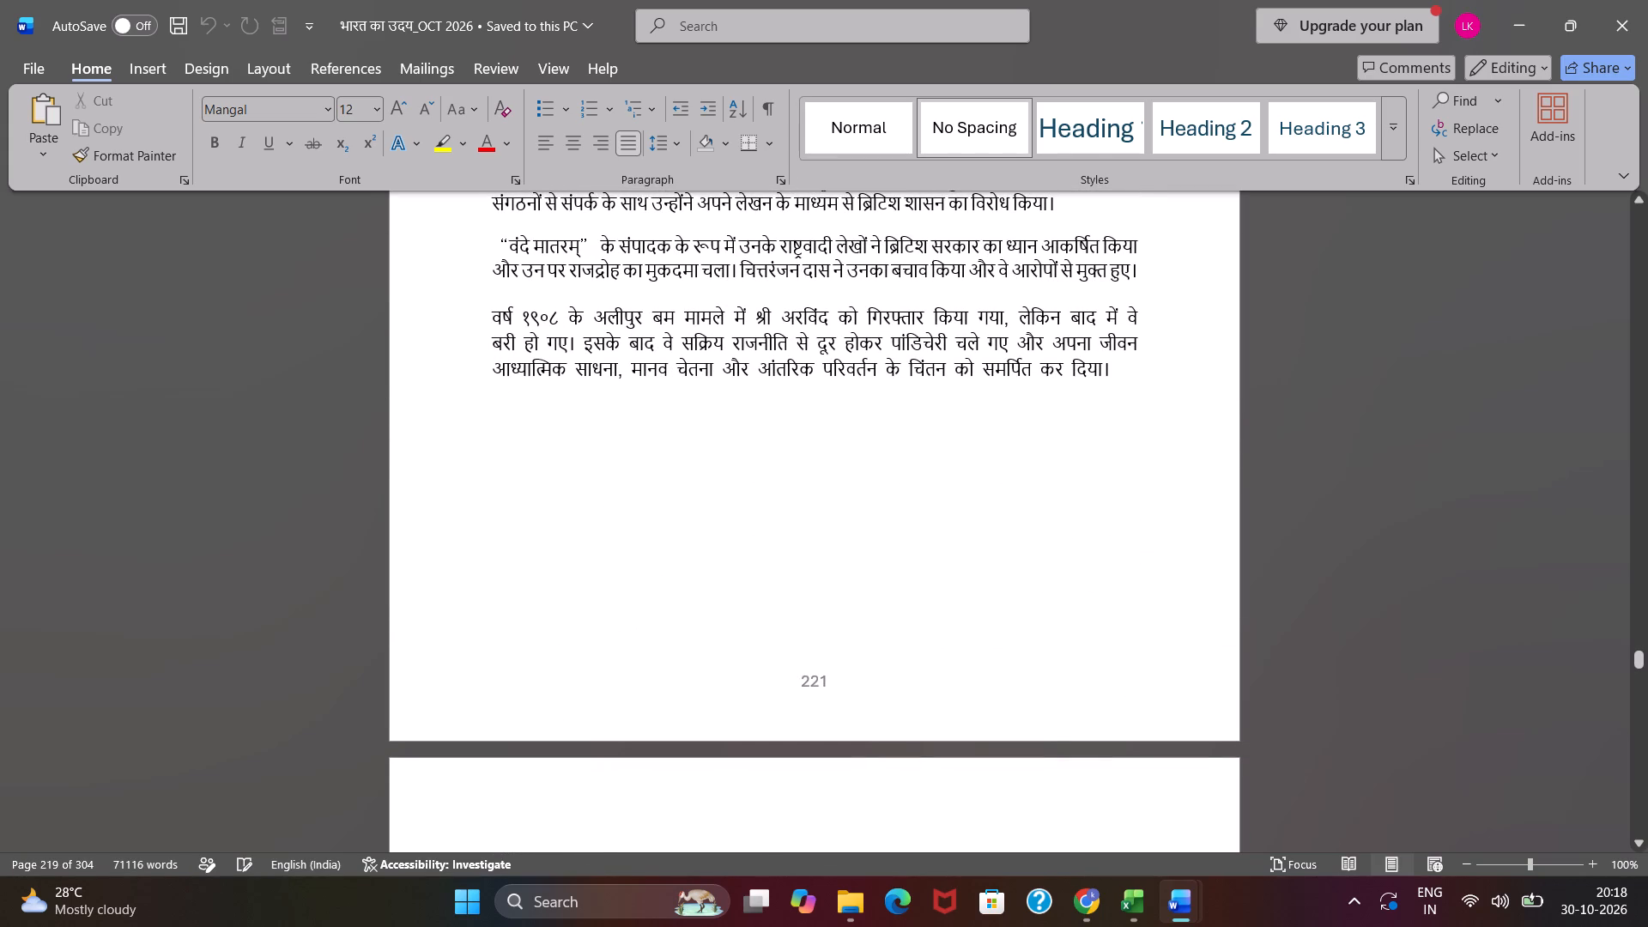
{"action": "left_click", "coordinate": [783, 367]}
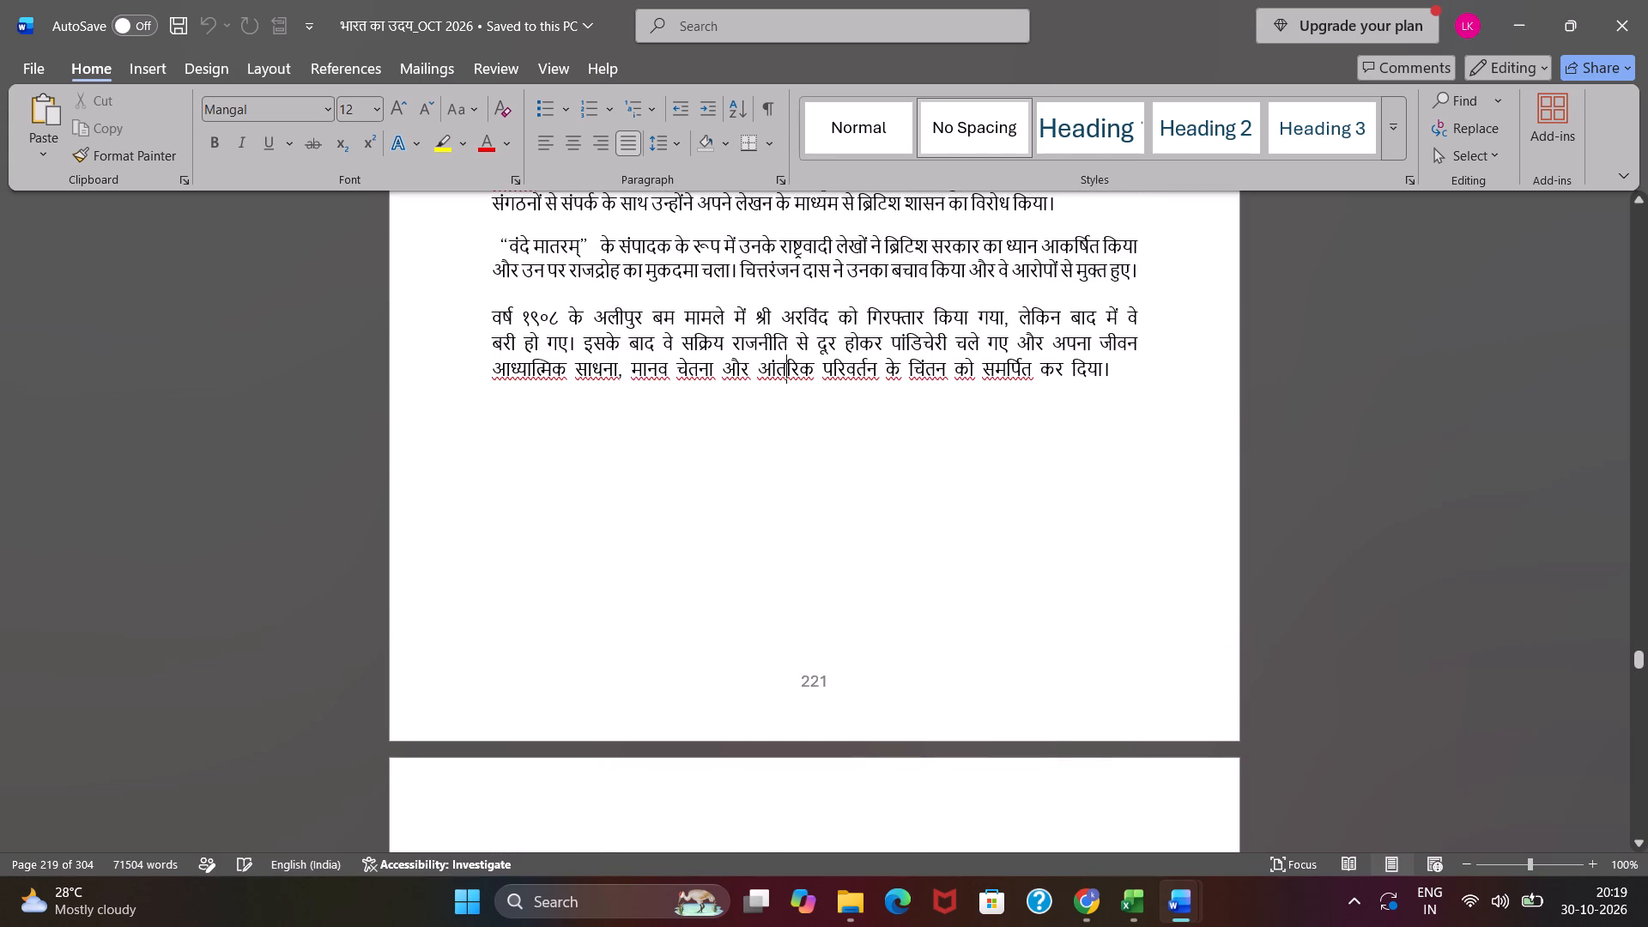
{"action": "scroll", "coordinate": [783, 367], "scroll_direction": "down", "scroll_amount": 10}
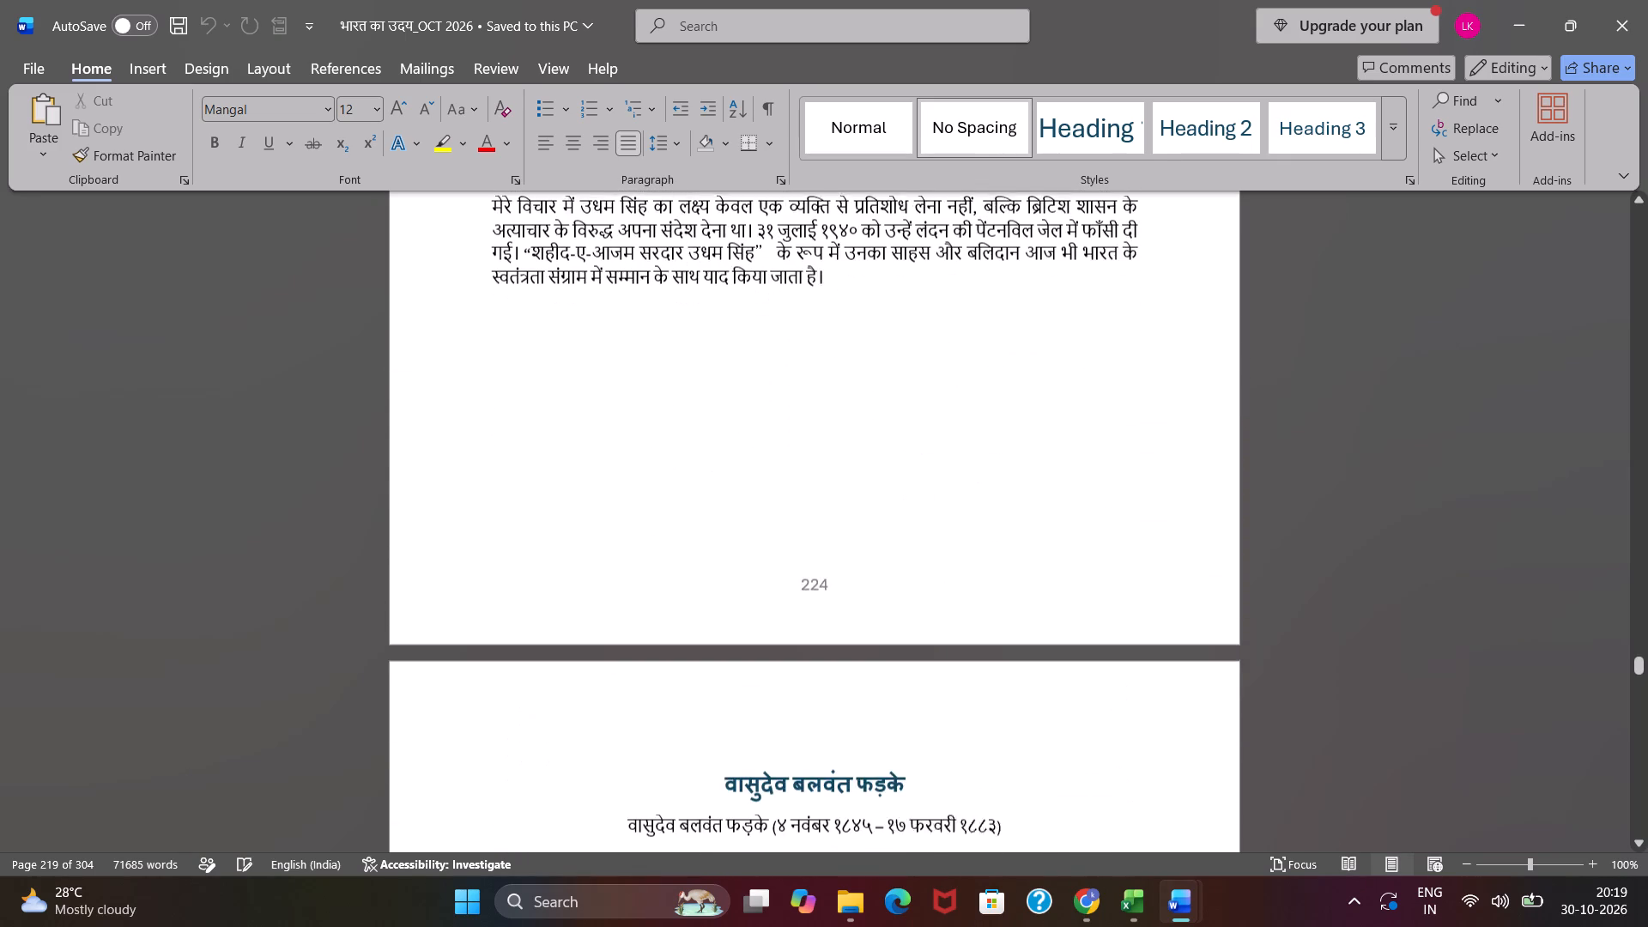
{"action": "left_click", "coordinate": [791, 248]}
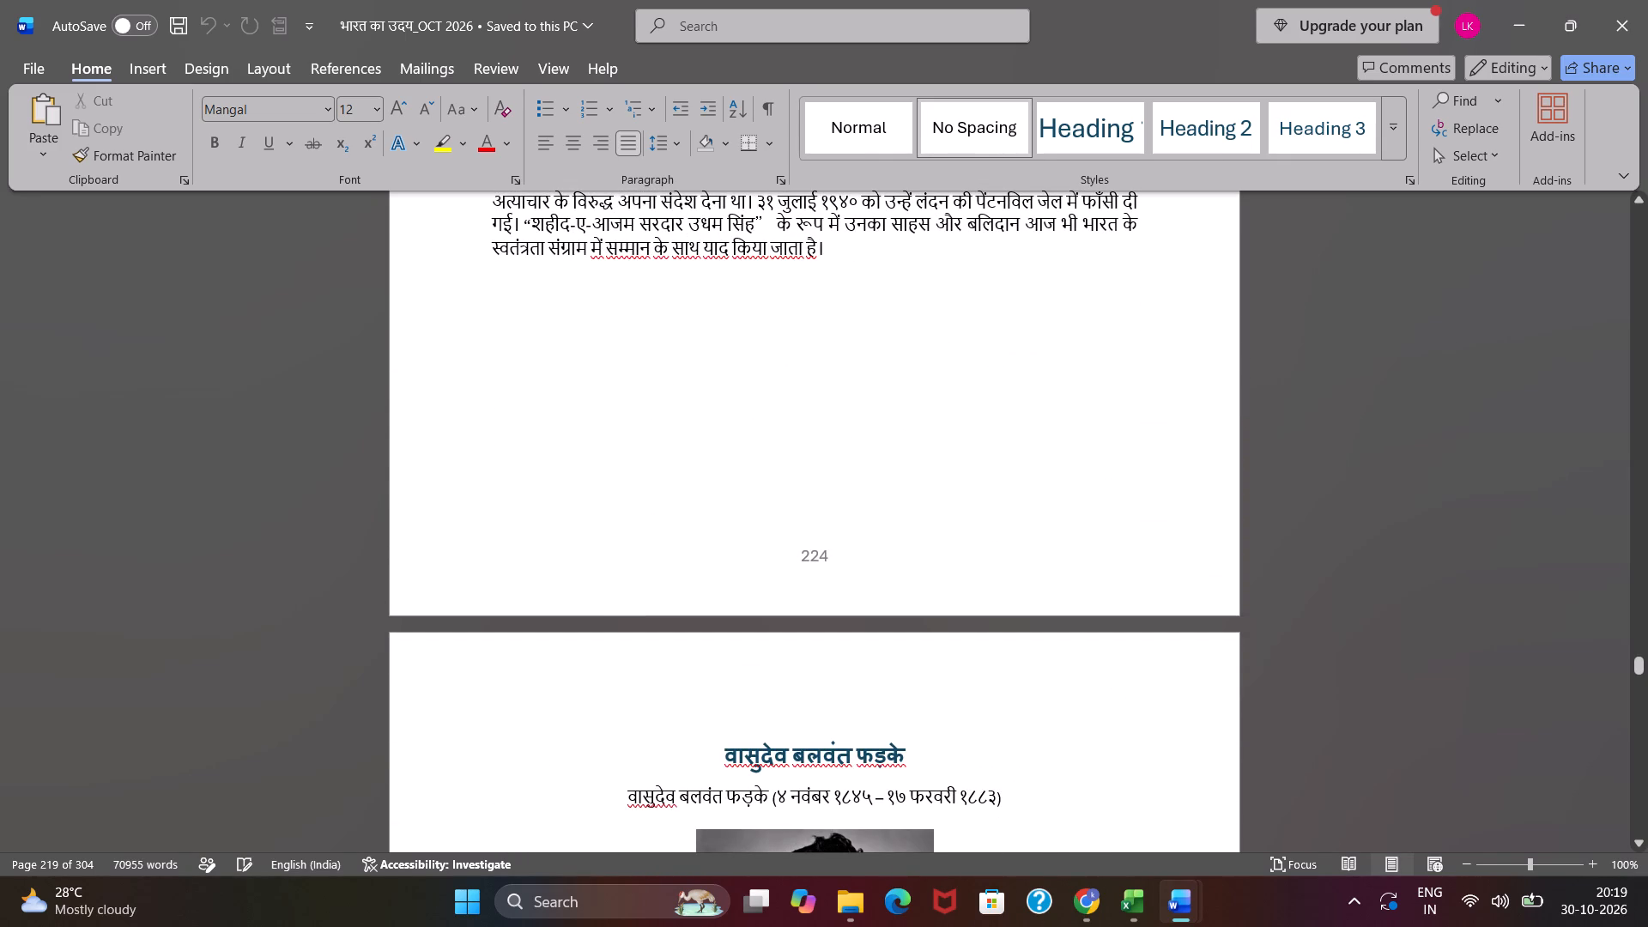
{"action": "scroll", "coordinate": [791, 248], "scroll_direction": "down", "scroll_amount": 16}
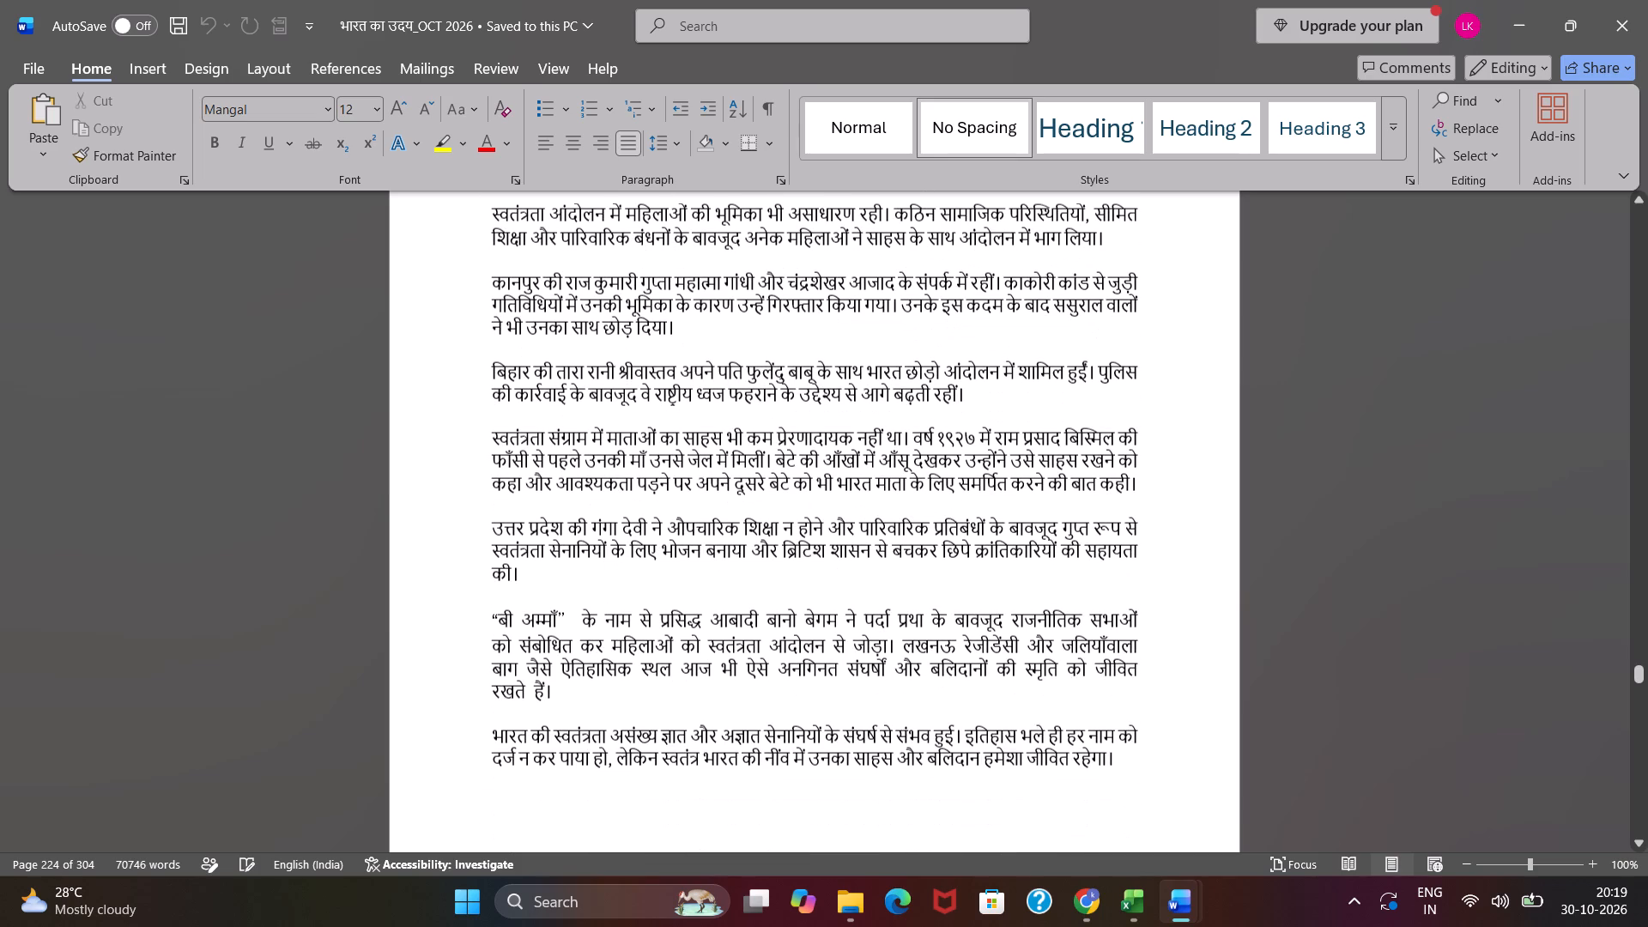
{"action": "left_click", "coordinate": [748, 613]}
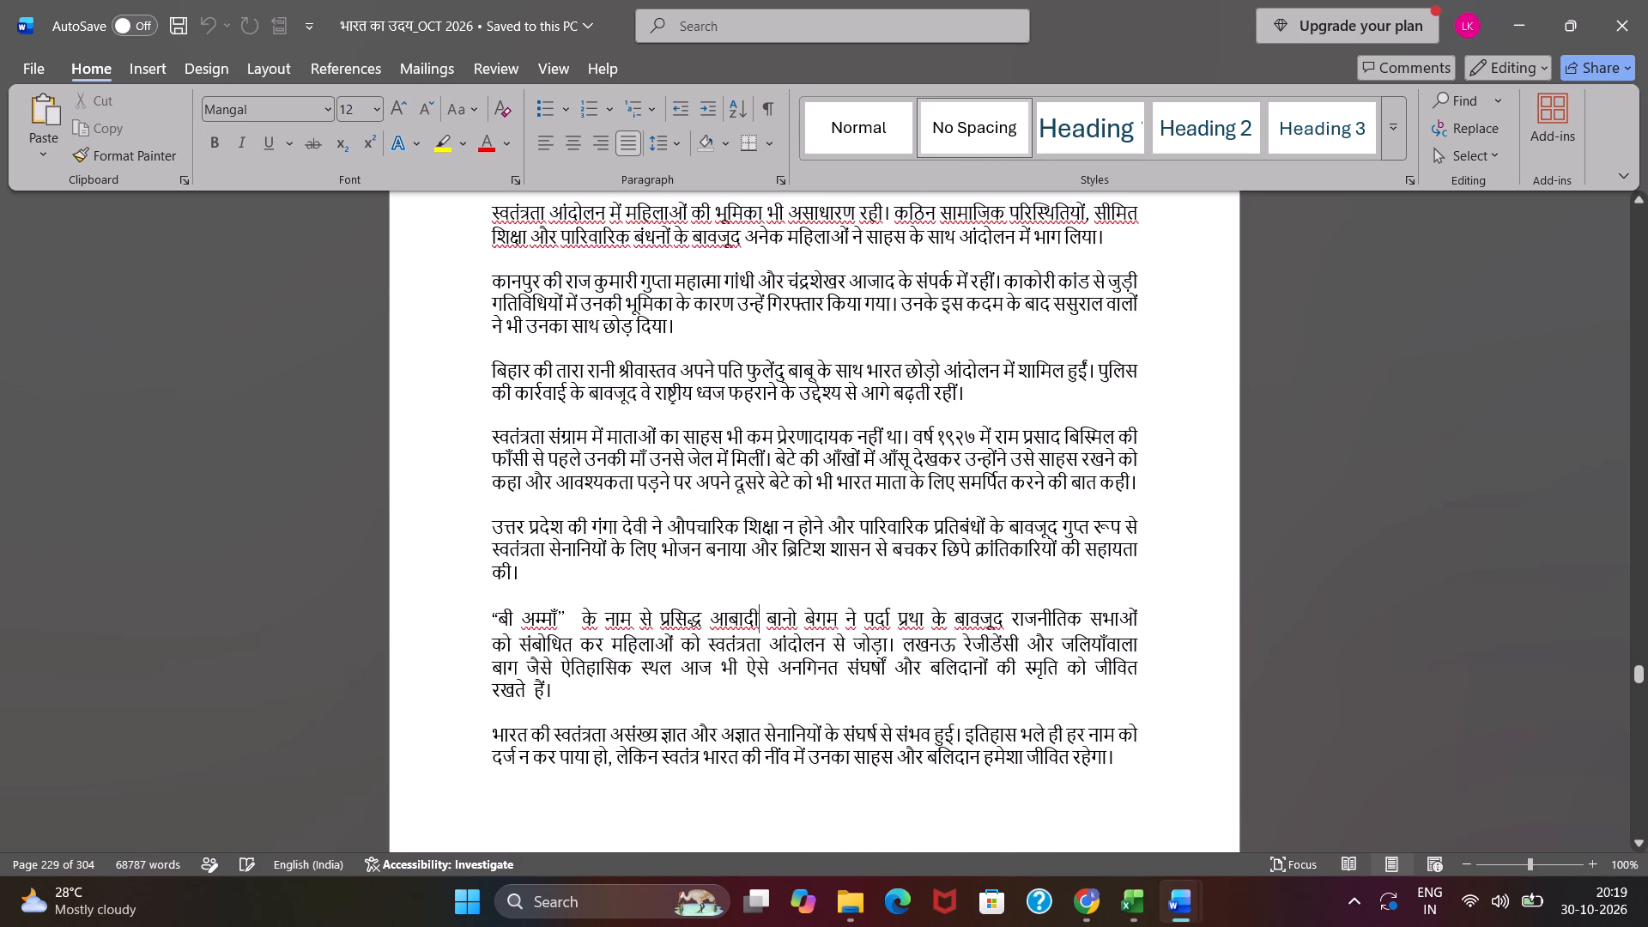
{"action": "left_click", "coordinate": [732, 729]}
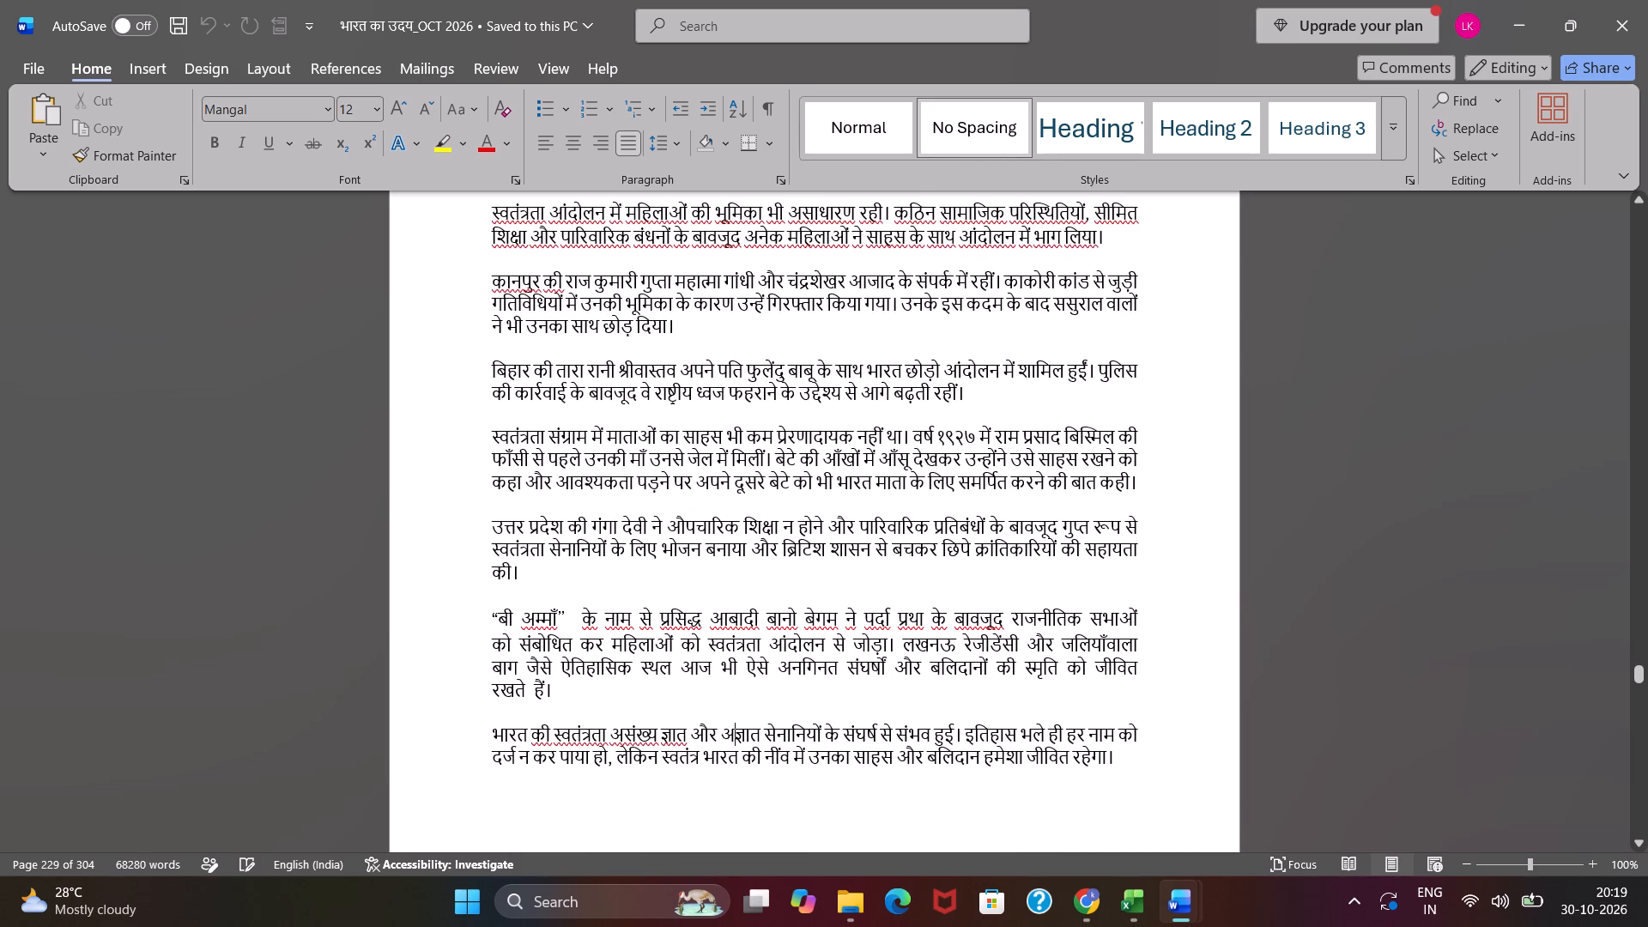
Check the font of the Hindi manuscript's body paragraphs from भाग १७: ब्रिटिश शासन और भारत through the गांधी की दृष्टि chapter.
{"action": "scroll", "coordinate": [732, 729], "scroll_direction": "down", "scroll_amount": 9}
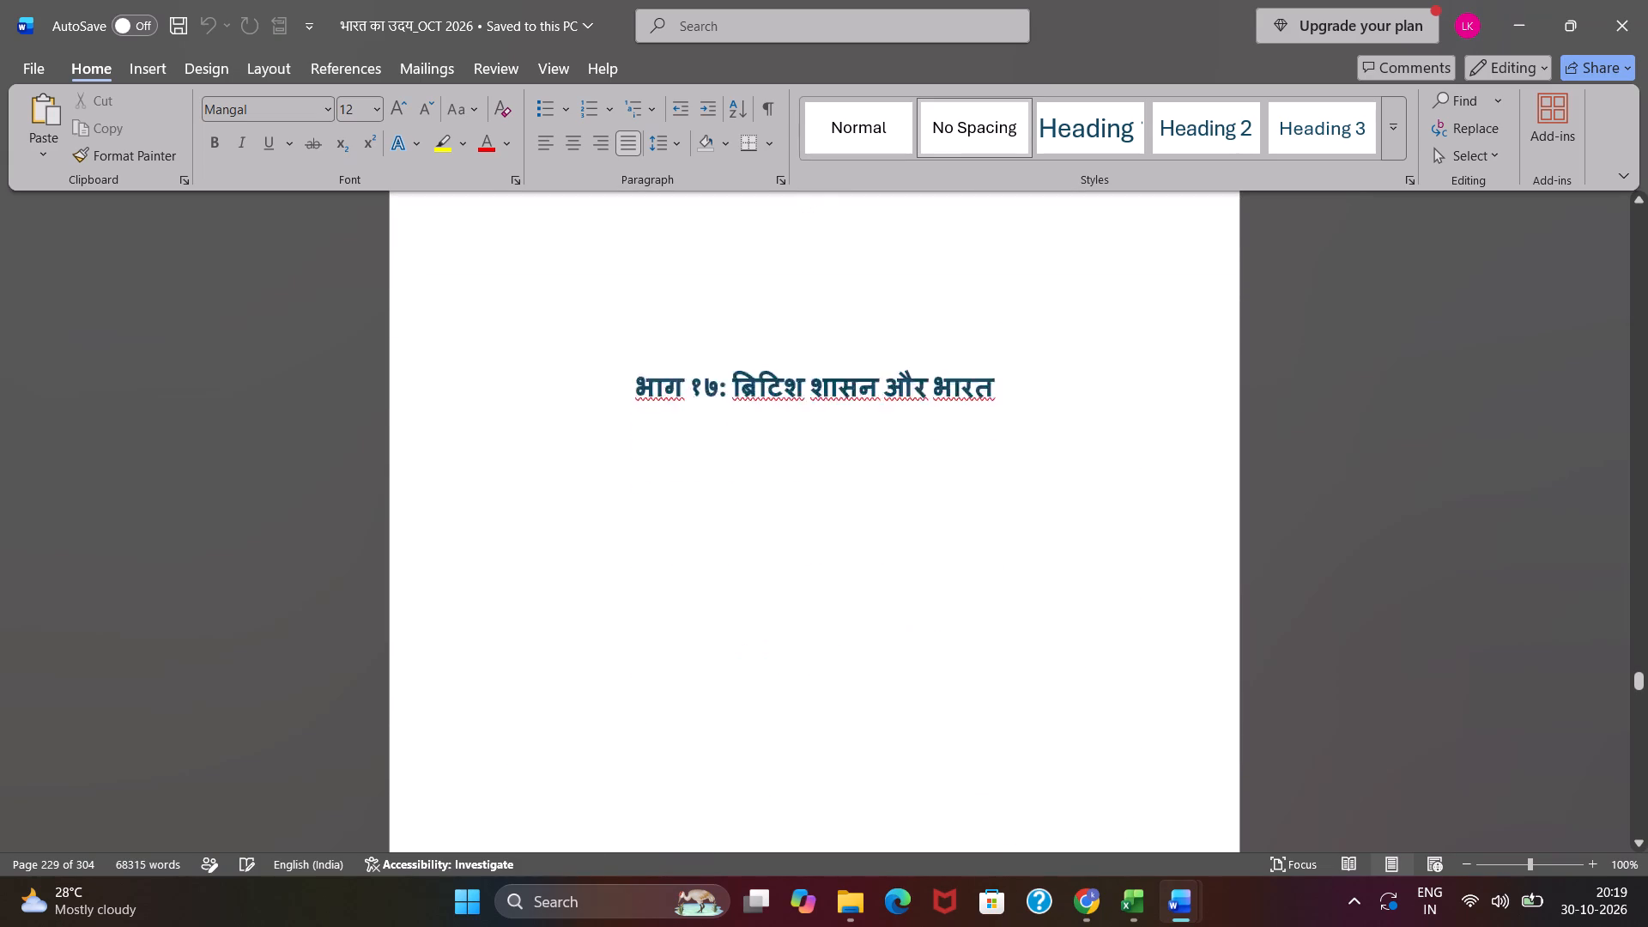
{"action": "scroll", "coordinate": [732, 729], "scroll_direction": "down", "scroll_amount": 4}
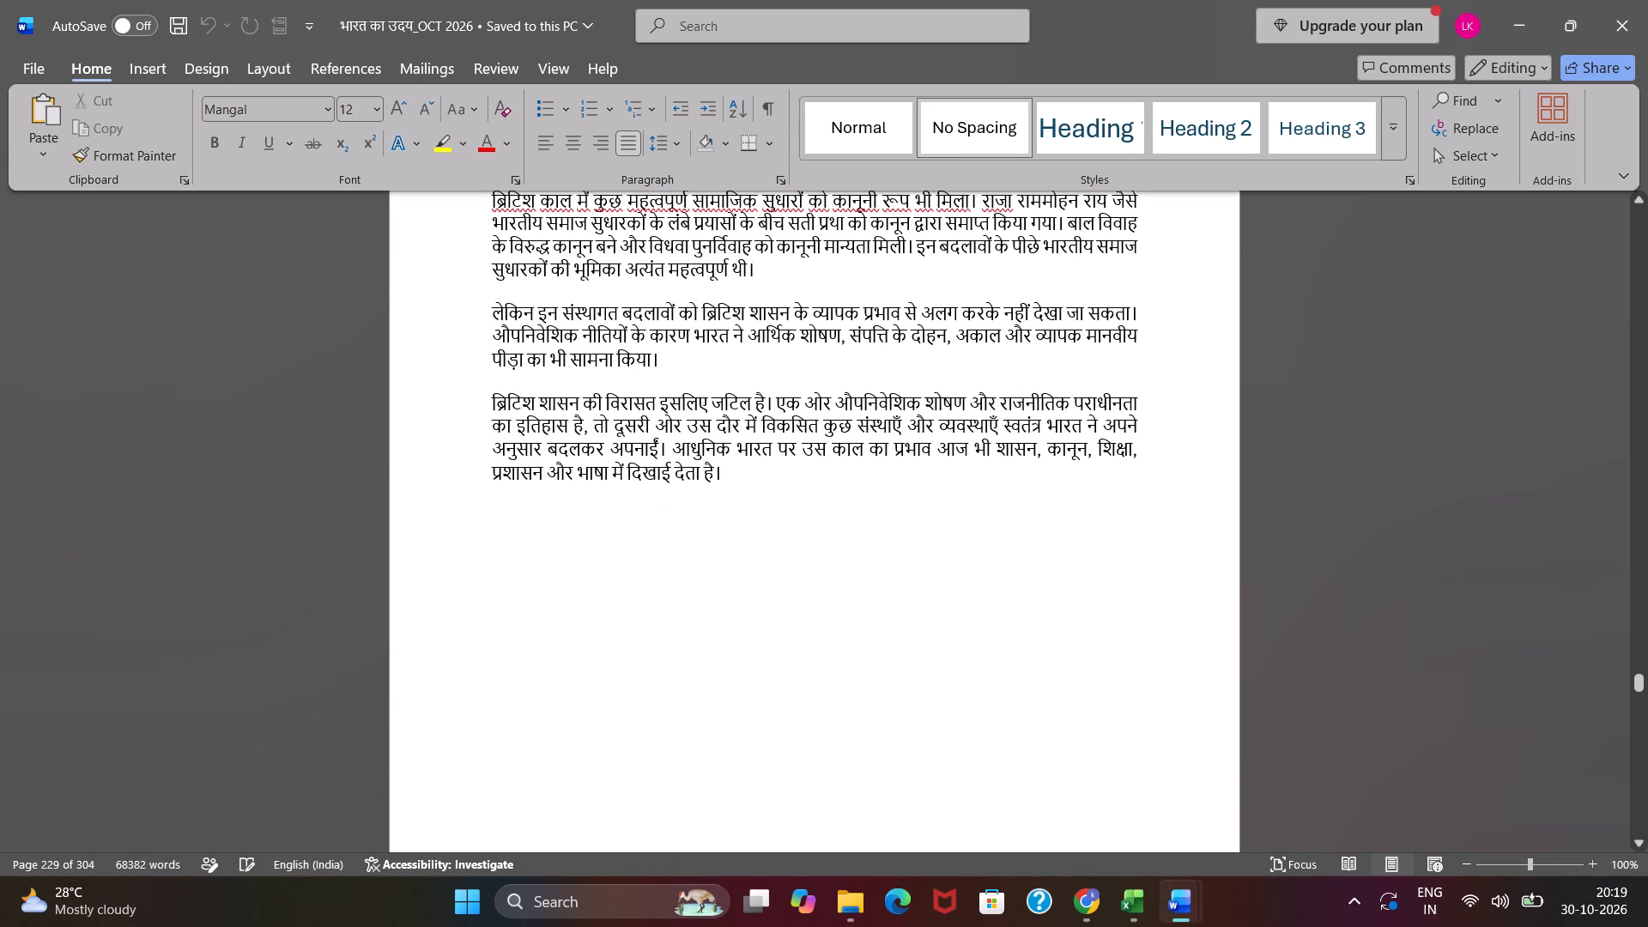
{"action": "left_click", "coordinate": [685, 405]}
{"action": "scroll", "coordinate": [685, 405], "scroll_direction": "down", "scroll_amount": 12}
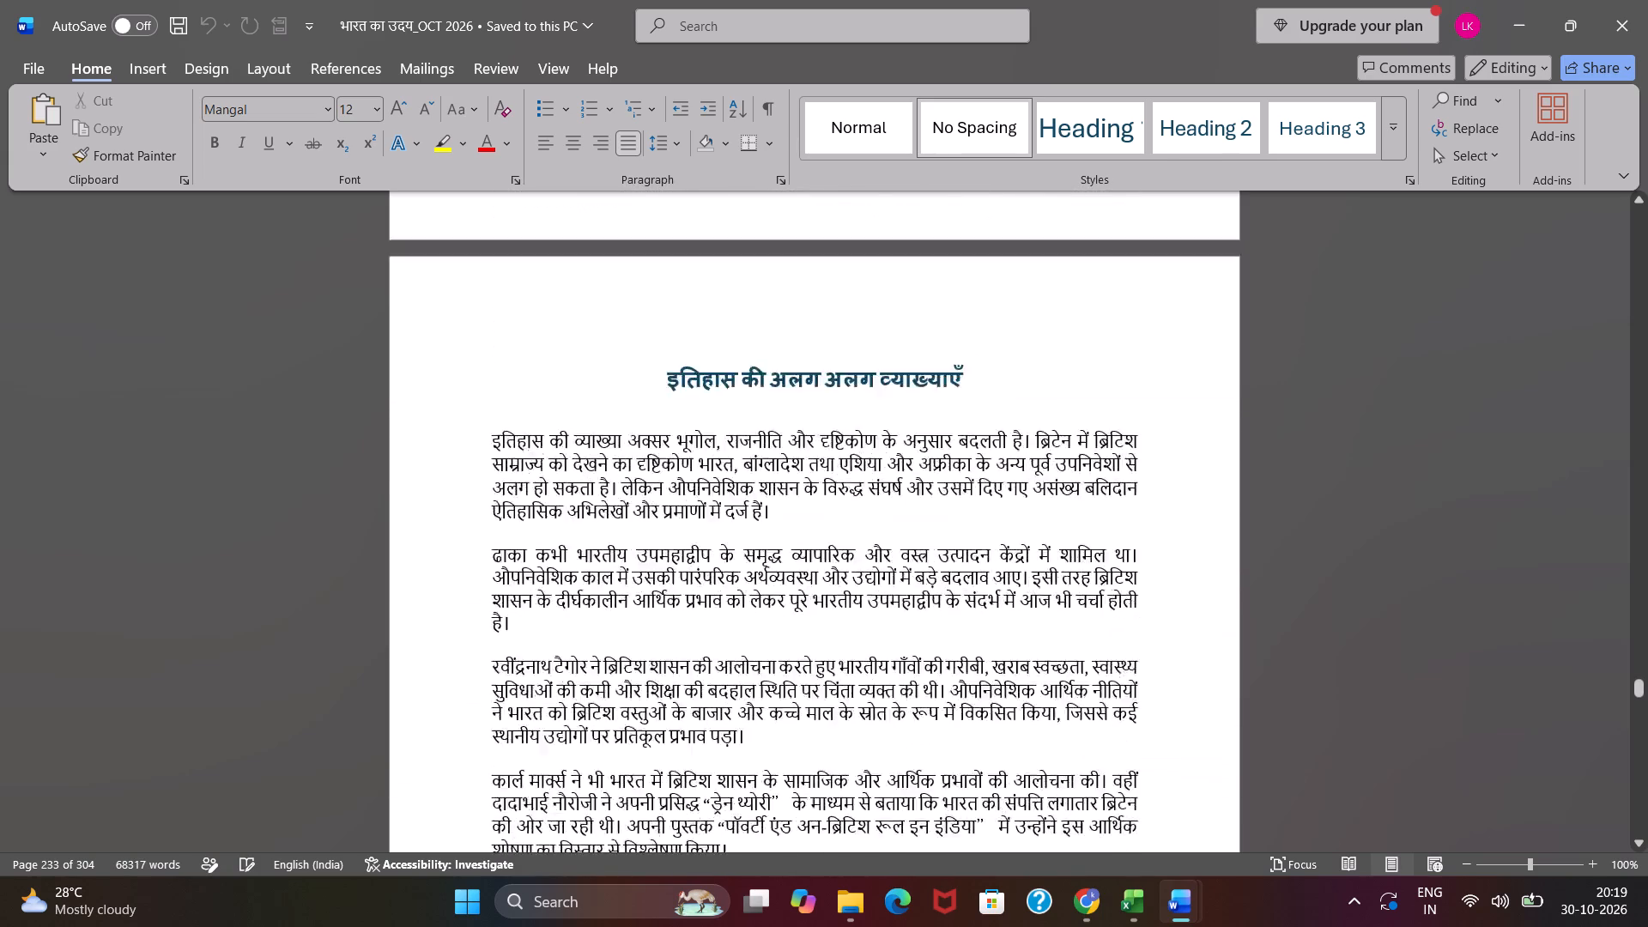
{"action": "scroll", "coordinate": [685, 405], "scroll_direction": "down", "scroll_amount": 4}
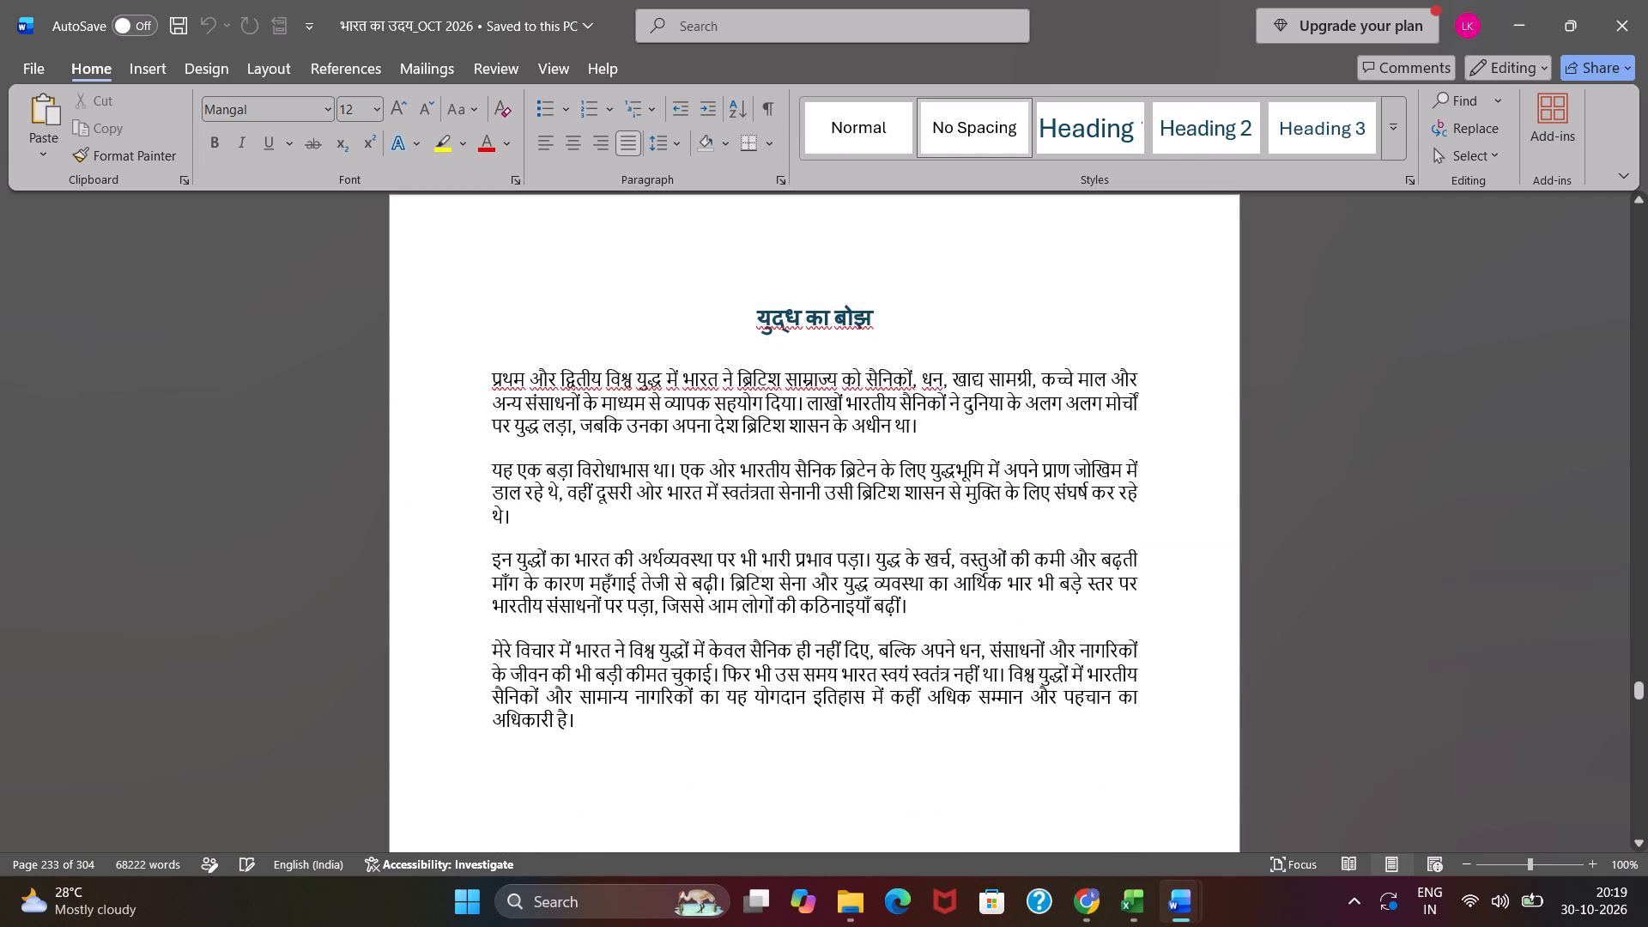
{"action": "left_click", "coordinate": [693, 373]}
{"action": "scroll", "coordinate": [693, 373], "scroll_direction": "down", "scroll_amount": 5}
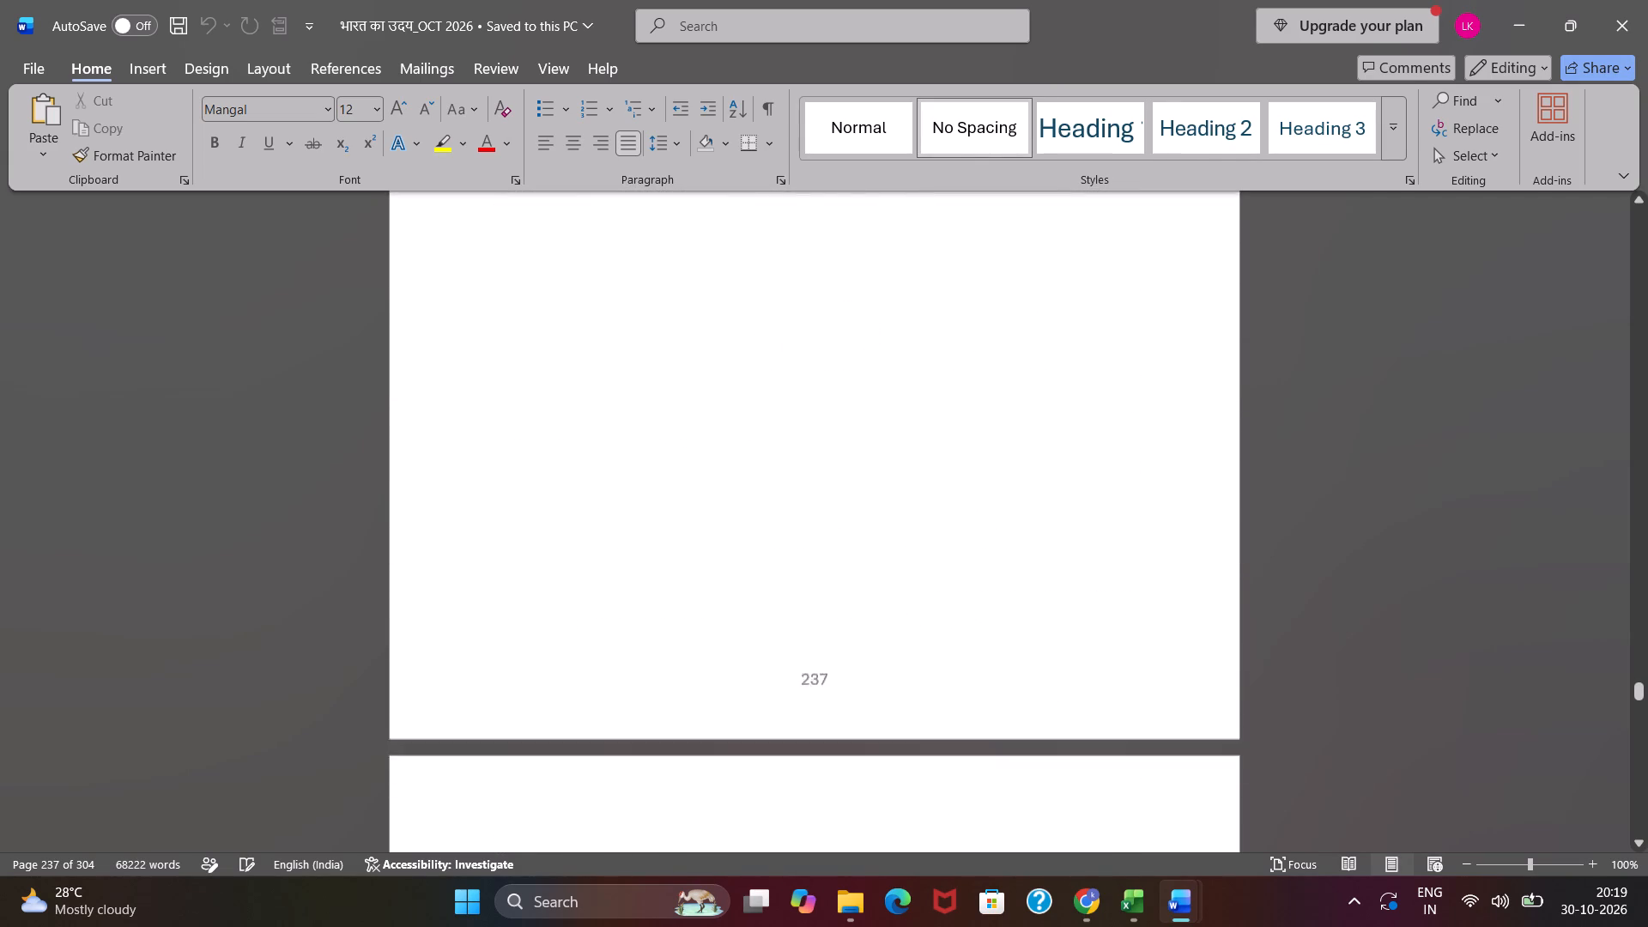
{"action": "scroll", "coordinate": [693, 373], "scroll_direction": "down", "scroll_amount": 8}
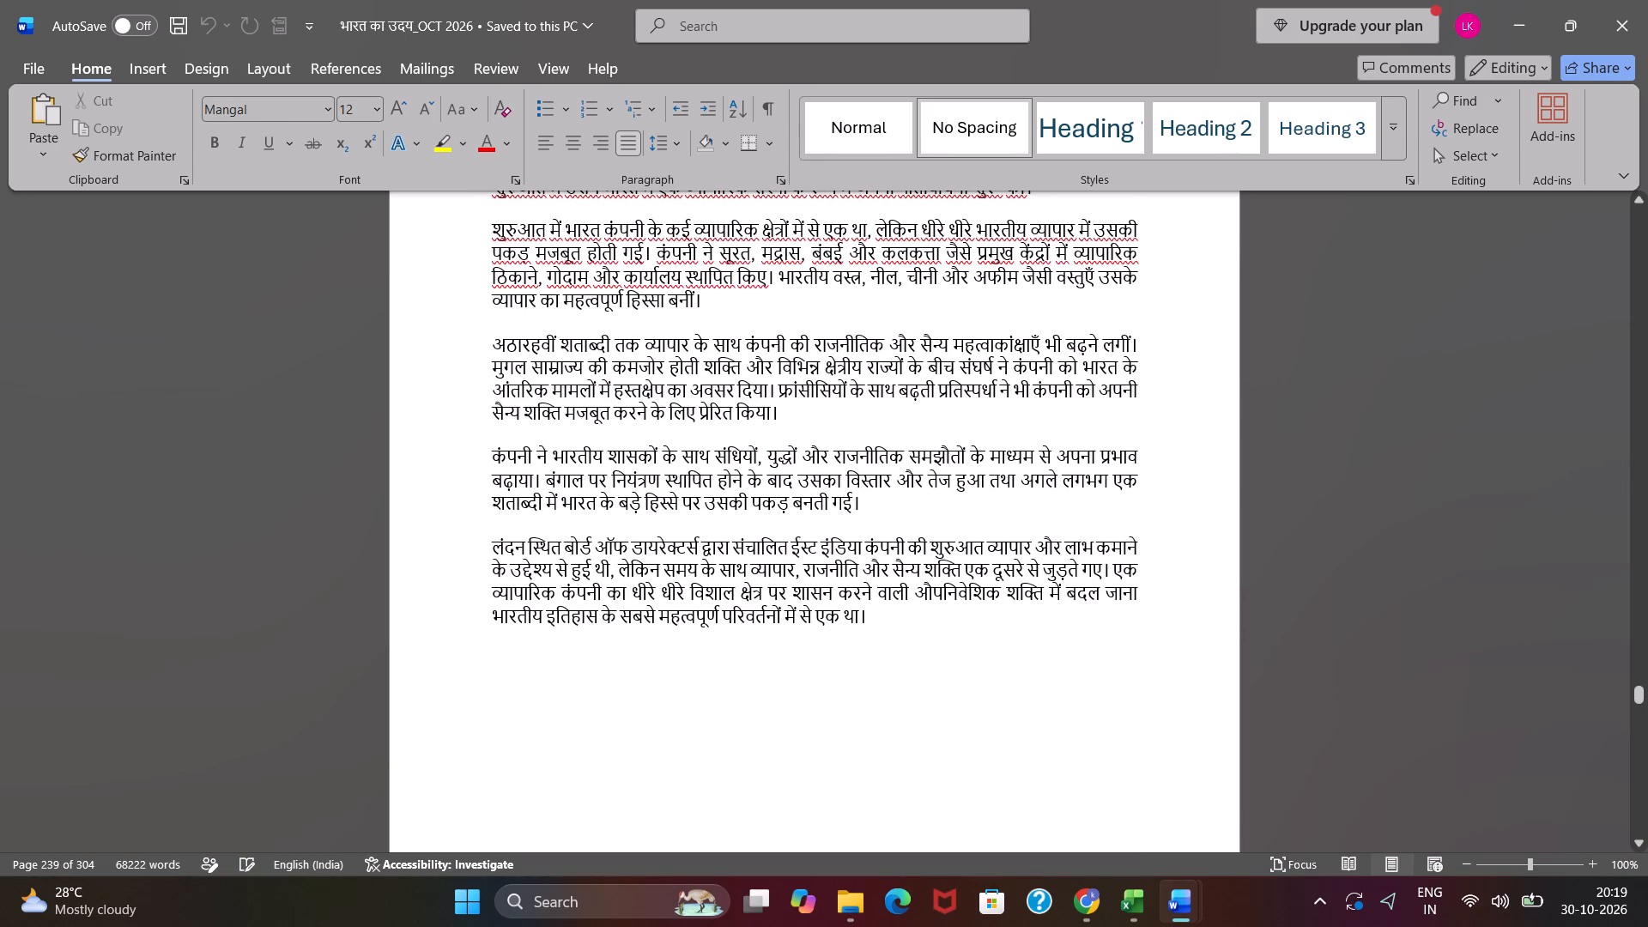
{"action": "left_click", "coordinate": [698, 342]}
{"action": "scroll", "coordinate": [698, 342], "scroll_direction": "down", "scroll_amount": 9}
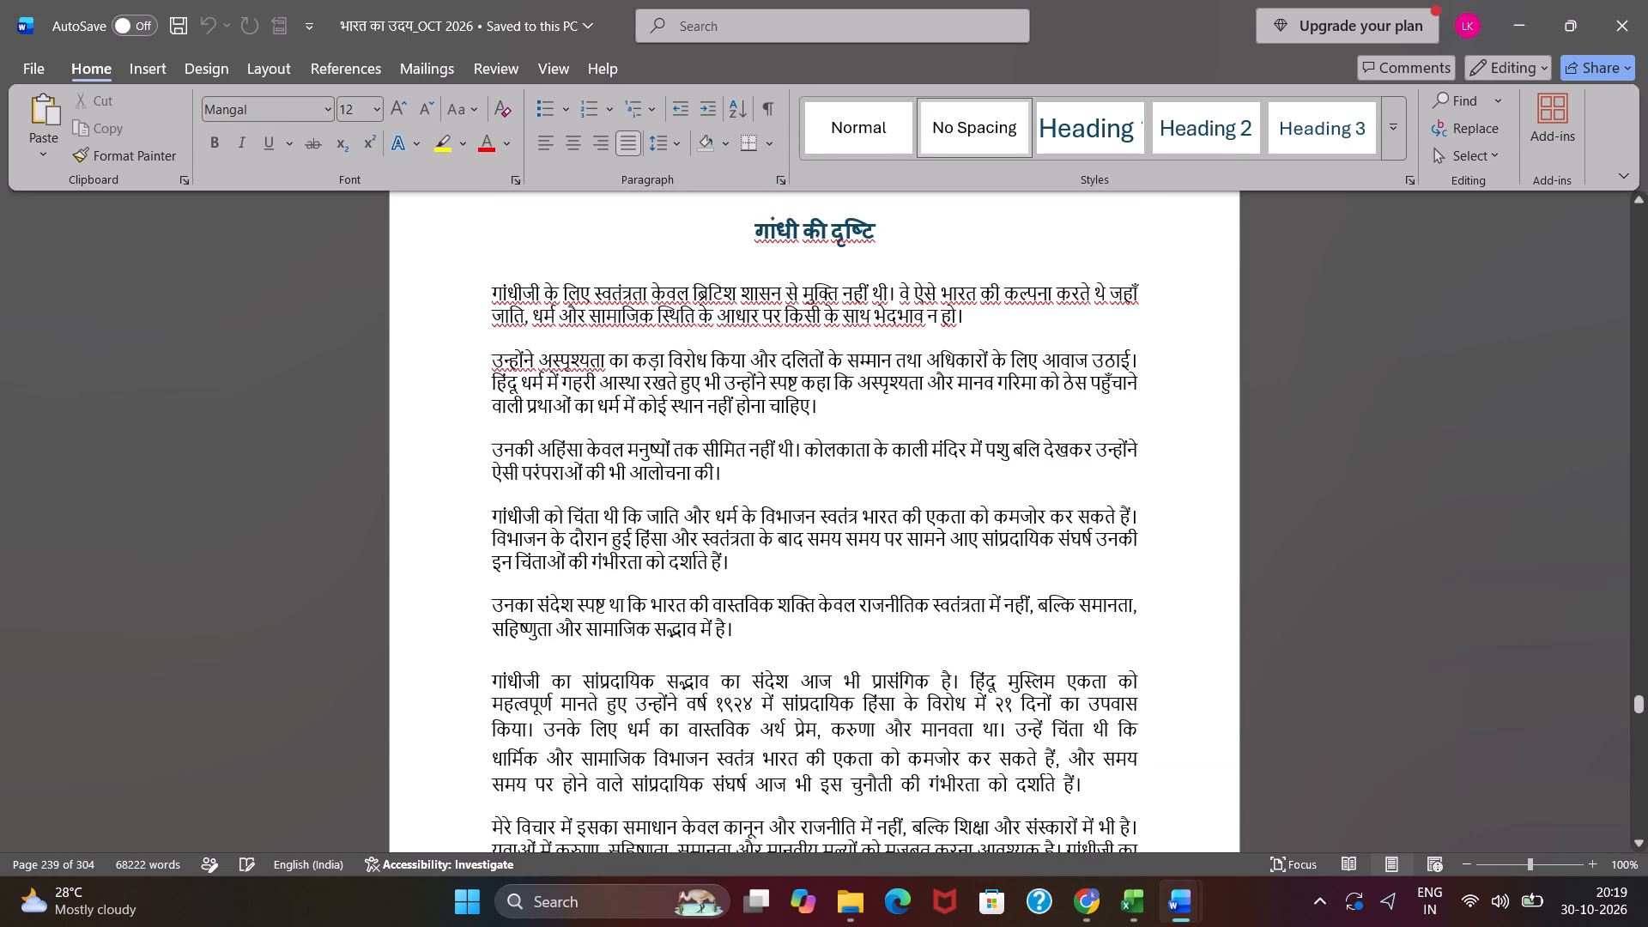
{"action": "left_click", "coordinate": [961, 721]}
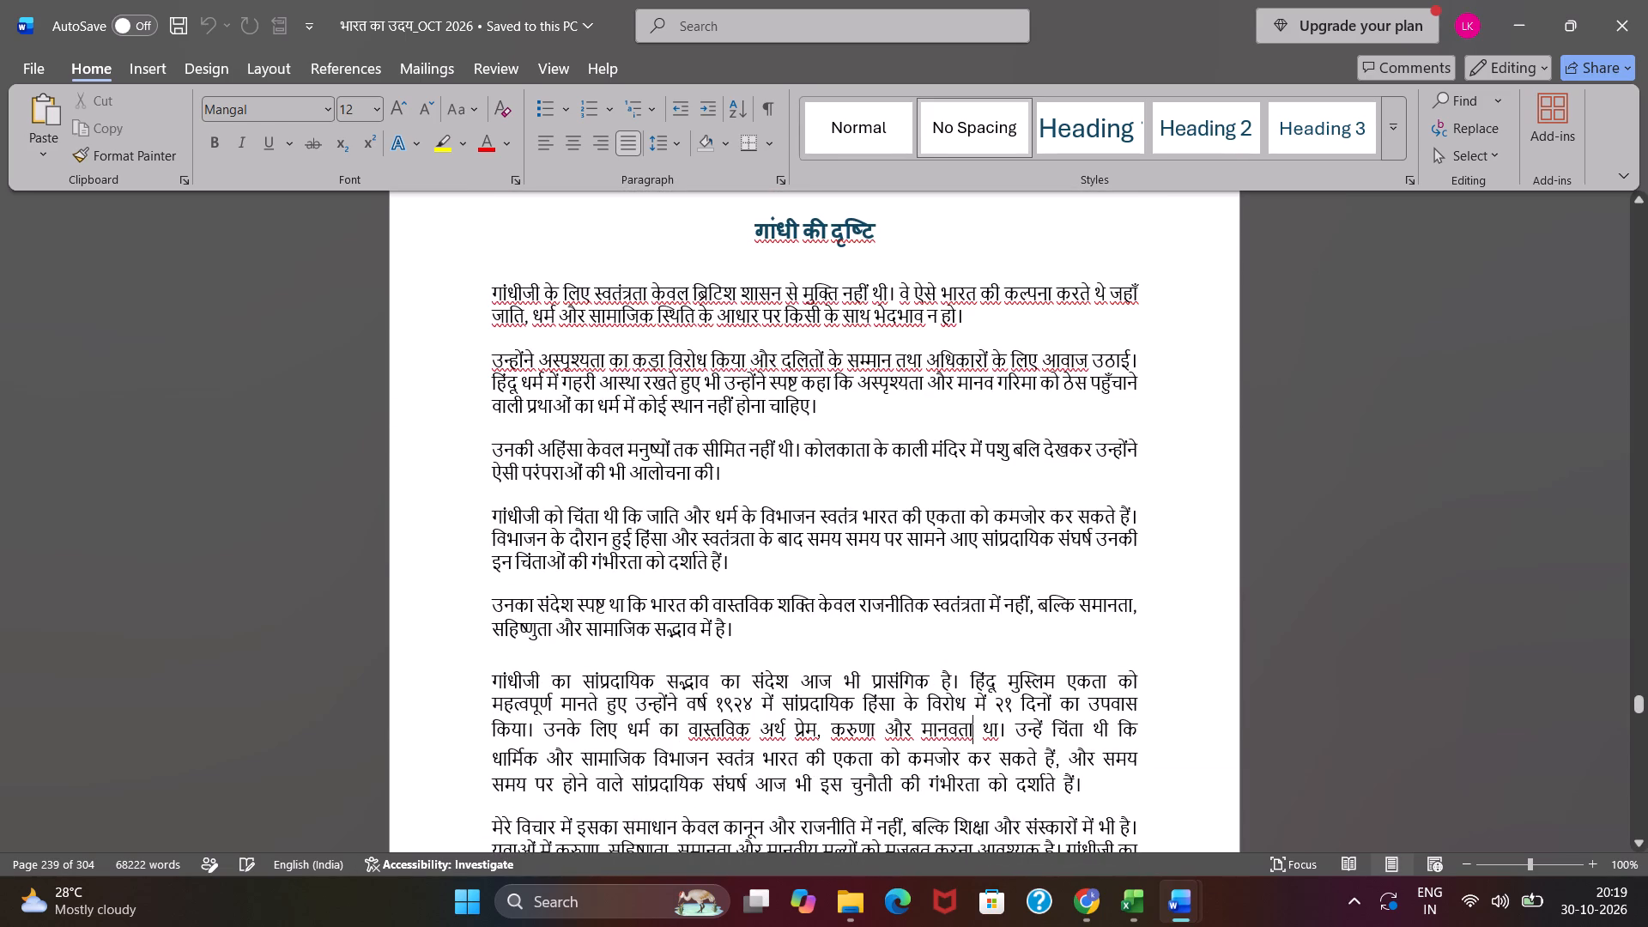
Check the font of the Hindi manuscript's body paragraphs from page 246 through the संघर्ष में मानवता chapter.
{"action": "scroll", "coordinate": [961, 721], "scroll_direction": "down", "scroll_amount": 10}
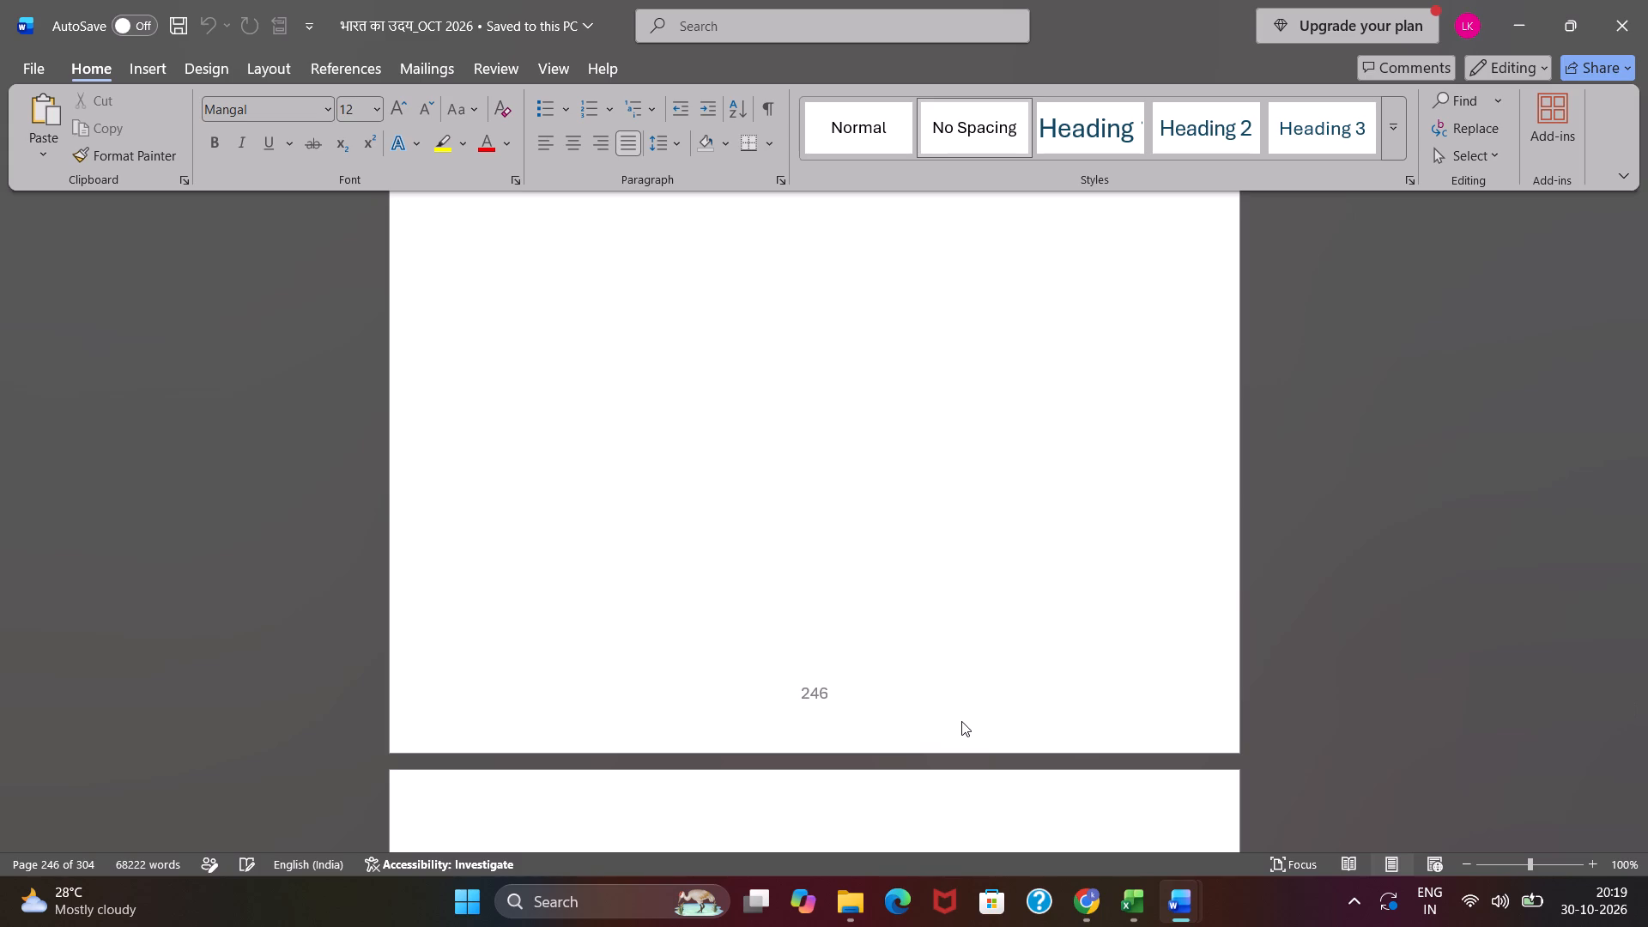
{"action": "scroll", "coordinate": [961, 721], "scroll_direction": "down", "scroll_amount": 6}
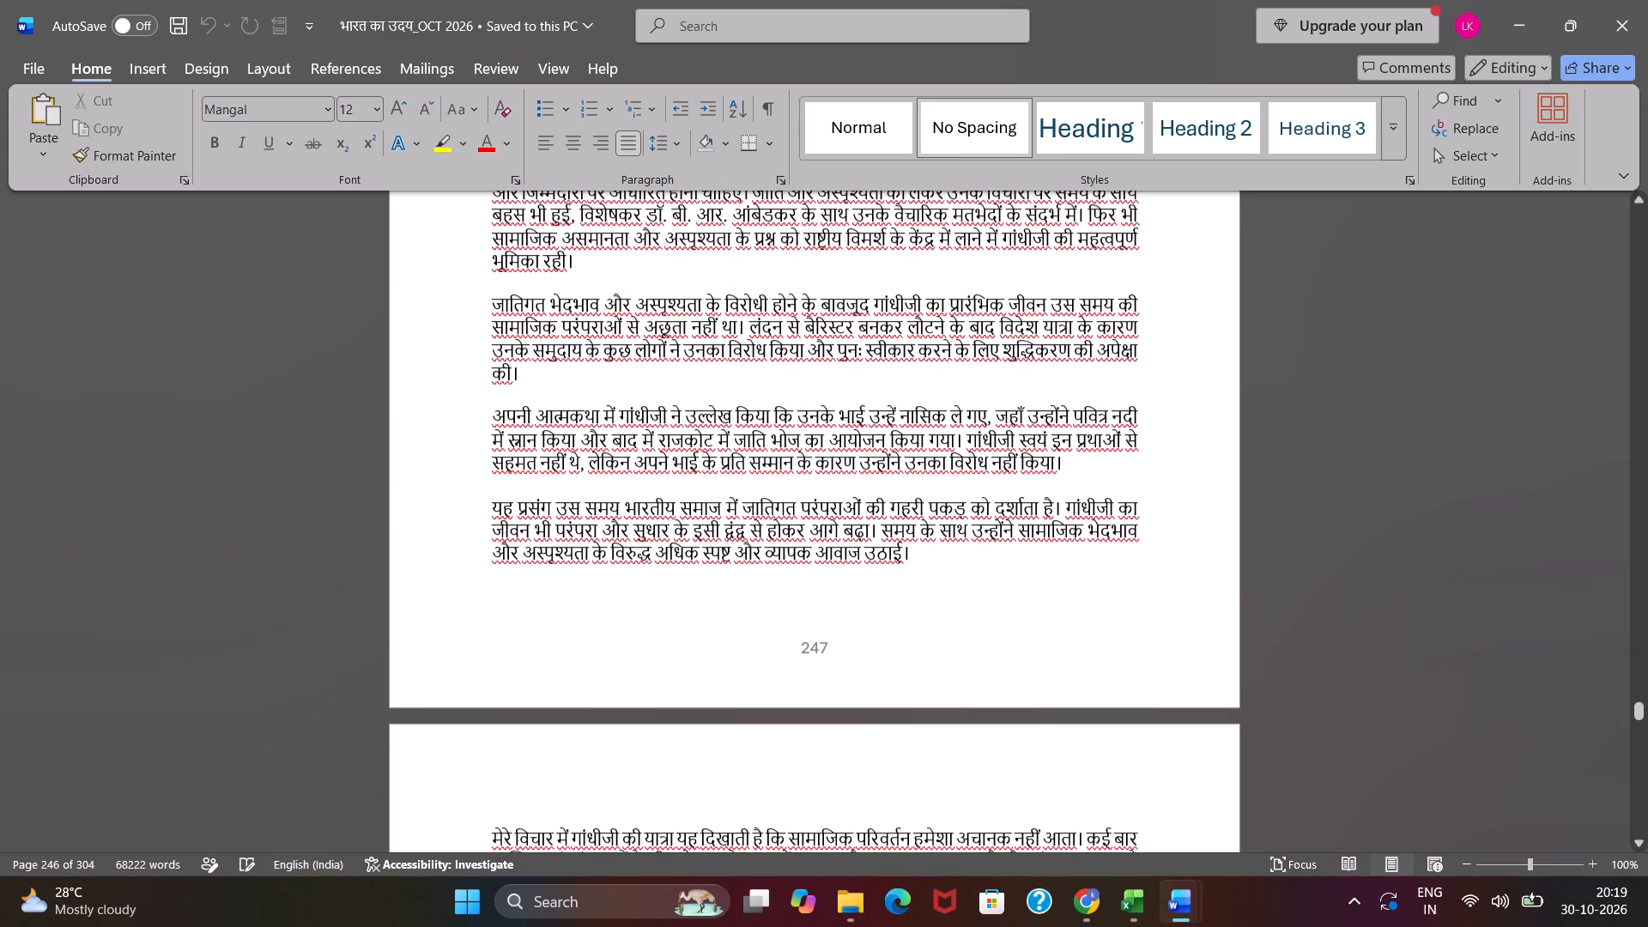
{"action": "left_click", "coordinate": [874, 464]}
{"action": "scroll", "coordinate": [874, 464], "scroll_direction": "down", "scroll_amount": 4}
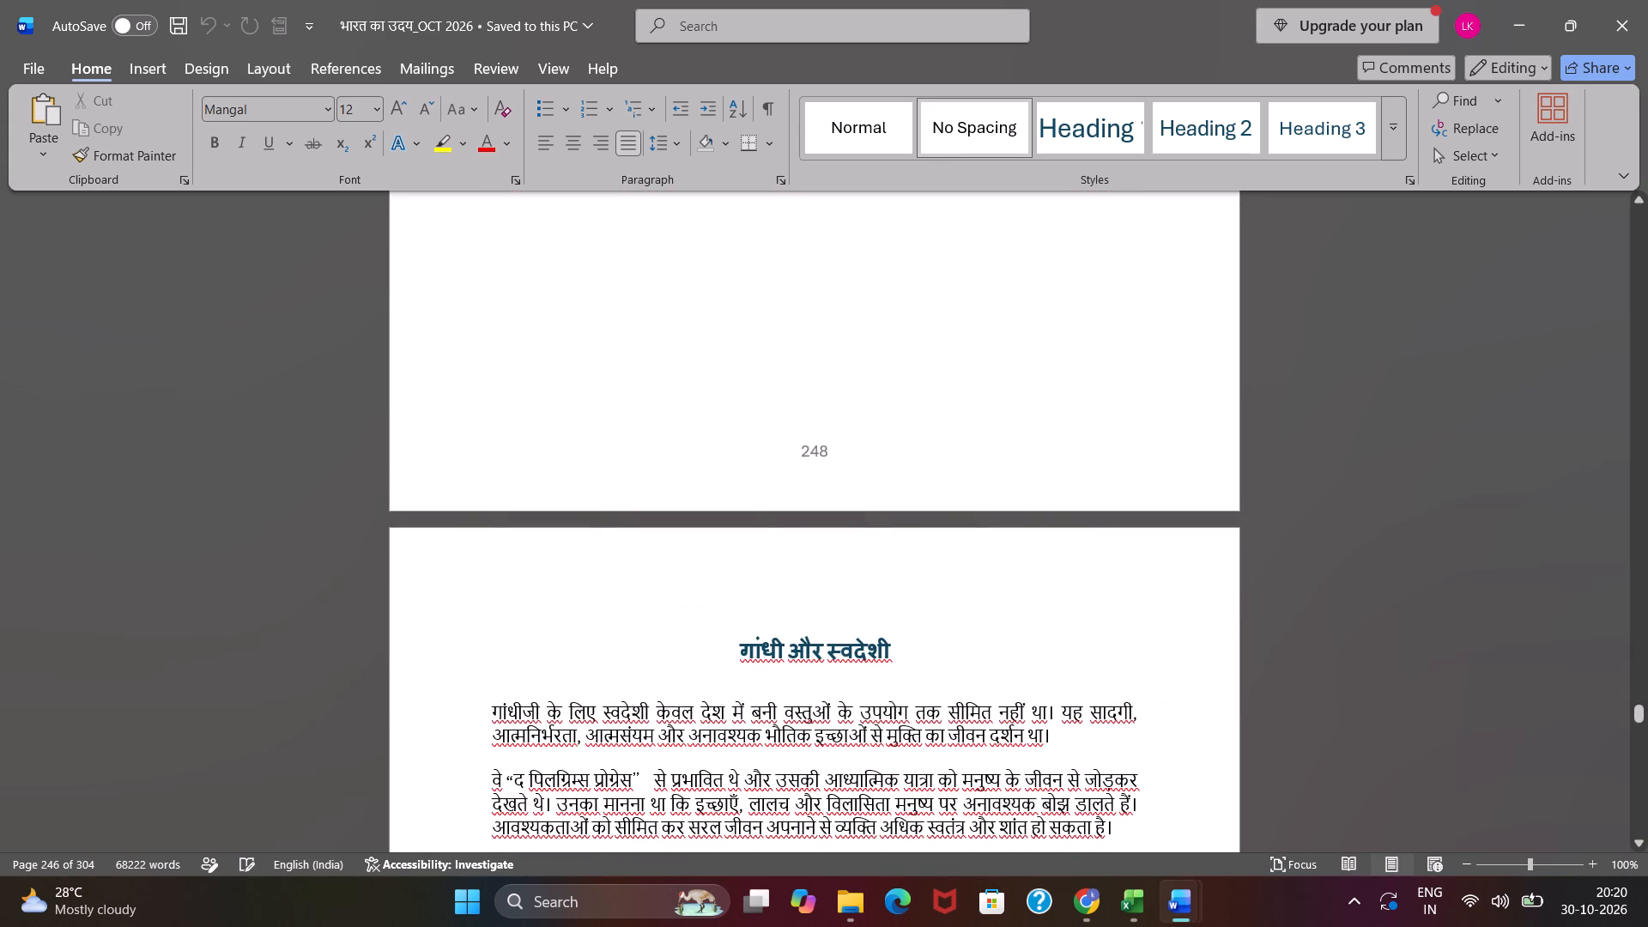
{"action": "left_click", "coordinate": [875, 724]}
{"action": "scroll", "coordinate": [875, 724], "scroll_direction": "down", "scroll_amount": 6}
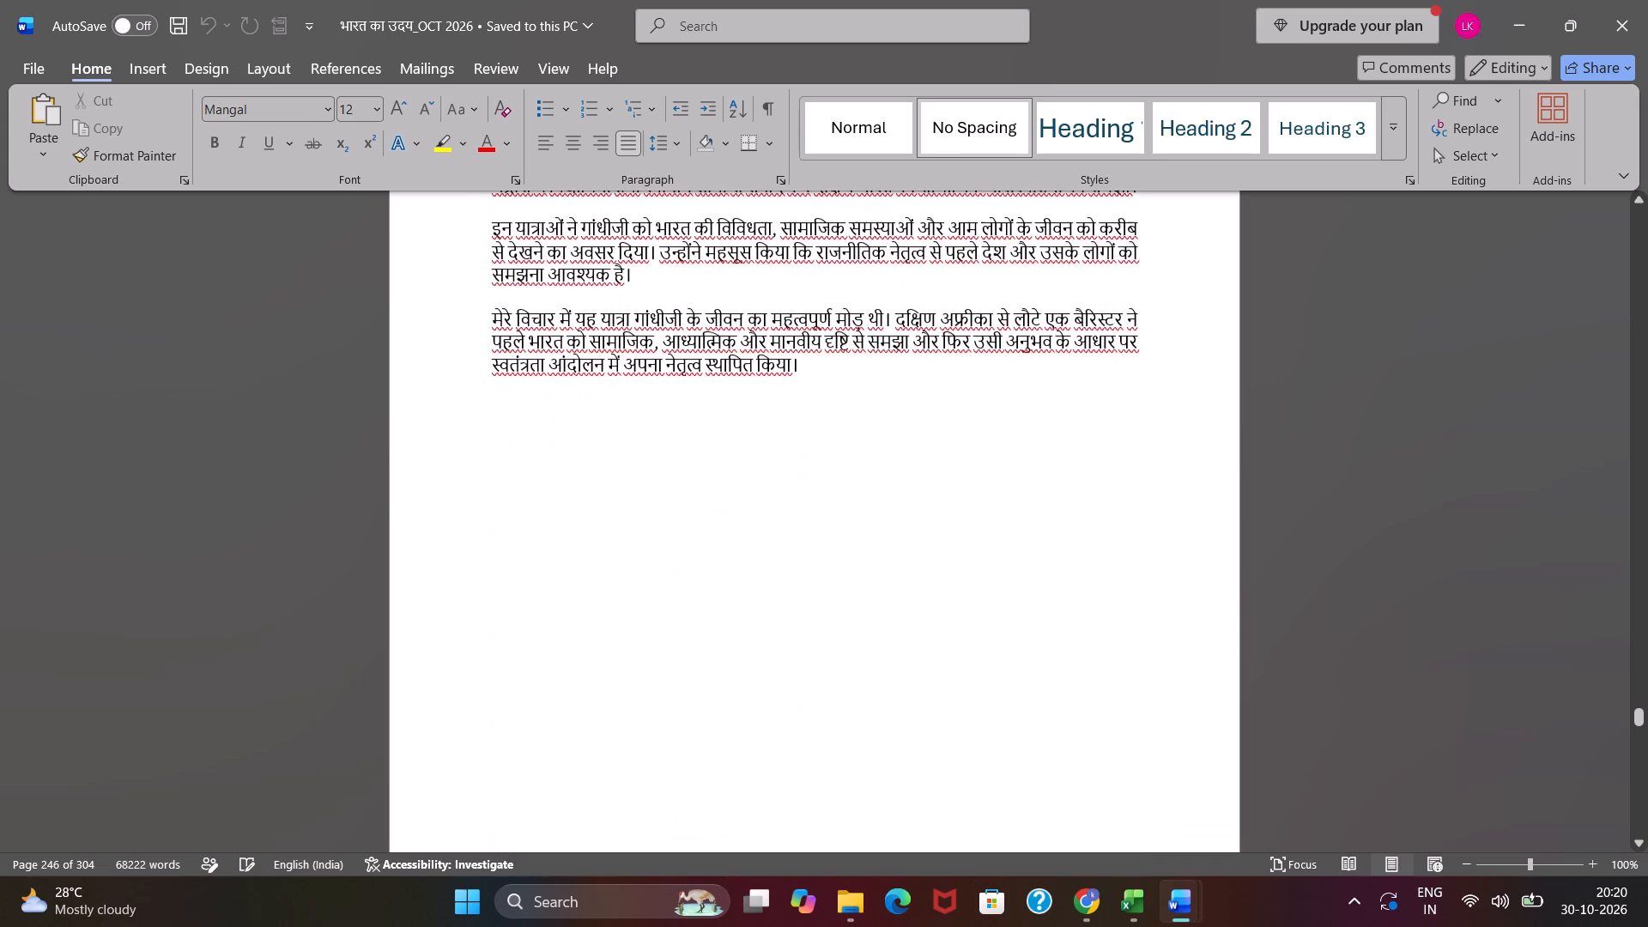
{"action": "left_click", "coordinate": [837, 342]}
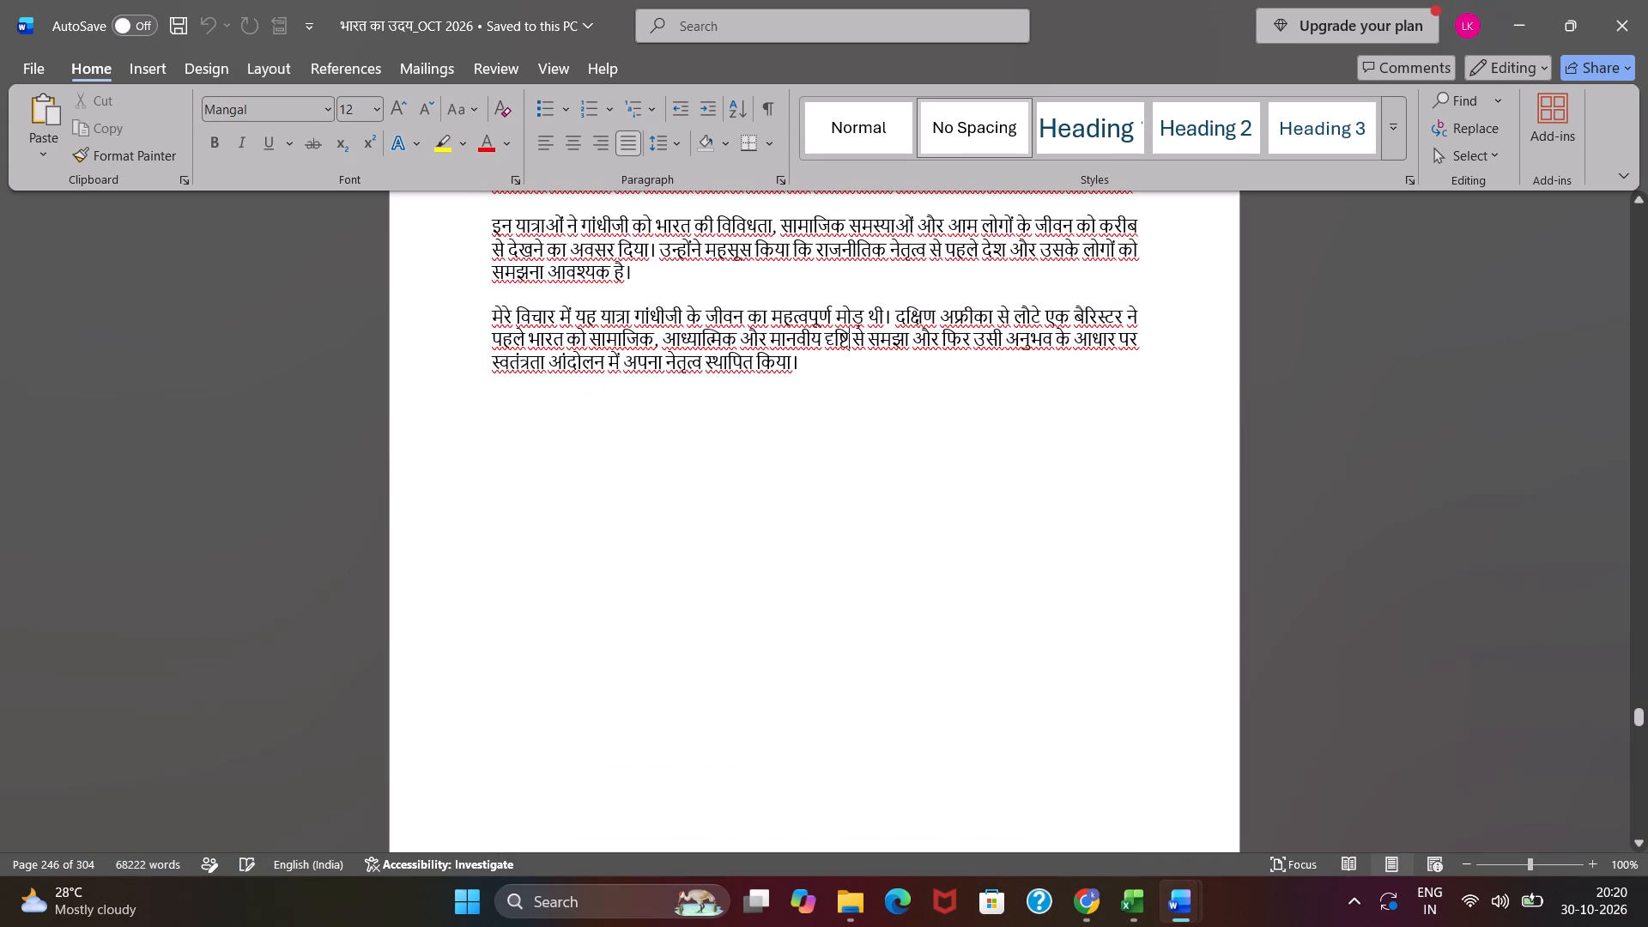
{"action": "scroll", "coordinate": [837, 342], "scroll_direction": "down", "scroll_amount": 10}
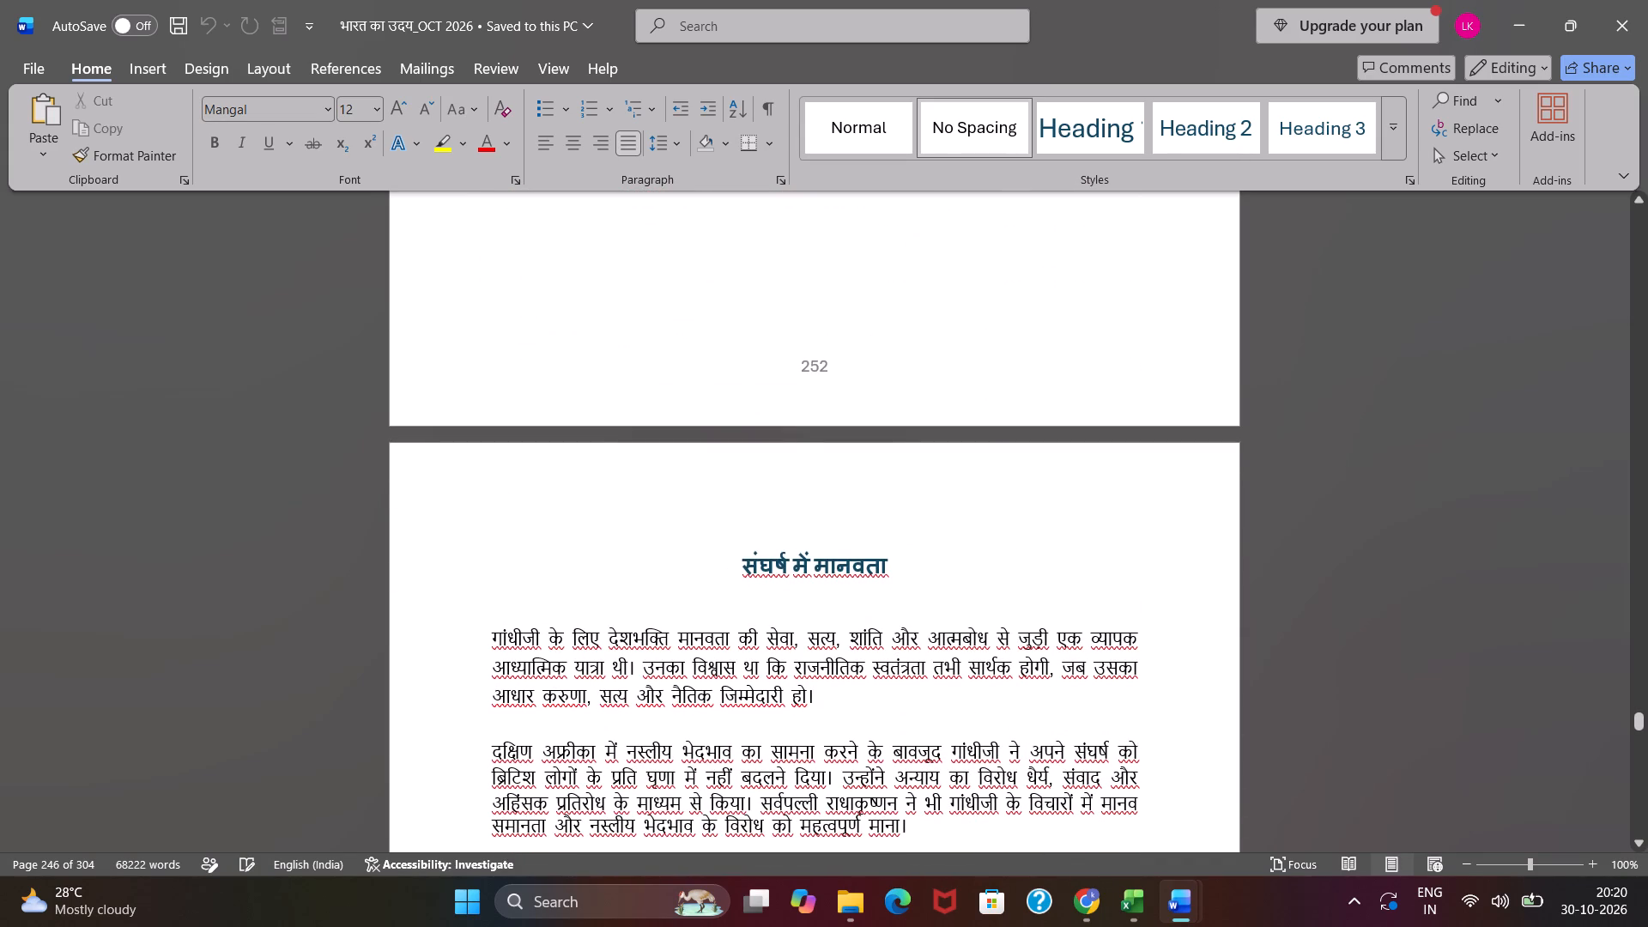
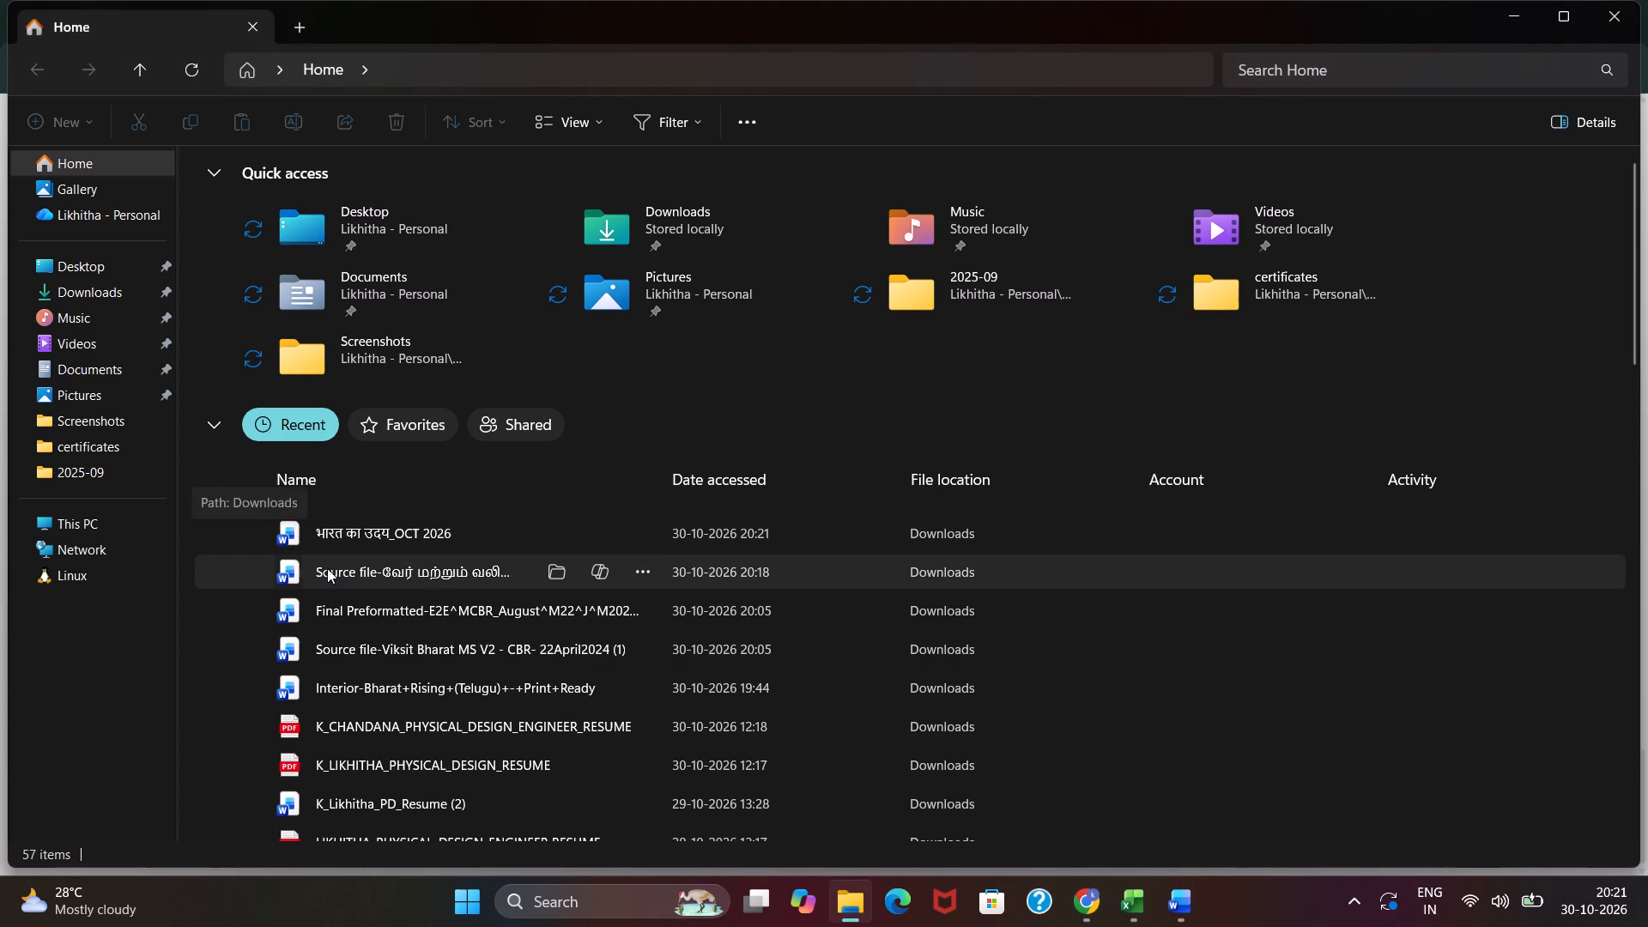
{"action": "double_click", "coordinate": [366, 611]}
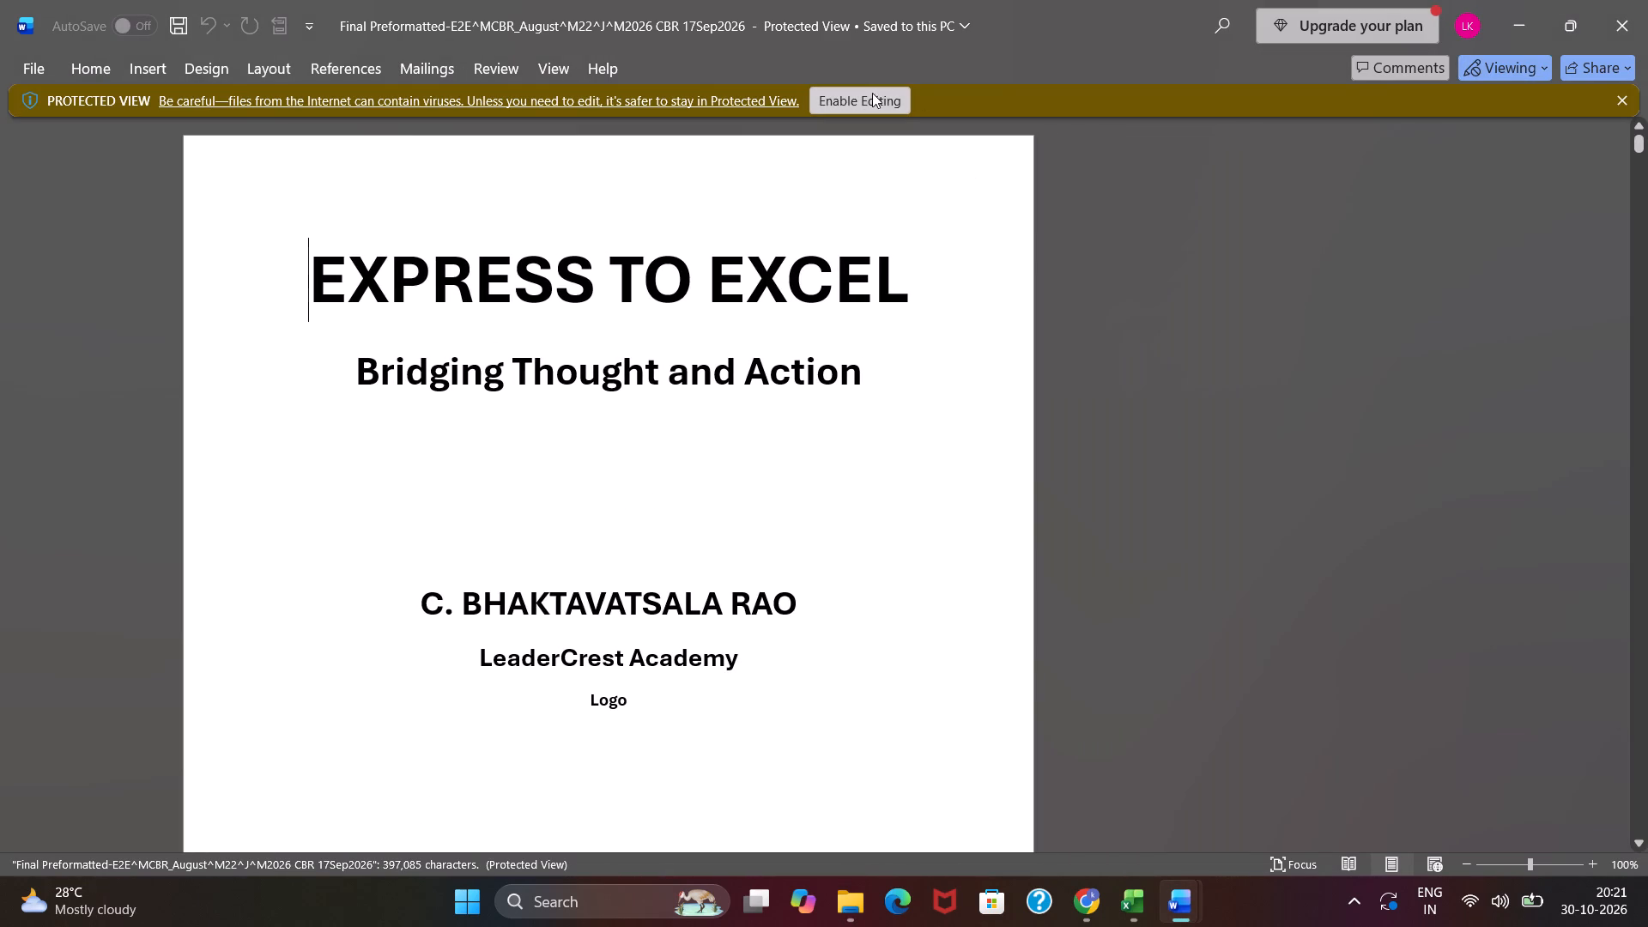
{"action": "left_click", "coordinate": [872, 94]}
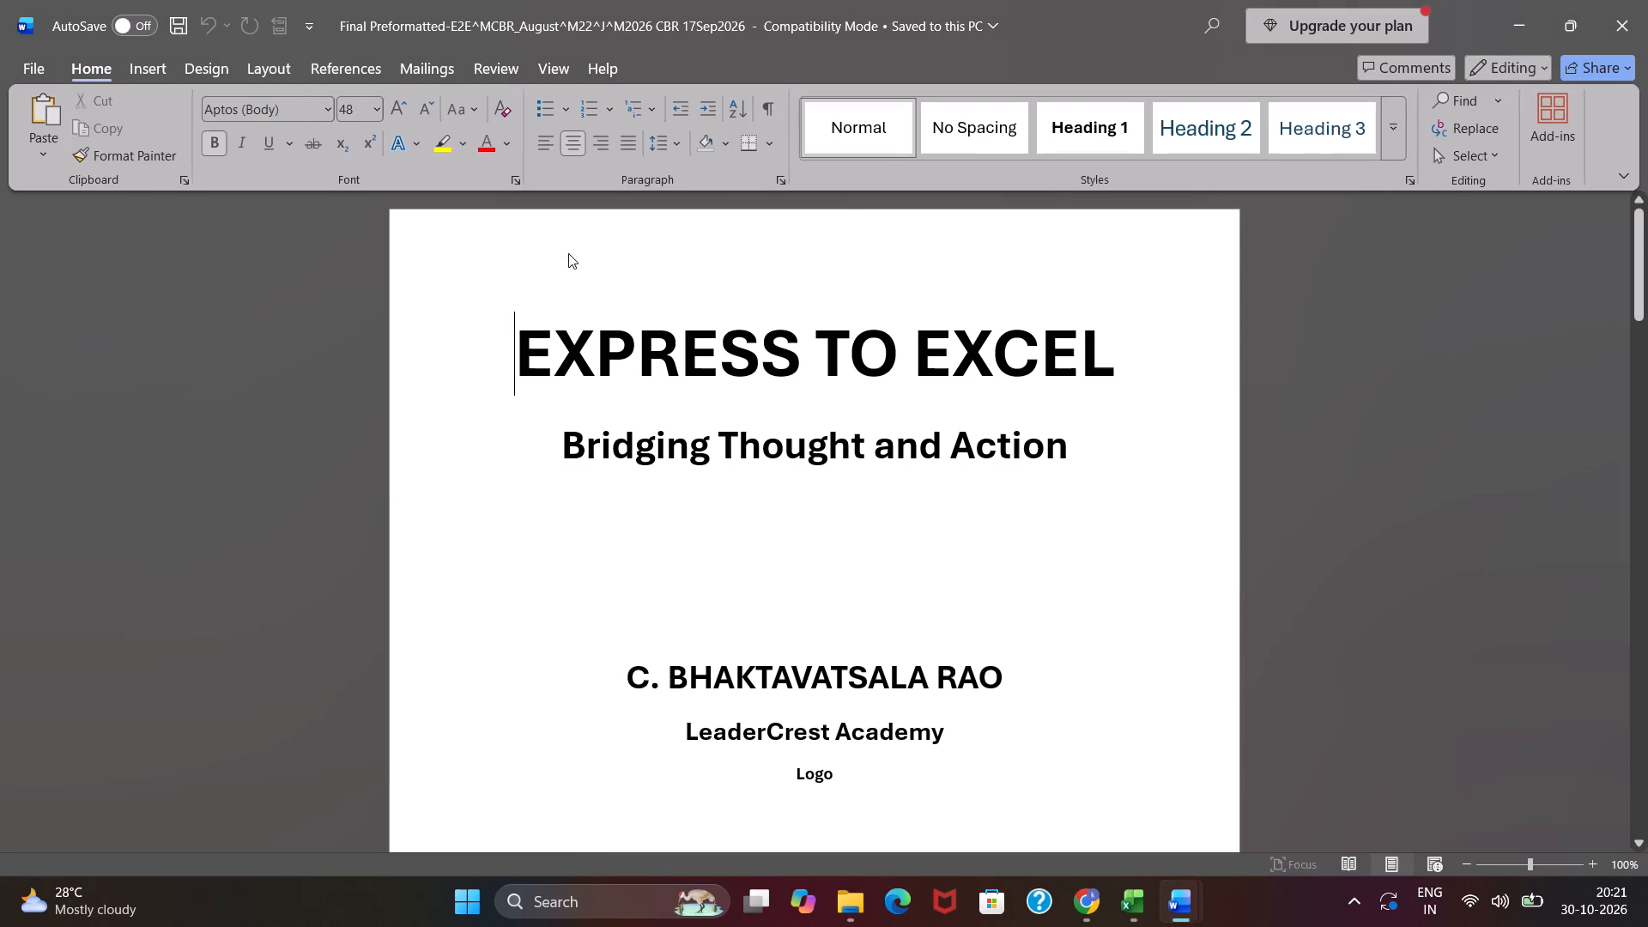
{"action": "left_click", "coordinate": [680, 376]}
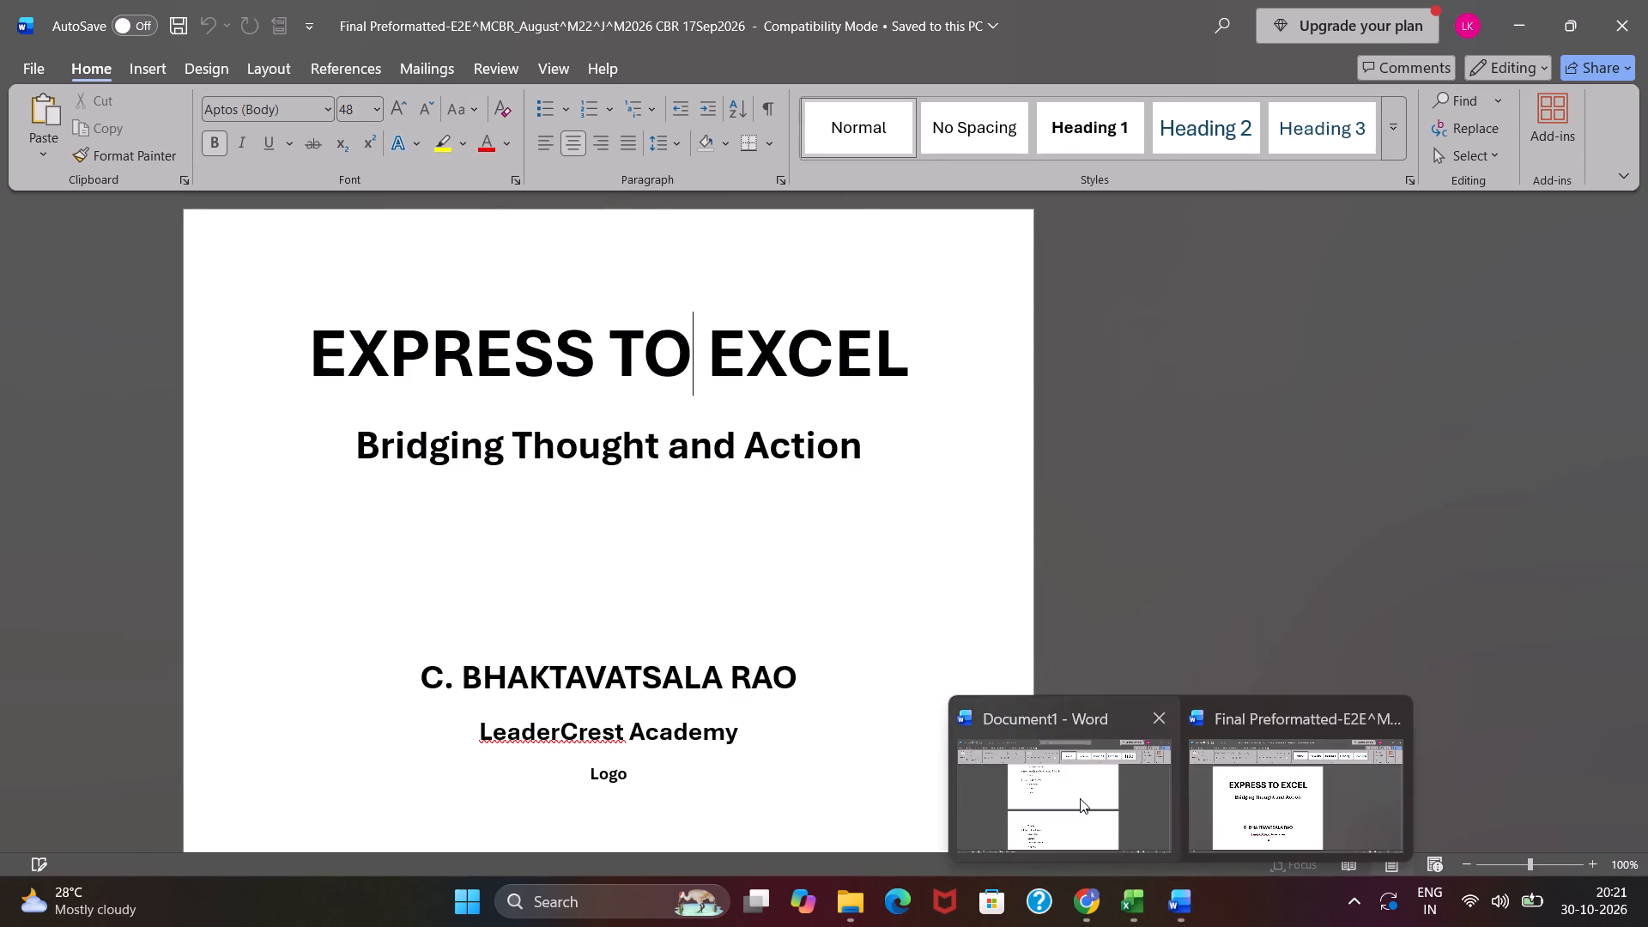
Switch to Document1 and review its font lists from the Tamil section through Express to Excel – English.
{"action": "left_click", "coordinate": [1080, 798]}
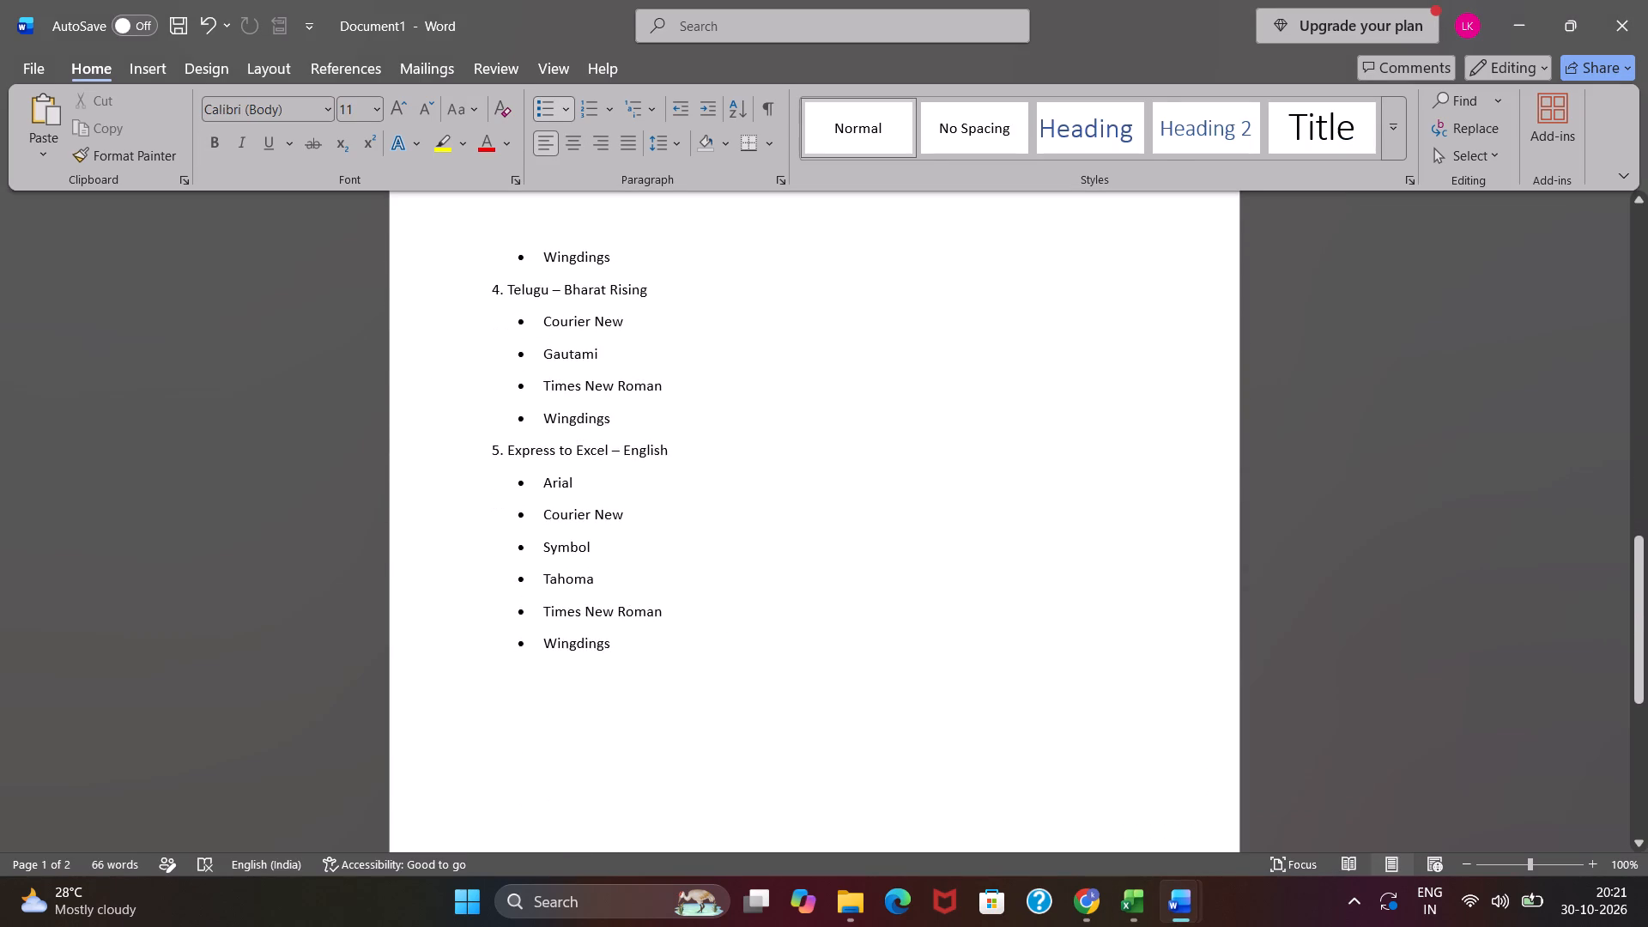
{"action": "scroll", "coordinate": [762, 732], "scroll_direction": "down", "scroll_amount": 1}
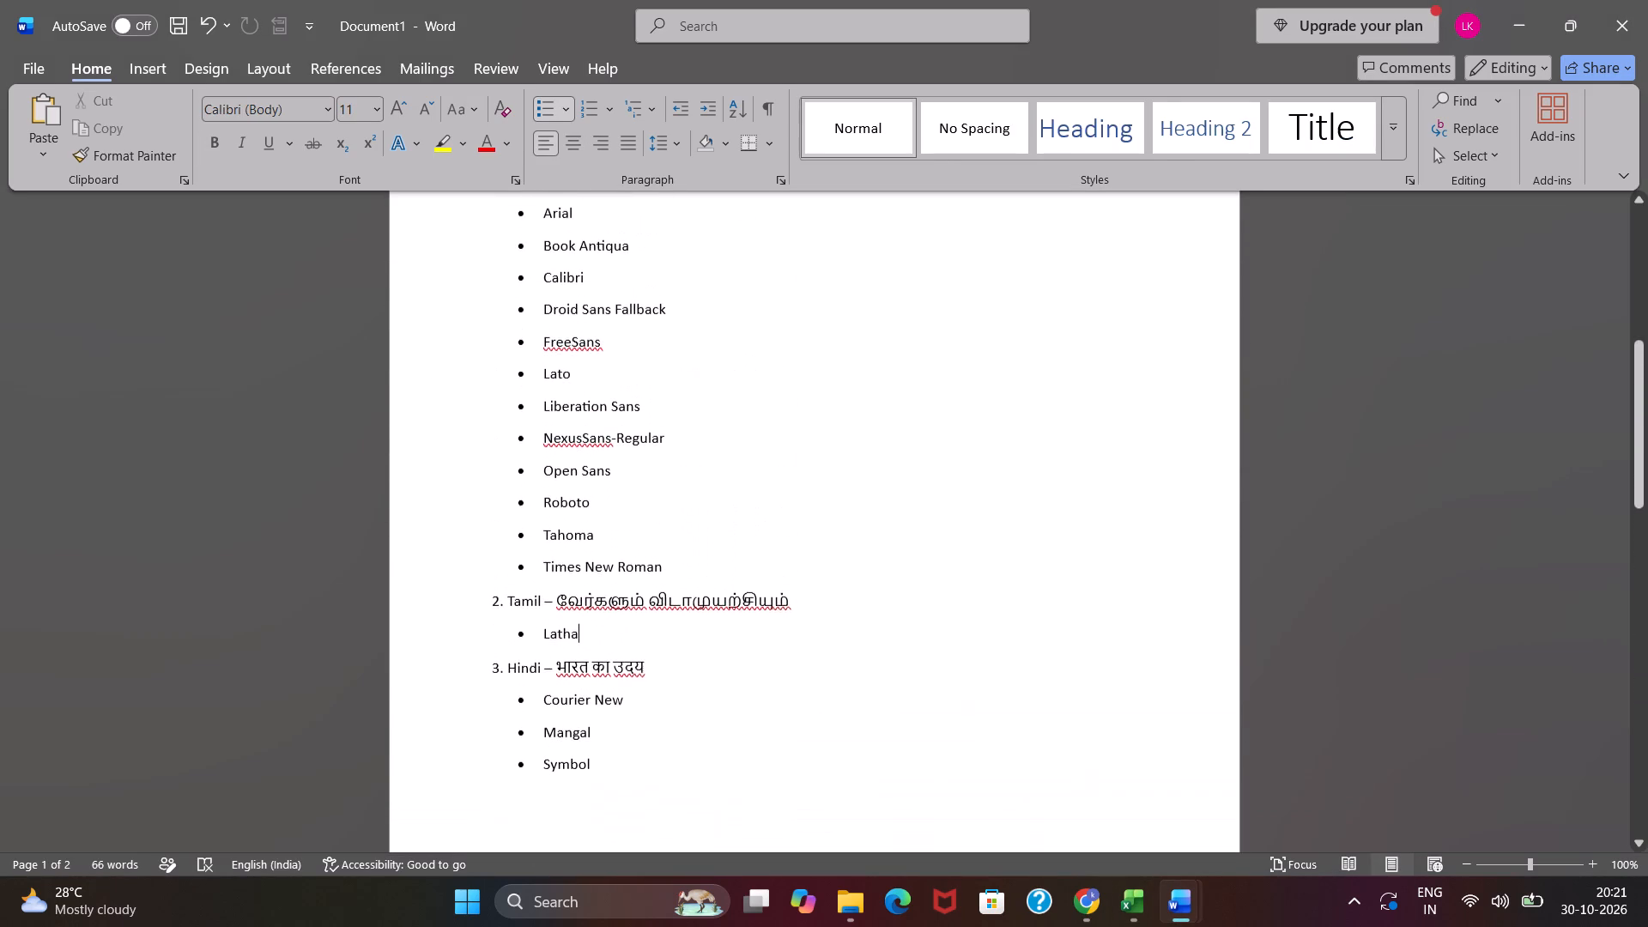
{"action": "scroll", "coordinate": [762, 732], "scroll_direction": "down", "scroll_amount": 1}
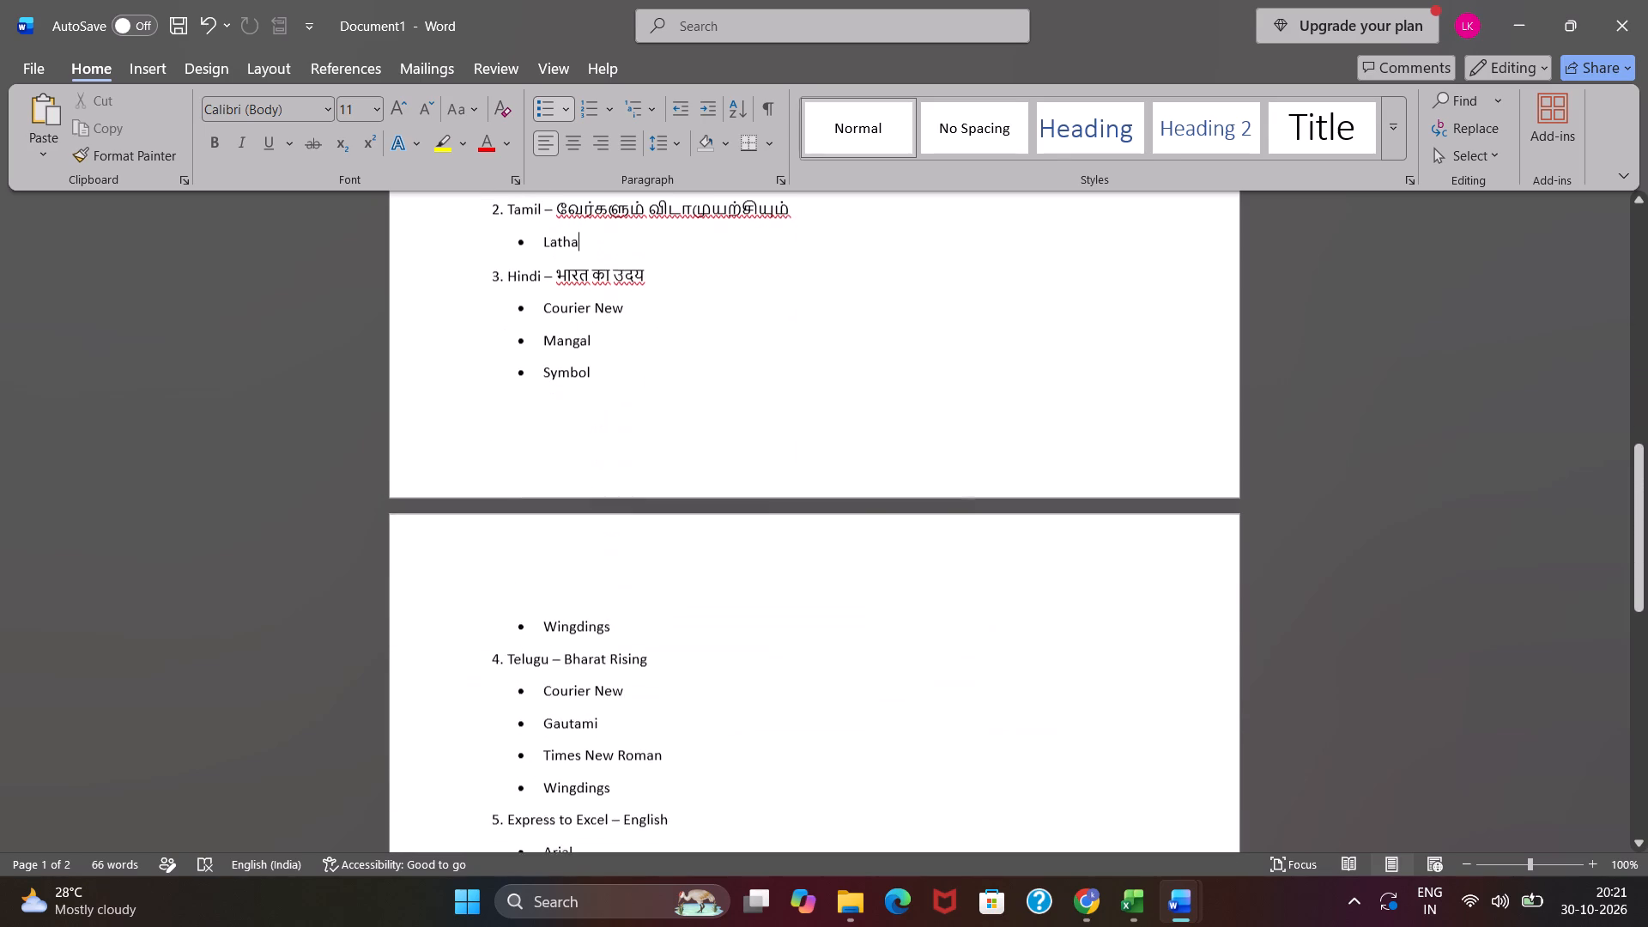
{"action": "scroll", "coordinate": [762, 732], "scroll_direction": "down", "scroll_amount": 2}
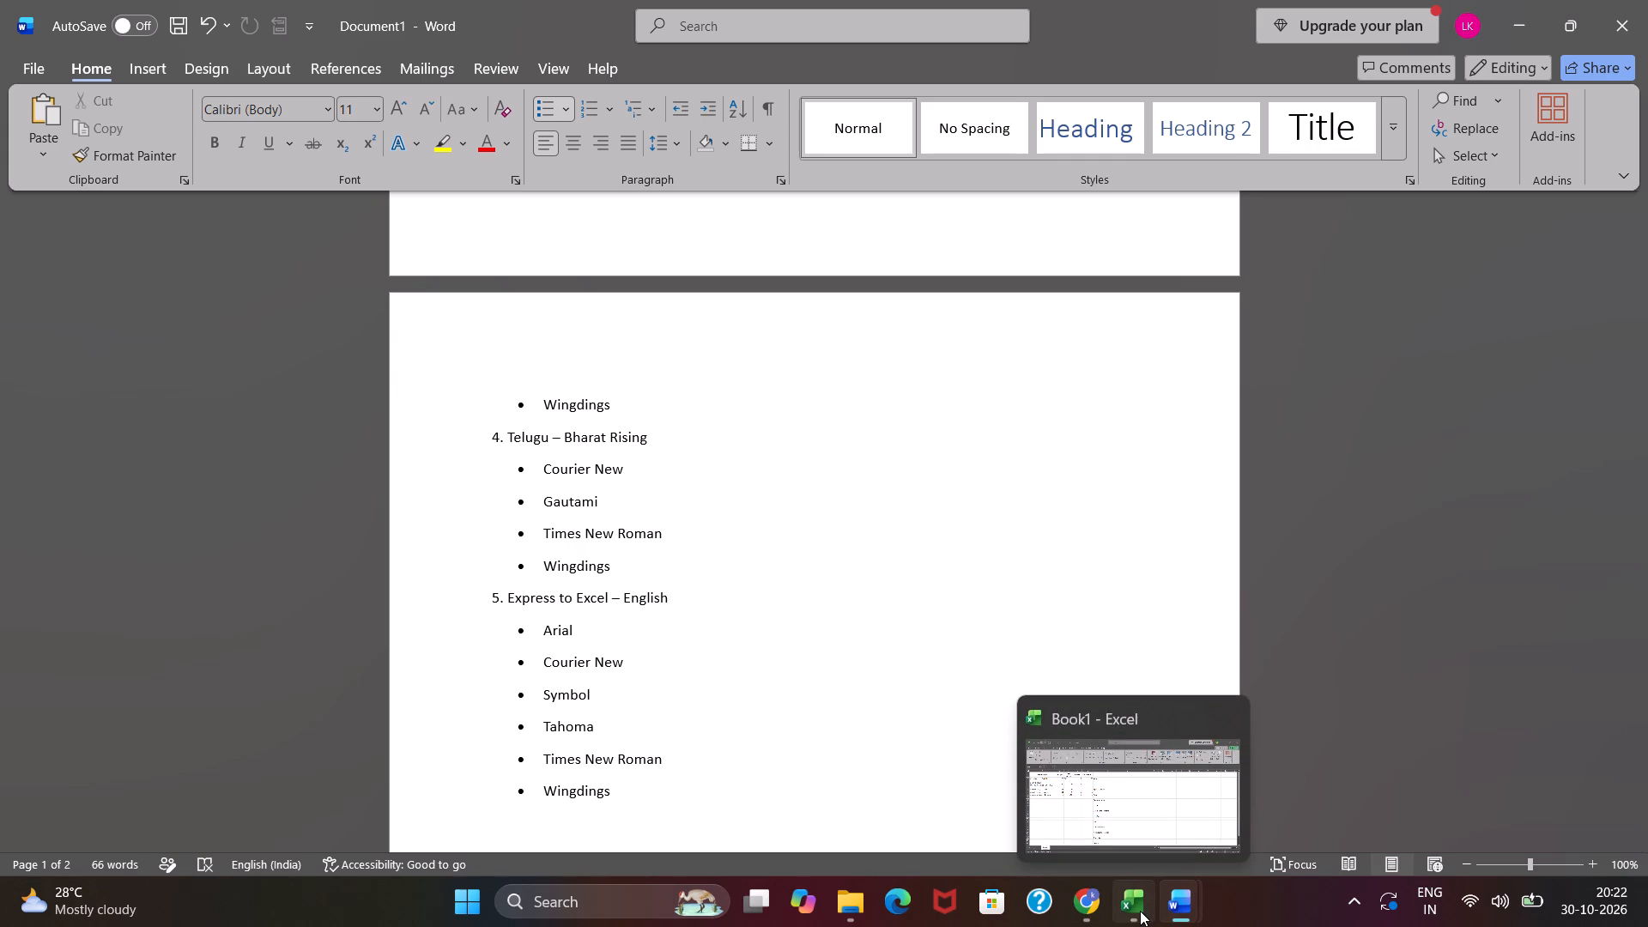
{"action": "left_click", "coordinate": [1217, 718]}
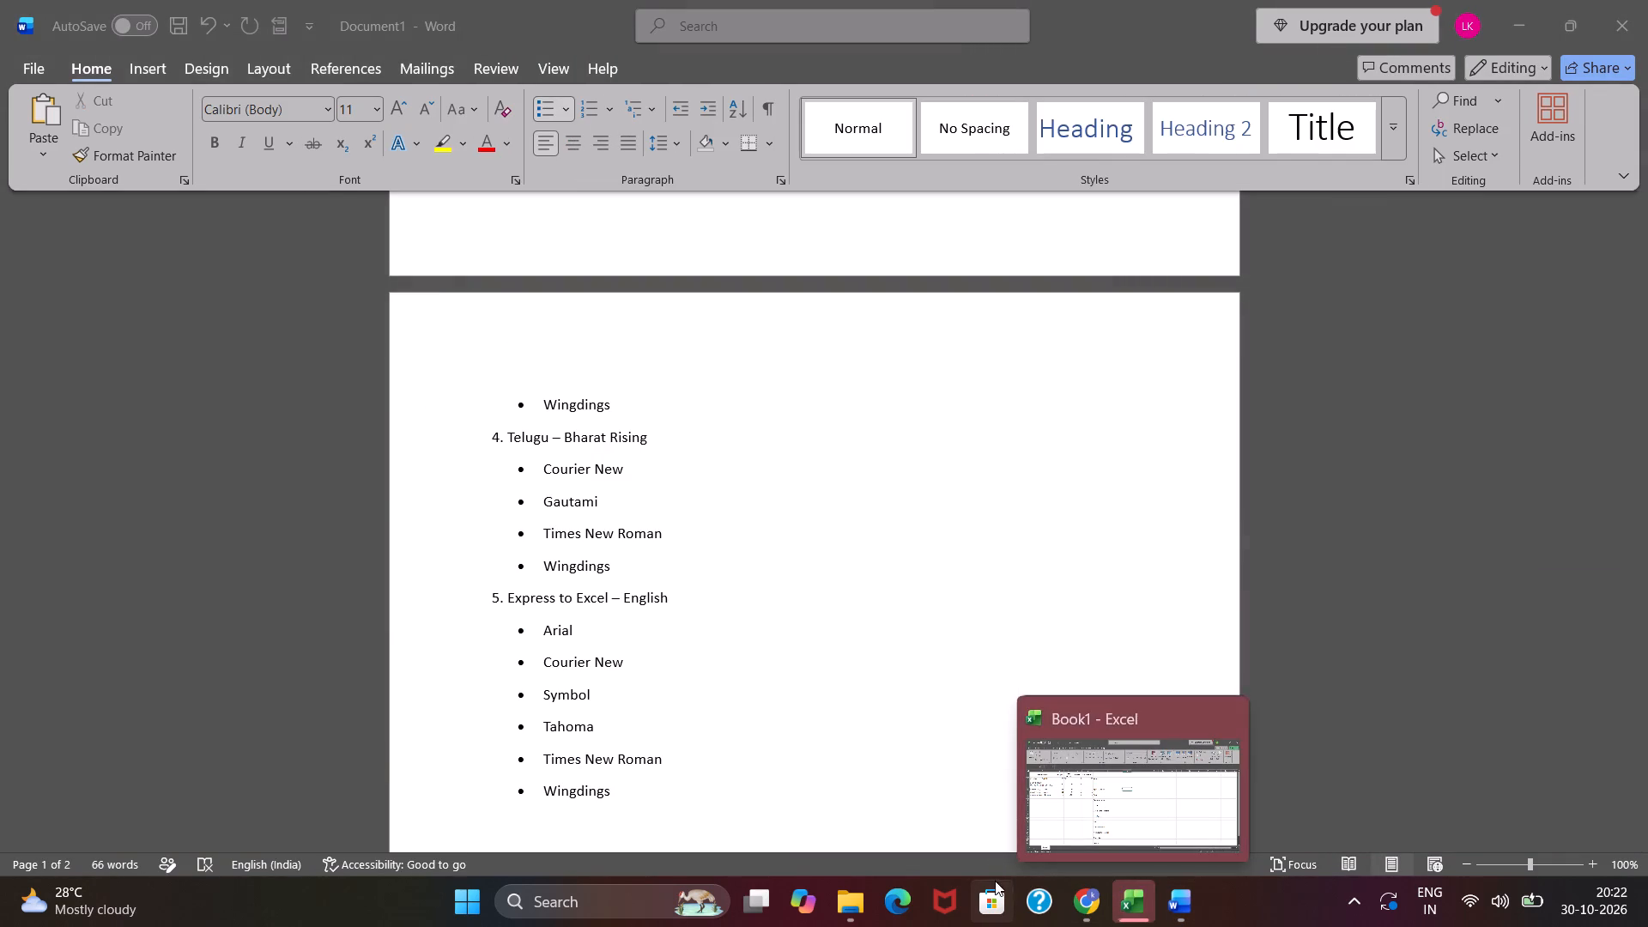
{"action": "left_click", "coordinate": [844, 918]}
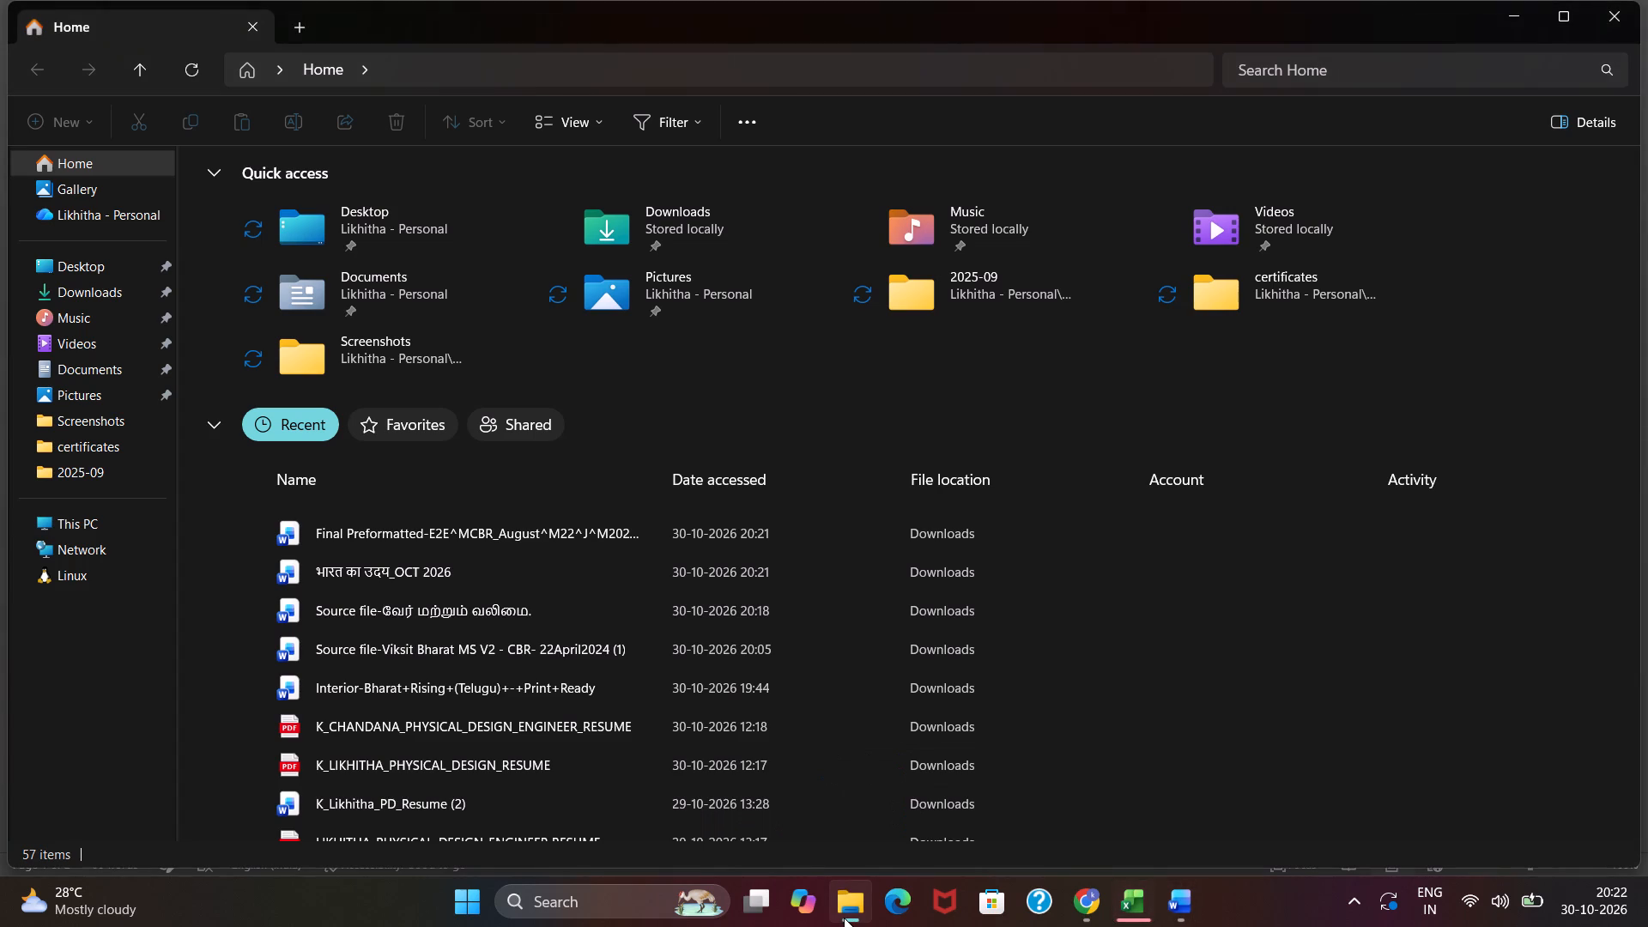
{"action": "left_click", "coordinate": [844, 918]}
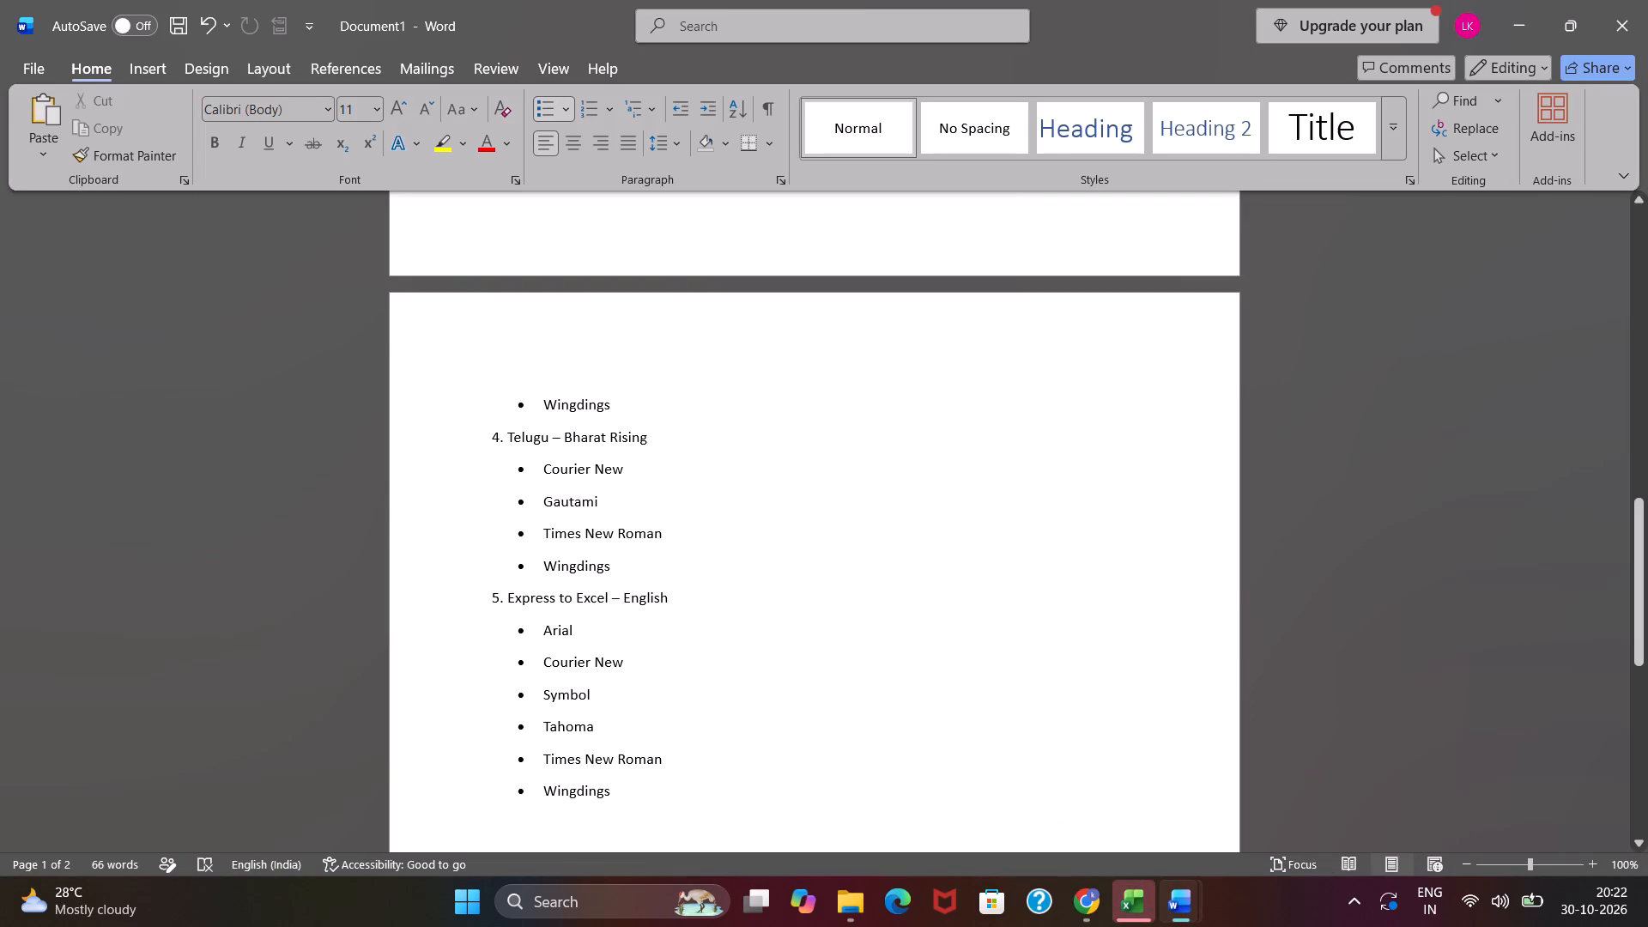
Delete Courier New, Symbol and Wingdings from the Hindi – भारत का उदय font list in Document1, keeping only Mangal.
{"action": "scroll", "coordinate": [583, 688], "scroll_direction": "up", "scroll_amount": 1}
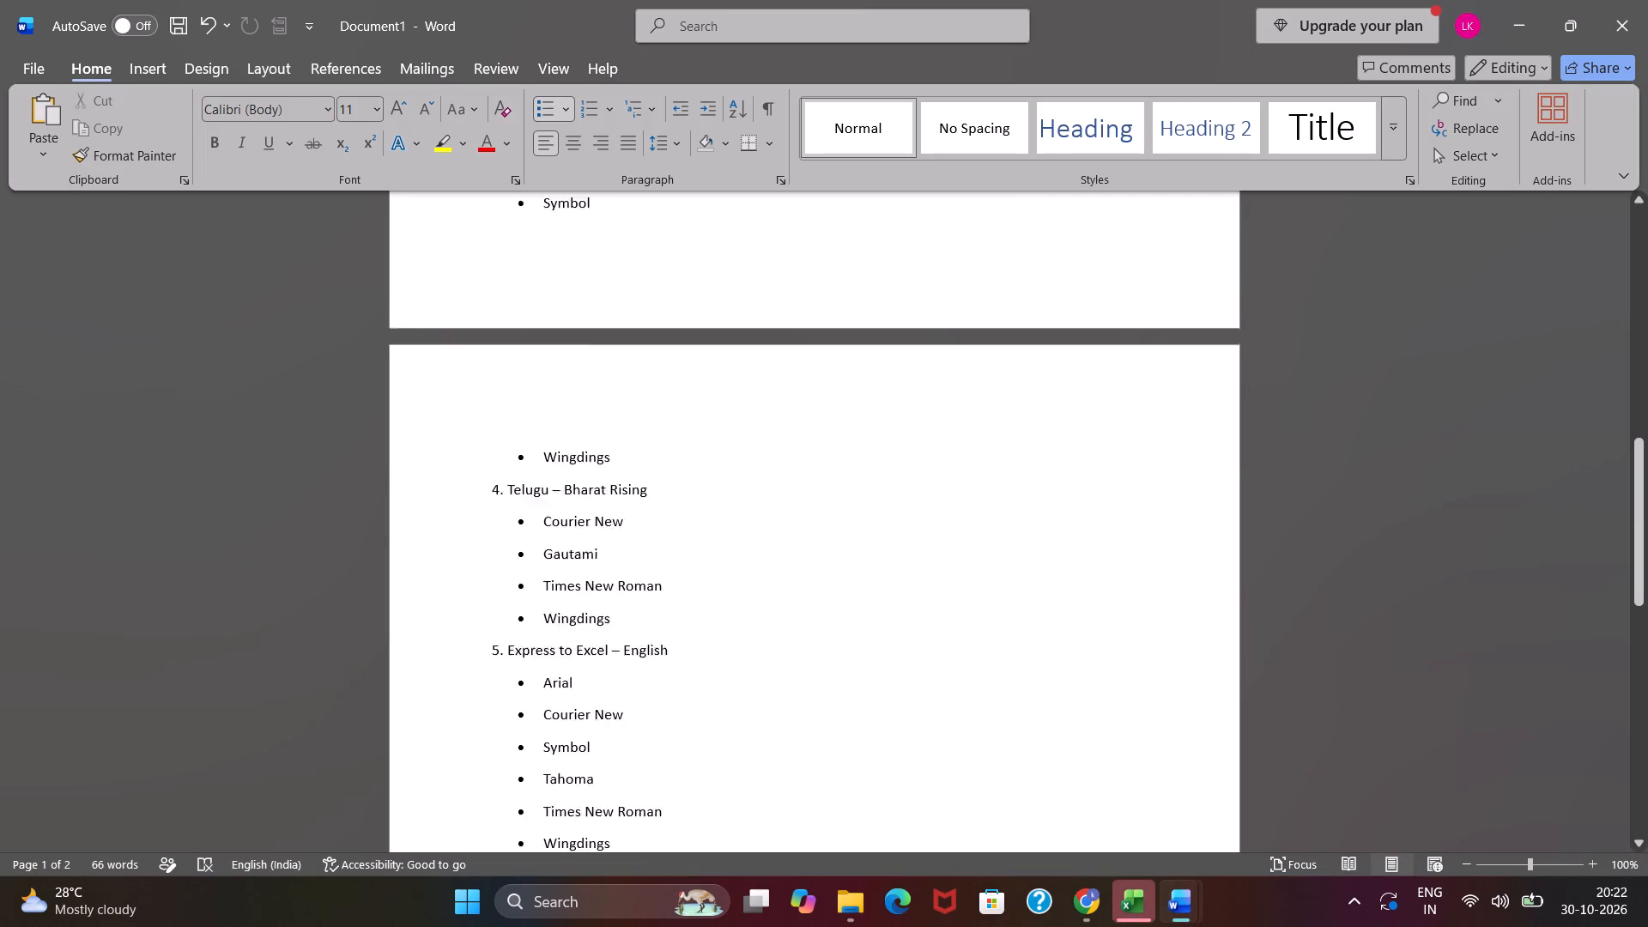
{"action": "scroll", "coordinate": [583, 688], "scroll_direction": "up", "scroll_amount": 3}
{"action": "scroll", "coordinate": [583, 688], "scroll_direction": "down", "scroll_amount": 1}
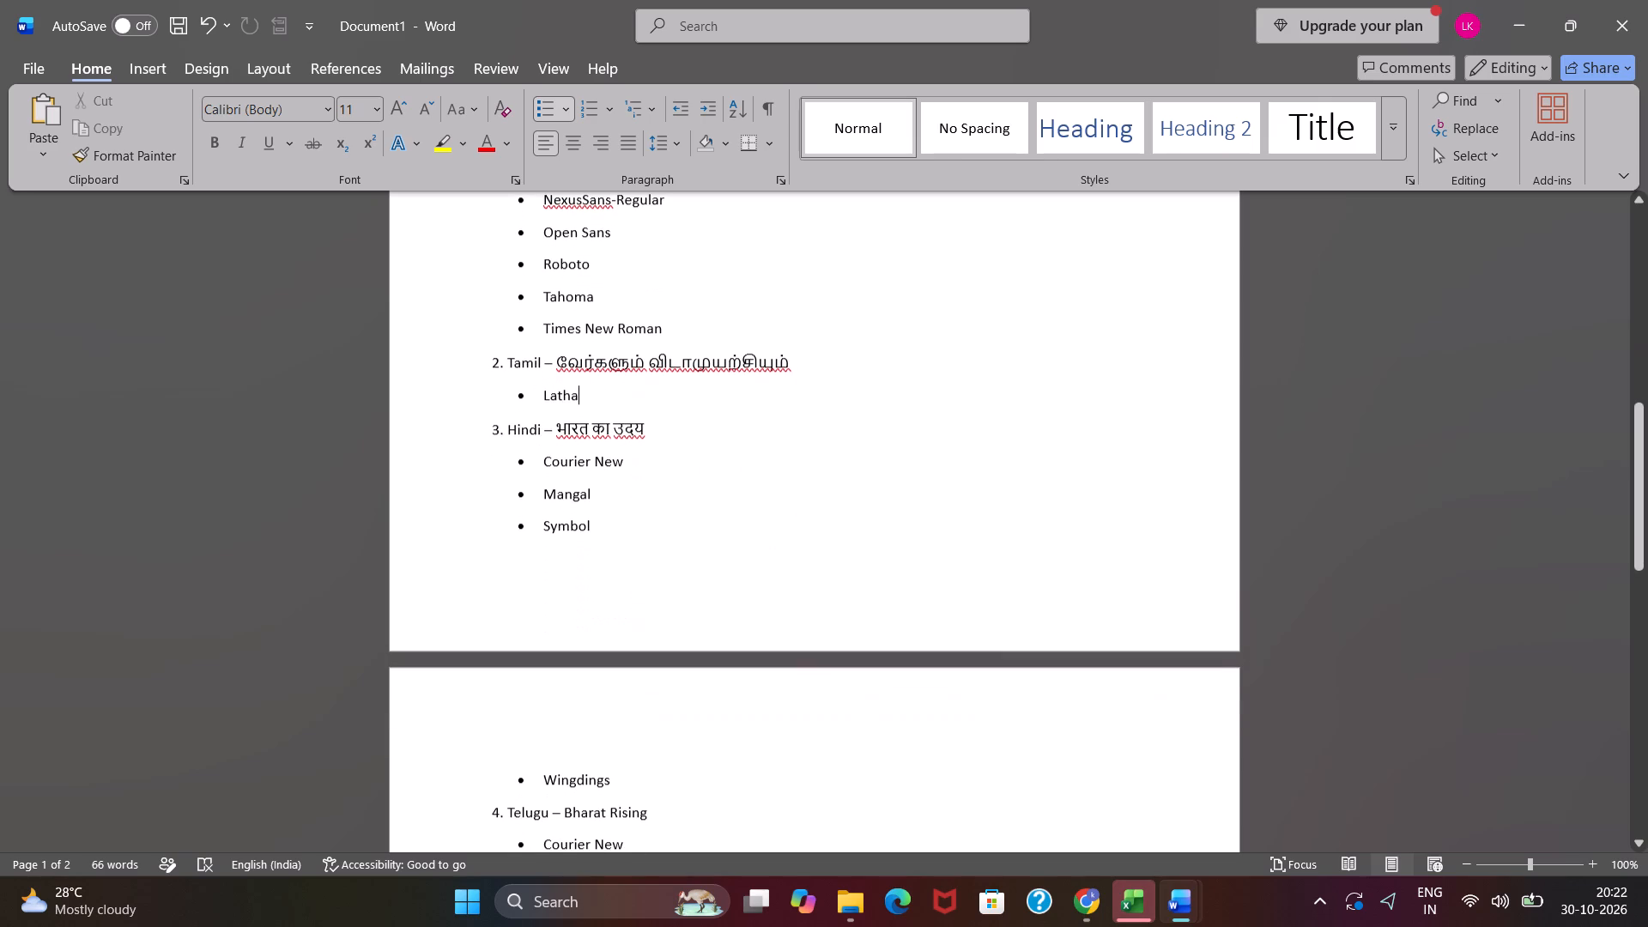
{"action": "left_click_drag", "start_coordinate": [624, 469], "coordinate": [541, 451]}
{"action": "key", "text": "BackSpace"}
{"action": "left_click_drag", "start_coordinate": [544, 490], "coordinate": [619, 526]}
{"action": "key", "text": "BackSpace"}
{"action": "scroll", "coordinate": [619, 526], "scroll_direction": "up", "scroll_amount": 1}
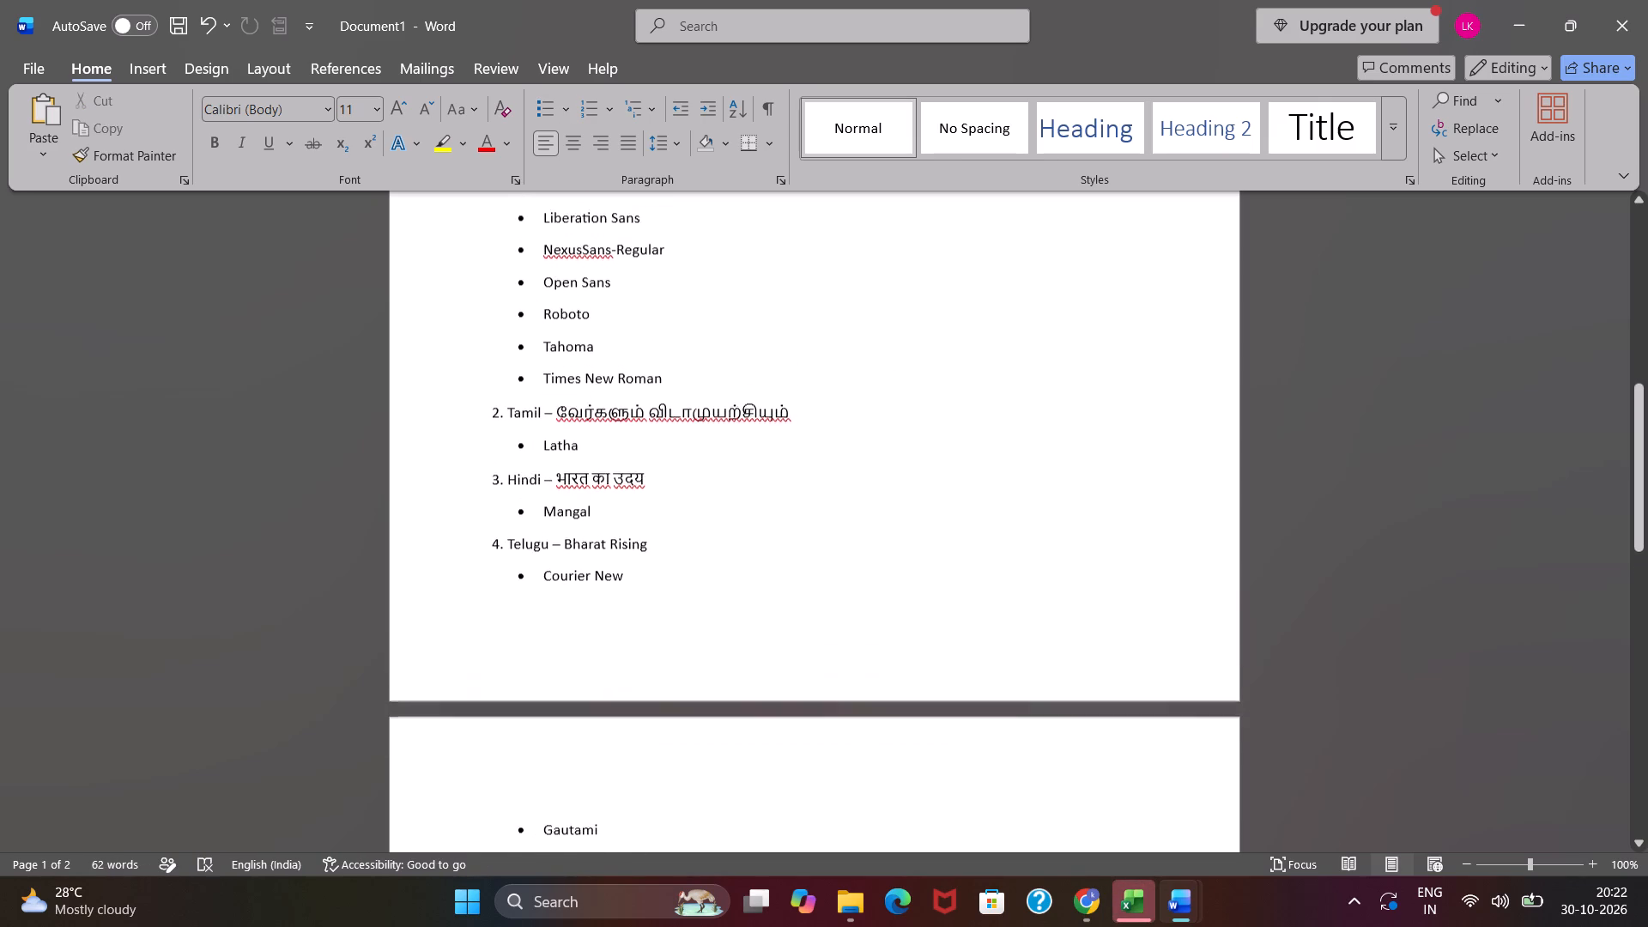
{"action": "scroll", "coordinate": [619, 526], "scroll_direction": "up", "scroll_amount": 2}
{"action": "scroll", "coordinate": [619, 526], "scroll_direction": "down", "scroll_amount": 1}
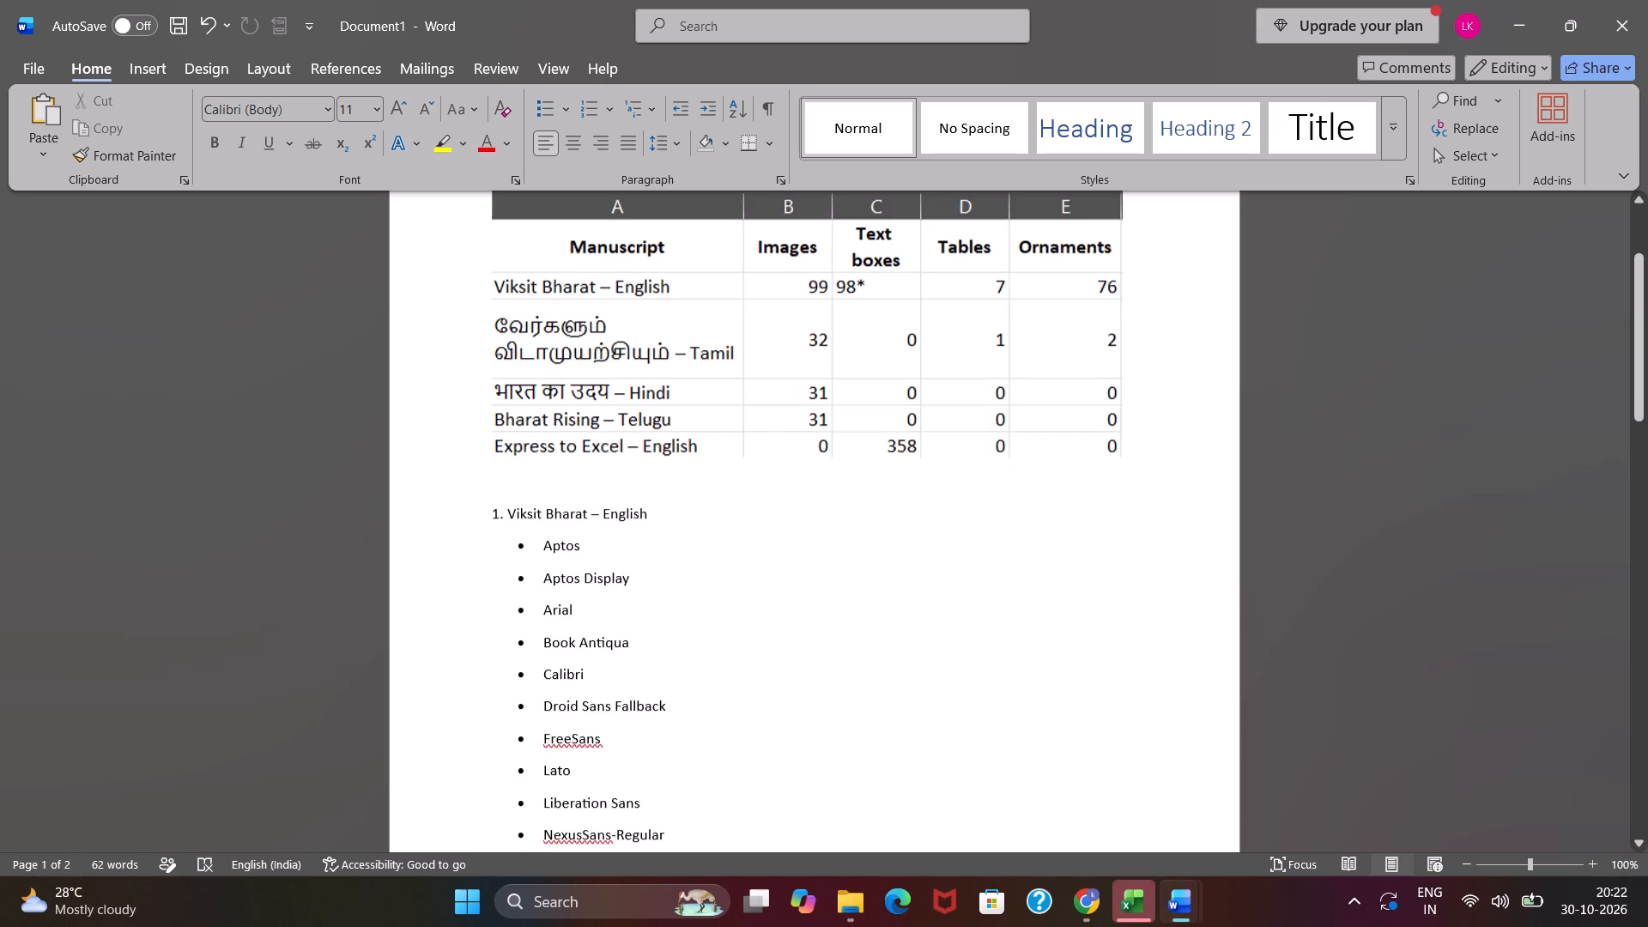
{"action": "scroll", "coordinate": [619, 526], "scroll_direction": "down", "scroll_amount": 1}
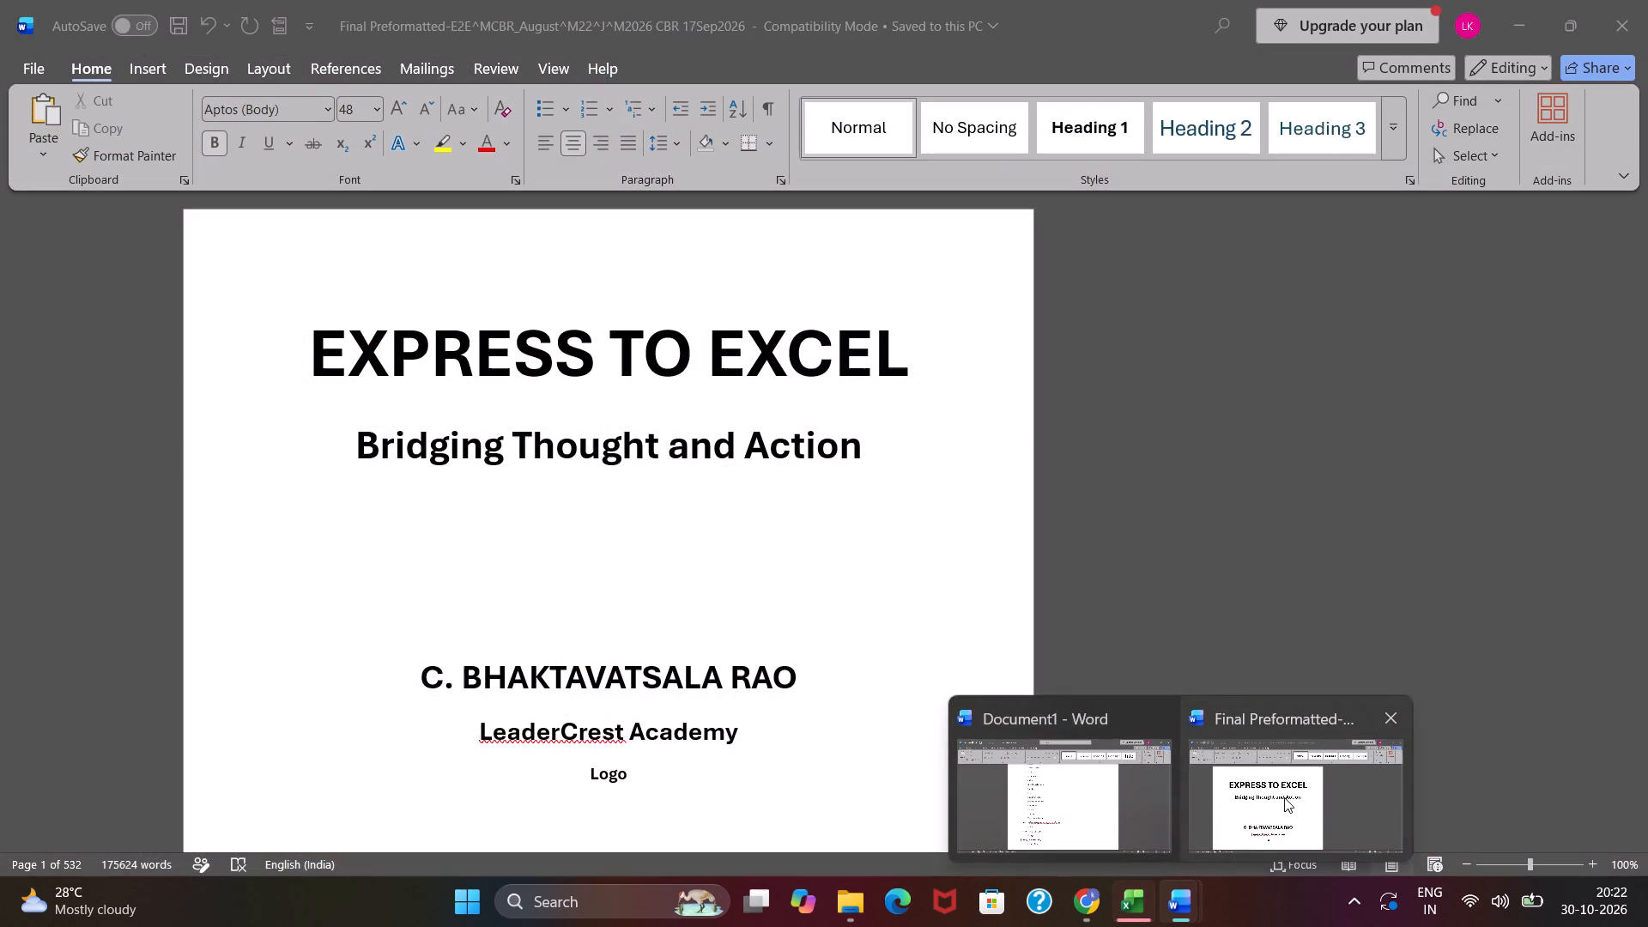
Switch to the Express to Excel manuscript and check the font of its text from the Preface through the Chapter 1 body paragraphs before Case 1.3.
{"action": "left_click", "coordinate": [1284, 797]}
{"action": "scroll", "coordinate": [733, 671], "scroll_direction": "down", "scroll_amount": 10}
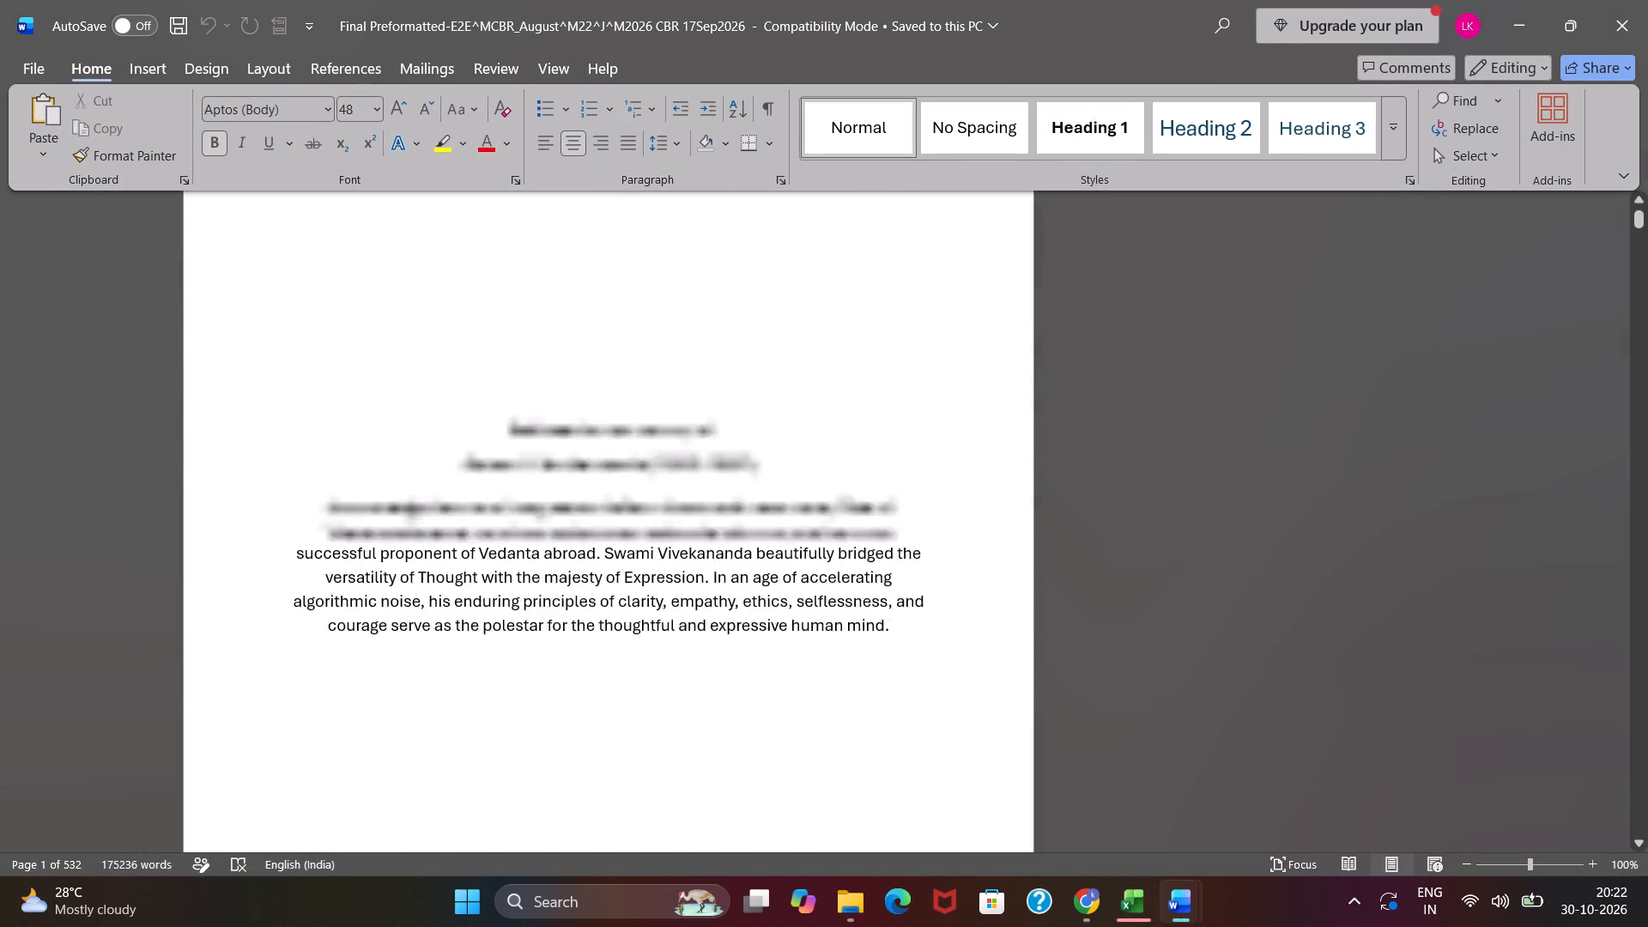
{"action": "scroll", "coordinate": [733, 671], "scroll_direction": "down", "scroll_amount": 1}
{"action": "scroll", "coordinate": [733, 671], "scroll_direction": "up", "scroll_amount": 1}
{"action": "left_click", "coordinate": [721, 589]}
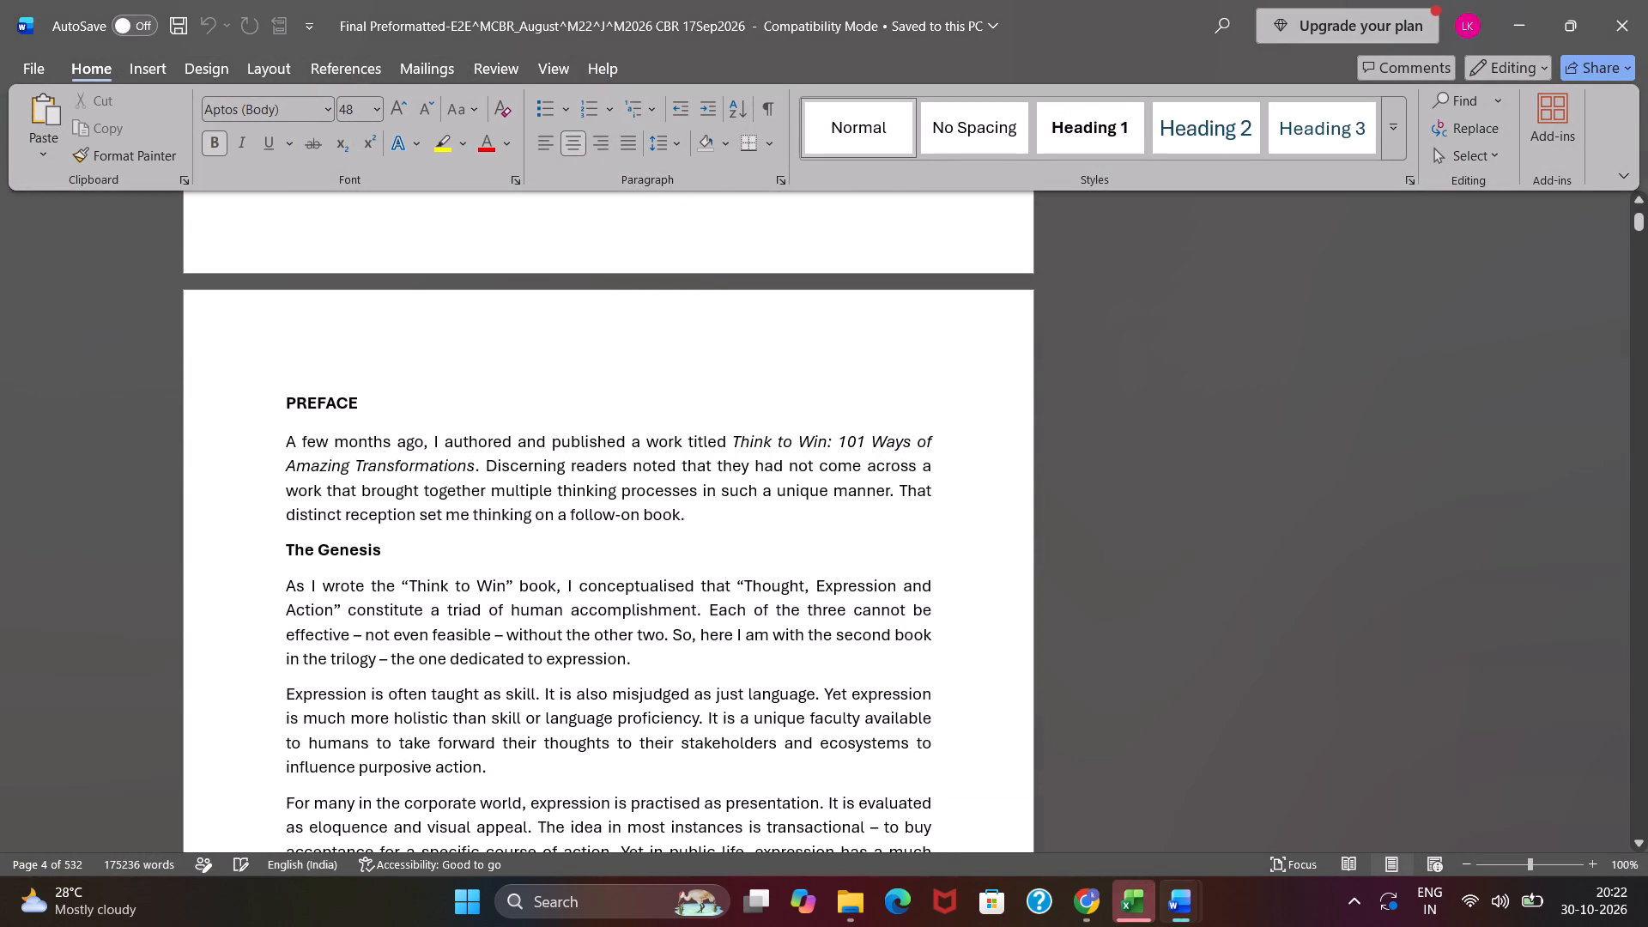
{"action": "left_click", "coordinate": [337, 546]}
{"action": "scroll", "coordinate": [337, 546], "scroll_direction": "down", "scroll_amount": 9}
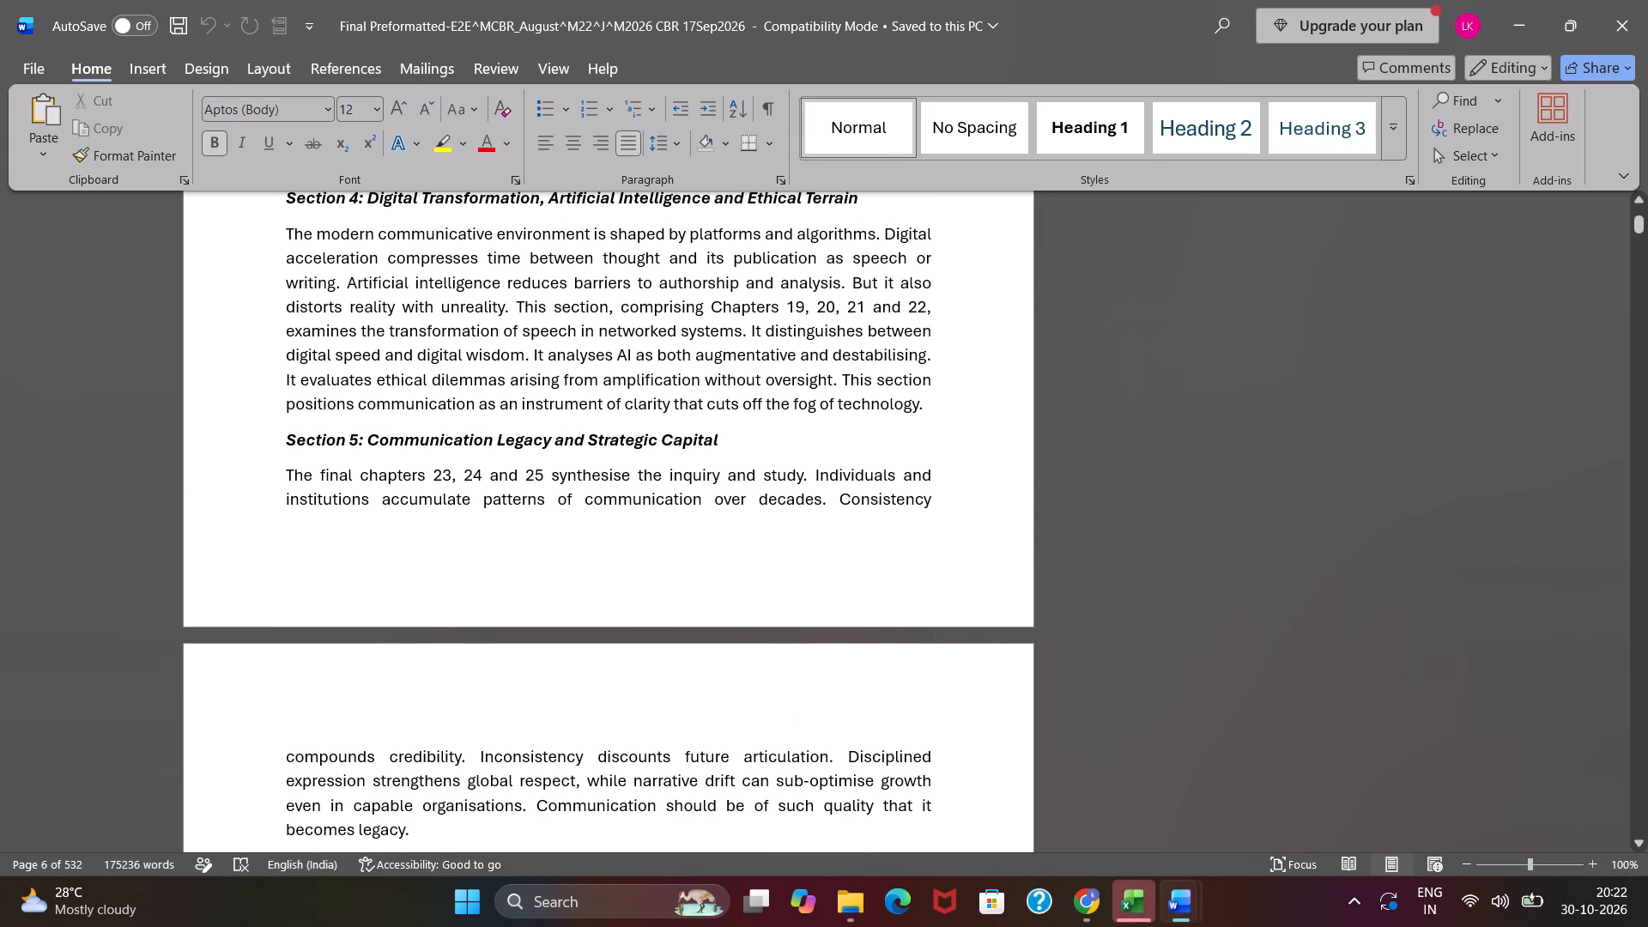
{"action": "left_click", "coordinate": [432, 435]}
{"action": "scroll", "coordinate": [503, 670], "scroll_direction": "down", "scroll_amount": 9}
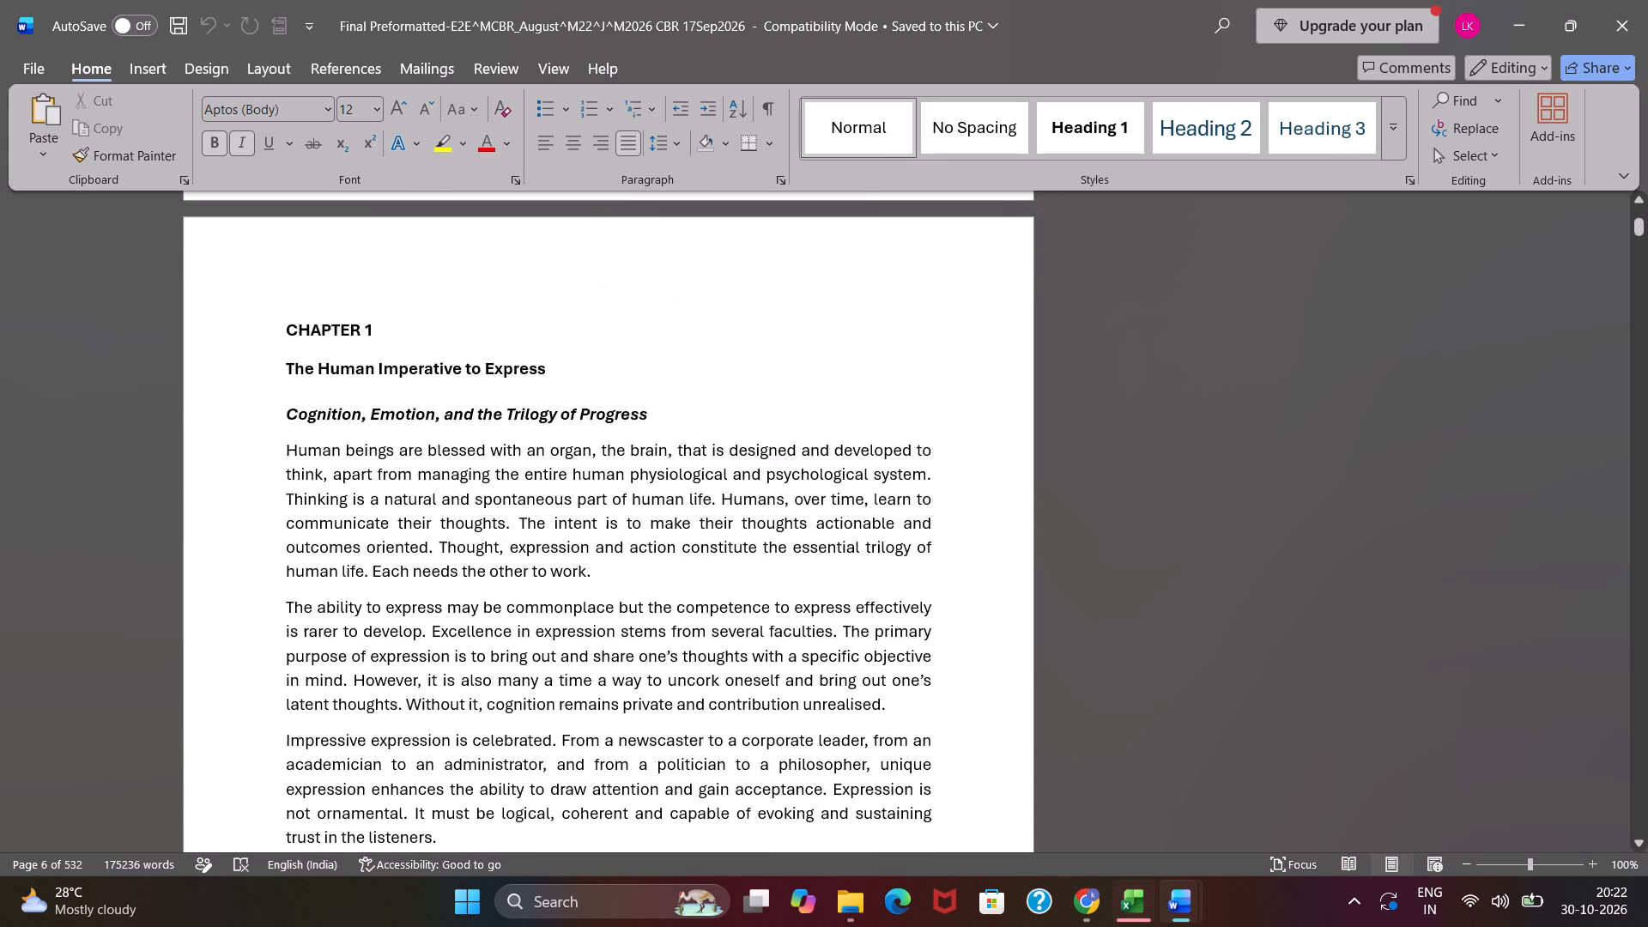
{"action": "left_click", "coordinate": [493, 519]}
{"action": "scroll", "coordinate": [493, 519], "scroll_direction": "down", "scroll_amount": 8}
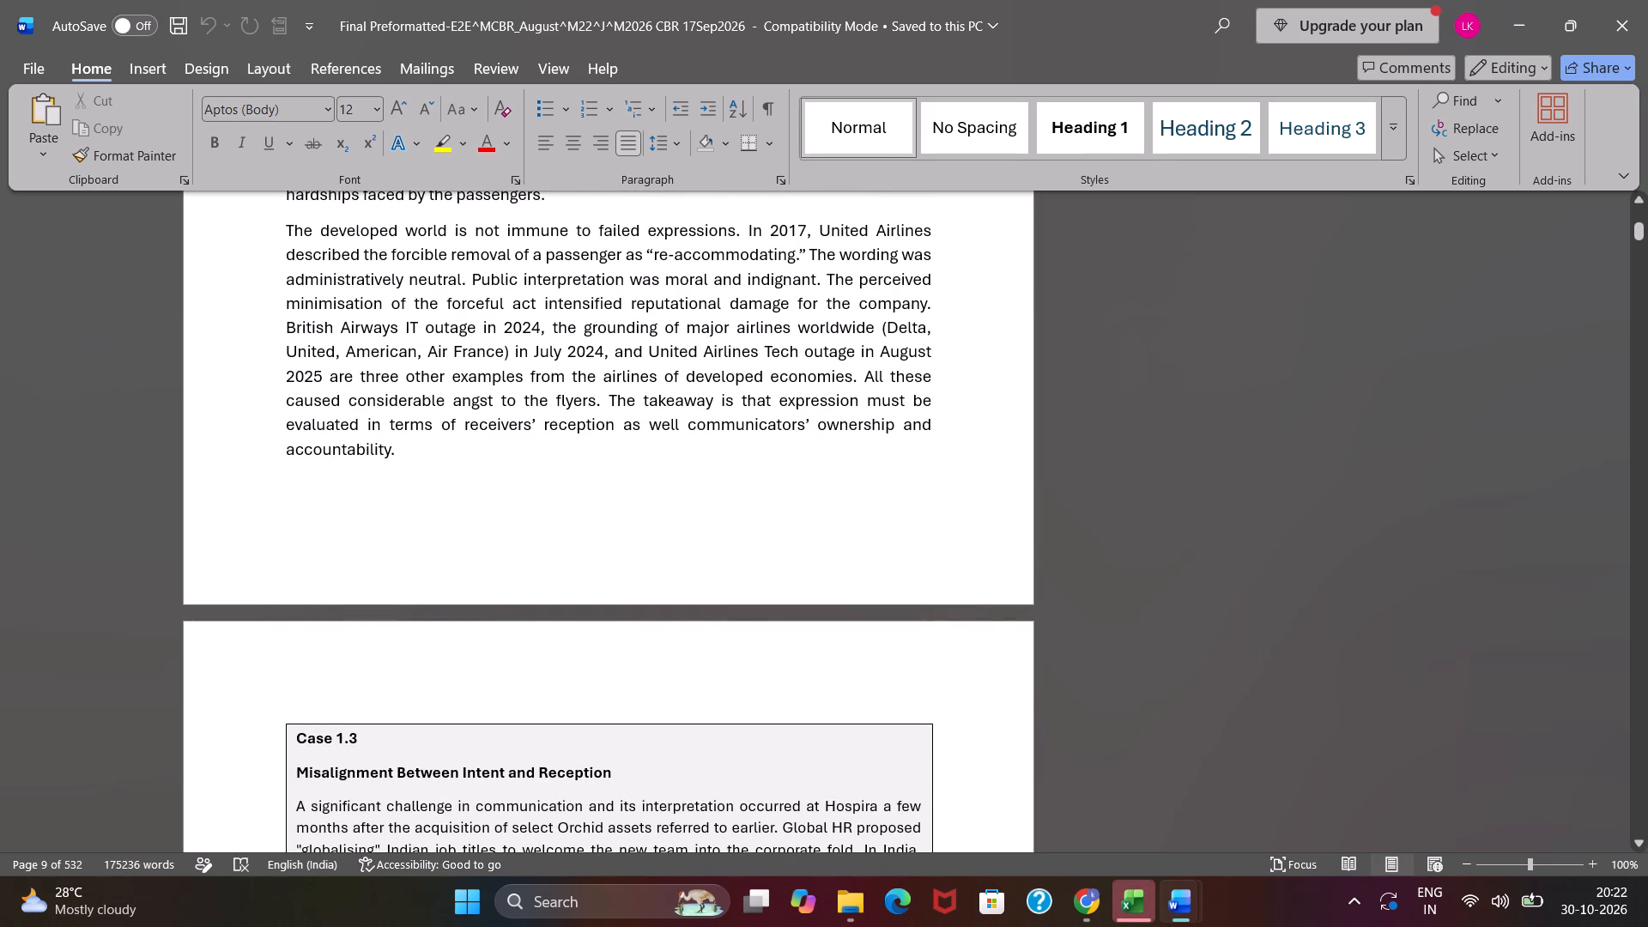
{"action": "left_click", "coordinate": [493, 427]}
Check the font of the Case 2.7 box text and the body paragraph before Case 3.1 in the Express to Excel manuscript.
{"action": "scroll", "coordinate": [493, 427], "scroll_direction": "down", "scroll_amount": 15}
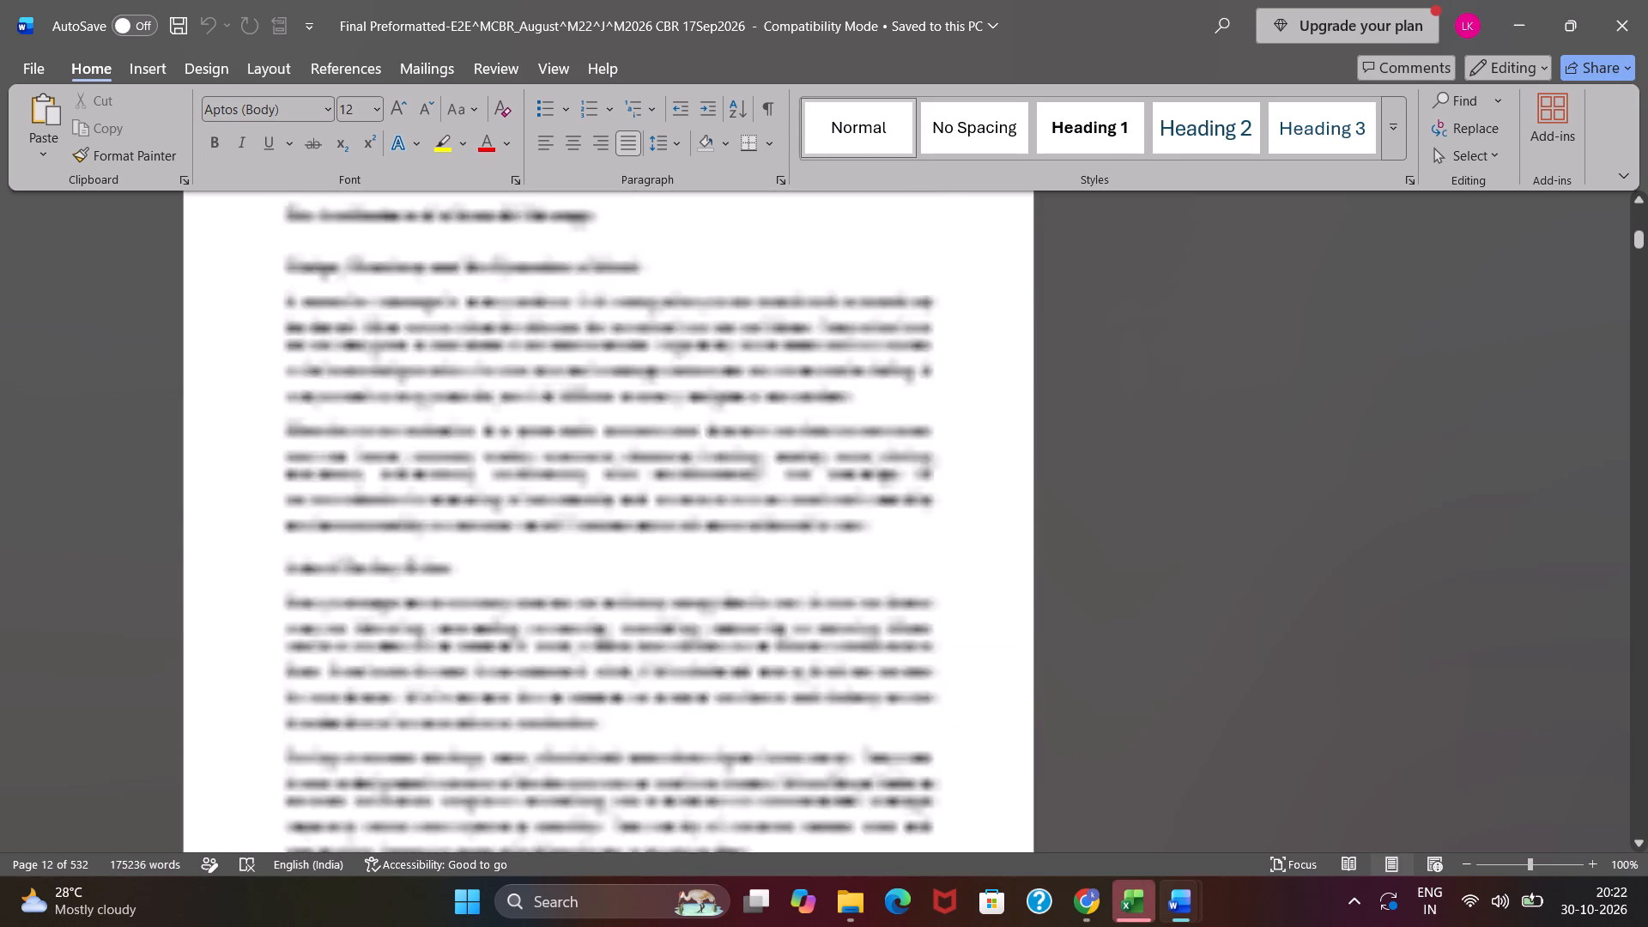
{"action": "scroll", "coordinate": [493, 427], "scroll_direction": "down", "scroll_amount": 16}
{"action": "scroll", "coordinate": [493, 427], "scroll_direction": "up", "scroll_amount": 5}
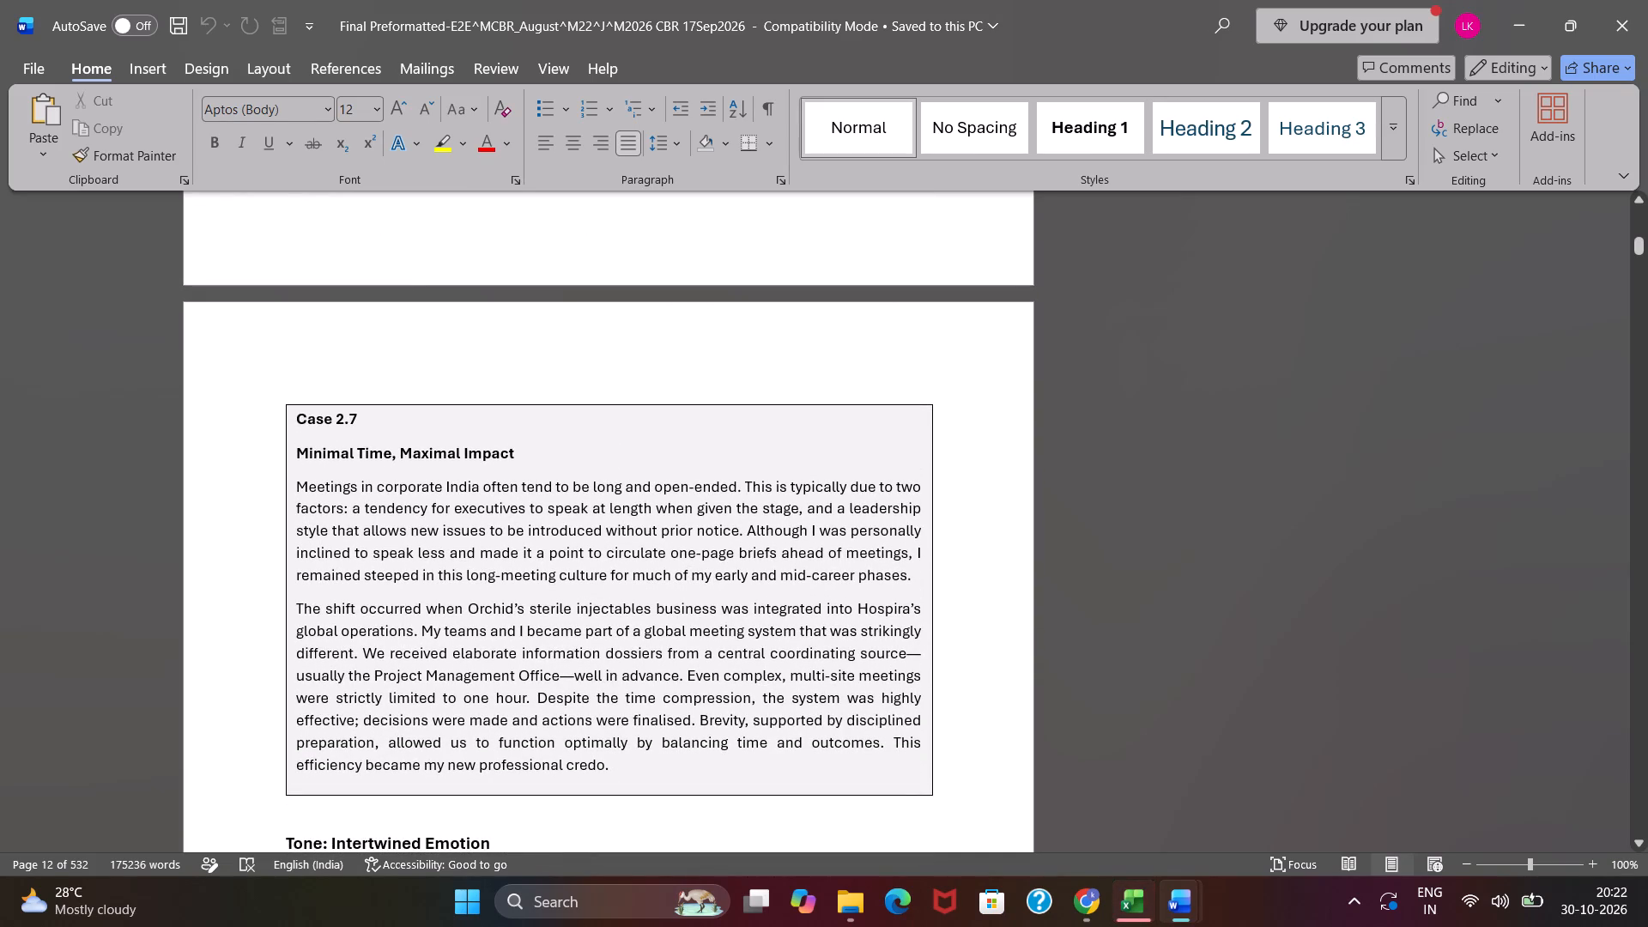
{"action": "left_click", "coordinate": [492, 478]}
{"action": "scroll", "coordinate": [492, 478], "scroll_direction": "down", "scroll_amount": 16}
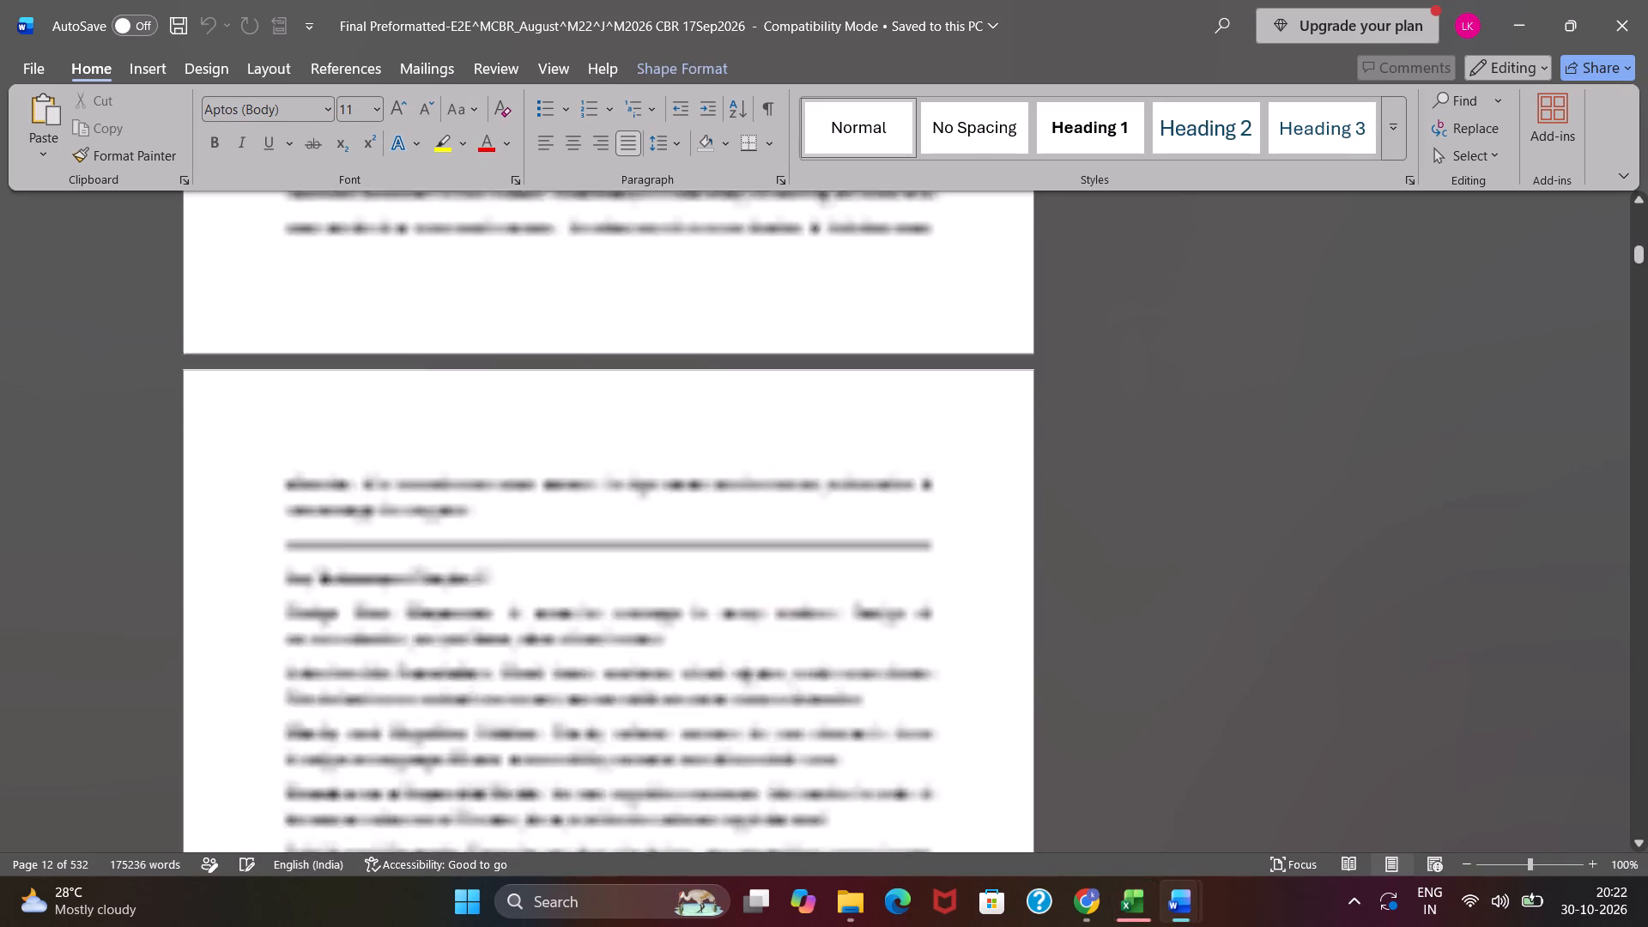
{"action": "scroll", "coordinate": [492, 478], "scroll_direction": "up", "scroll_amount": 1}
{"action": "left_click", "coordinate": [477, 333]}
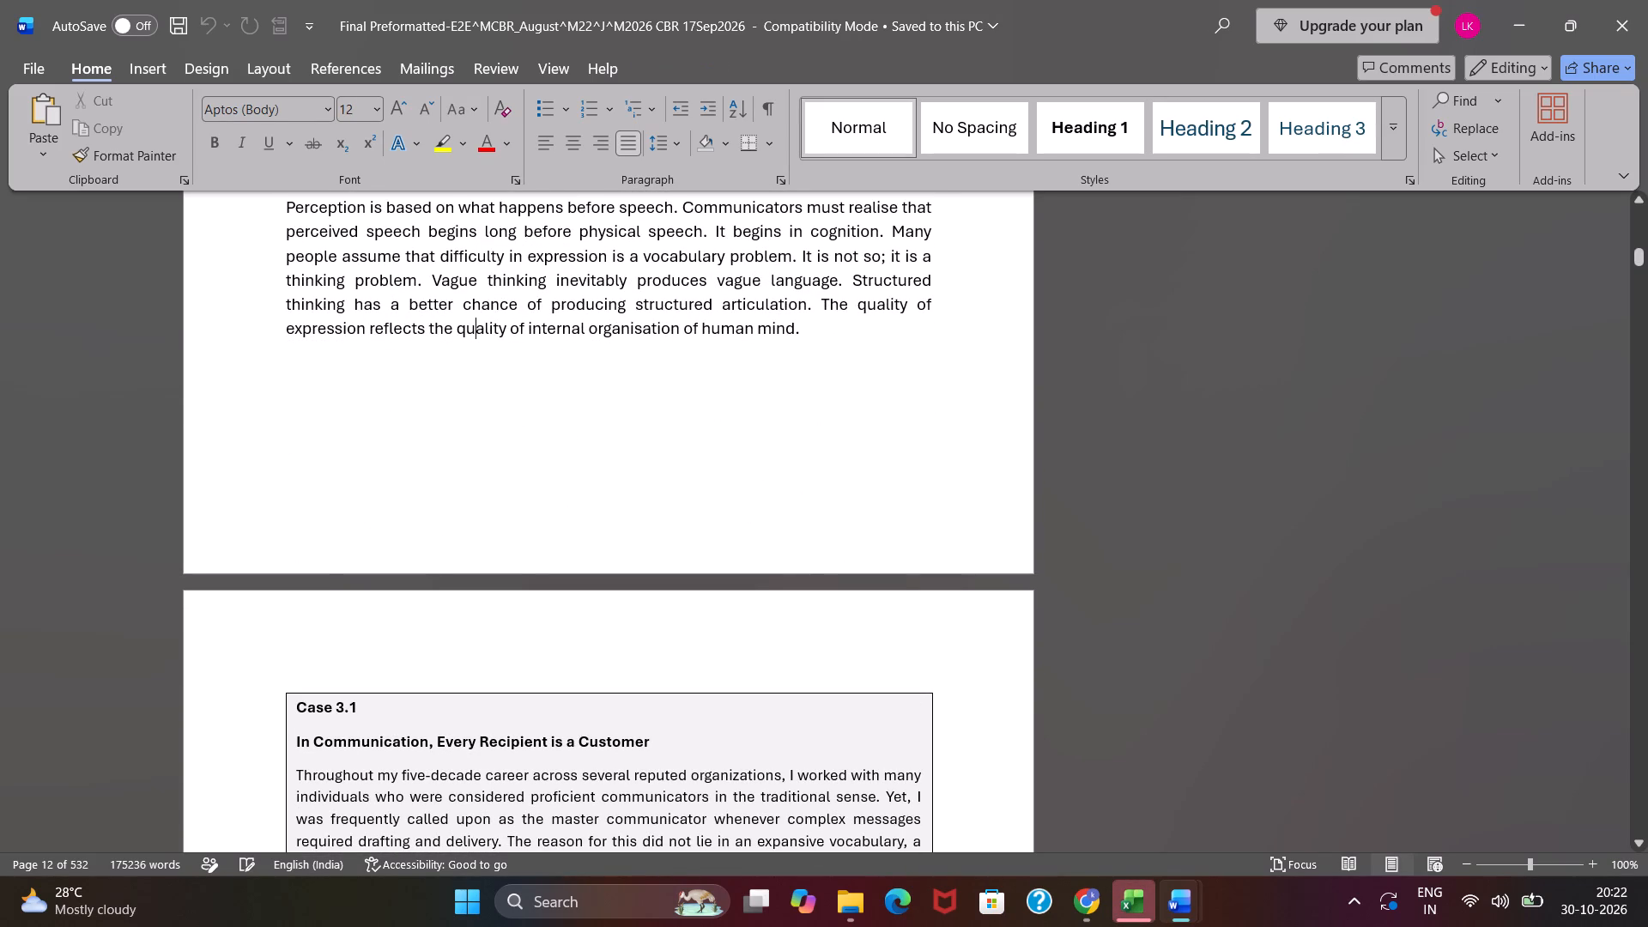
Check the font in the Express to Excel manuscript from the Reading Expands Expressive Capacity section to the Tone Misalignment Destroys Trust heading.
{"action": "scroll", "coordinate": [477, 333], "scroll_direction": "down", "scroll_amount": 12}
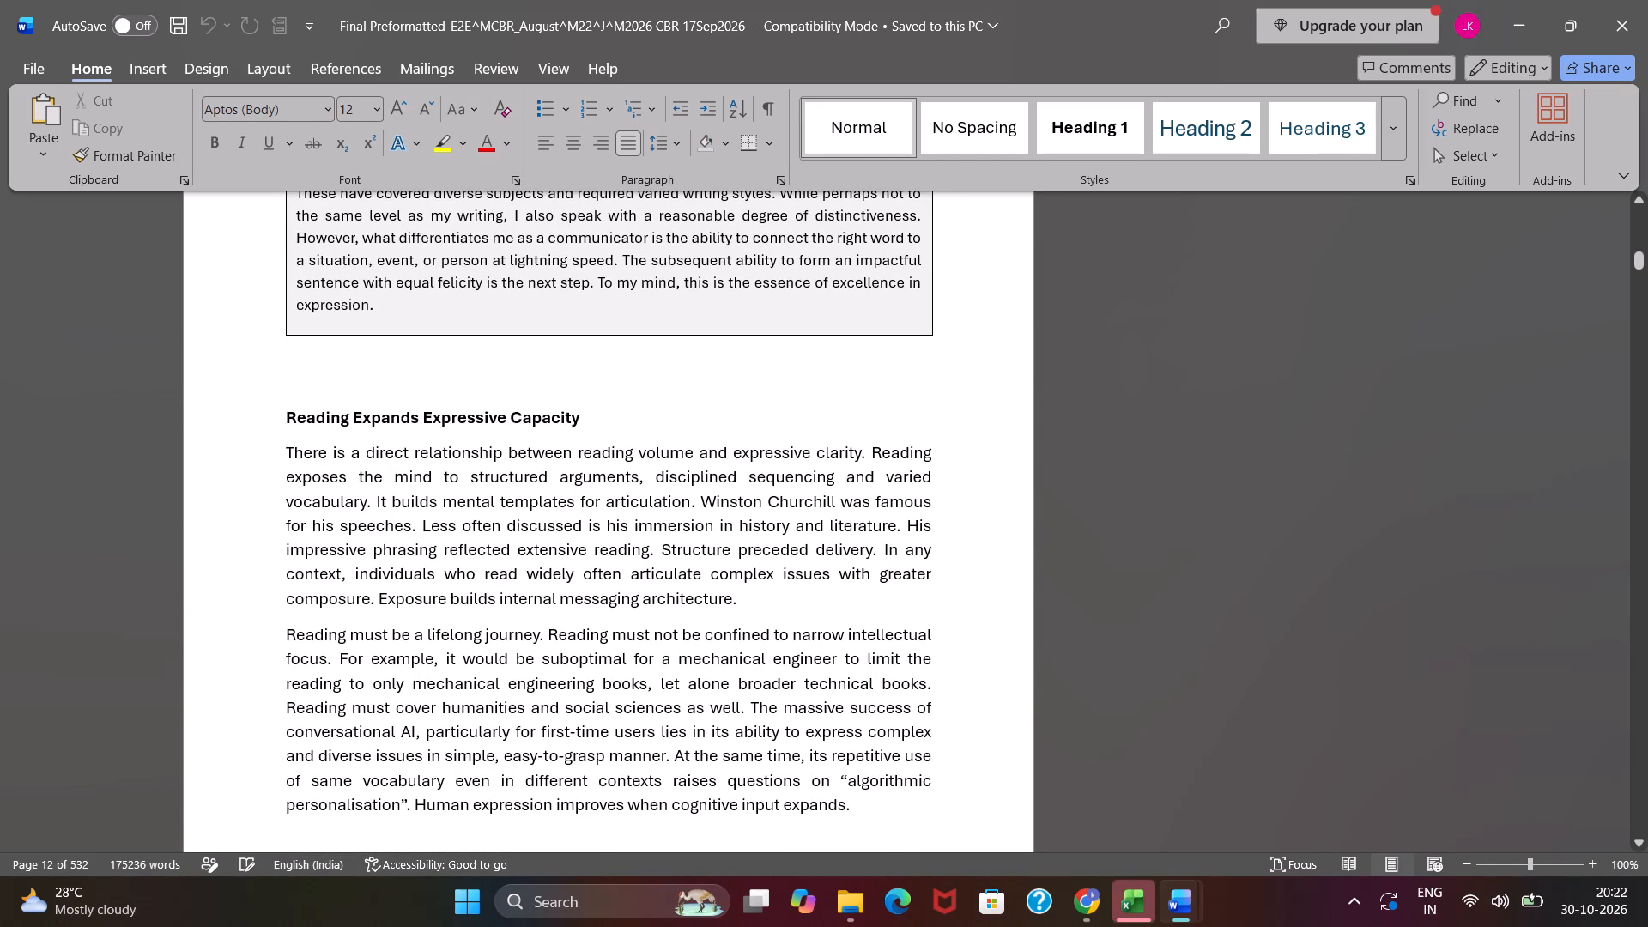
{"action": "left_click", "coordinate": [470, 461]}
{"action": "scroll", "coordinate": [470, 461], "scroll_direction": "down", "scroll_amount": 16}
{"action": "scroll", "coordinate": [470, 461], "scroll_direction": "up", "scroll_amount": 1}
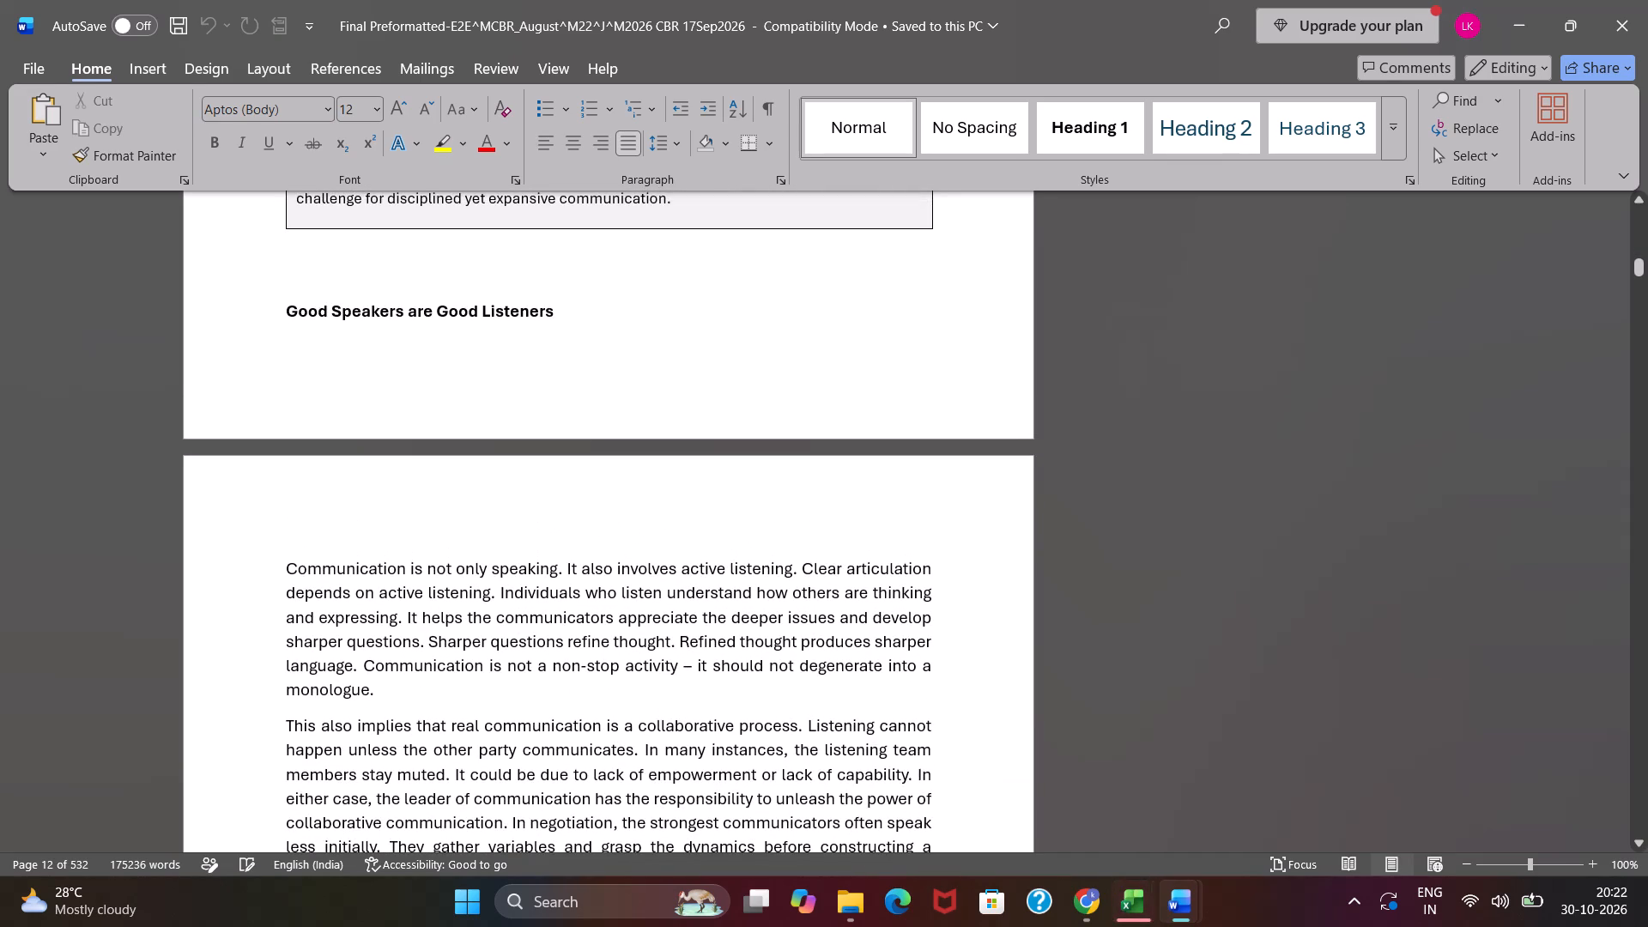
{"action": "left_click", "coordinate": [510, 563]}
{"action": "scroll", "coordinate": [510, 563], "scroll_direction": "down", "scroll_amount": 8}
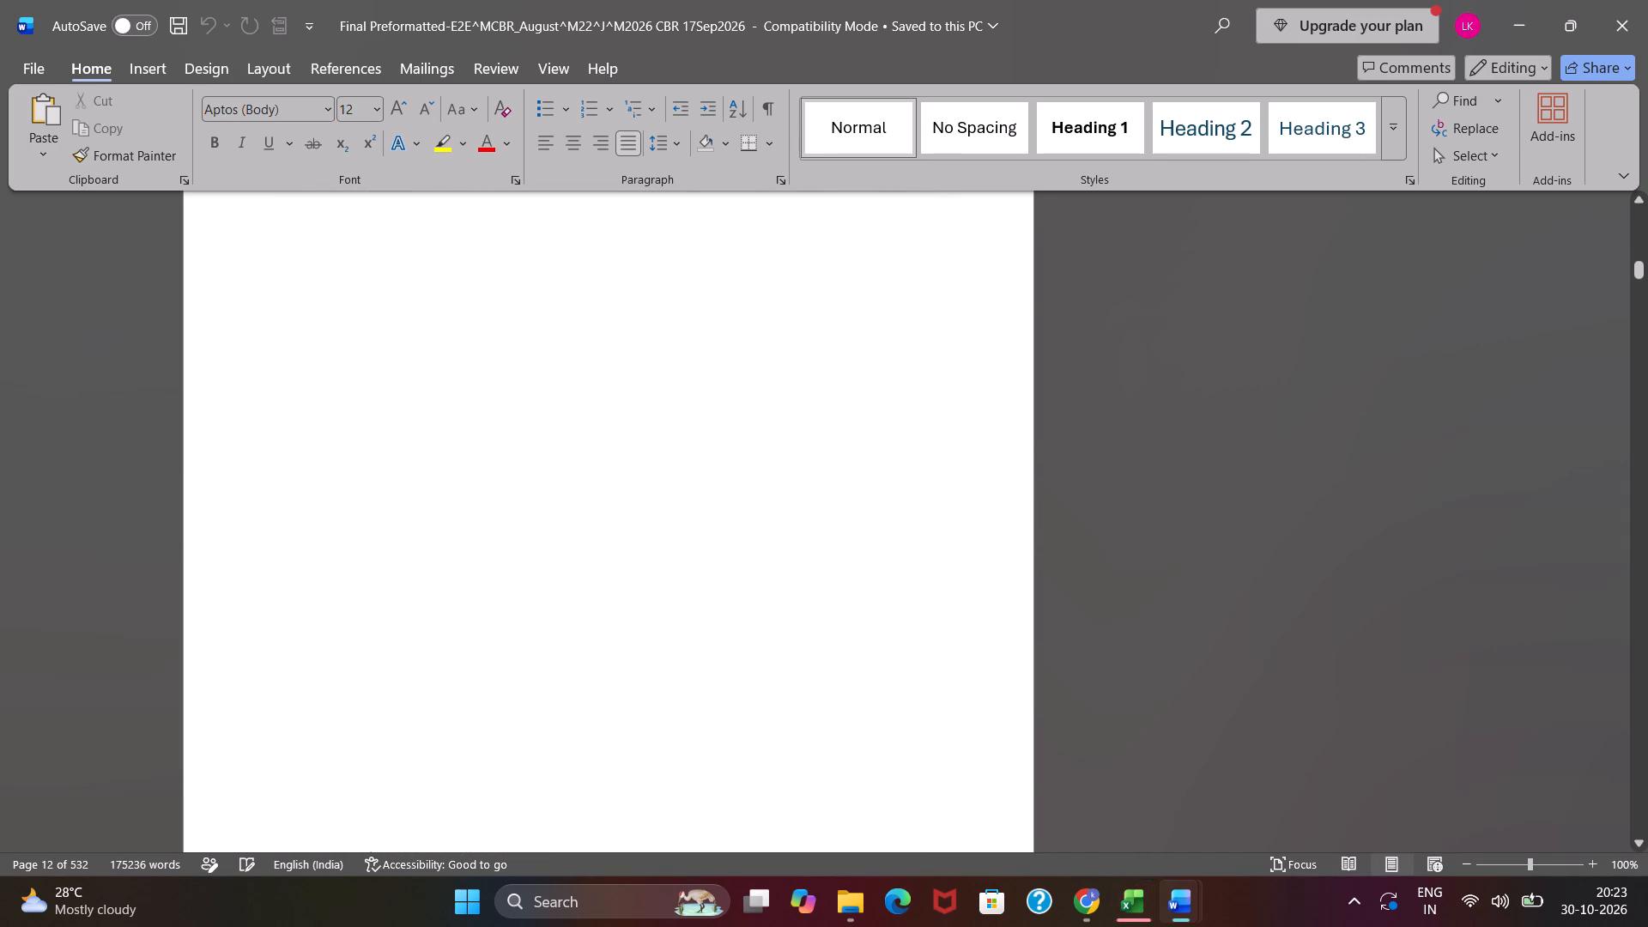
{"action": "scroll", "coordinate": [510, 563], "scroll_direction": "down", "scroll_amount": 11}
{"action": "scroll", "coordinate": [510, 563], "scroll_direction": "up", "scroll_amount": 1}
{"action": "scroll", "coordinate": [510, 563], "scroll_direction": "down", "scroll_amount": 11}
{"action": "scroll", "coordinate": [510, 563], "scroll_direction": "up", "scroll_amount": 1}
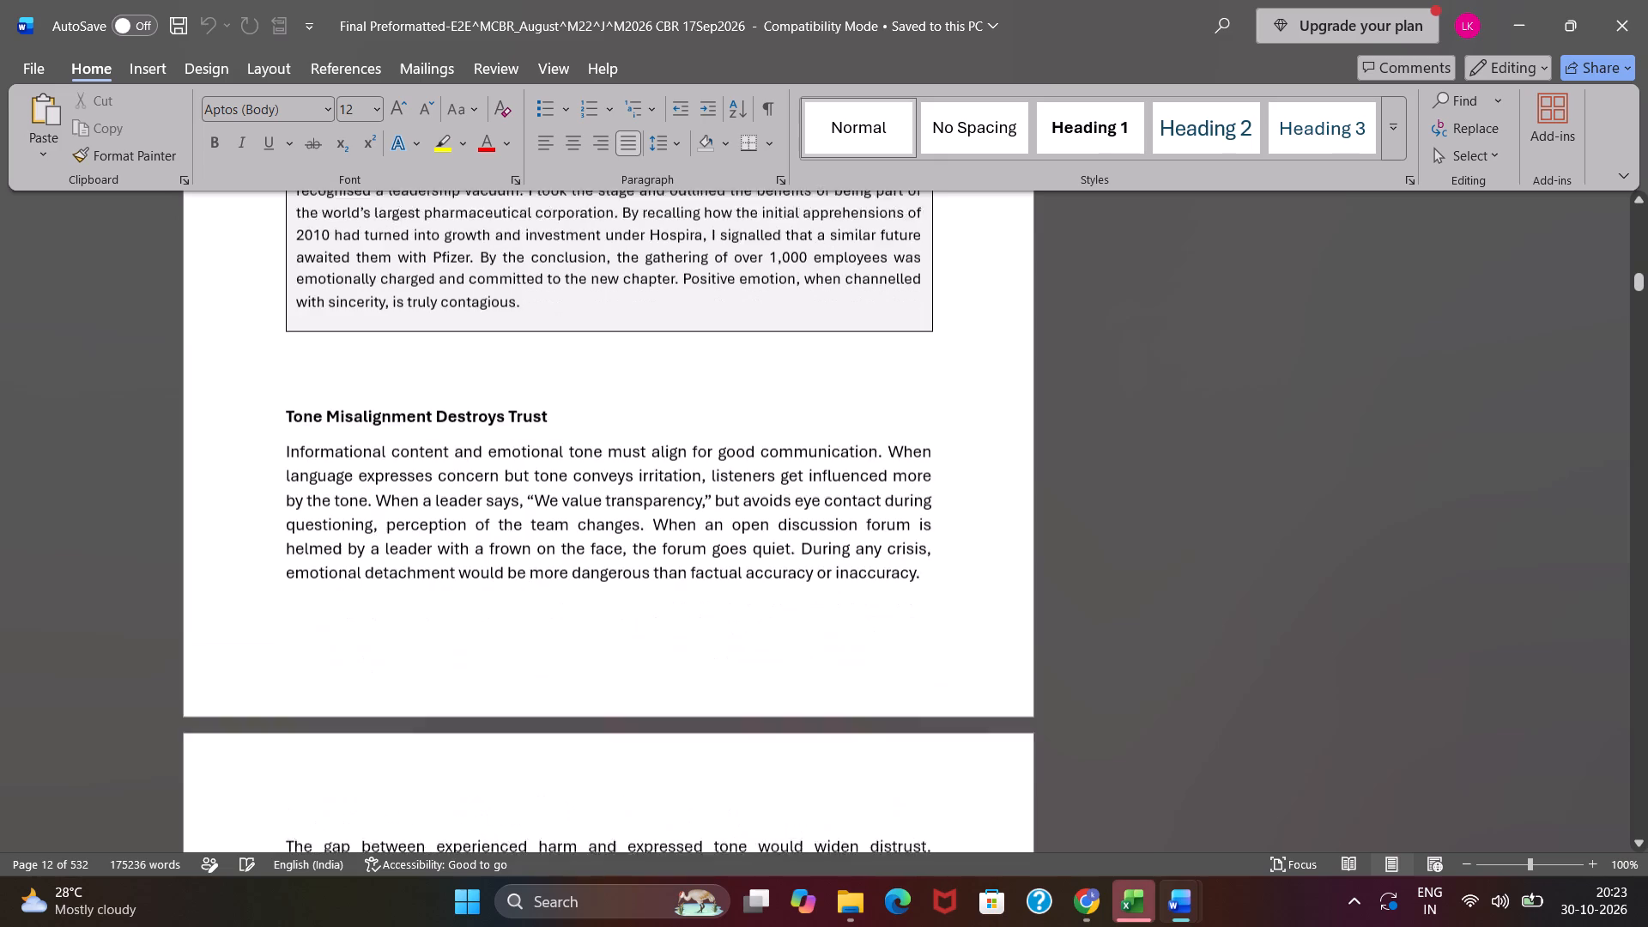
{"action": "scroll", "coordinate": [510, 563], "scroll_direction": "up", "scroll_amount": 1}
{"action": "left_click", "coordinate": [465, 377]}
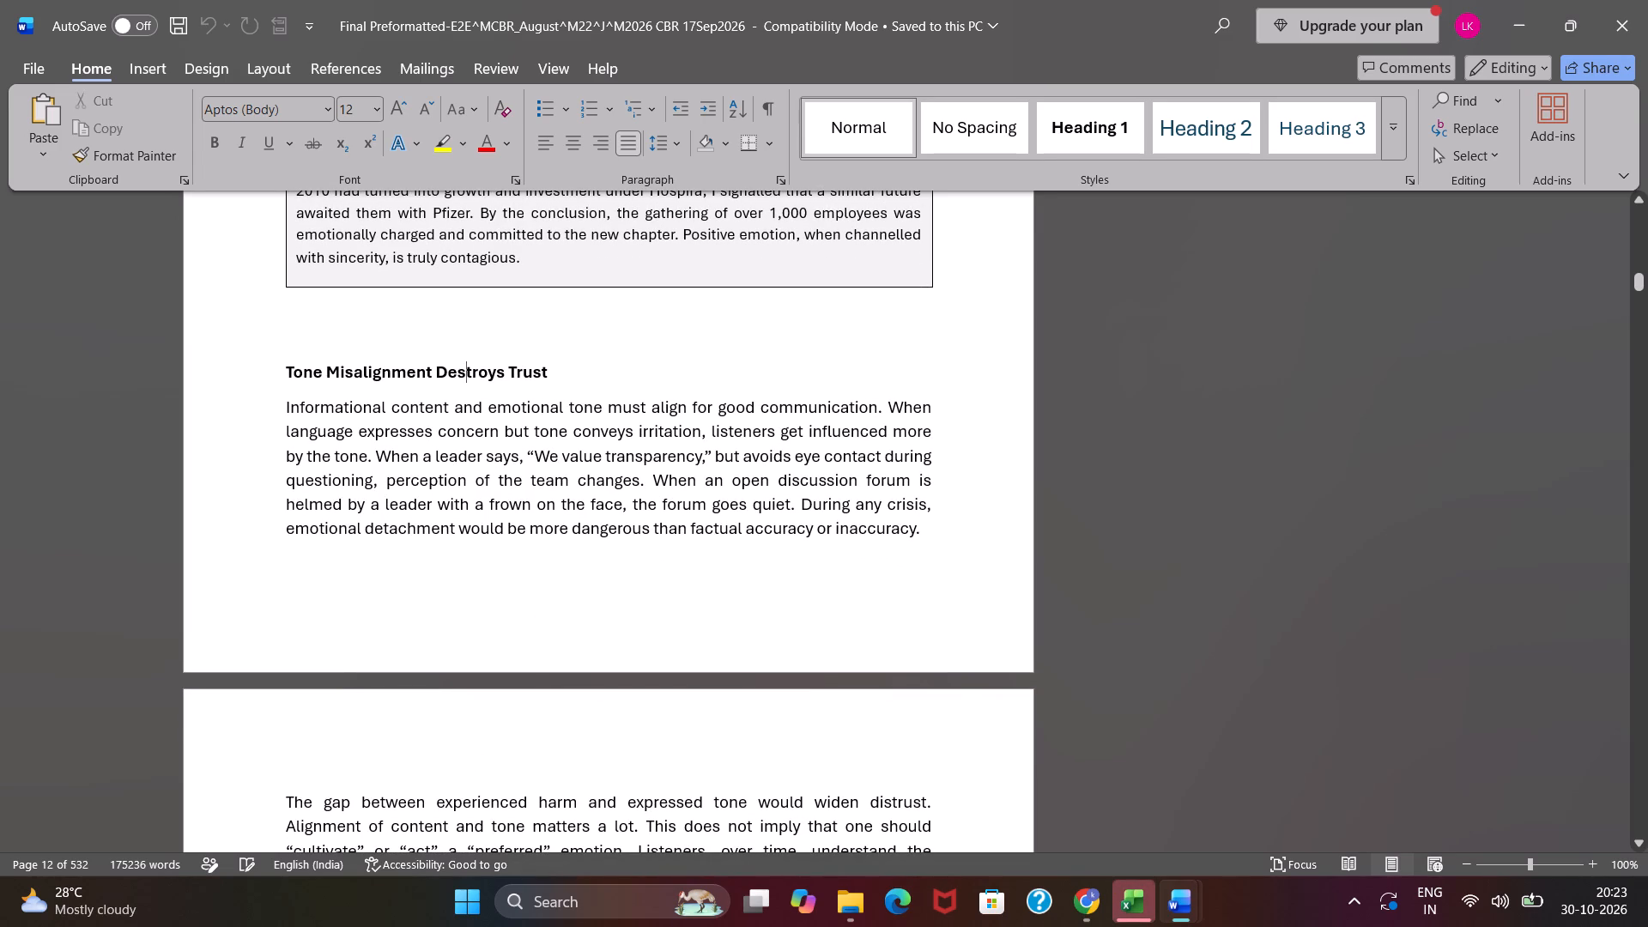
Check the body font under Vulnerability and Authority and Emotional Memory Outlasts Verbal Detail, and return to the manuscript's title page.
{"action": "scroll", "coordinate": [465, 377], "scroll_direction": "down", "scroll_amount": 10}
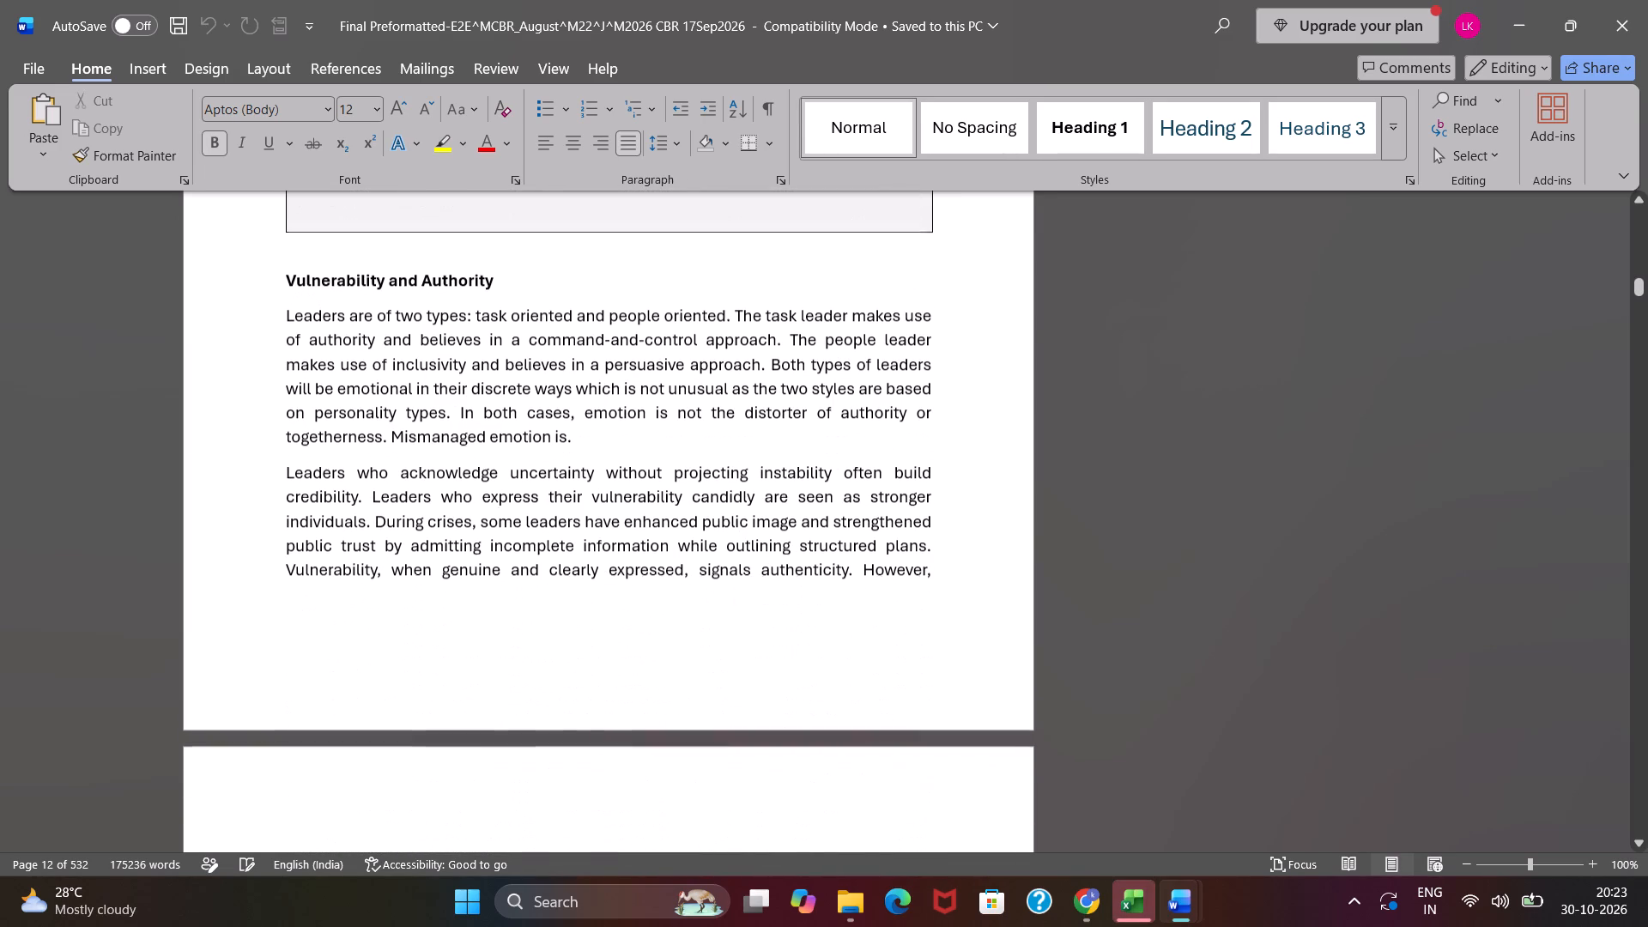
{"action": "left_click", "coordinate": [484, 324]}
{"action": "scroll", "coordinate": [484, 324], "scroll_direction": "down", "scroll_amount": 12}
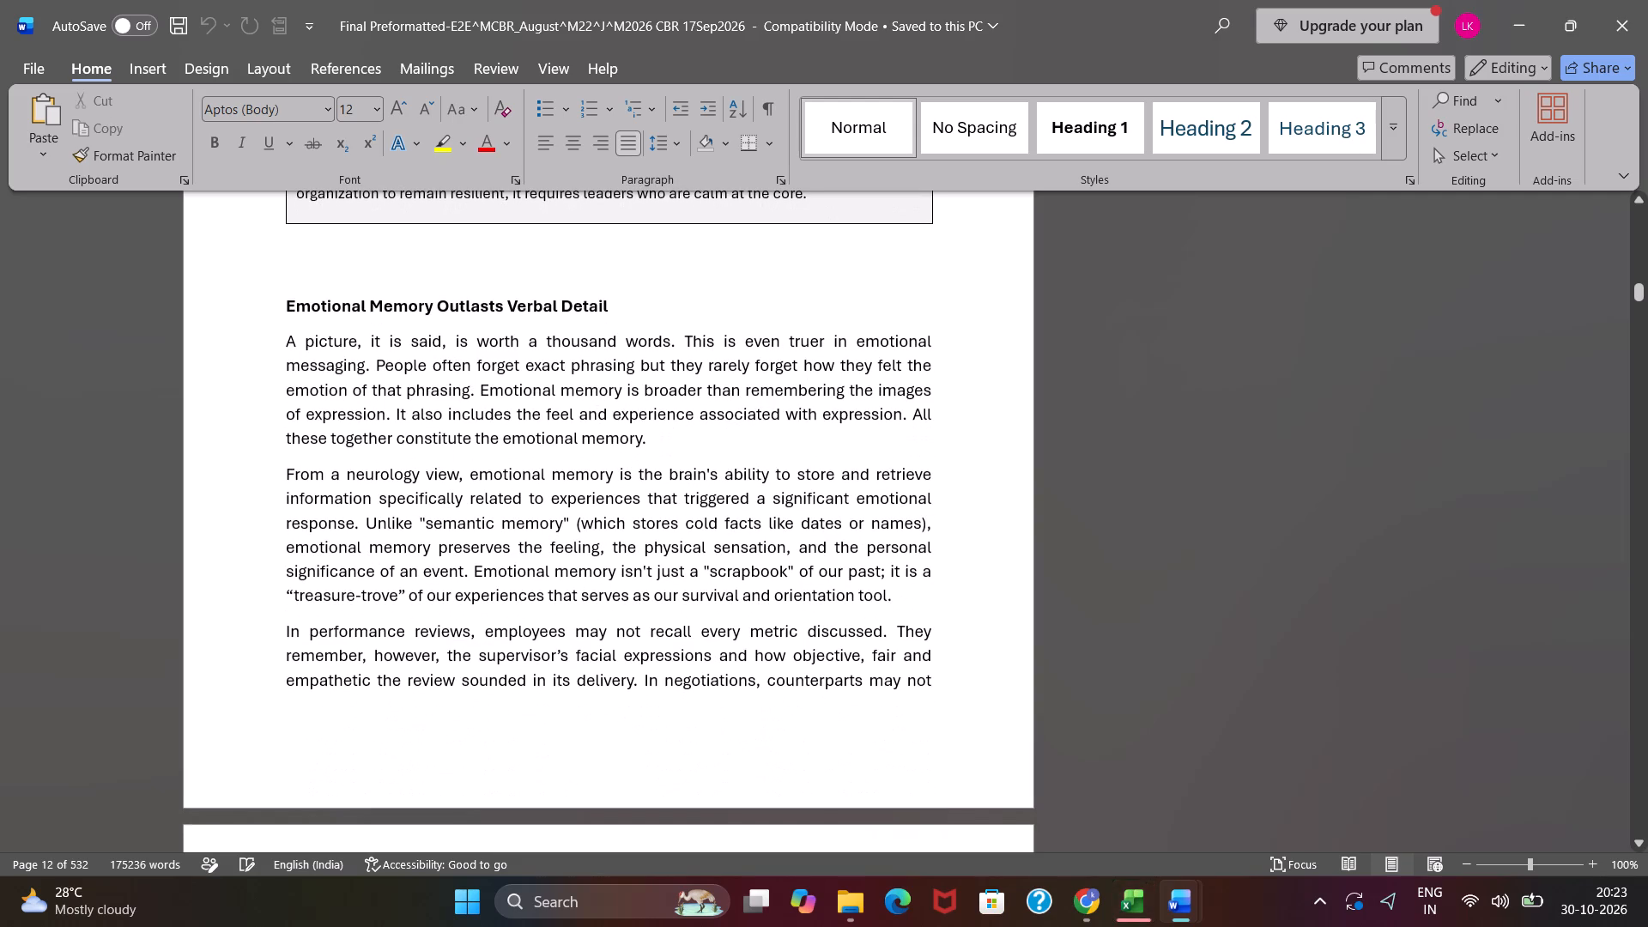
{"action": "left_click", "coordinate": [497, 337]}
{"action": "scroll", "coordinate": [654, 732], "scroll_direction": "down", "scroll_amount": 2}
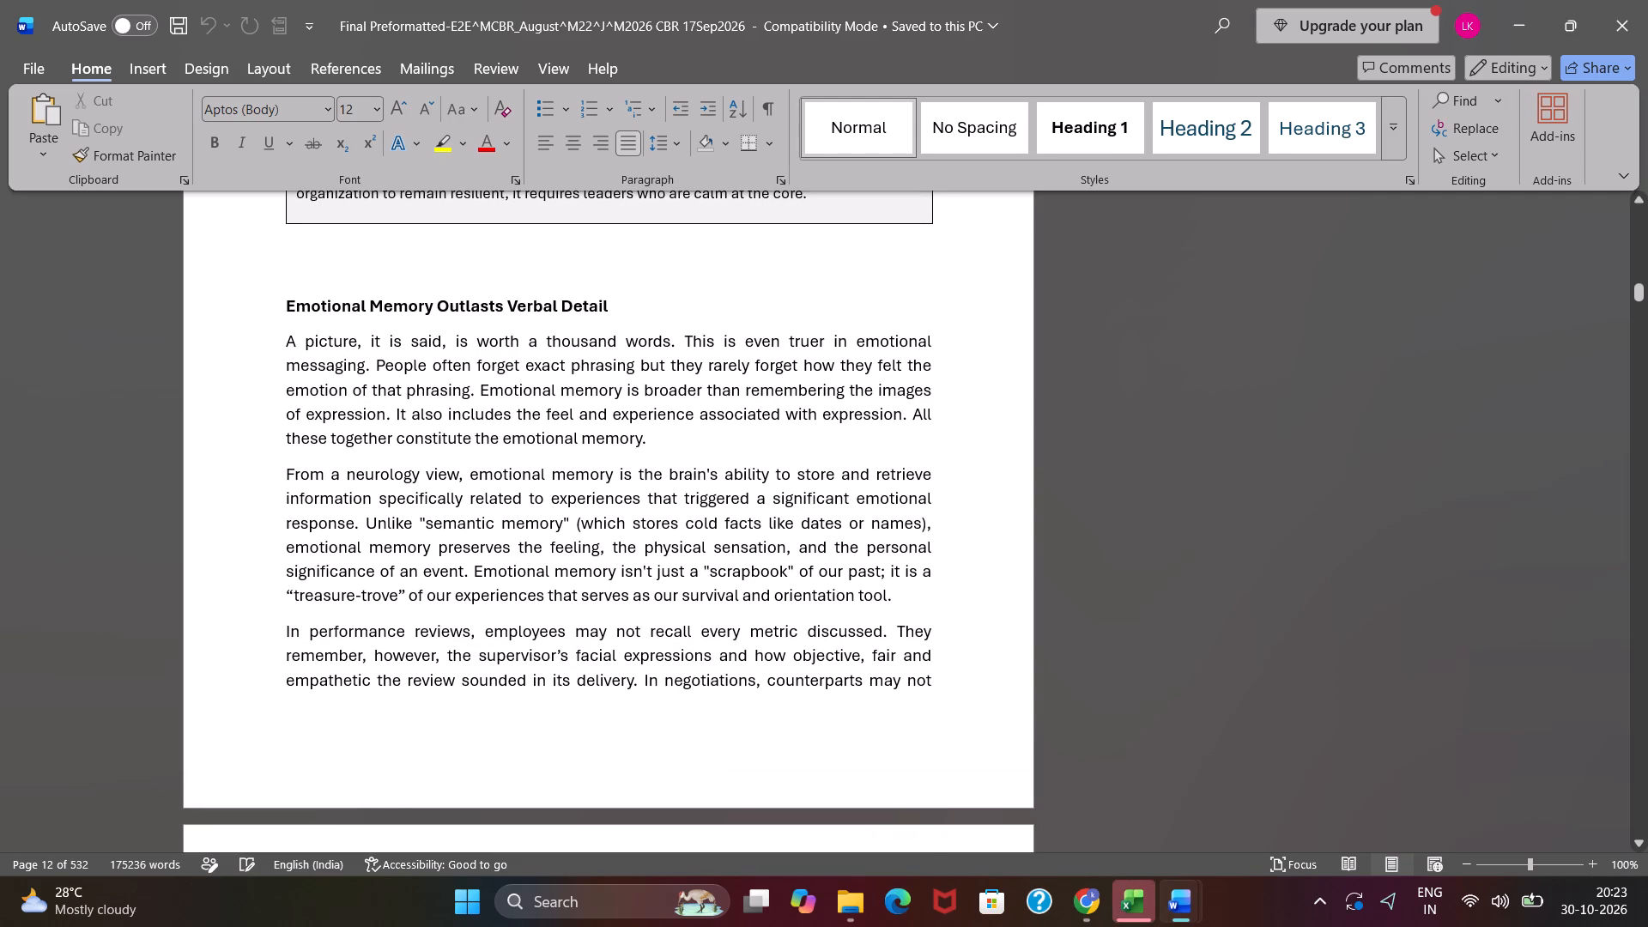
{"action": "scroll", "coordinate": [654, 732], "scroll_direction": "down", "scroll_amount": 8}
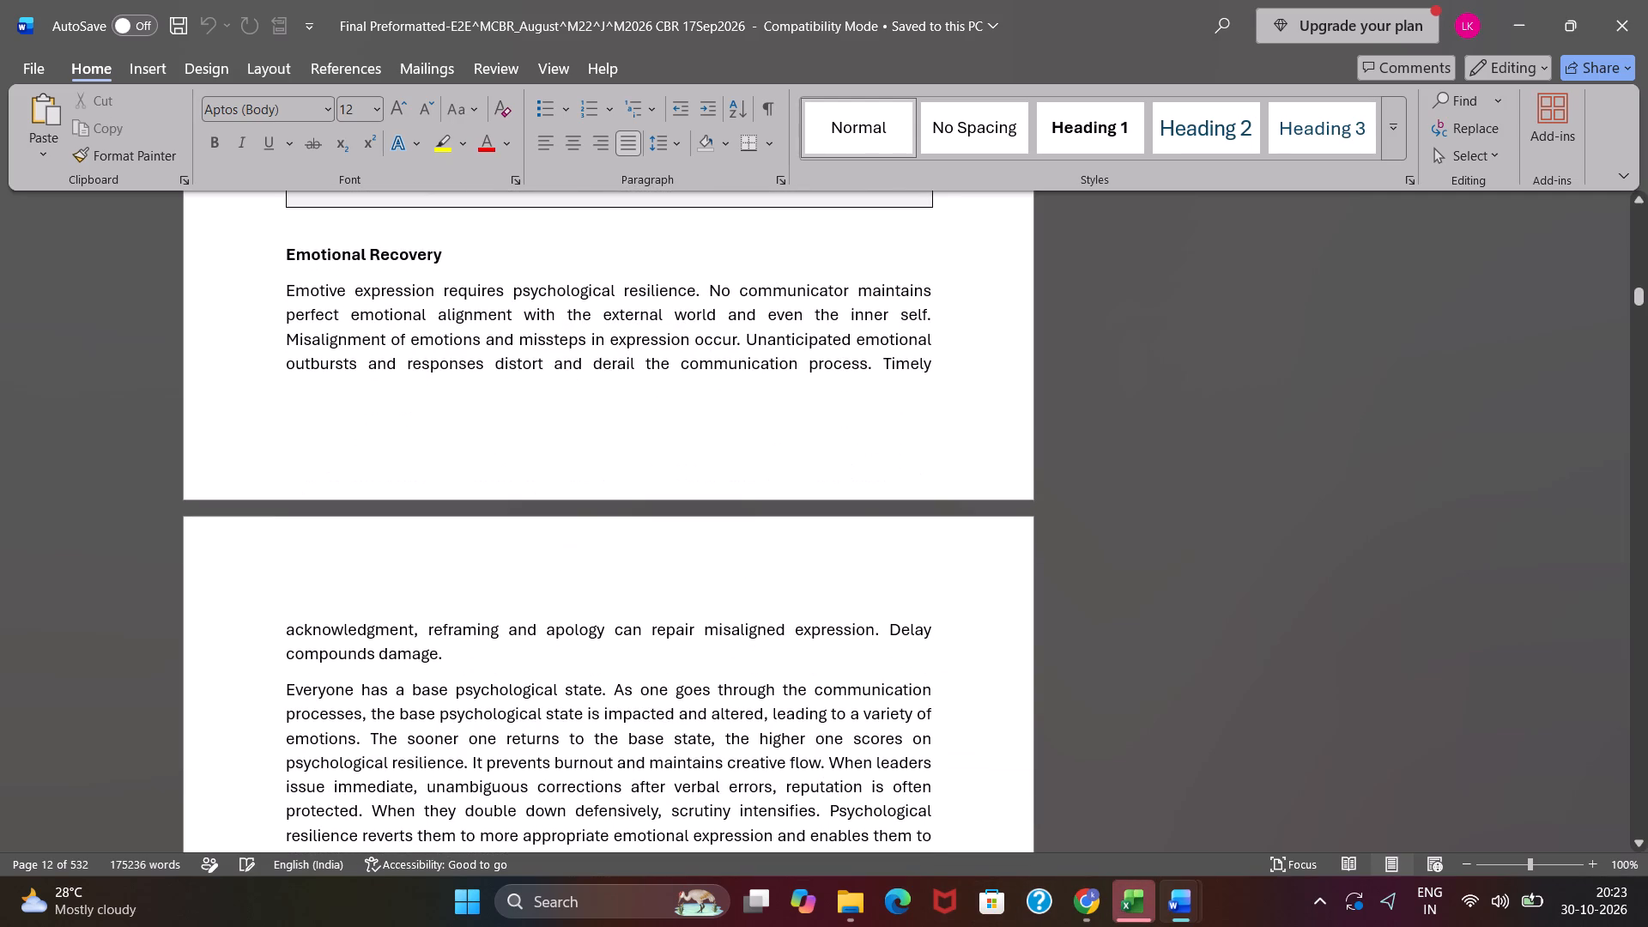
{"action": "scroll", "coordinate": [510, 401], "scroll_direction": "up", "scroll_amount": 20}
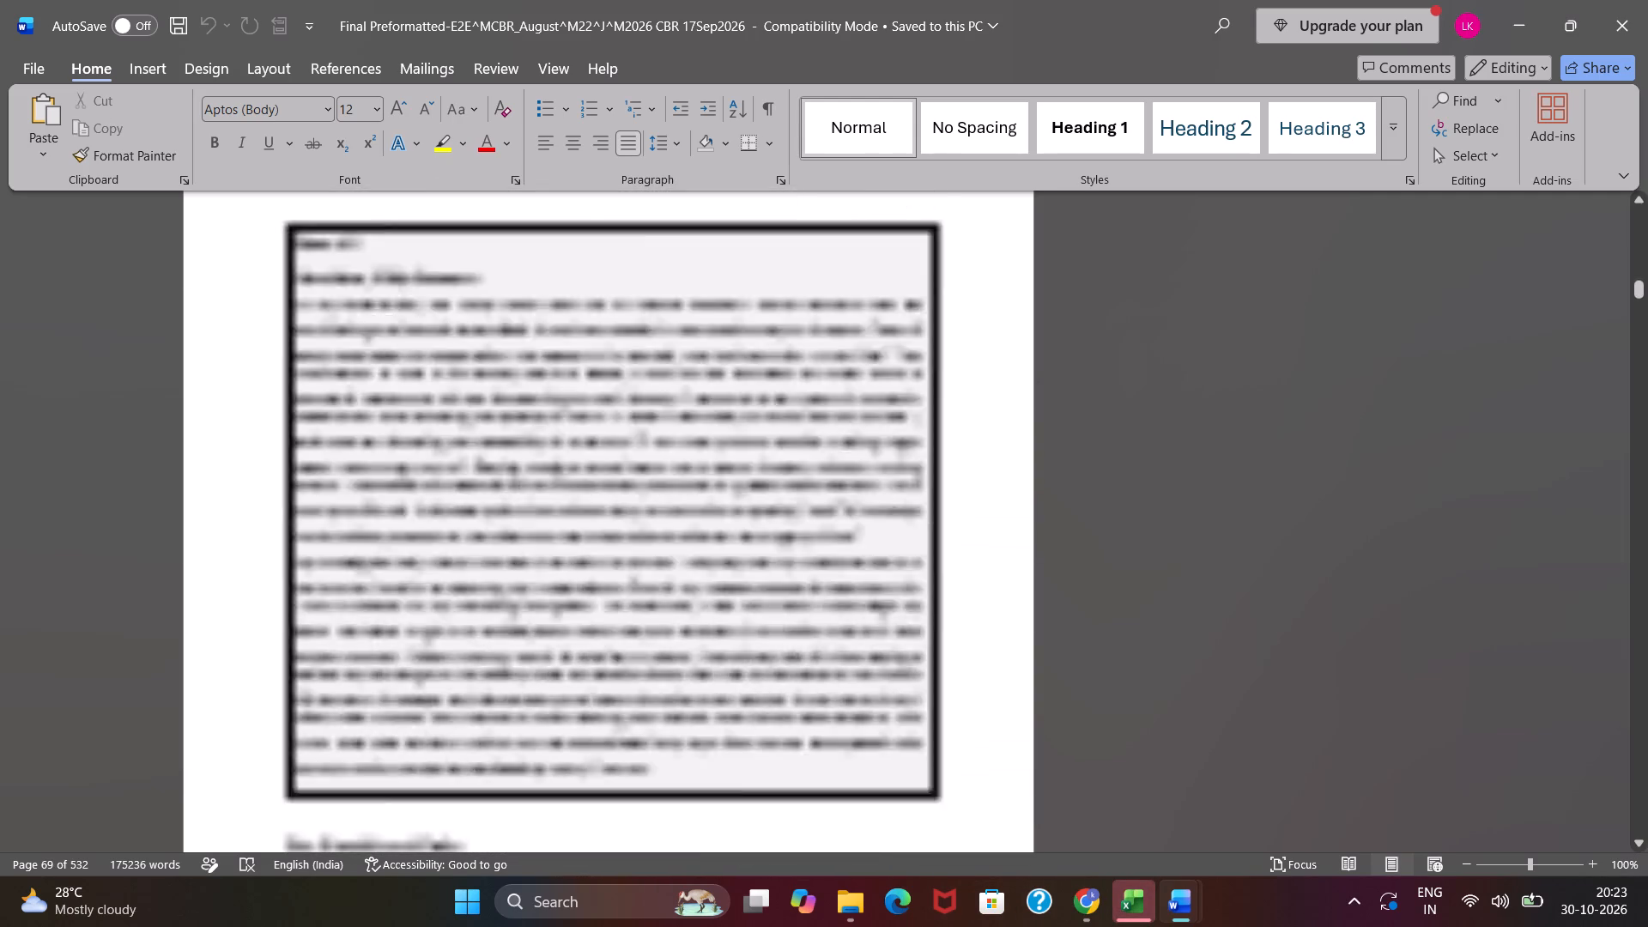
{"action": "scroll", "coordinate": [510, 401], "scroll_direction": "up", "scroll_amount": 20}
{"action": "scroll", "coordinate": [510, 401], "scroll_direction": "up", "scroll_amount": 20}
{"action": "scroll", "coordinate": [510, 401], "scroll_direction": "up", "scroll_amount": 2}
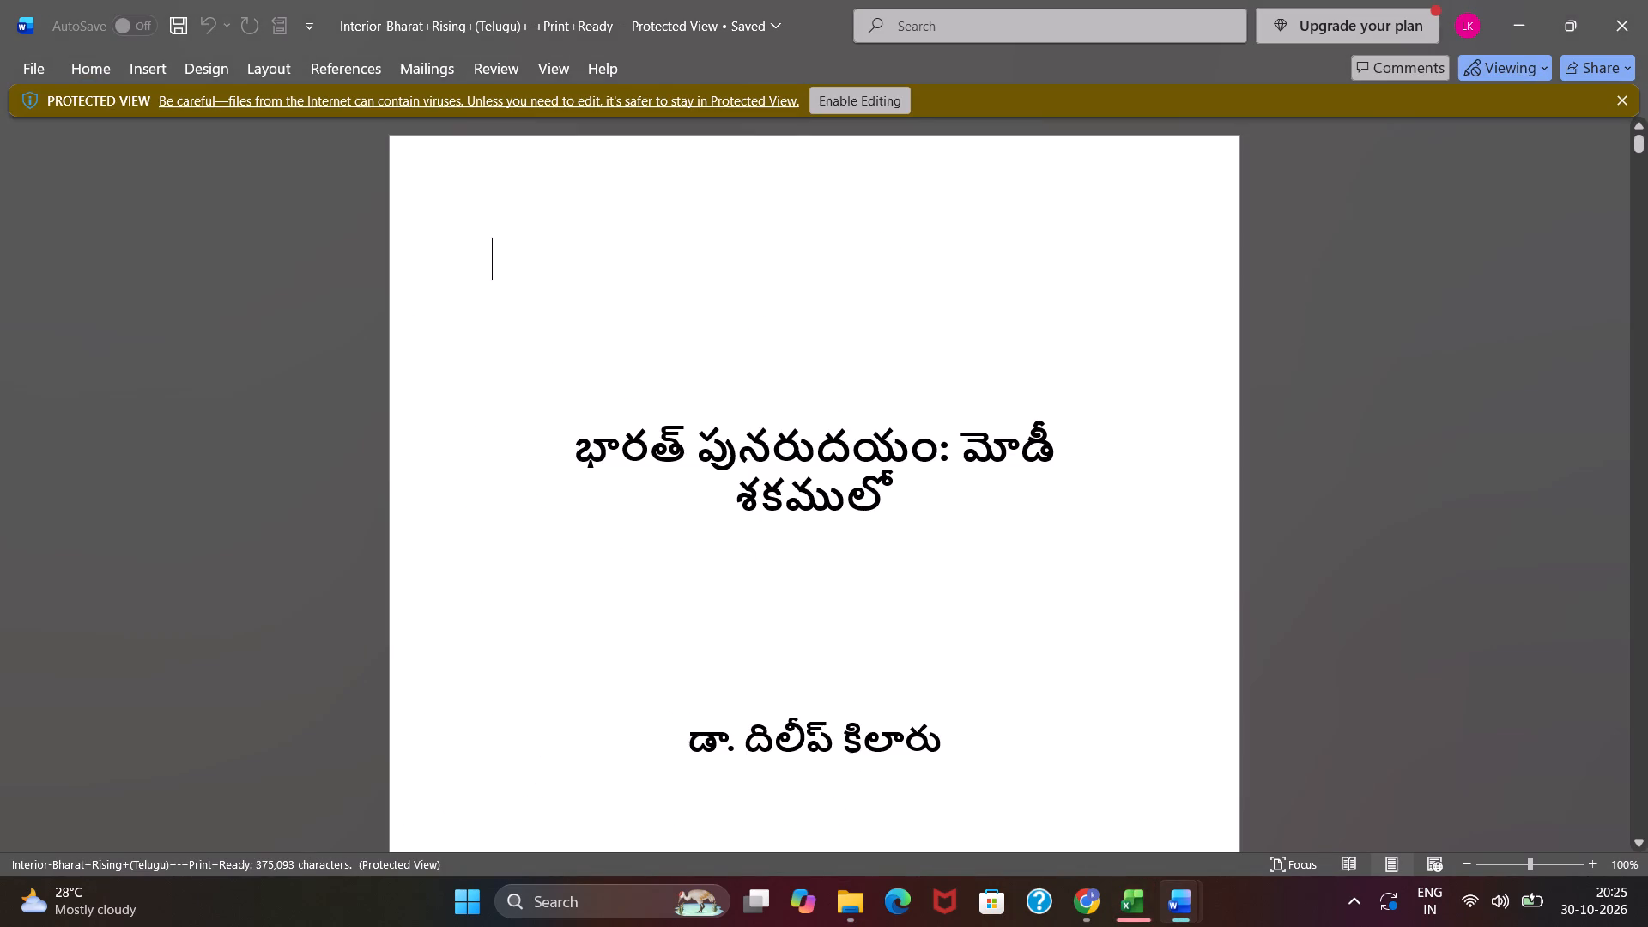
{"action": "scroll", "coordinate": [893, 695], "scroll_direction": "down", "scroll_amount": 17}
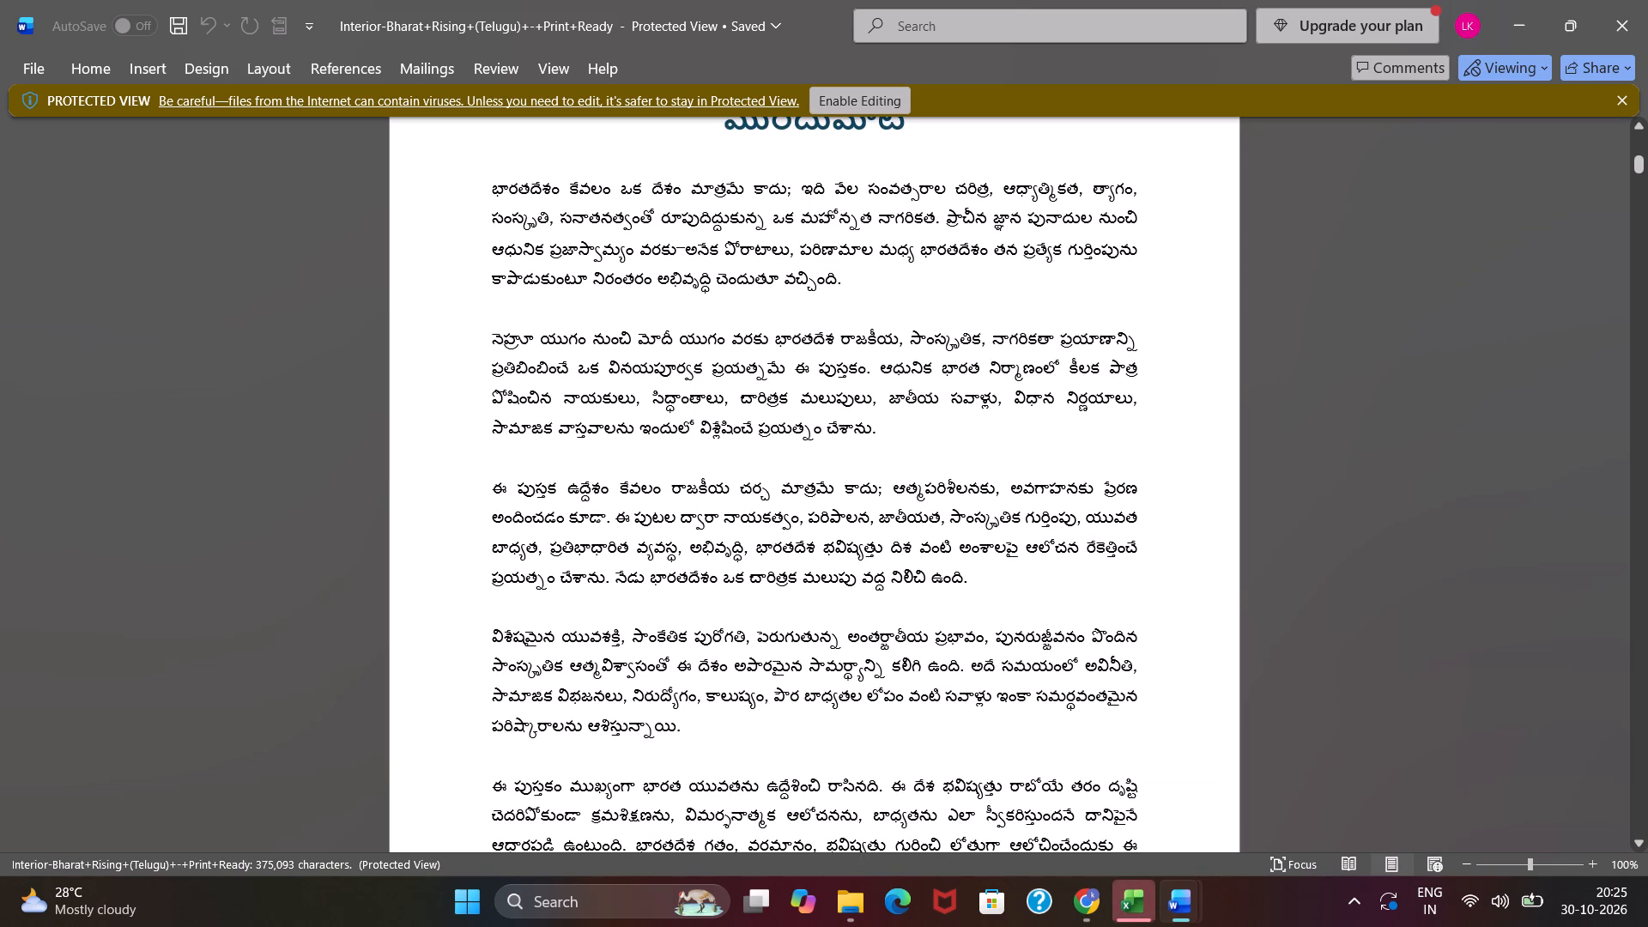
{"action": "left_click", "coordinate": [833, 376]}
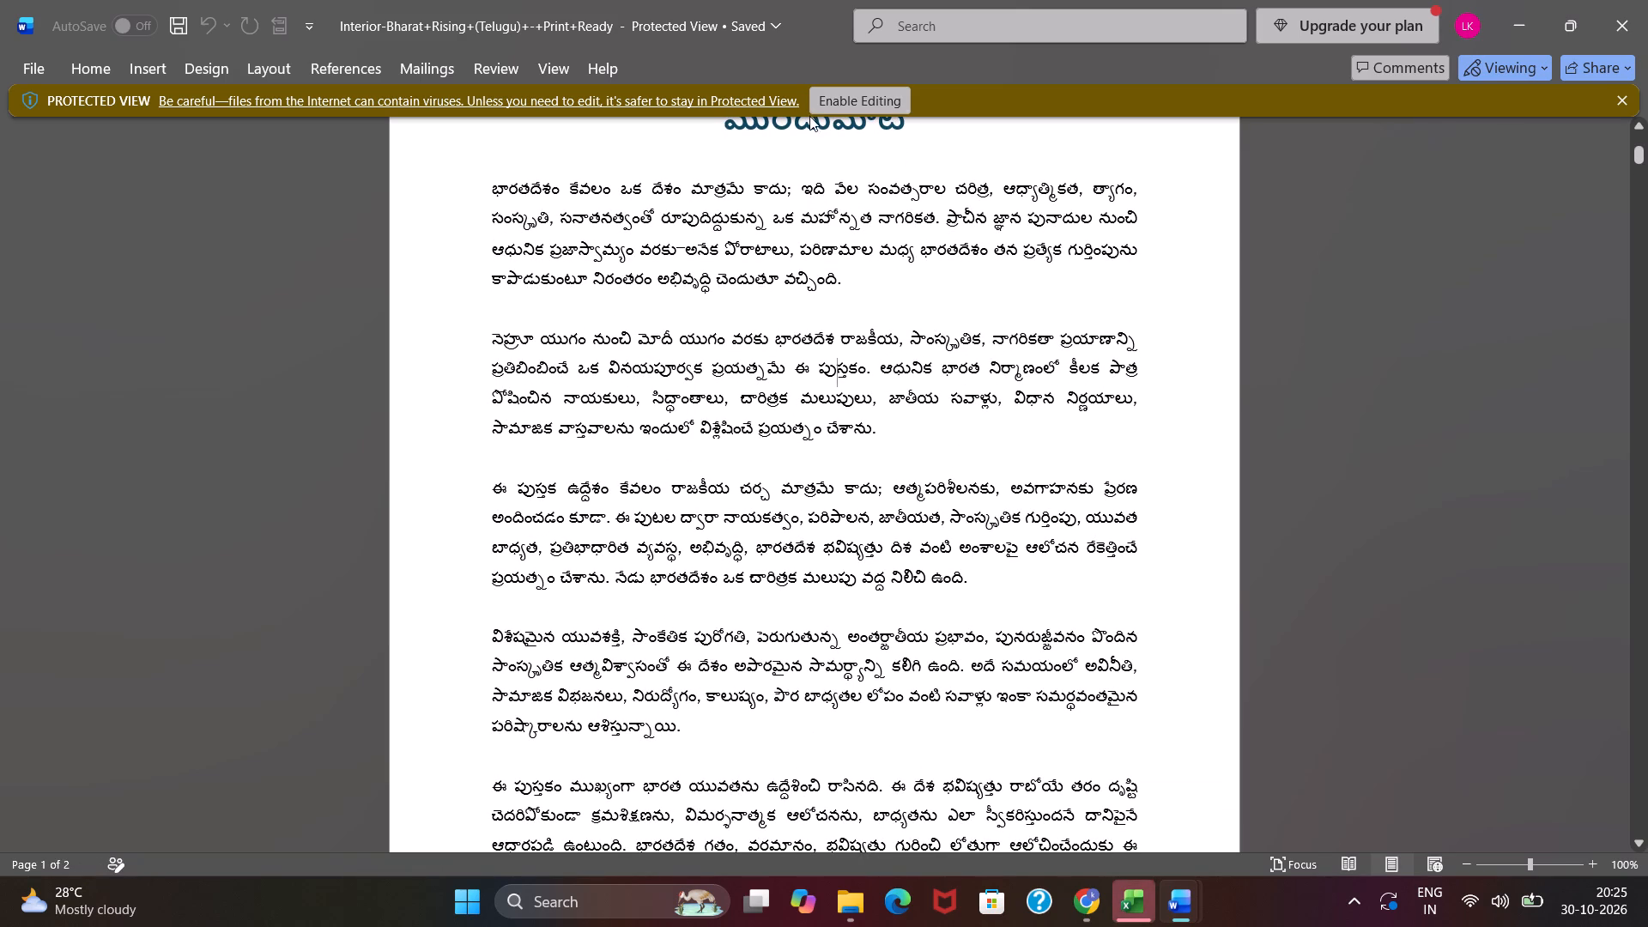
{"action": "left_click", "coordinate": [815, 108]}
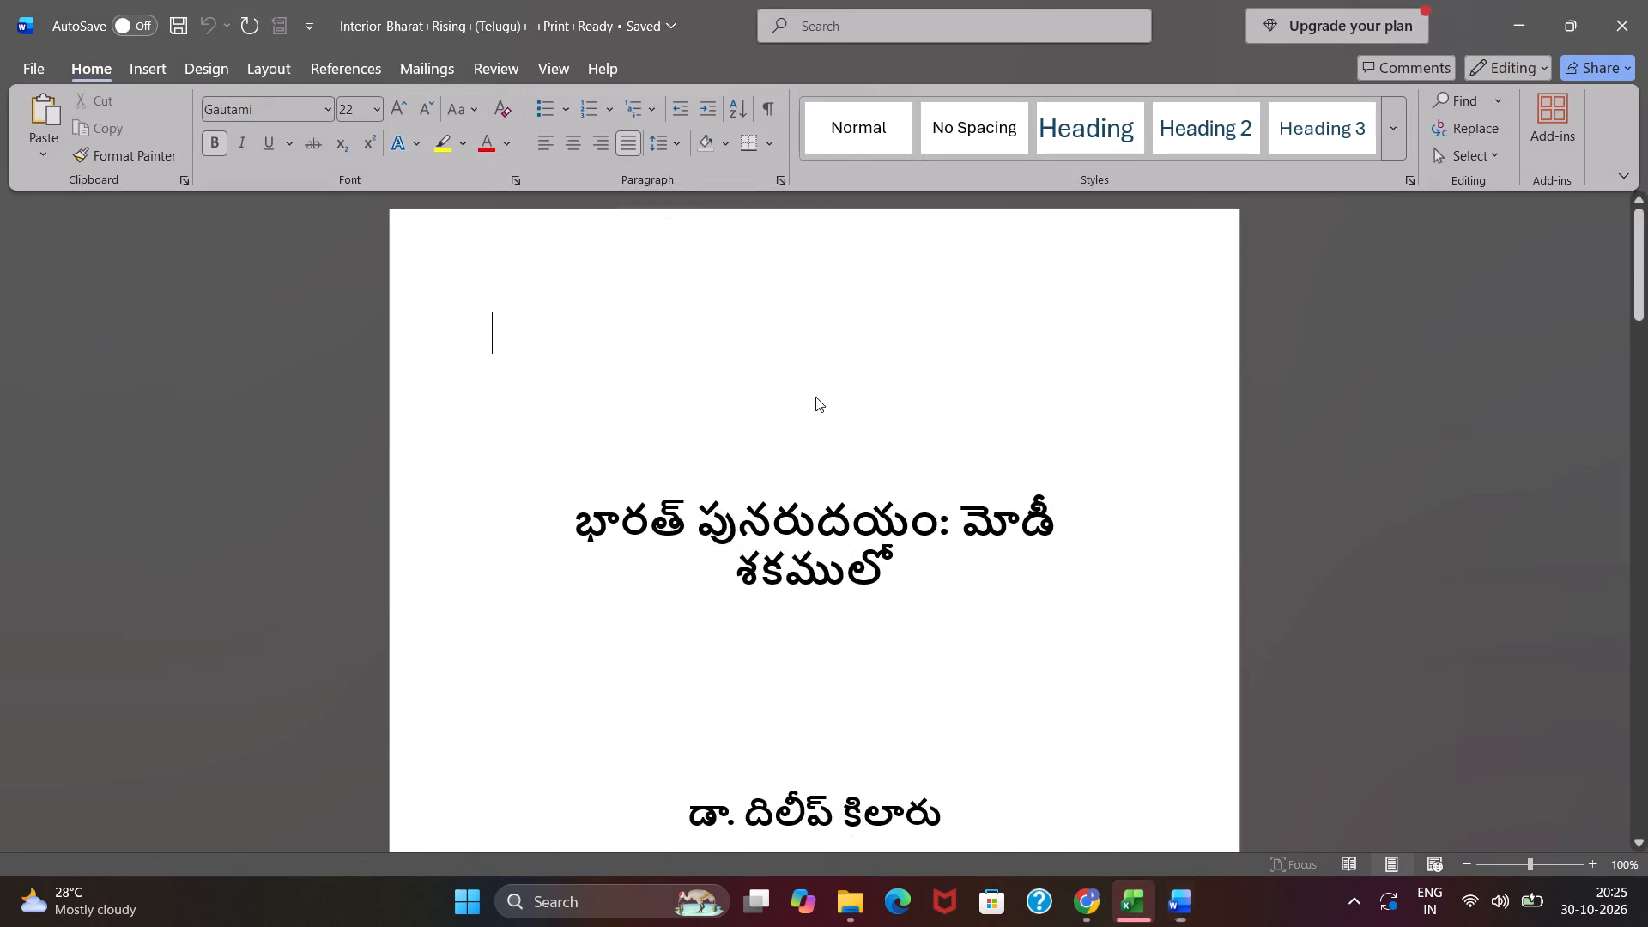
{"action": "scroll", "coordinate": [811, 502], "scroll_direction": "down", "scroll_amount": 10}
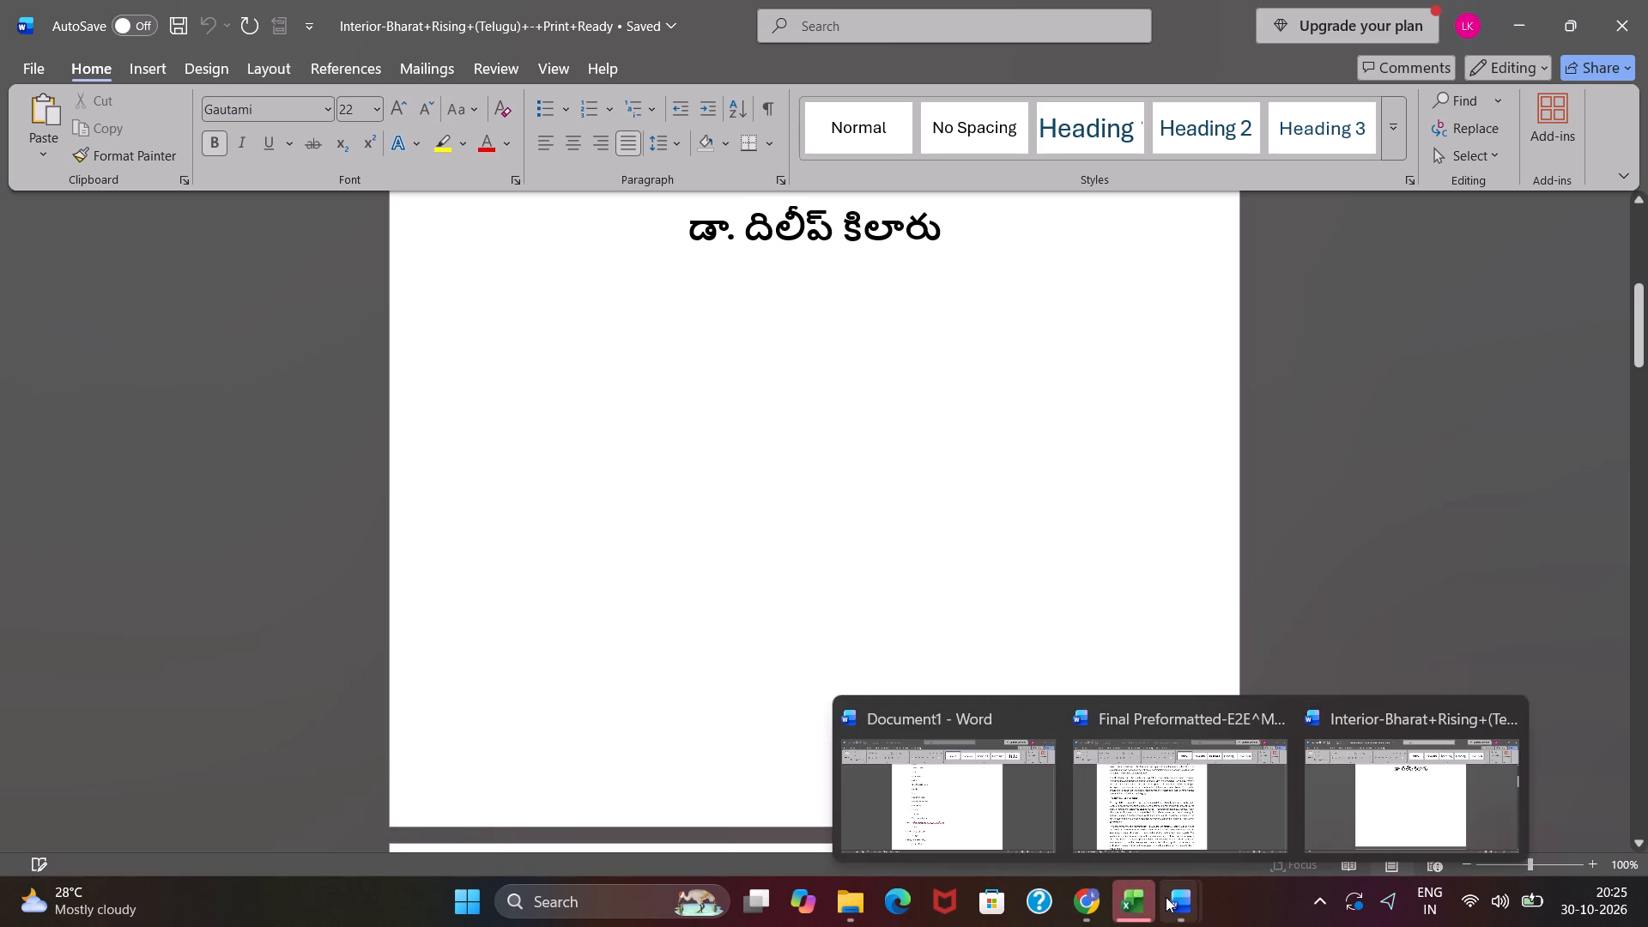
Switch to Excel and save the closing workbook as Book1 in the OneDrive Dokumen folder.
{"action": "left_click", "coordinate": [915, 763]}
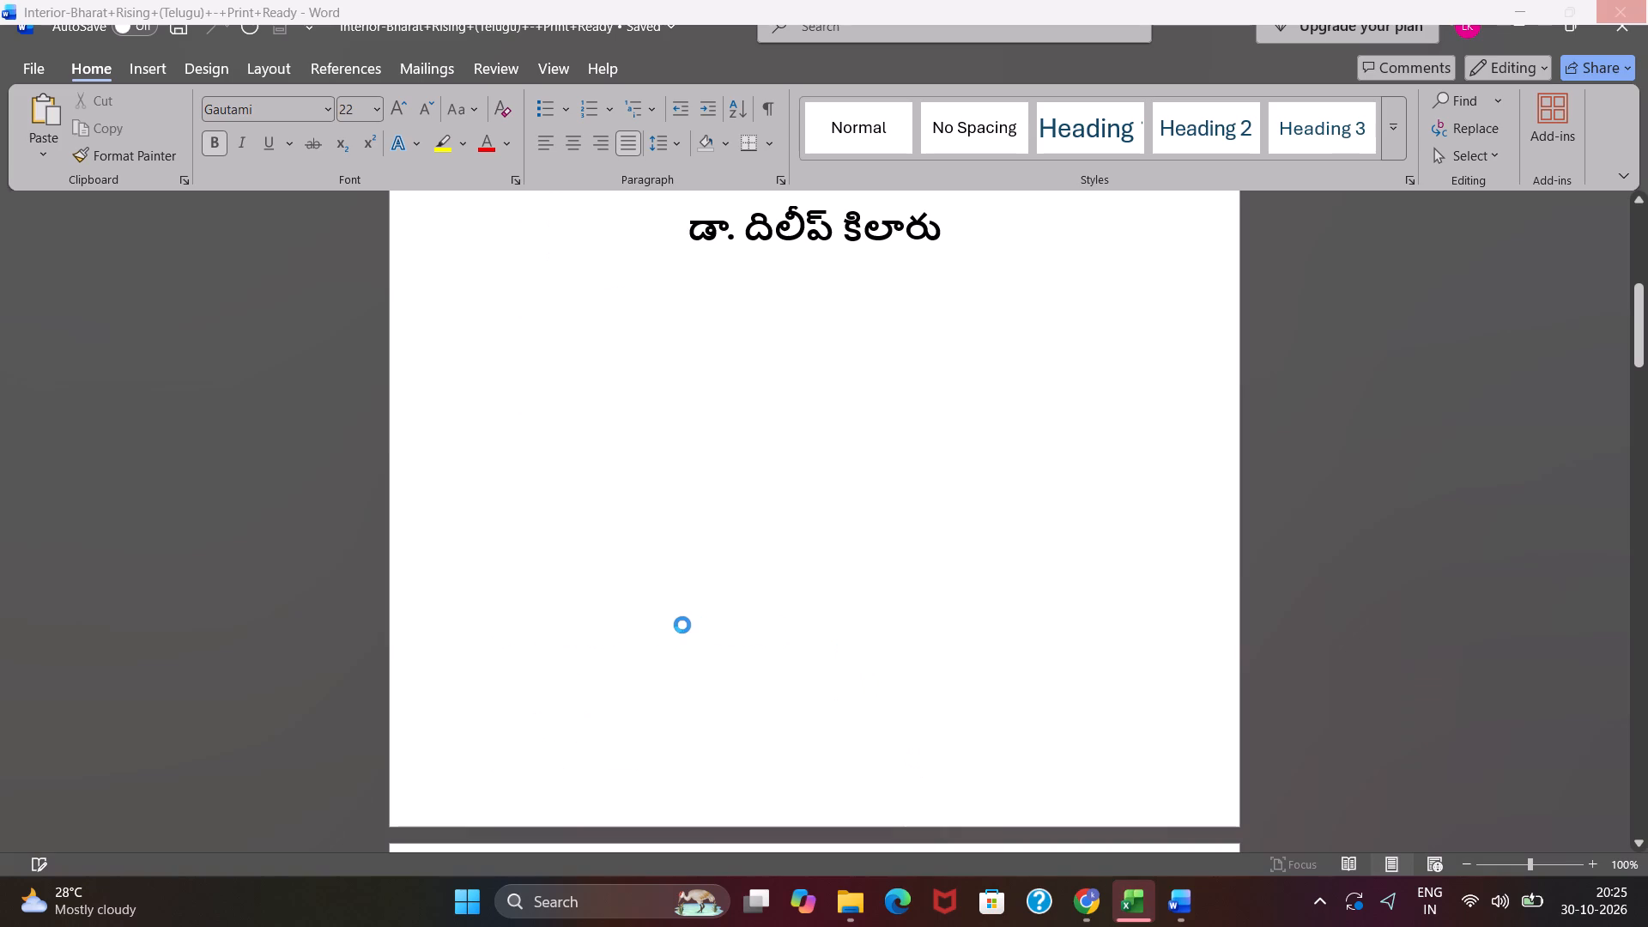
{"action": "left_click", "coordinate": [1142, 906]}
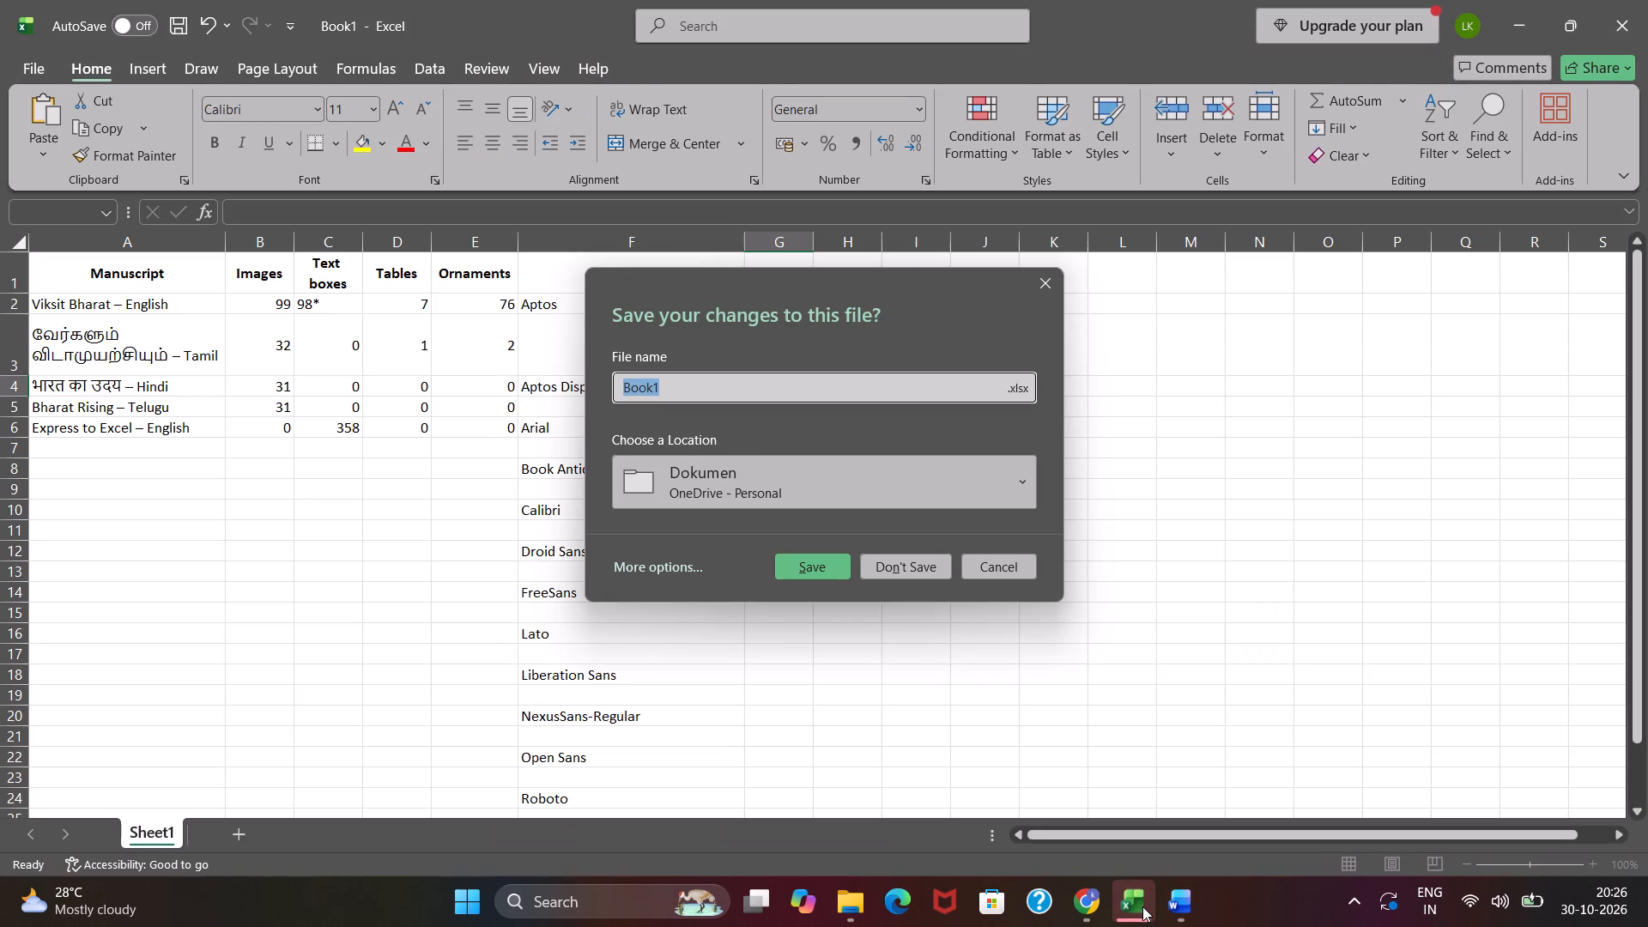
{"action": "left_click", "coordinate": [838, 568]}
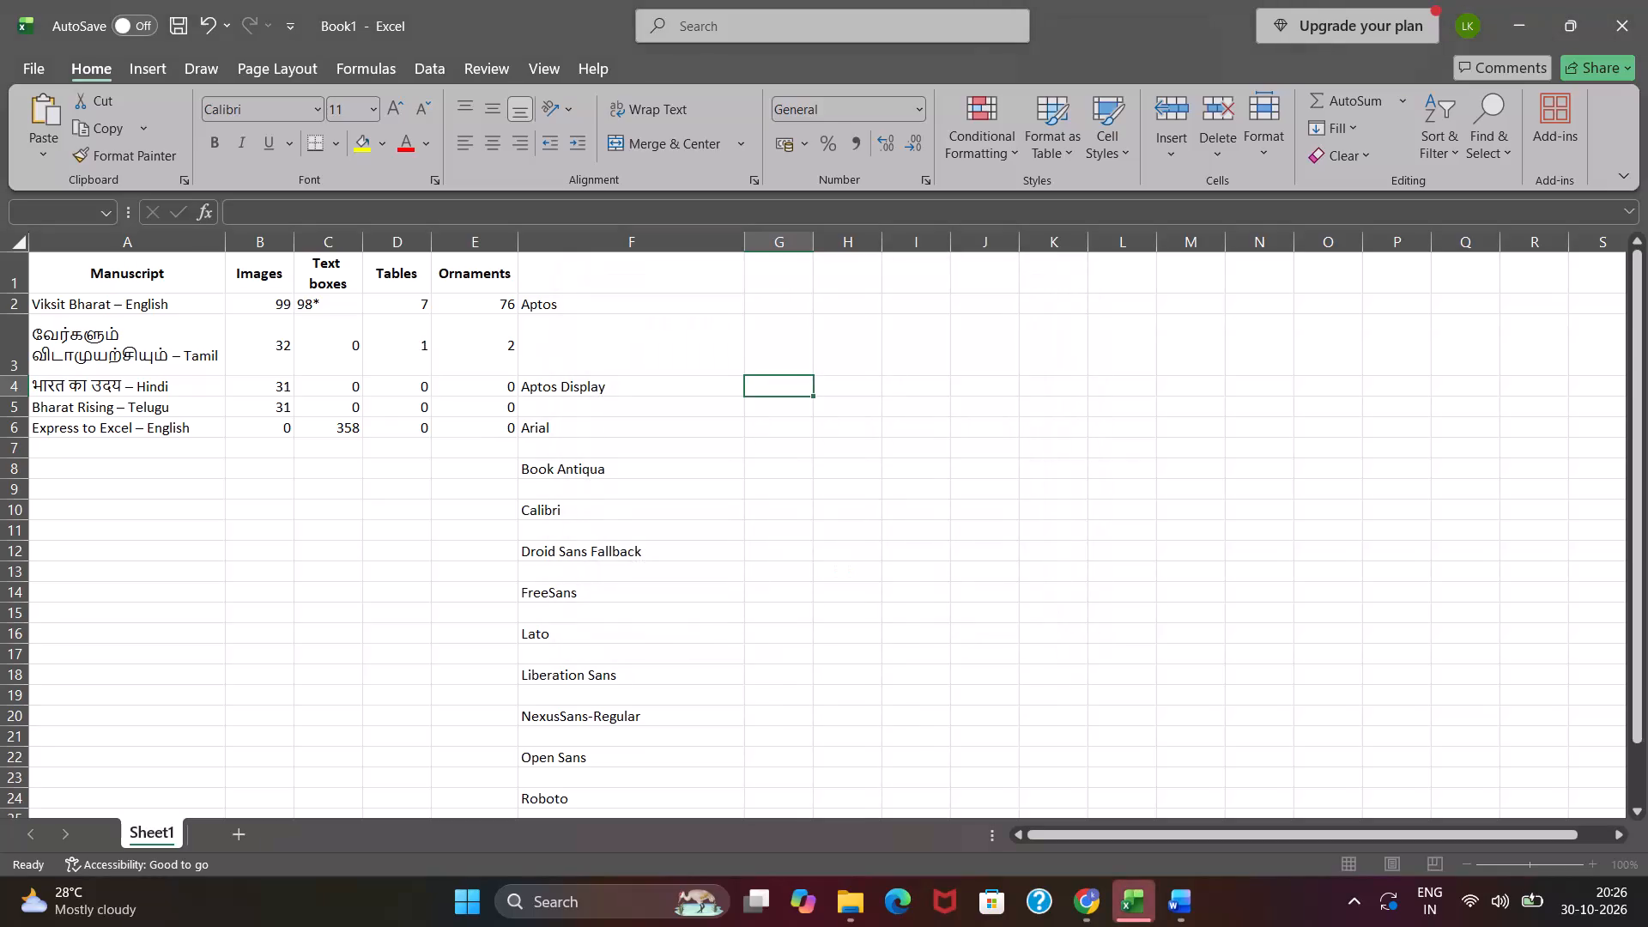
In Document1, delete Courier New, Times New Roman and Wingdings from the Telugu – Bharat Rising font list, keeping only Gautami.
{"action": "left_click", "coordinate": [1002, 837]}
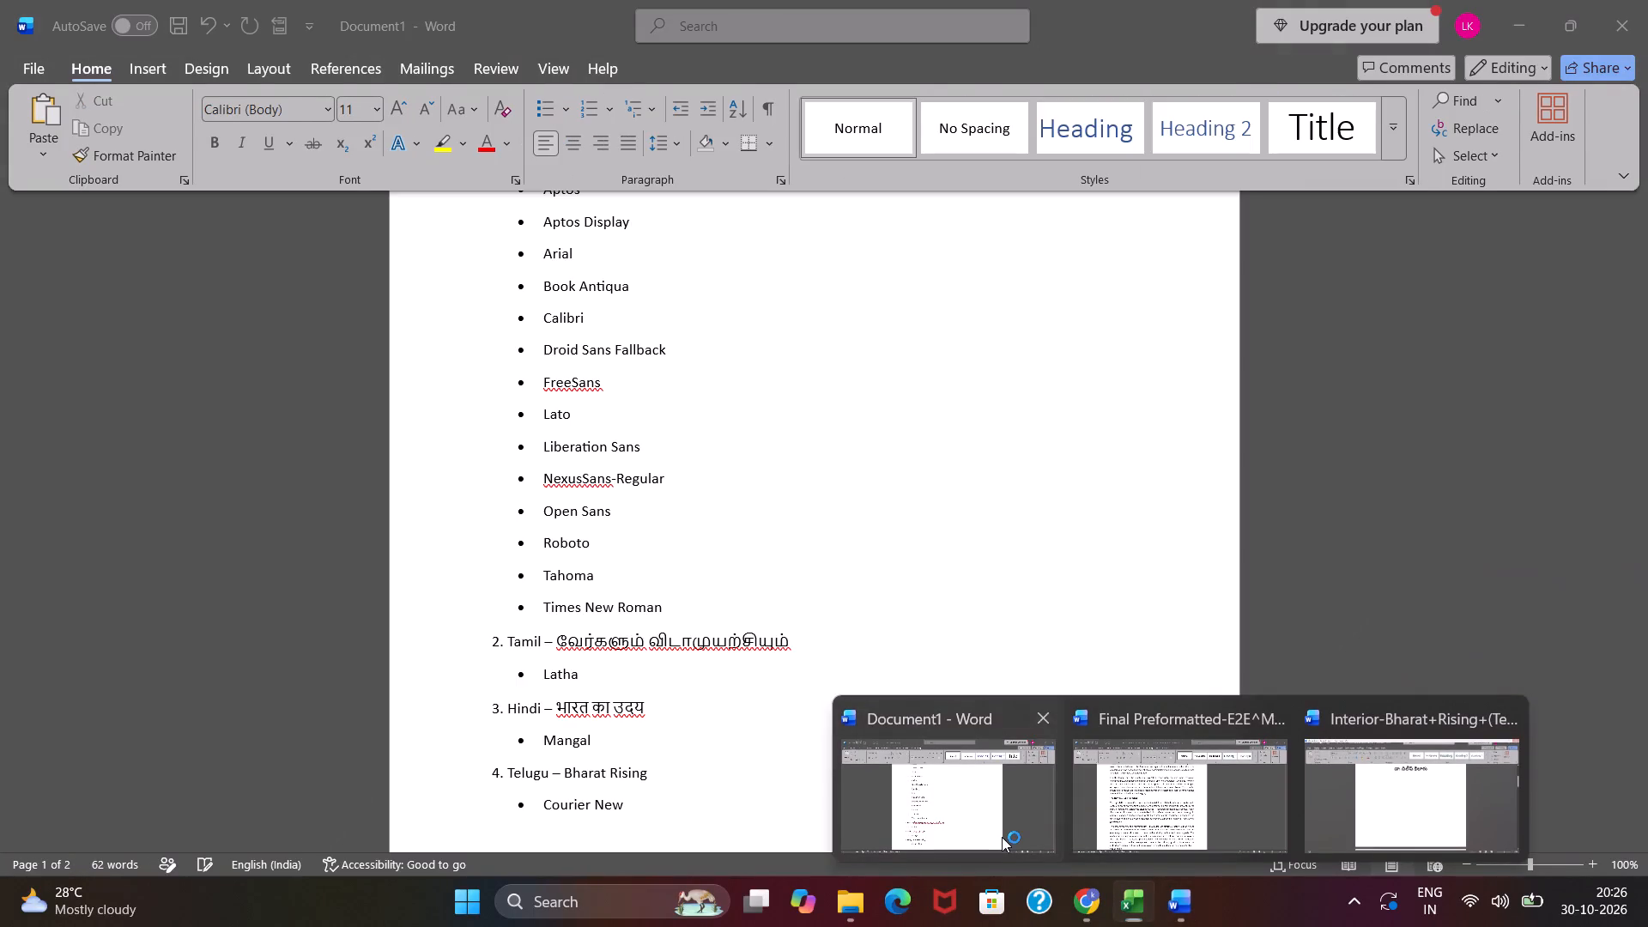
{"action": "scroll", "coordinate": [737, 656], "scroll_direction": "down", "scroll_amount": 20}
{"action": "scroll", "coordinate": [737, 656], "scroll_direction": "down", "scroll_amount": 17}
{"action": "scroll", "coordinate": [840, 558], "scroll_direction": "up", "scroll_amount": 1}
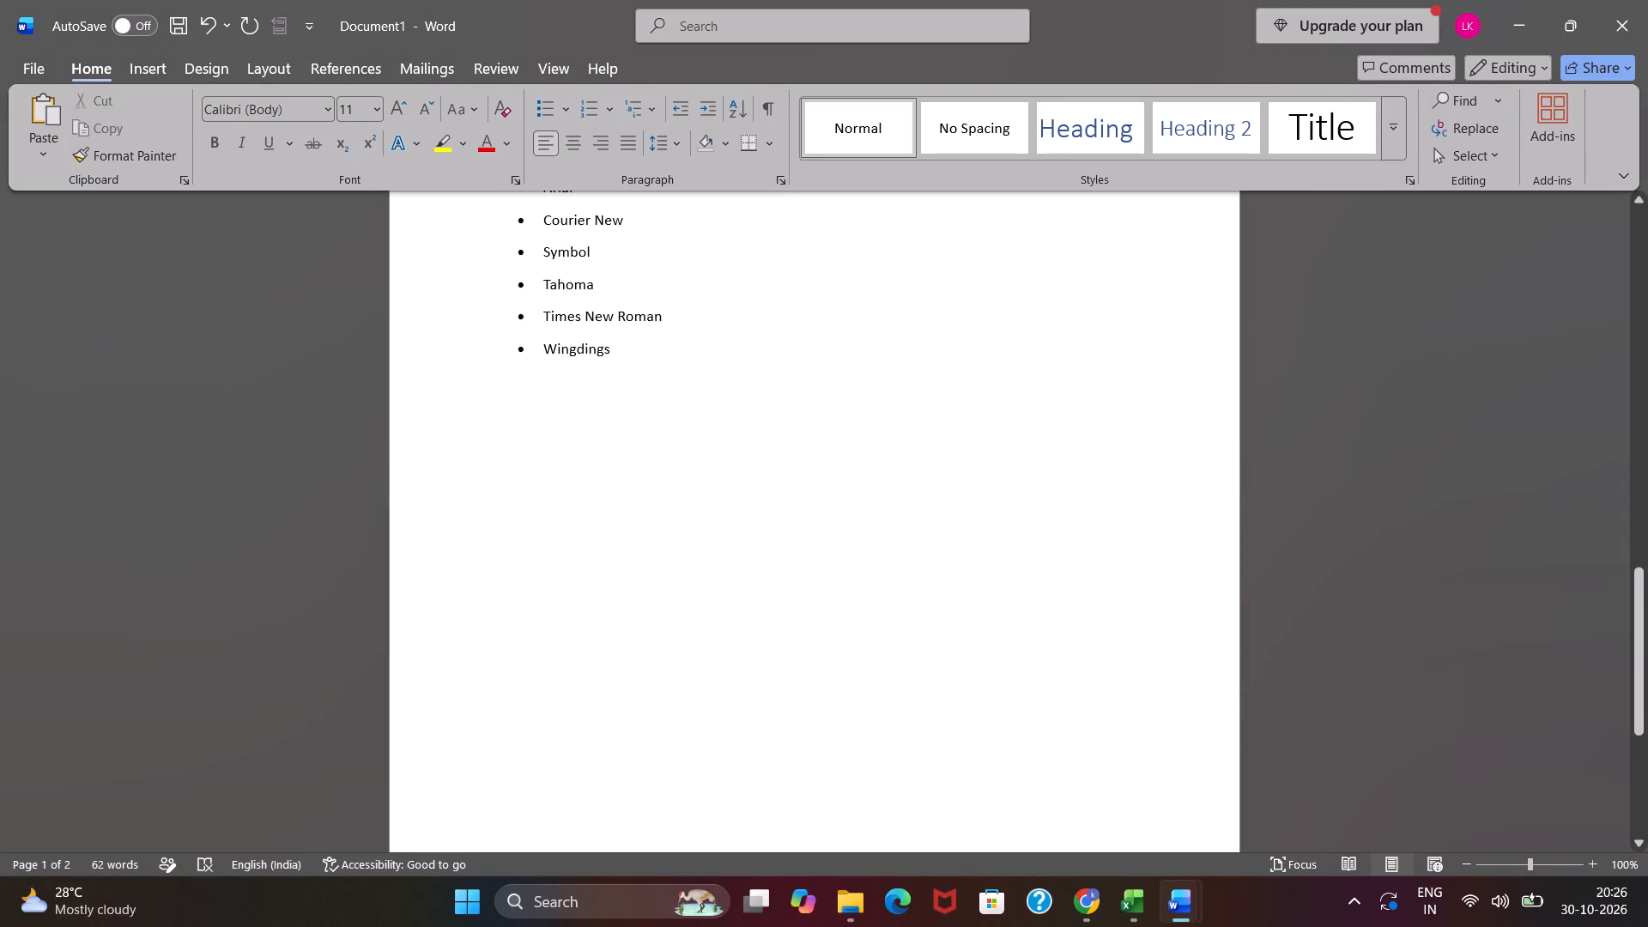
{"action": "scroll", "coordinate": [840, 558], "scroll_direction": "up", "scroll_amount": 5}
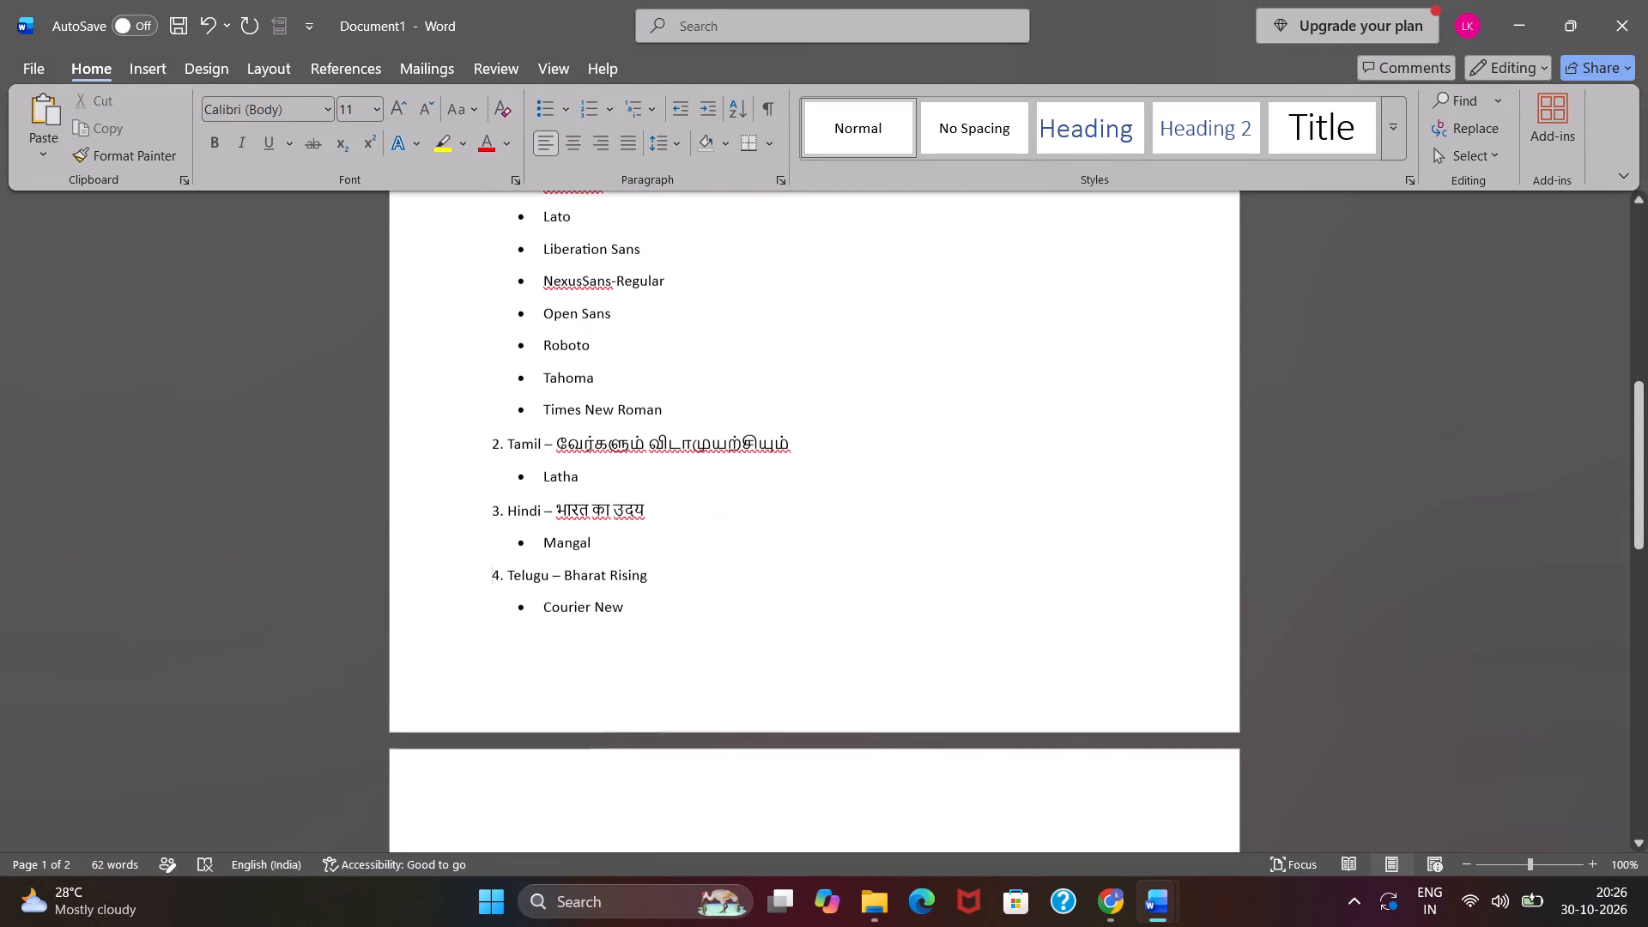
{"action": "scroll", "coordinate": [840, 558], "scroll_direction": "up", "scroll_amount": 1}
{"action": "scroll", "coordinate": [840, 558], "scroll_direction": "down", "scroll_amount": 1}
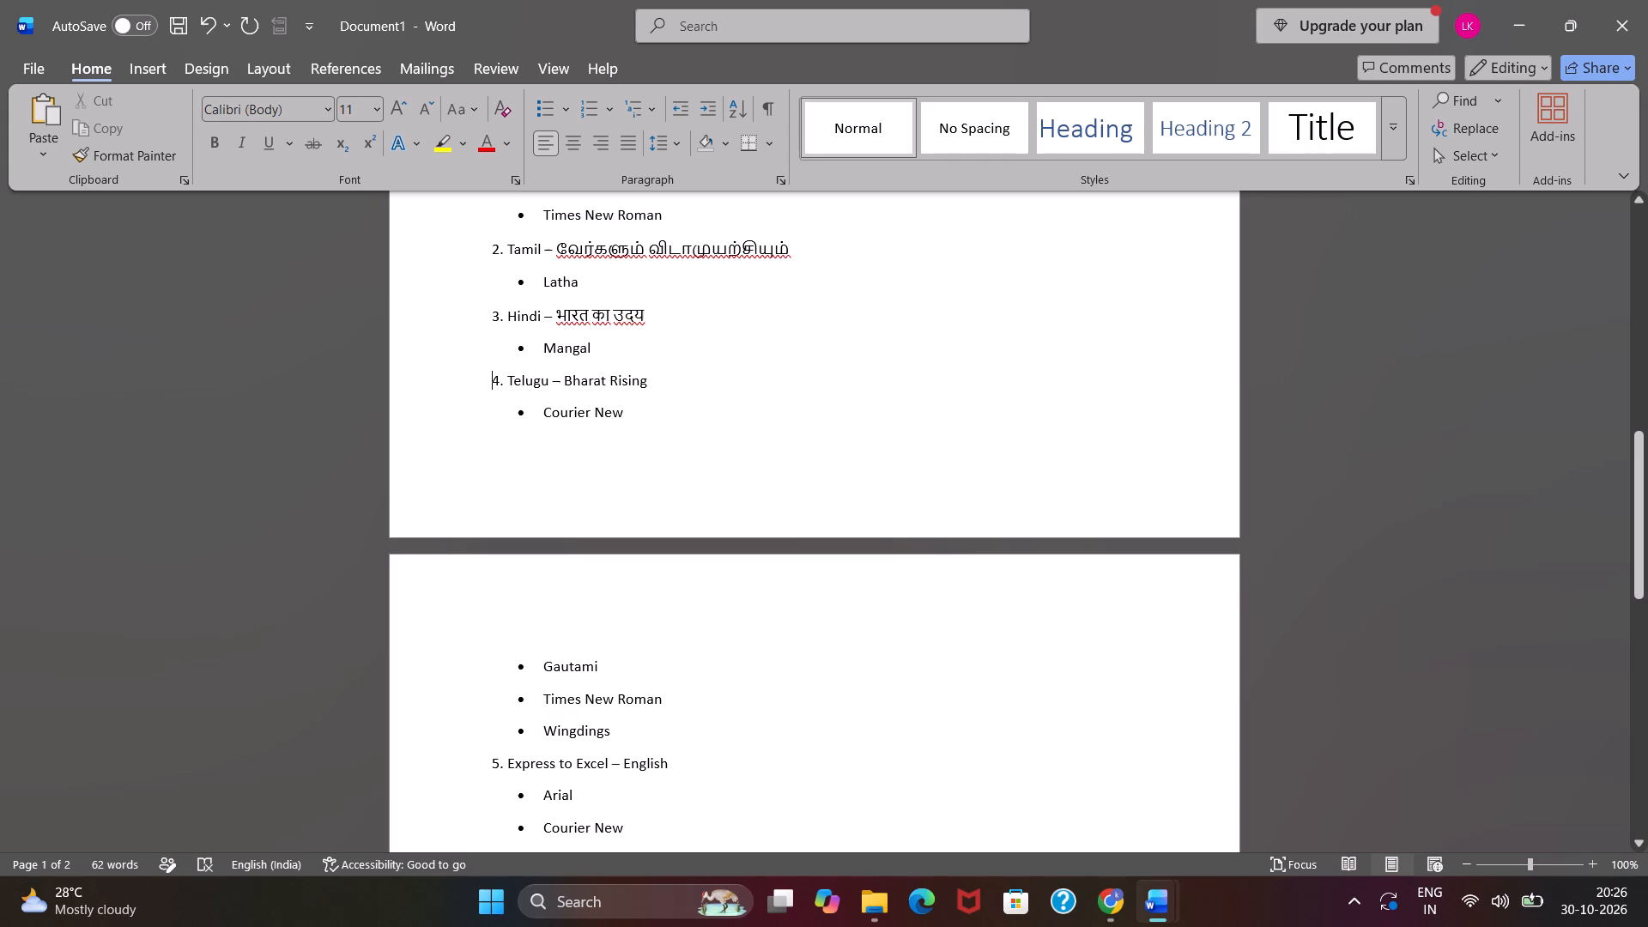
{"action": "left_click_drag", "start_coordinate": [621, 410], "coordinate": [559, 412]}
{"action": "key", "text": "BackSpace"}
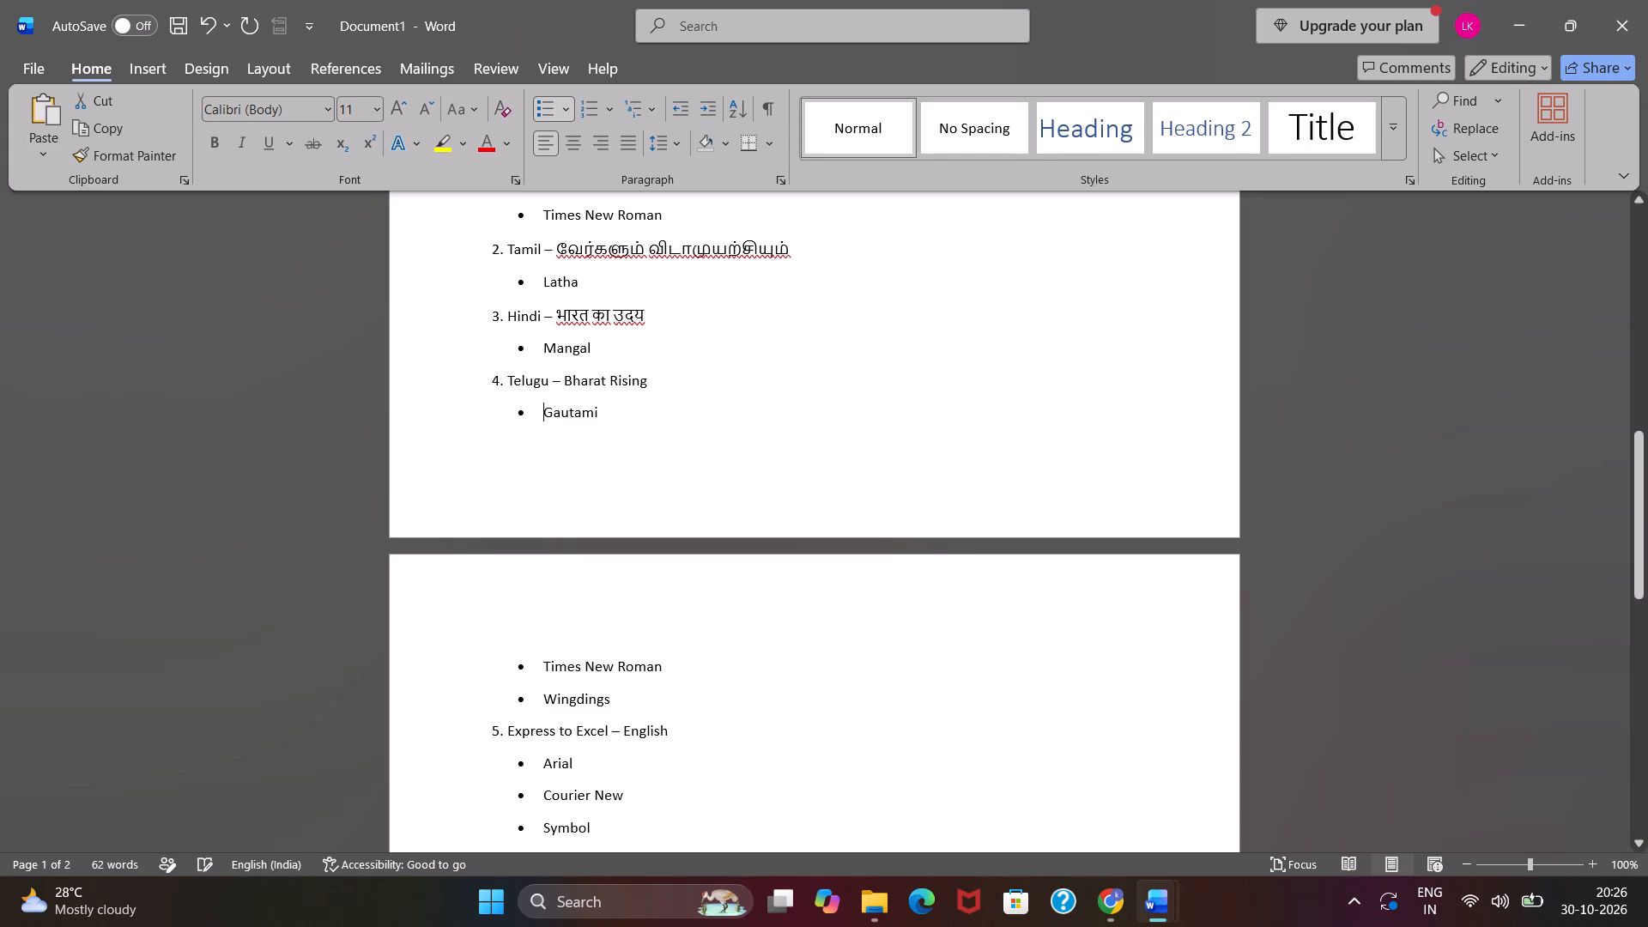
{"action": "left_click_drag", "start_coordinate": [542, 665], "coordinate": [604, 694]}
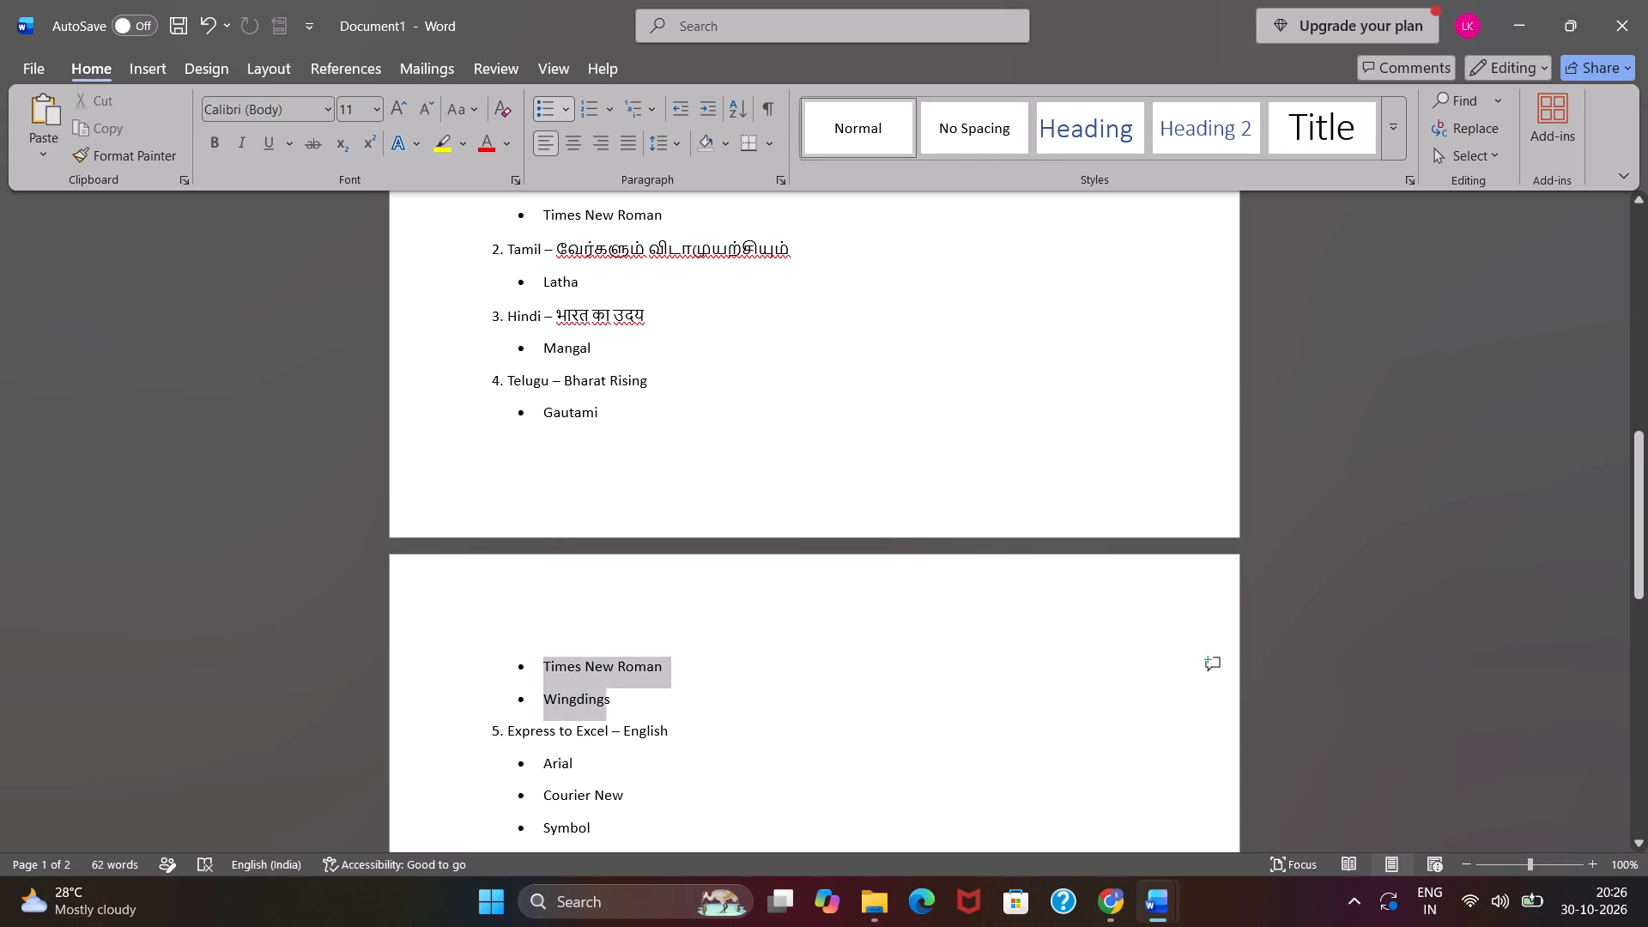
{"action": "left_click_drag", "start_coordinate": [604, 694], "coordinate": [636, 695]}
{"action": "key", "text": "BackSpace"}
Replace all the fonts listed under Express to Excel – English with a single round-bulleted entry, Aptos.
{"action": "scroll", "coordinate": [636, 695], "scroll_direction": "up", "scroll_amount": 1}
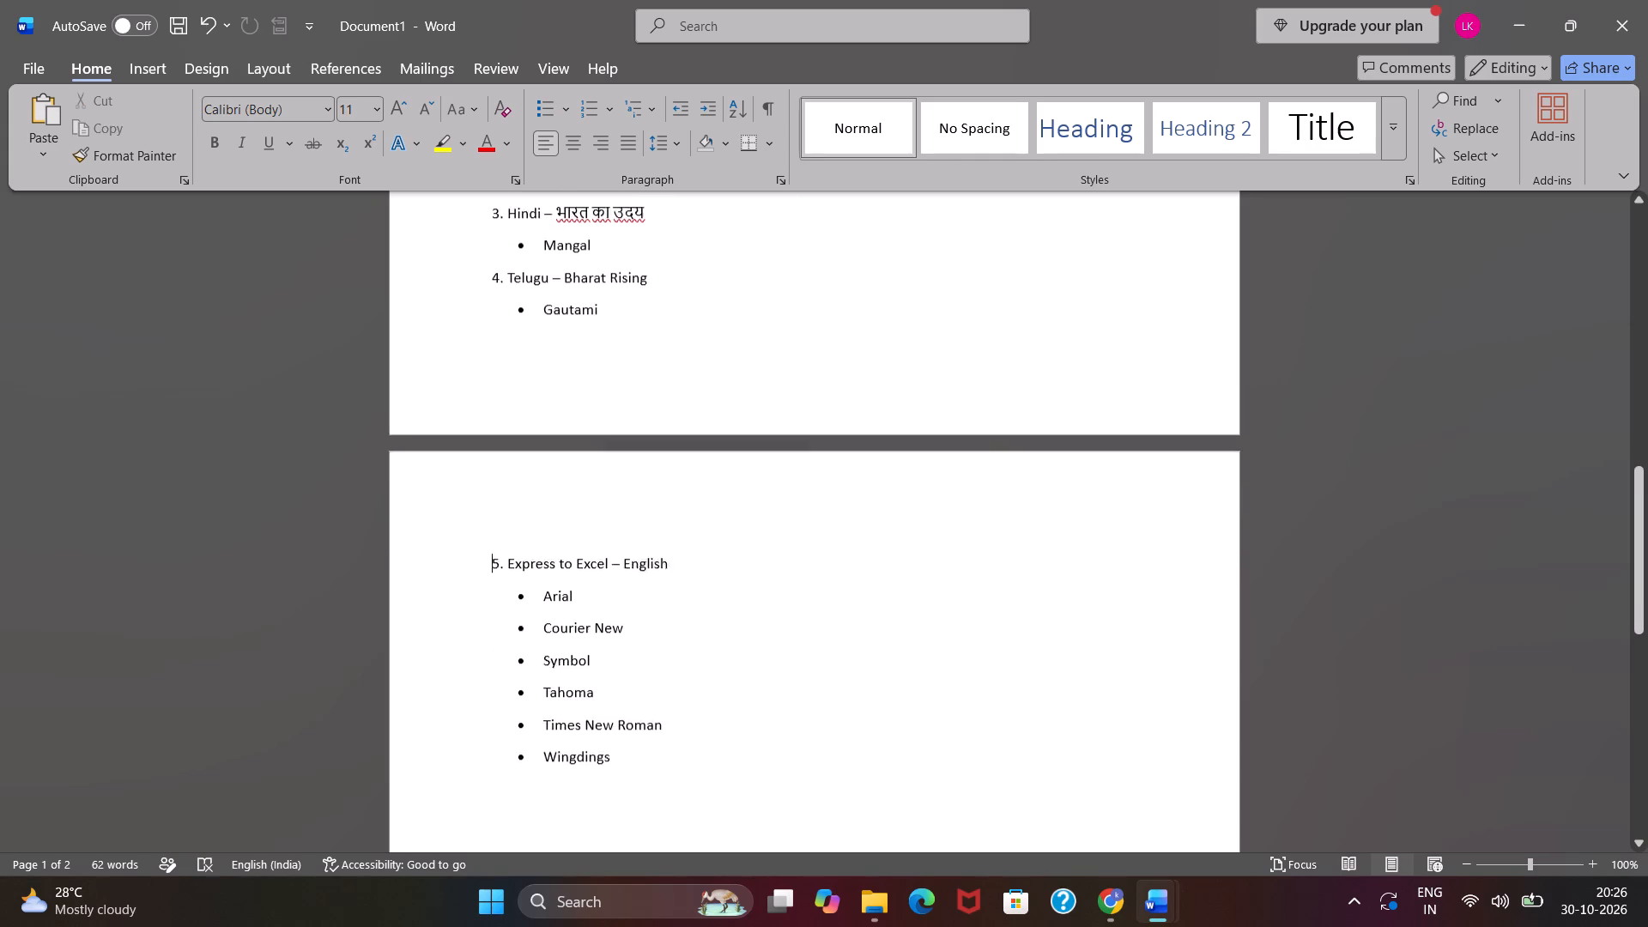
{"action": "scroll", "coordinate": [636, 695], "scroll_direction": "up", "scroll_amount": 1}
{"action": "scroll", "coordinate": [636, 695], "scroll_direction": "down", "scroll_amount": 1}
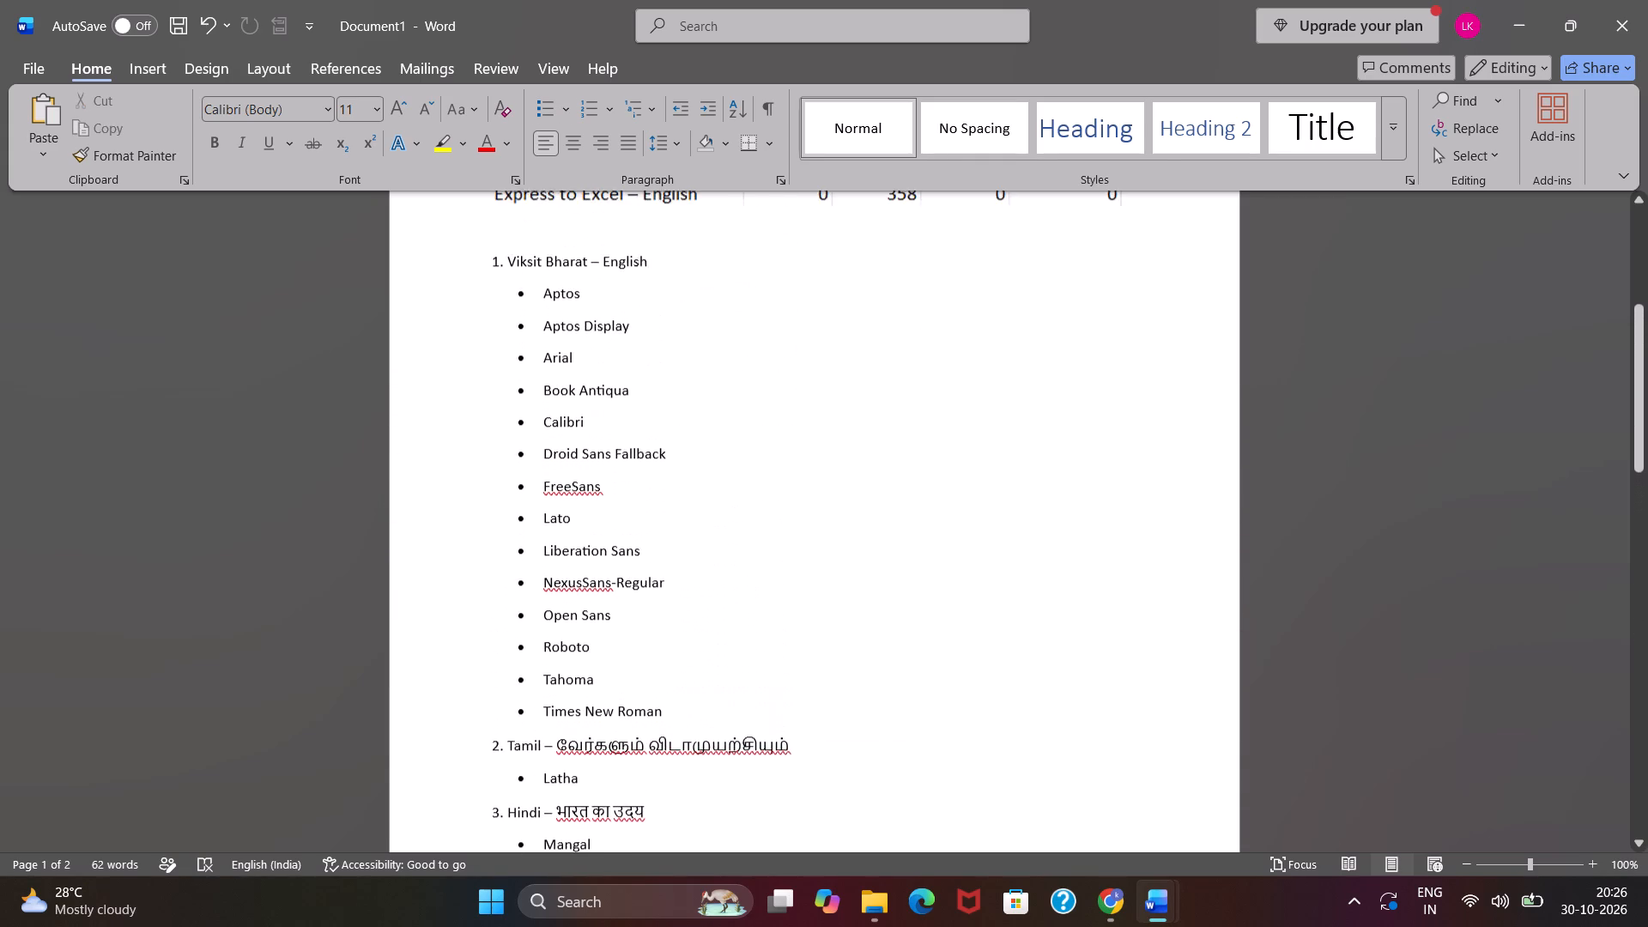
{"action": "scroll", "coordinate": [636, 695], "scroll_direction": "down", "scroll_amount": 1}
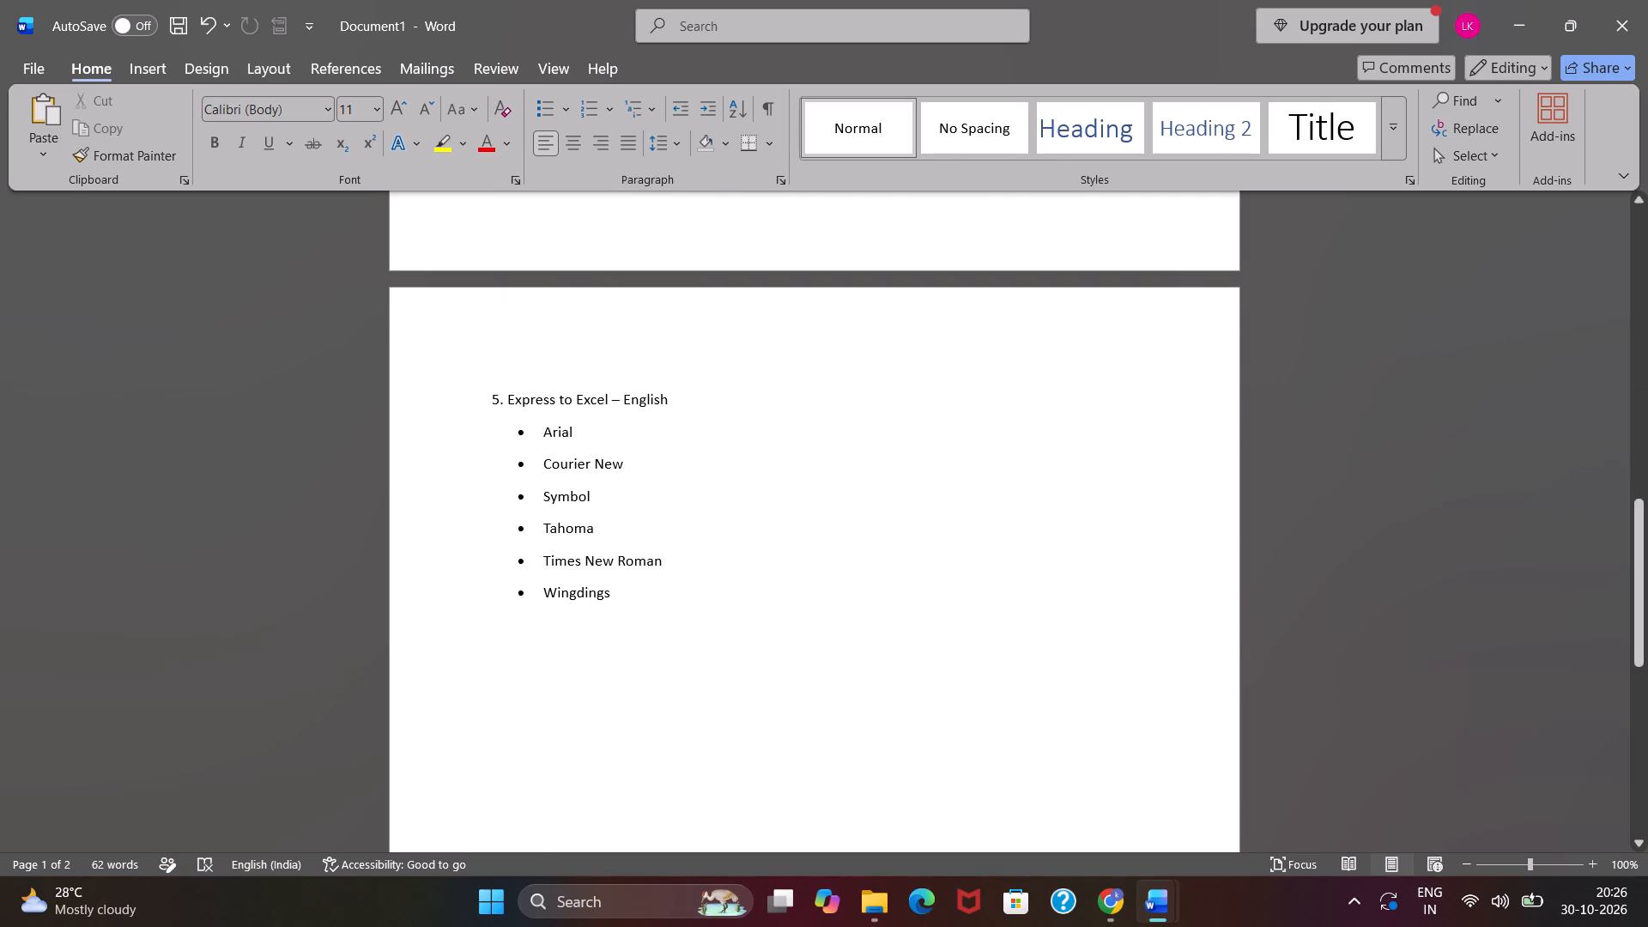
{"action": "left_click_drag", "start_coordinate": [540, 433], "coordinate": [639, 564]}
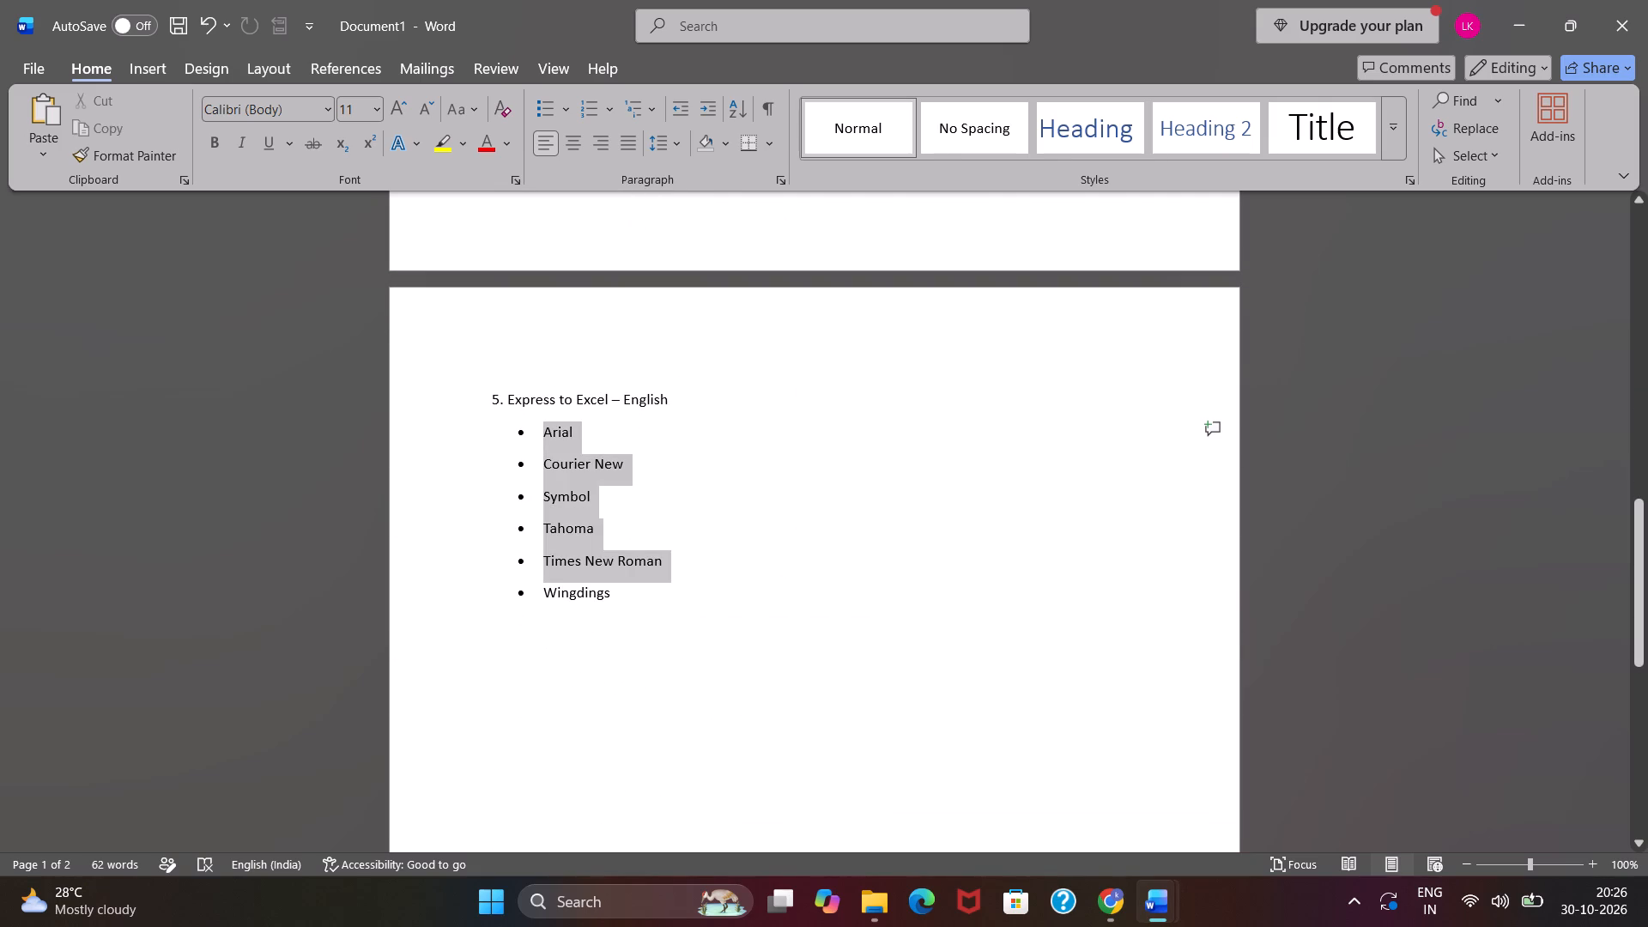
{"action": "left_click_drag", "start_coordinate": [639, 564], "coordinate": [645, 580]}
{"action": "key", "text": "BackSpace"}
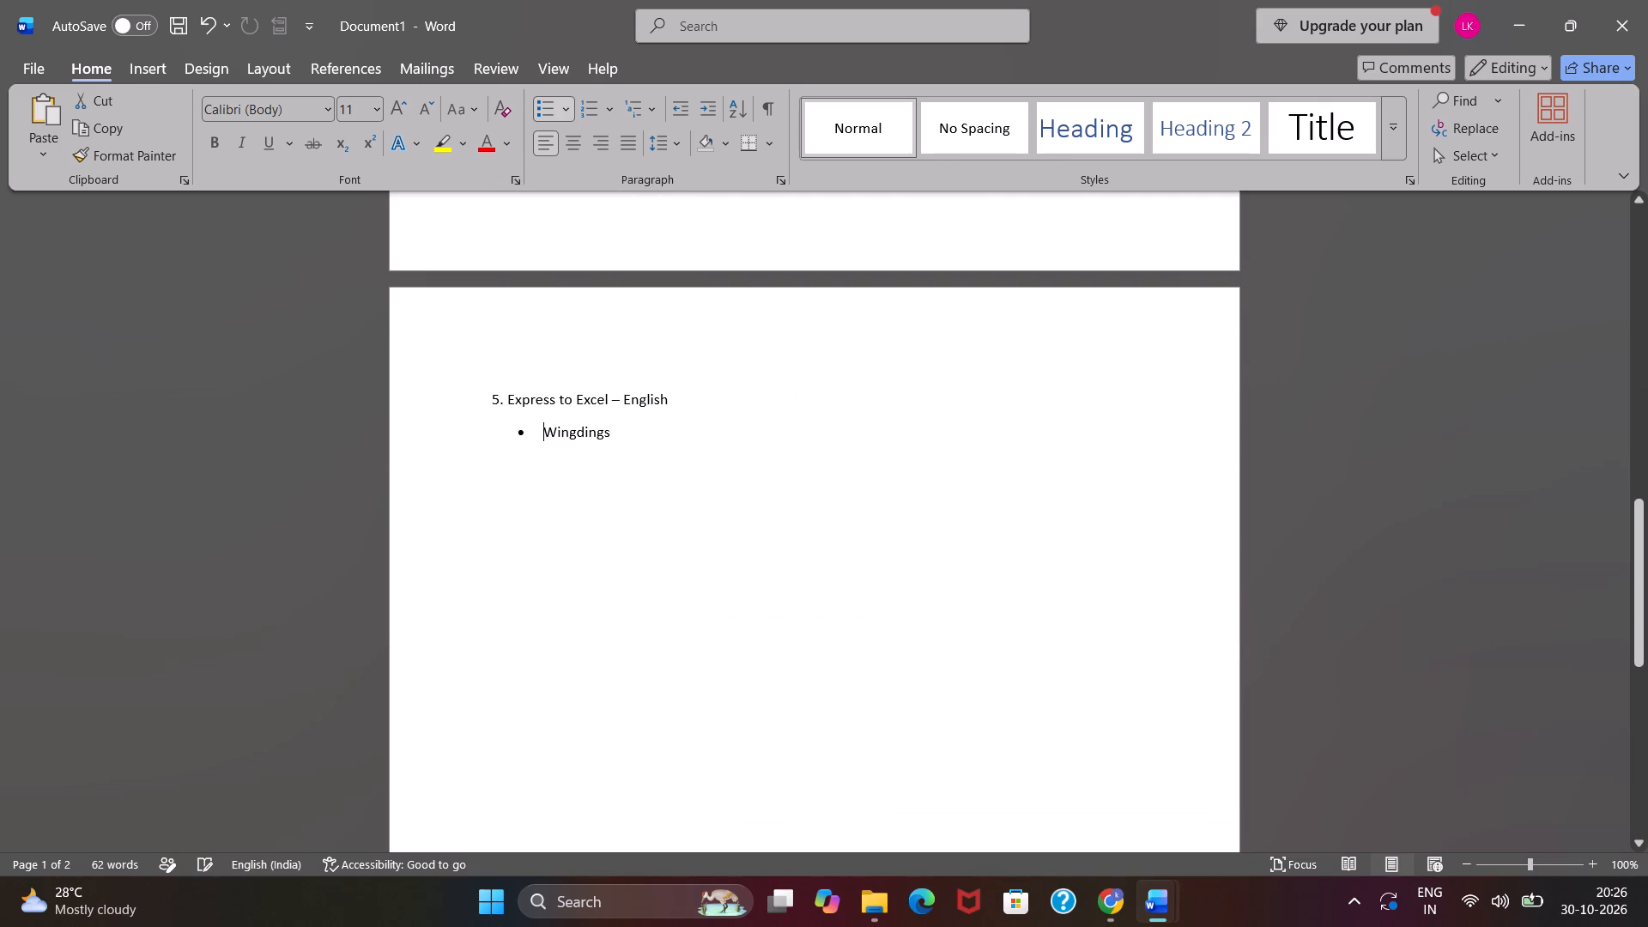
{"action": "left_click_drag", "start_coordinate": [541, 422], "coordinate": [622, 429]}
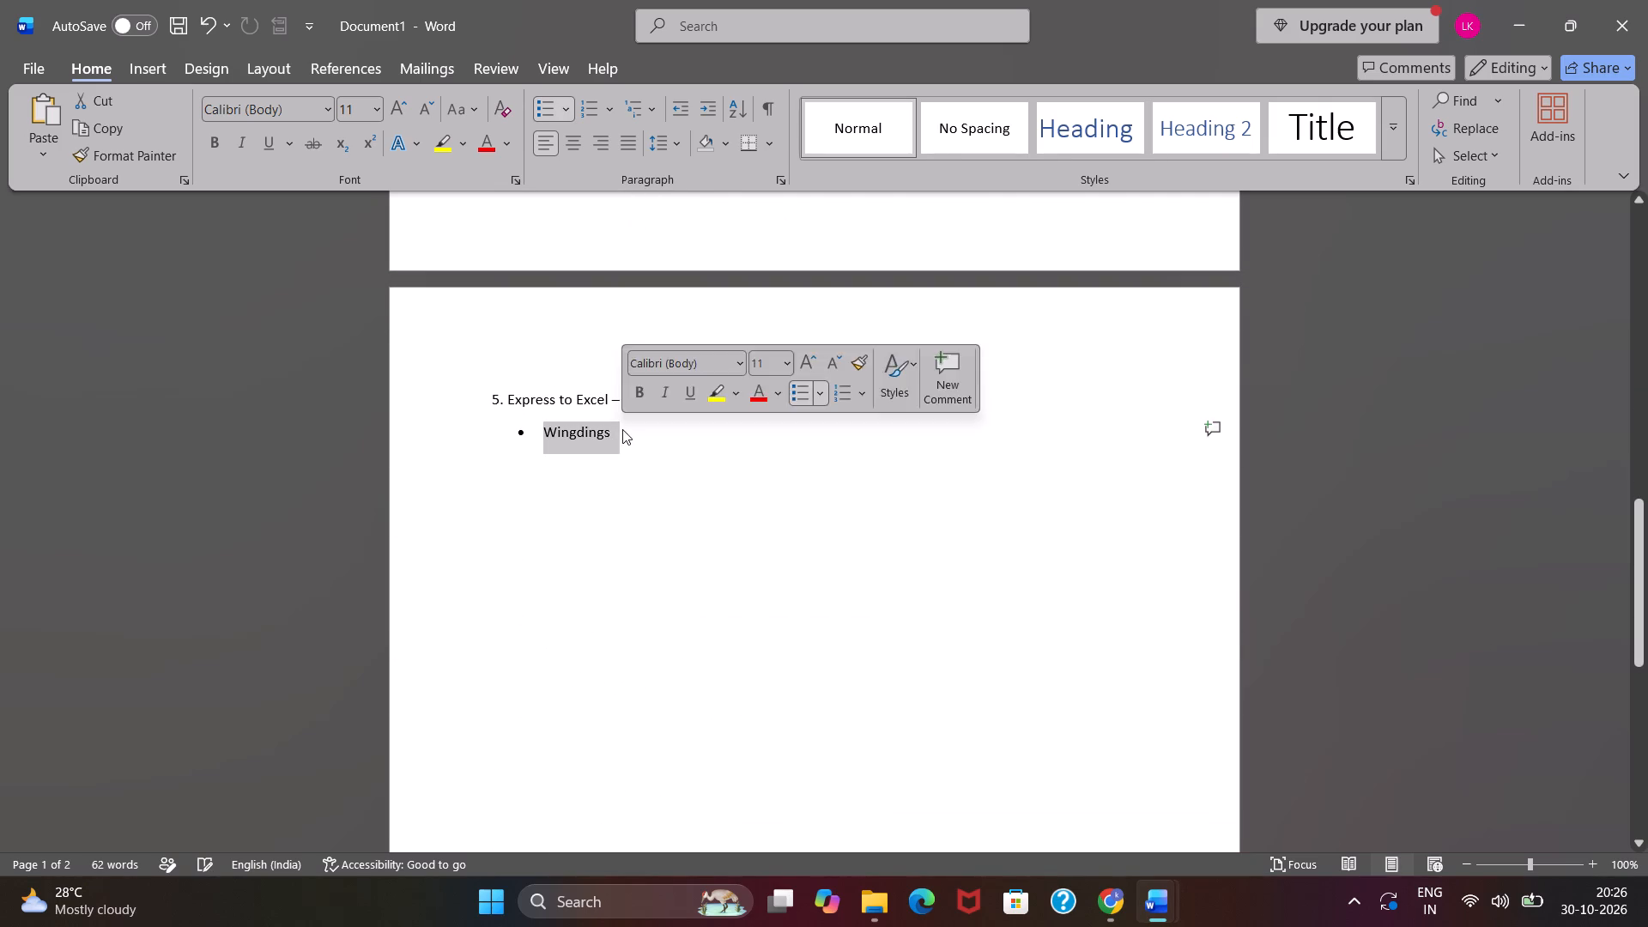
{"action": "type", "text": "ptos"}
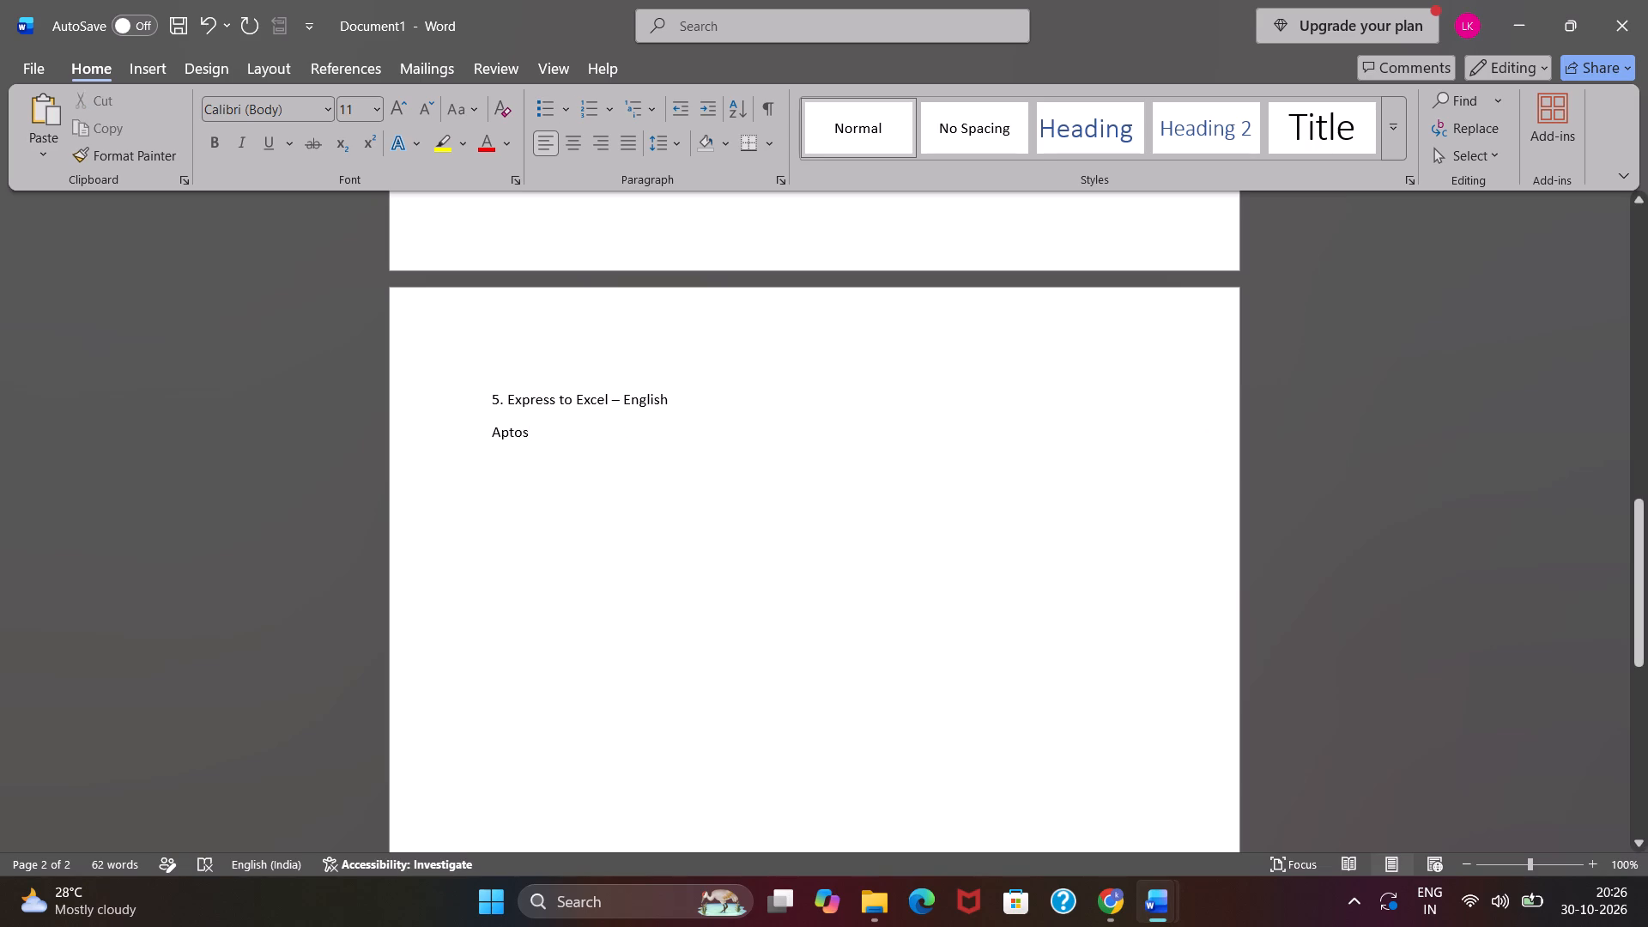
{"action": "left_click_drag", "start_coordinate": [488, 435], "coordinate": [535, 432]}
{"action": "left_click", "coordinate": [560, 101]}
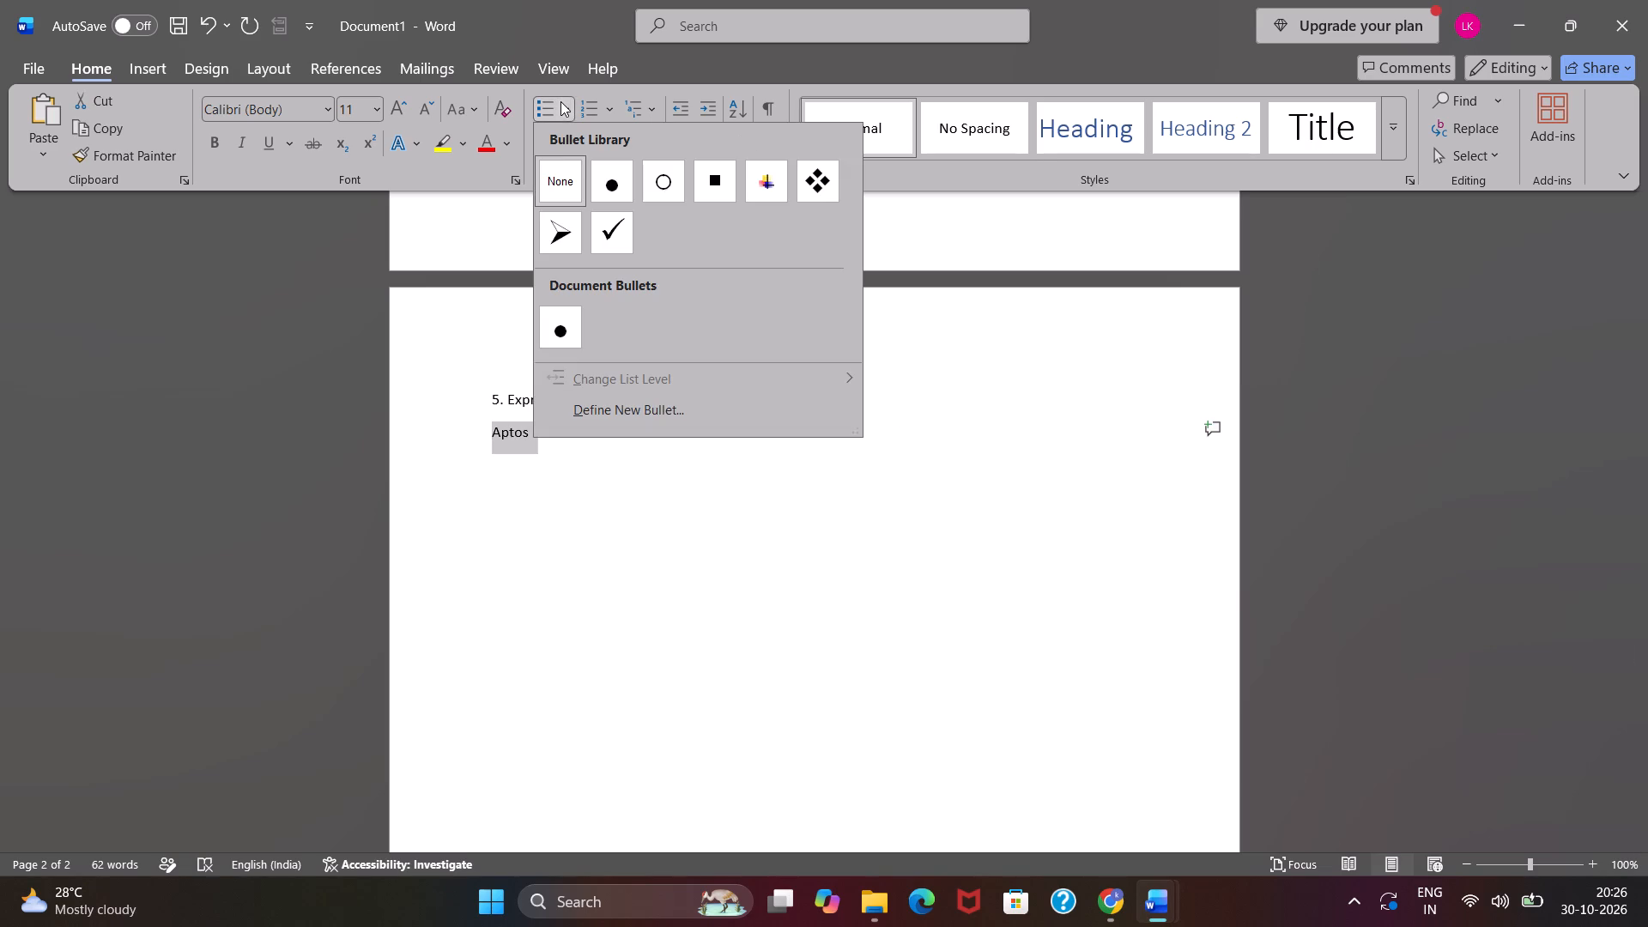
{"action": "left_click", "coordinate": [615, 192]}
Open the Viksit Bharat MS V2 source file from the recent files and enable editing.
{"action": "scroll", "coordinate": [641, 457], "scroll_direction": "up", "scroll_amount": 3}
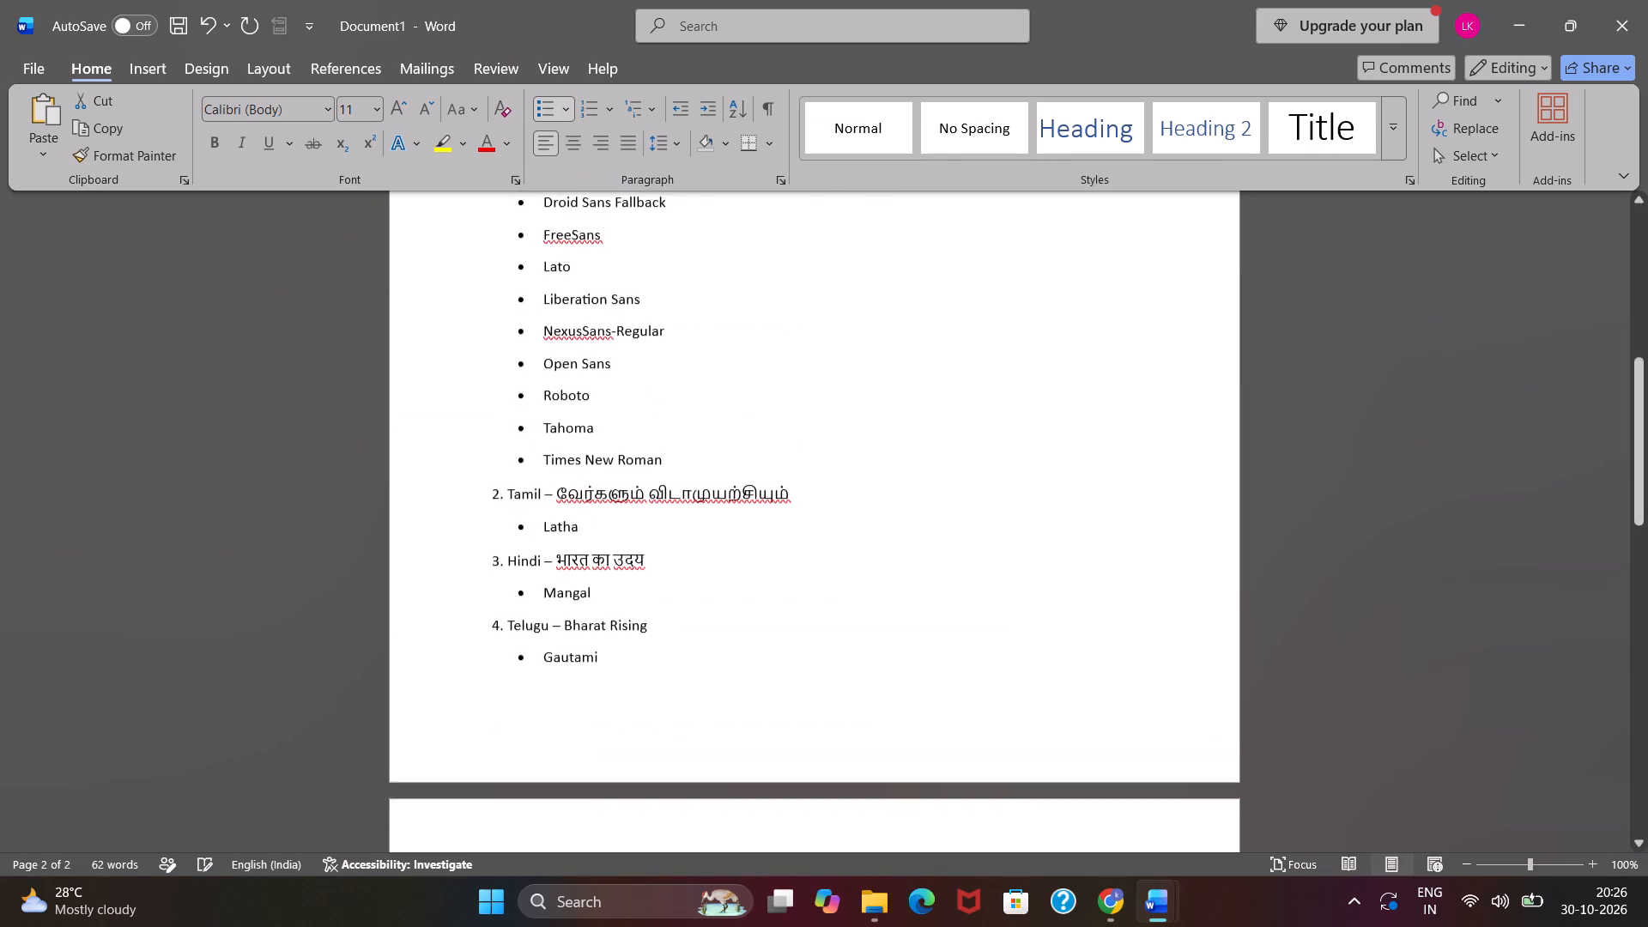
{"action": "scroll", "coordinate": [641, 457], "scroll_direction": "down", "scroll_amount": 1}
{"action": "scroll", "coordinate": [641, 457], "scroll_direction": "up", "scroll_amount": 2}
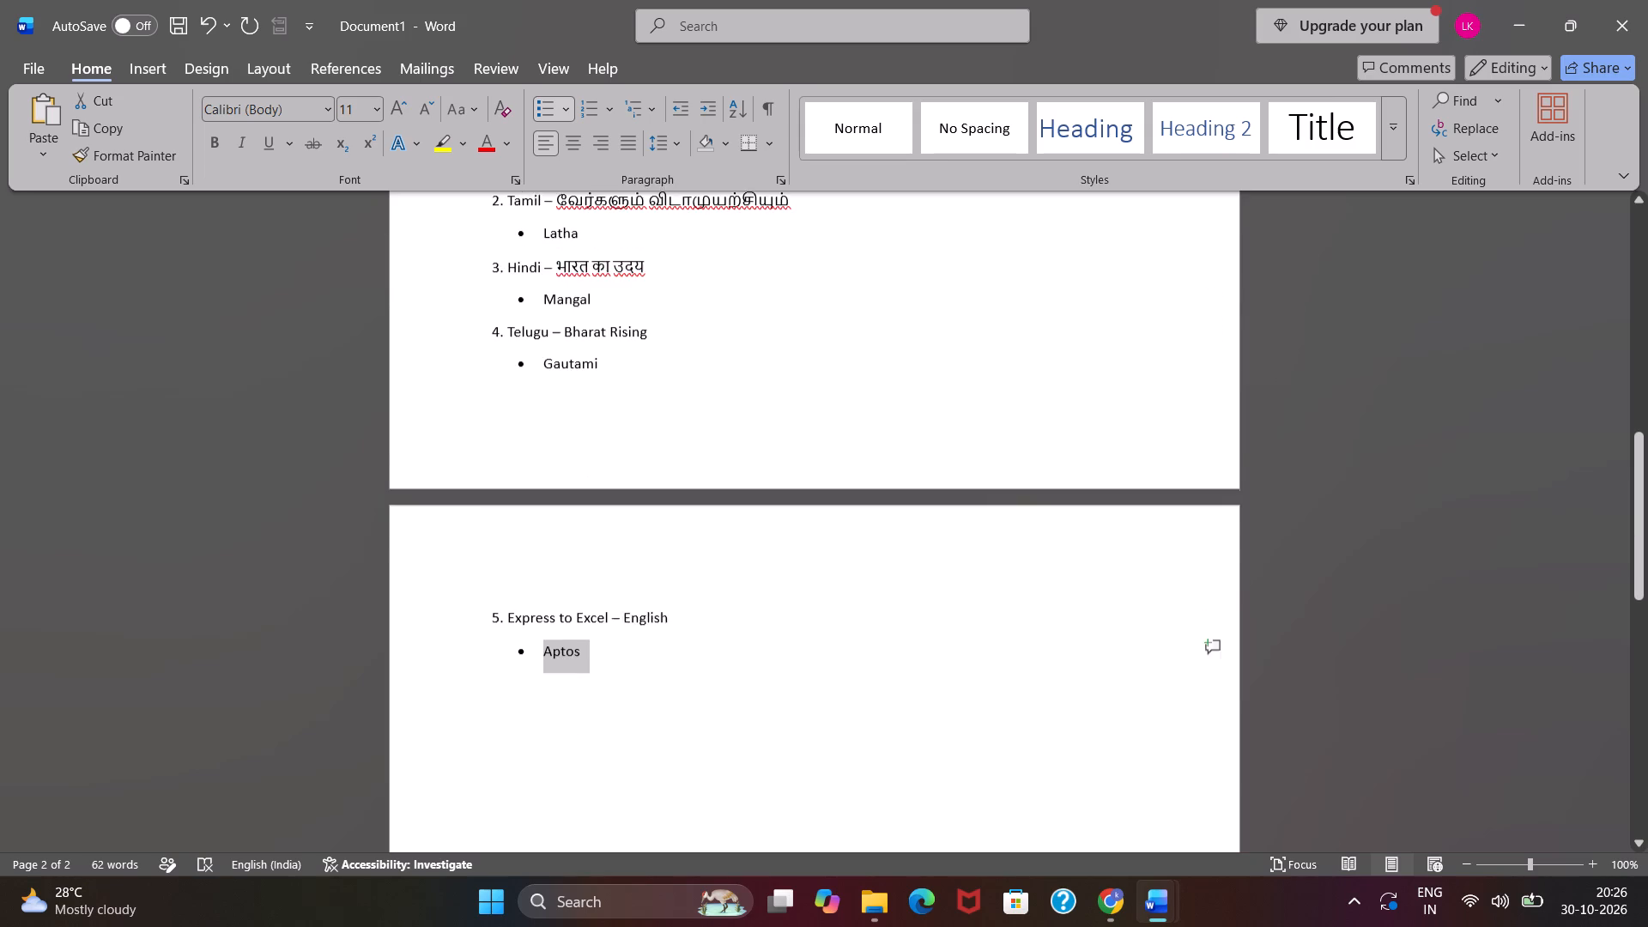
{"action": "scroll", "coordinate": [641, 457], "scroll_direction": "up", "scroll_amount": 3}
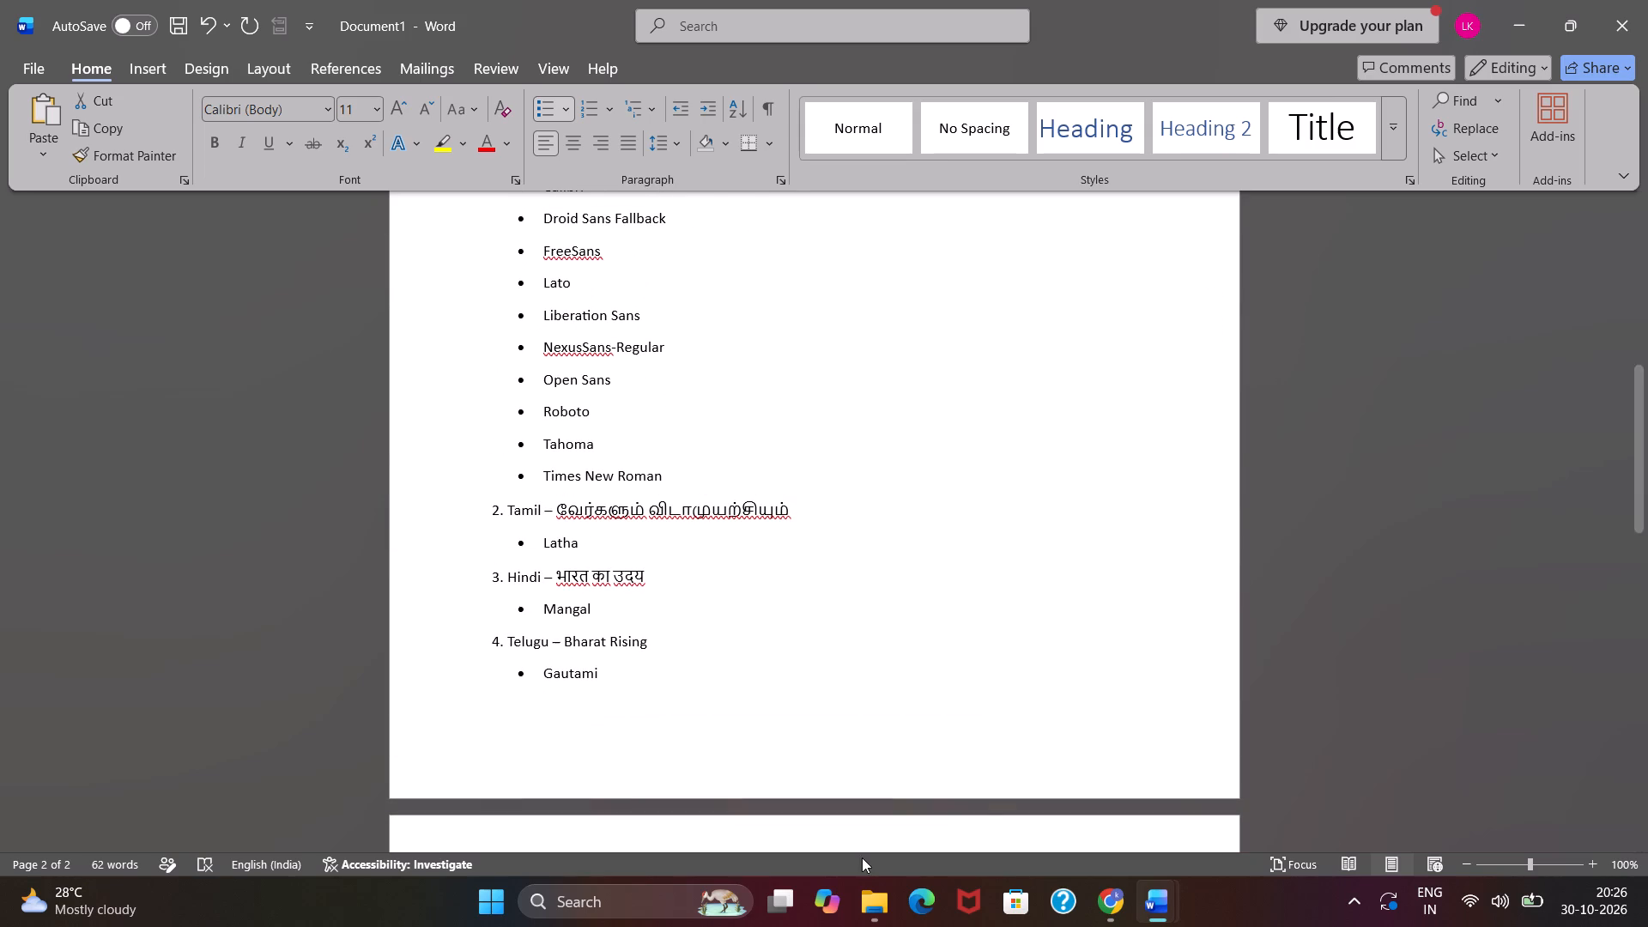
{"action": "left_click", "coordinate": [877, 907]}
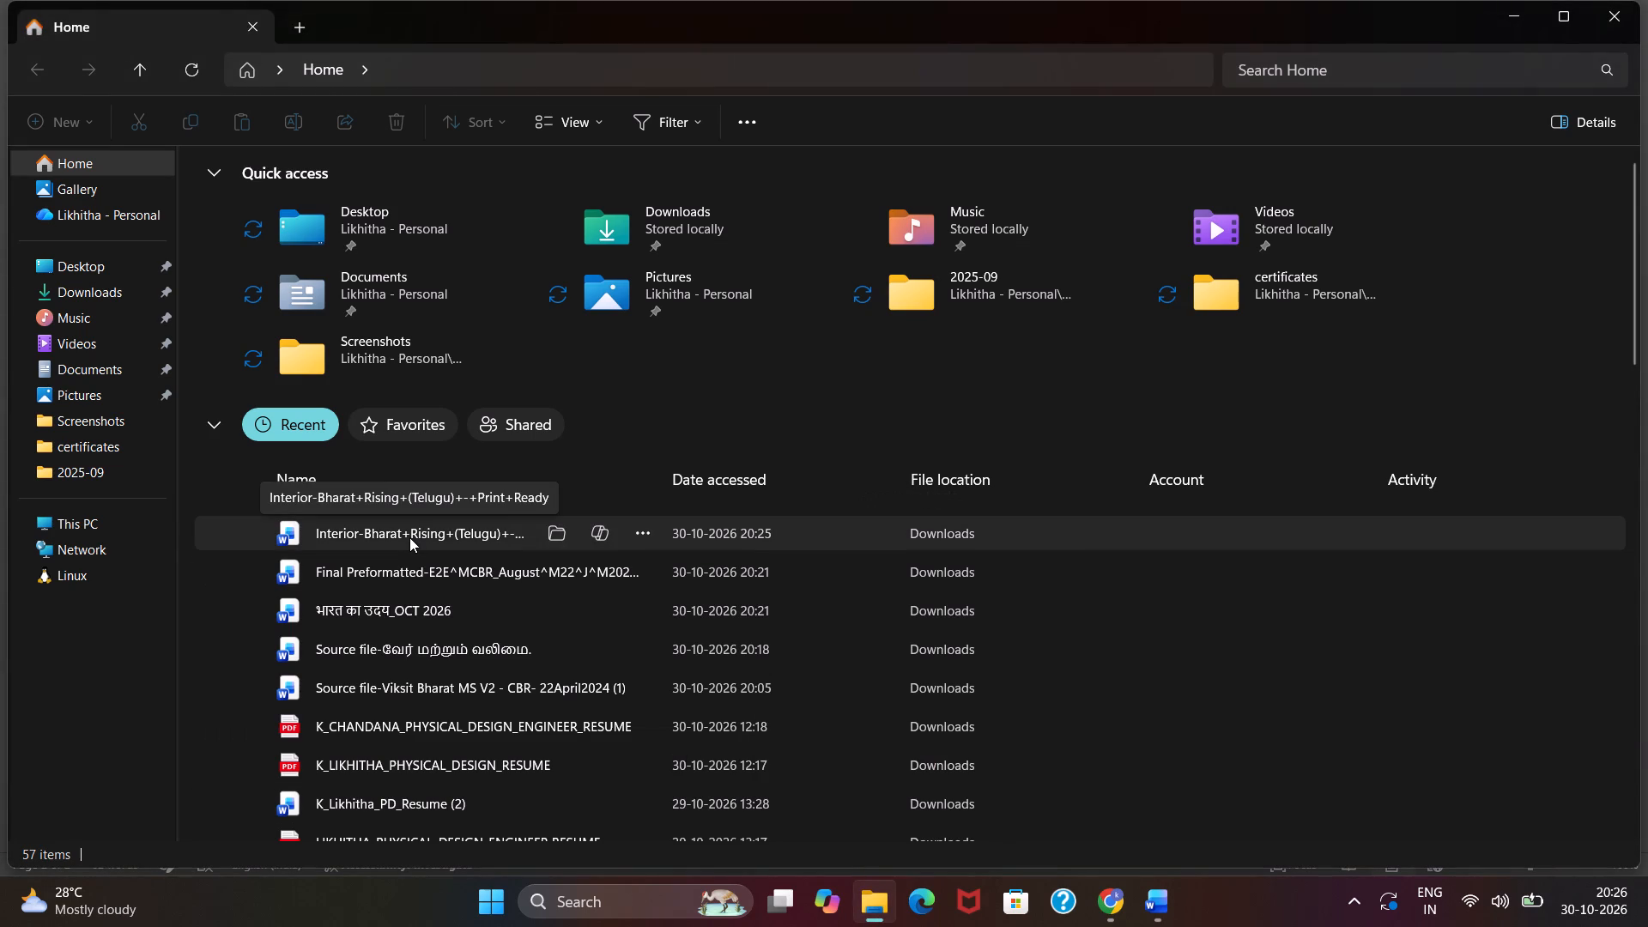
{"action": "double_click", "coordinate": [440, 695]}
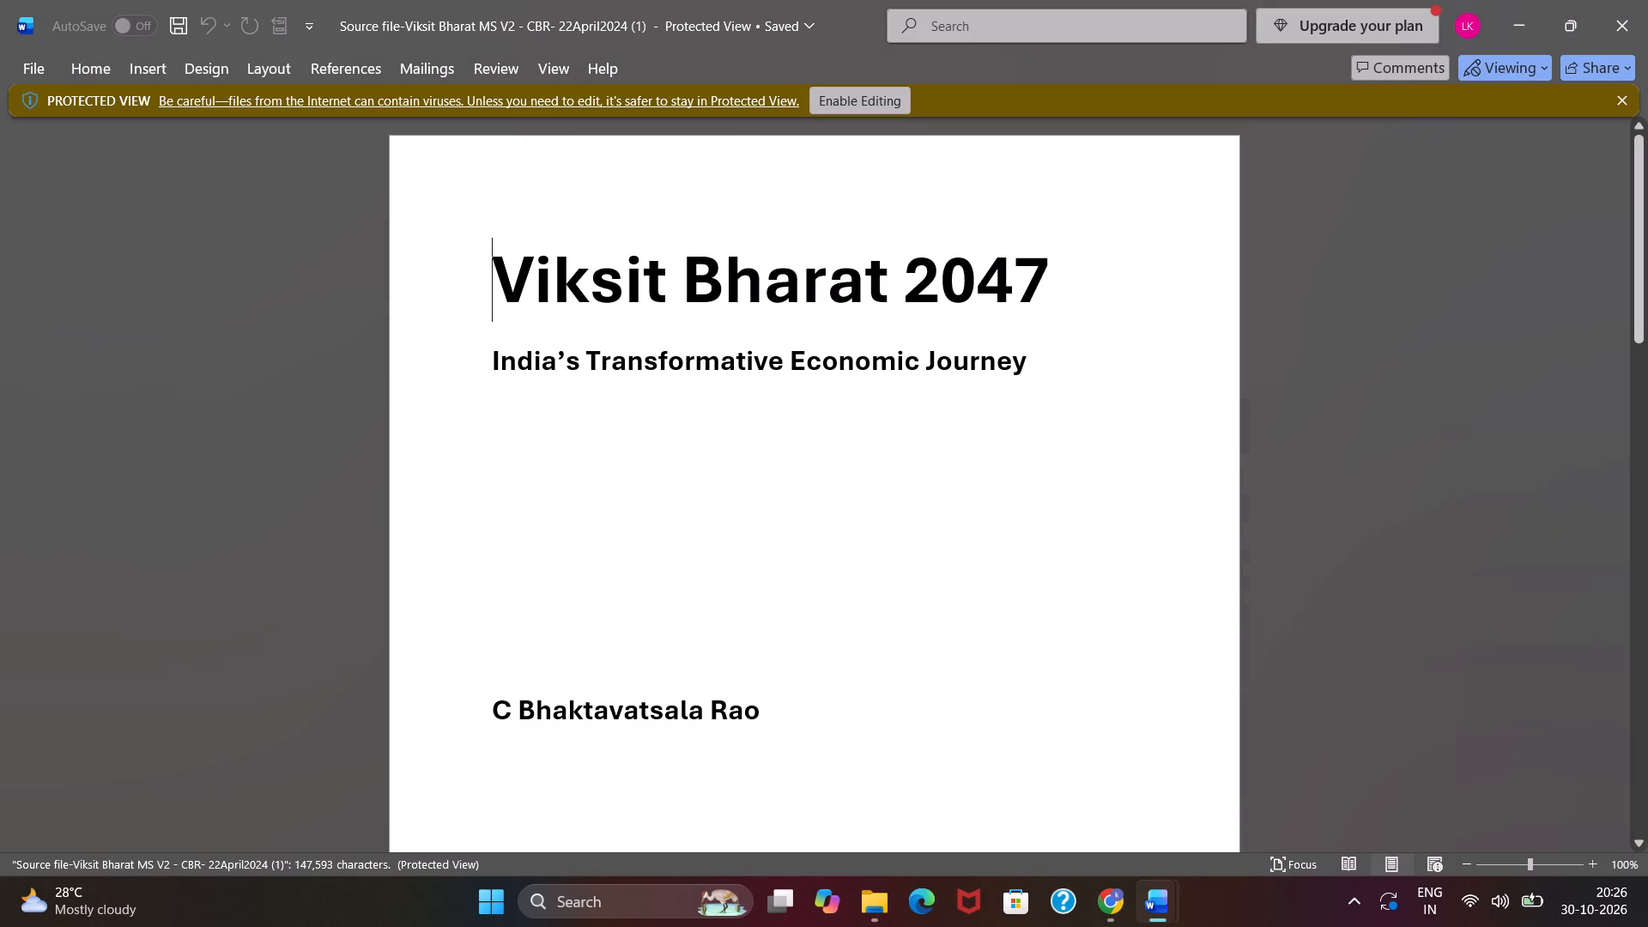
{"action": "left_click", "coordinate": [847, 109]}
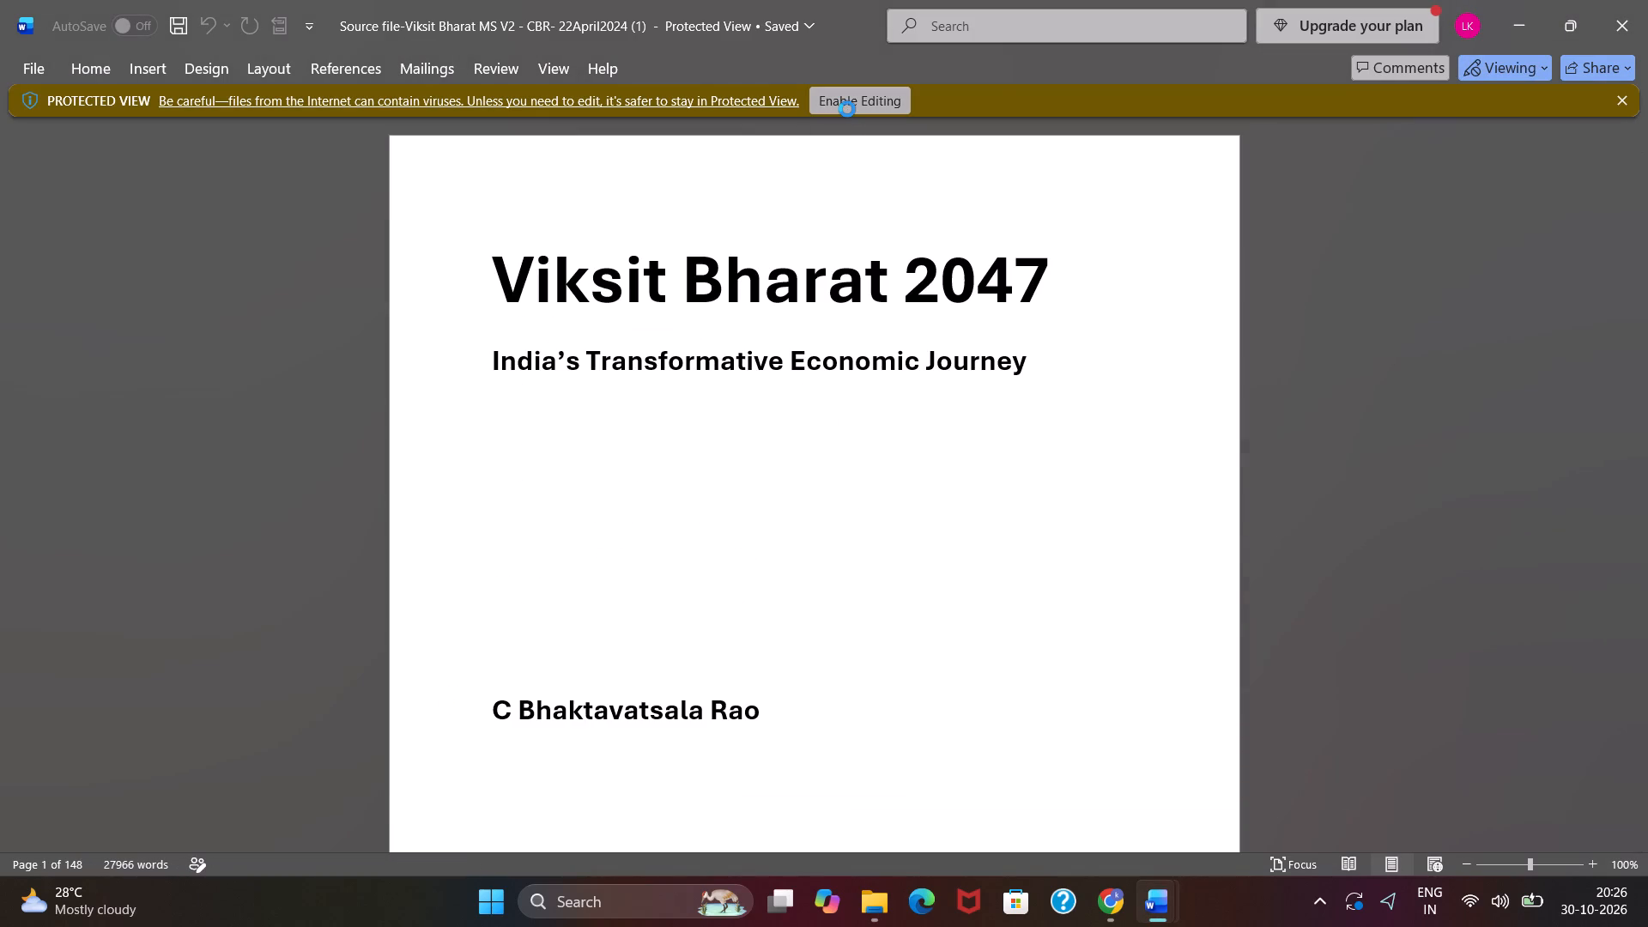
Check the fonts used in the Viksit Bharat source file's front matter, including the infographics list, foreword and abbreviations table.
{"action": "scroll", "coordinate": [847, 109], "scroll_direction": "down", "scroll_amount": 4}
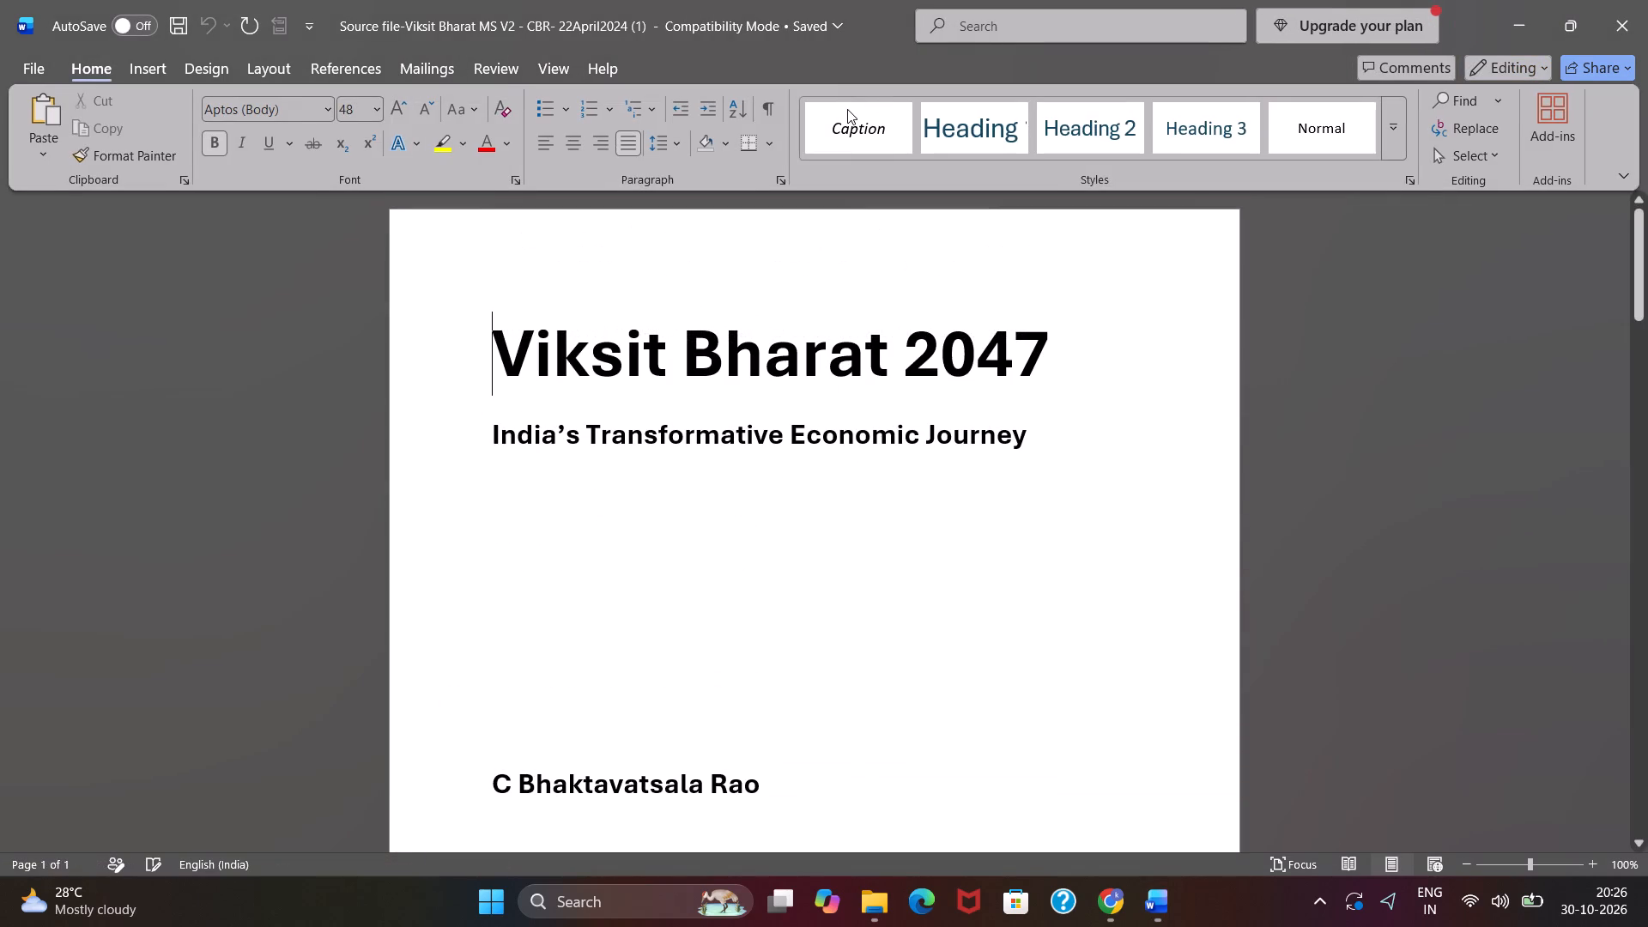
{"action": "scroll", "coordinate": [847, 109], "scroll_direction": "down", "scroll_amount": 20}
{"action": "scroll", "coordinate": [847, 109], "scroll_direction": "down", "scroll_amount": 1}
{"action": "scroll", "coordinate": [869, 433], "scroll_direction": "down", "scroll_amount": 6}
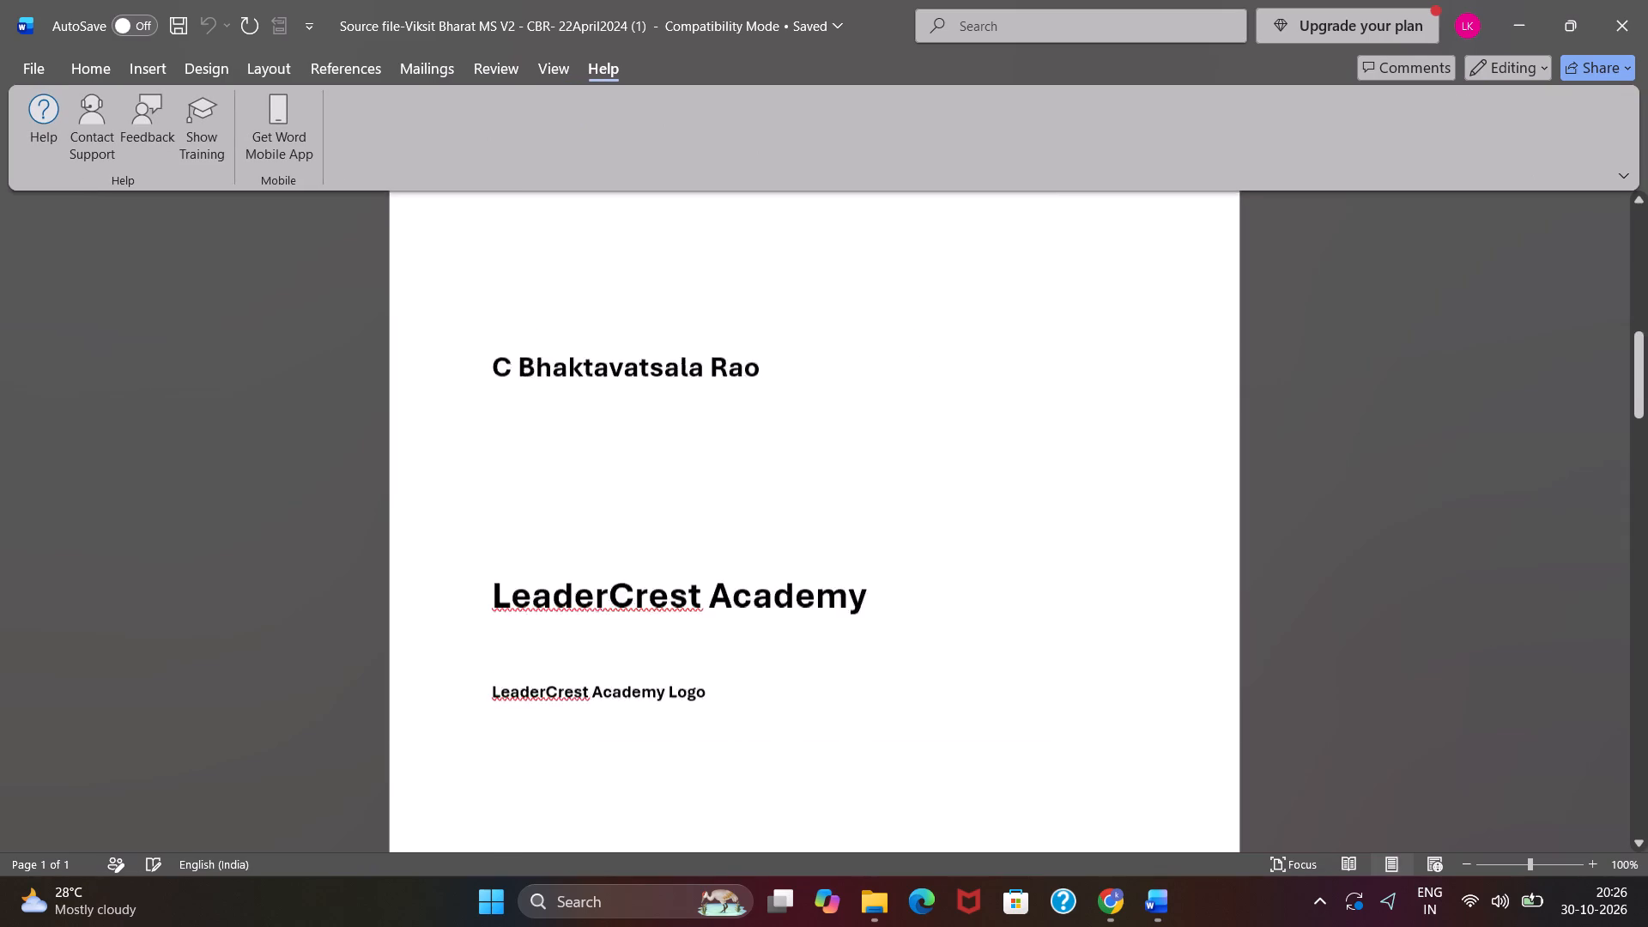
{"action": "left_click", "coordinate": [102, 58]}
{"action": "left_click", "coordinate": [631, 244]}
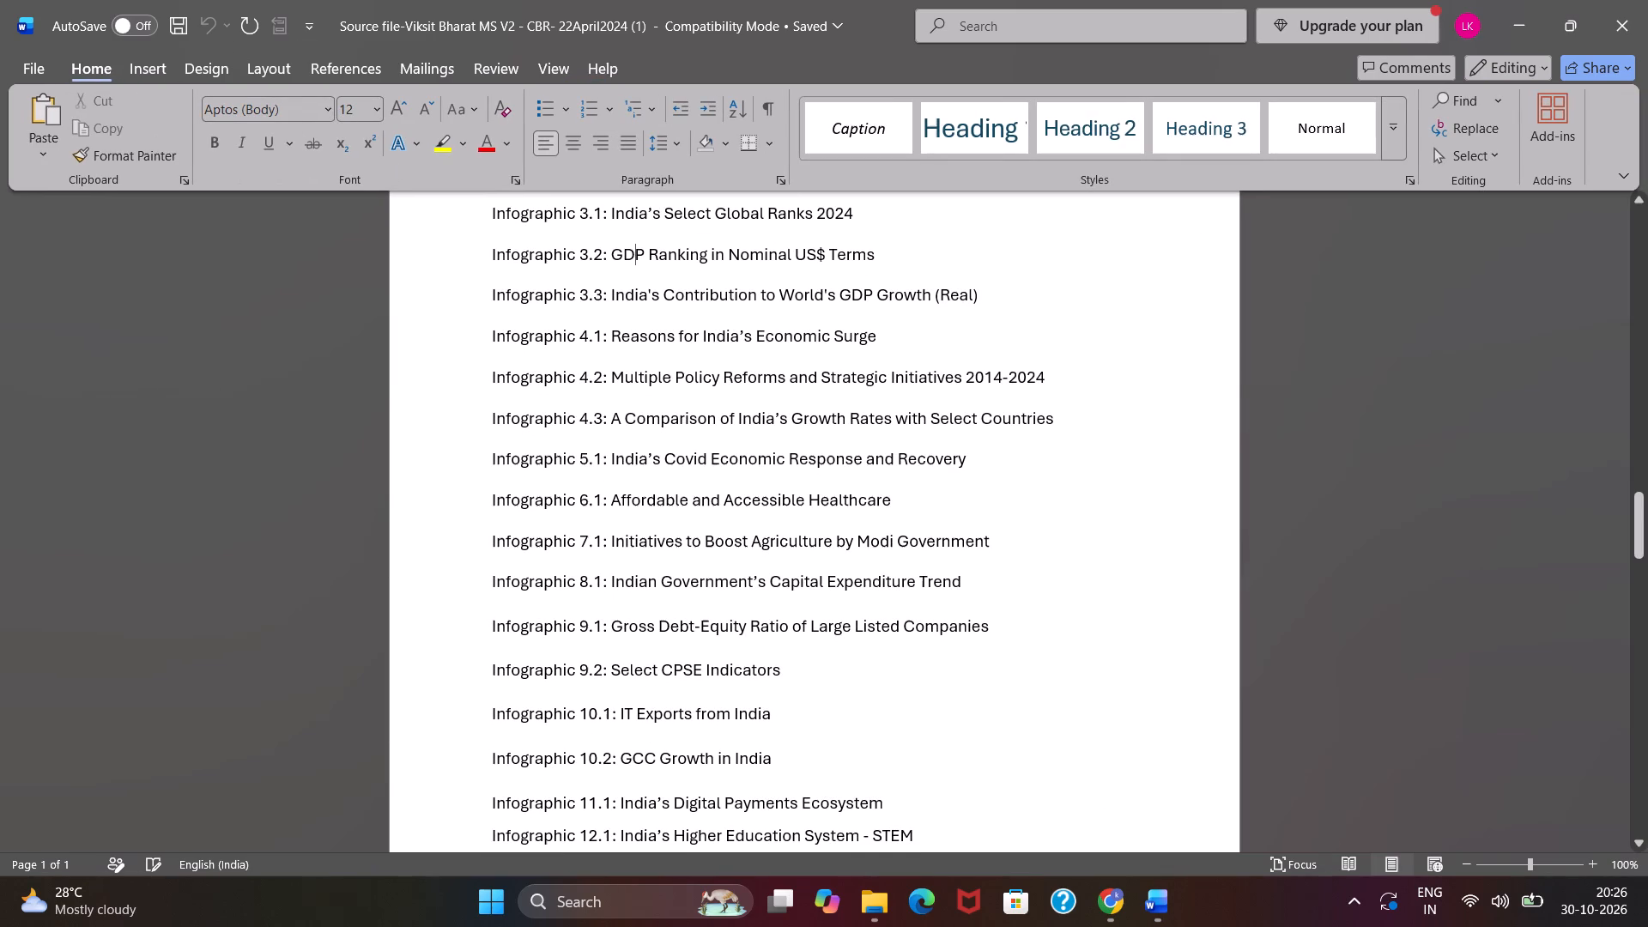
{"action": "scroll", "coordinate": [631, 244], "scroll_direction": "down", "scroll_amount": 16}
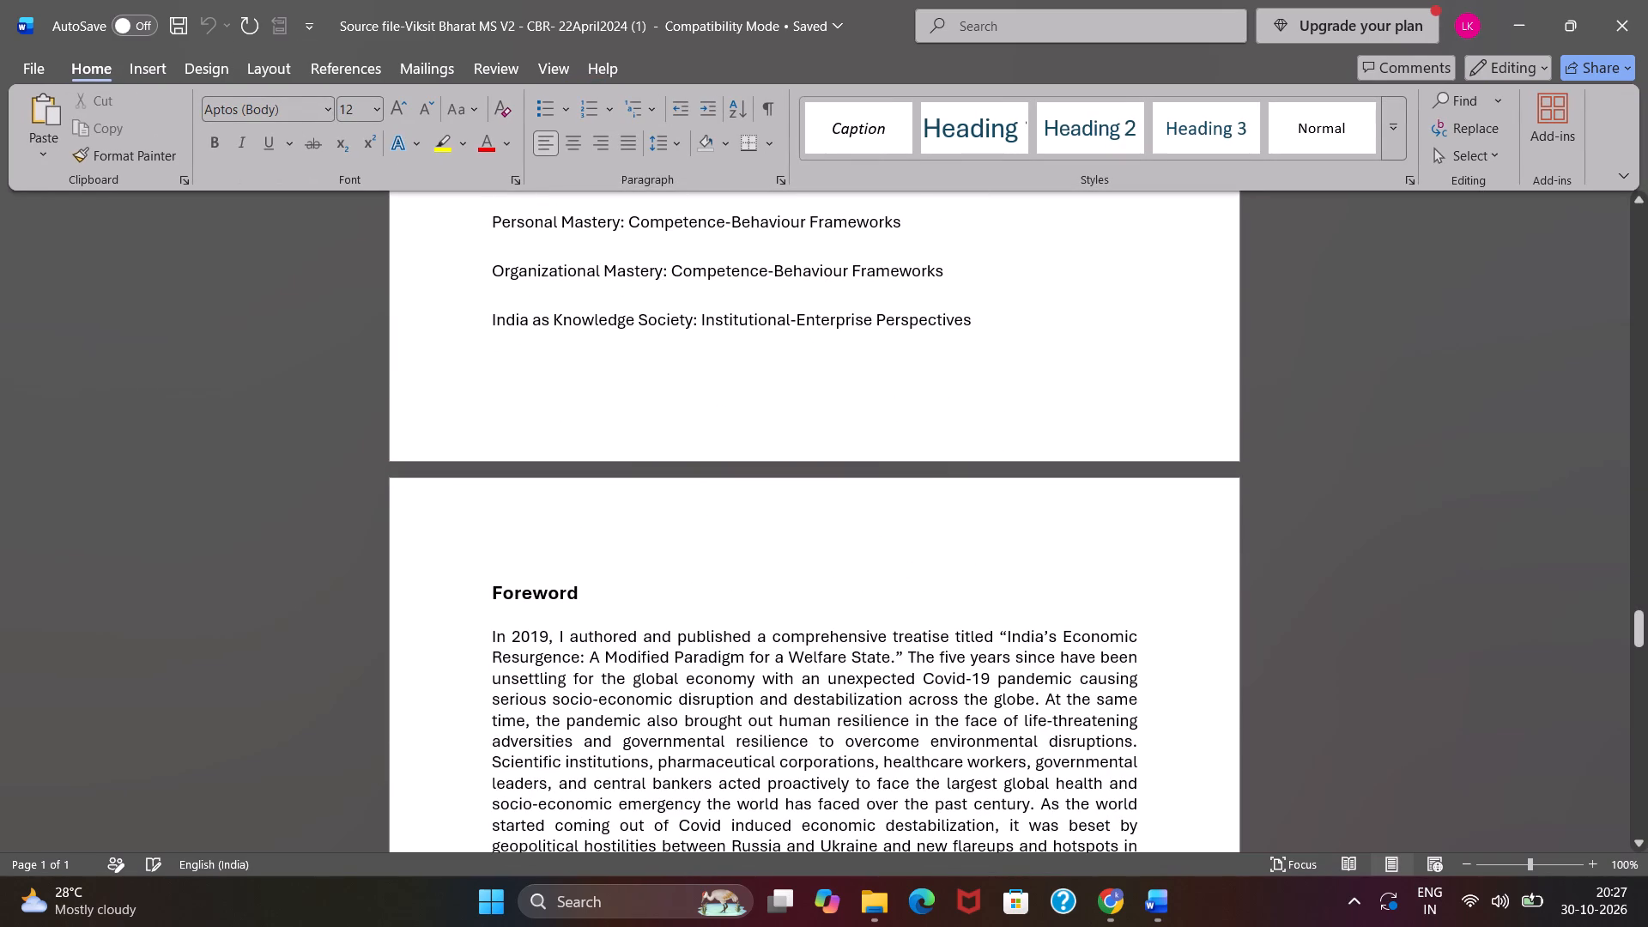
{"action": "left_click", "coordinate": [702, 629]}
{"action": "scroll", "coordinate": [702, 629], "scroll_direction": "down", "scroll_amount": 6}
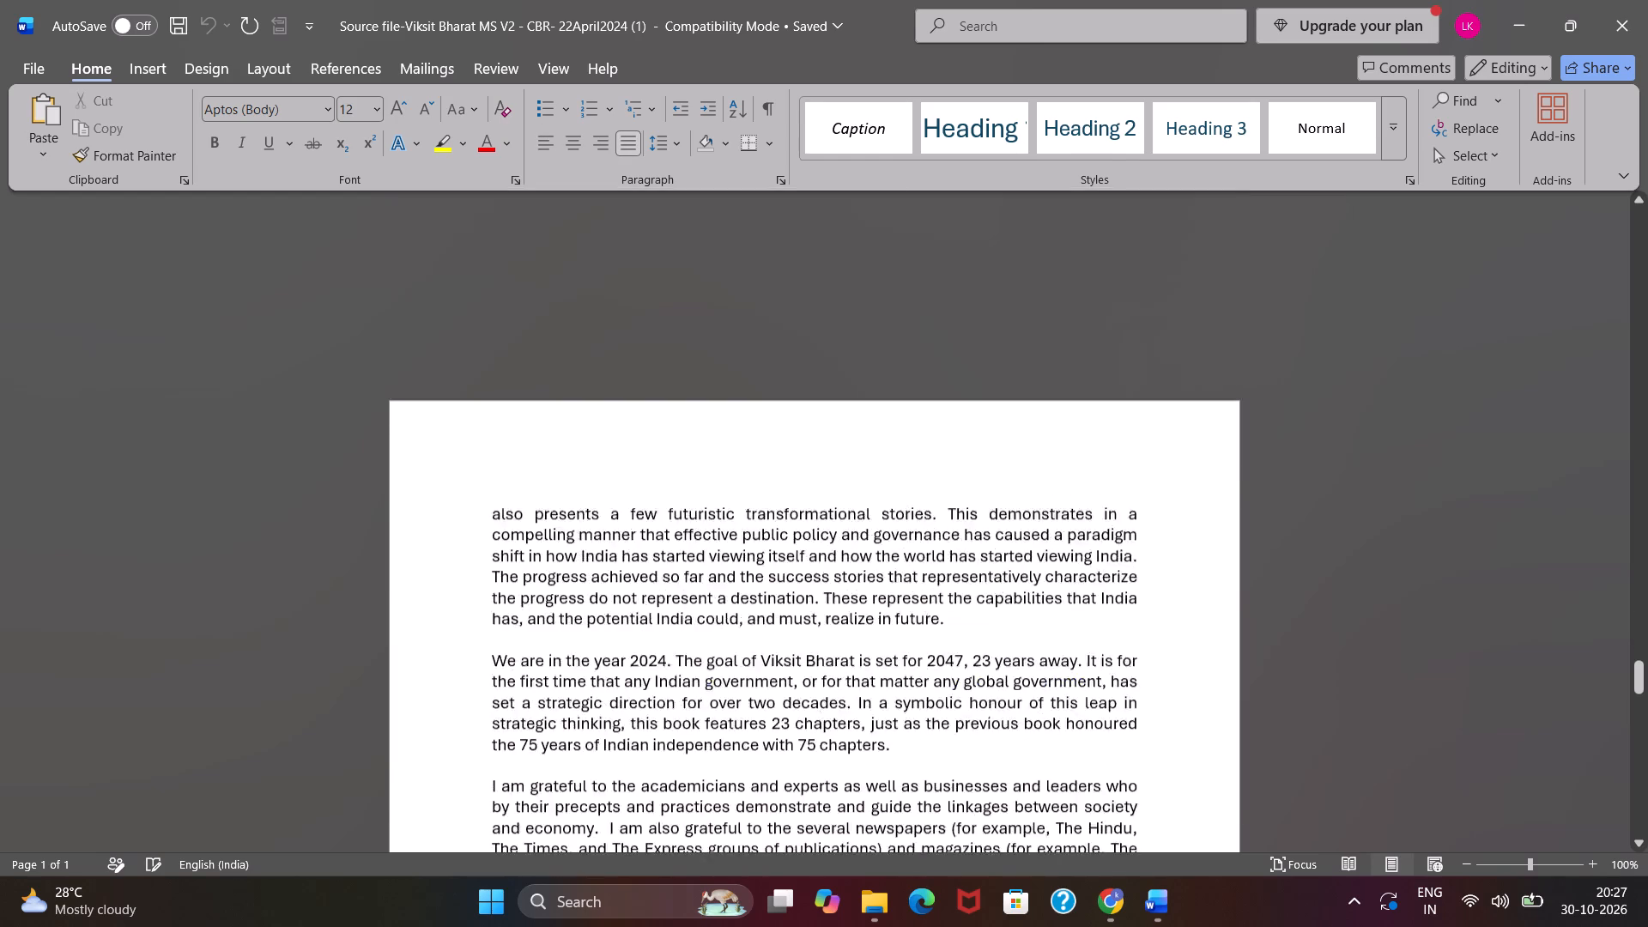
{"action": "scroll", "coordinate": [702, 629], "scroll_direction": "up", "scroll_amount": 1}
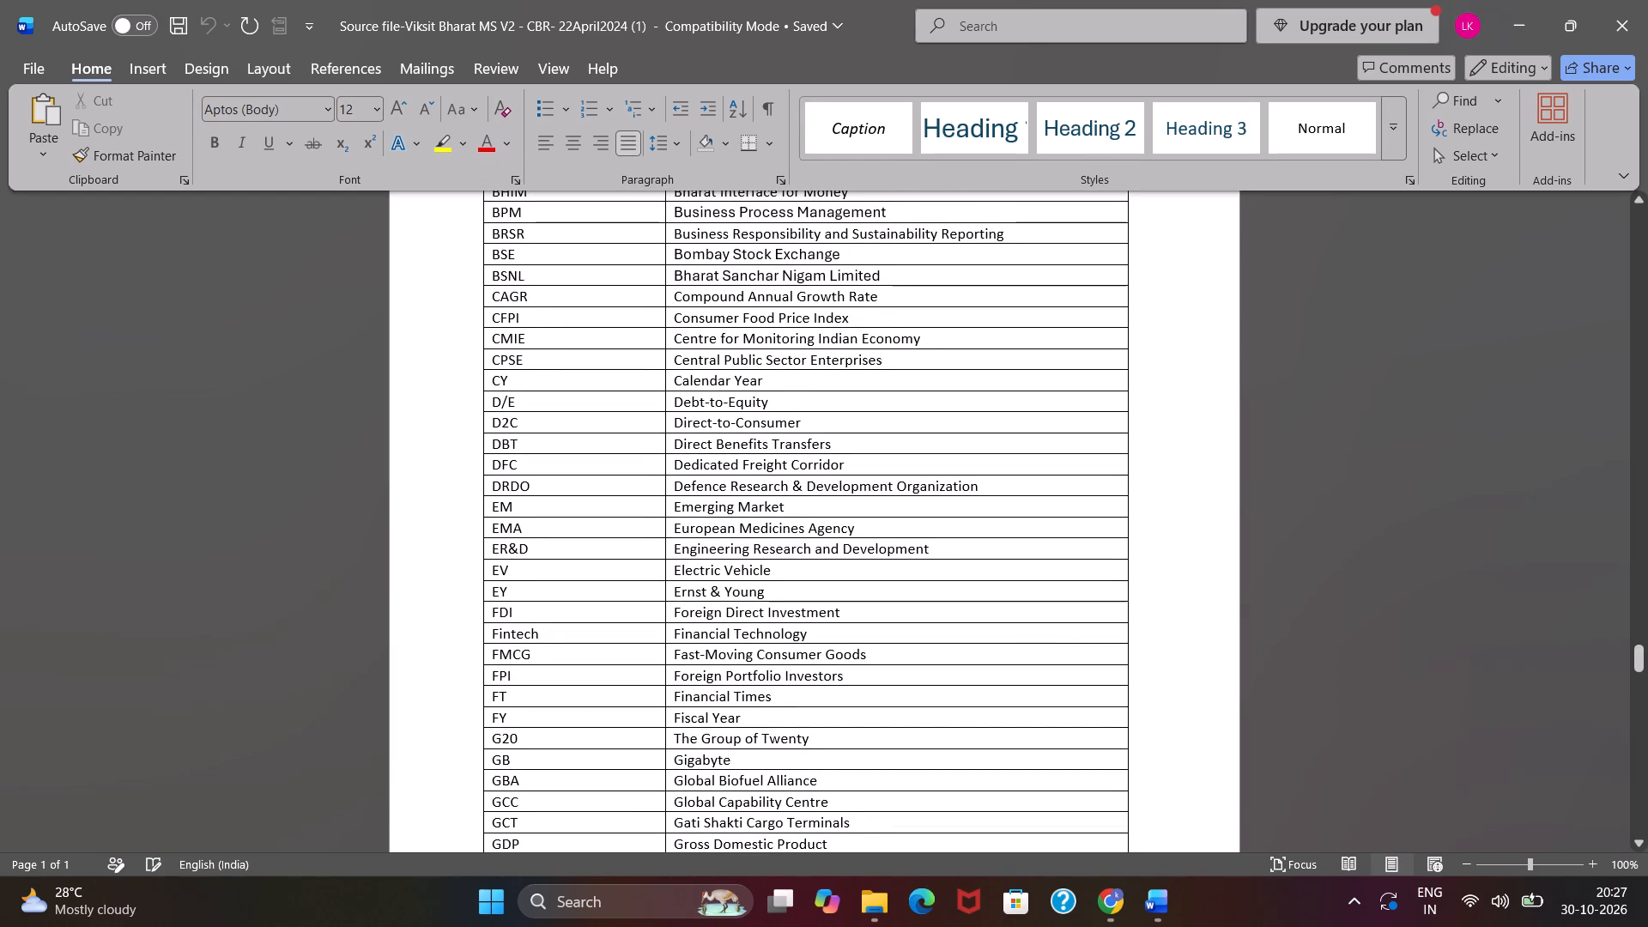
{"action": "left_click", "coordinate": [692, 466]}
Check the fonts used in the body text of Chapters 1 and 2, including The FT View and GDP Growth sections.
{"action": "scroll", "coordinate": [692, 466], "scroll_direction": "down", "scroll_amount": 9}
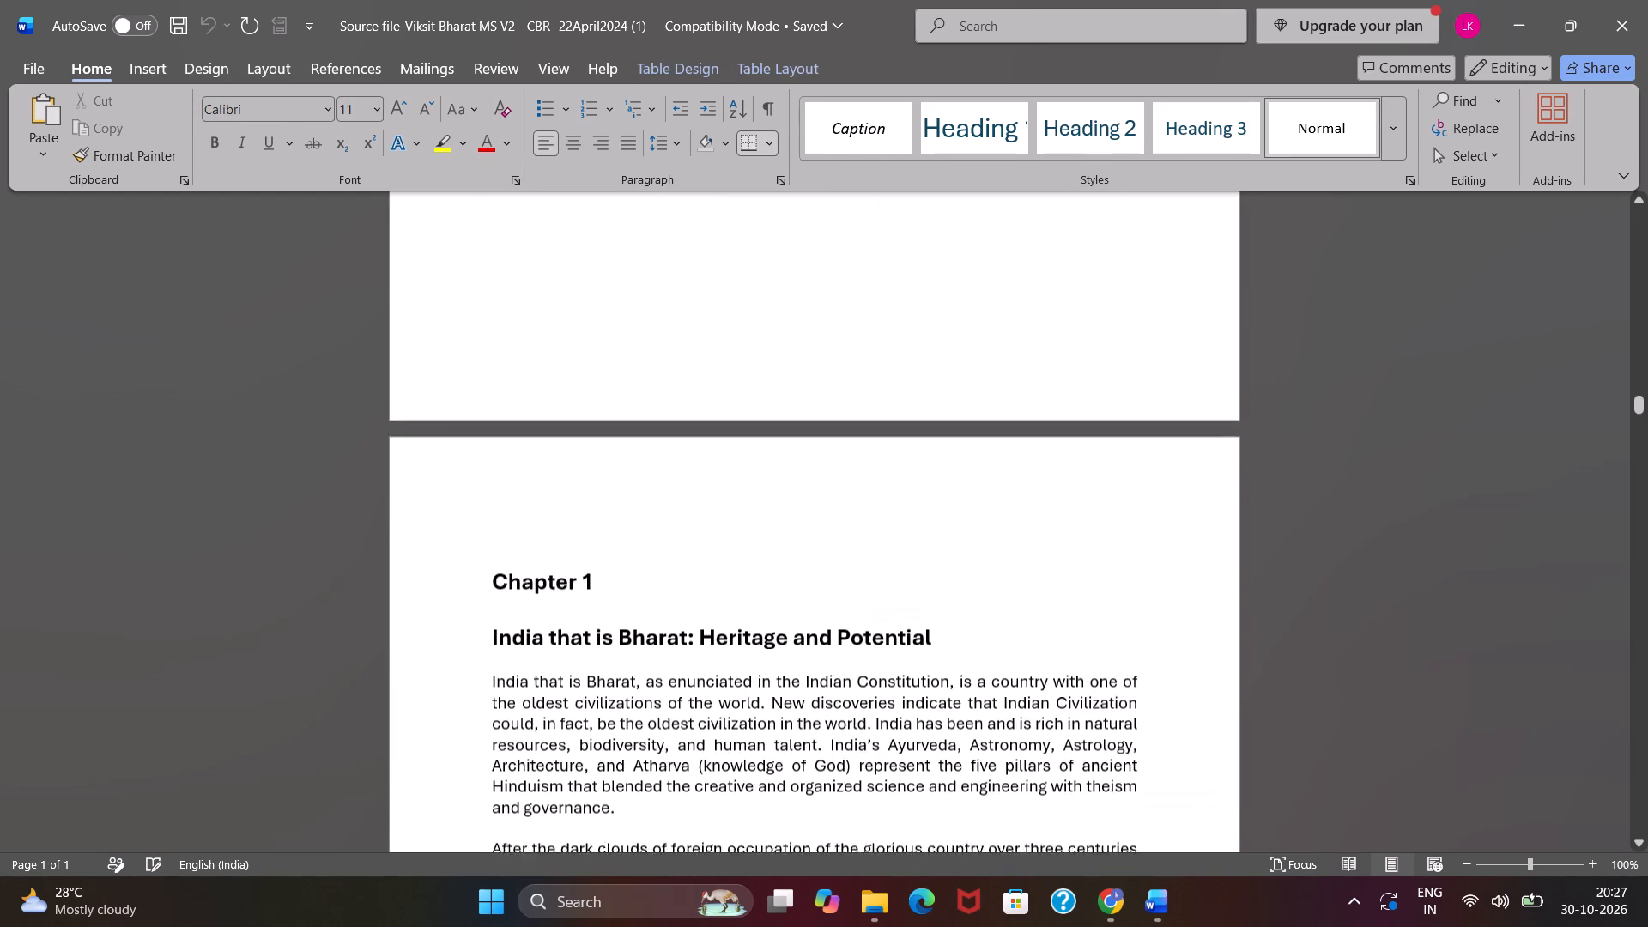
{"action": "scroll", "coordinate": [692, 466], "scroll_direction": "down", "scroll_amount": 1}
{"action": "left_click", "coordinate": [690, 474]}
{"action": "scroll", "coordinate": [690, 474], "scroll_direction": "down", "scroll_amount": 4}
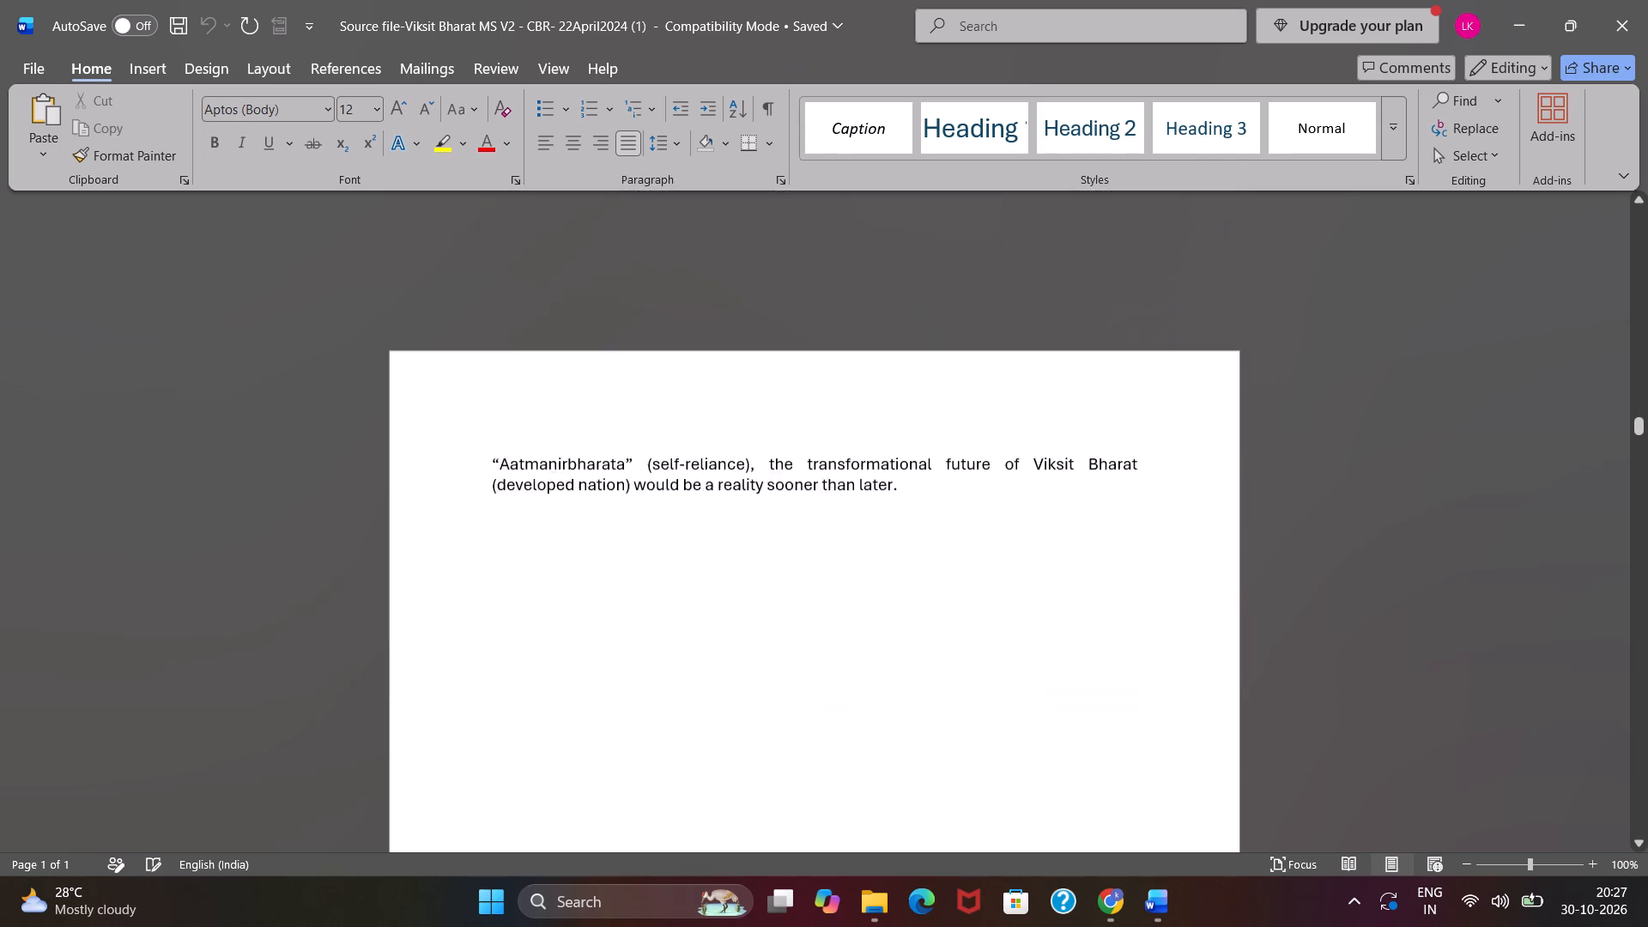
{"action": "scroll", "coordinate": [690, 474], "scroll_direction": "down", "scroll_amount": 1}
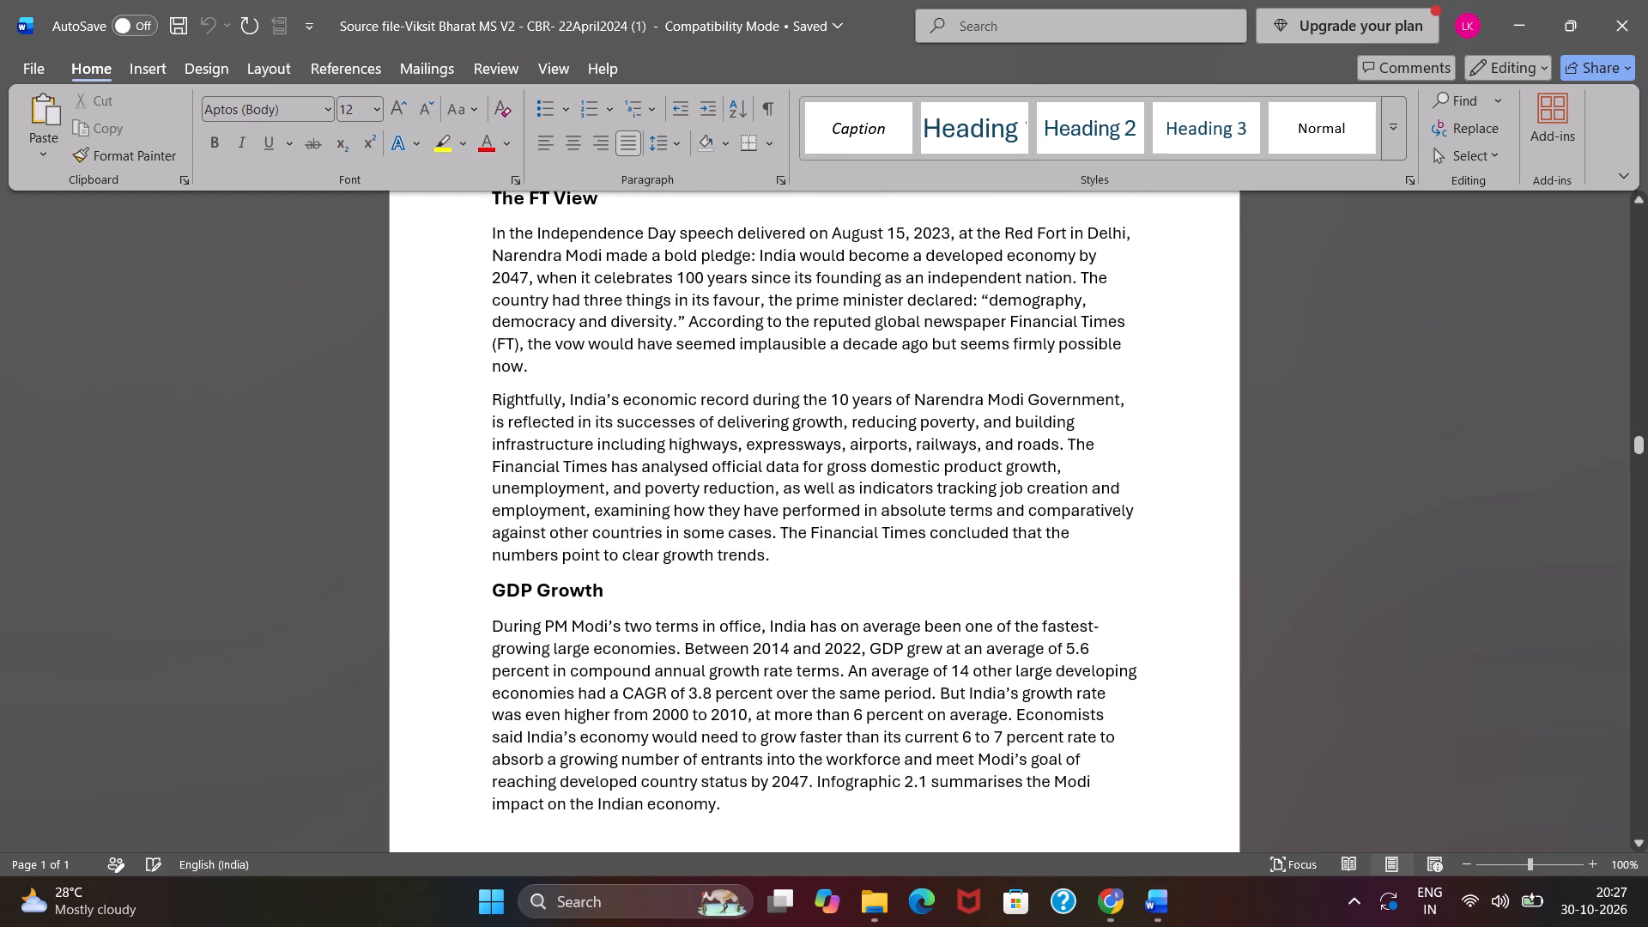
{"action": "left_click", "coordinate": [693, 437]}
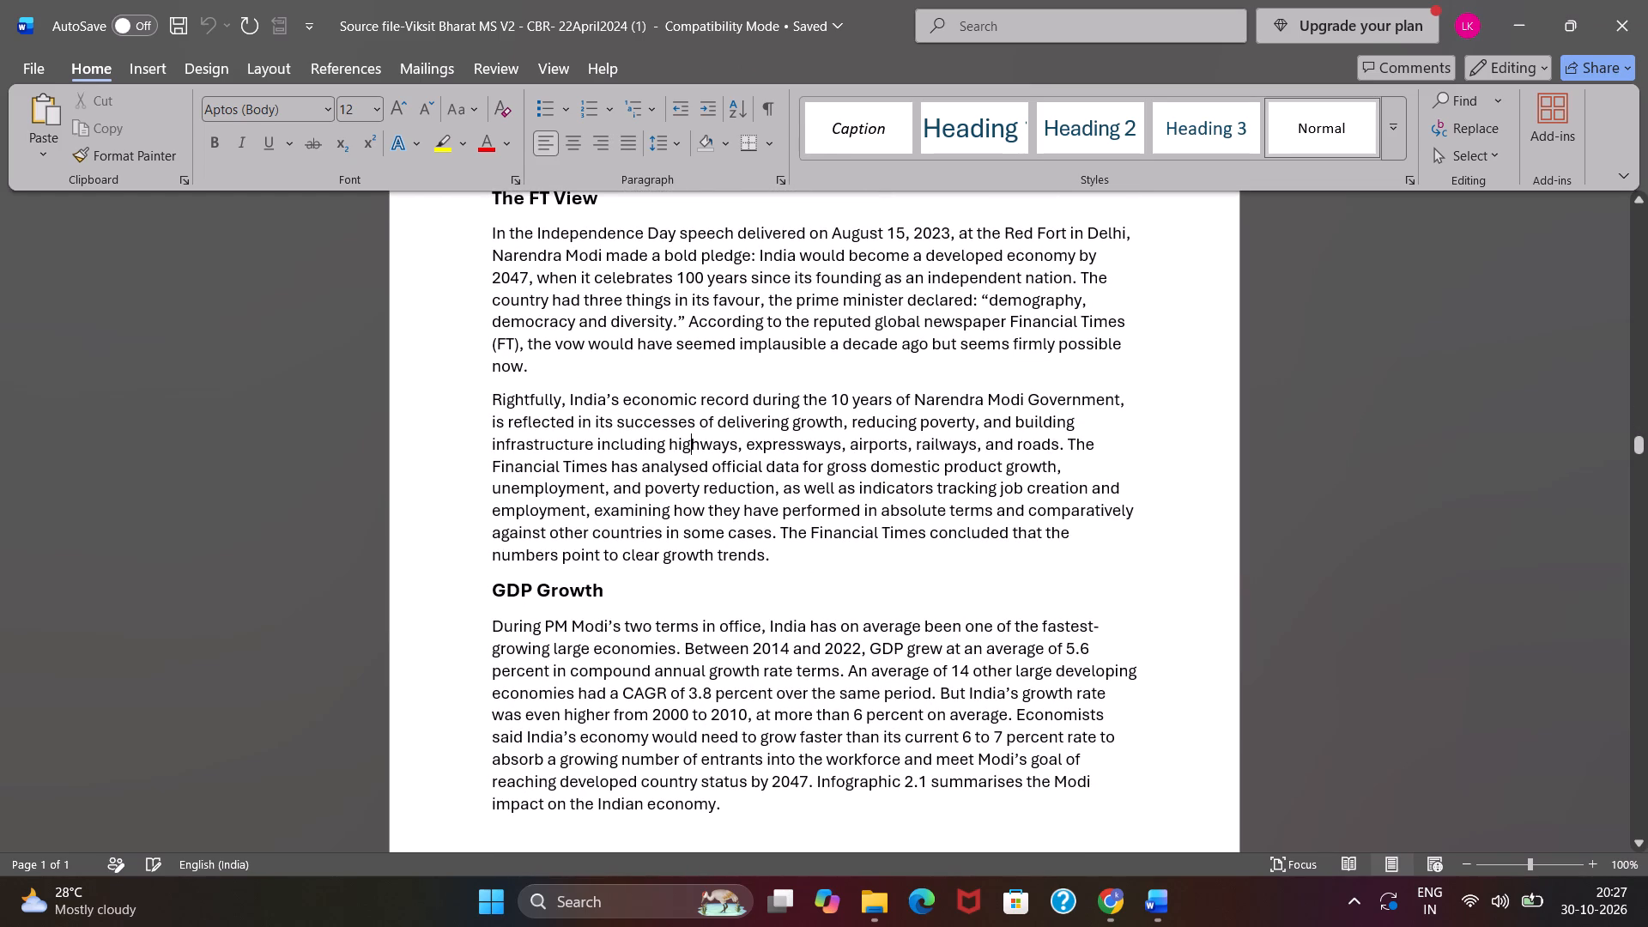
{"action": "left_click", "coordinate": [717, 651]}
{"action": "scroll", "coordinate": [717, 651], "scroll_direction": "down", "scroll_amount": 5}
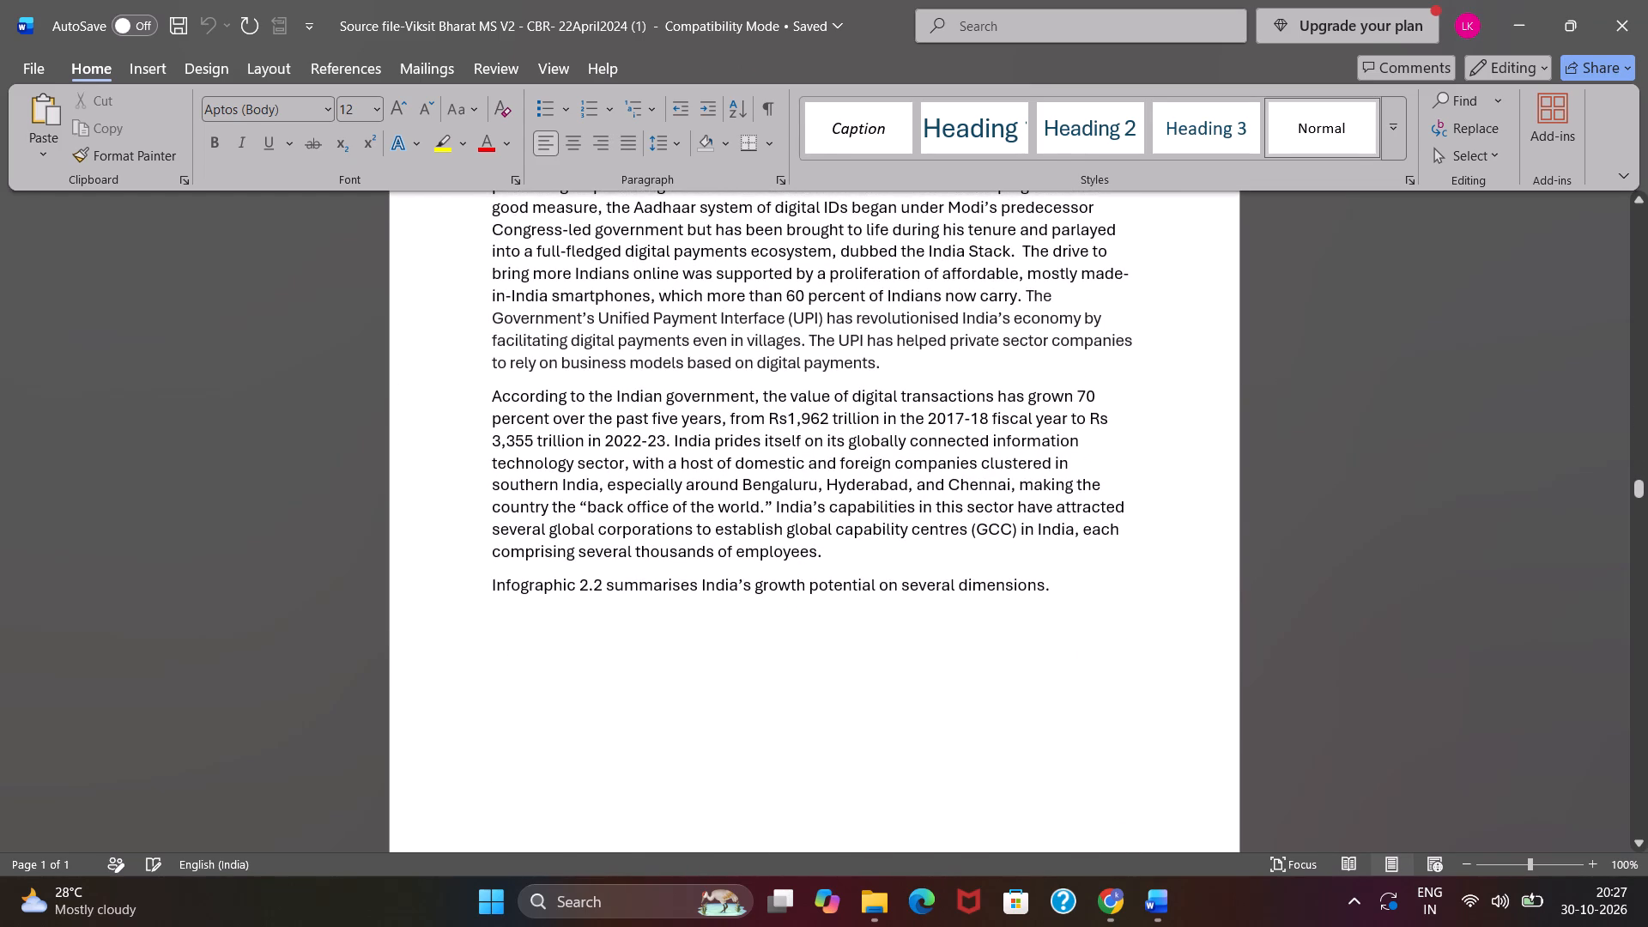
{"action": "left_click", "coordinate": [712, 482]}
{"action": "scroll", "coordinate": [712, 482], "scroll_direction": "down", "scroll_amount": 3}
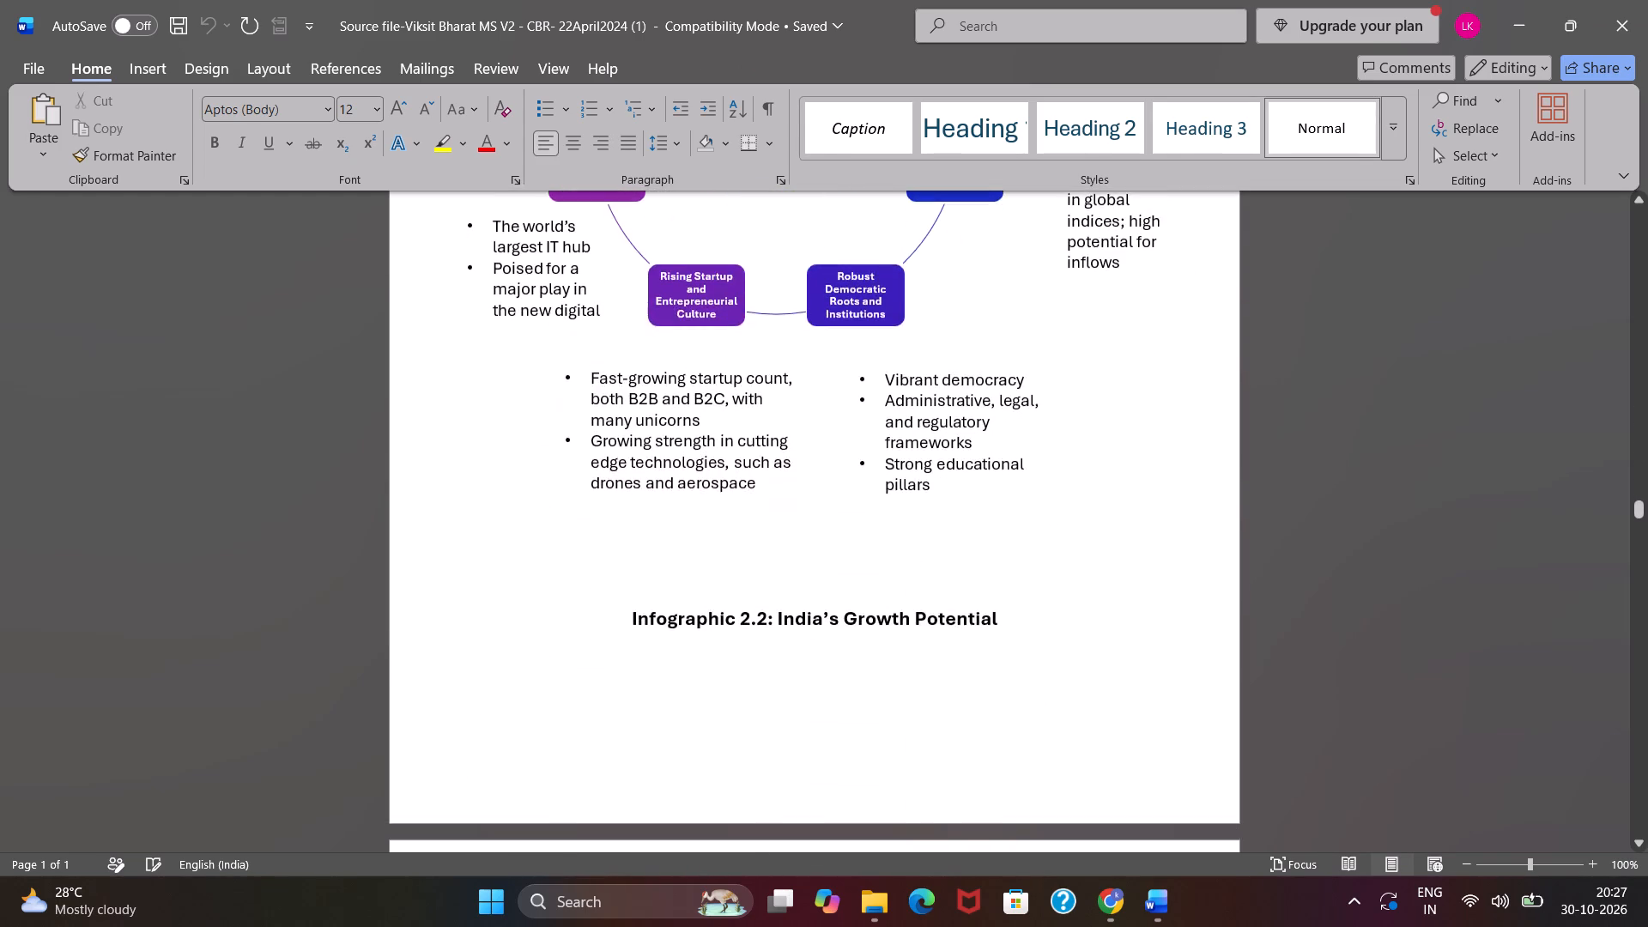
Check the fonts used in the India's Global Ranks and Economic Progression text, up to Infographic 3.3.
{"action": "scroll", "coordinate": [712, 482], "scroll_direction": "down", "scroll_amount": 5}
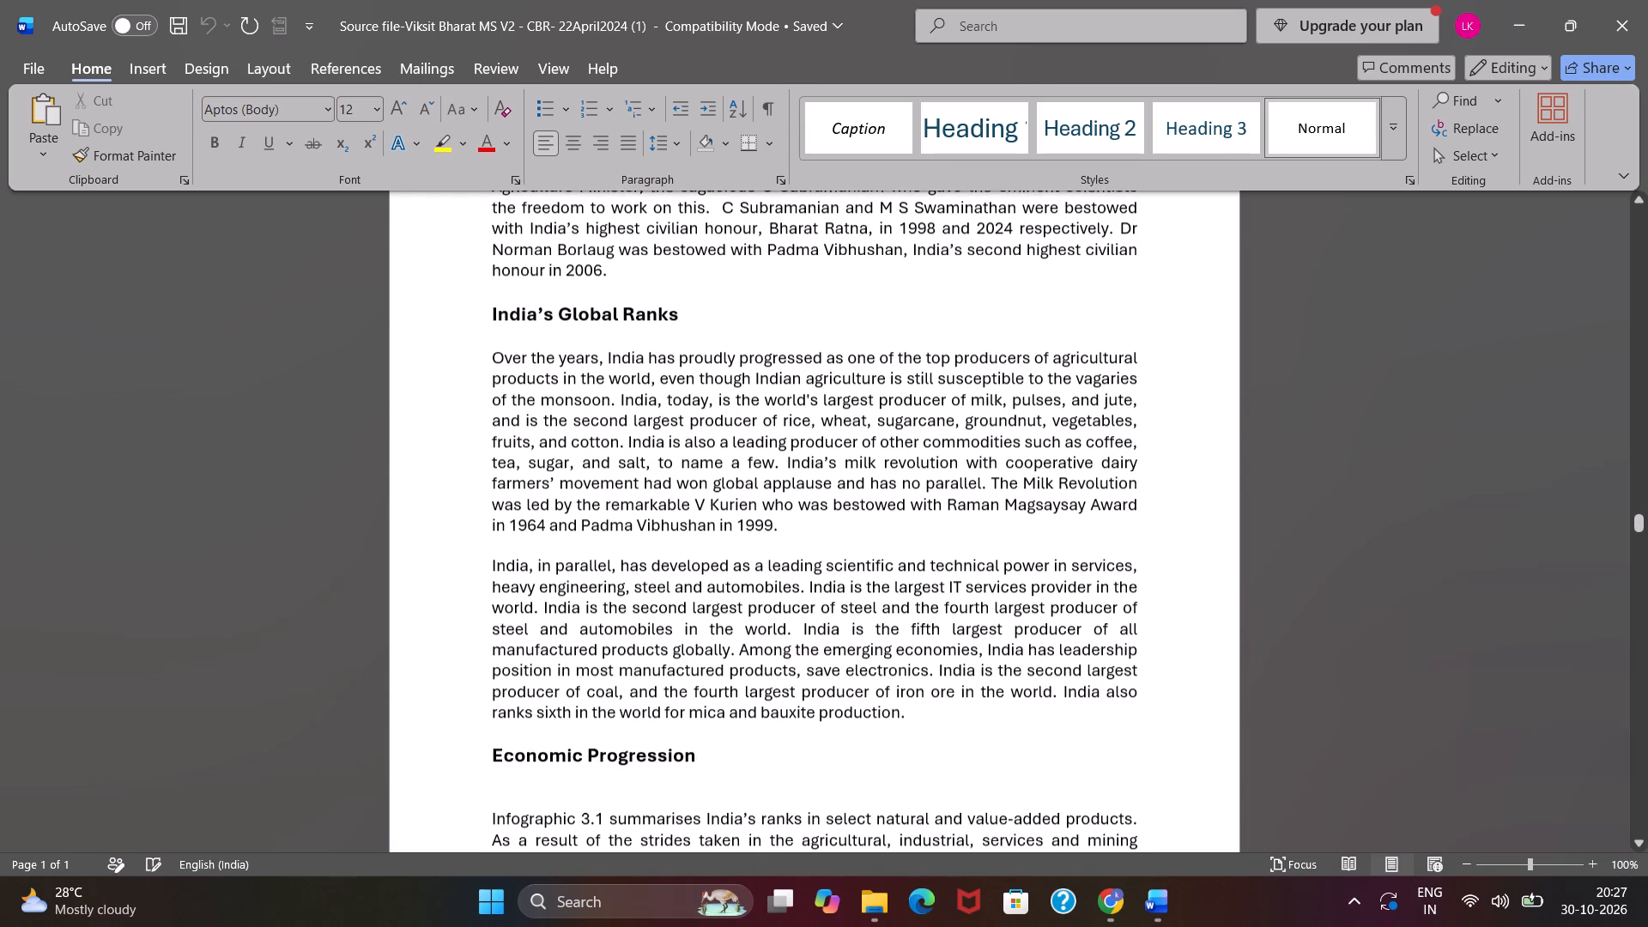
{"action": "left_click", "coordinate": [660, 476]}
{"action": "scroll", "coordinate": [660, 476], "scroll_direction": "down", "scroll_amount": 5}
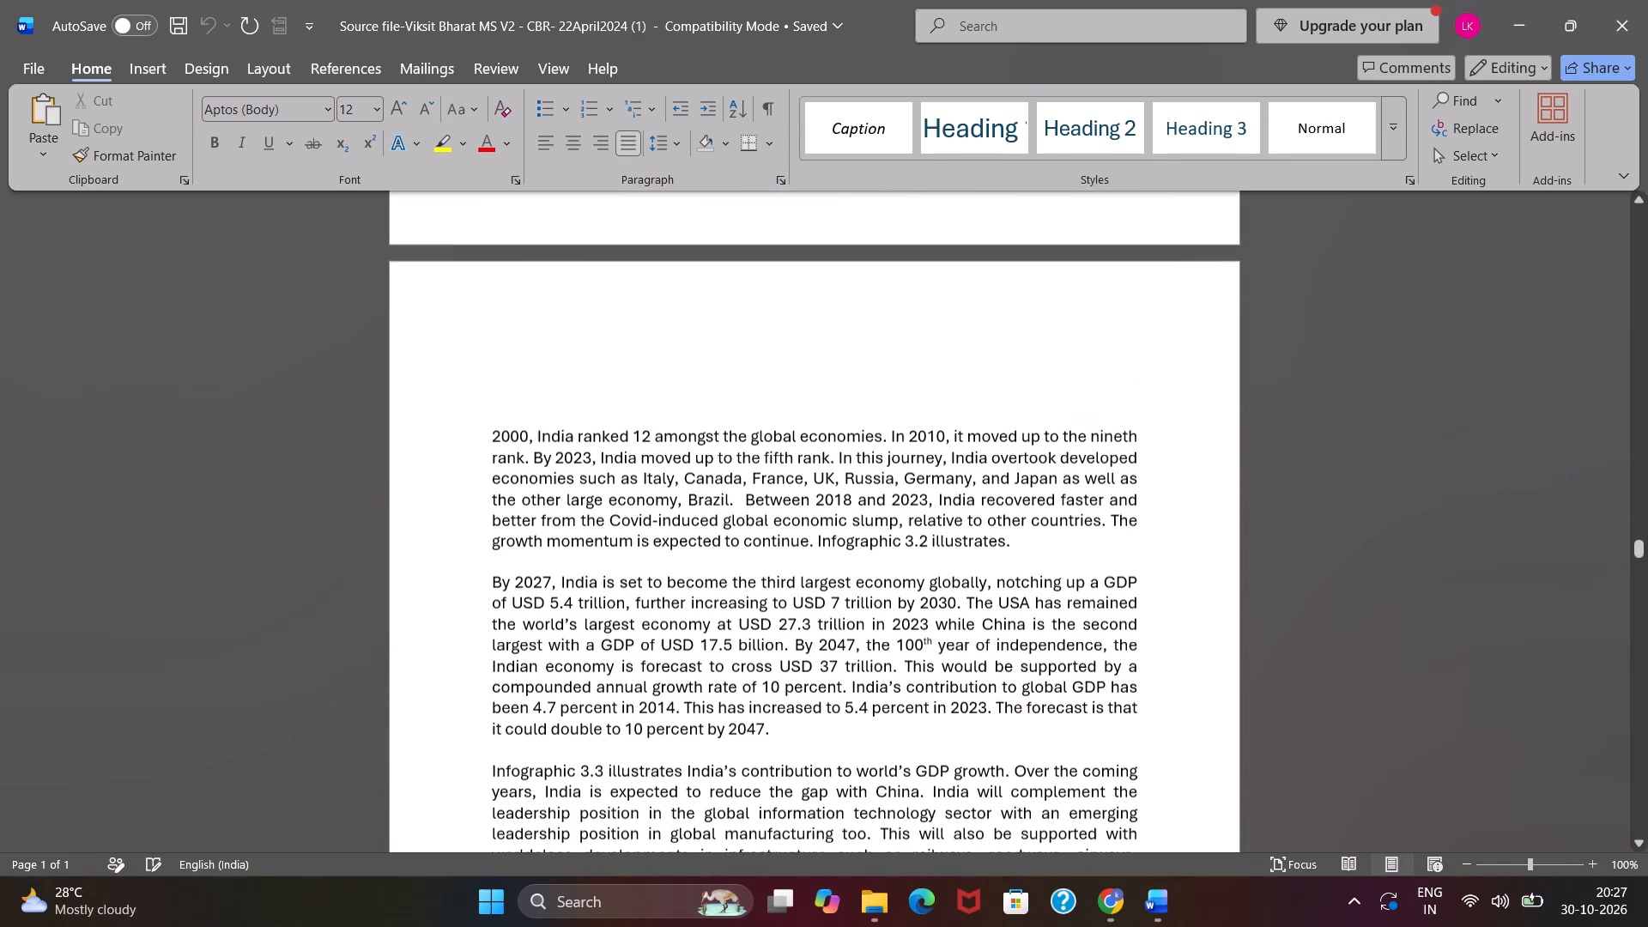
{"action": "scroll", "coordinate": [660, 476], "scroll_direction": "down", "scroll_amount": 1}
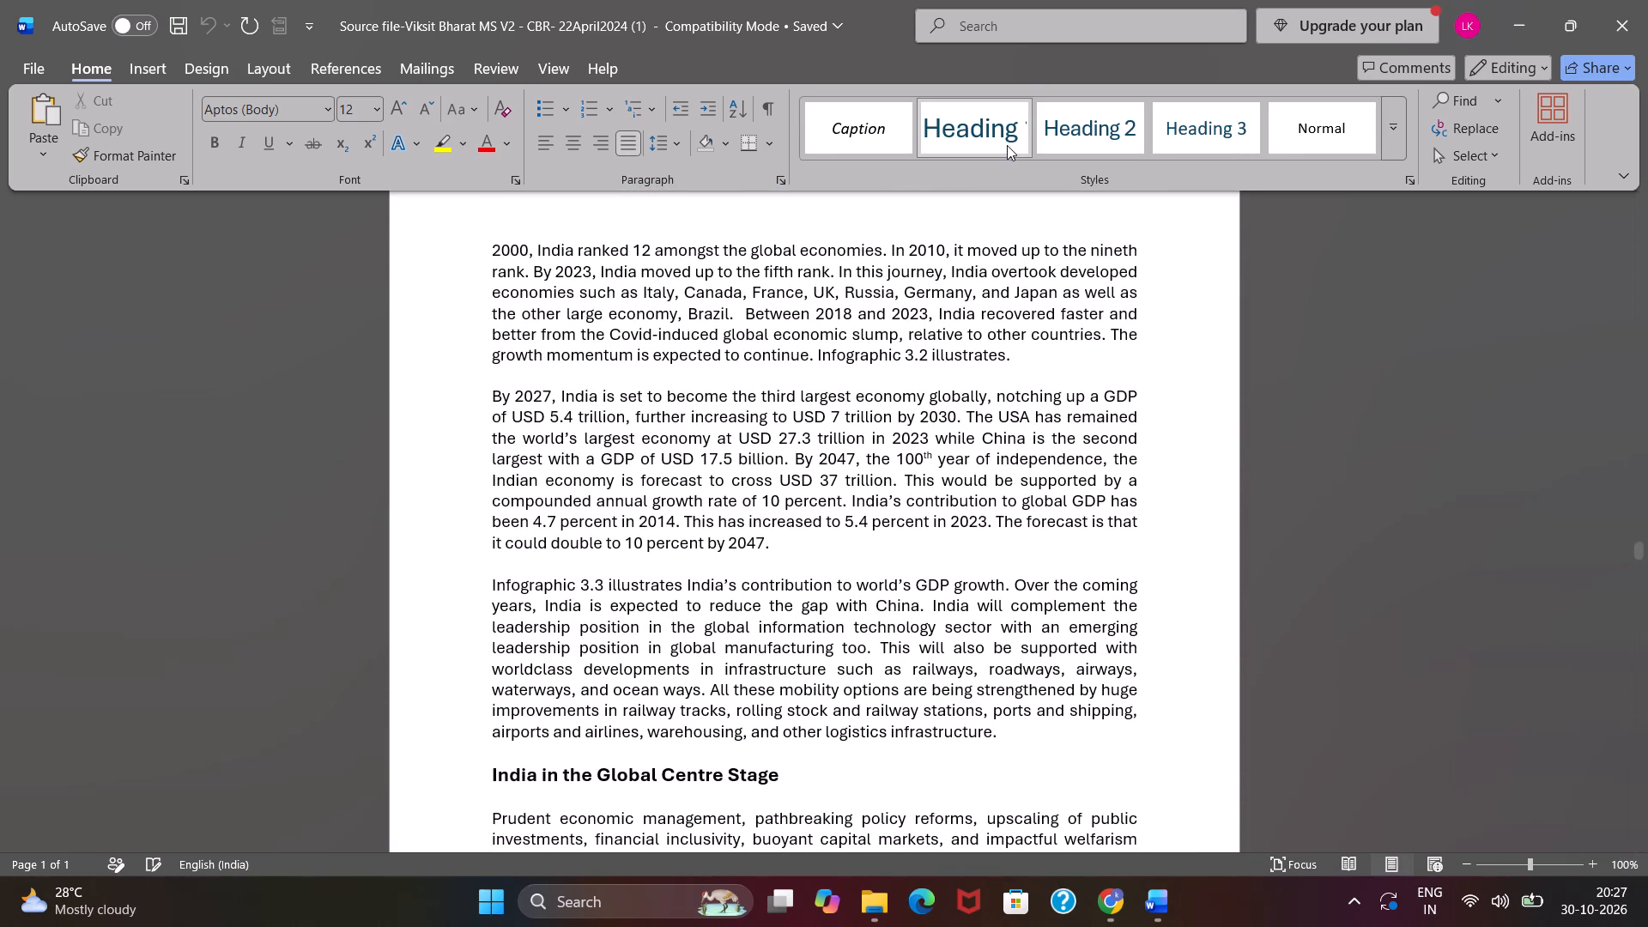
{"action": "left_click", "coordinate": [886, 674]}
{"action": "left_click", "coordinate": [900, 667]}
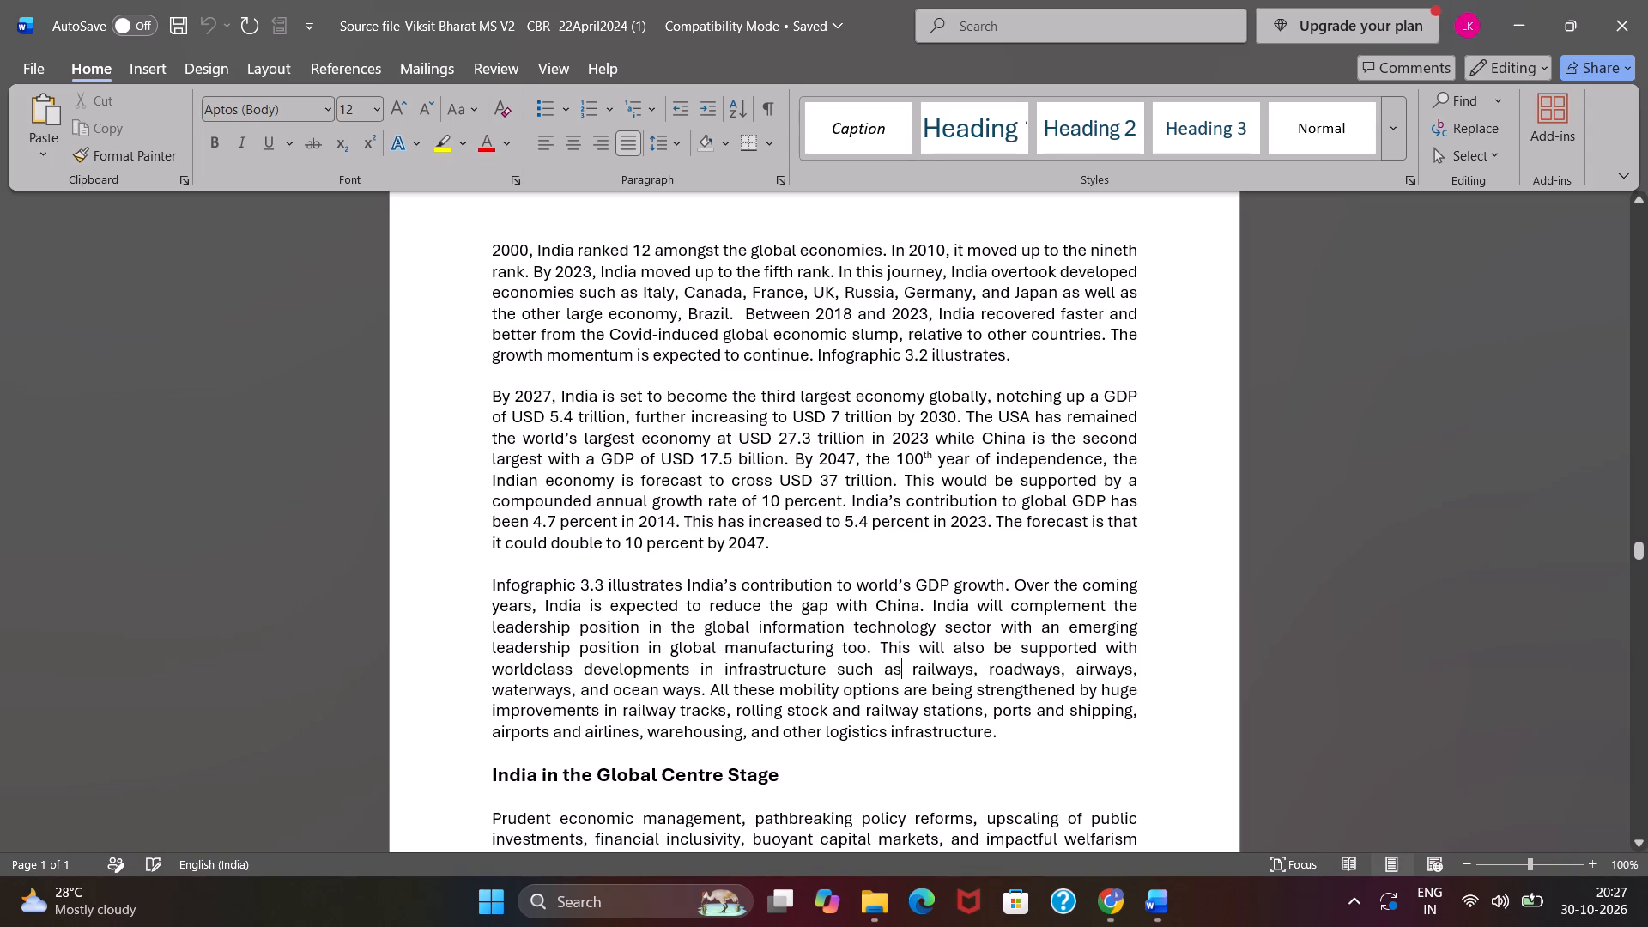
{"action": "left_click", "coordinate": [896, 668]}
{"action": "left_click", "coordinate": [869, 485]}
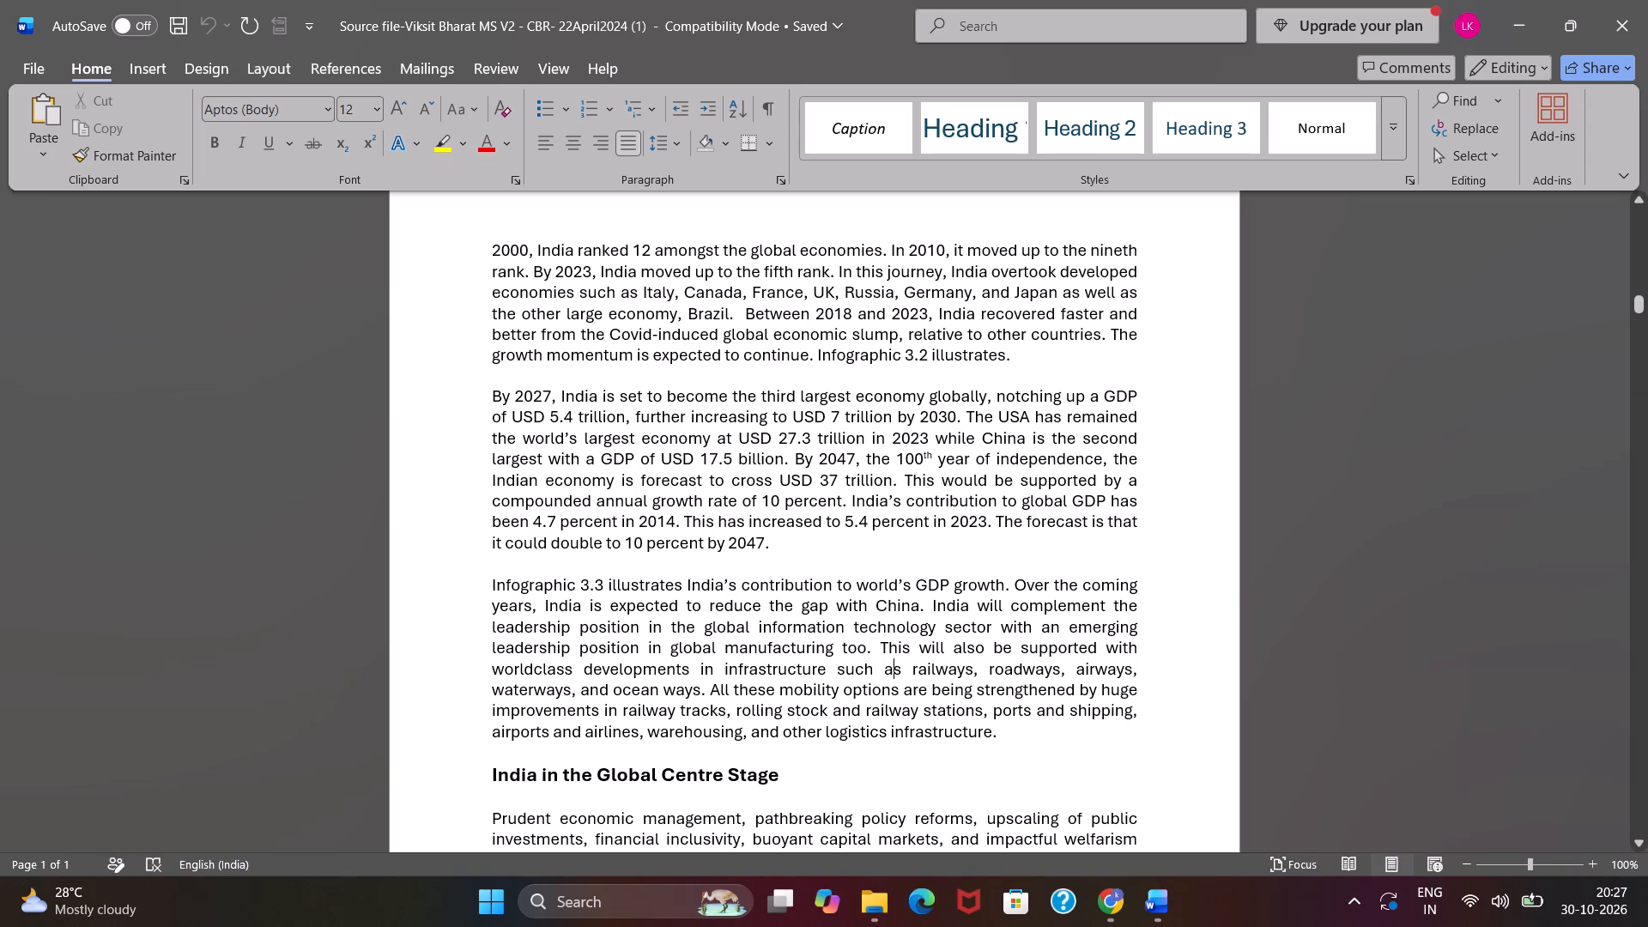
{"action": "left_click", "coordinate": [882, 494]}
{"action": "scroll", "coordinate": [882, 494], "scroll_direction": "down", "scroll_amount": 8}
{"action": "scroll", "coordinate": [854, 757], "scroll_direction": "down", "scroll_amount": 20}
{"action": "scroll", "coordinate": [854, 757], "scroll_direction": "down", "scroll_amount": 20}
{"action": "scroll", "coordinate": [854, 757], "scroll_direction": "down", "scroll_amount": 7}
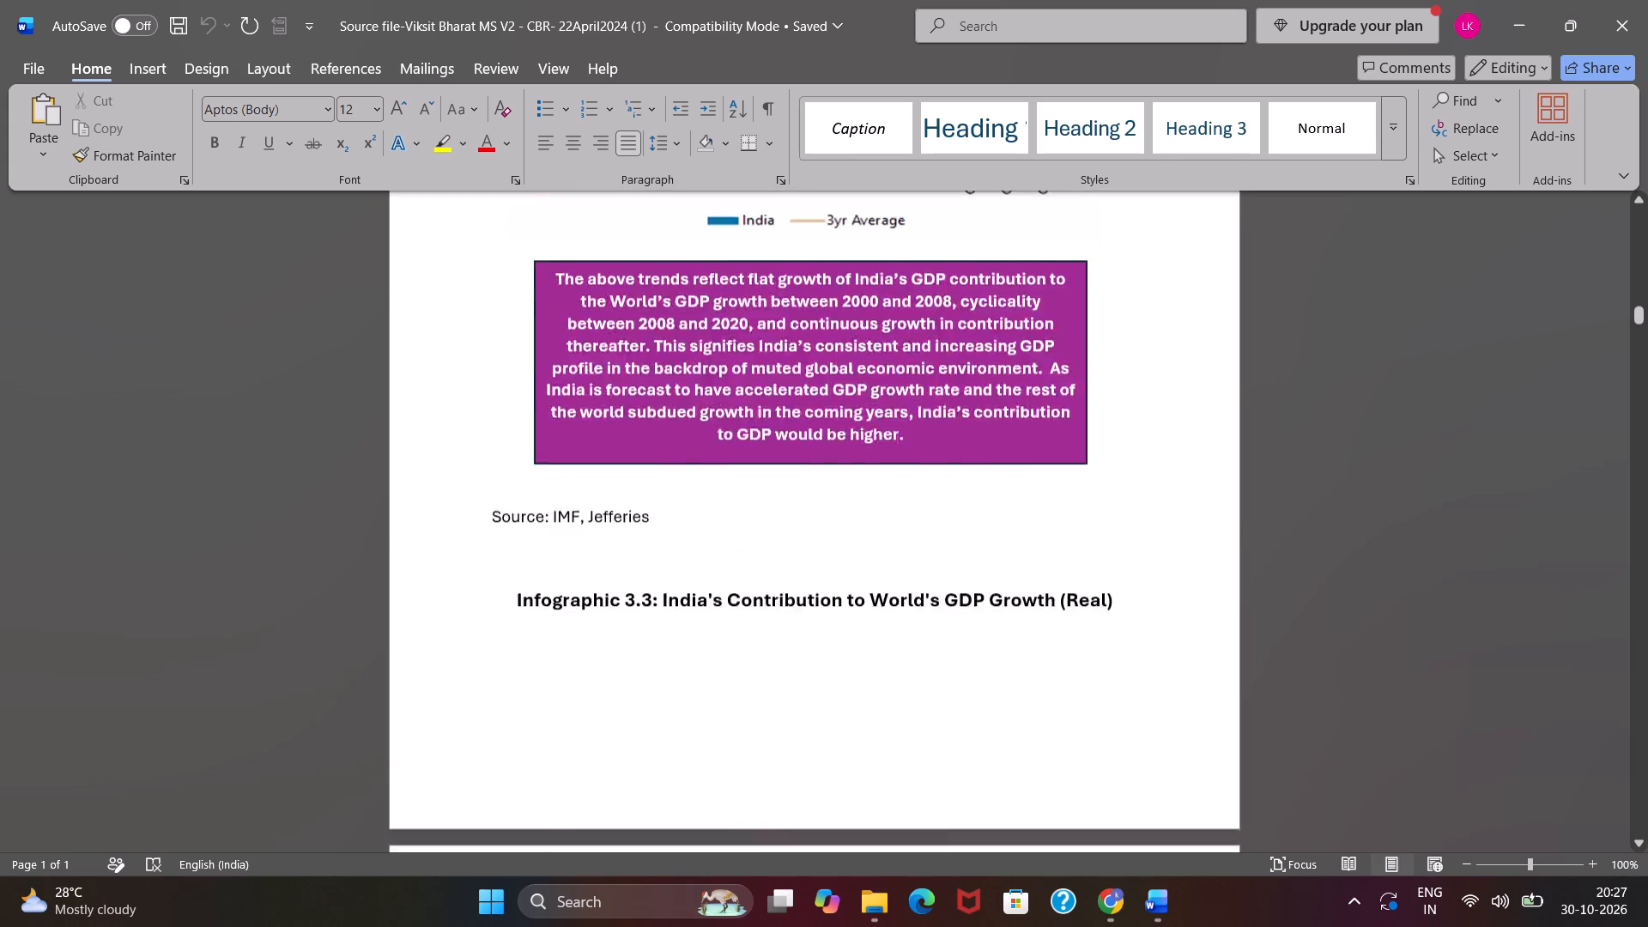
Check the fonts used in Chapter 4, Prudent Economic Management, and in the Muted Global Backdrop section.
{"action": "scroll", "coordinate": [851, 733], "scroll_direction": "down", "scroll_amount": 4}
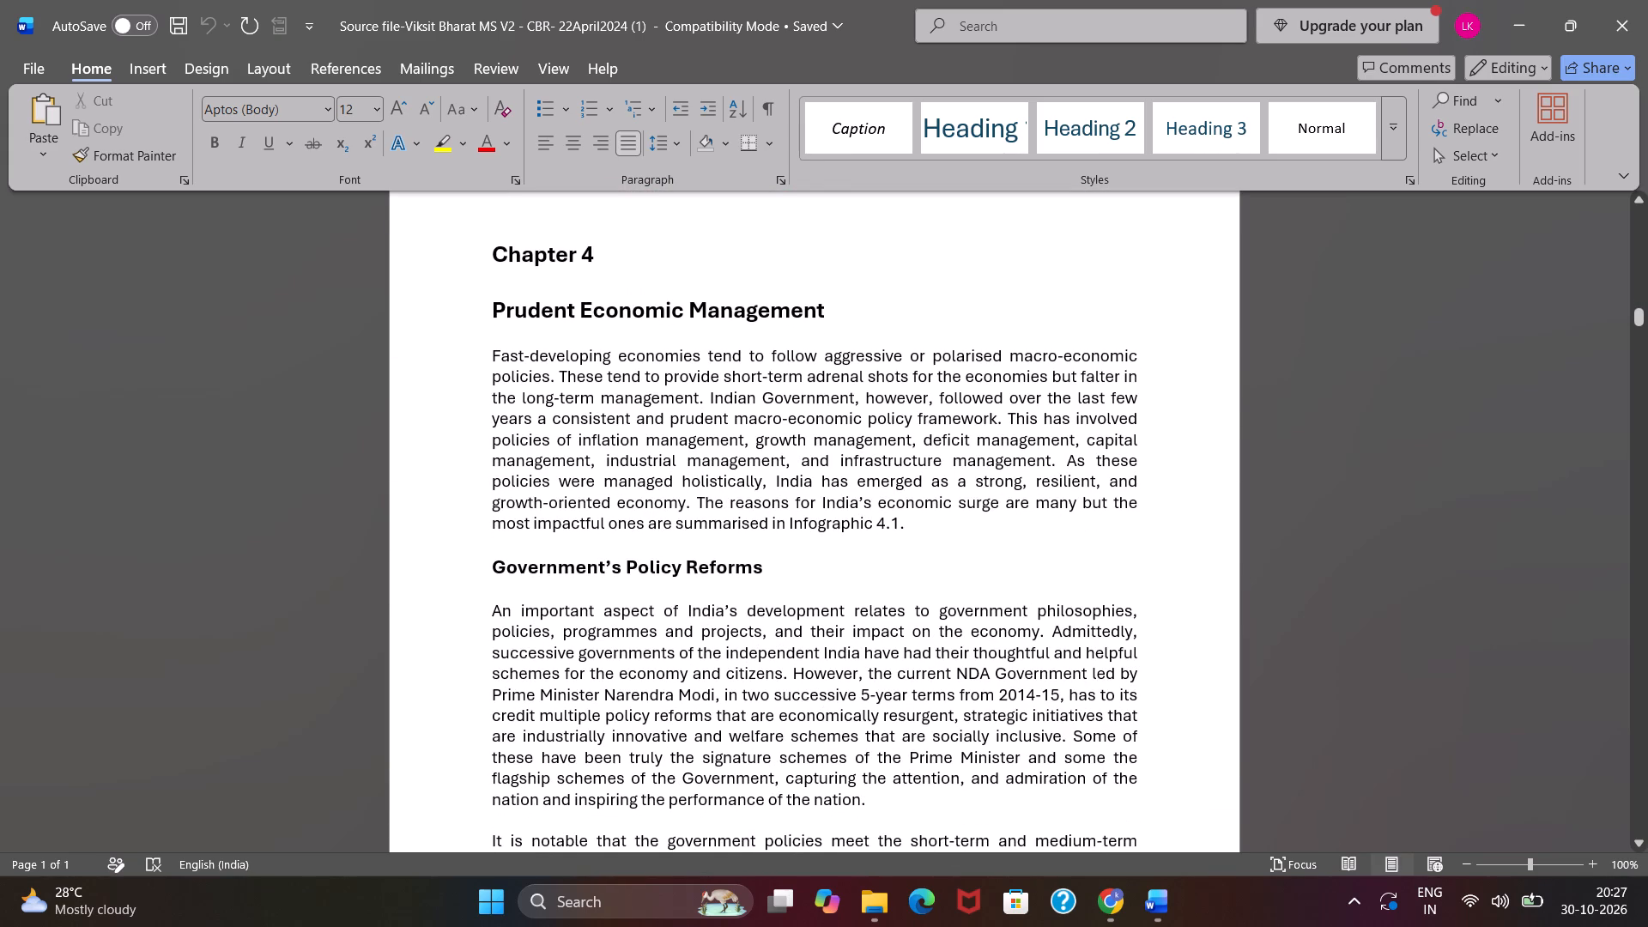
{"action": "left_click", "coordinate": [730, 650]}
{"action": "scroll", "coordinate": [730, 650], "scroll_direction": "down", "scroll_amount": 8}
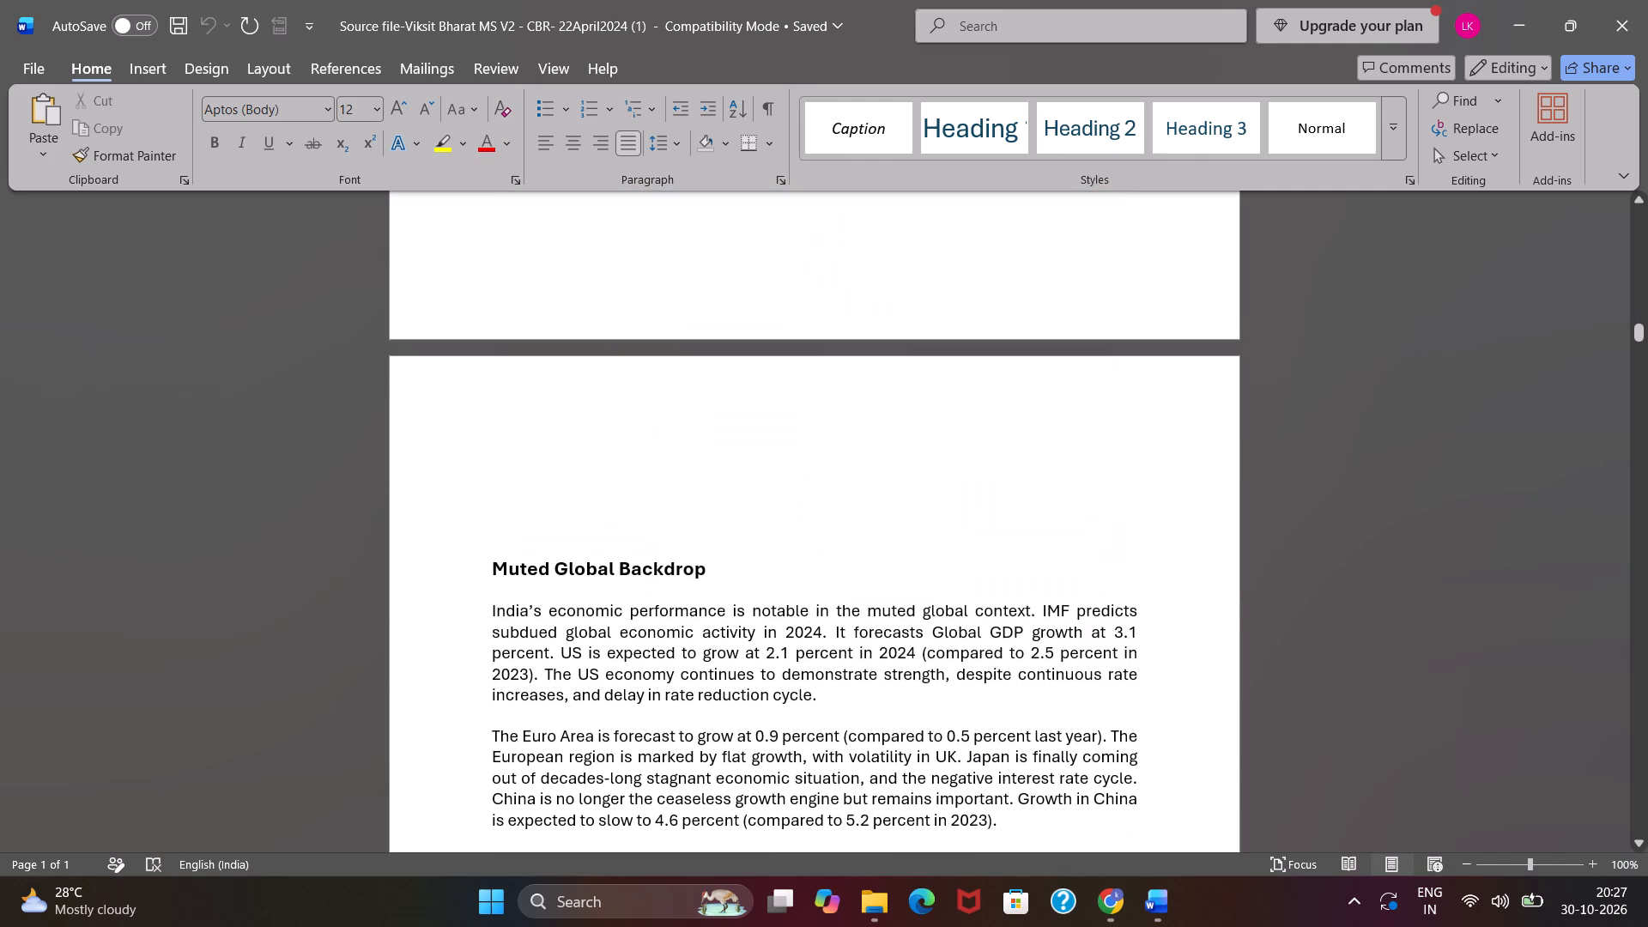
{"action": "scroll", "coordinate": [730, 650], "scroll_direction": "down", "scroll_amount": 1}
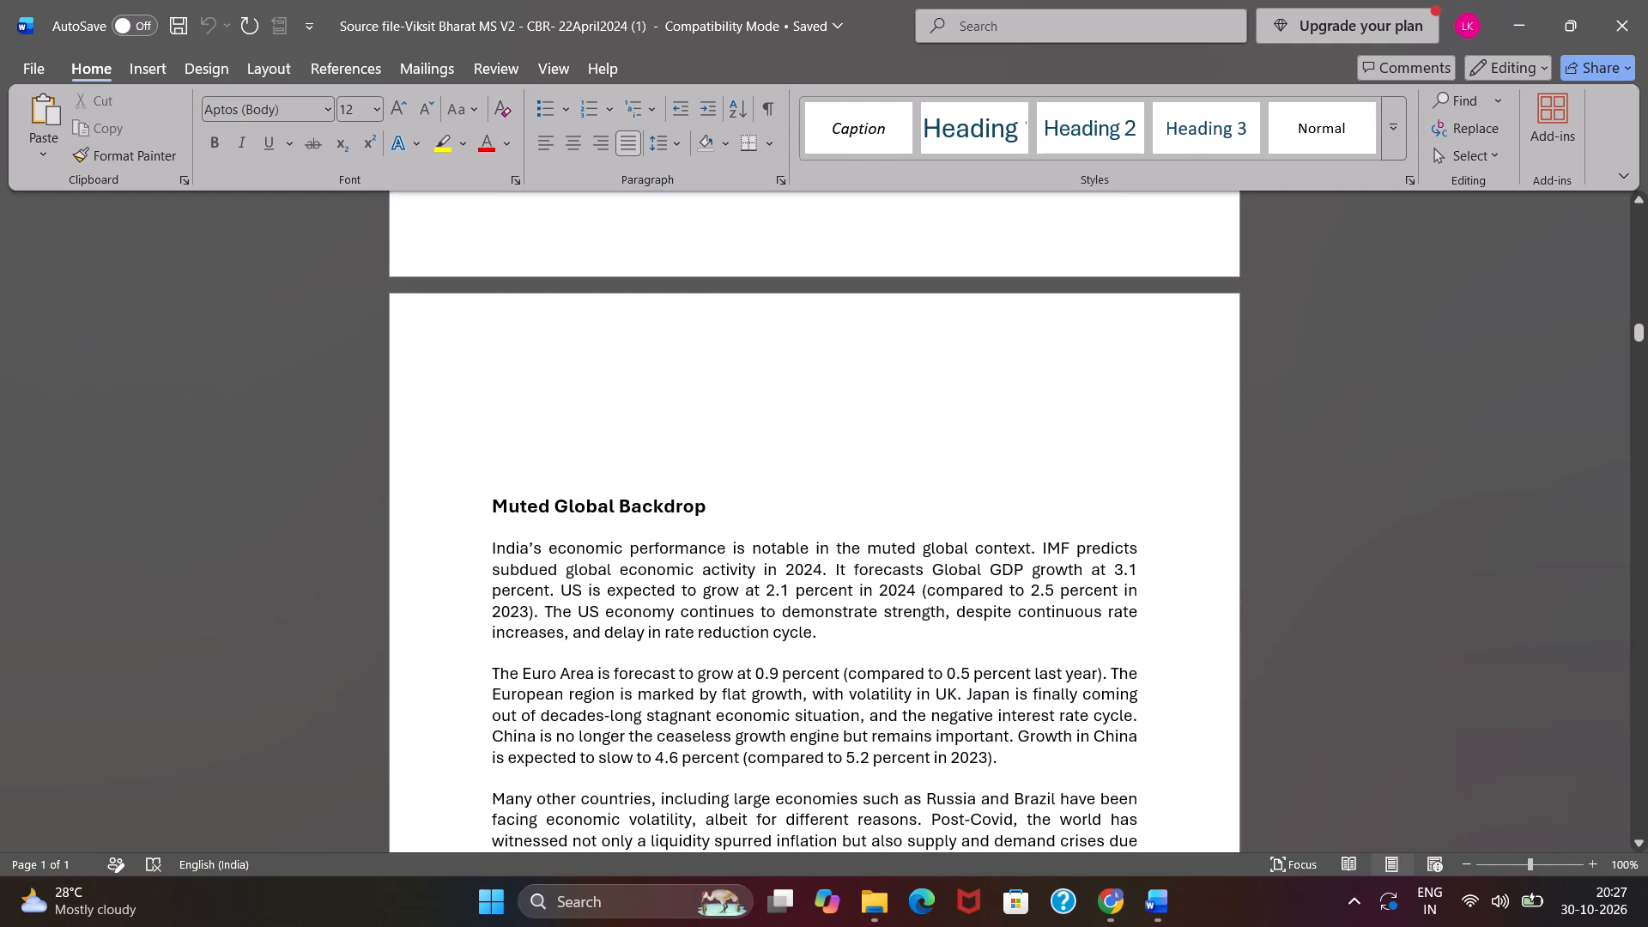
{"action": "left_click", "coordinate": [750, 591]}
{"action": "scroll", "coordinate": [750, 591], "scroll_direction": "down", "scroll_amount": 20}
{"action": "scroll", "coordinate": [750, 591], "scroll_direction": "down", "scroll_amount": 8}
{"action": "scroll", "coordinate": [750, 591], "scroll_direction": "up", "scroll_amount": 1}
{"action": "scroll", "coordinate": [750, 591], "scroll_direction": "down", "scroll_amount": 19}
{"action": "scroll", "coordinate": [750, 591], "scroll_direction": "down", "scroll_amount": 20}
{"action": "scroll", "coordinate": [750, 591], "scroll_direction": "down", "scroll_amount": 12}
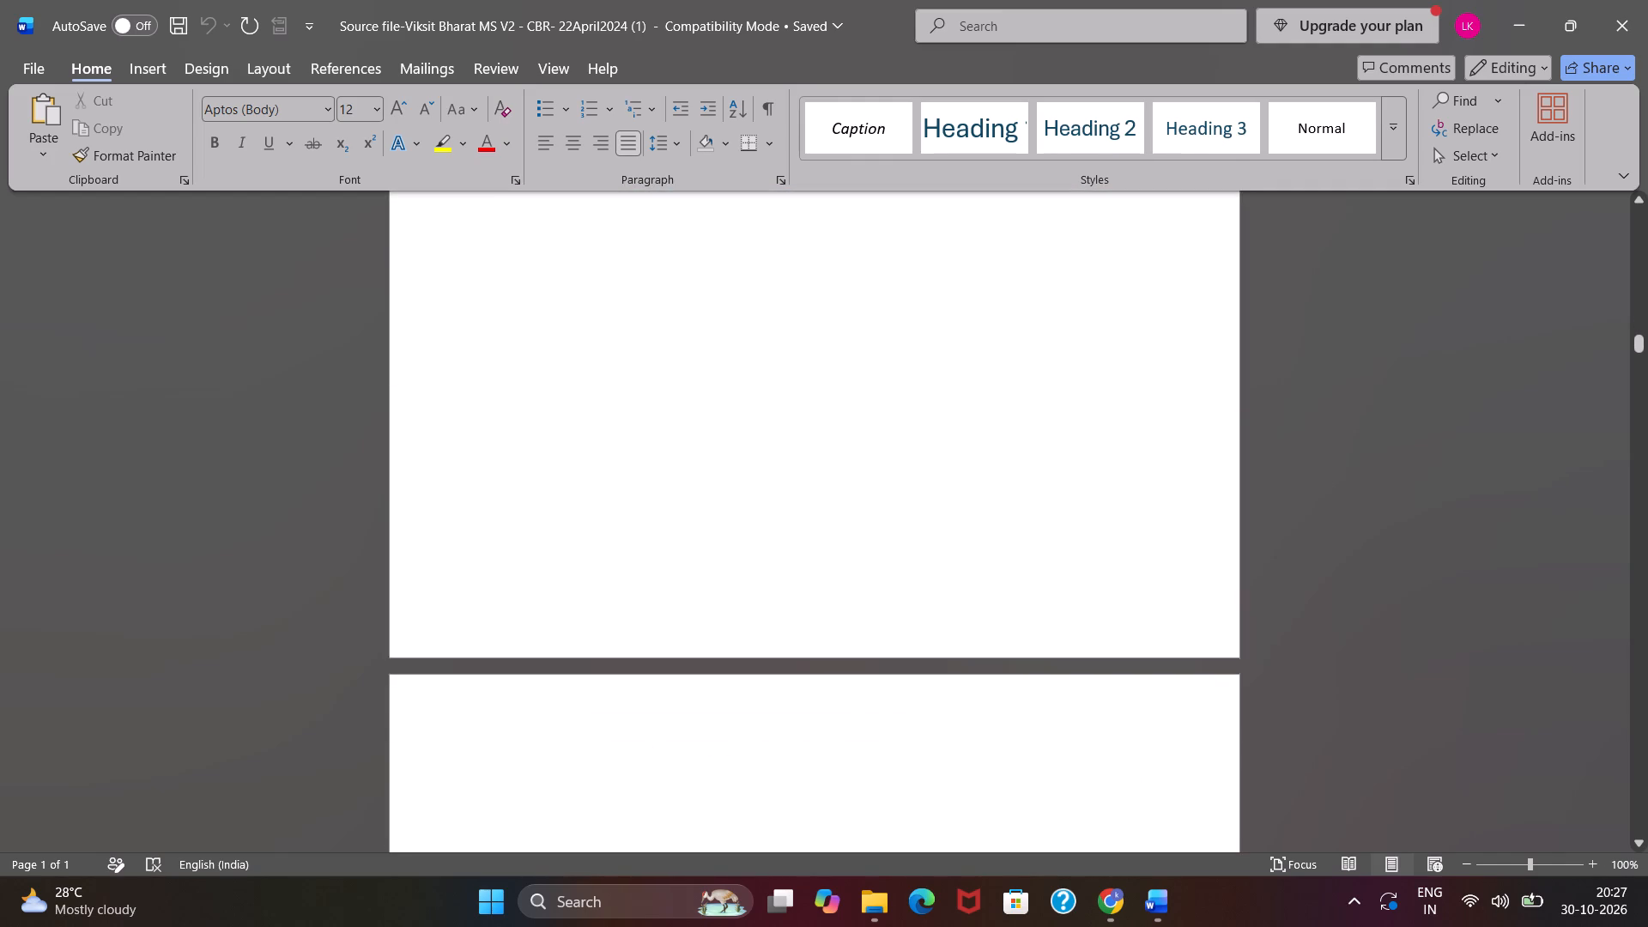
Check the fonts used in the Women Empowerment section and in Chapter 7, Agrarian Development, up to its last paragraphs before Infographic 7.1.
{"action": "scroll", "coordinate": [750, 591], "scroll_direction": "down", "scroll_amount": 20}
{"action": "scroll", "coordinate": [750, 591], "scroll_direction": "down", "scroll_amount": 5}
{"action": "scroll", "coordinate": [750, 591], "scroll_direction": "down", "scroll_amount": 18}
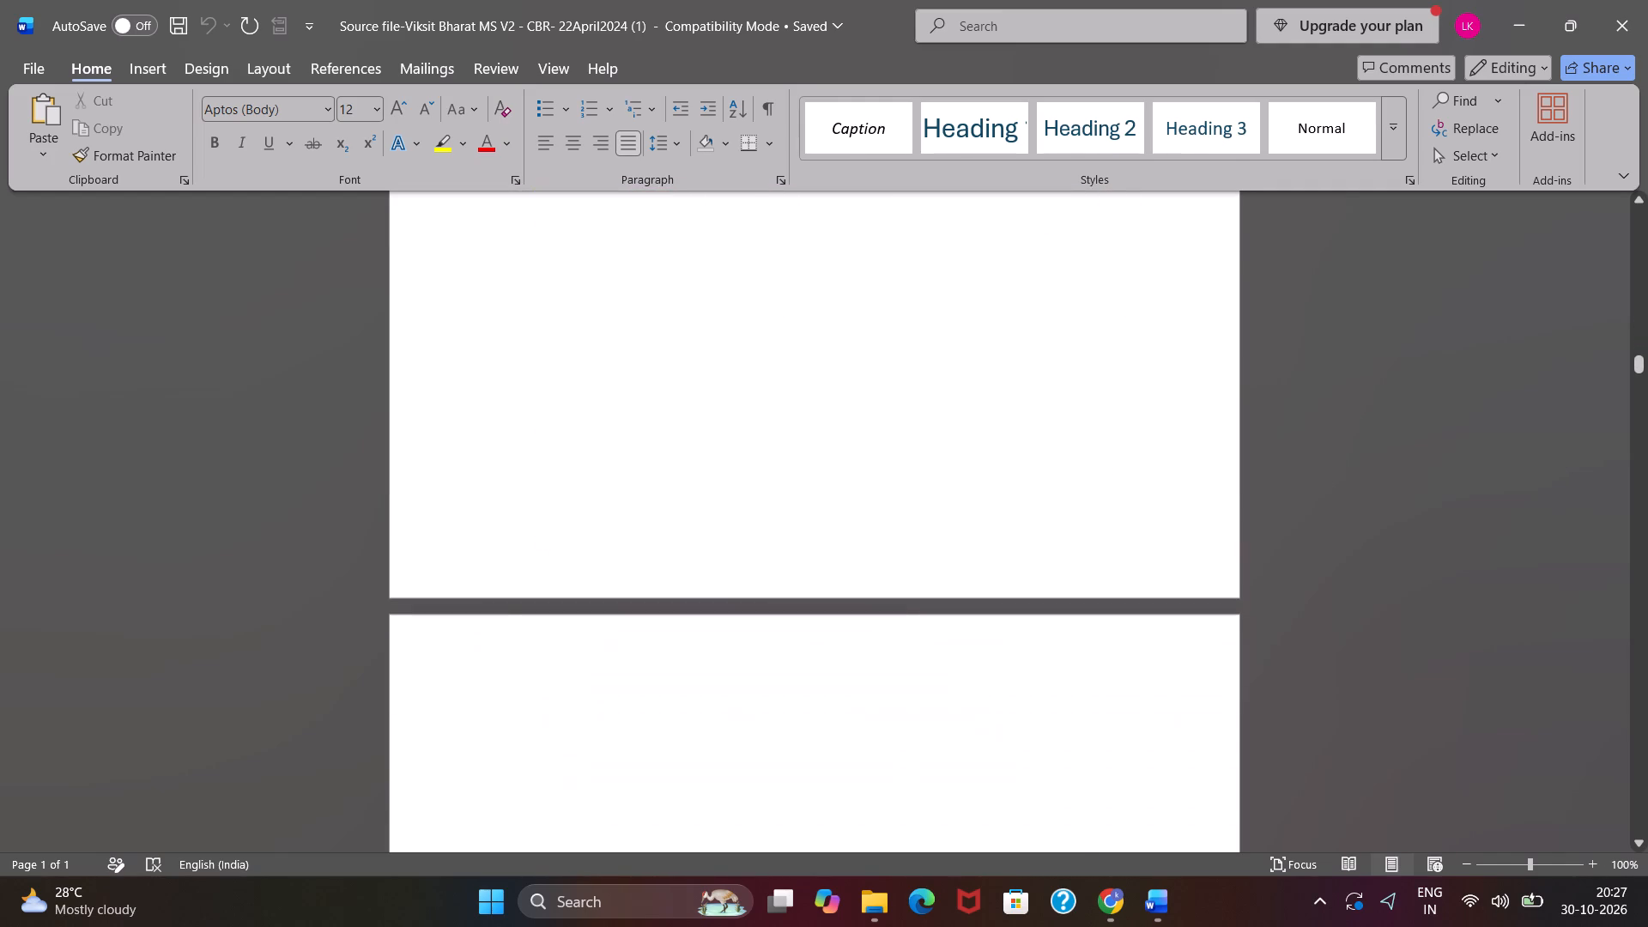
{"action": "scroll", "coordinate": [750, 591], "scroll_direction": "down", "scroll_amount": 6}
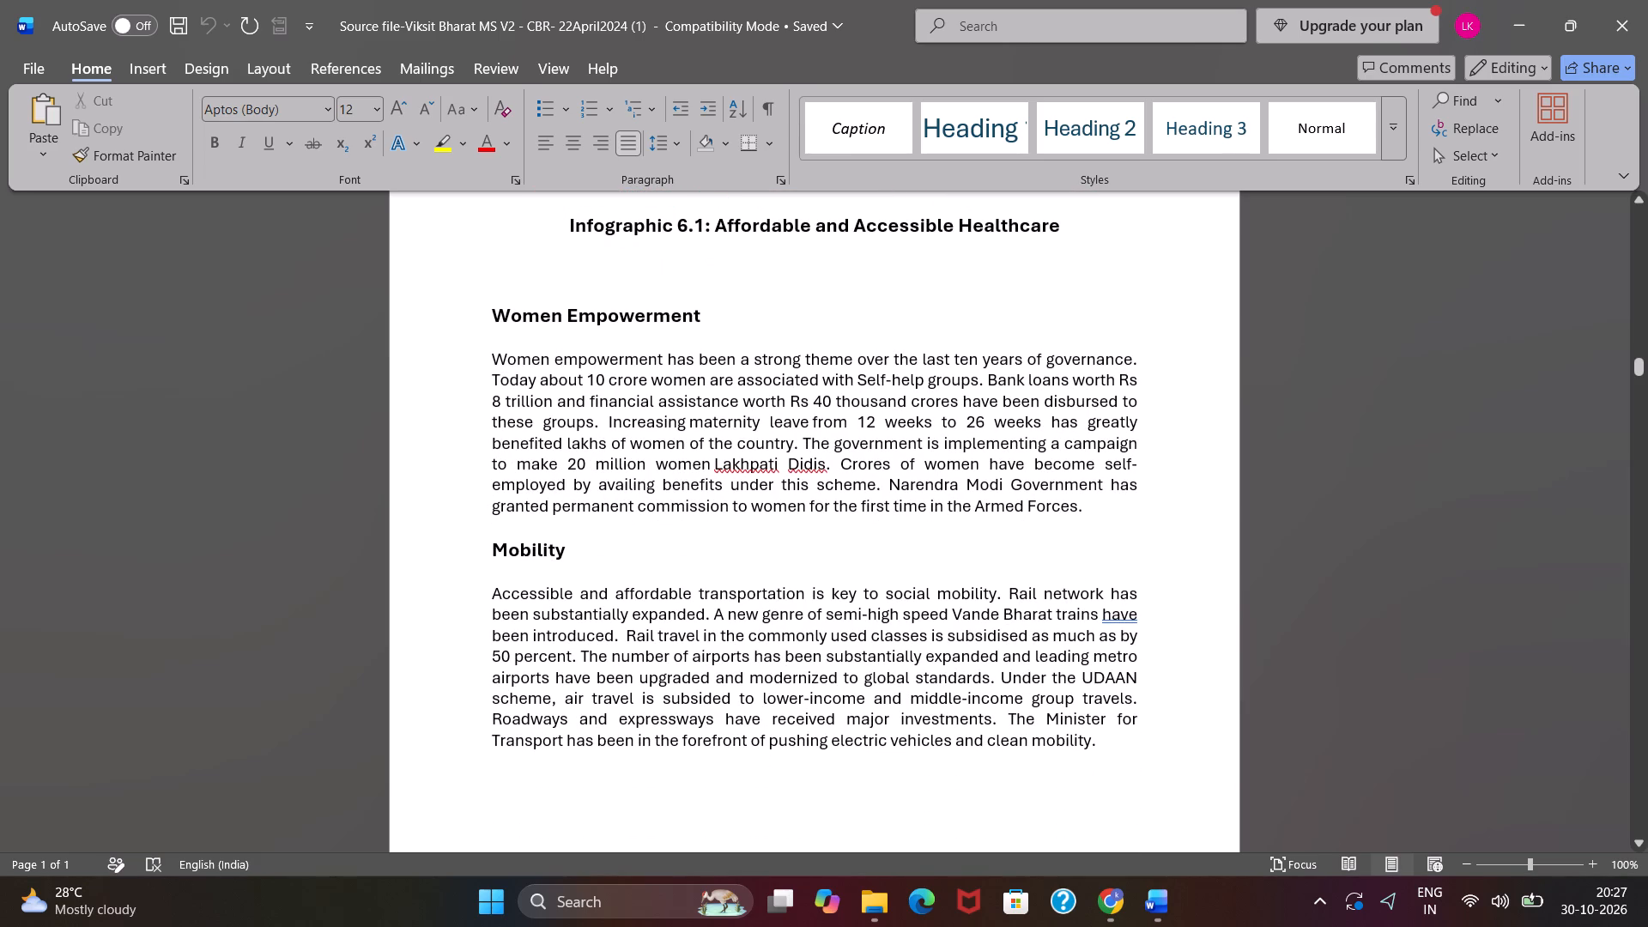
{"action": "left_click", "coordinate": [748, 452]}
{"action": "scroll", "coordinate": [748, 452], "scroll_direction": "down", "scroll_amount": 20}
{"action": "scroll", "coordinate": [748, 452], "scroll_direction": "down", "scroll_amount": 20}
{"action": "scroll", "coordinate": [748, 452], "scroll_direction": "down", "scroll_amount": 1}
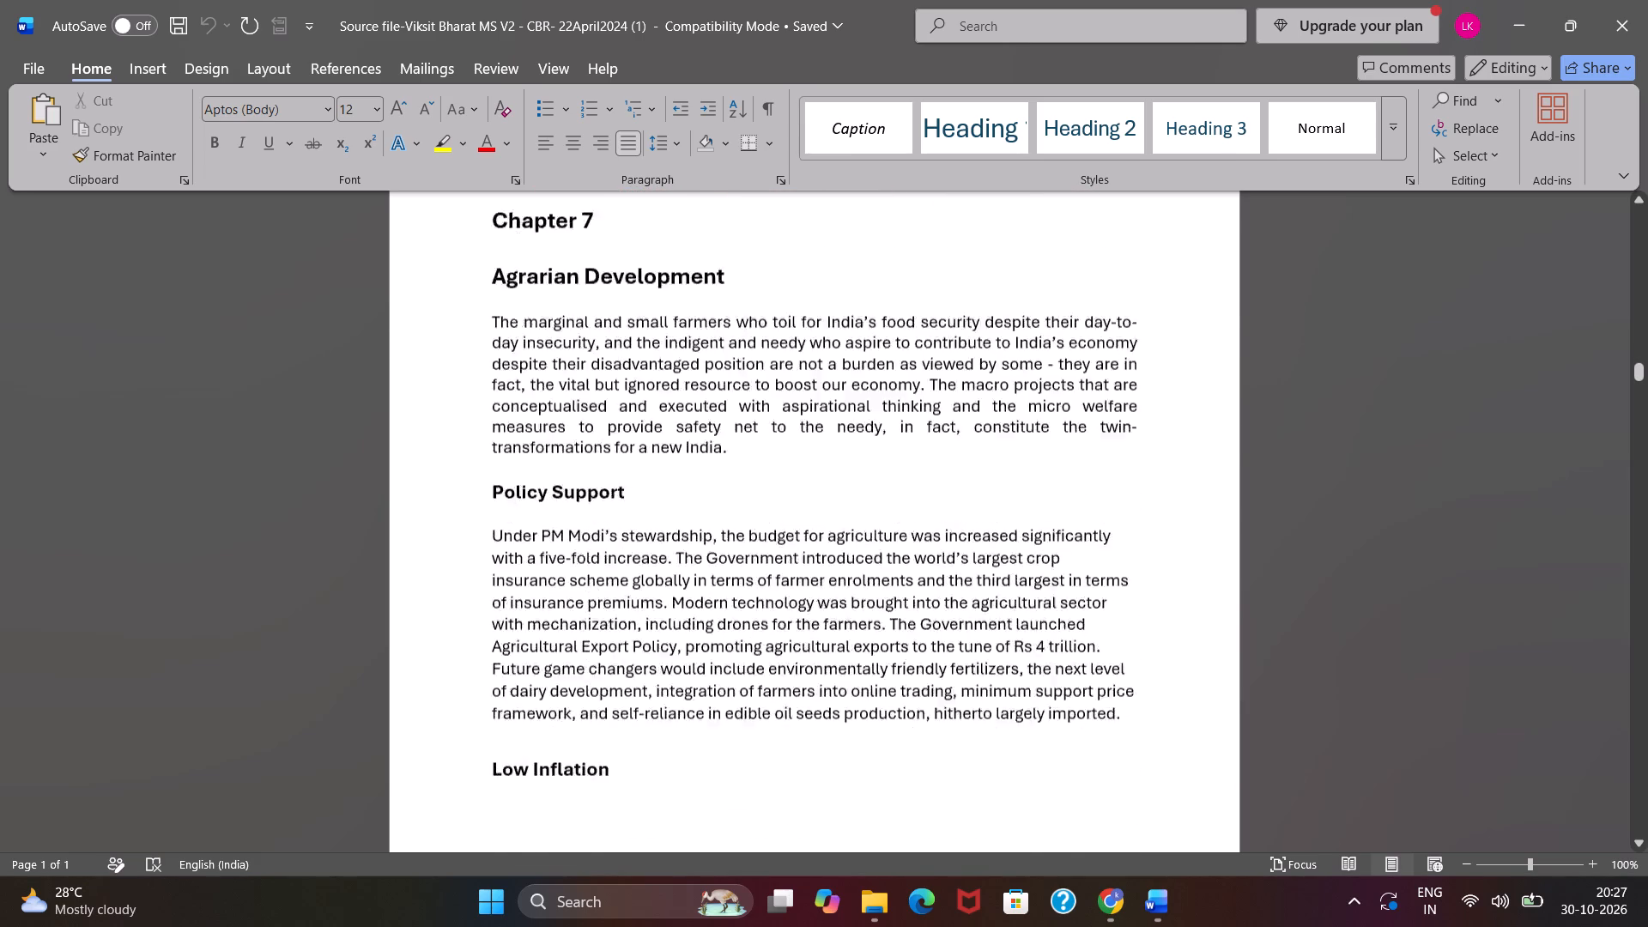
{"action": "scroll", "coordinate": [748, 452], "scroll_direction": "down", "scroll_amount": 20}
{"action": "scroll", "coordinate": [748, 452], "scroll_direction": "down", "scroll_amount": 18}
{"action": "scroll", "coordinate": [748, 452], "scroll_direction": "up", "scroll_amount": 10}
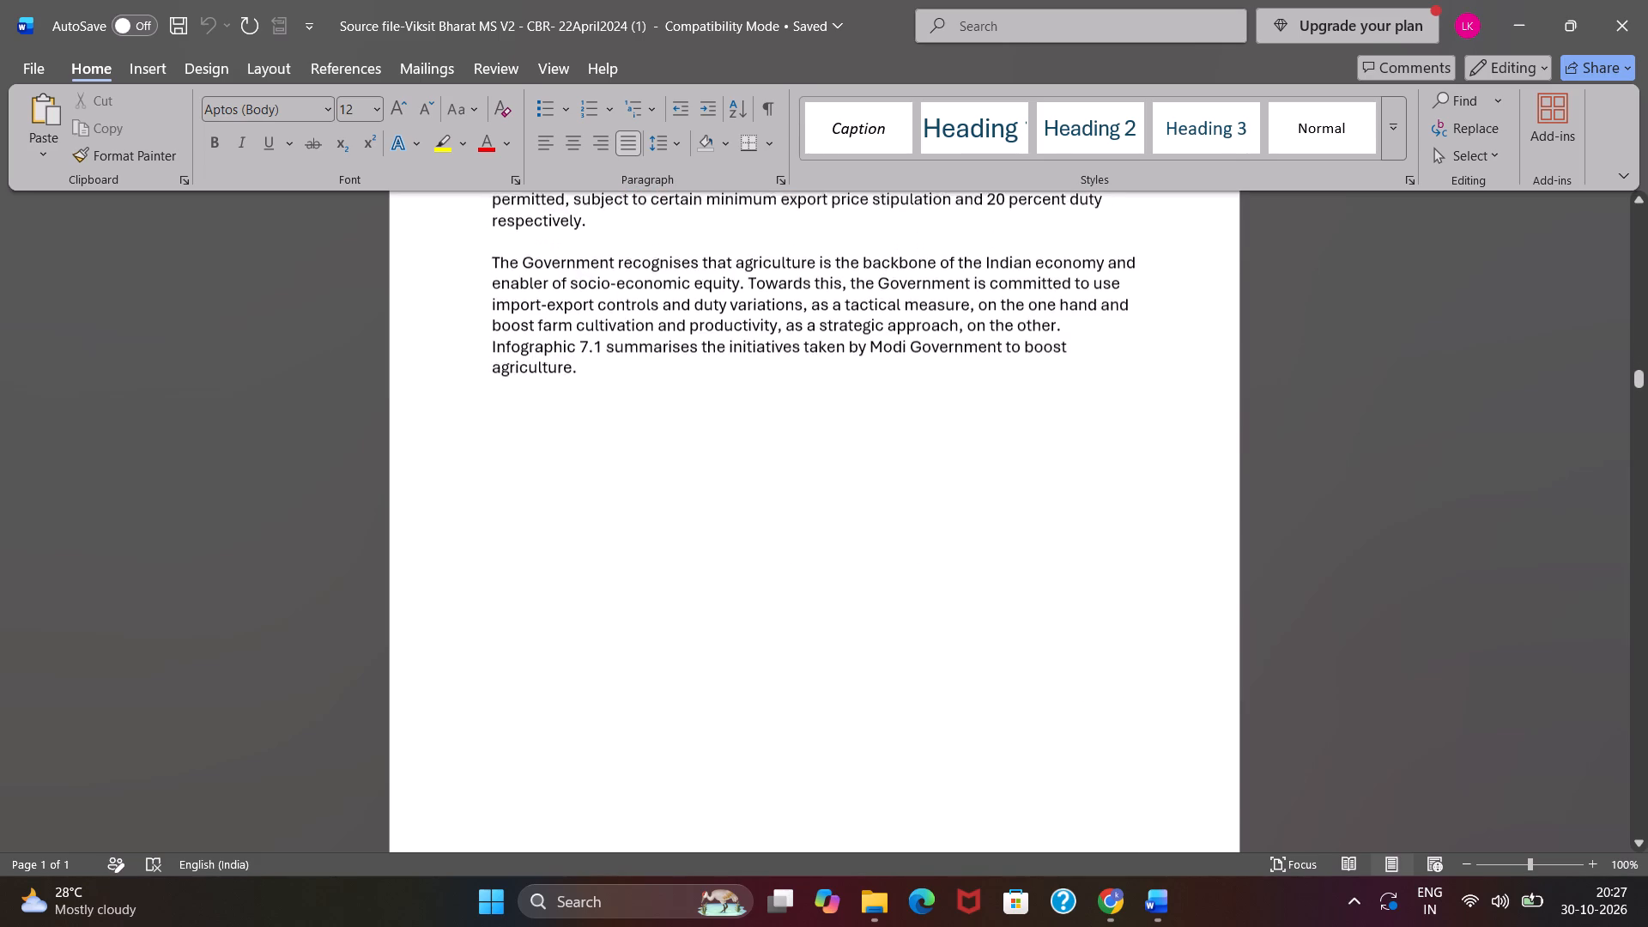
{"action": "scroll", "coordinate": [748, 452], "scroll_direction": "up", "scroll_amount": 1}
{"action": "left_click", "coordinate": [759, 415]}
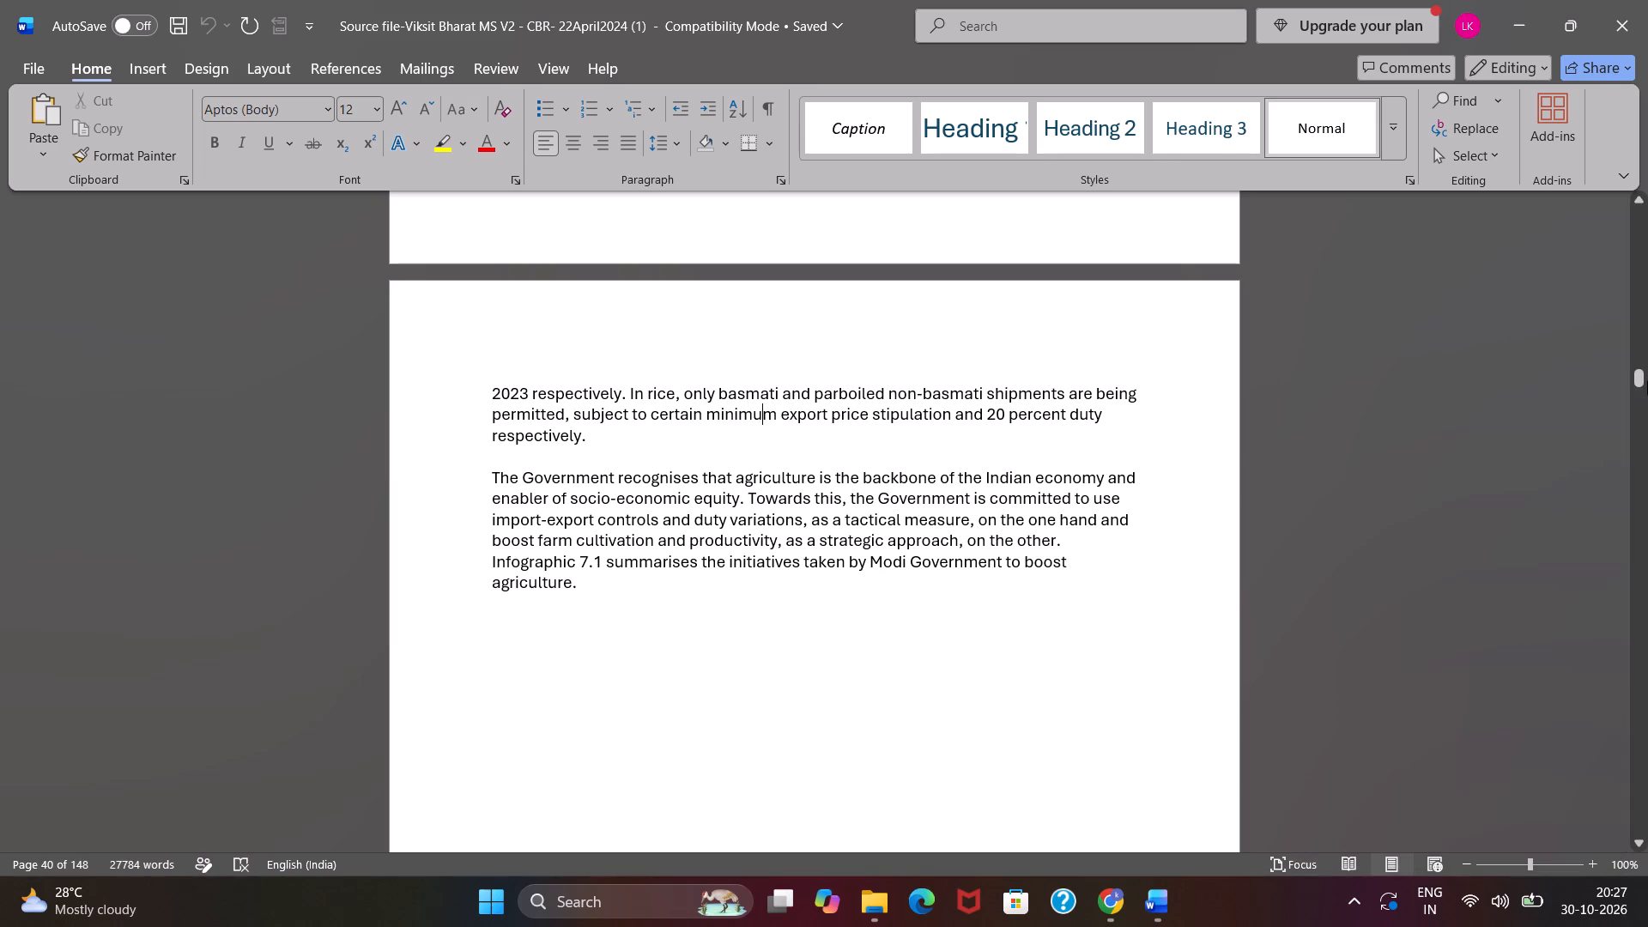
Check the fonts used at the end of the Viksit Bharat source file, in the author note and the reference entries.
{"action": "left_click_drag", "start_coordinate": [1641, 373], "coordinate": [1646, 432]}
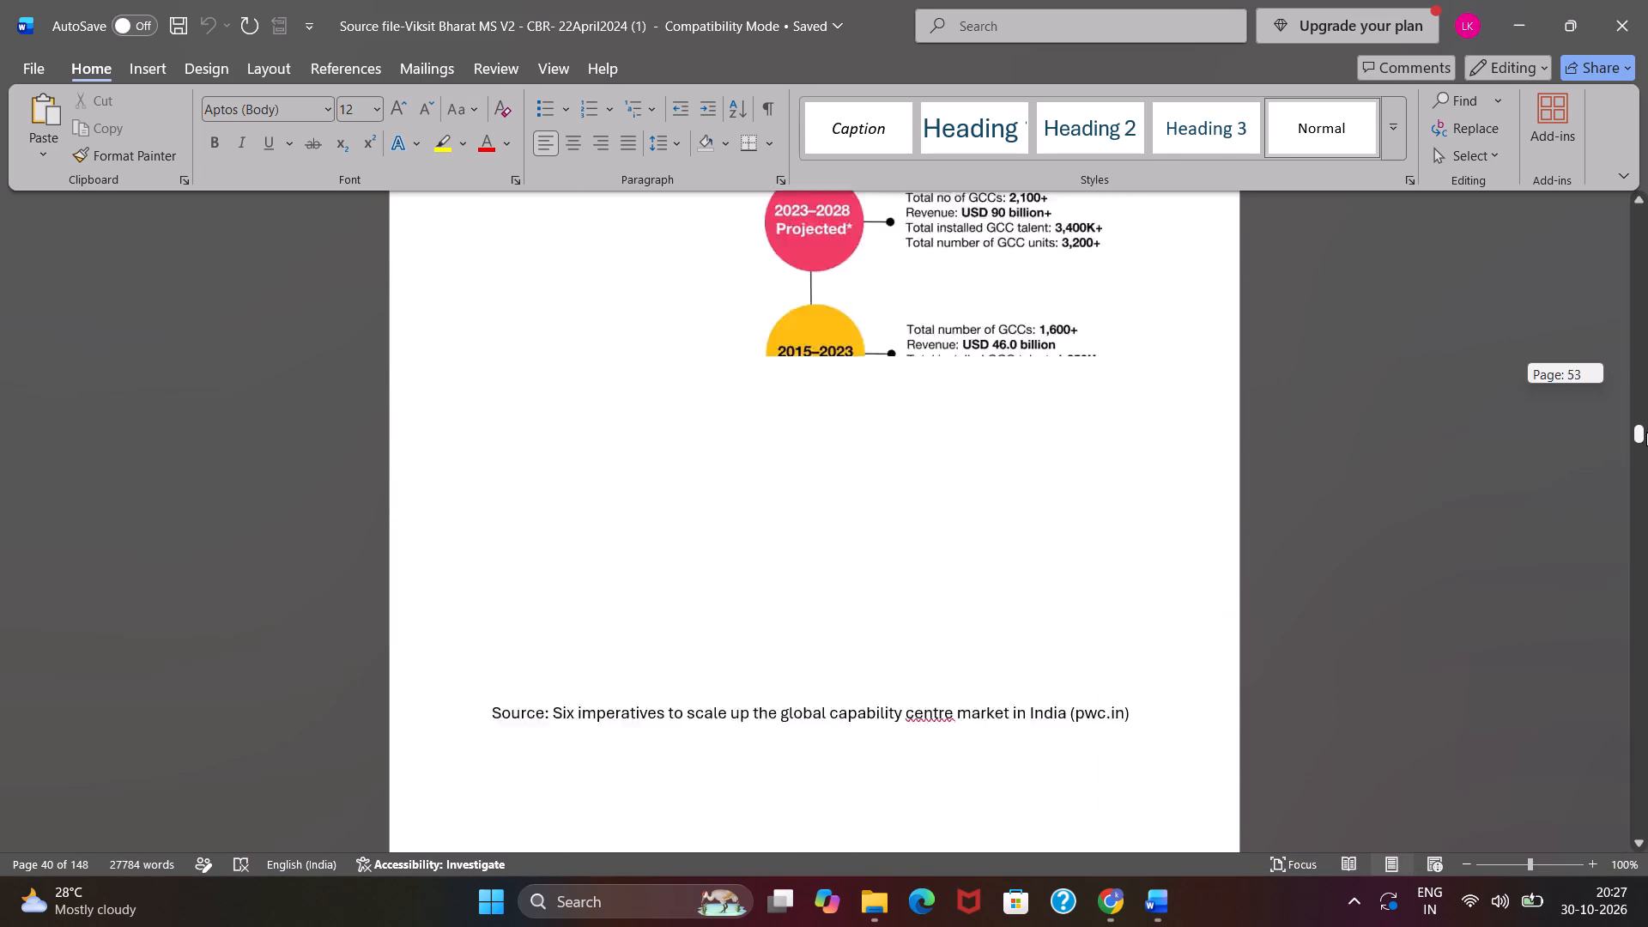
{"action": "left_click_drag", "start_coordinate": [1646, 432], "coordinate": [1645, 899]}
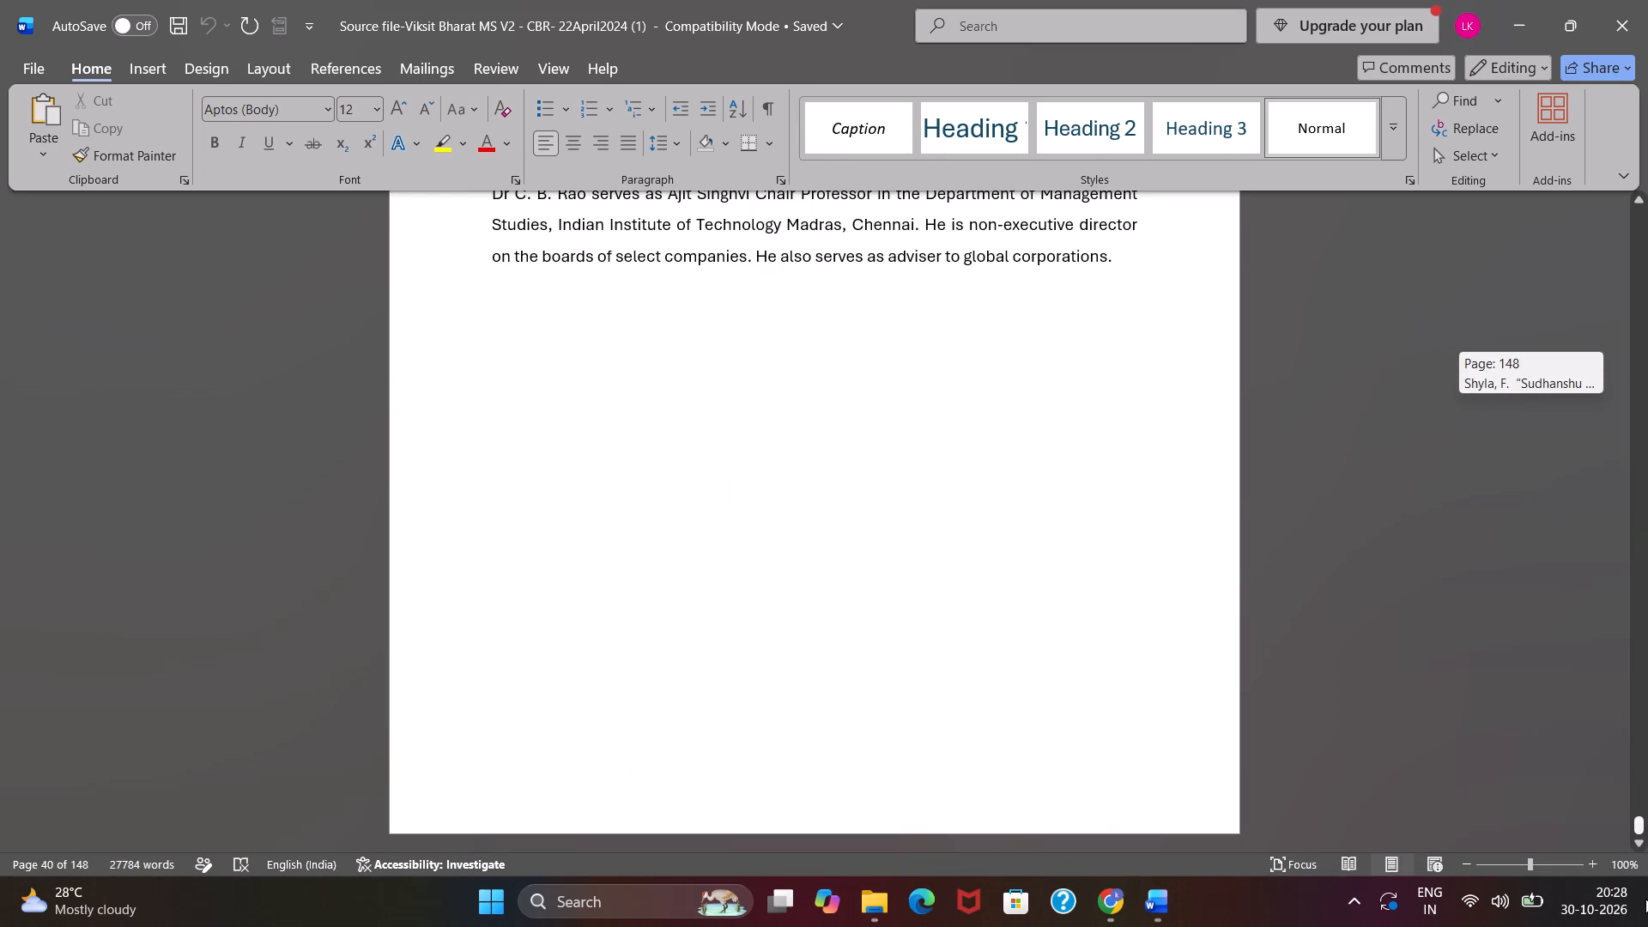
{"action": "left_click_drag", "start_coordinate": [1645, 899], "coordinate": [1633, 838]}
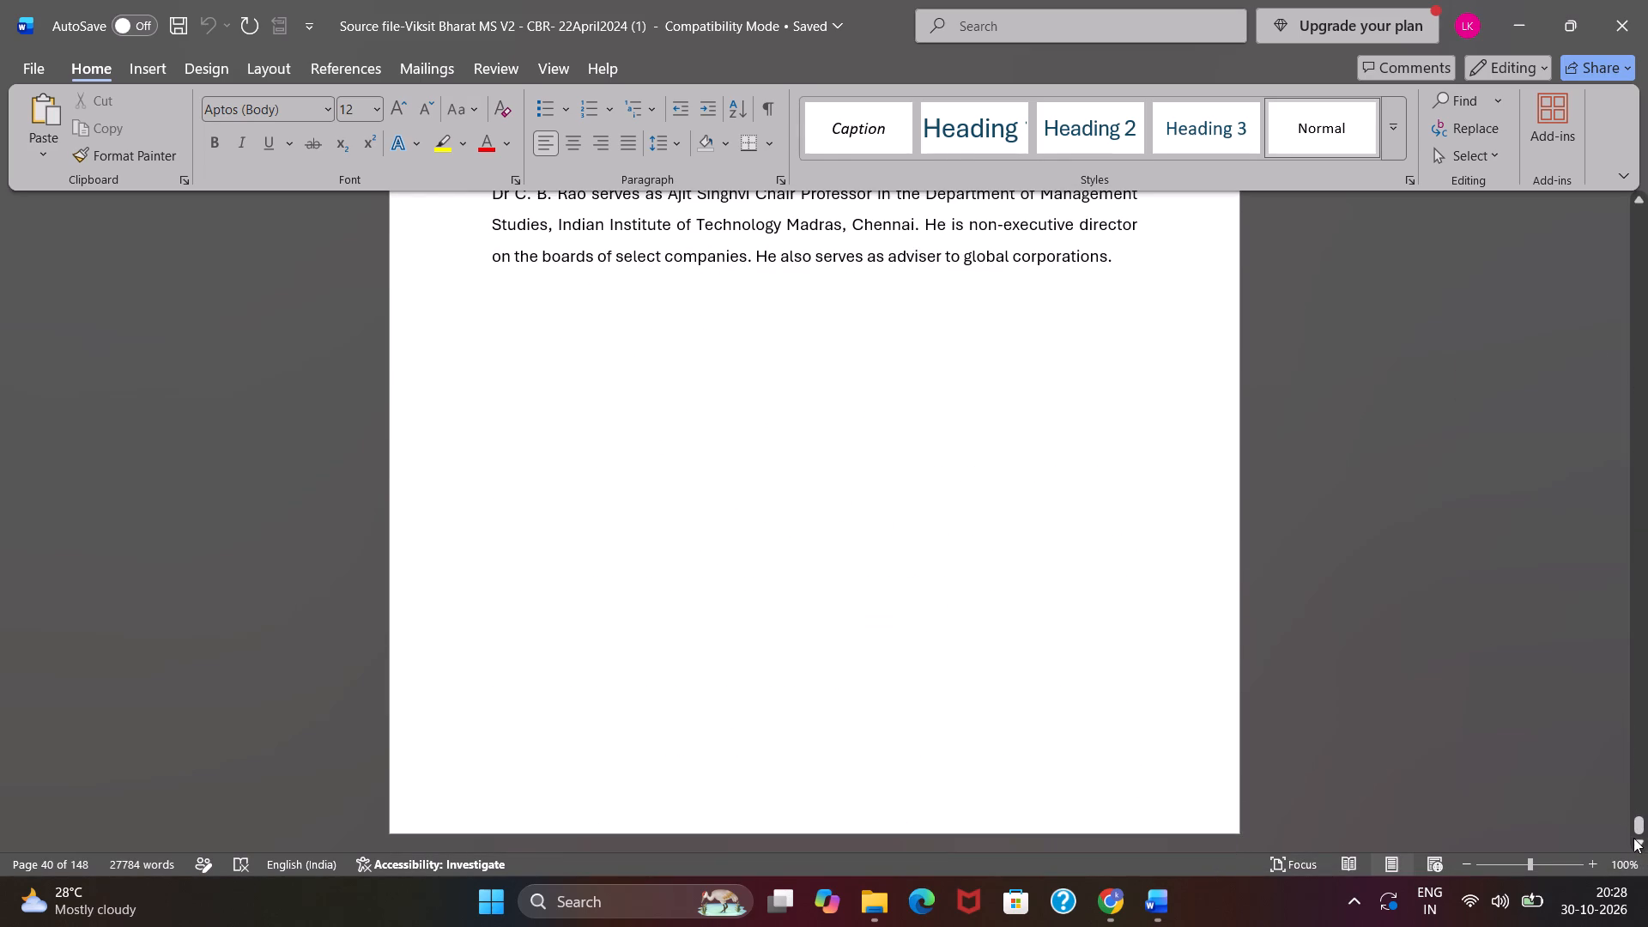
{"action": "left_click", "coordinate": [1056, 251]}
{"action": "left_click_drag", "start_coordinate": [1638, 827], "coordinate": [1637, 819]}
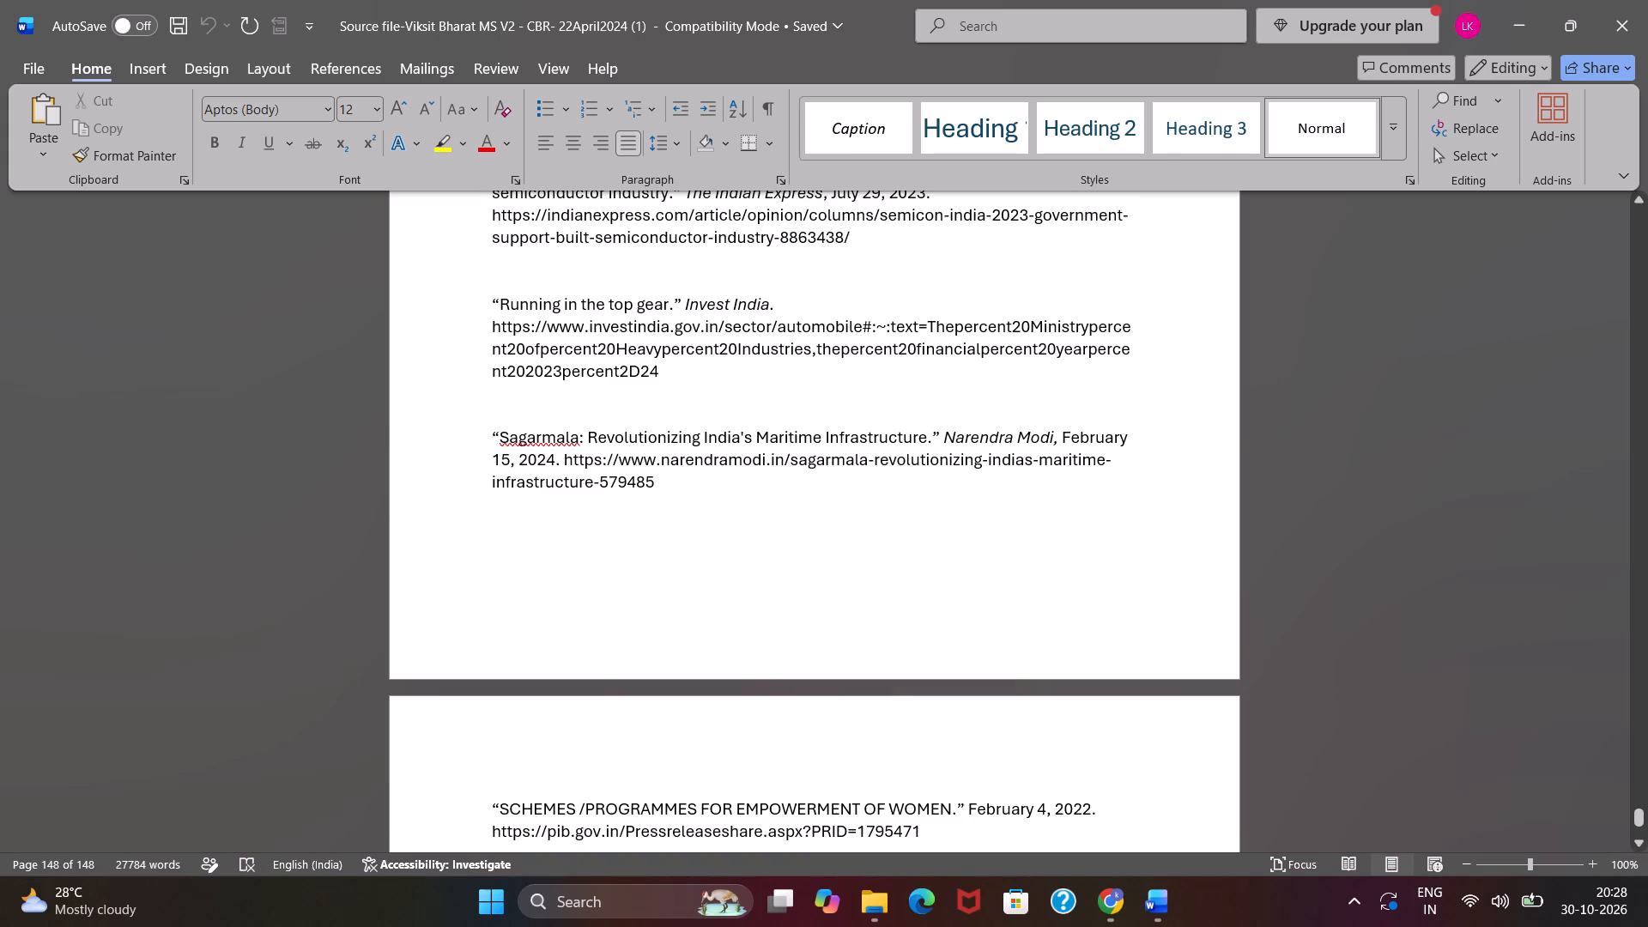
{"action": "left_click", "coordinate": [923, 459]}
{"action": "left_click", "coordinate": [1633, 821]}
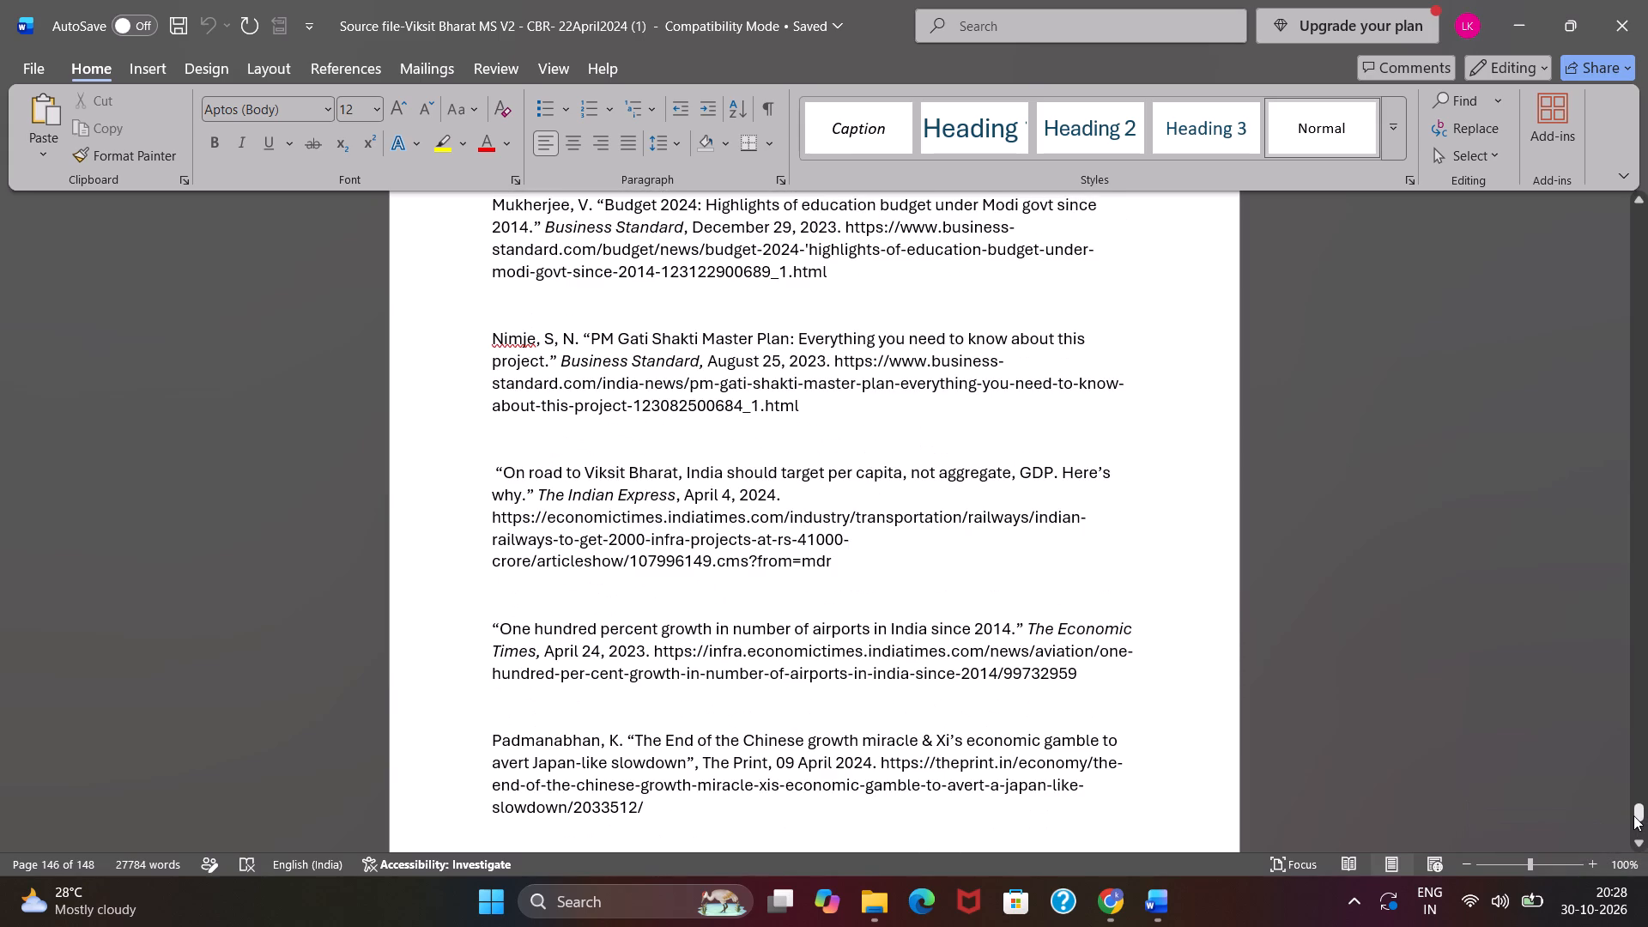
{"action": "left_click", "coordinate": [843, 516]}
{"action": "scroll", "coordinate": [843, 516], "scroll_direction": "up", "scroll_amount": 3}
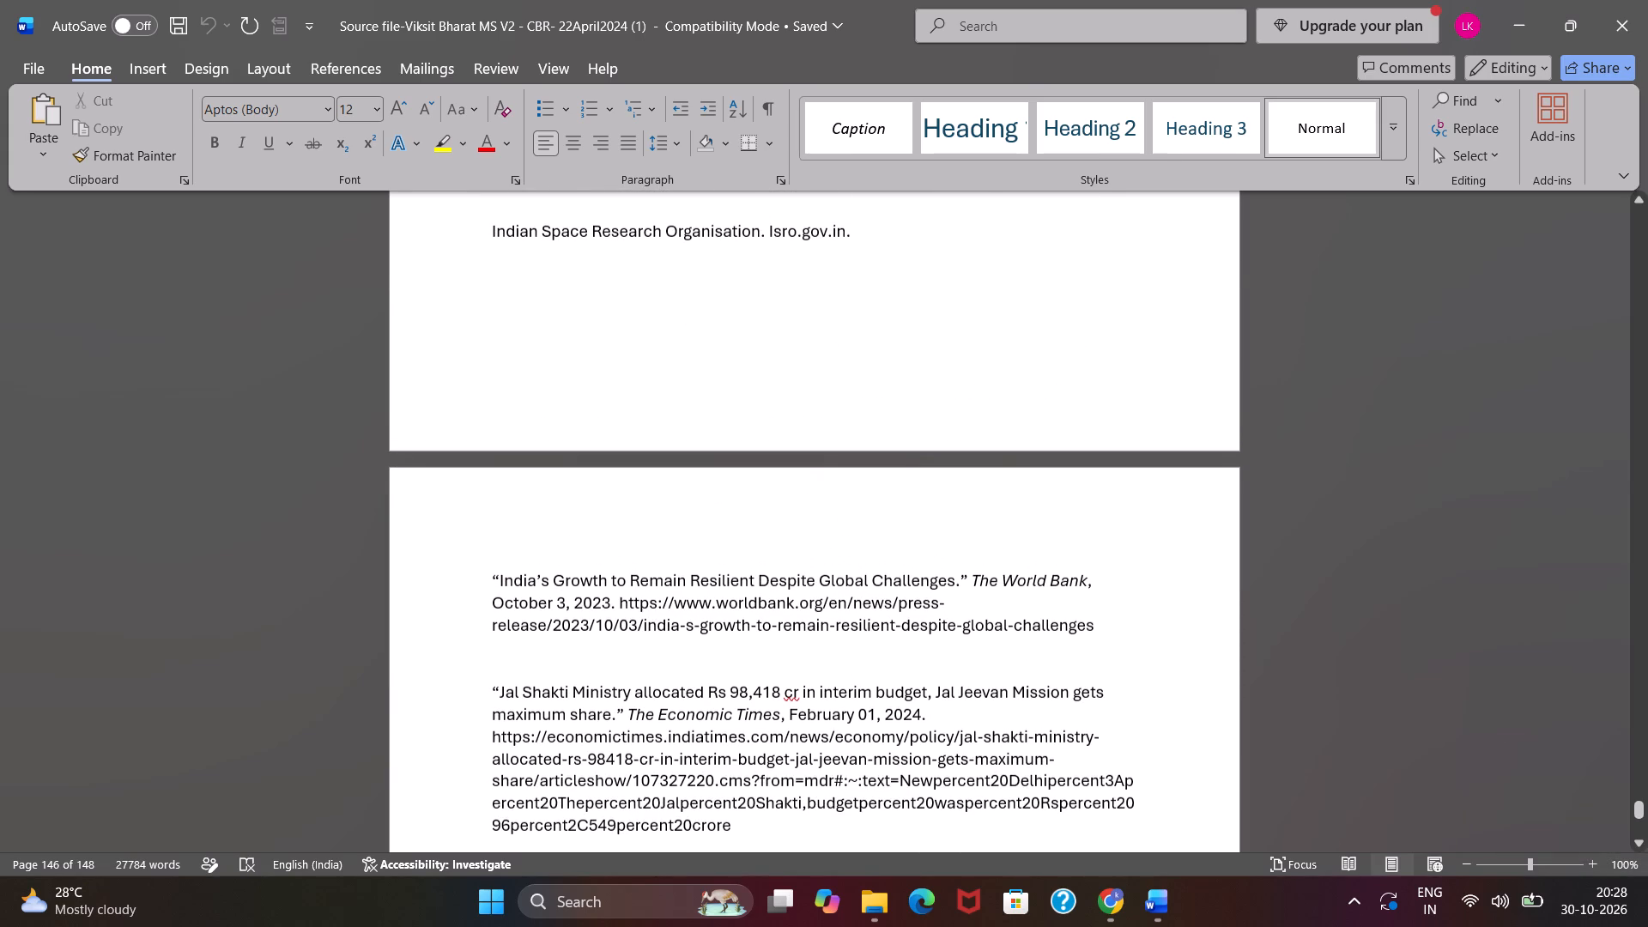
{"action": "left_click", "coordinate": [845, 591]}
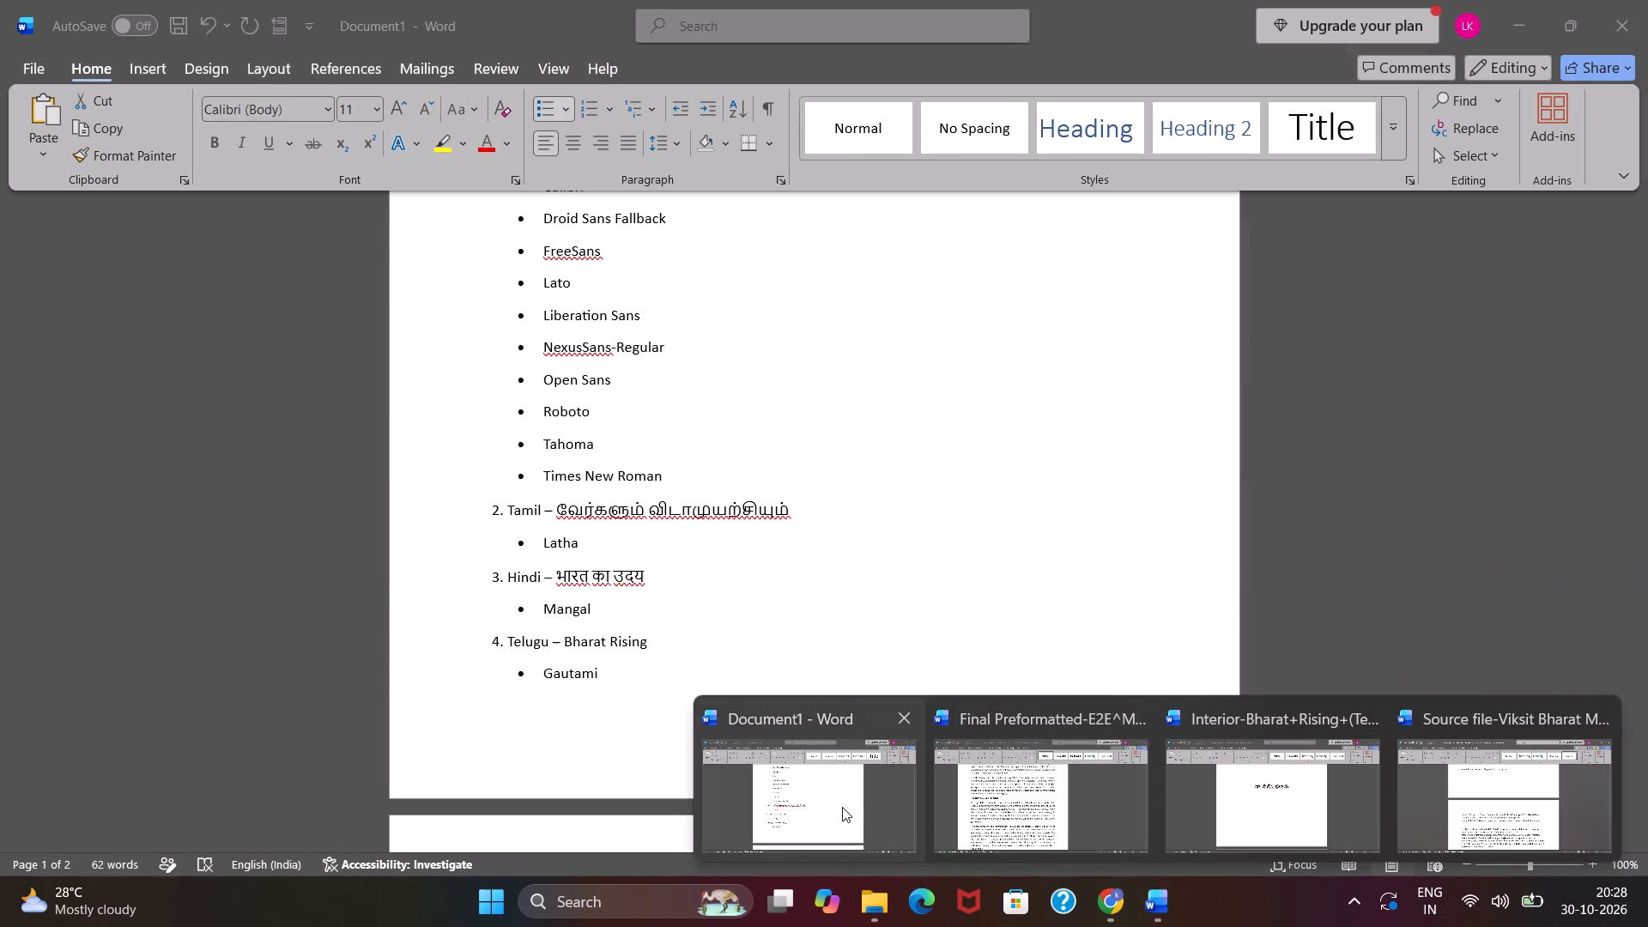
Switch to Document1 and delete Arial and Book Antiqua from the Viksit Bharat – English font list.
{"action": "left_click", "coordinate": [842, 807]}
{"action": "scroll", "coordinate": [675, 488], "scroll_direction": "right", "scroll_amount": 1}
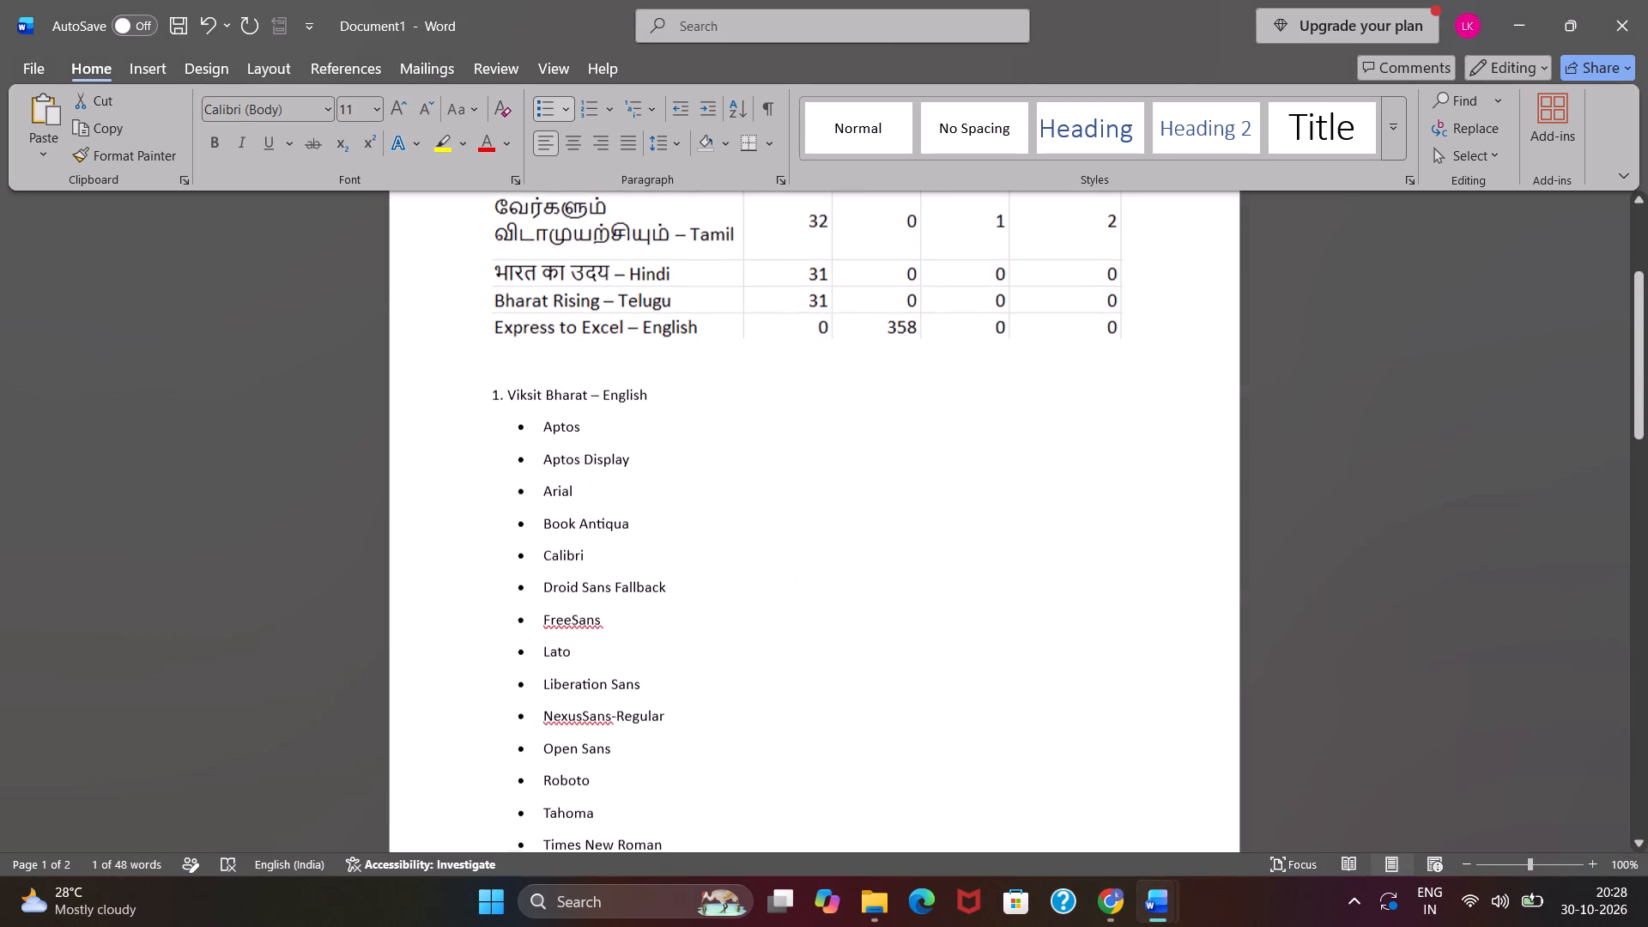
{"action": "scroll", "coordinate": [675, 488], "scroll_direction": "right", "scroll_amount": 1}
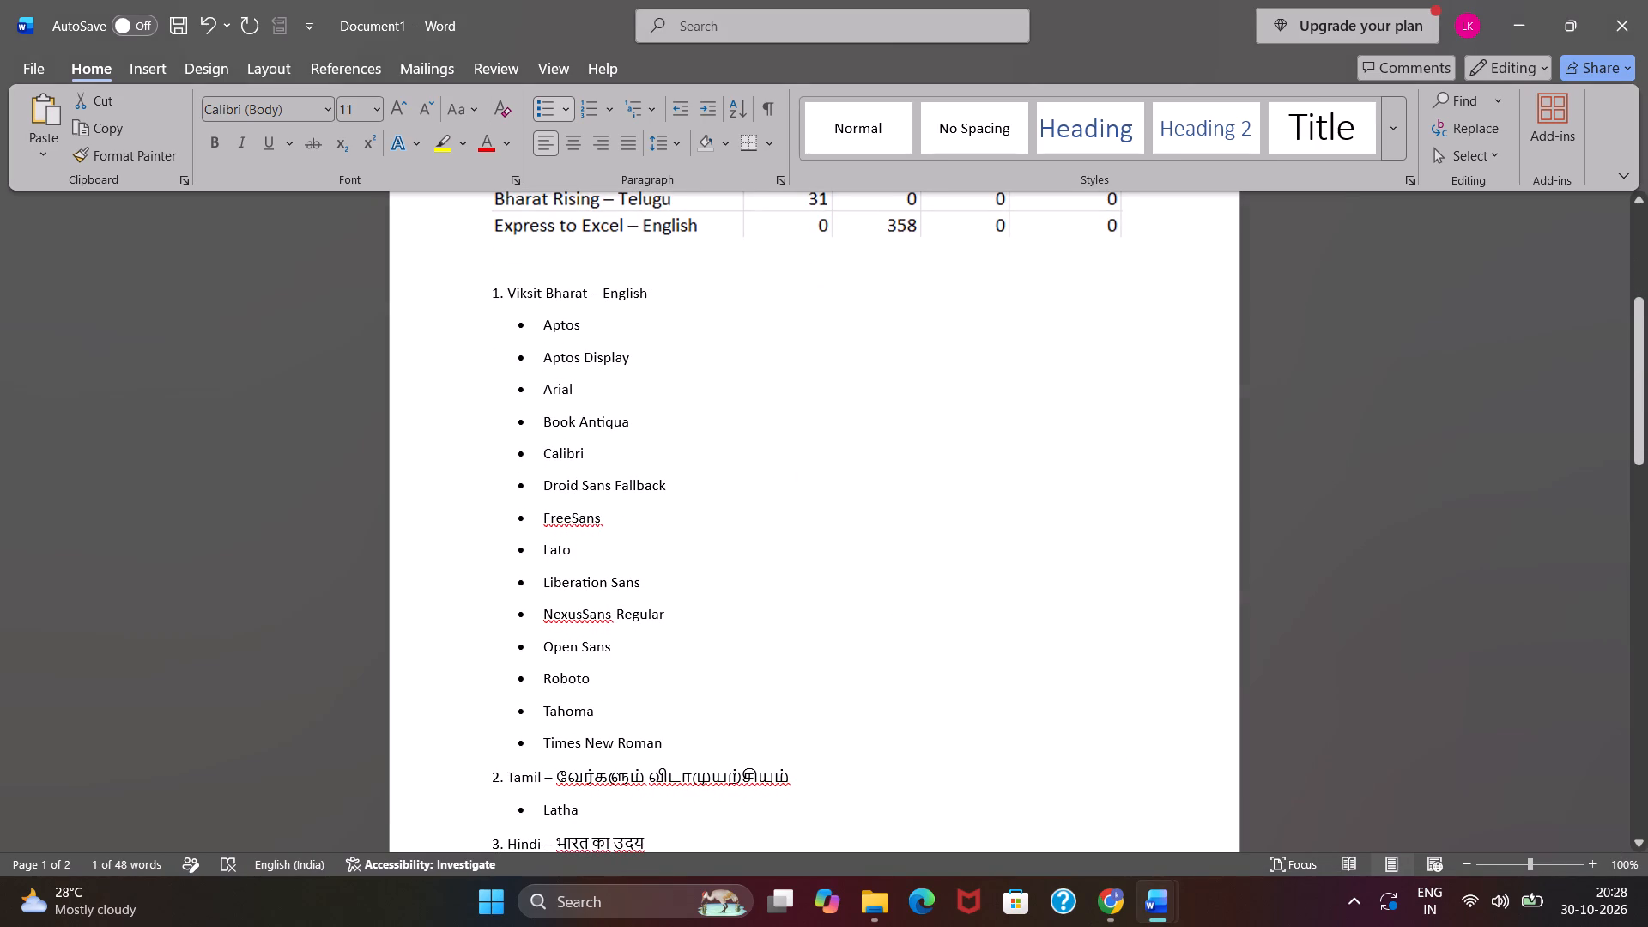
{"action": "left_click_drag", "start_coordinate": [541, 392], "coordinate": [549, 394]}
{"action": "left_click_drag", "start_coordinate": [549, 394], "coordinate": [615, 416]}
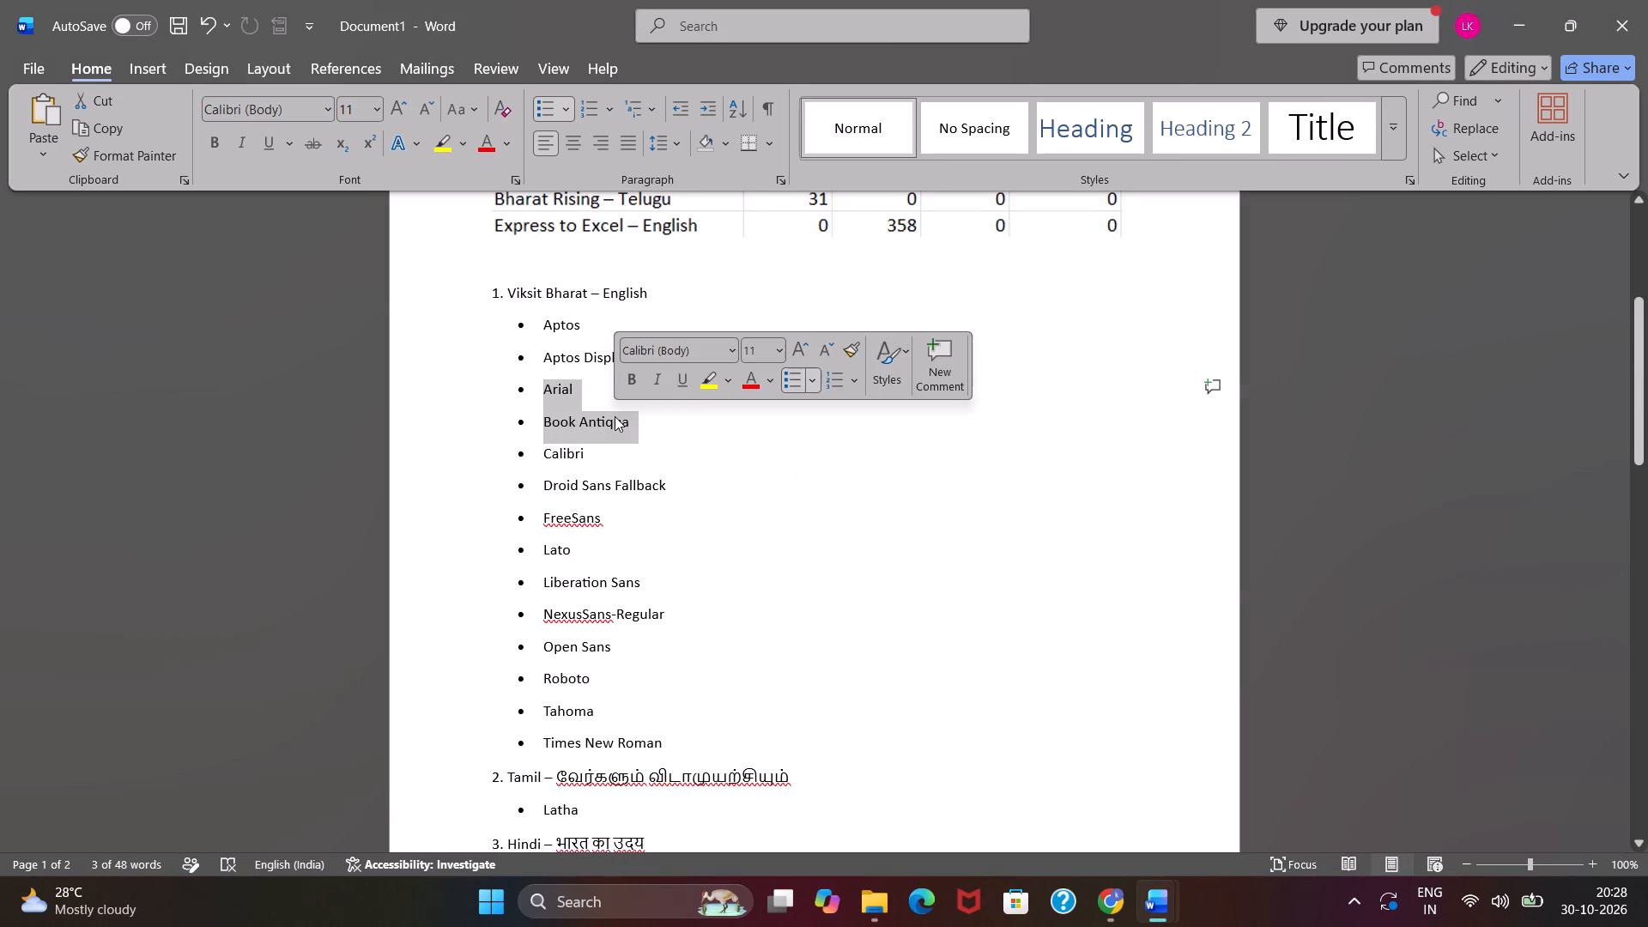
{"action": "key", "text": "BackSpace"}
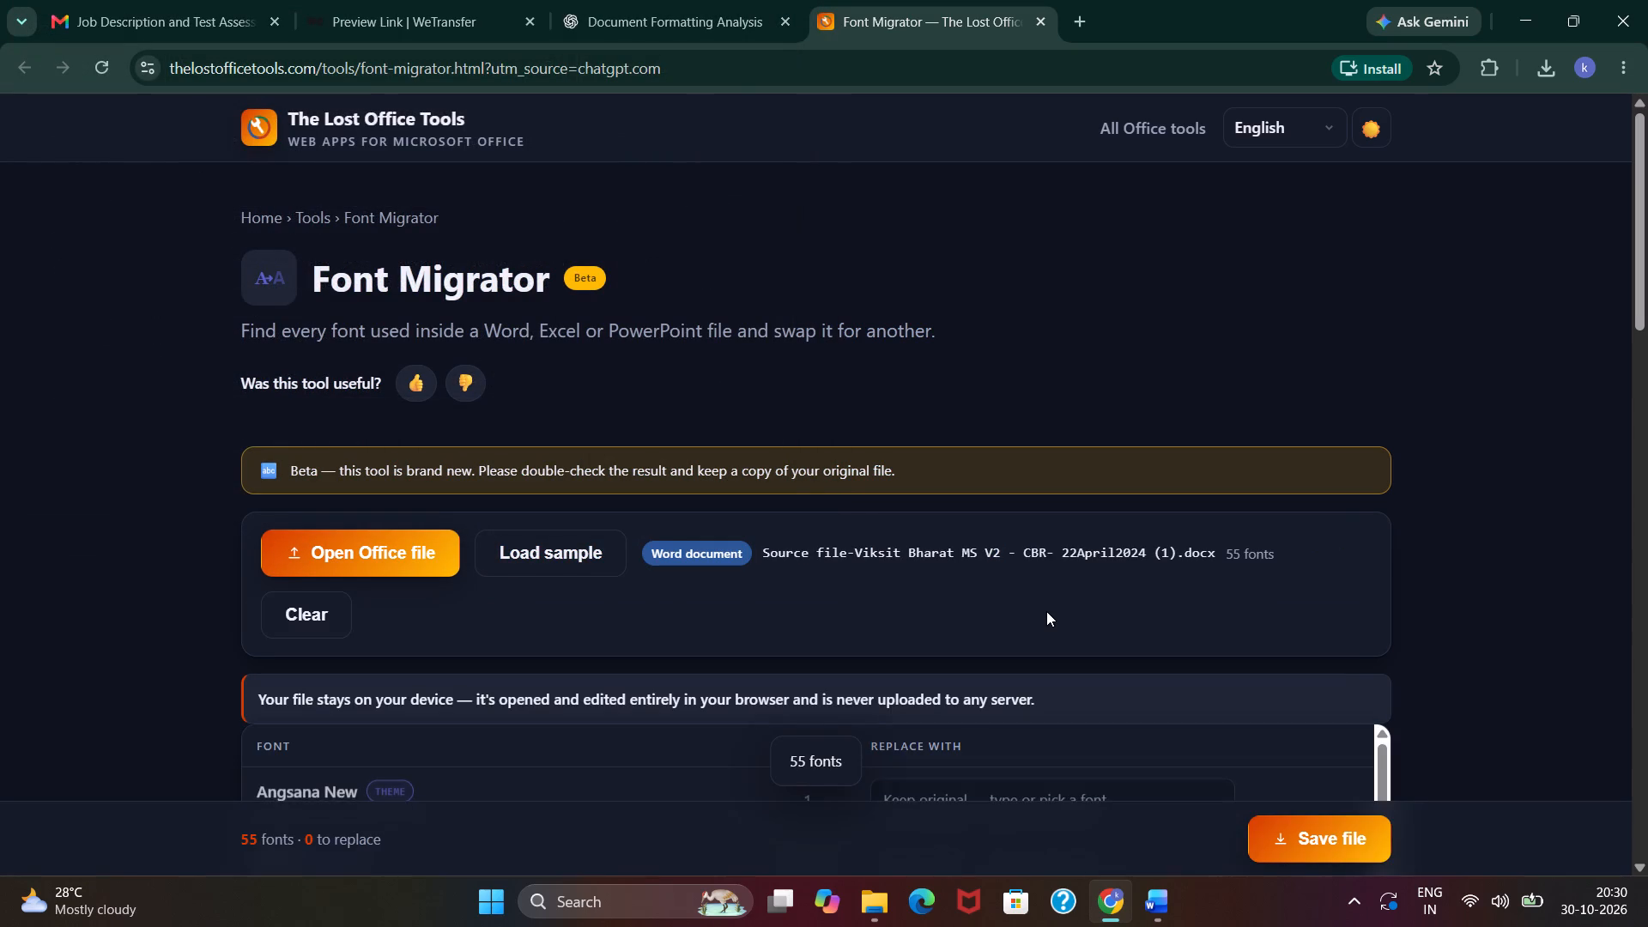
Examine the full list of fonts and their usage counts that Font Migrator reports for the Viksit Bharat source file.
{"action": "scroll", "coordinate": [642, 651], "scroll_direction": "down", "scroll_amount": 6}
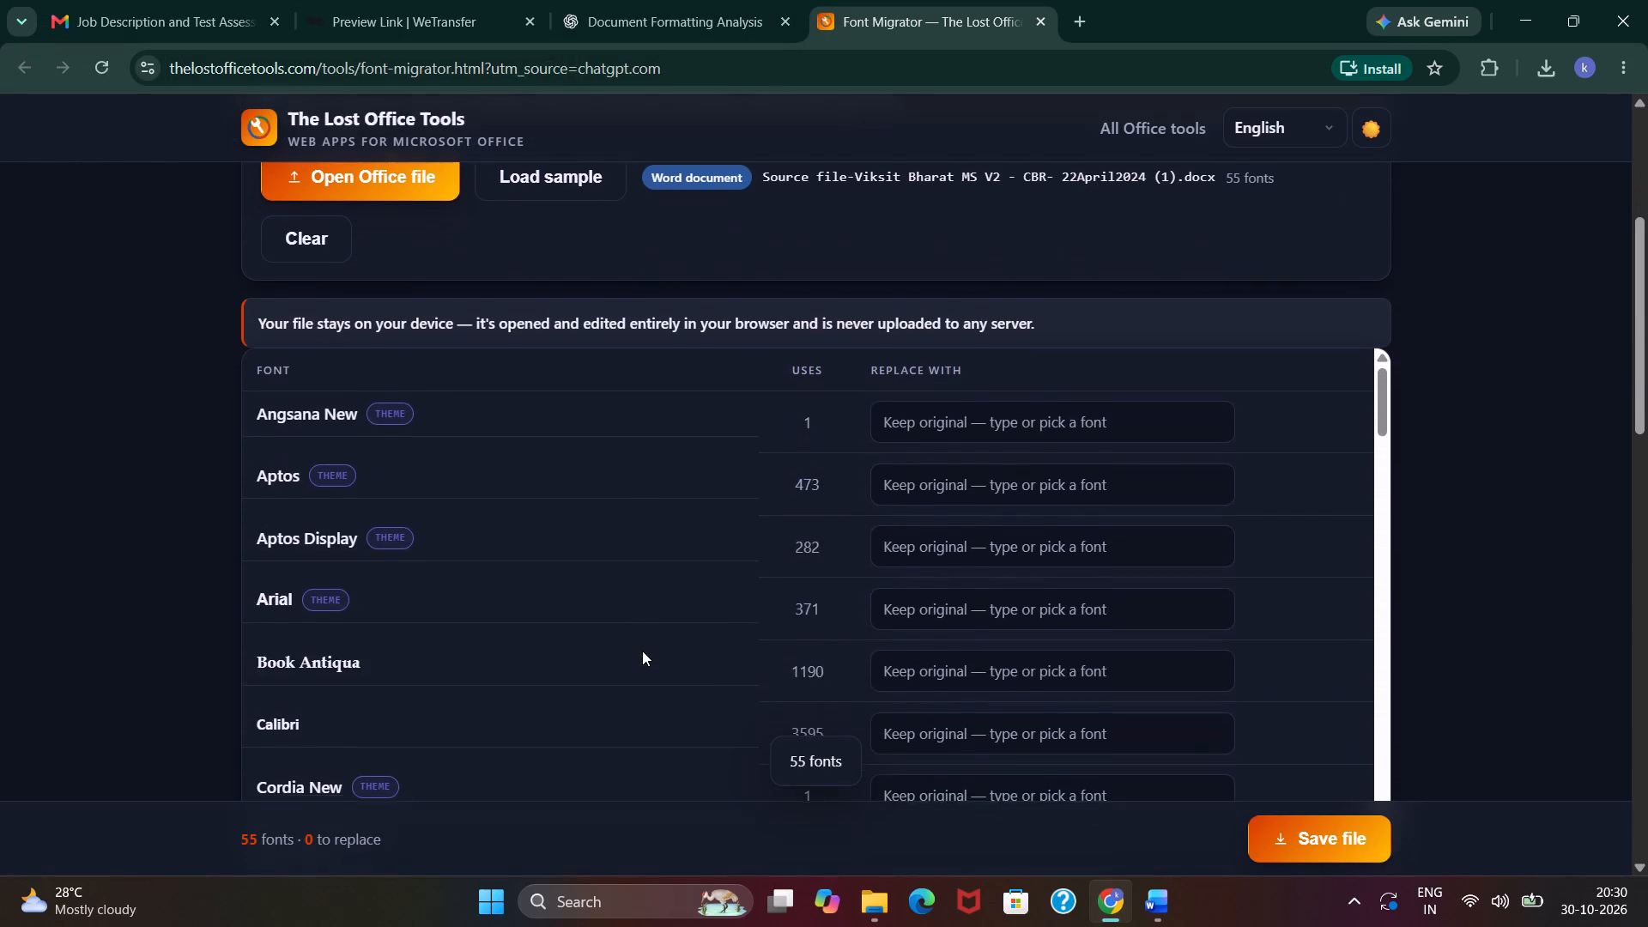
{"action": "scroll", "coordinate": [642, 651], "scroll_direction": "down", "scroll_amount": 4}
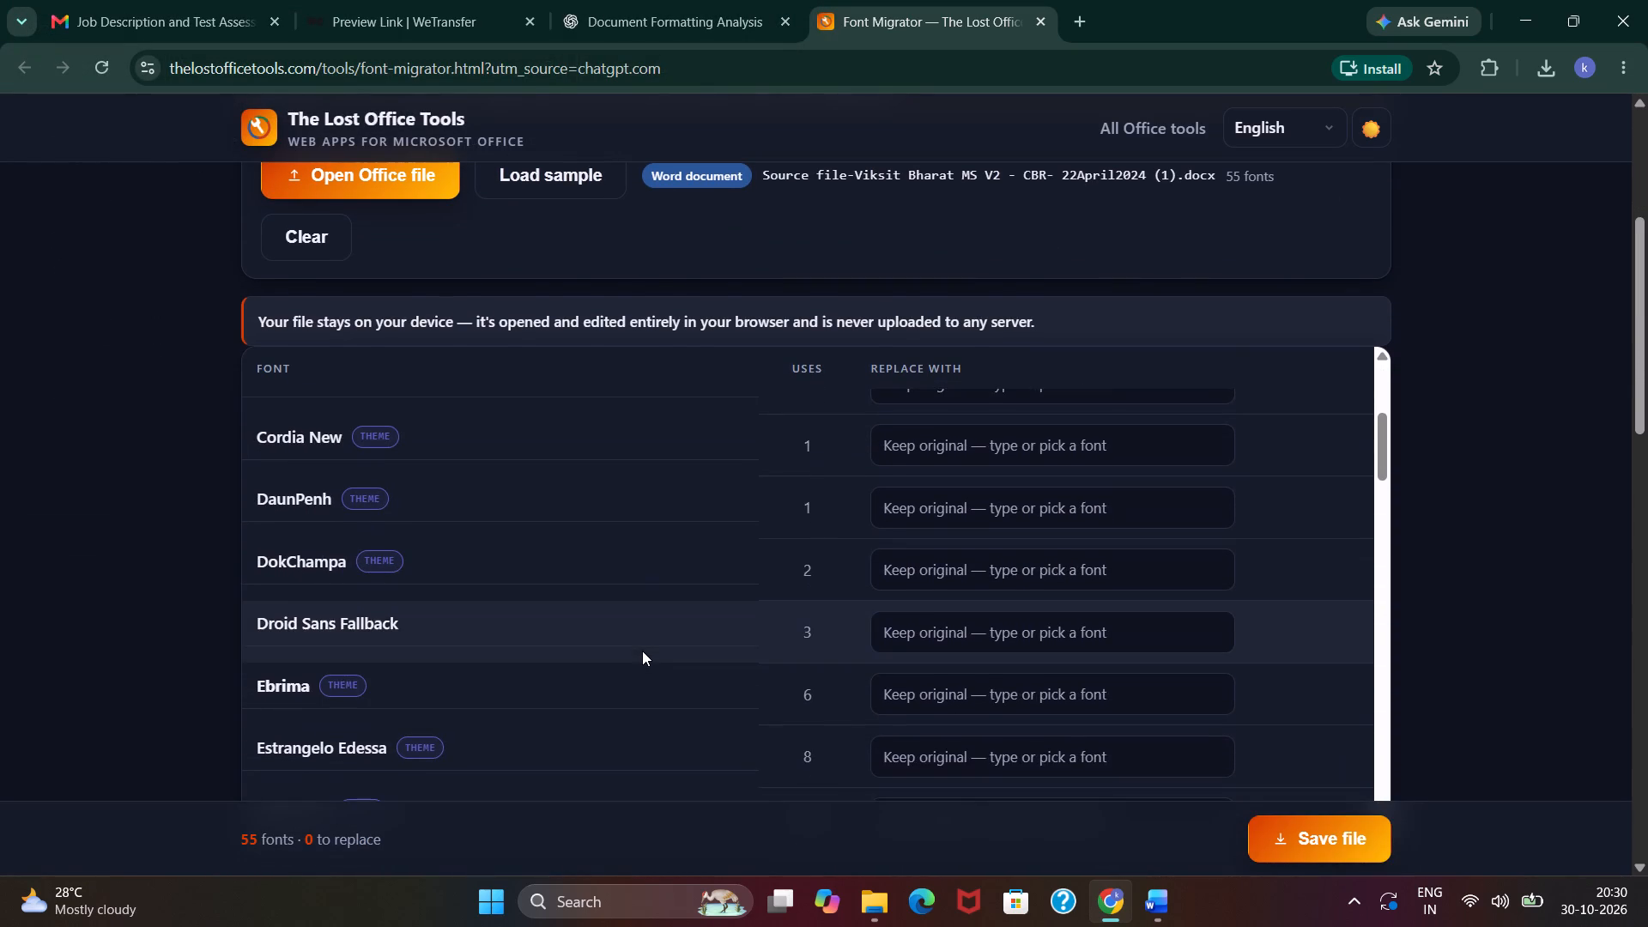
{"action": "scroll", "coordinate": [642, 651], "scroll_direction": "down", "scroll_amount": 4}
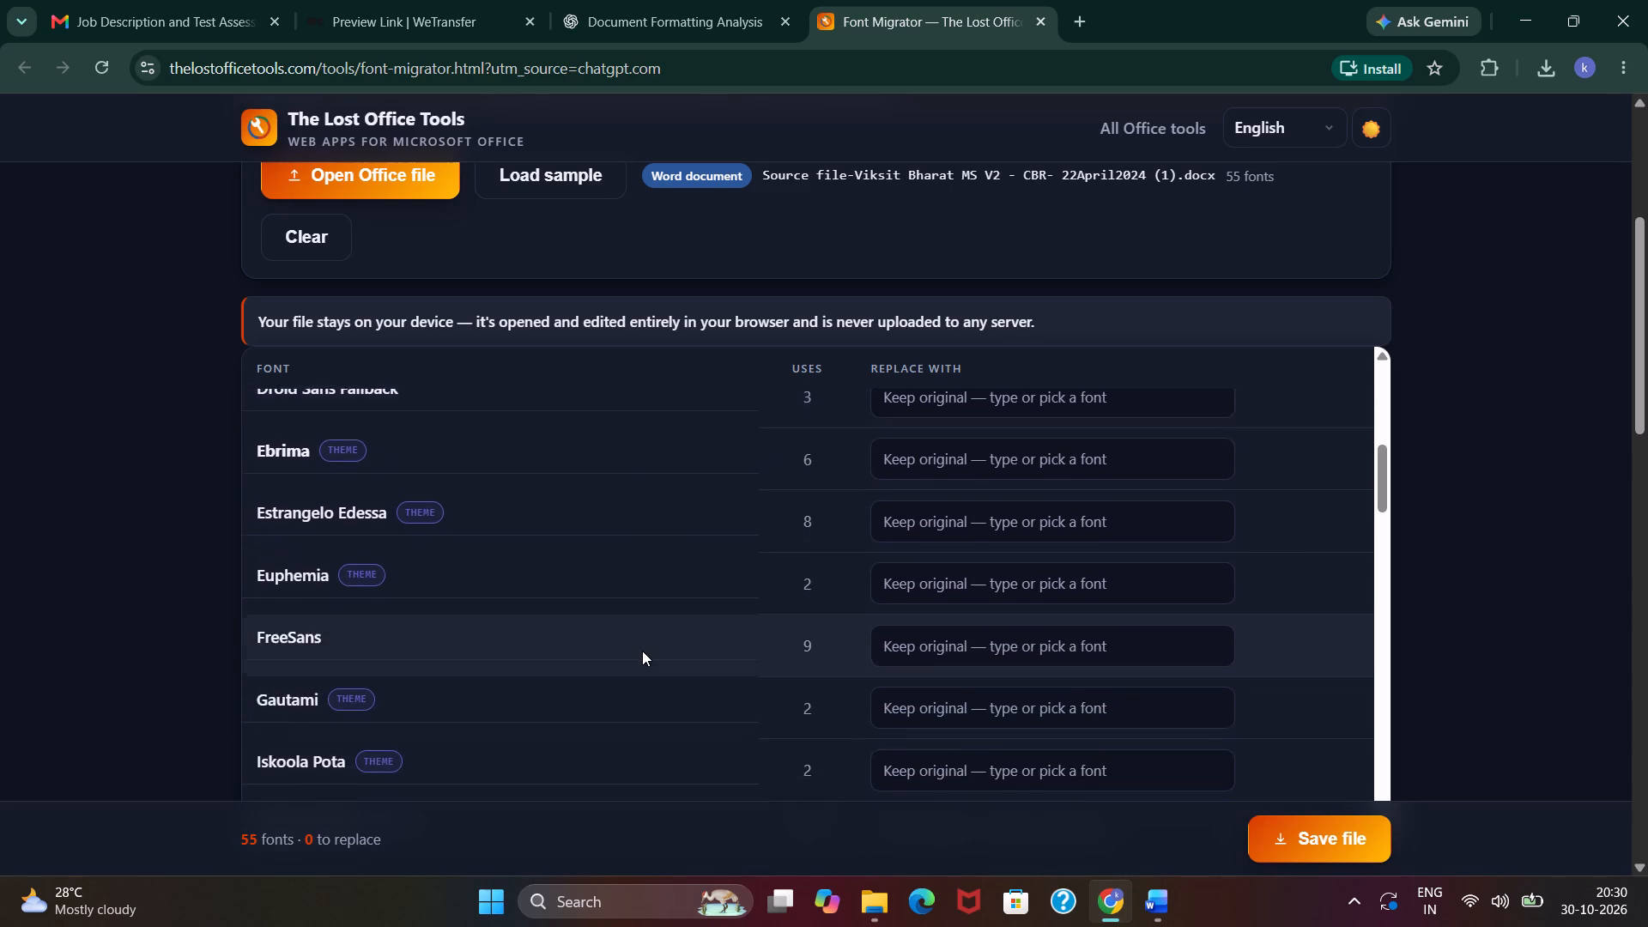
{"action": "scroll", "coordinate": [642, 651], "scroll_direction": "down", "scroll_amount": 8}
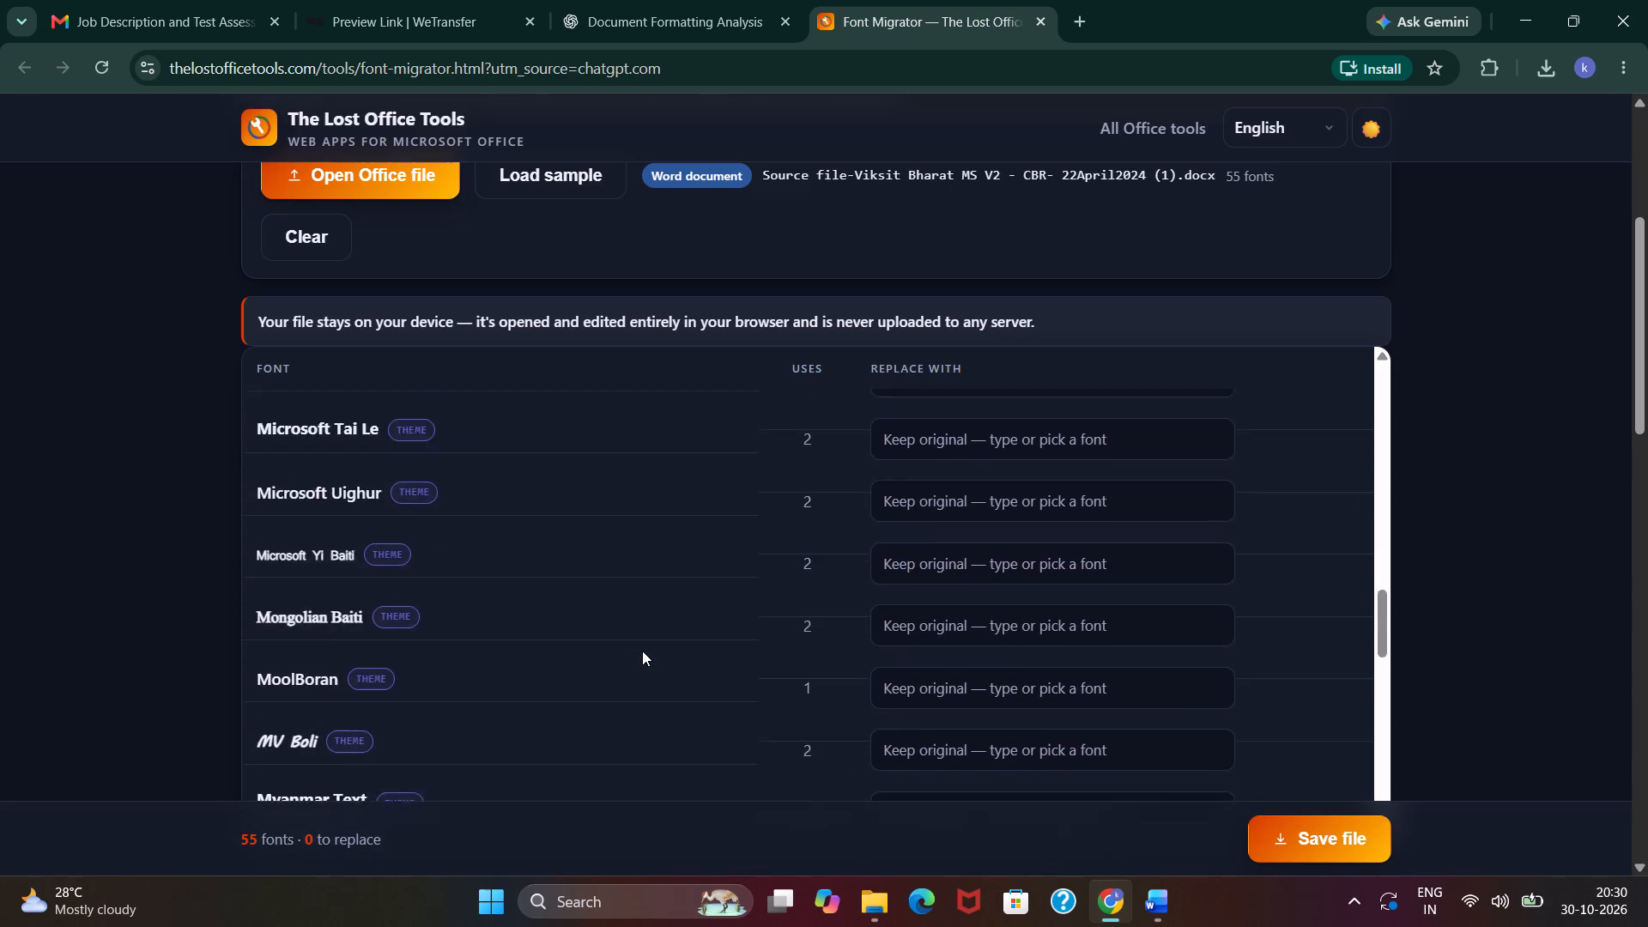
{"action": "scroll", "coordinate": [642, 651], "scroll_direction": "down", "scroll_amount": 5}
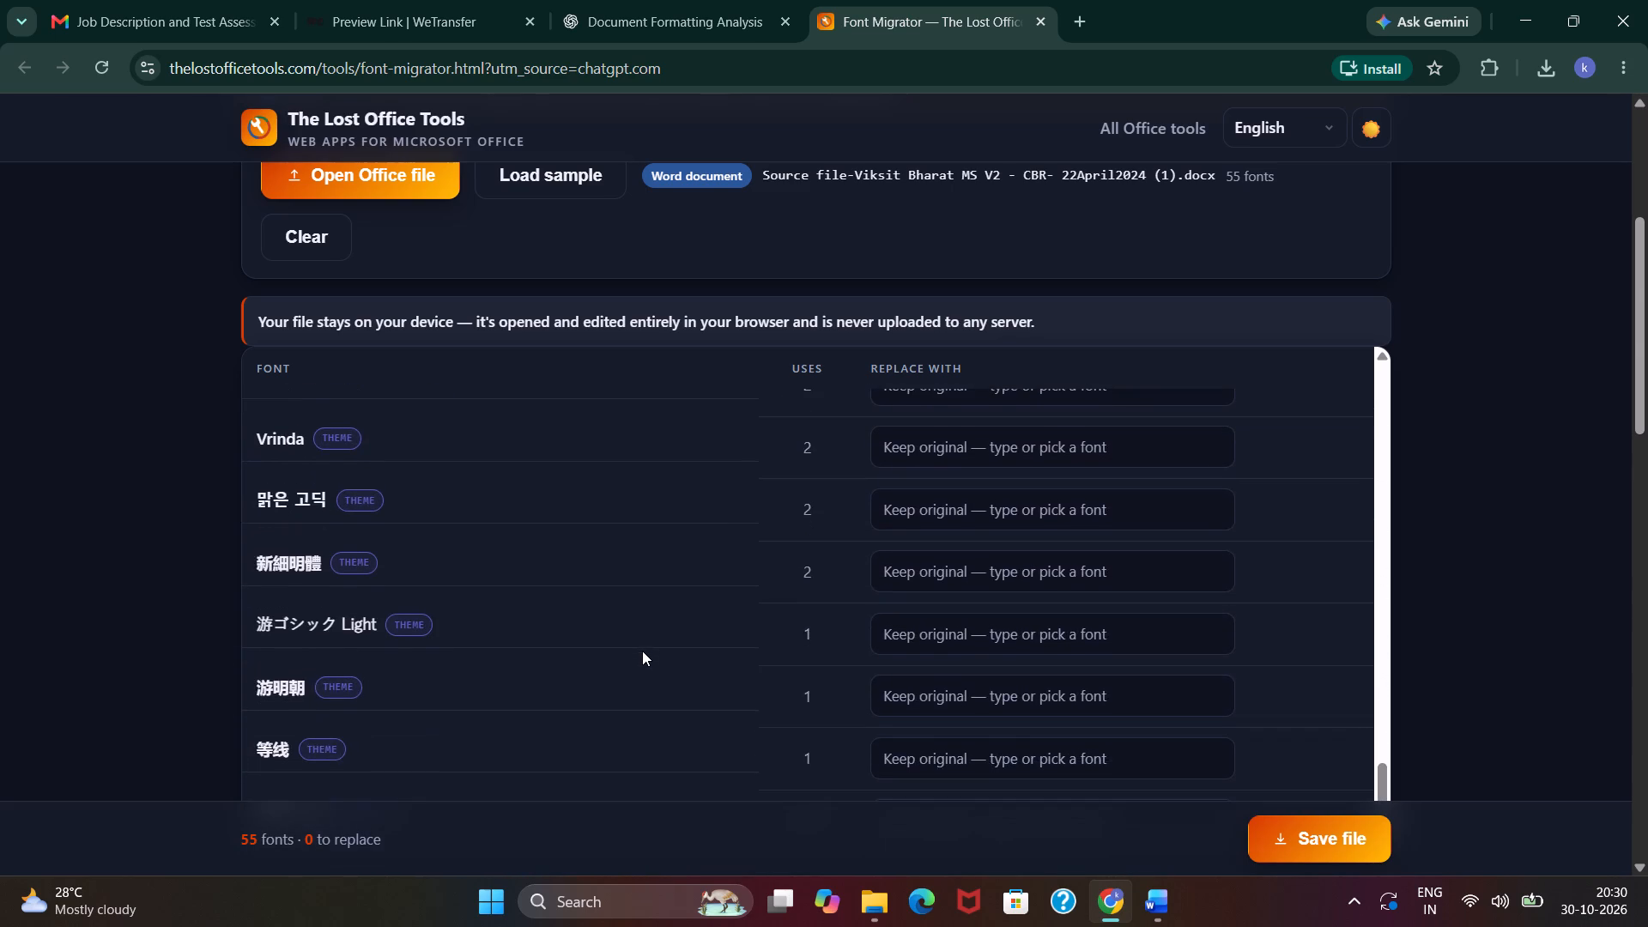
{"action": "scroll", "coordinate": [642, 651], "scroll_direction": "down", "scroll_amount": 3}
{"action": "scroll", "coordinate": [642, 651], "scroll_direction": "up", "scroll_amount": 8}
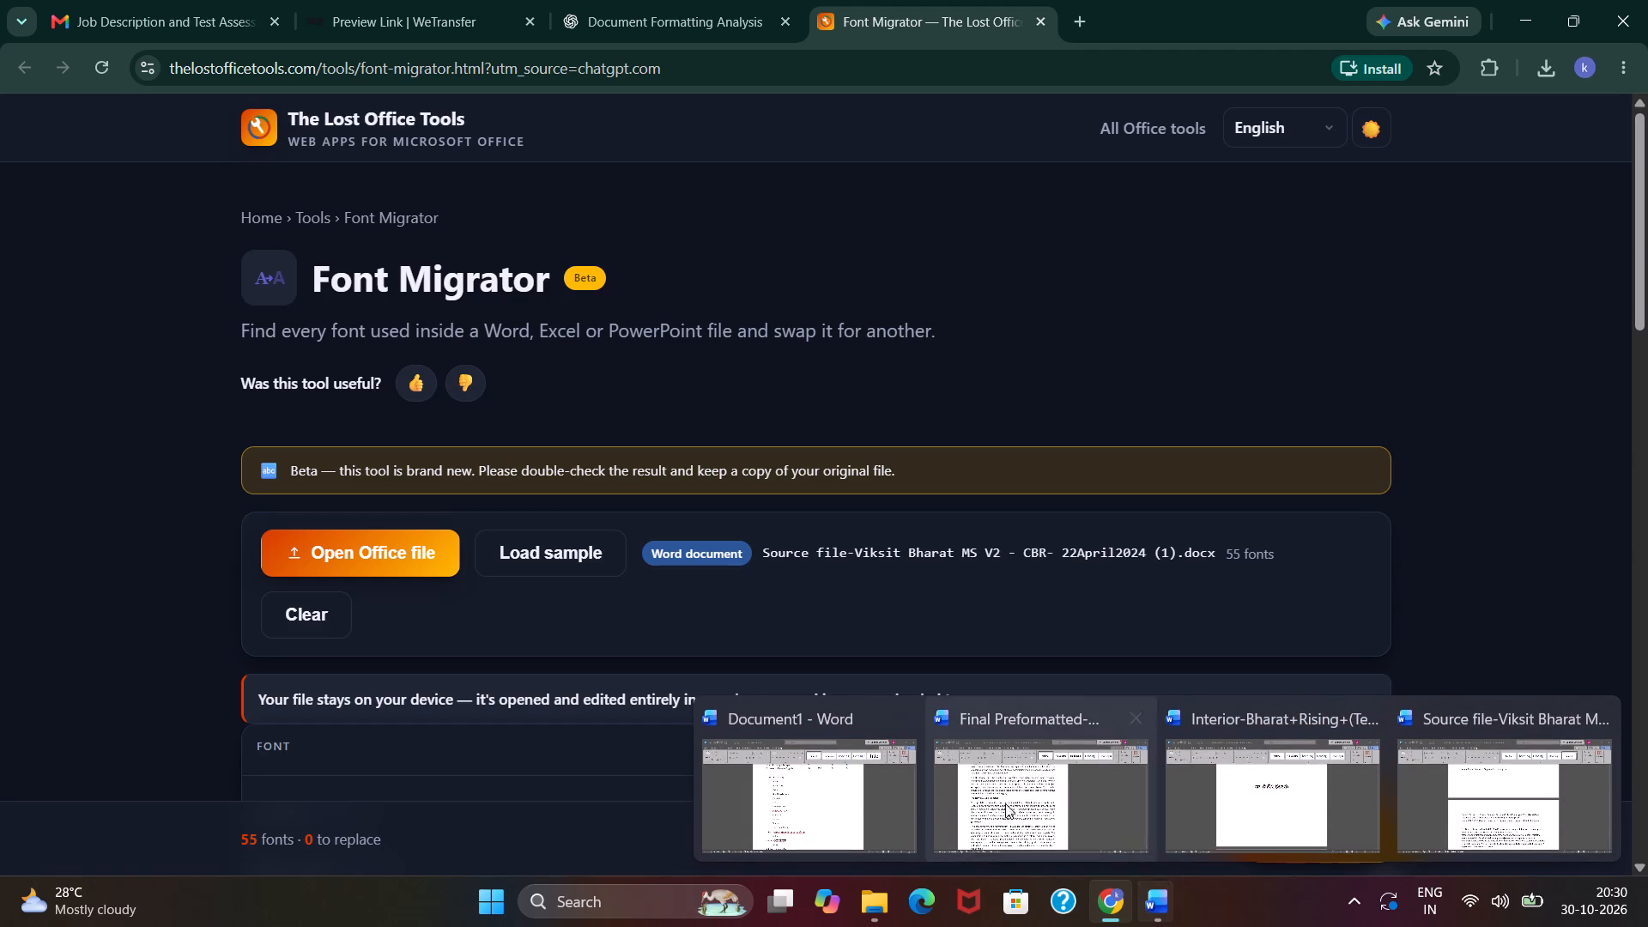
Review the count table and font lists in Document1 against Font Migrator's font list for the Viksit Bharat source file.
{"action": "left_click", "coordinate": [833, 791]}
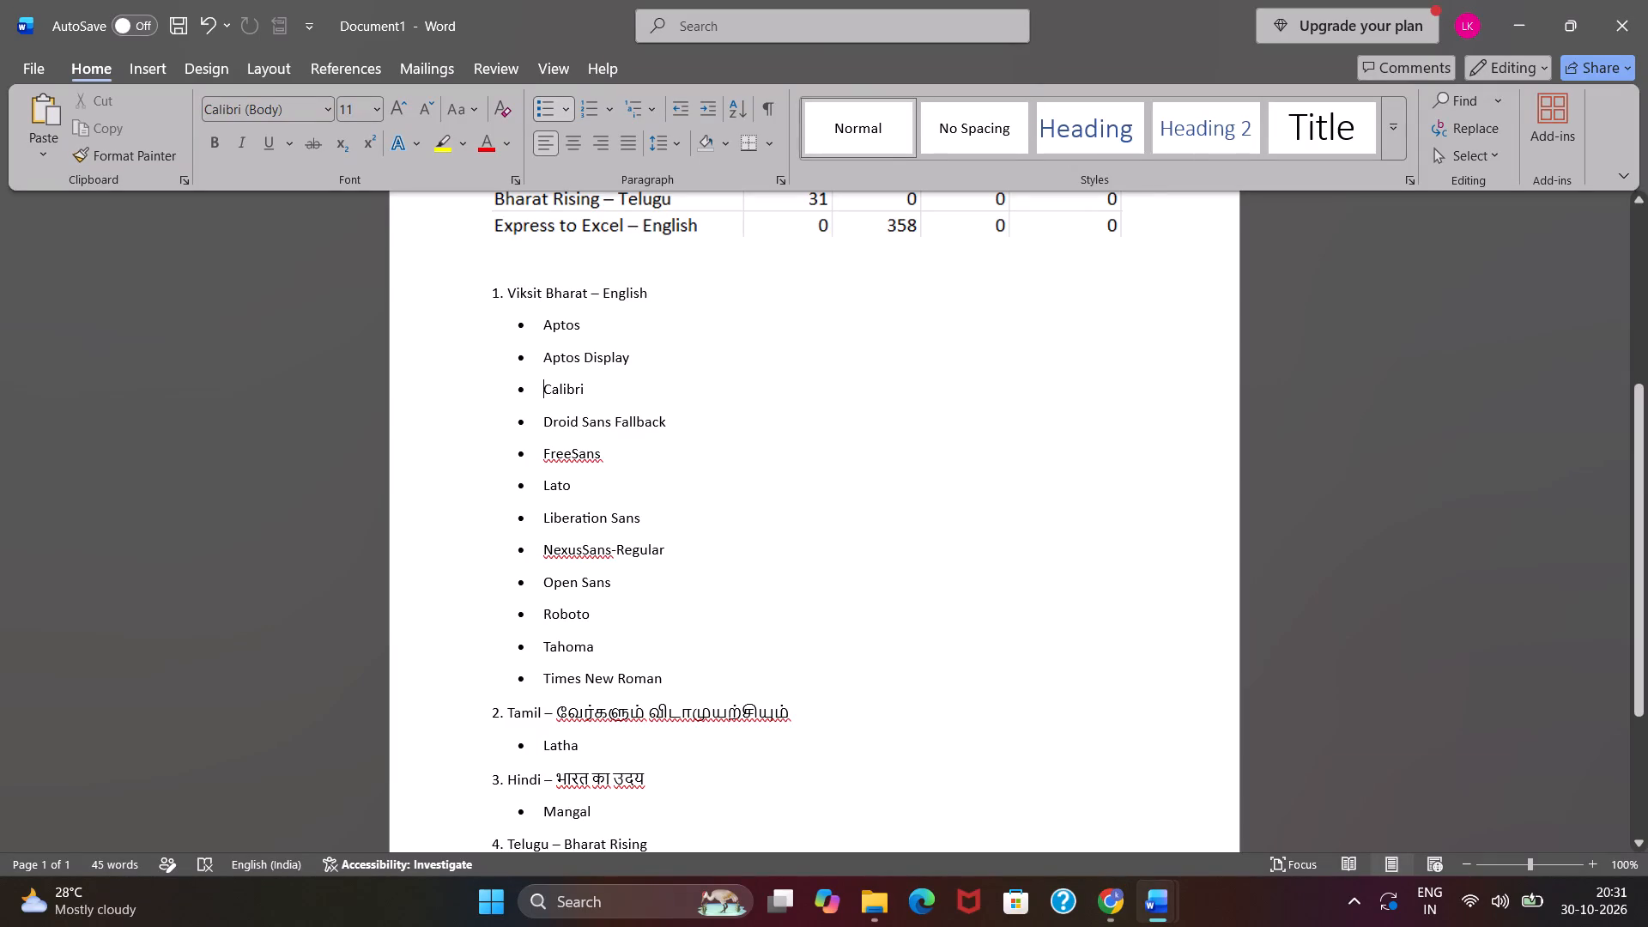
{"action": "scroll", "coordinate": [800, 579], "scroll_direction": "down", "scroll_amount": 8}
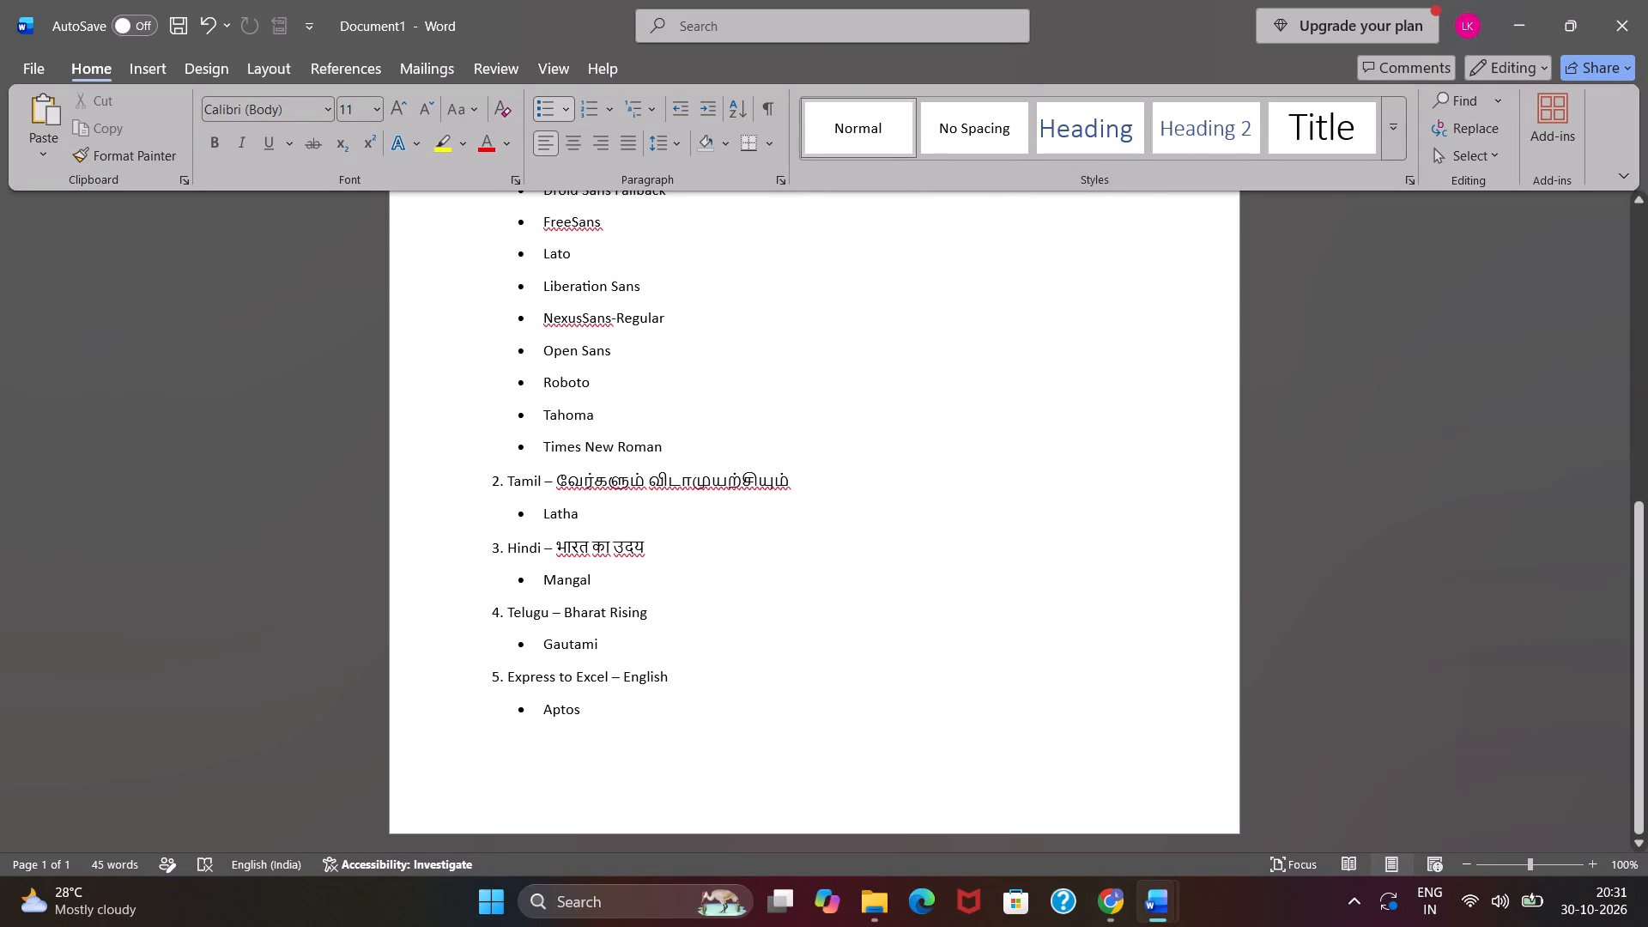
{"action": "scroll", "coordinate": [800, 579], "scroll_direction": "up", "scroll_amount": 8}
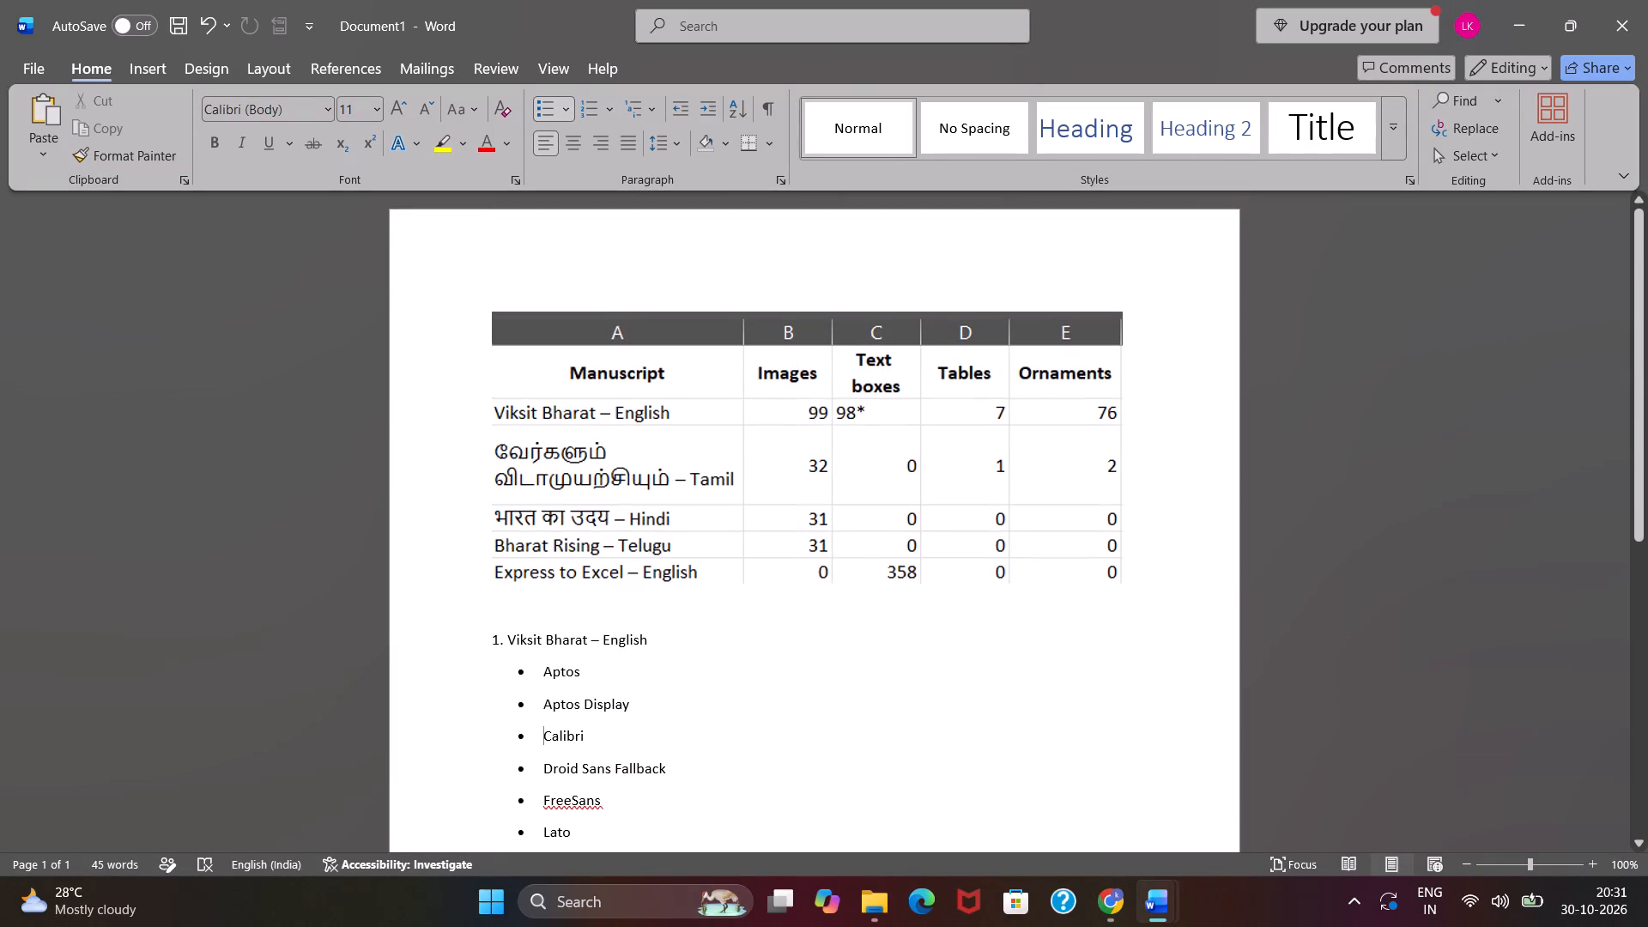
{"action": "scroll", "coordinate": [800, 579], "scroll_direction": "down", "scroll_amount": 6}
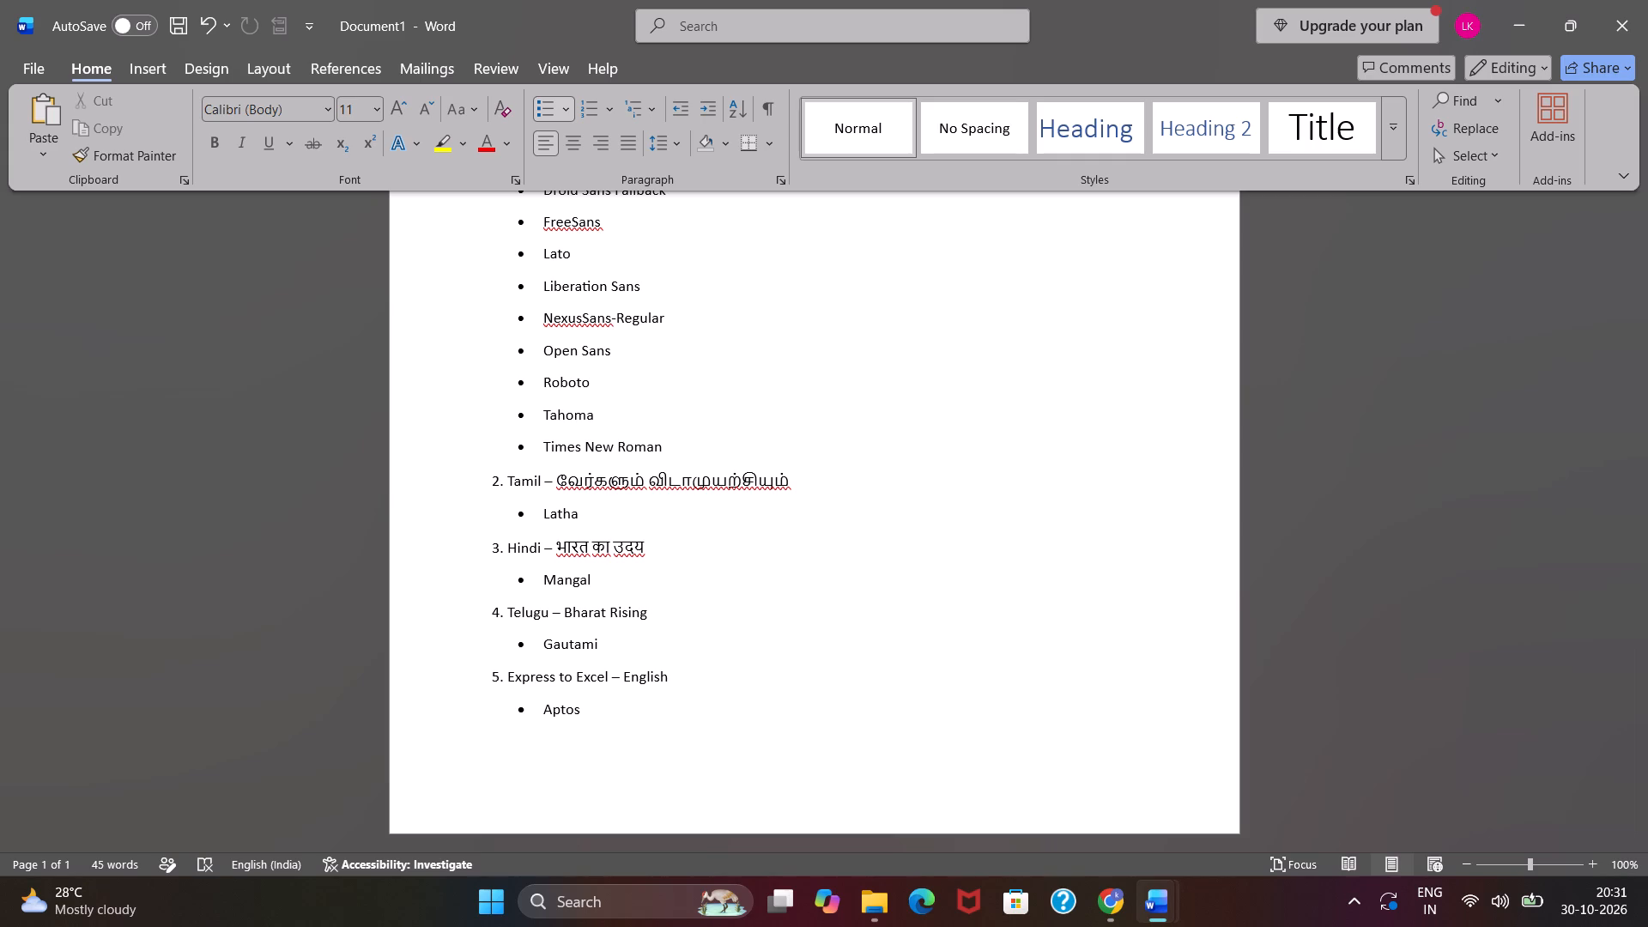
{"action": "scroll", "coordinate": [800, 579], "scroll_direction": "up", "scroll_amount": 1}
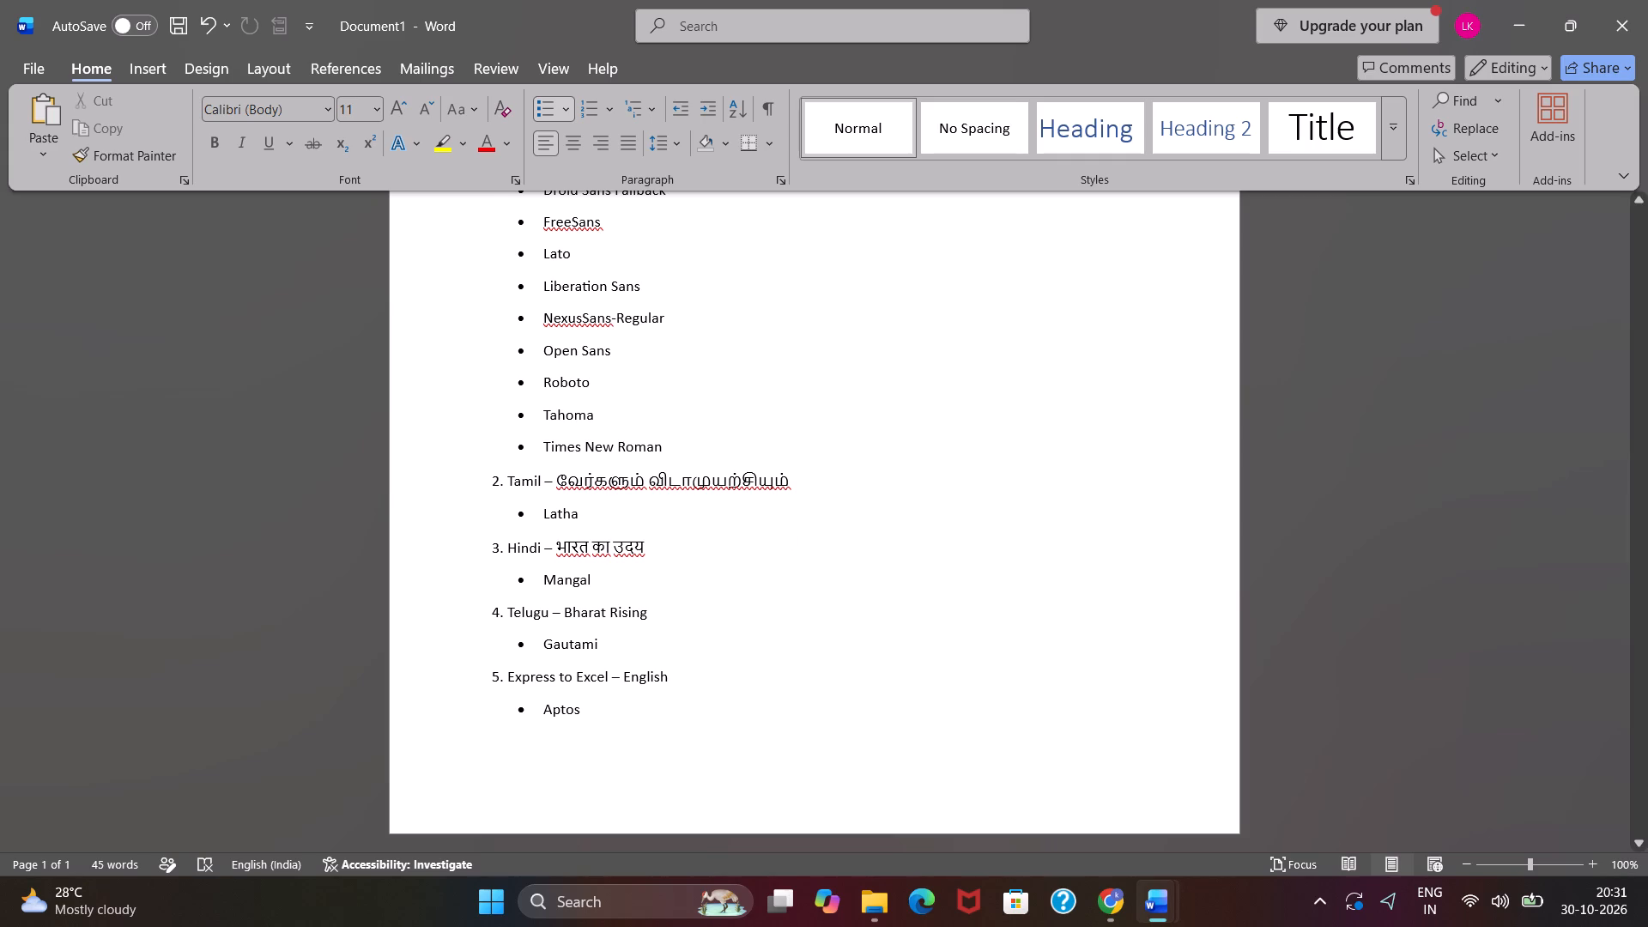
{"action": "scroll", "coordinate": [800, 579], "scroll_direction": "up", "scroll_amount": 1}
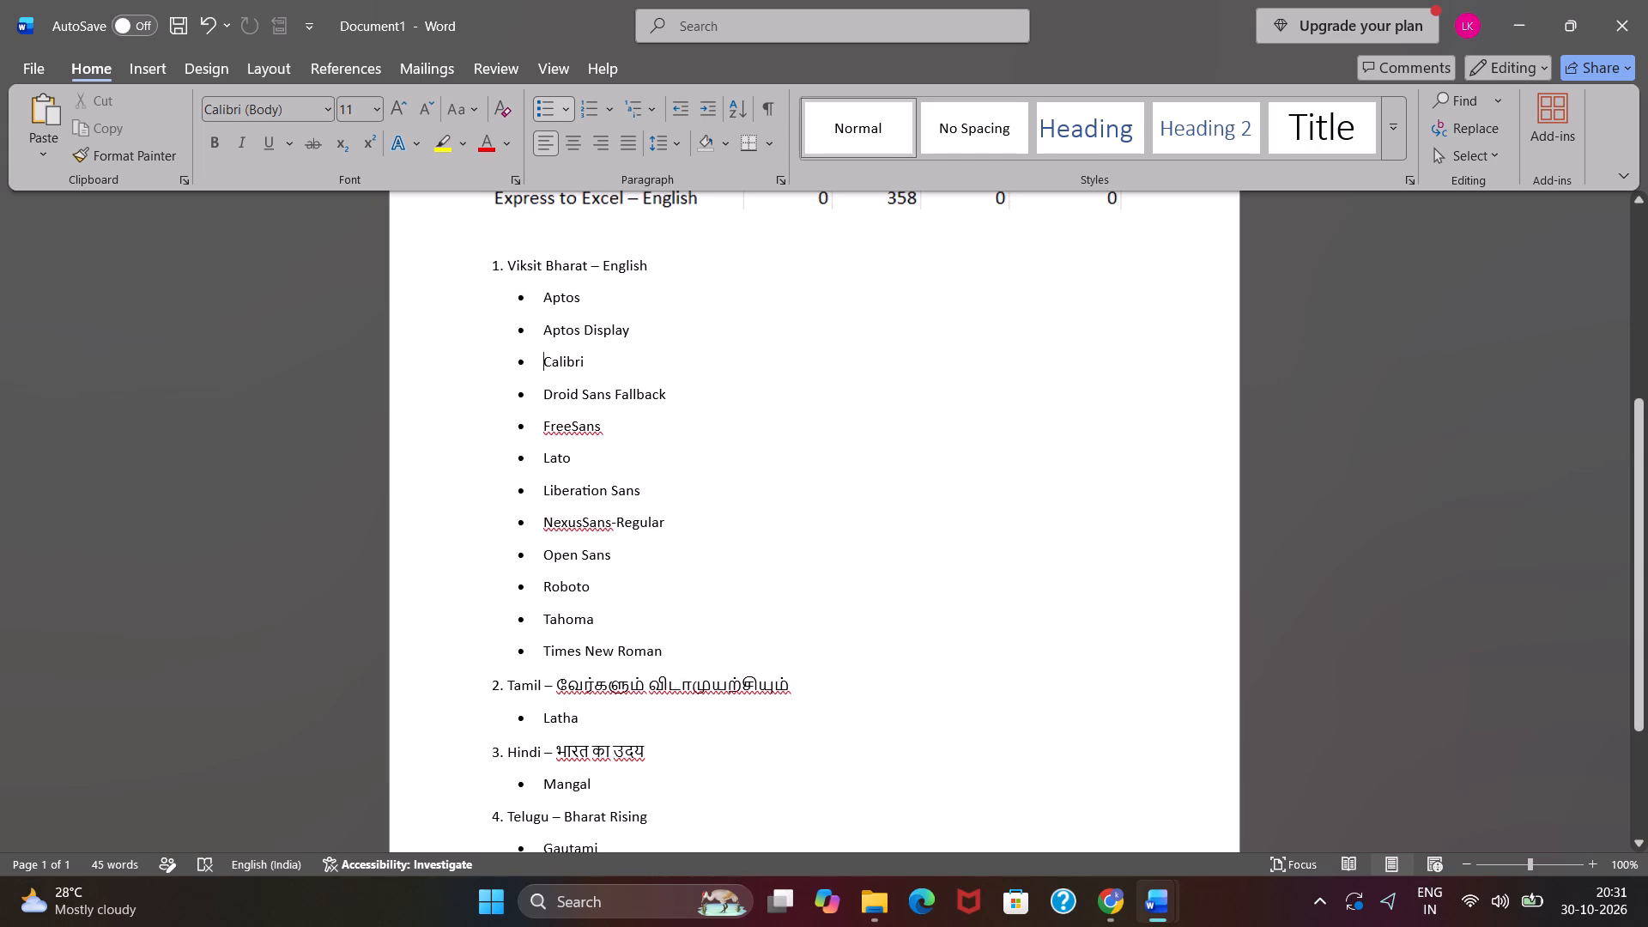
{"action": "left_click", "coordinate": [1110, 898]}
{"action": "scroll", "coordinate": [727, 456], "scroll_direction": "down", "scroll_amount": 3}
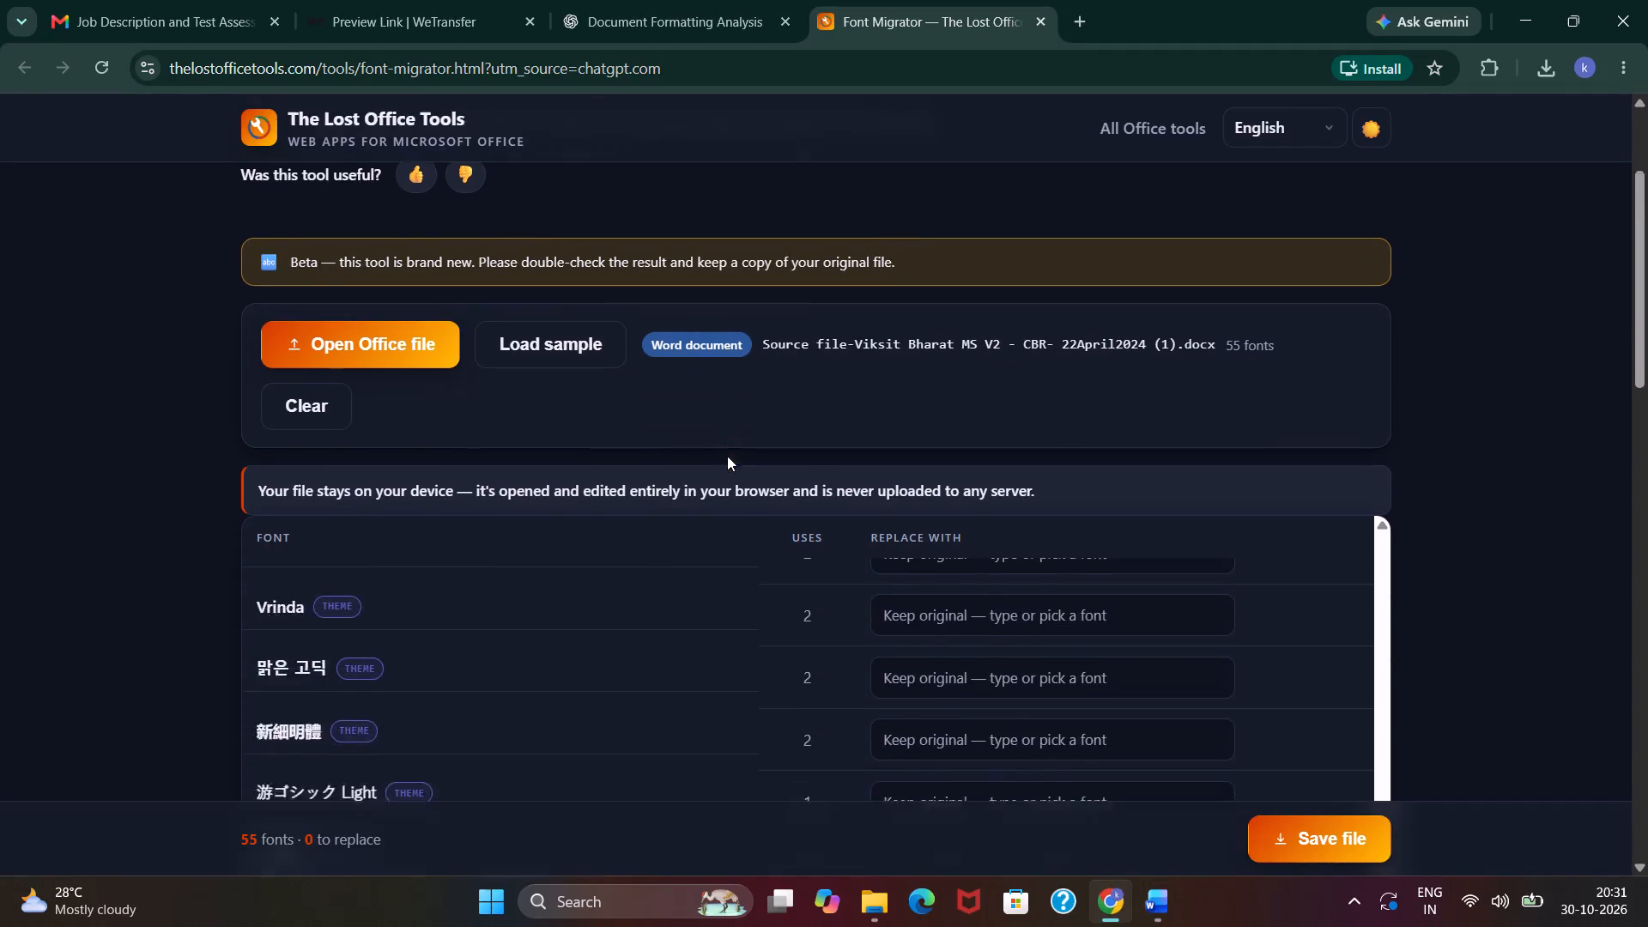
{"action": "scroll", "coordinate": [727, 456], "scroll_direction": "down", "scroll_amount": 9}
{"action": "scroll", "coordinate": [727, 456], "scroll_direction": "up", "scroll_amount": 5}
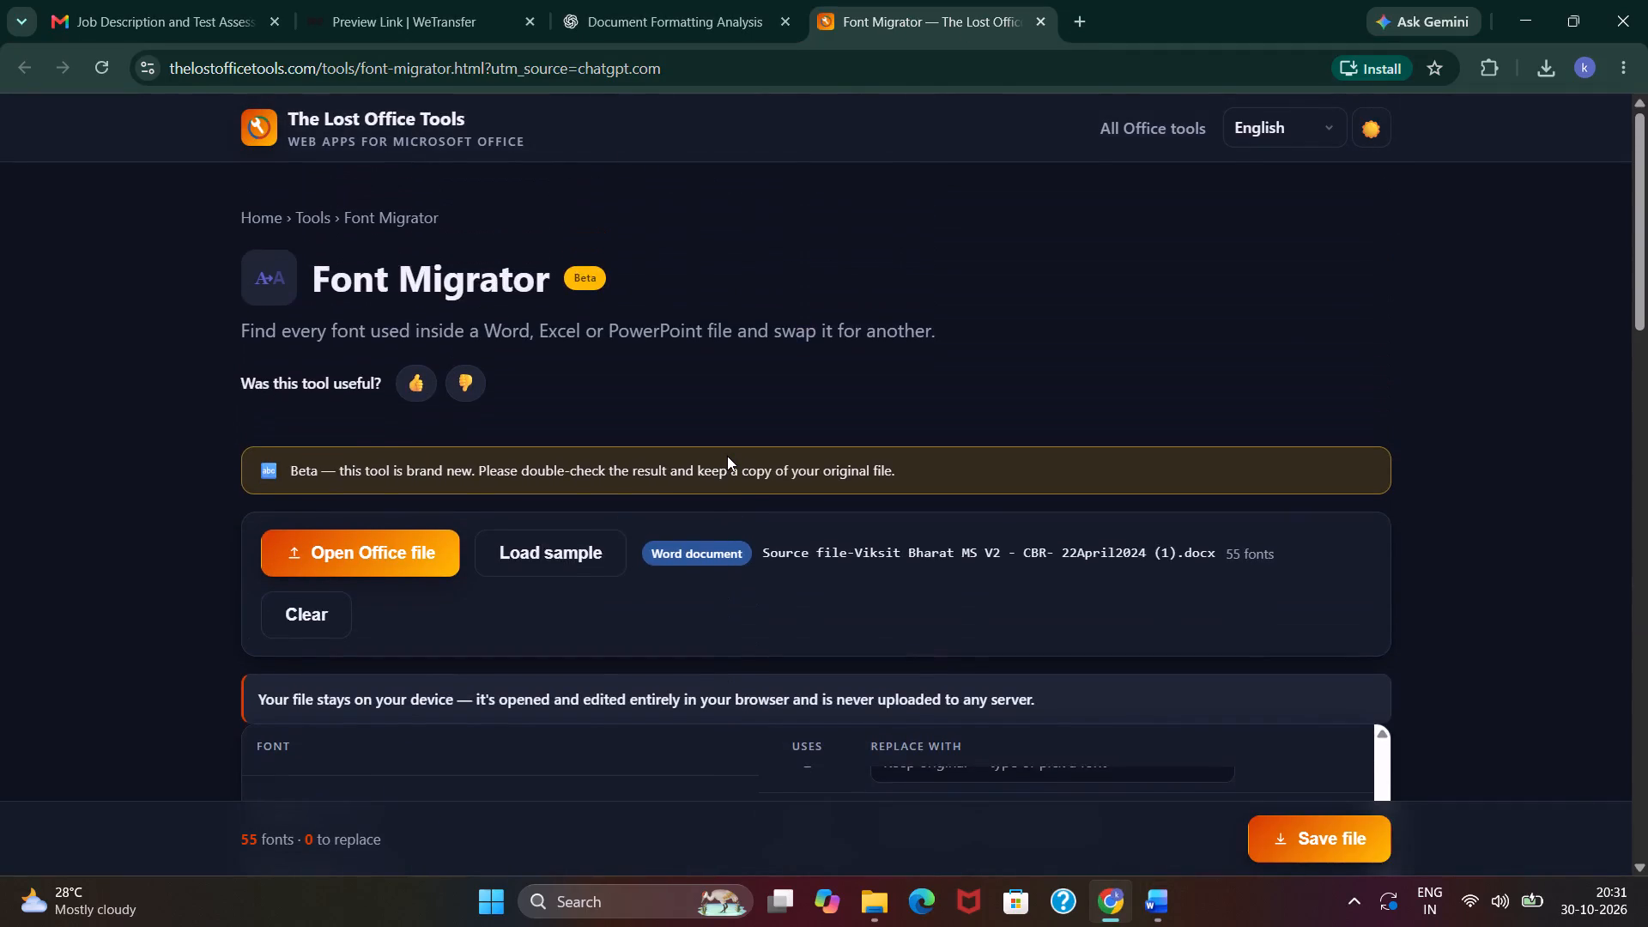
Load the Tamil source file from Downloads into Font Migrator in place of the Viksit Bharat file.
{"action": "left_click", "coordinate": [405, 534]}
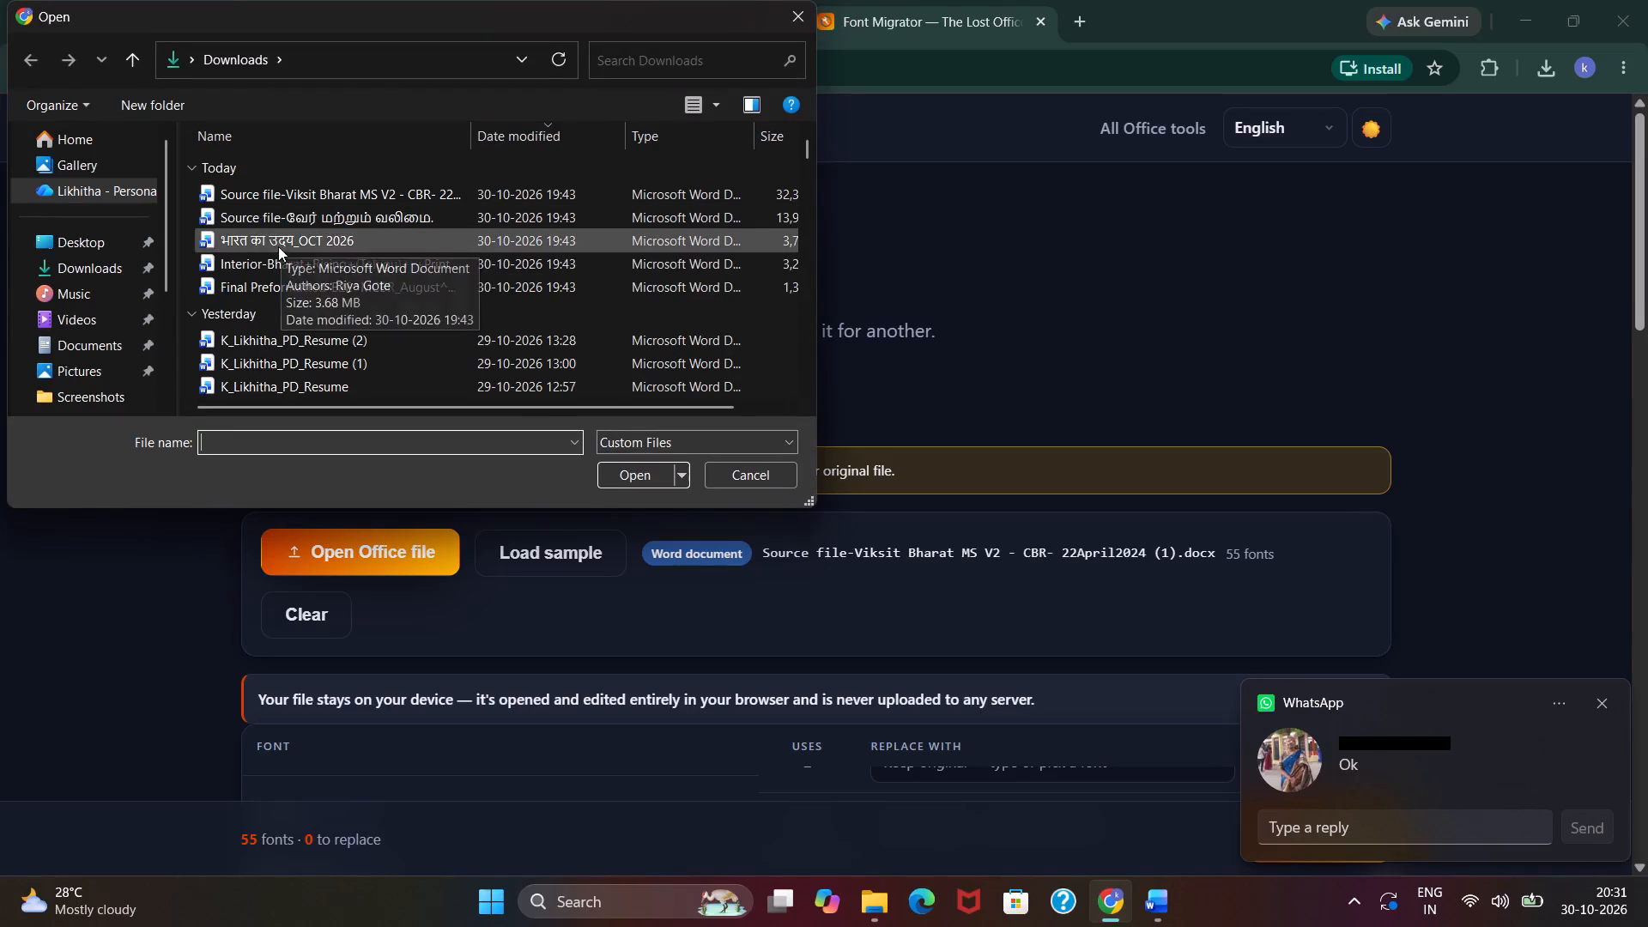
{"action": "double_click", "coordinate": [276, 215]}
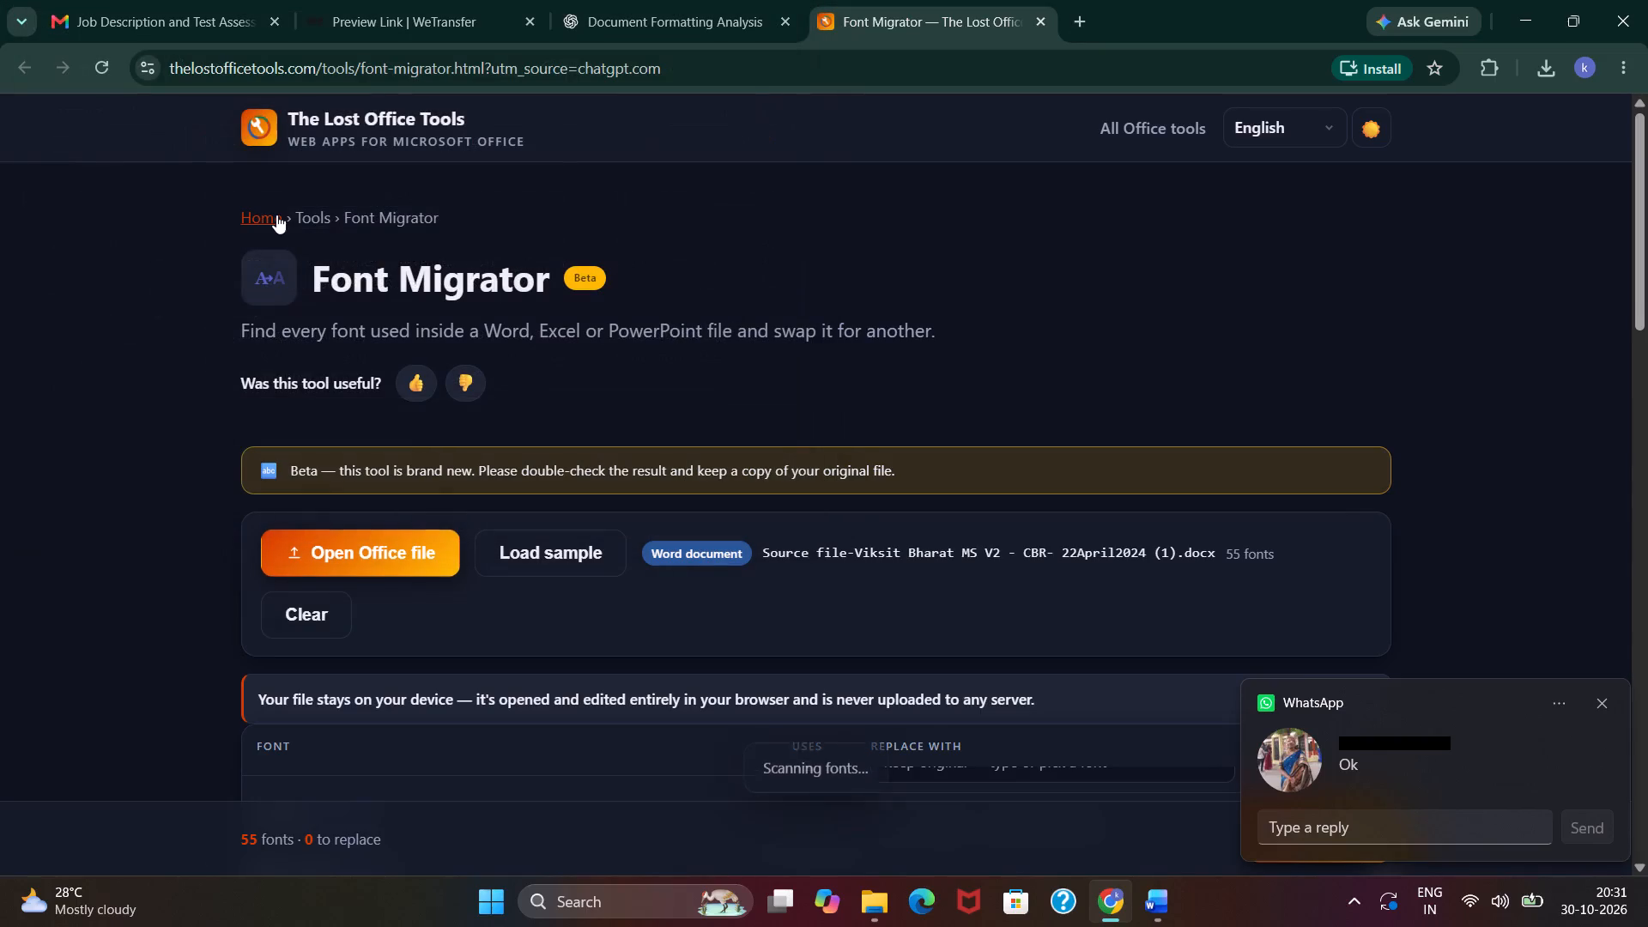
Examine the full list of fonts and usage counts that Font Migrator reports for the Tamil source file.
{"action": "scroll", "coordinate": [697, 618], "scroll_direction": "down", "scroll_amount": 6}
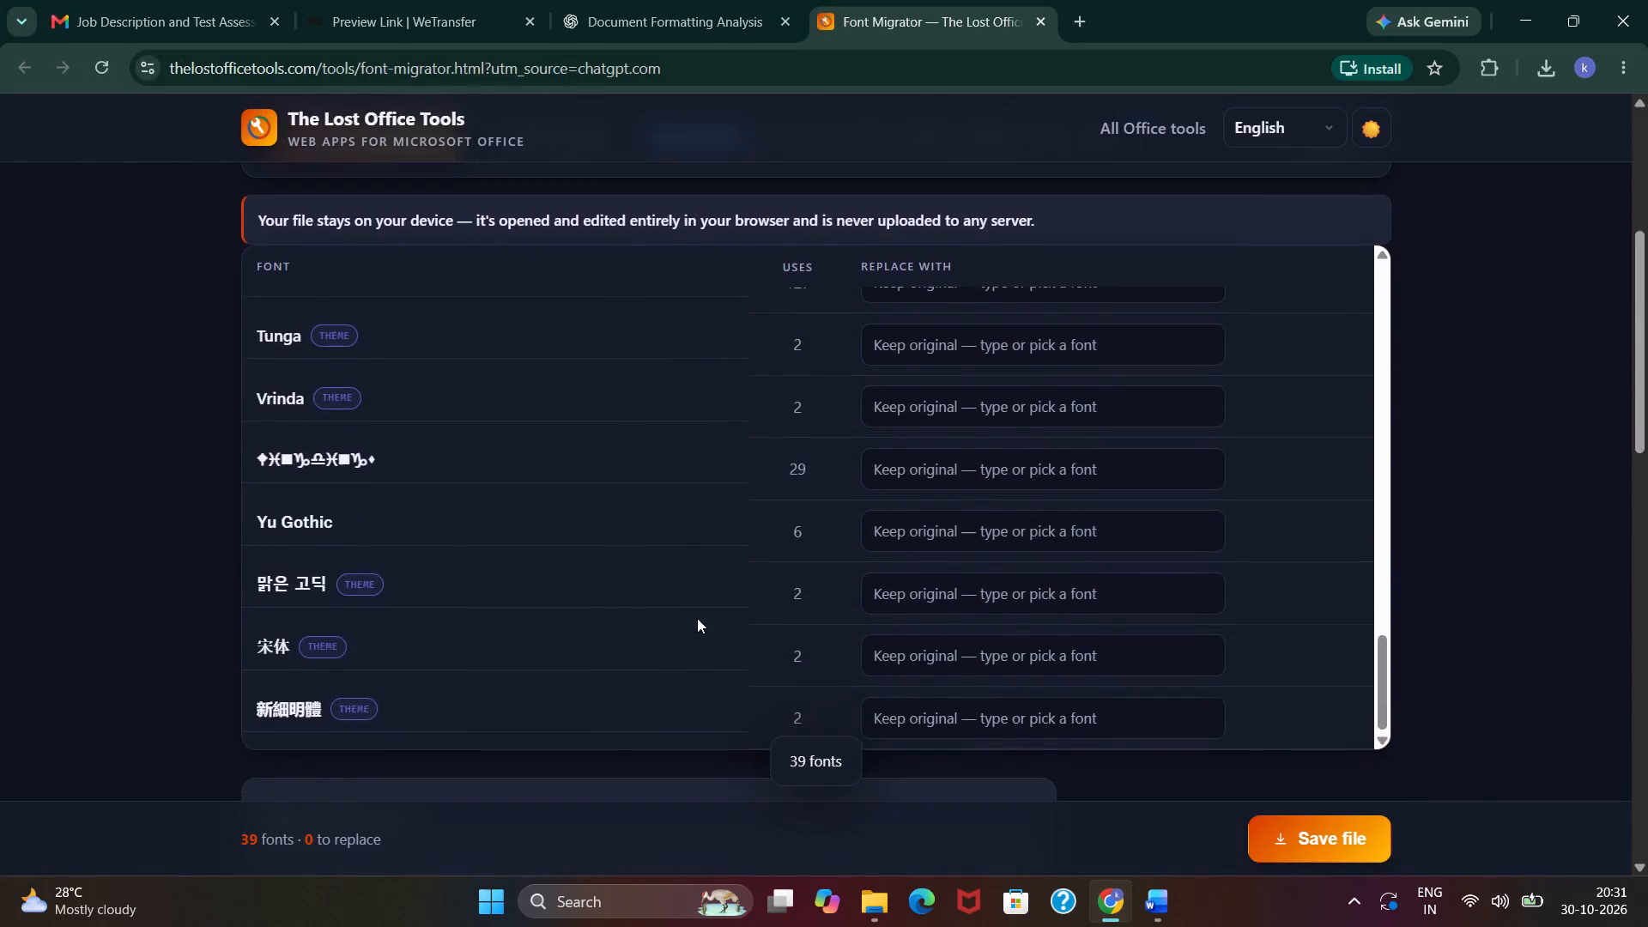
{"action": "scroll", "coordinate": [697, 618], "scroll_direction": "left", "scroll_amount": 1}
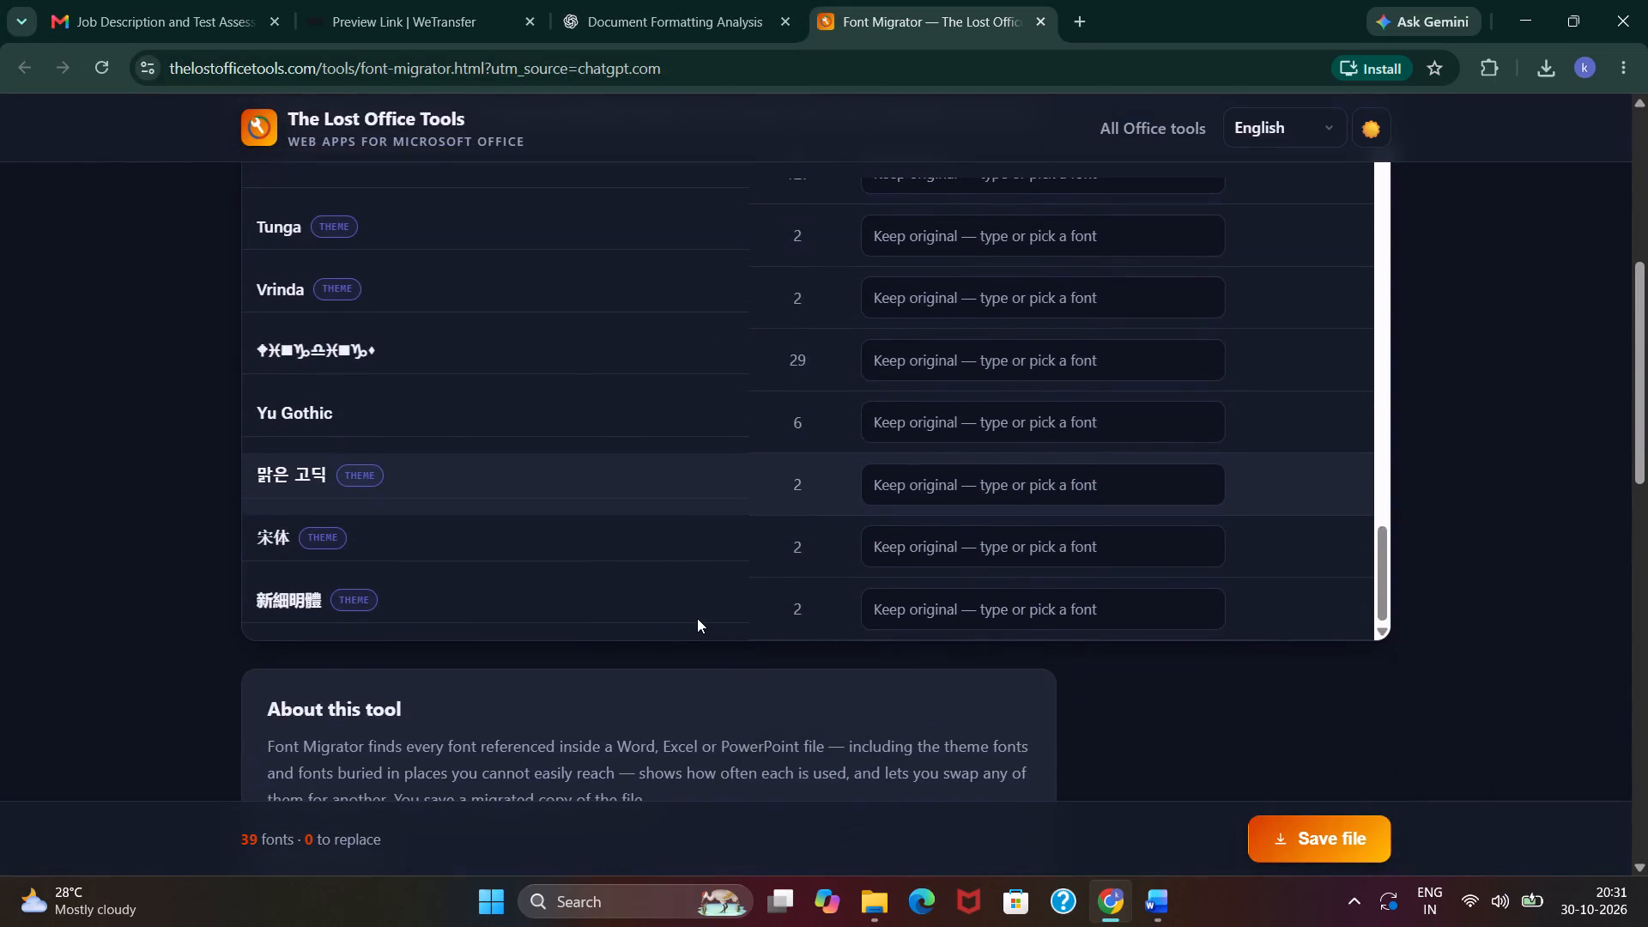
{"action": "scroll", "coordinate": [697, 618], "scroll_direction": "left", "scroll_amount": 1}
{"action": "scroll", "coordinate": [741, 676], "scroll_direction": "up", "scroll_amount": 3}
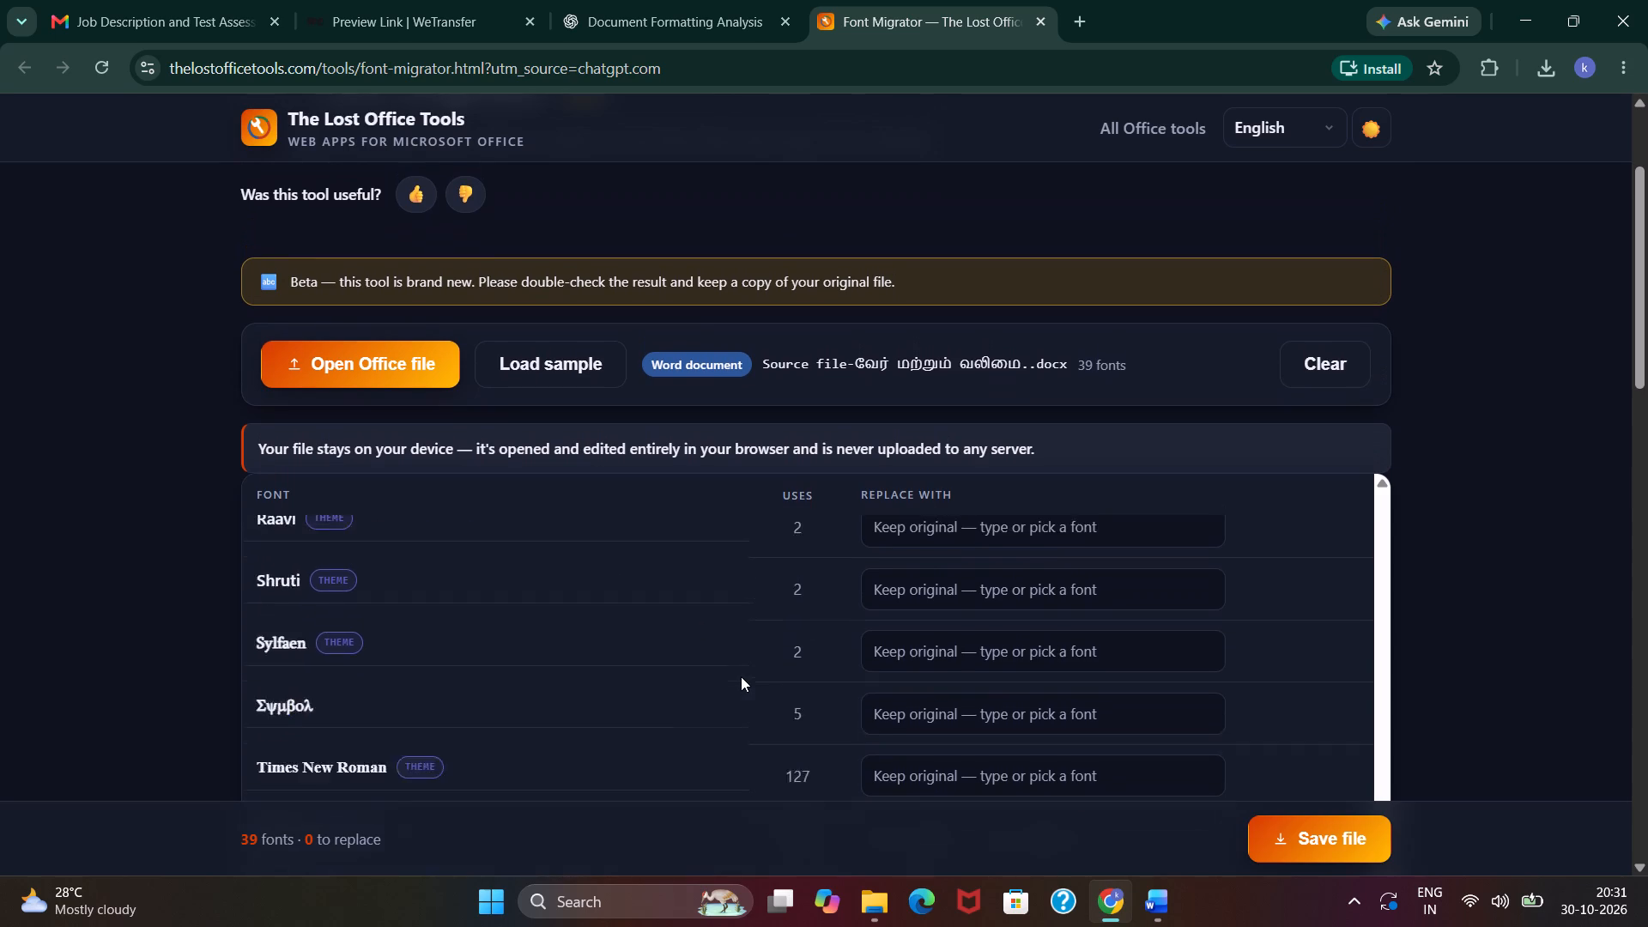
{"action": "scroll", "coordinate": [741, 676], "scroll_direction": "up", "scroll_amount": 10}
{"action": "scroll", "coordinate": [741, 676], "scroll_direction": "down", "scroll_amount": 1}
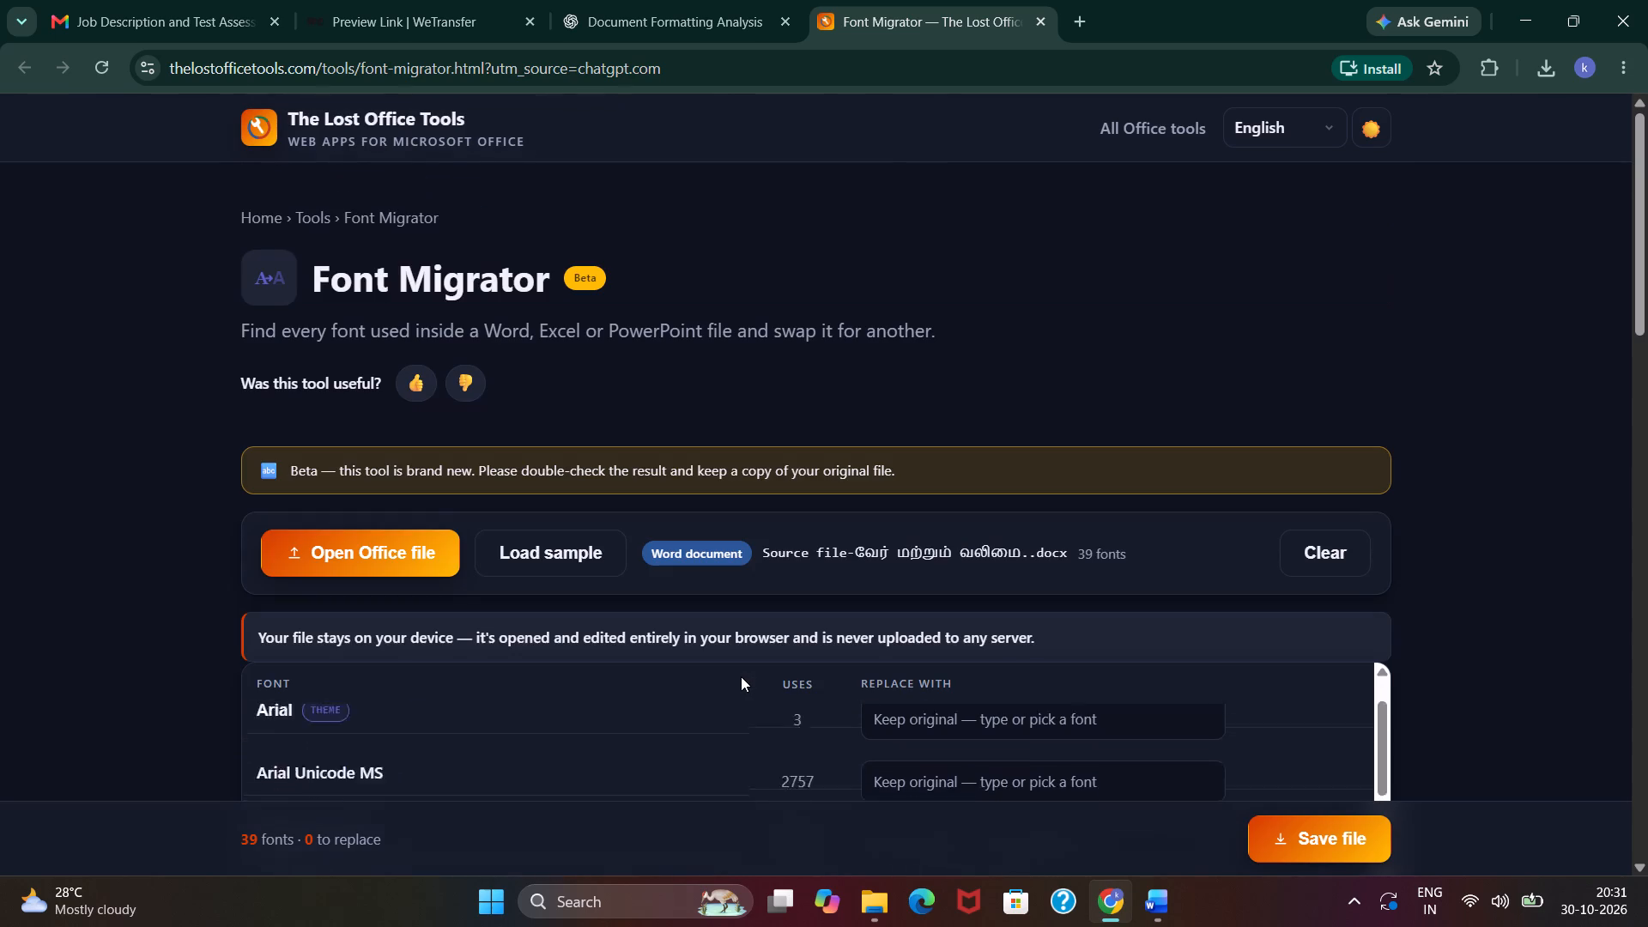
{"action": "scroll", "coordinate": [741, 676], "scroll_direction": "down", "scroll_amount": 2}
{"action": "scroll", "coordinate": [829, 573], "scroll_direction": "down", "scroll_amount": 4}
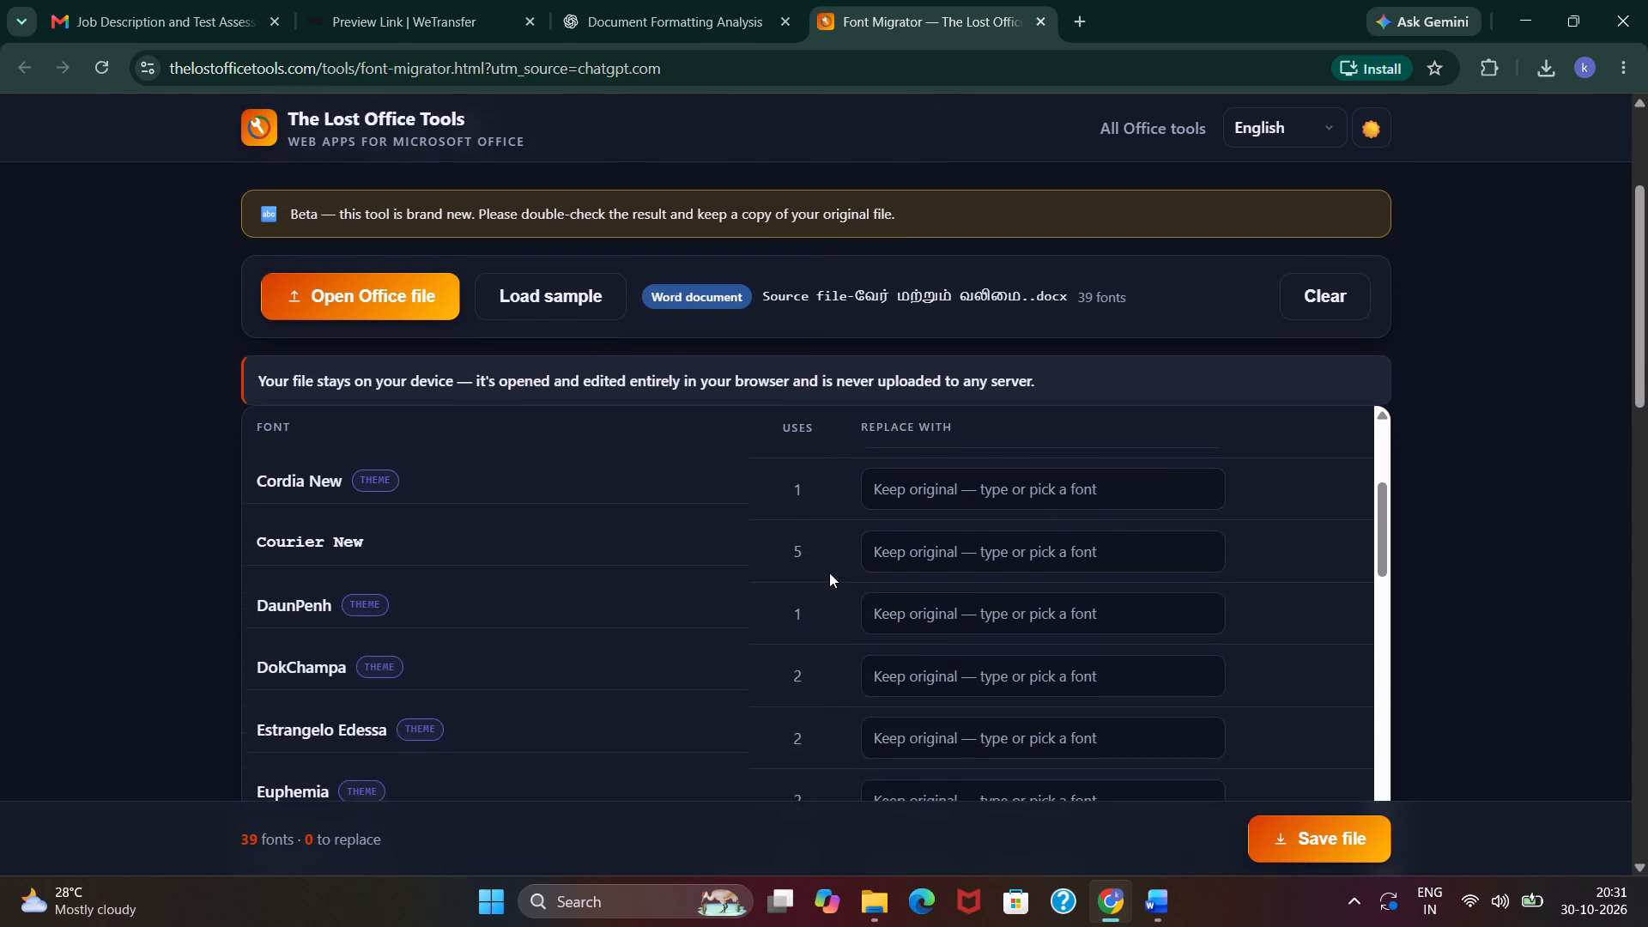
{"action": "scroll", "coordinate": [808, 671], "scroll_direction": "up", "scroll_amount": 3}
{"action": "scroll", "coordinate": [808, 671], "scroll_direction": "down", "scroll_amount": 4}
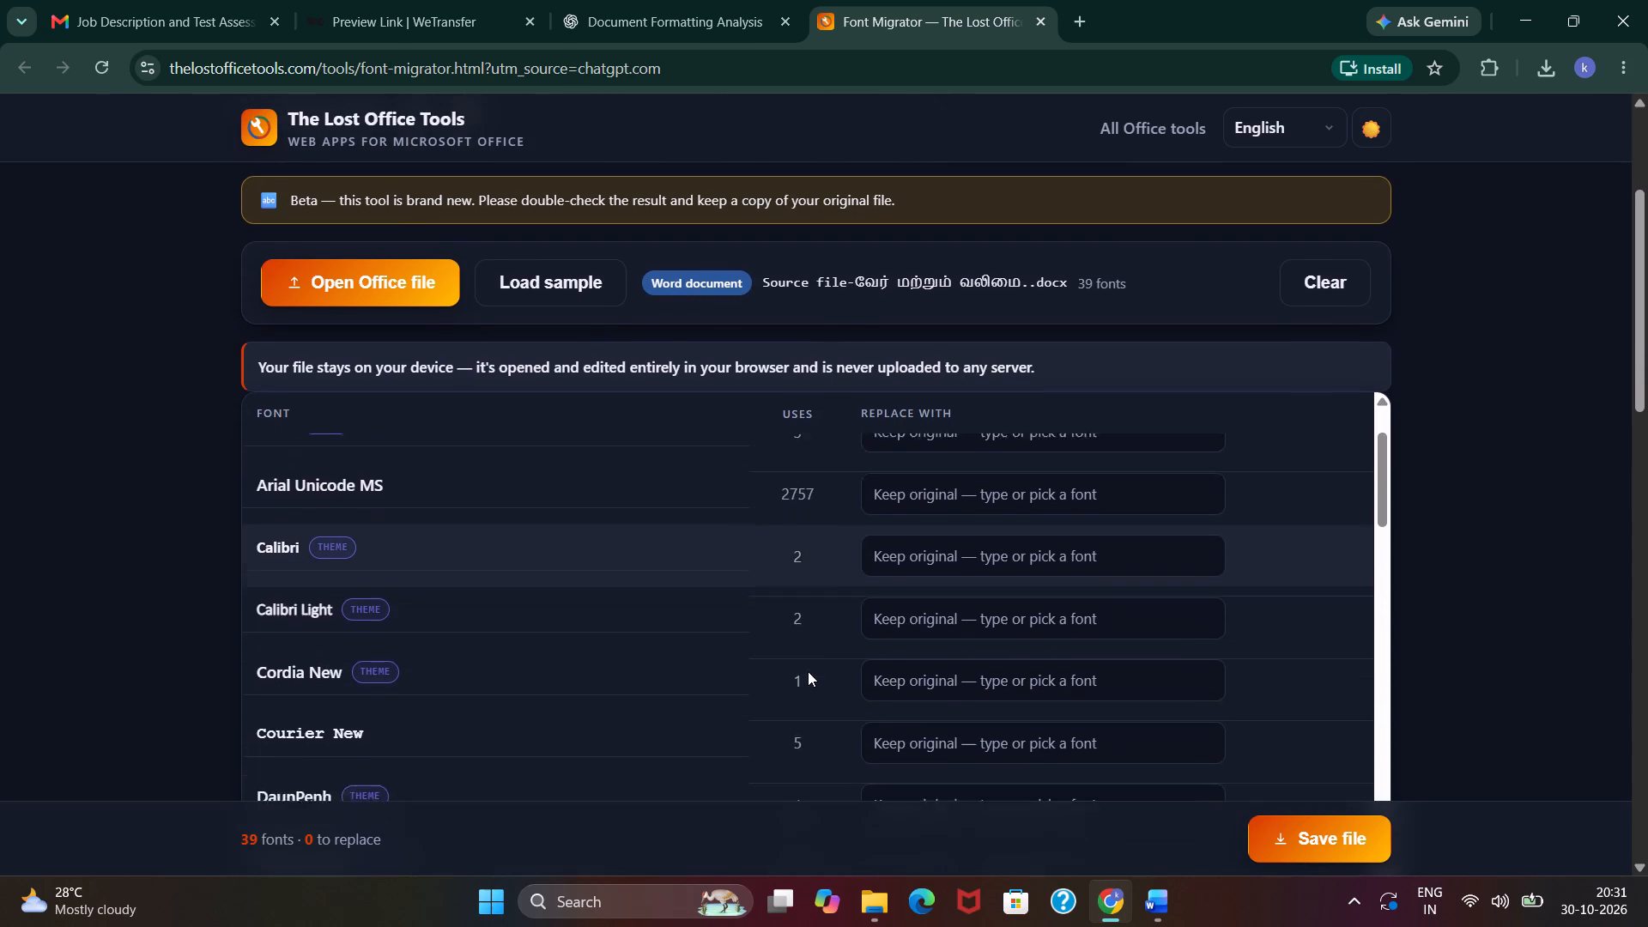
{"action": "scroll", "coordinate": [808, 671], "scroll_direction": "down", "scroll_amount": 8}
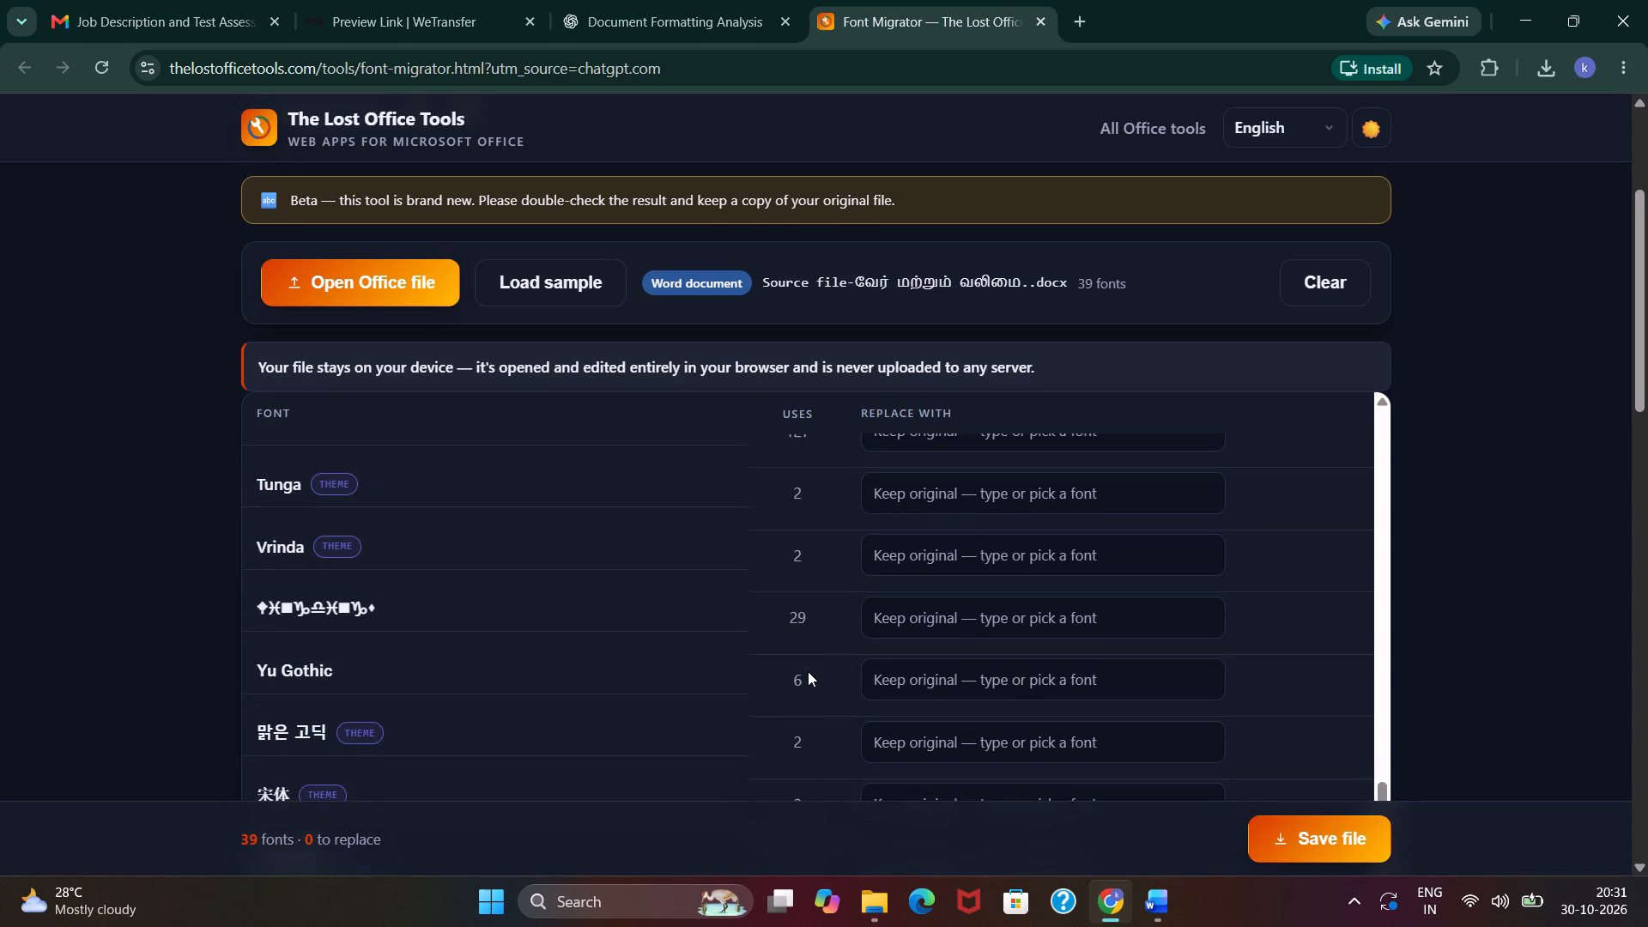
{"action": "scroll", "coordinate": [808, 671], "scroll_direction": "down", "scroll_amount": 6}
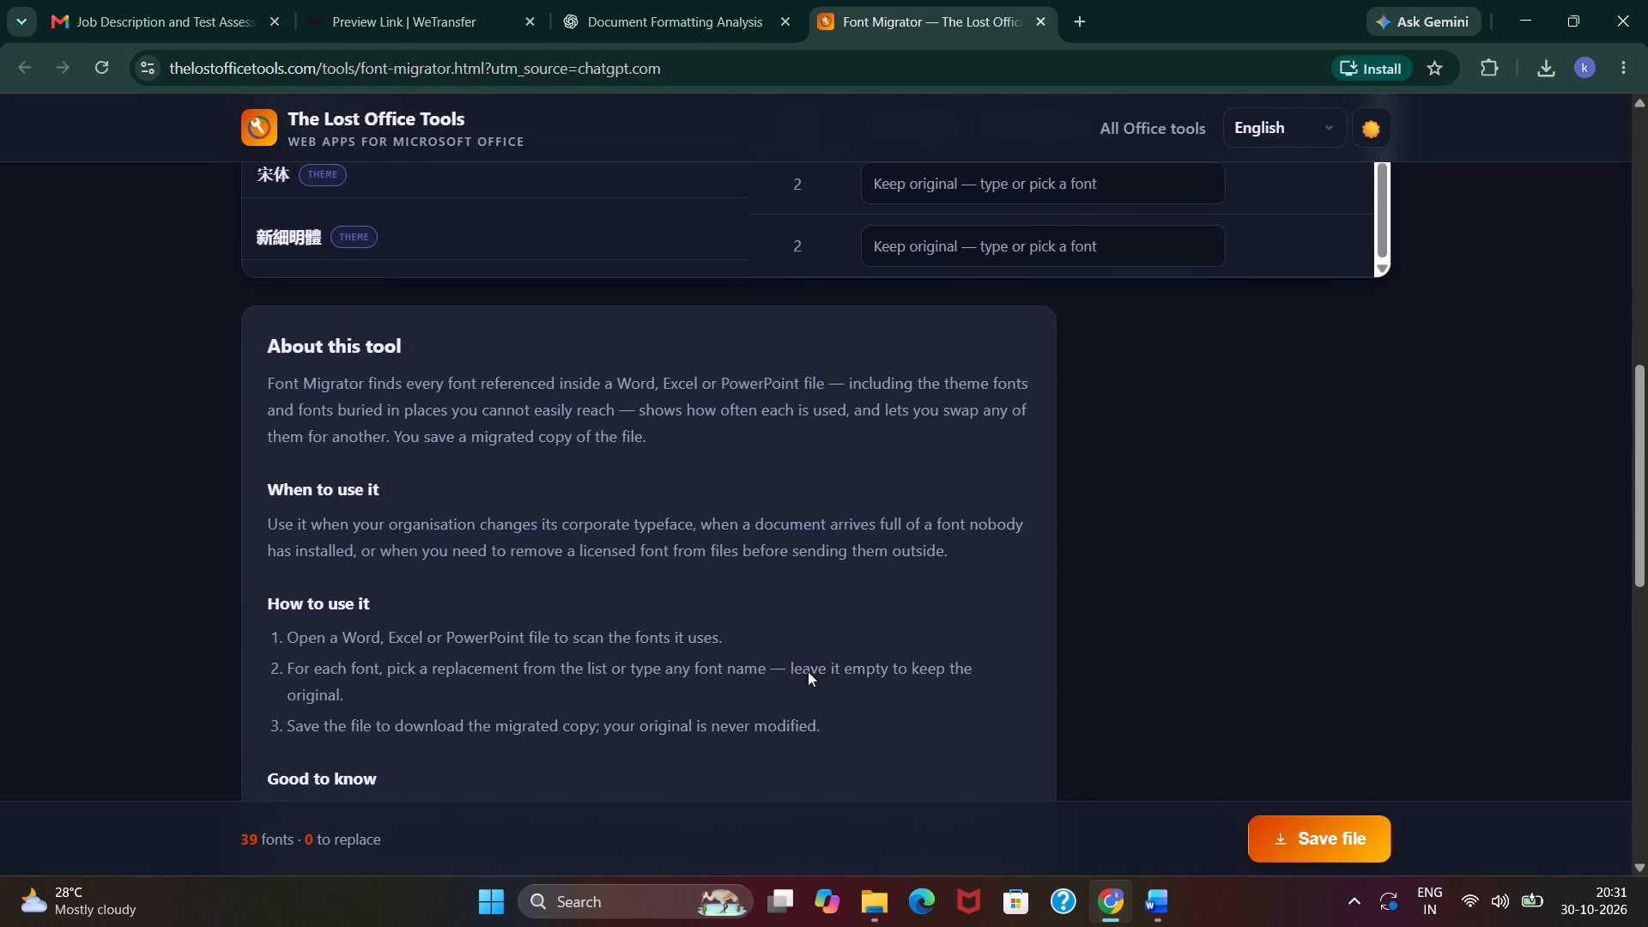
{"action": "scroll", "coordinate": [808, 671], "scroll_direction": "up", "scroll_amount": 3}
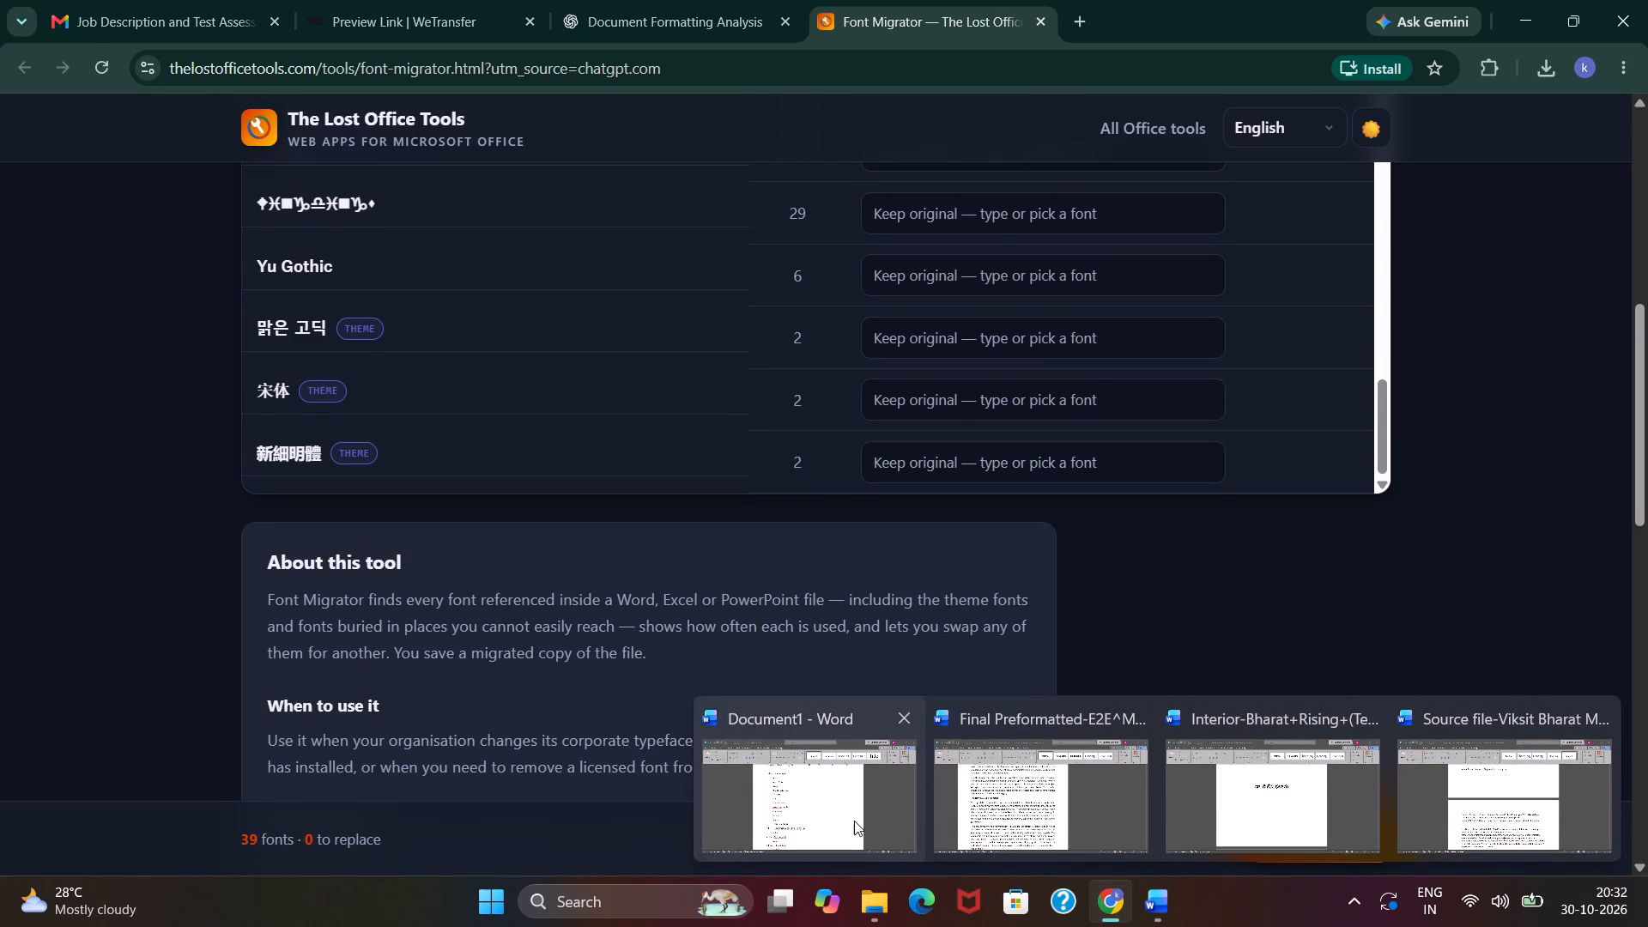
In Document1 in Word, delete the Viksit Bharat – English font entries from Droid Sans Fallback through Tahoma.
{"action": "left_click", "coordinate": [854, 821]}
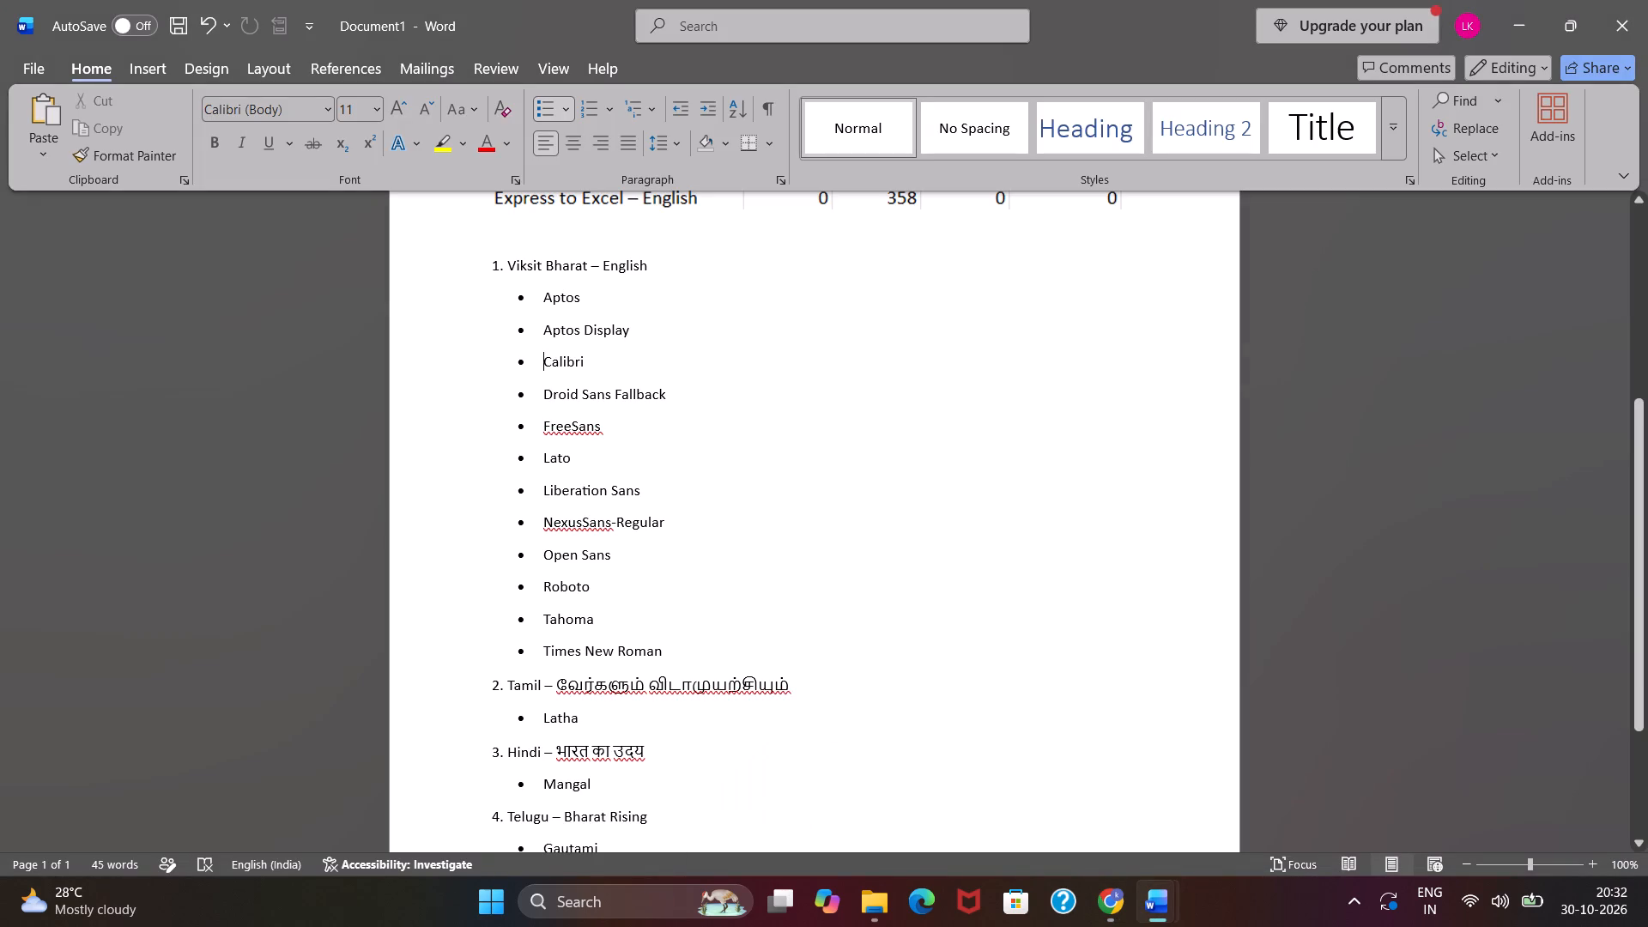
{"action": "left_click_drag", "start_coordinate": [538, 392], "coordinate": [641, 618]}
{"action": "key", "text": "BackSpace"}
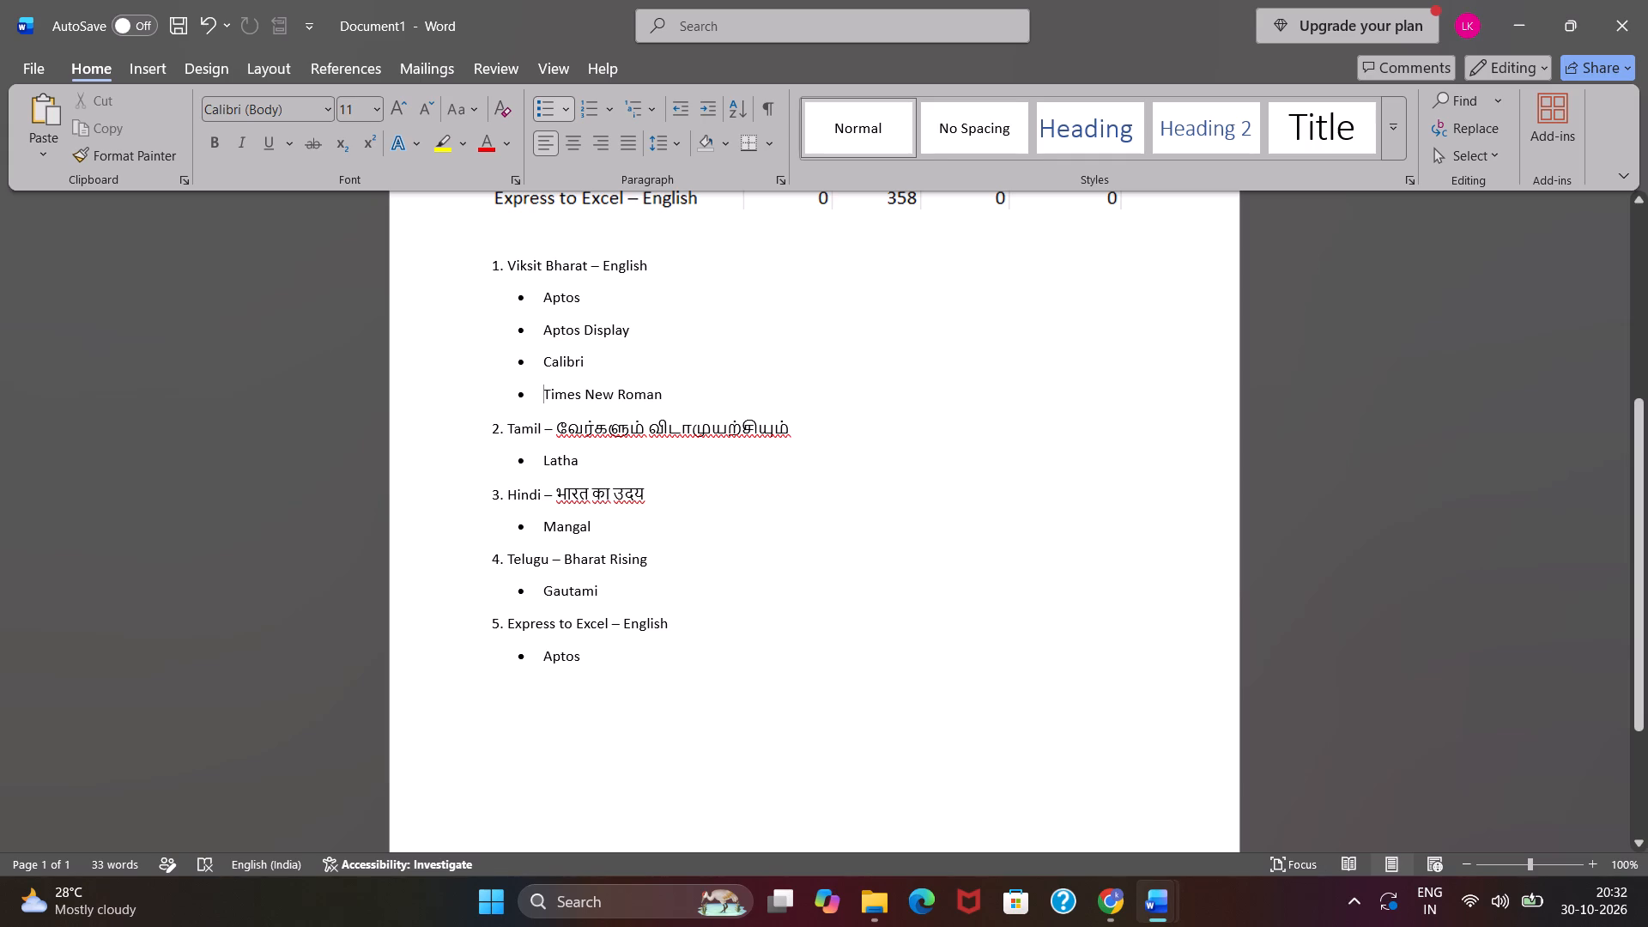
{"action": "key", "text": "ctrl+z"}
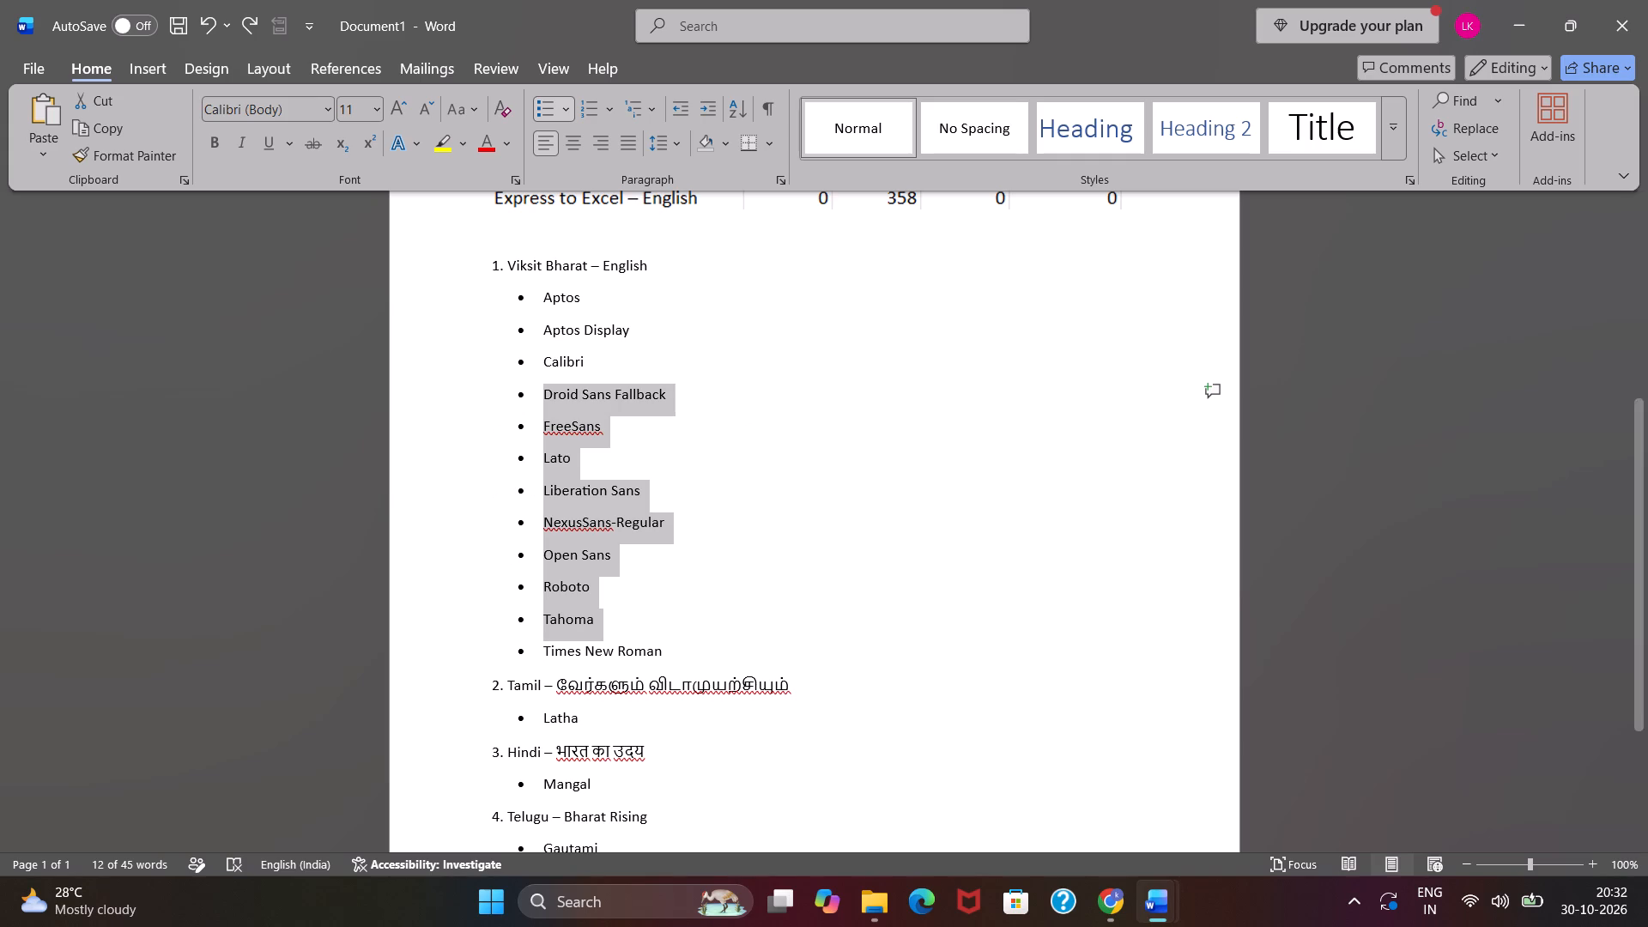
{"action": "key", "text": "BackSpace"}
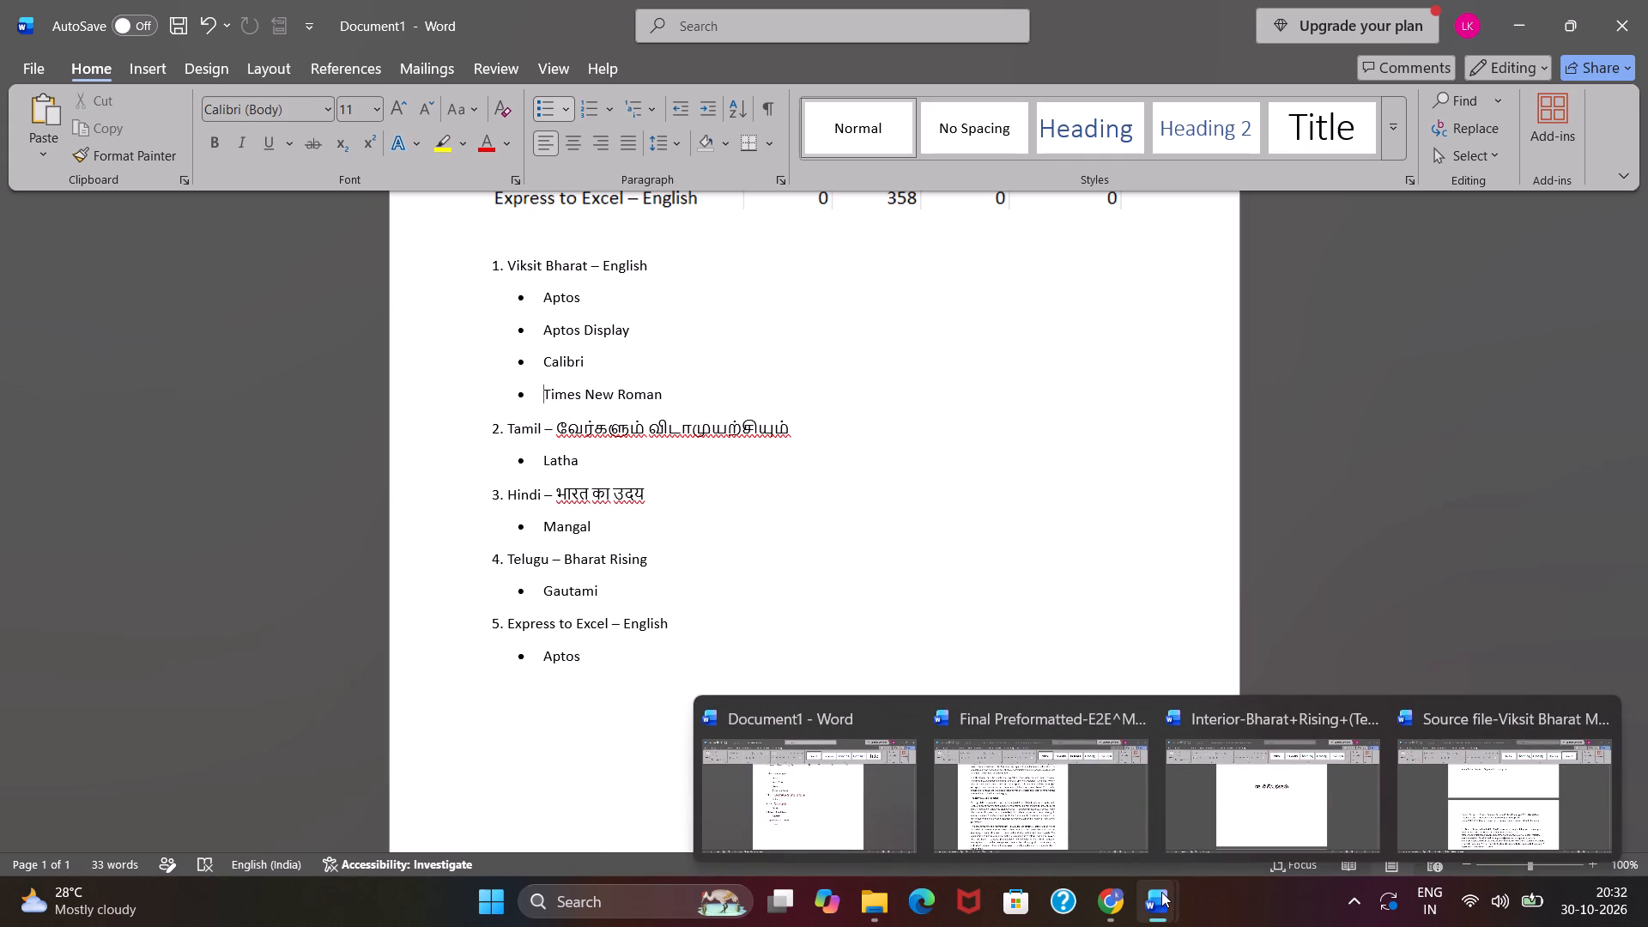
Switch to the Telugu Bharat Rising manuscript and check the fonts of its author line, front-matter headings, body text and opening quotation.
{"action": "left_click", "coordinate": [1231, 784]}
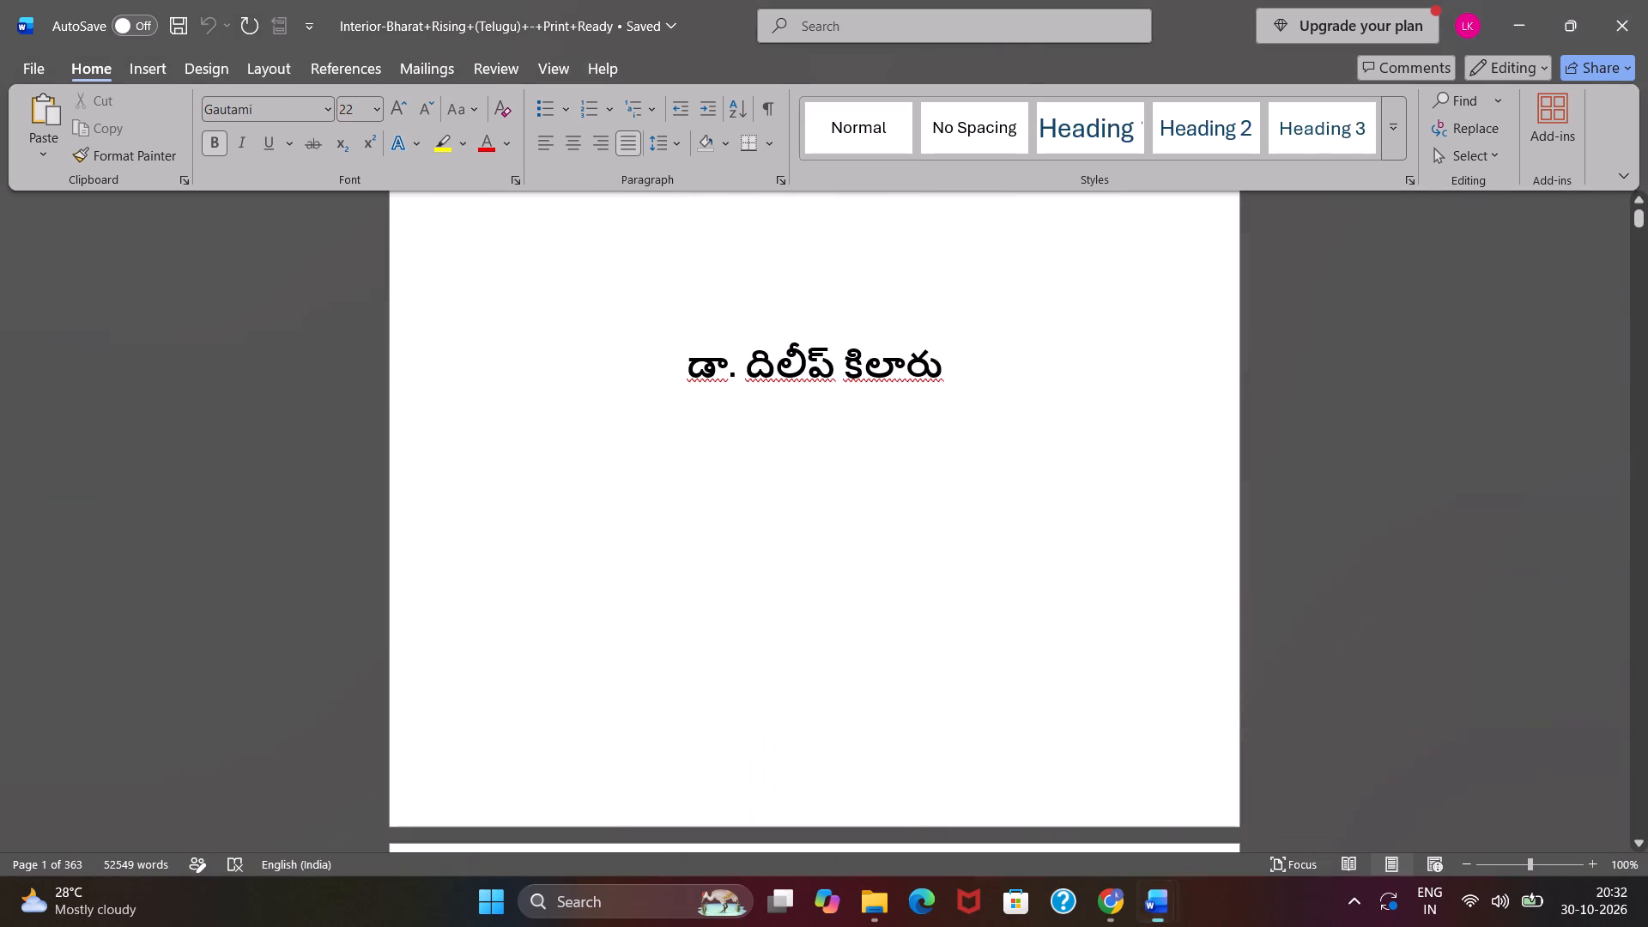
{"action": "left_click", "coordinate": [809, 365]}
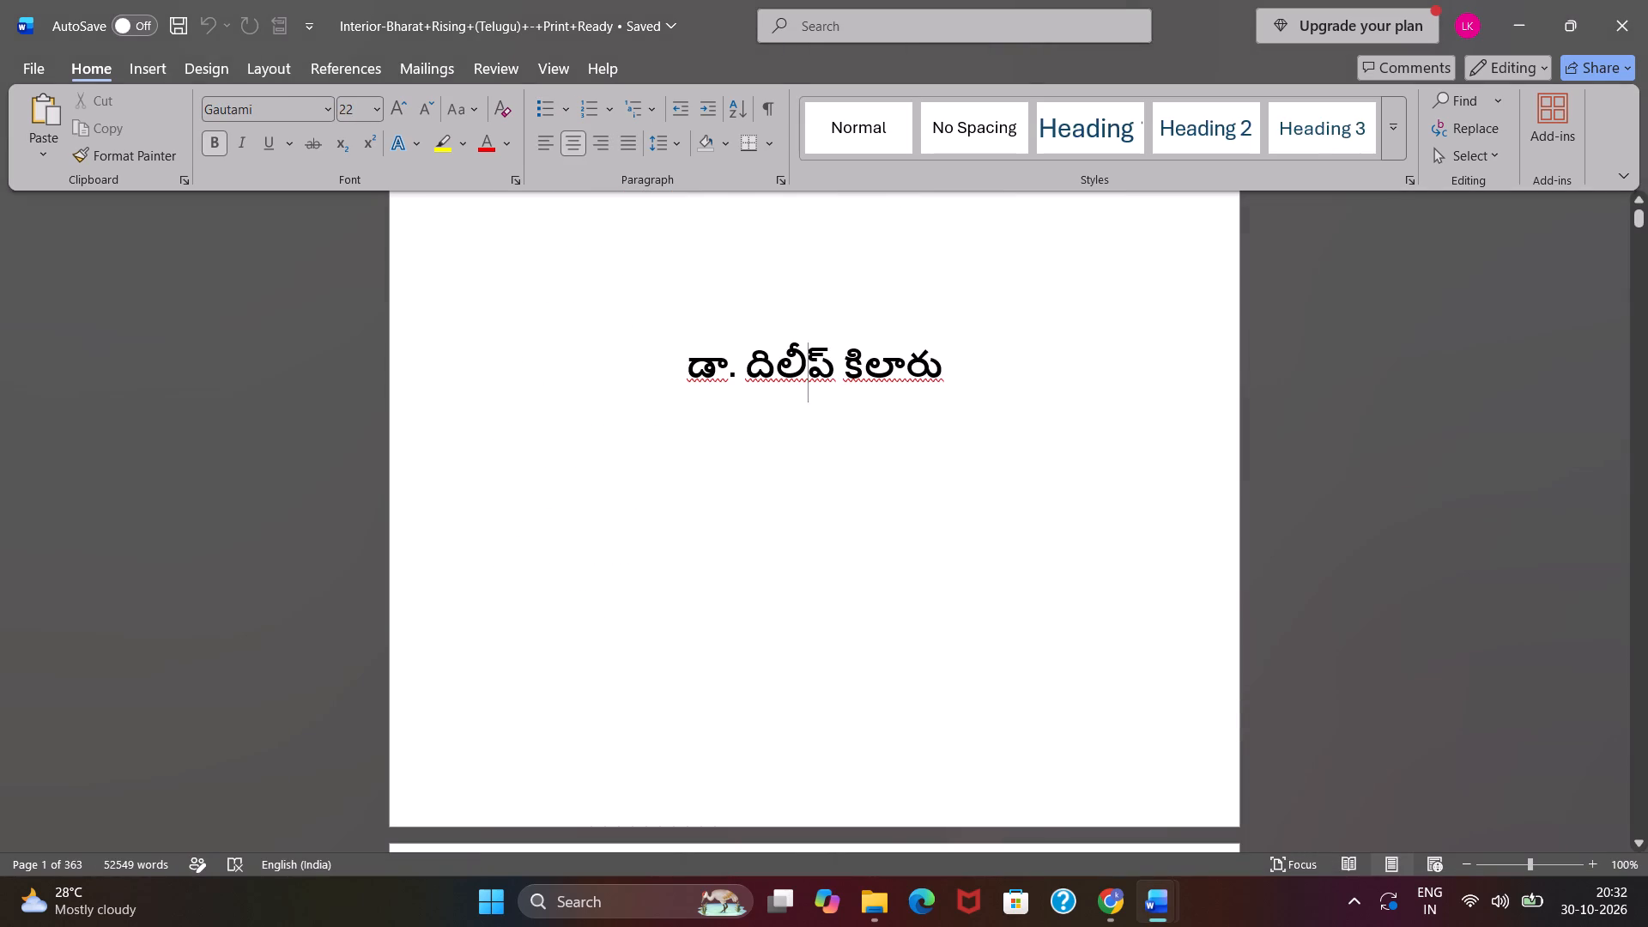
{"action": "scroll", "coordinate": [809, 365], "scroll_direction": "down", "scroll_amount": 8}
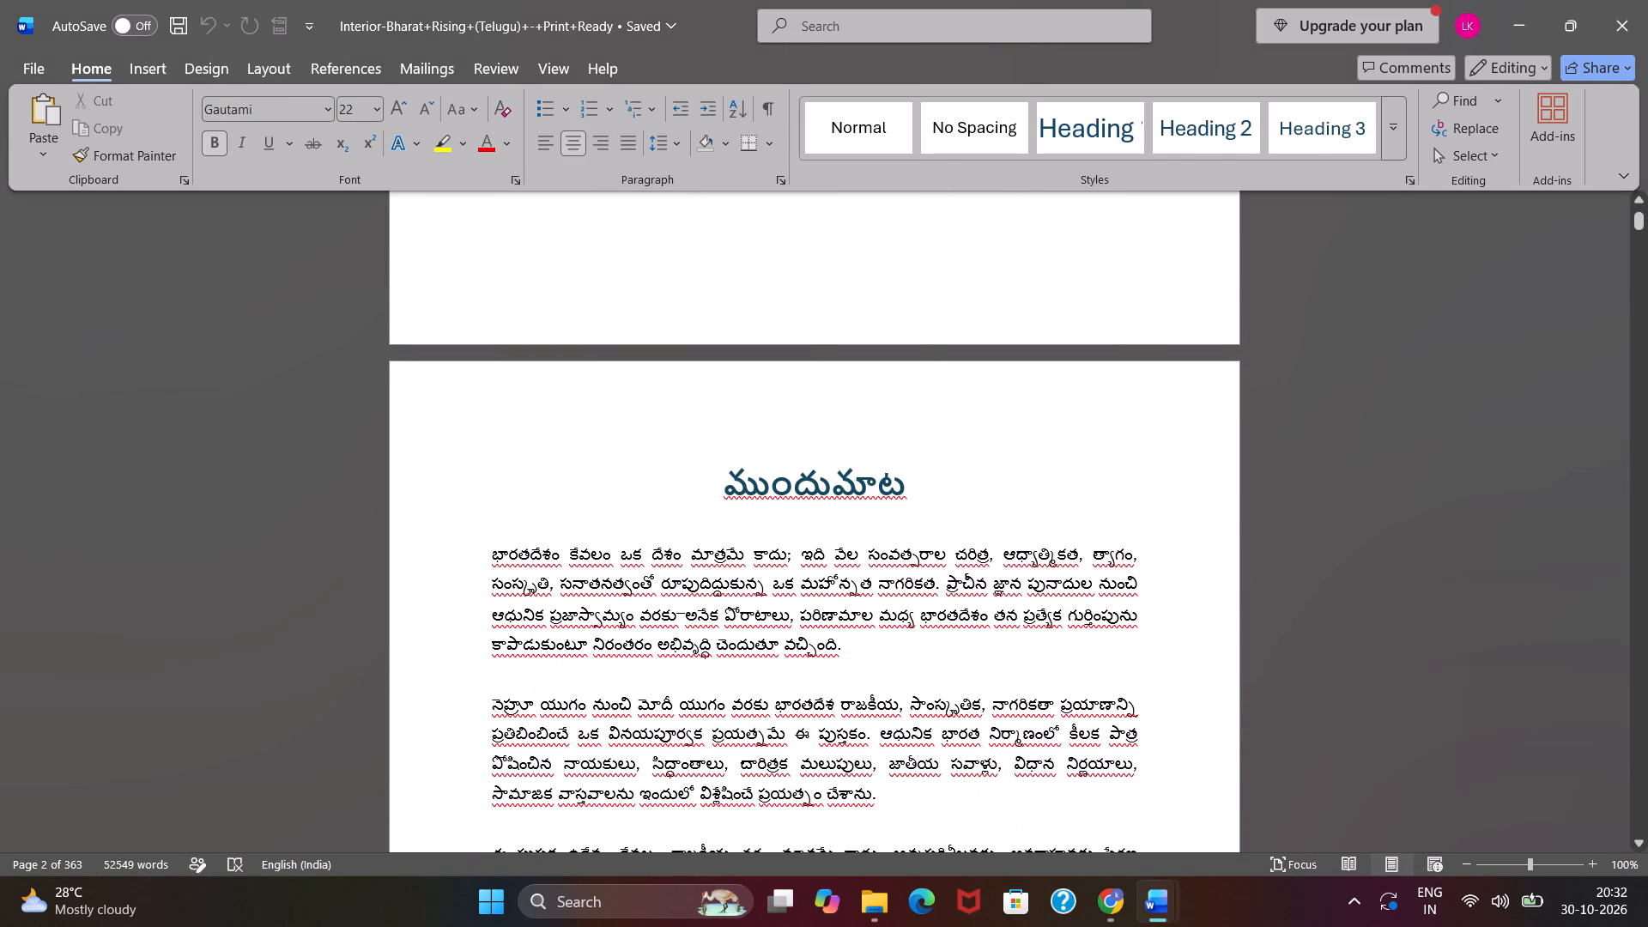
{"action": "left_click", "coordinate": [832, 477]}
{"action": "scroll", "coordinate": [832, 477], "scroll_direction": "down", "scroll_amount": 5}
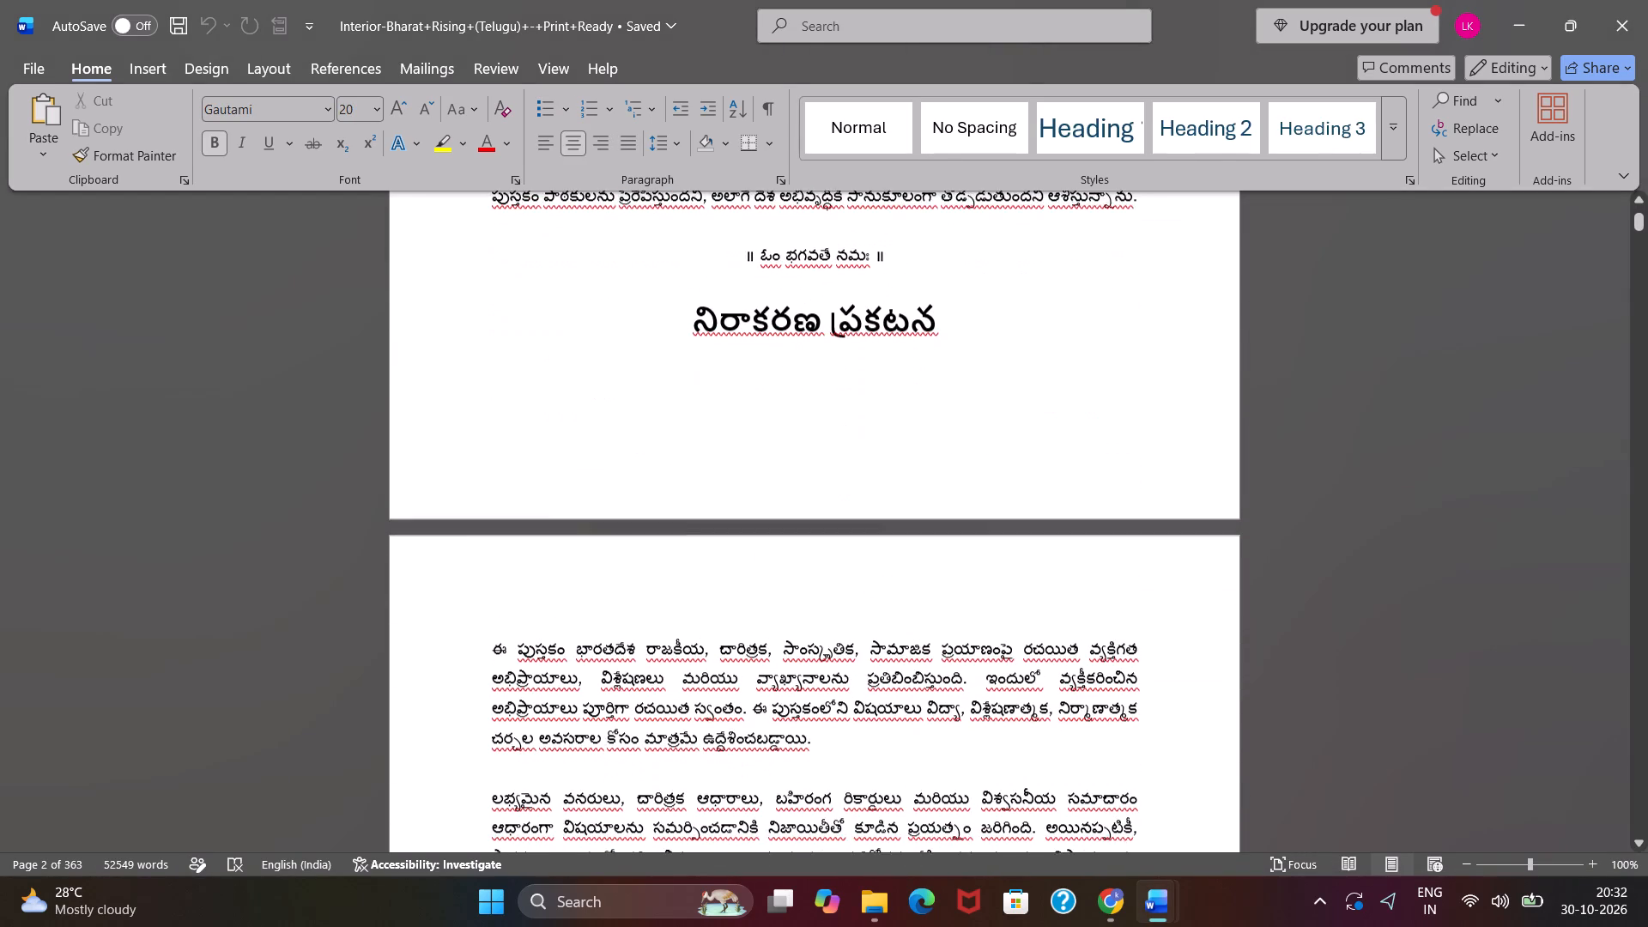
{"action": "left_click", "coordinate": [769, 317]}
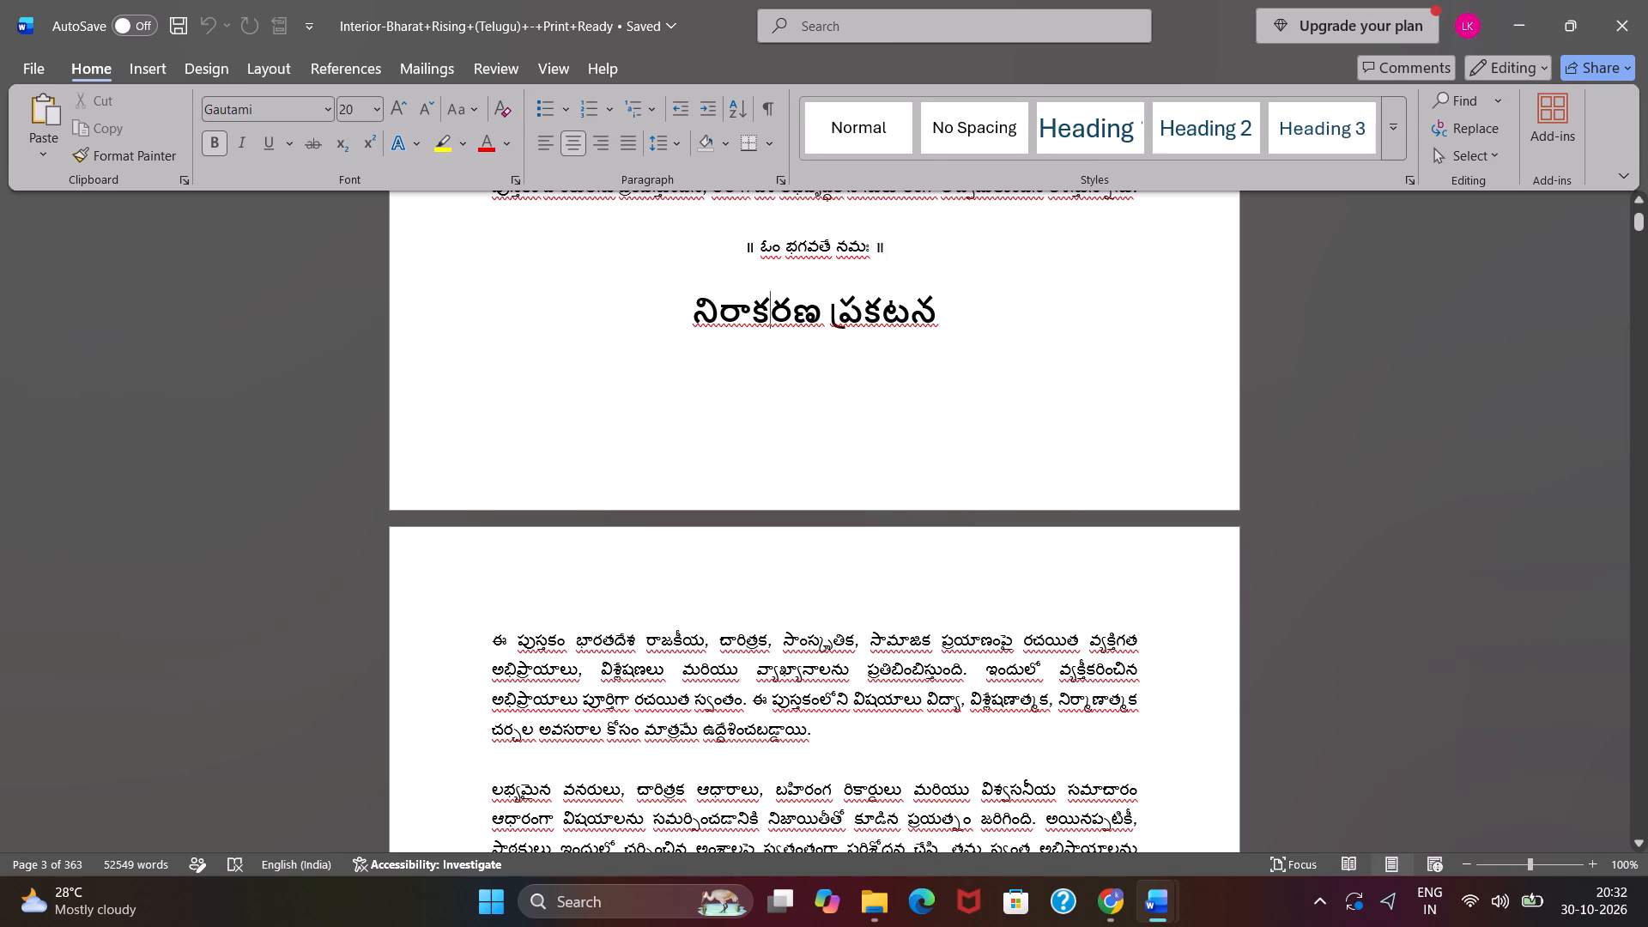
{"action": "left_click", "coordinate": [824, 646]}
{"action": "scroll", "coordinate": [824, 646], "scroll_direction": "down", "scroll_amount": 9}
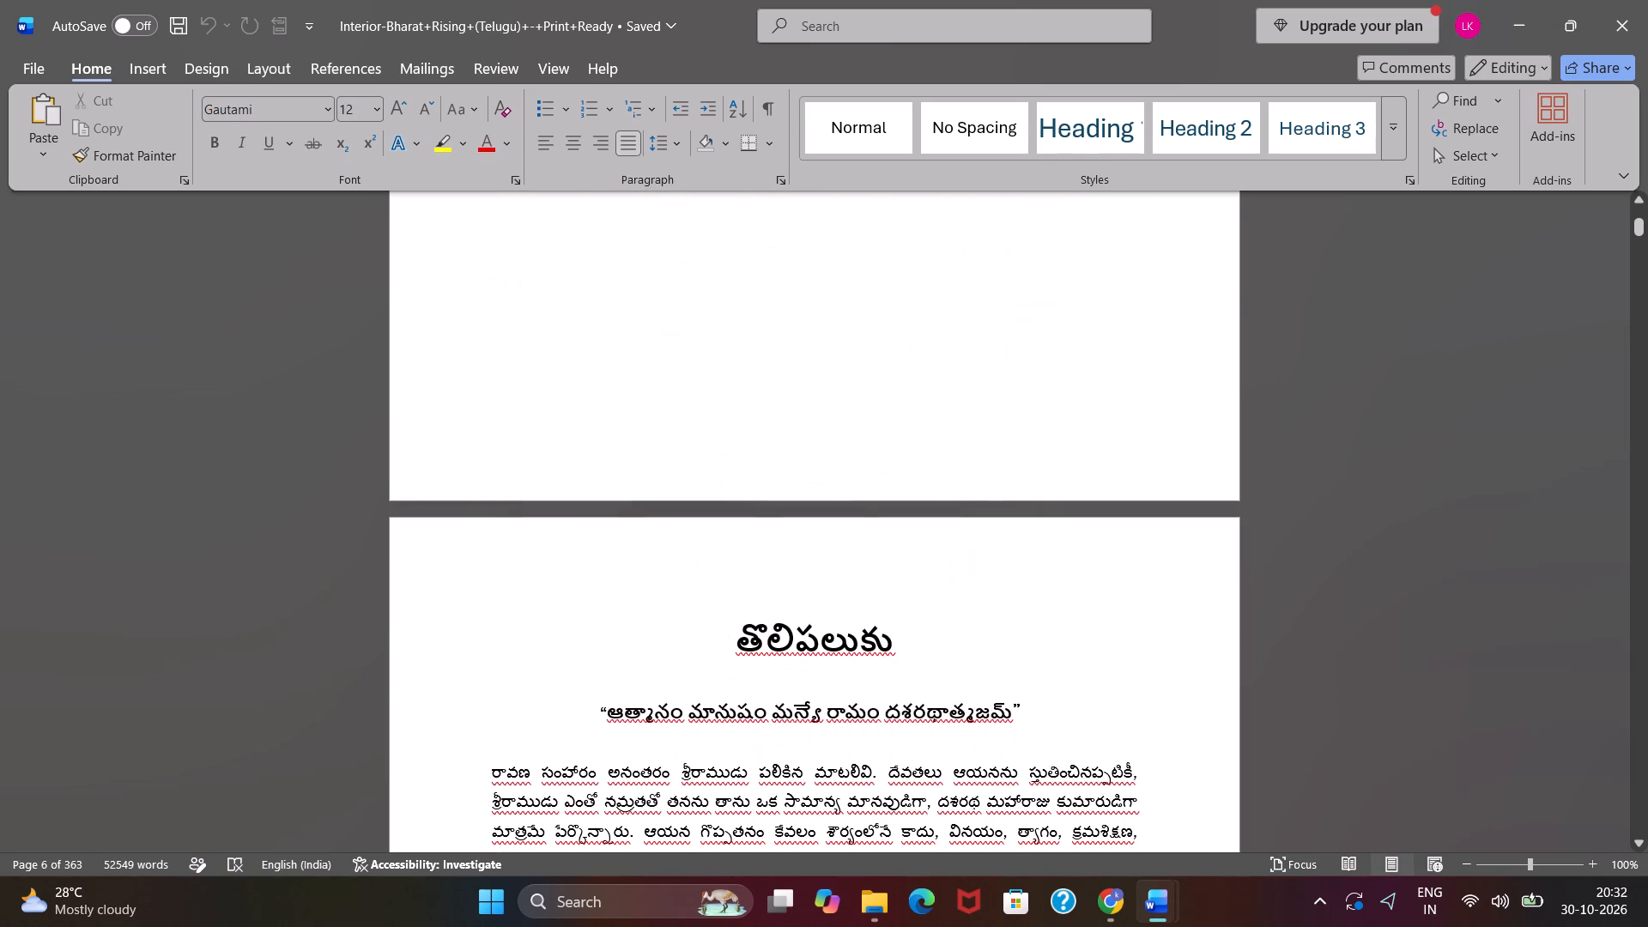
{"action": "left_click", "coordinate": [820, 712]}
{"action": "scroll", "coordinate": [820, 712], "scroll_direction": "down", "scroll_amount": 9}
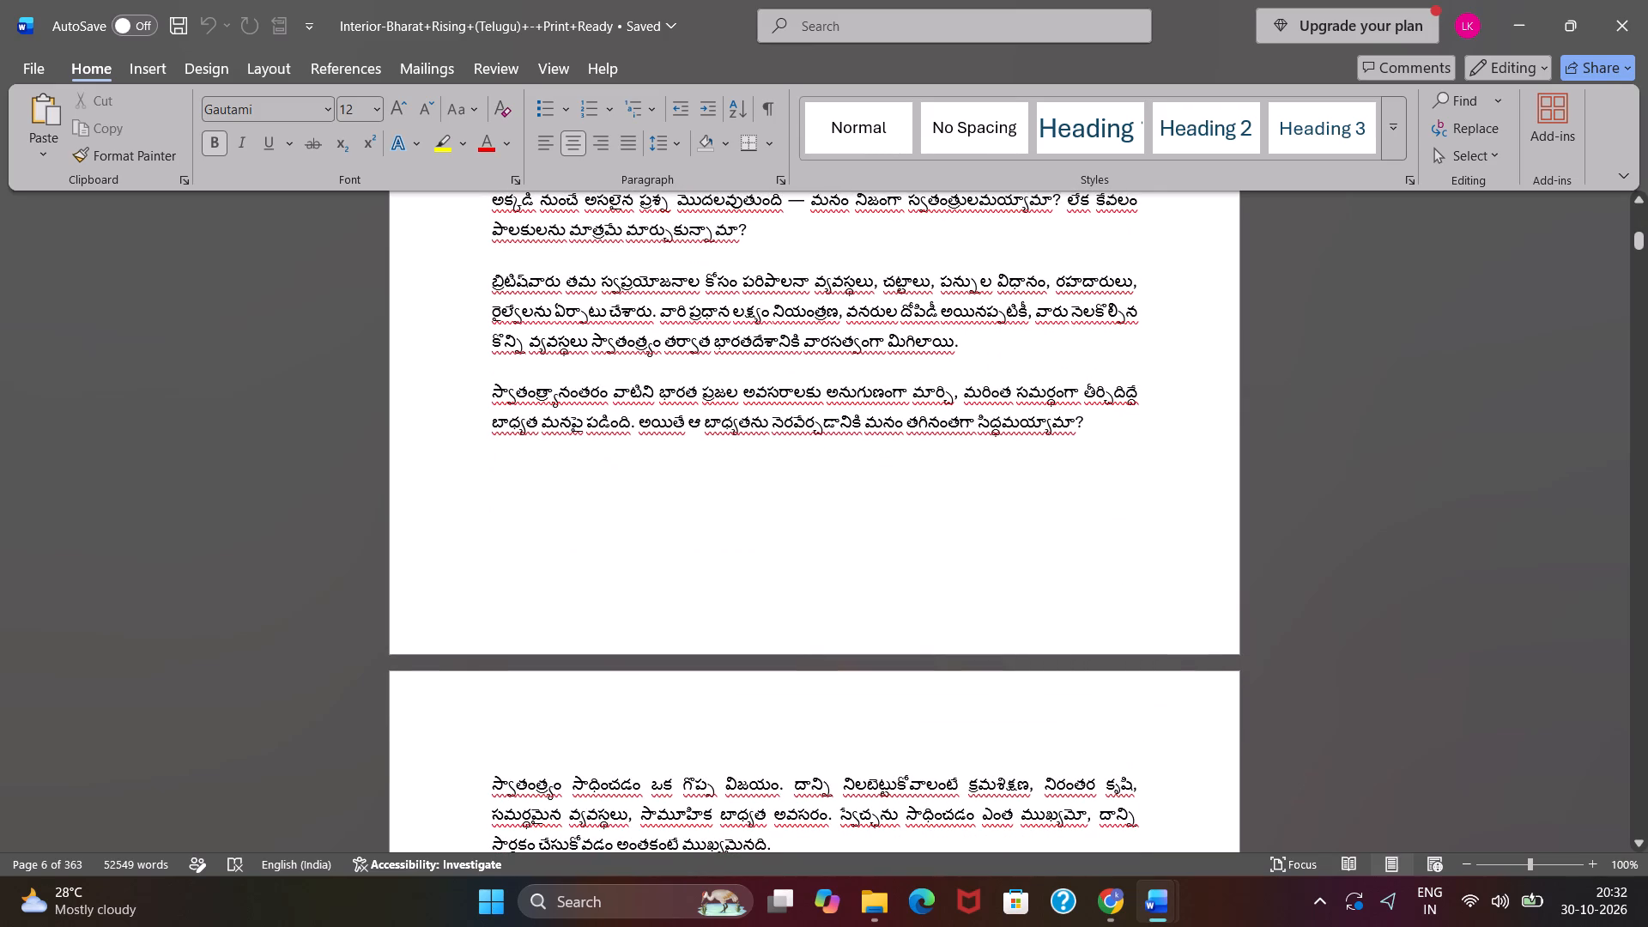
Check which fonts are used in the body paragraphs and blank lines on pages 14 and 15 of the Telugu manuscript.
{"action": "left_click_drag", "start_coordinate": [512, 299], "coordinate": [649, 401]}
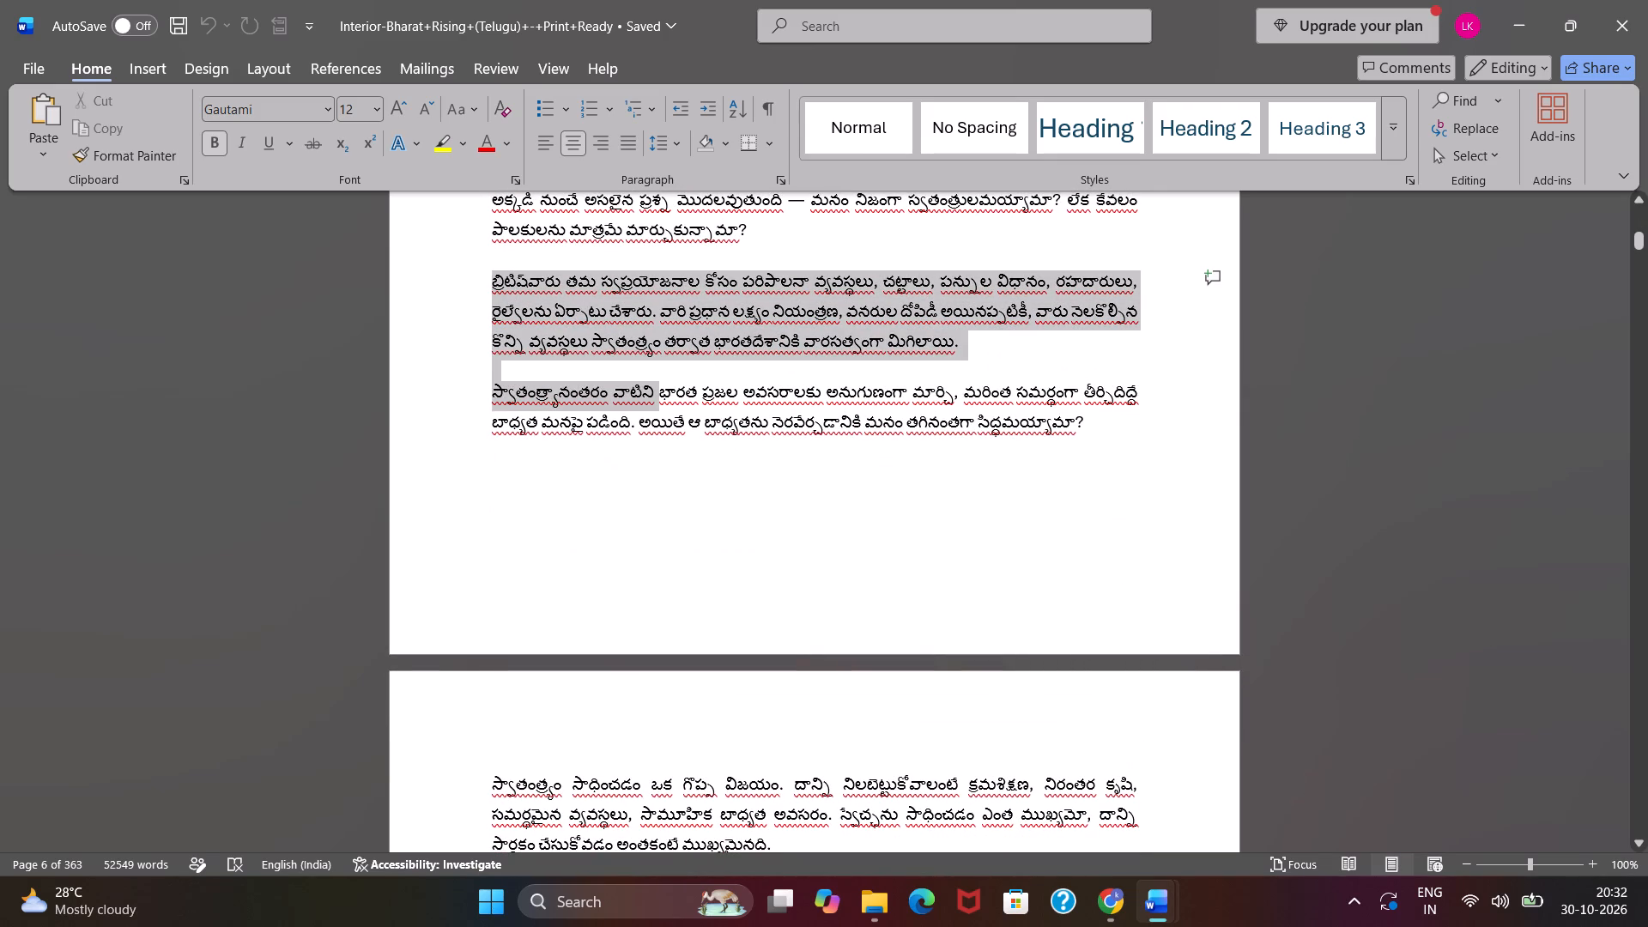
{"action": "left_click_drag", "start_coordinate": [649, 401], "coordinate": [704, 415]}
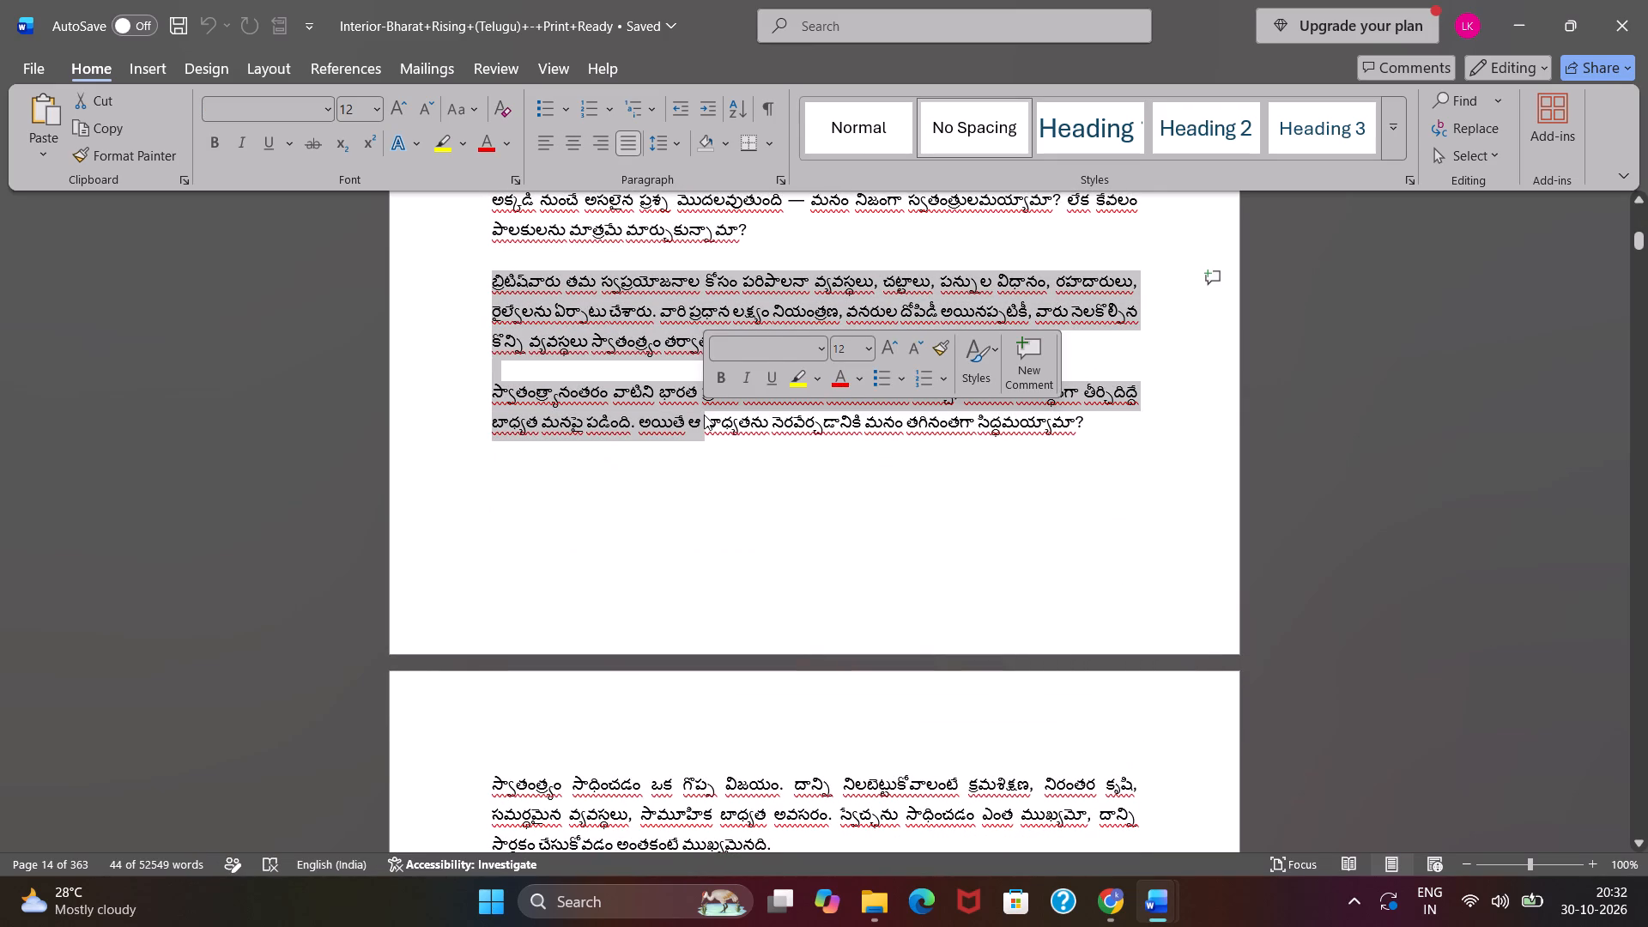
{"action": "scroll", "coordinate": [311, 286], "scroll_direction": "down", "scroll_amount": 2}
{"action": "scroll", "coordinate": [258, 89], "scroll_direction": "right", "scroll_amount": 1}
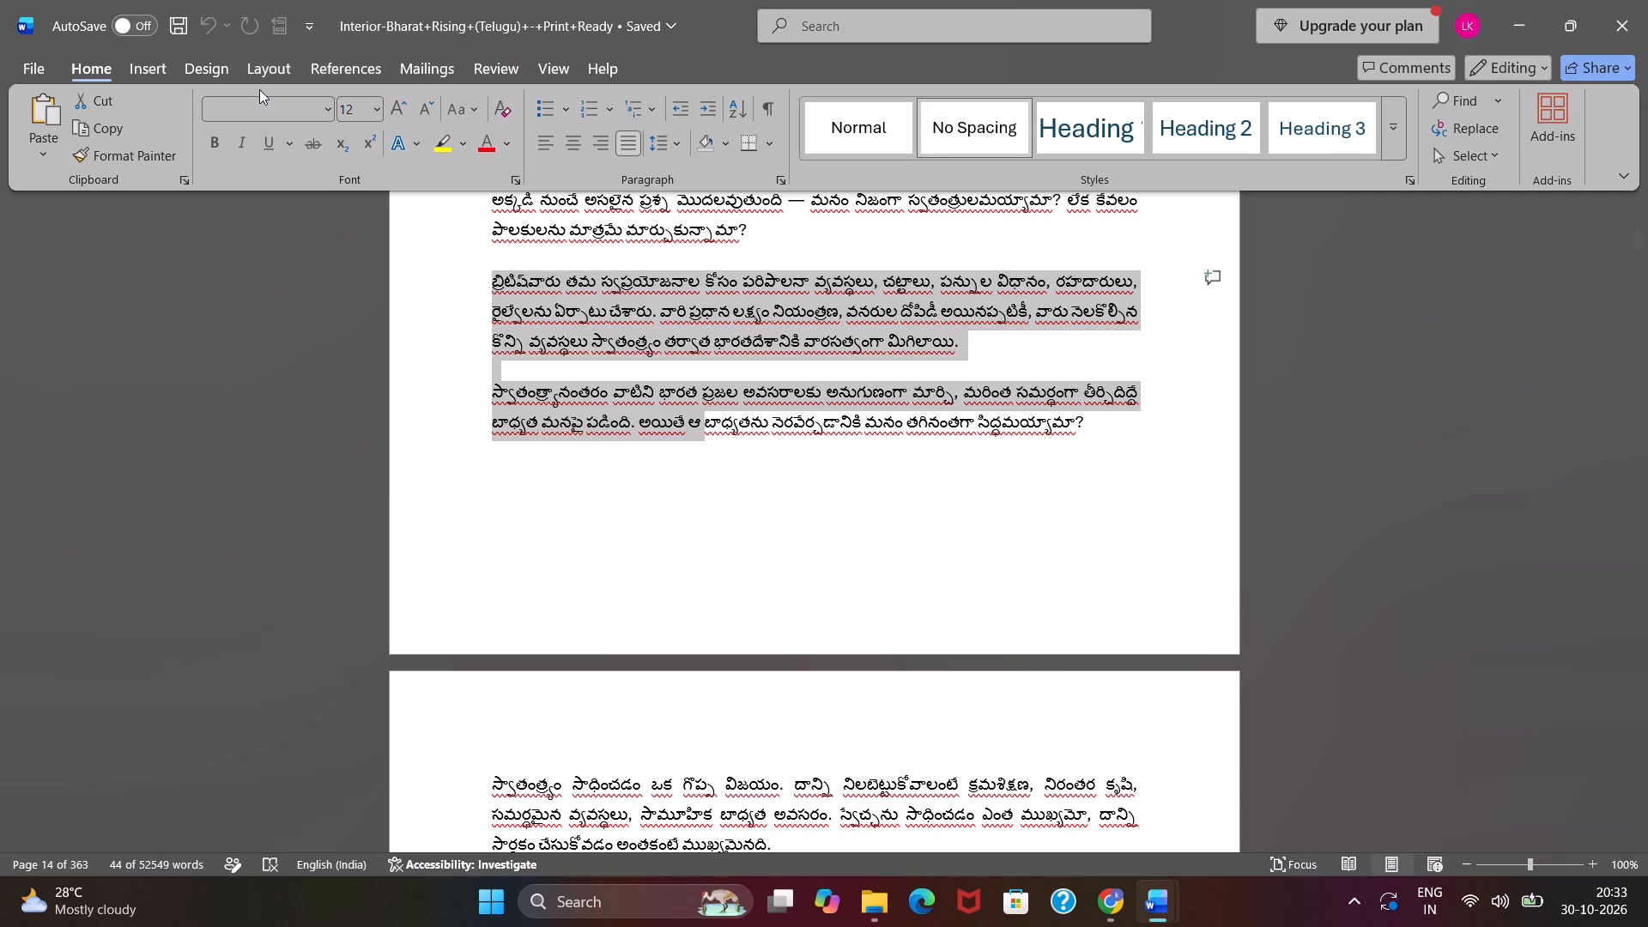
{"action": "left_click", "coordinate": [560, 261]}
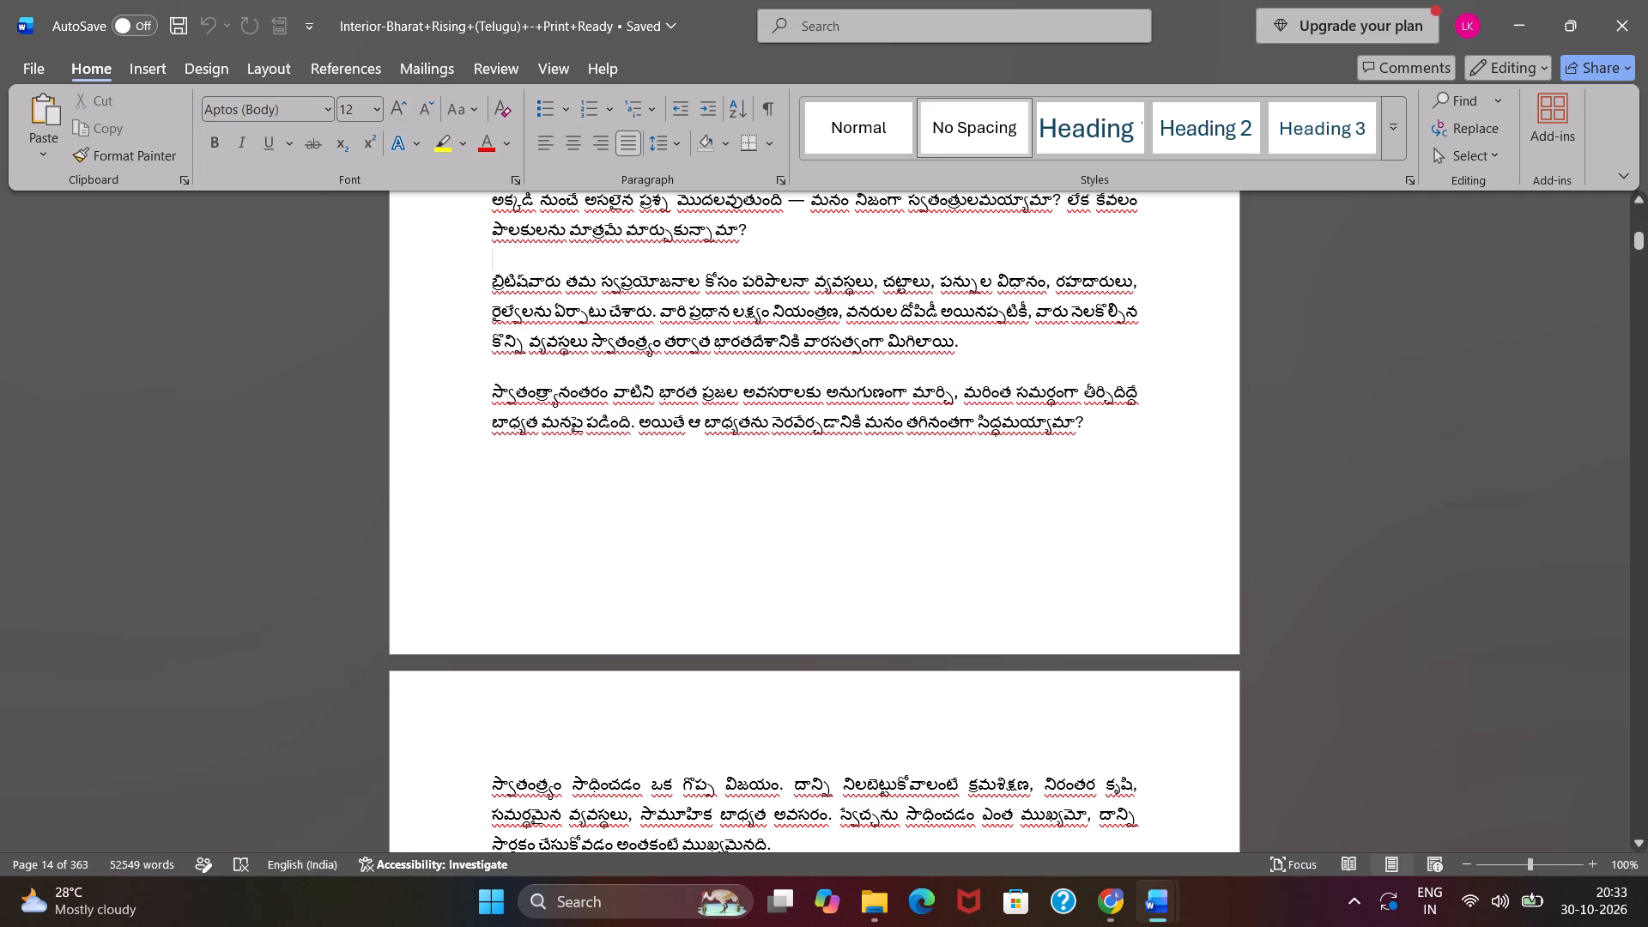
{"action": "left_click_drag", "start_coordinate": [494, 277], "coordinate": [506, 276]}
{"action": "left_click_drag", "start_coordinate": [506, 276], "coordinate": [858, 295]}
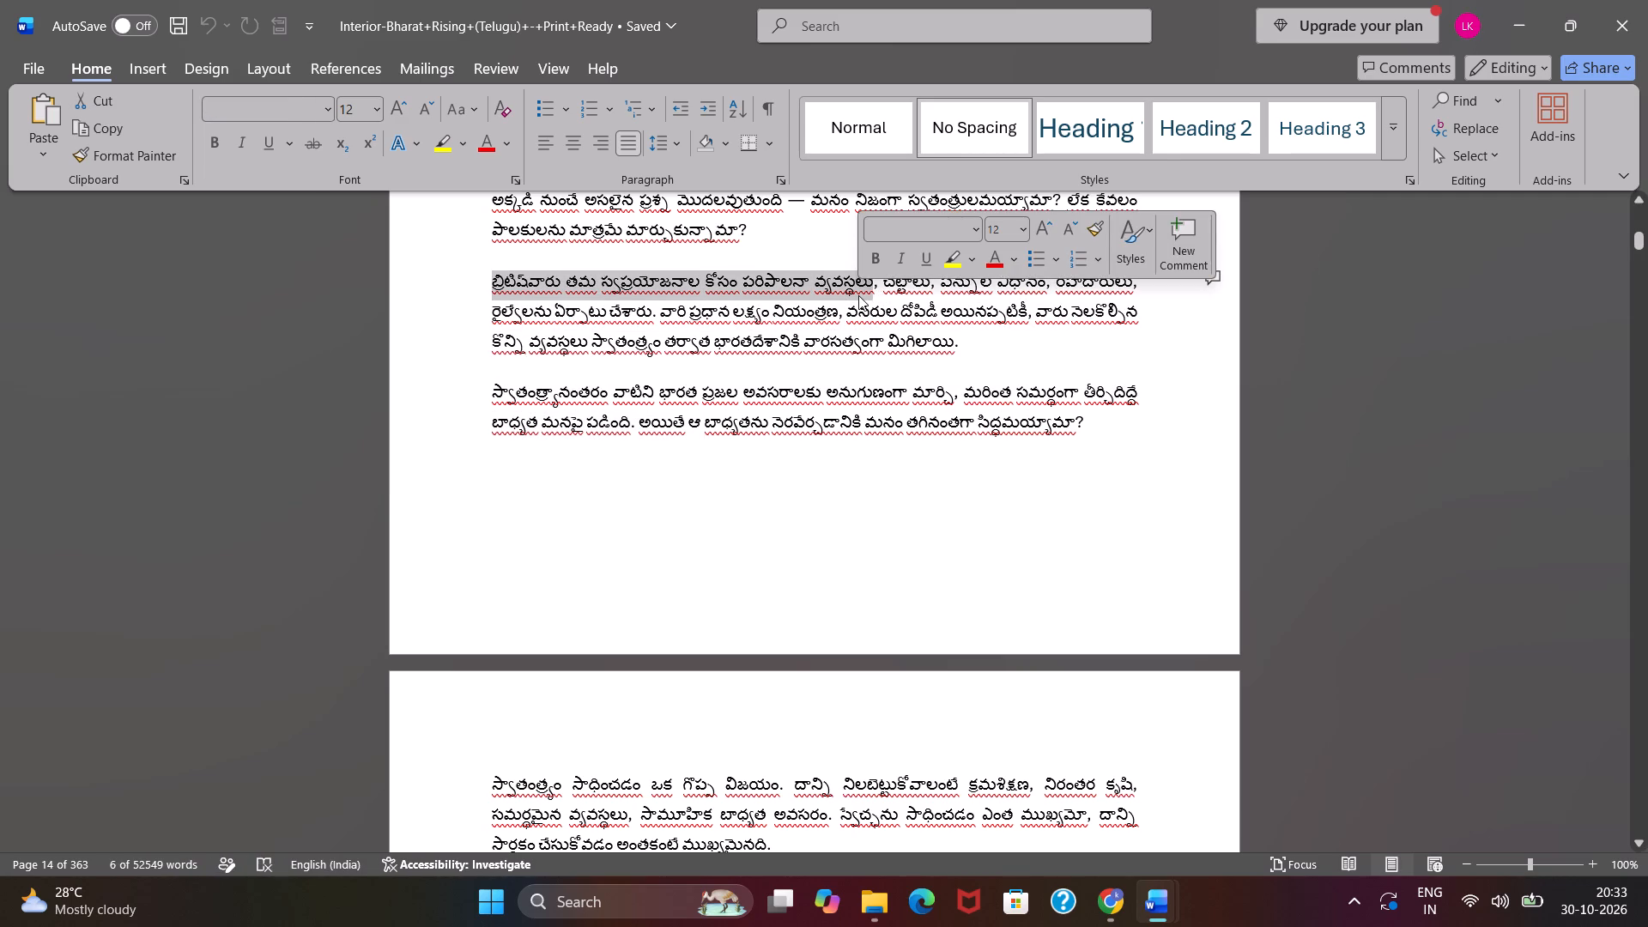
{"action": "left_click", "coordinate": [874, 415]}
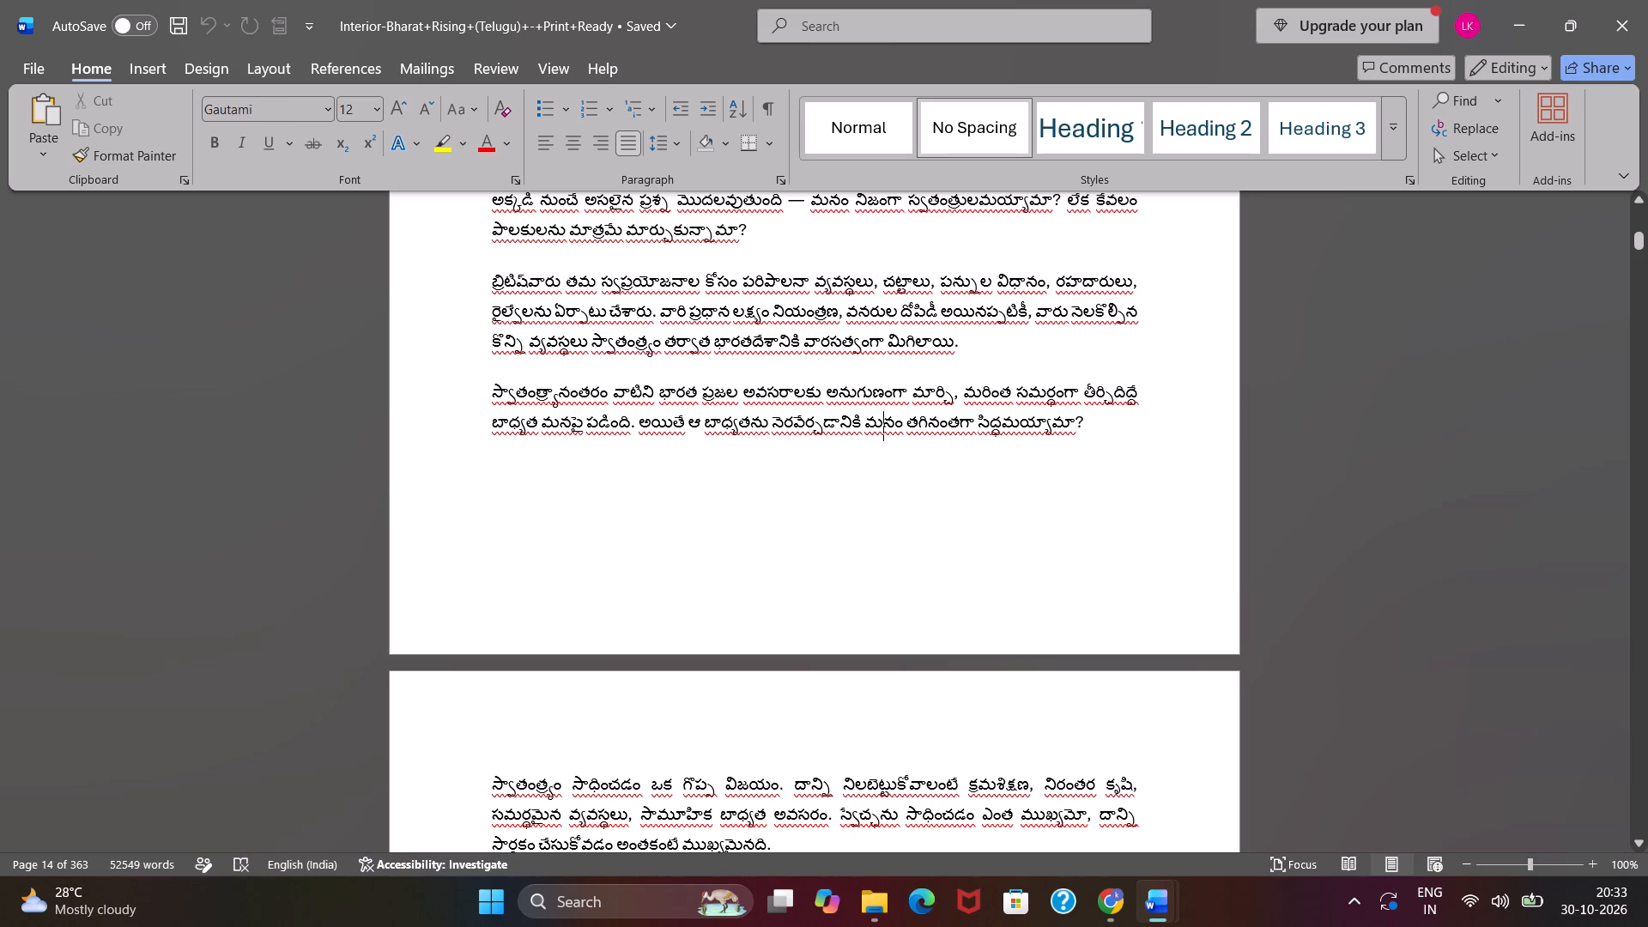
{"action": "left_click_drag", "start_coordinate": [706, 785], "coordinate": [776, 785]}
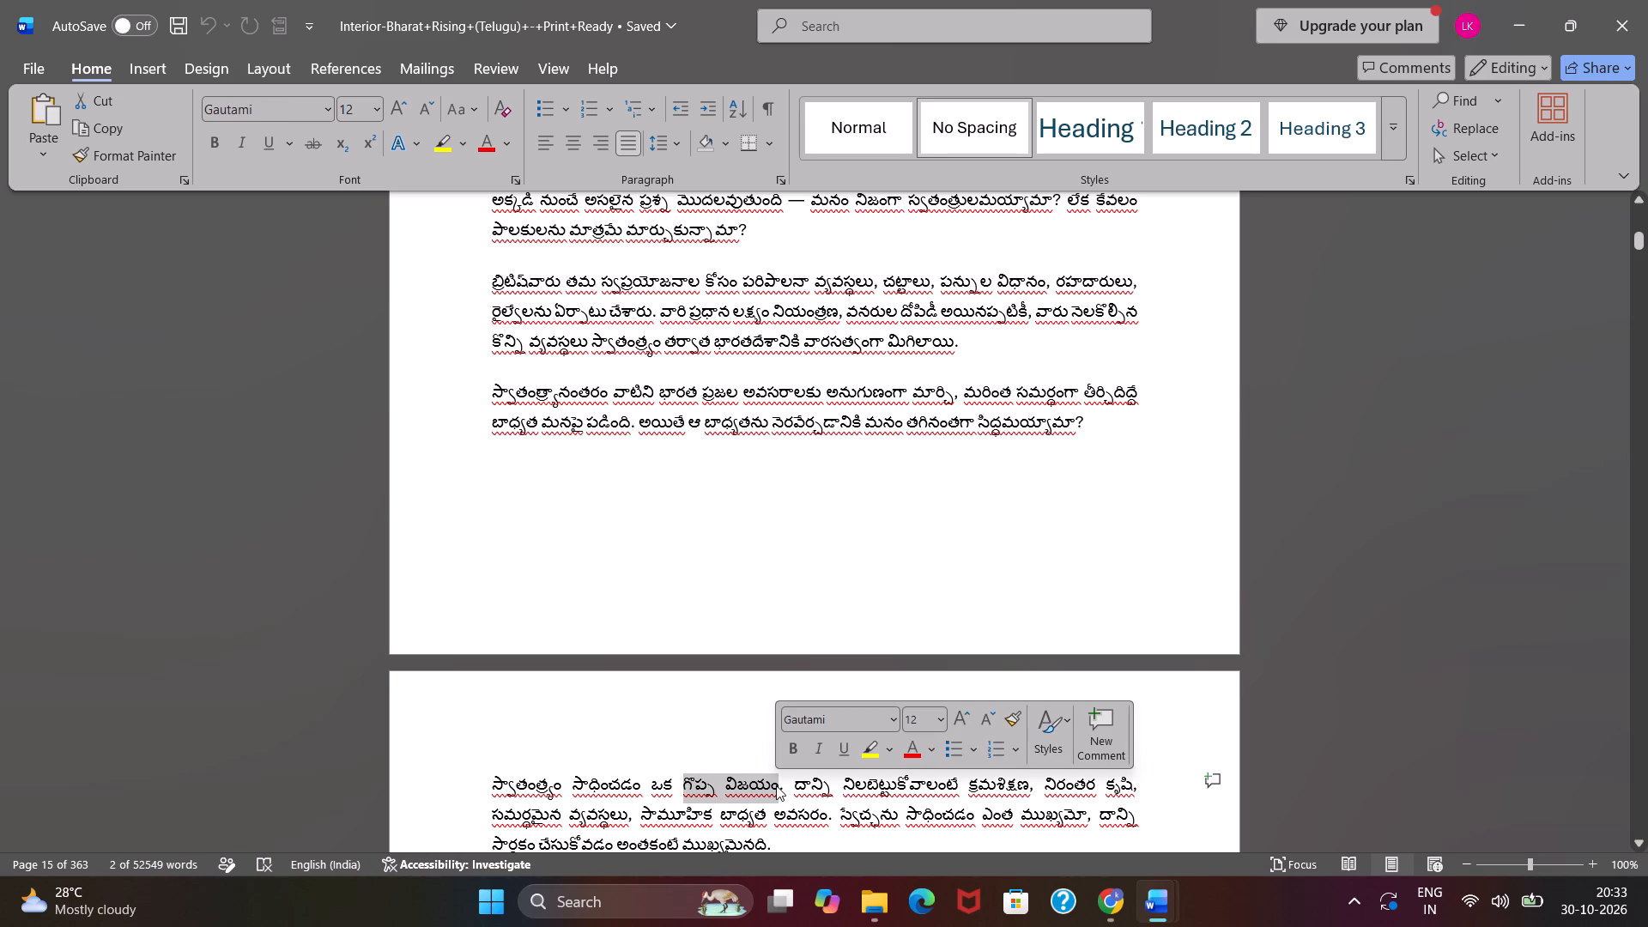
{"action": "left_click_drag", "start_coordinate": [696, 421], "coordinate": [763, 421]}
Check the font of the "భాగం 2: సమకాలీన భారతదేశం" part heading on page 16 of the Telugu manuscript.
{"action": "scroll", "coordinate": [785, 507], "scroll_direction": "down", "scroll_amount": 6}
{"action": "scroll", "coordinate": [785, 507], "scroll_direction": "up", "scroll_amount": 1}
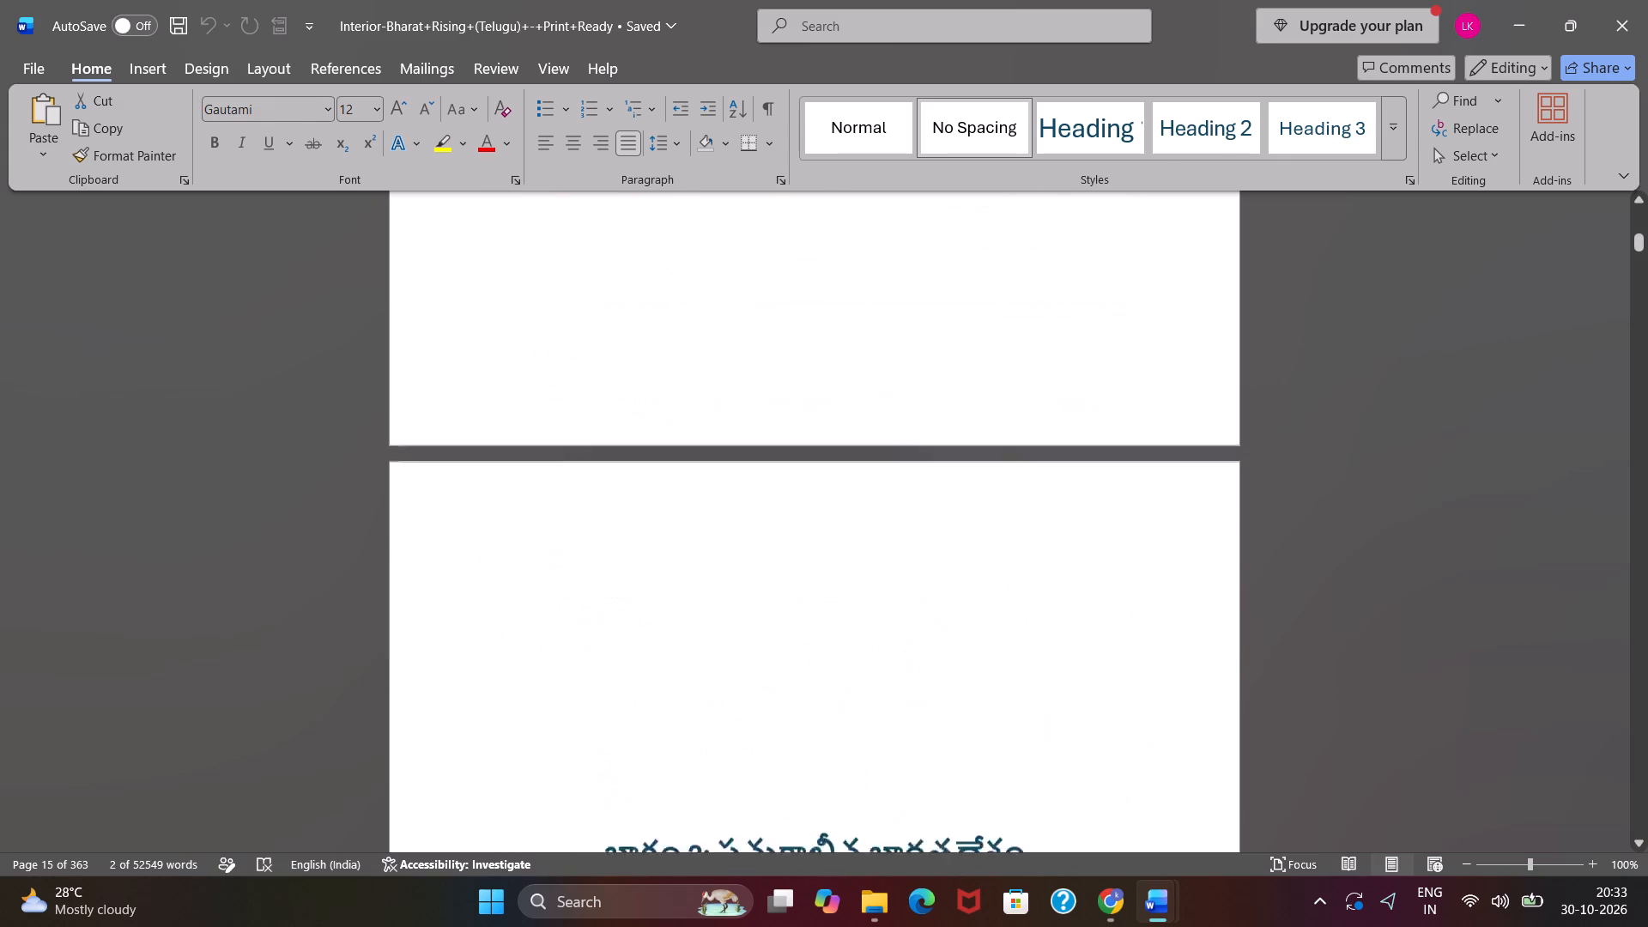
{"action": "scroll", "coordinate": [785, 507], "scroll_direction": "up", "scroll_amount": 1}
{"action": "scroll", "coordinate": [785, 507], "scroll_direction": "down", "scroll_amount": 3}
{"action": "scroll", "coordinate": [785, 507], "scroll_direction": "up", "scroll_amount": 3}
{"action": "scroll", "coordinate": [785, 507], "scroll_direction": "down", "scroll_amount": 1}
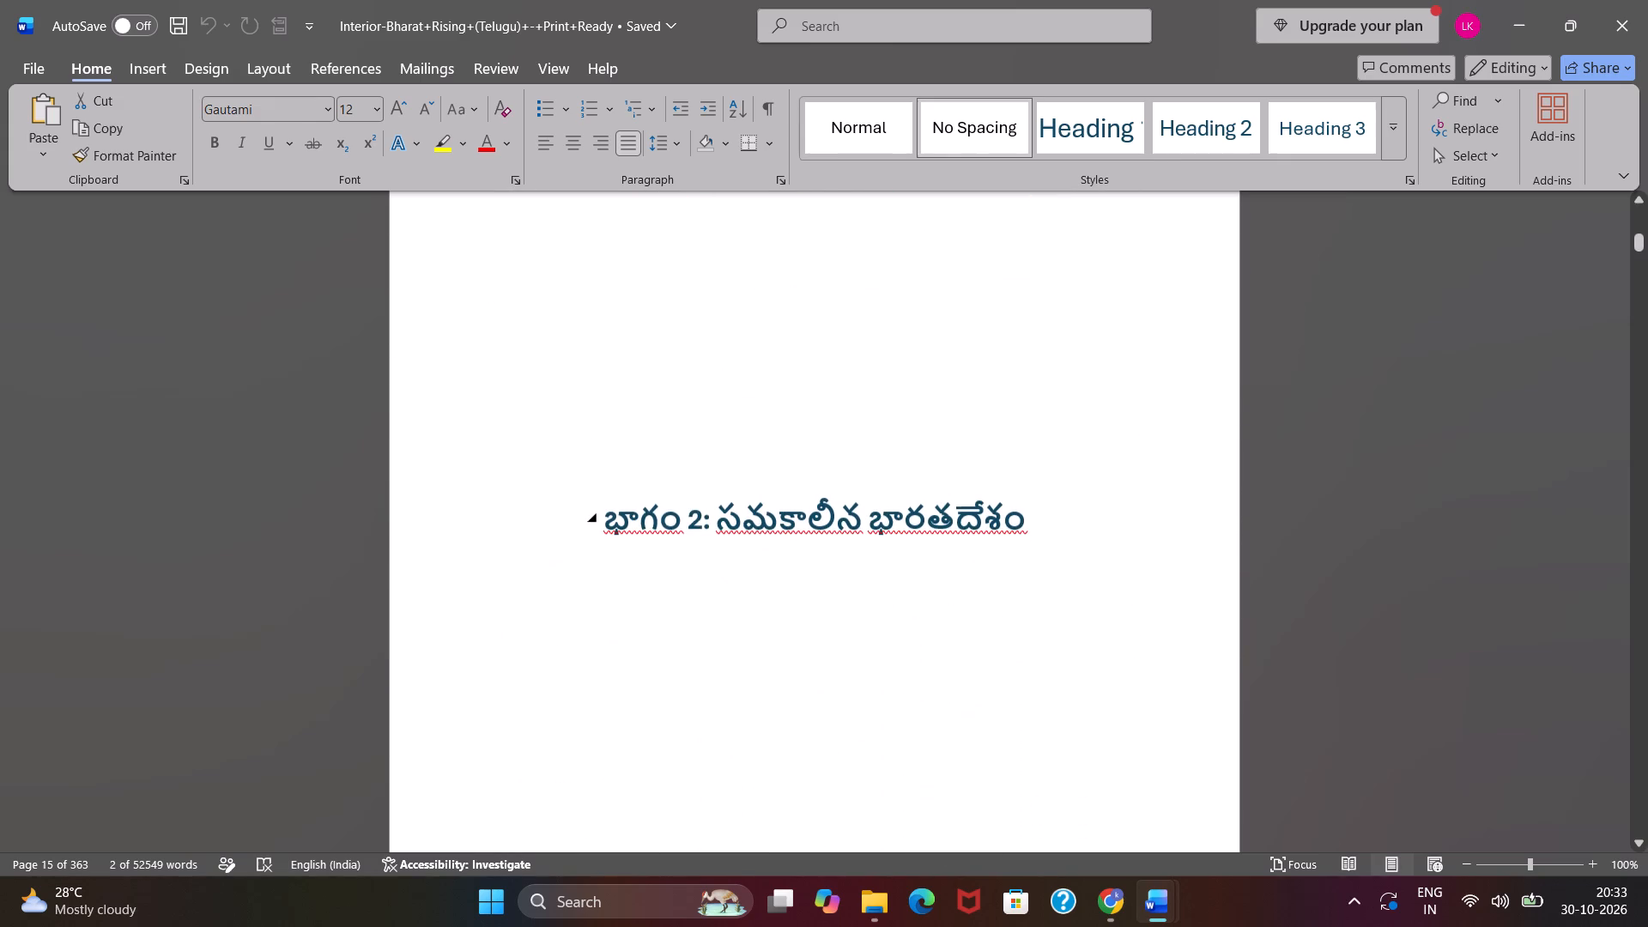
{"action": "left_click_drag", "start_coordinate": [720, 522], "coordinate": [809, 530]}
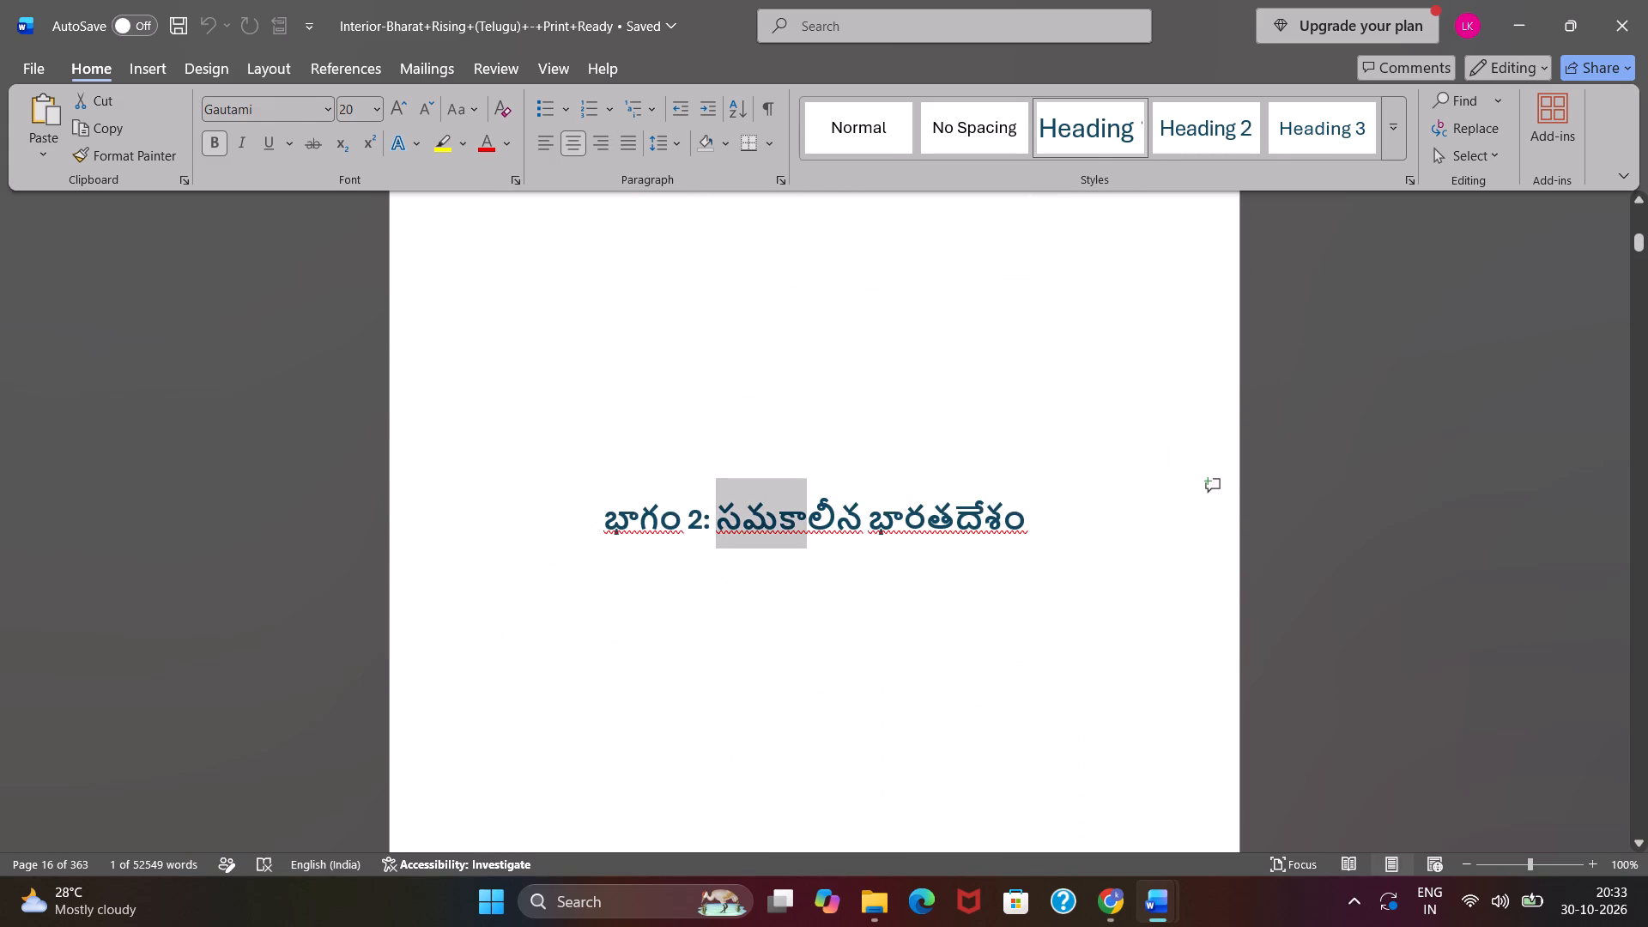
{"action": "left_click_drag", "start_coordinate": [631, 530], "coordinate": [681, 527]}
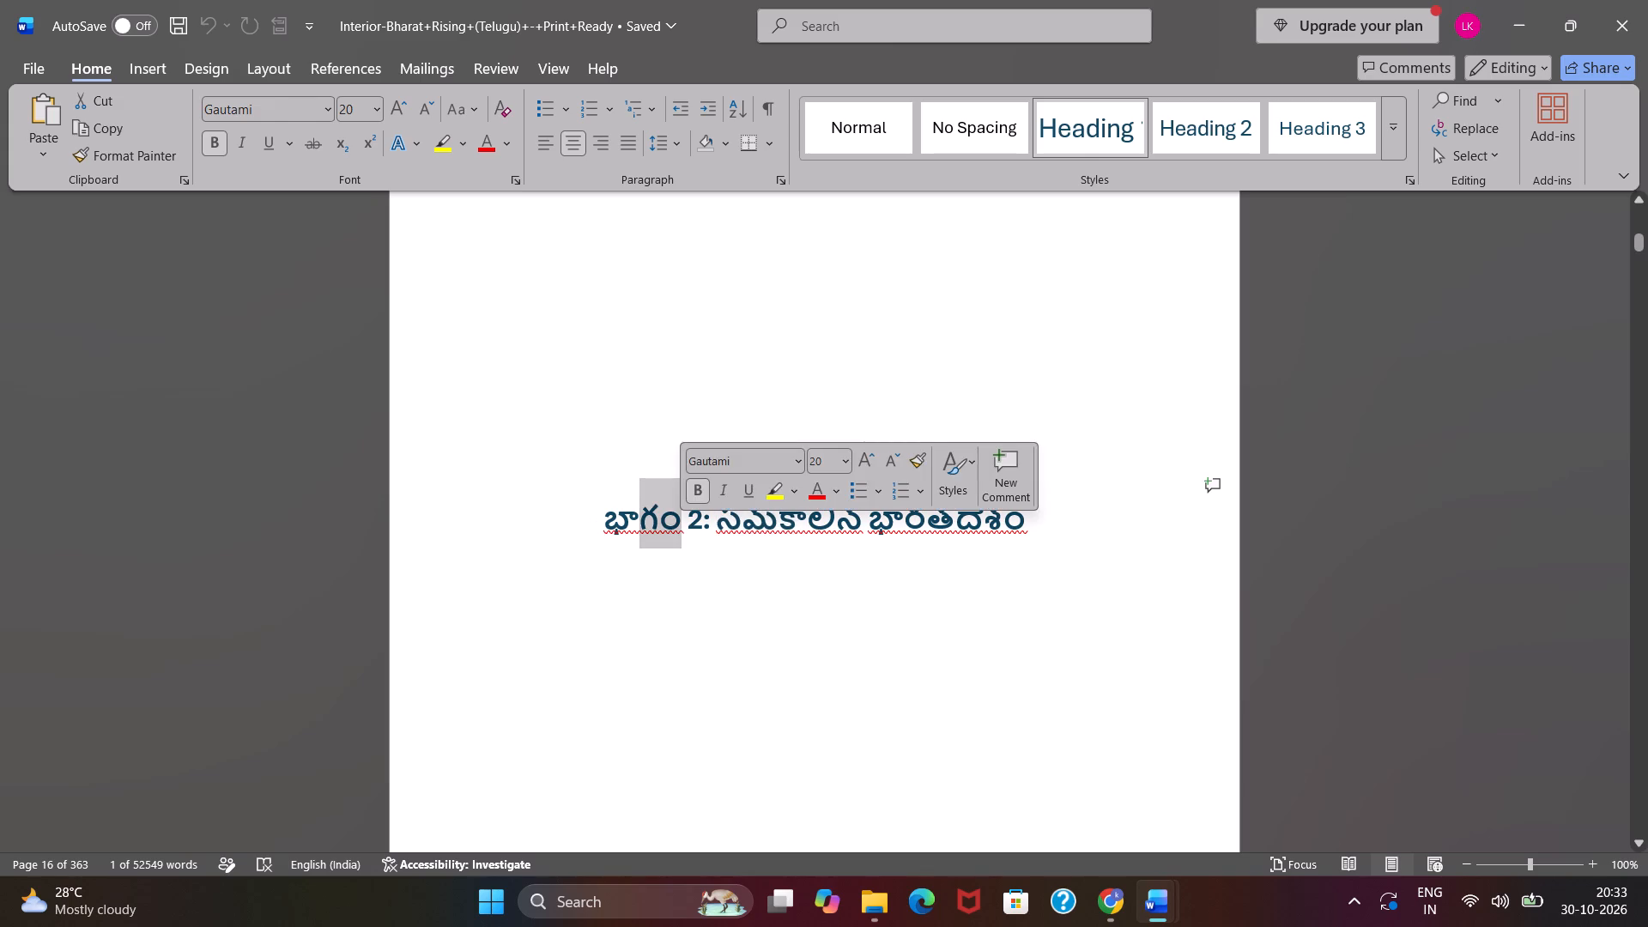
Check which fonts are used in the body paragraphs on page 19 of the Telugu manuscript.
{"action": "left_click", "coordinate": [768, 362]}
{"action": "scroll", "coordinate": [660, 106], "scroll_direction": "down", "scroll_amount": 13}
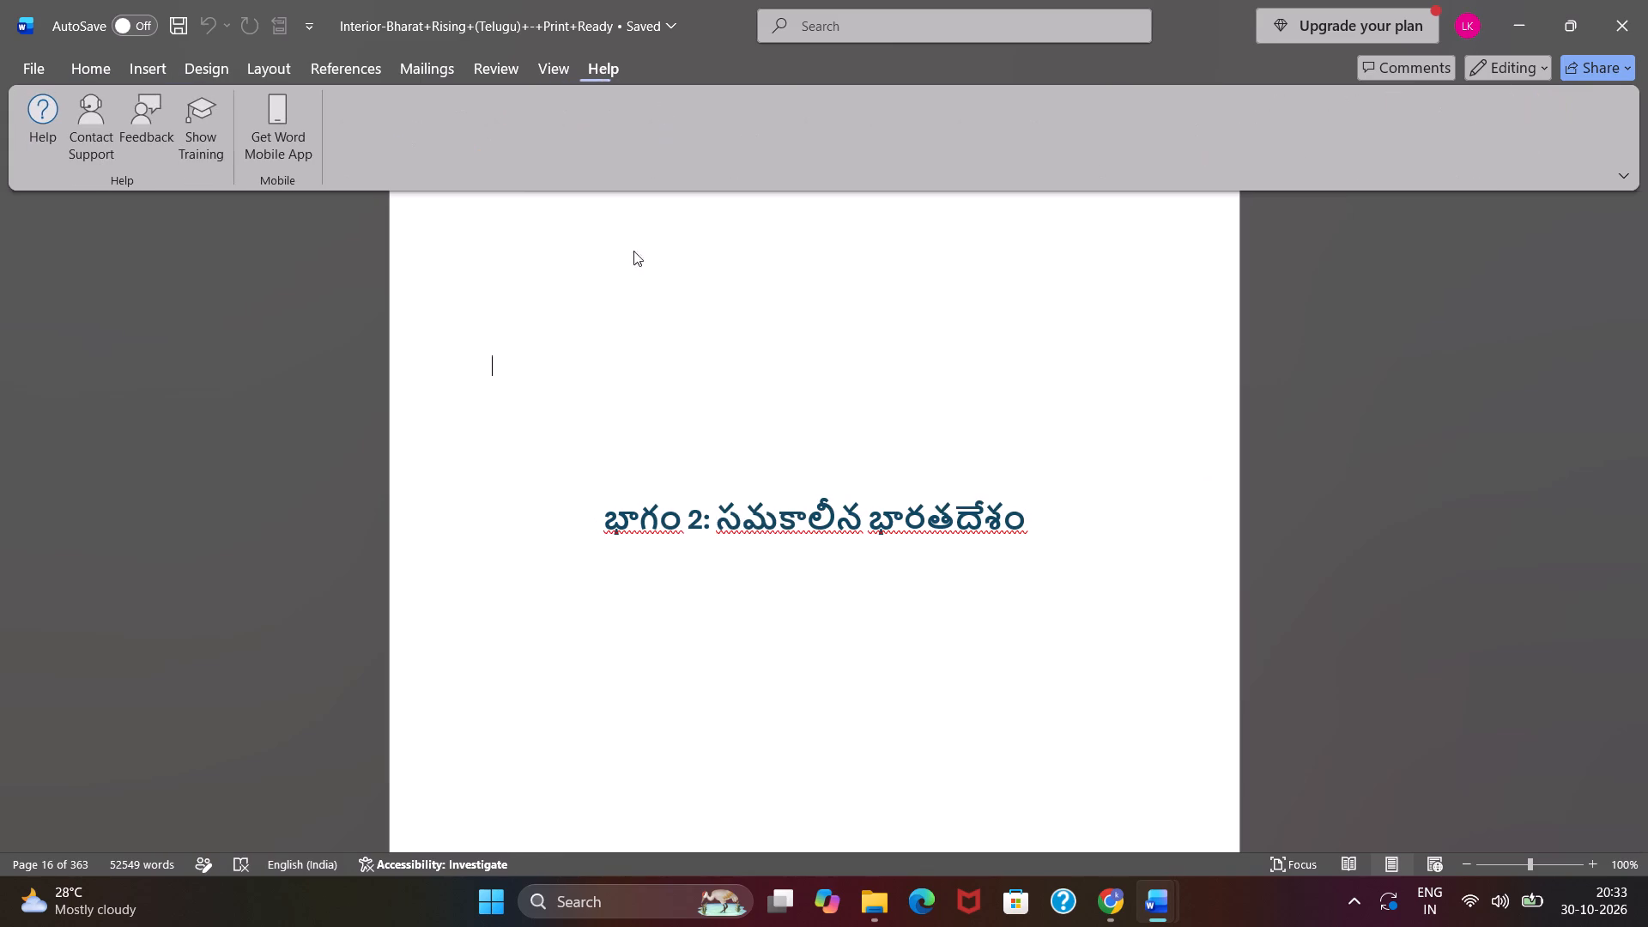
{"action": "scroll", "coordinate": [670, 441], "scroll_direction": "down", "scroll_amount": 20}
{"action": "scroll", "coordinate": [670, 441], "scroll_direction": "down", "scroll_amount": 20}
{"action": "scroll", "coordinate": [670, 441], "scroll_direction": "down", "scroll_amount": 20}
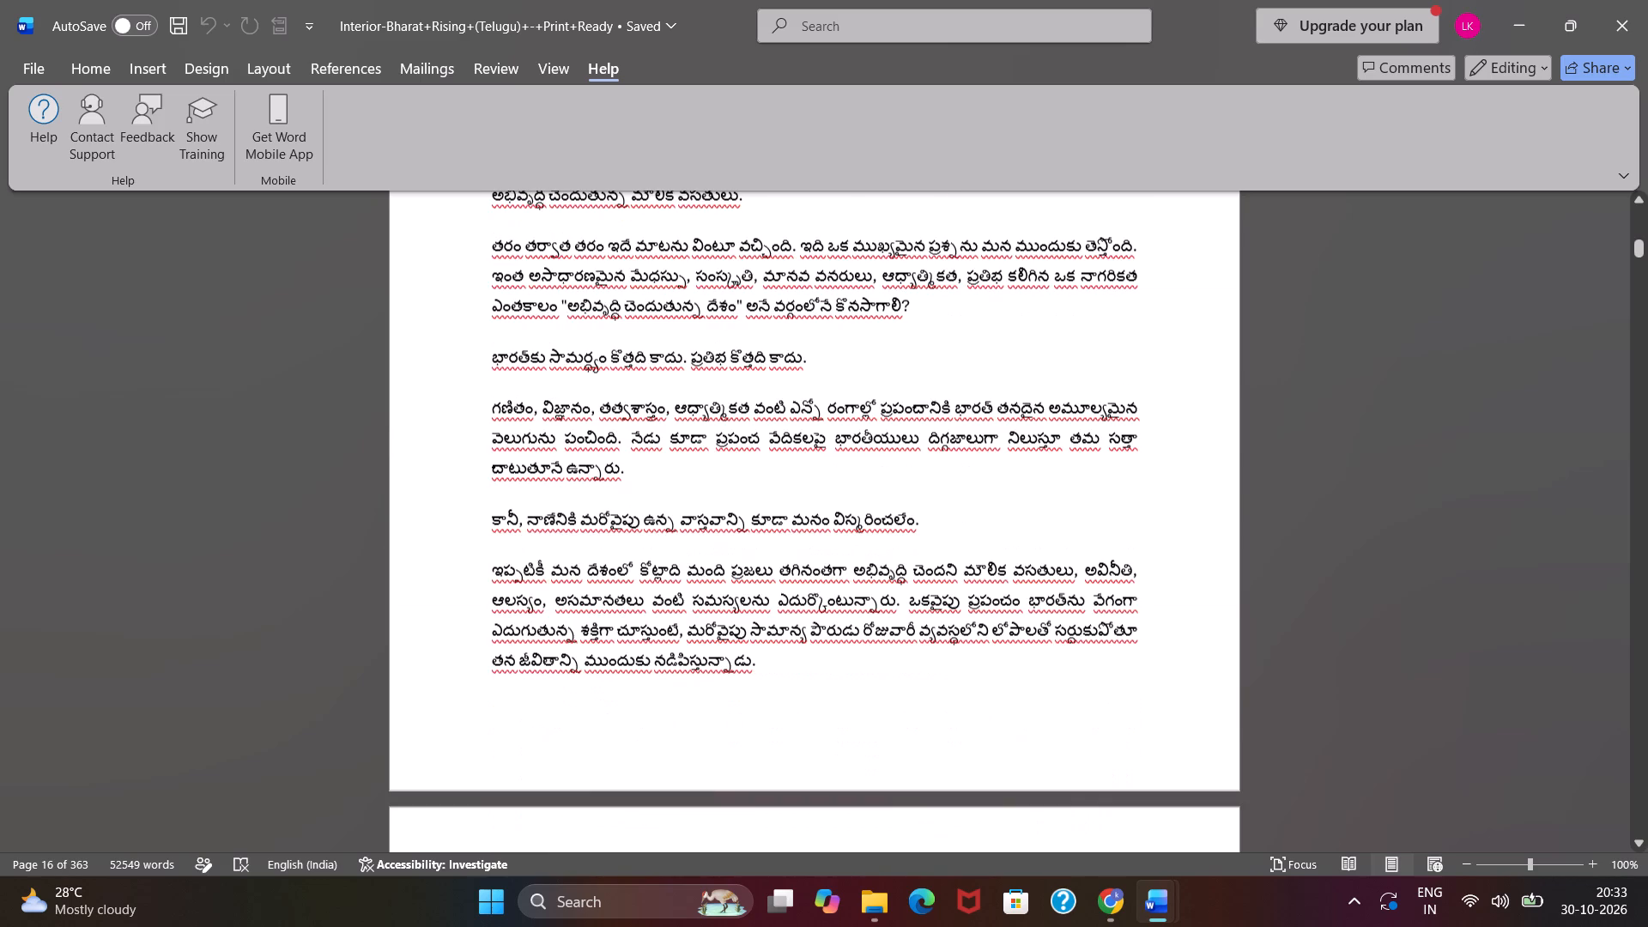
{"action": "left_click", "coordinate": [112, 74]}
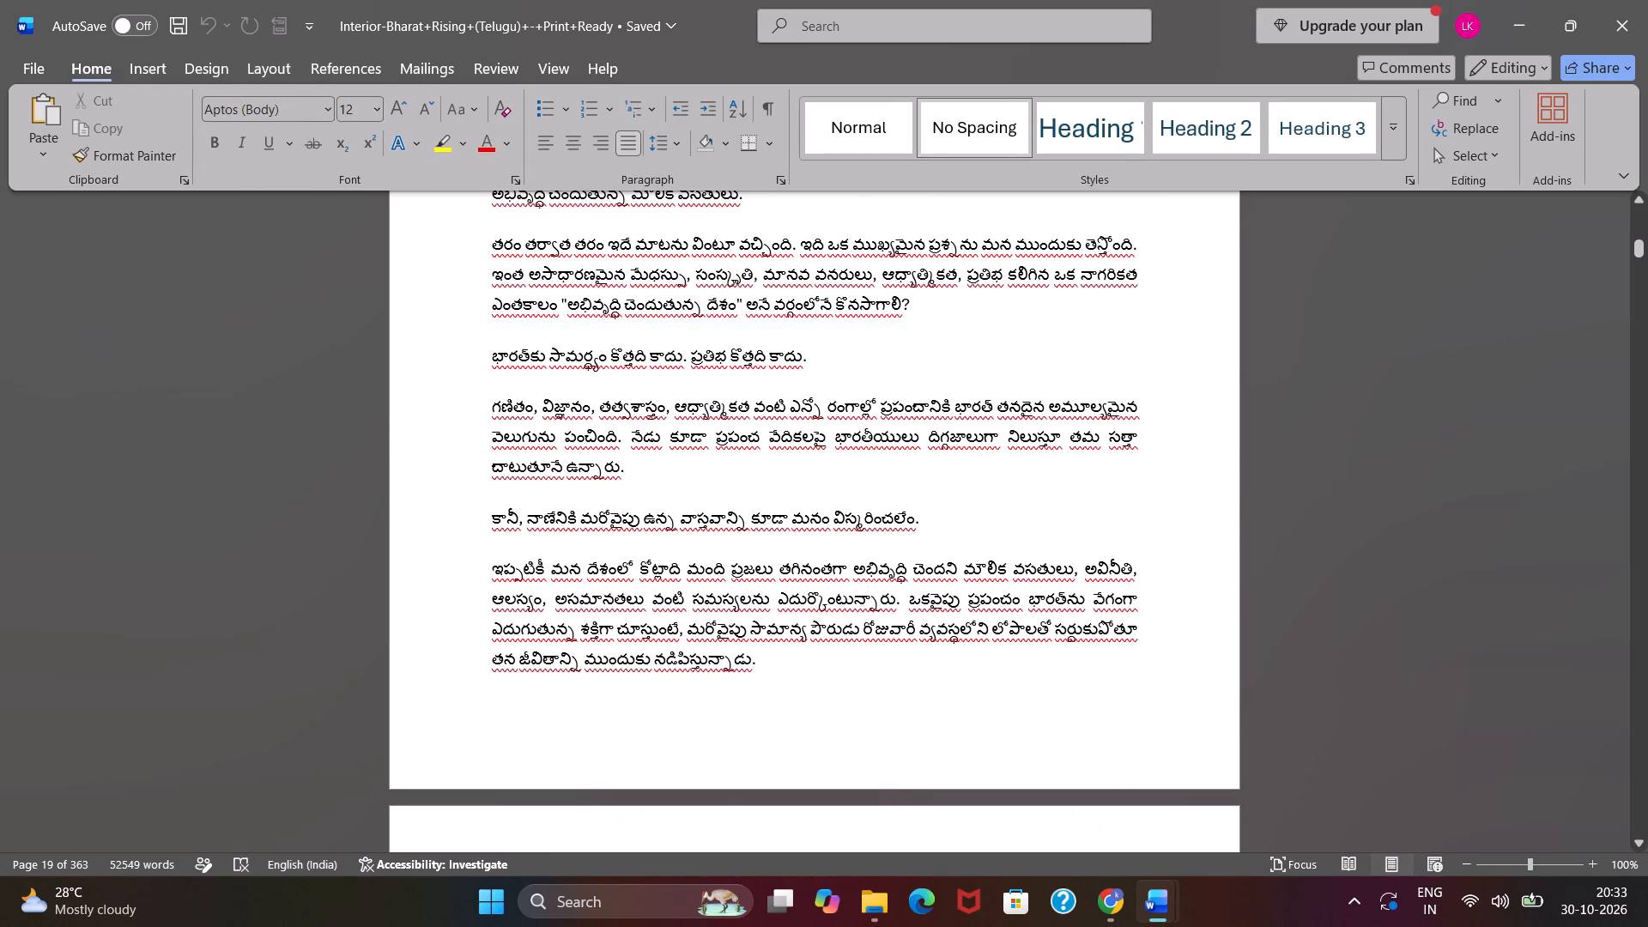
{"action": "left_click", "coordinate": [487, 353]}
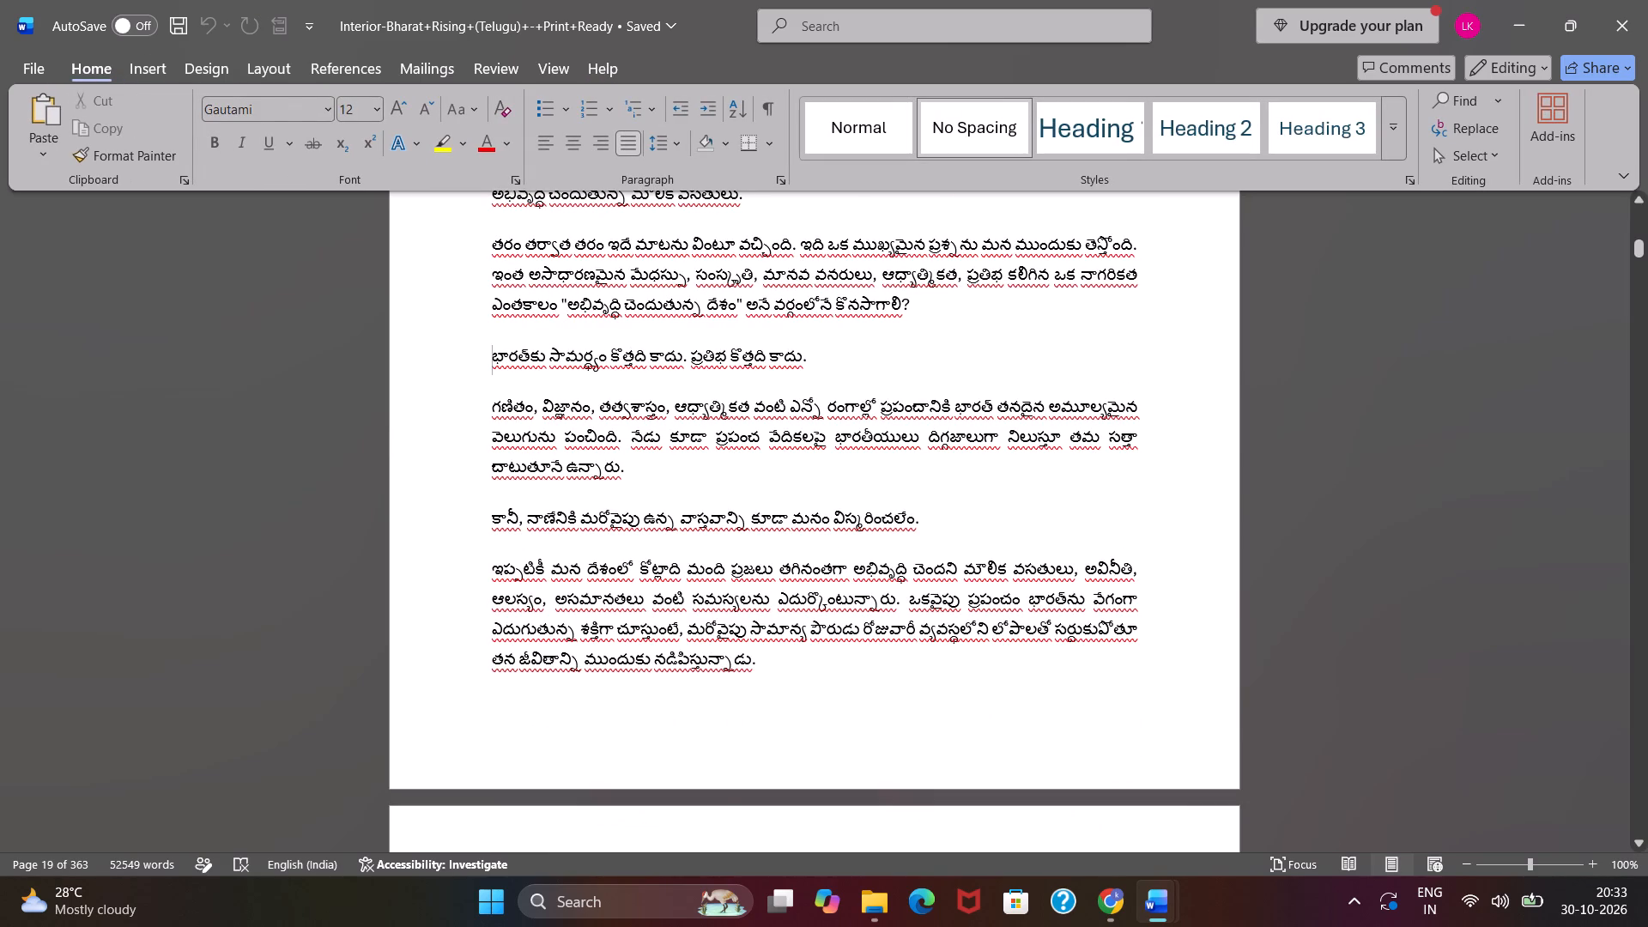
{"action": "left_click", "coordinate": [503, 360]}
{"action": "left_click_drag", "start_coordinate": [503, 360], "coordinate": [516, 379]}
{"action": "left_click_drag", "start_coordinate": [516, 379], "coordinate": [557, 450]}
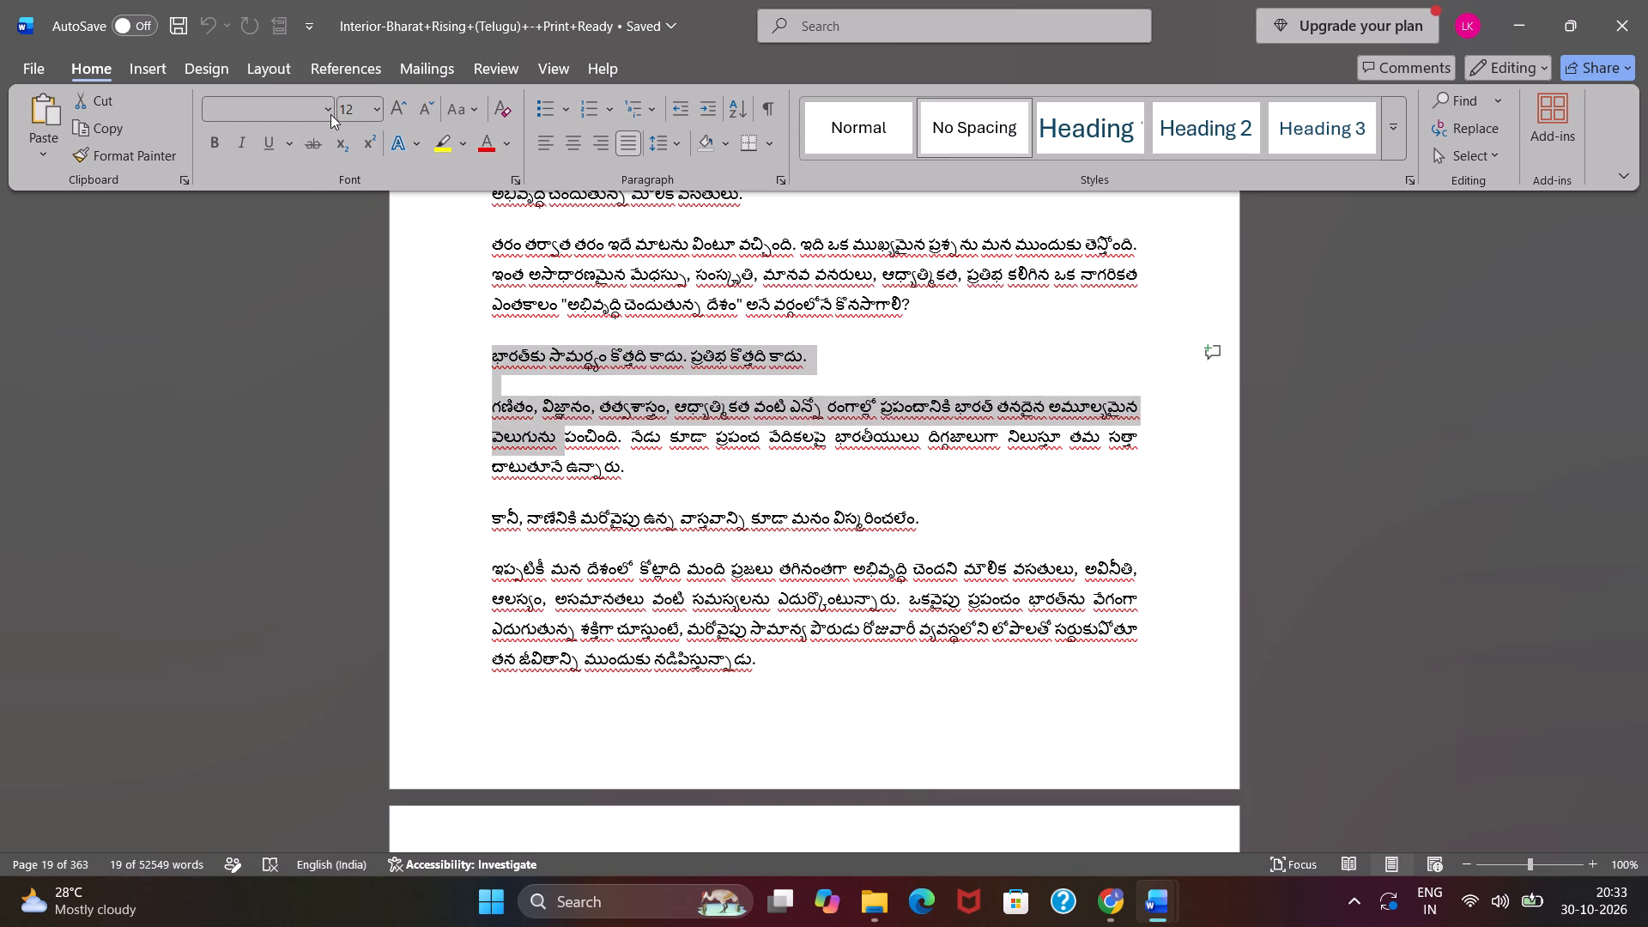
{"action": "left_click", "coordinate": [333, 112]}
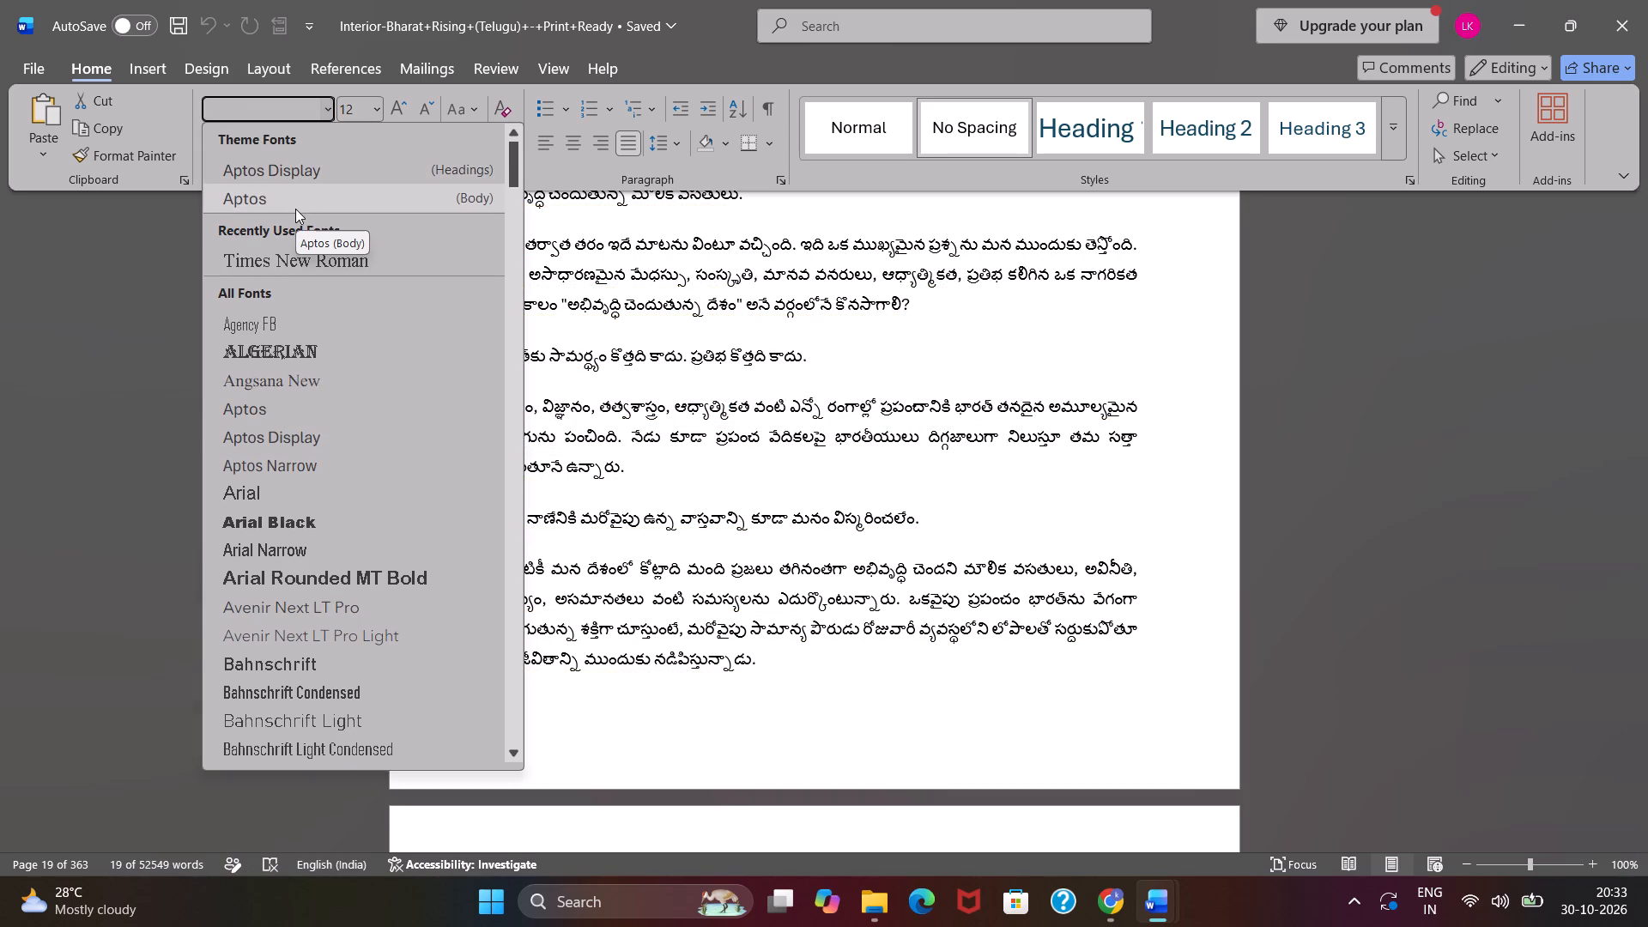
{"action": "left_click", "coordinate": [100, 307]}
Compare the font of the blank lines around the "భారత్‌కు సామర్థ్యం" paragraph on page 19 with the adjacent text's font.
{"action": "left_click", "coordinate": [912, 375]}
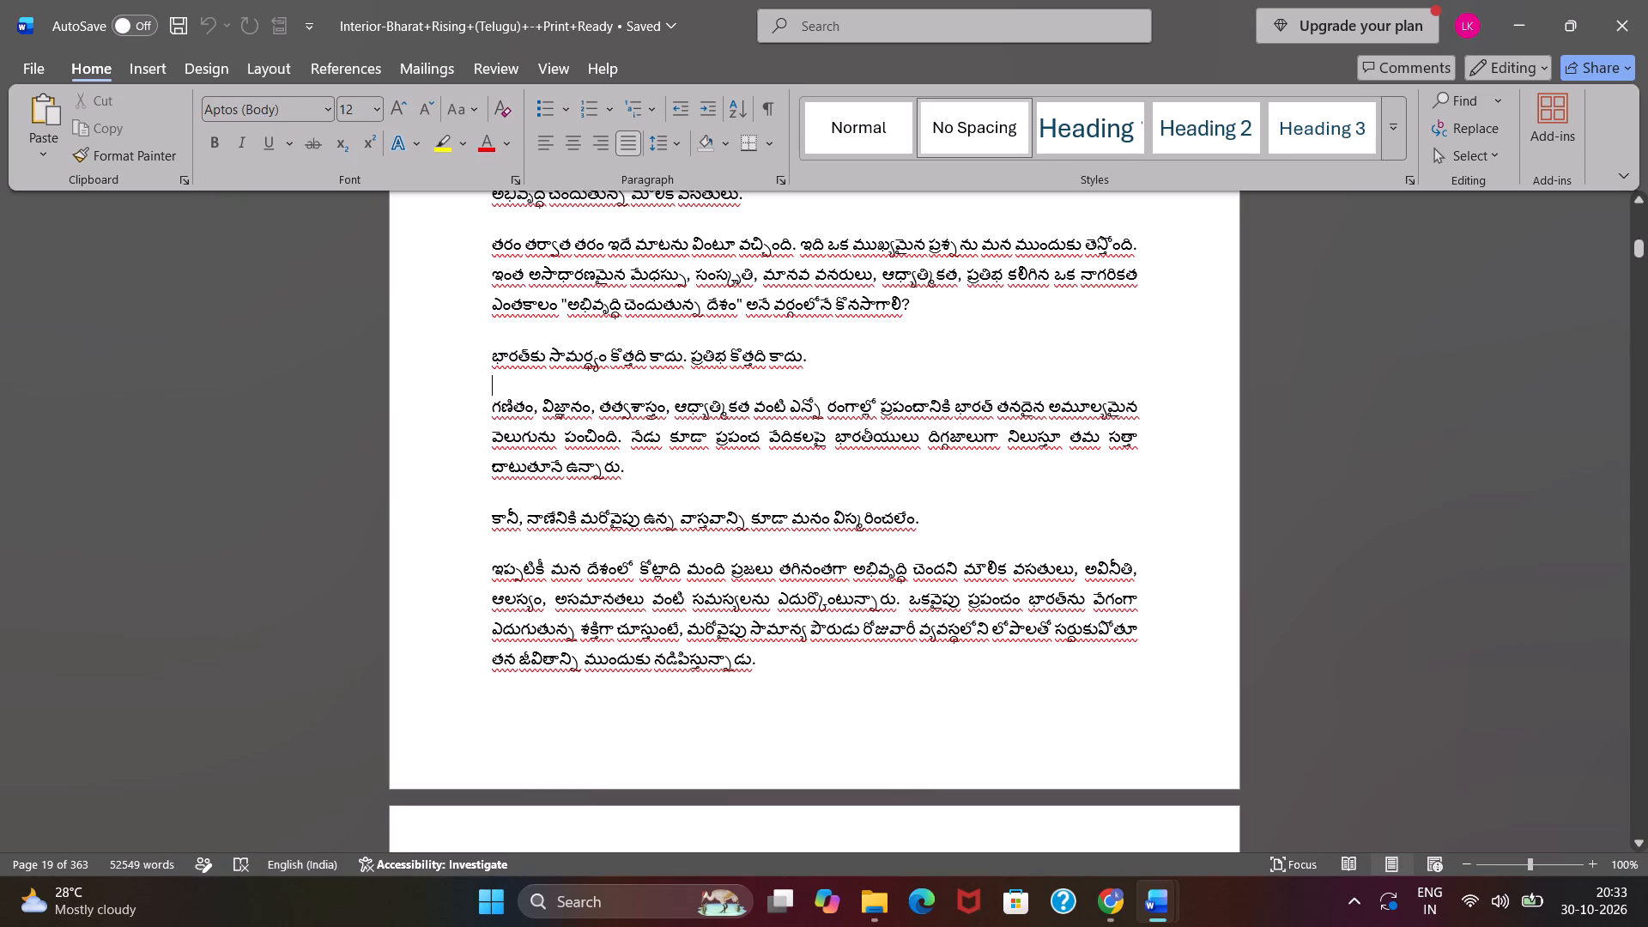
{"action": "left_click", "coordinate": [575, 333]}
{"action": "left_click", "coordinate": [547, 307]}
{"action": "left_click", "coordinate": [551, 340]}
{"action": "left_click_drag", "start_coordinate": [627, 339], "coordinate": [556, 334]}
{"action": "left_click_drag", "start_coordinate": [548, 367], "coordinate": [624, 366]}
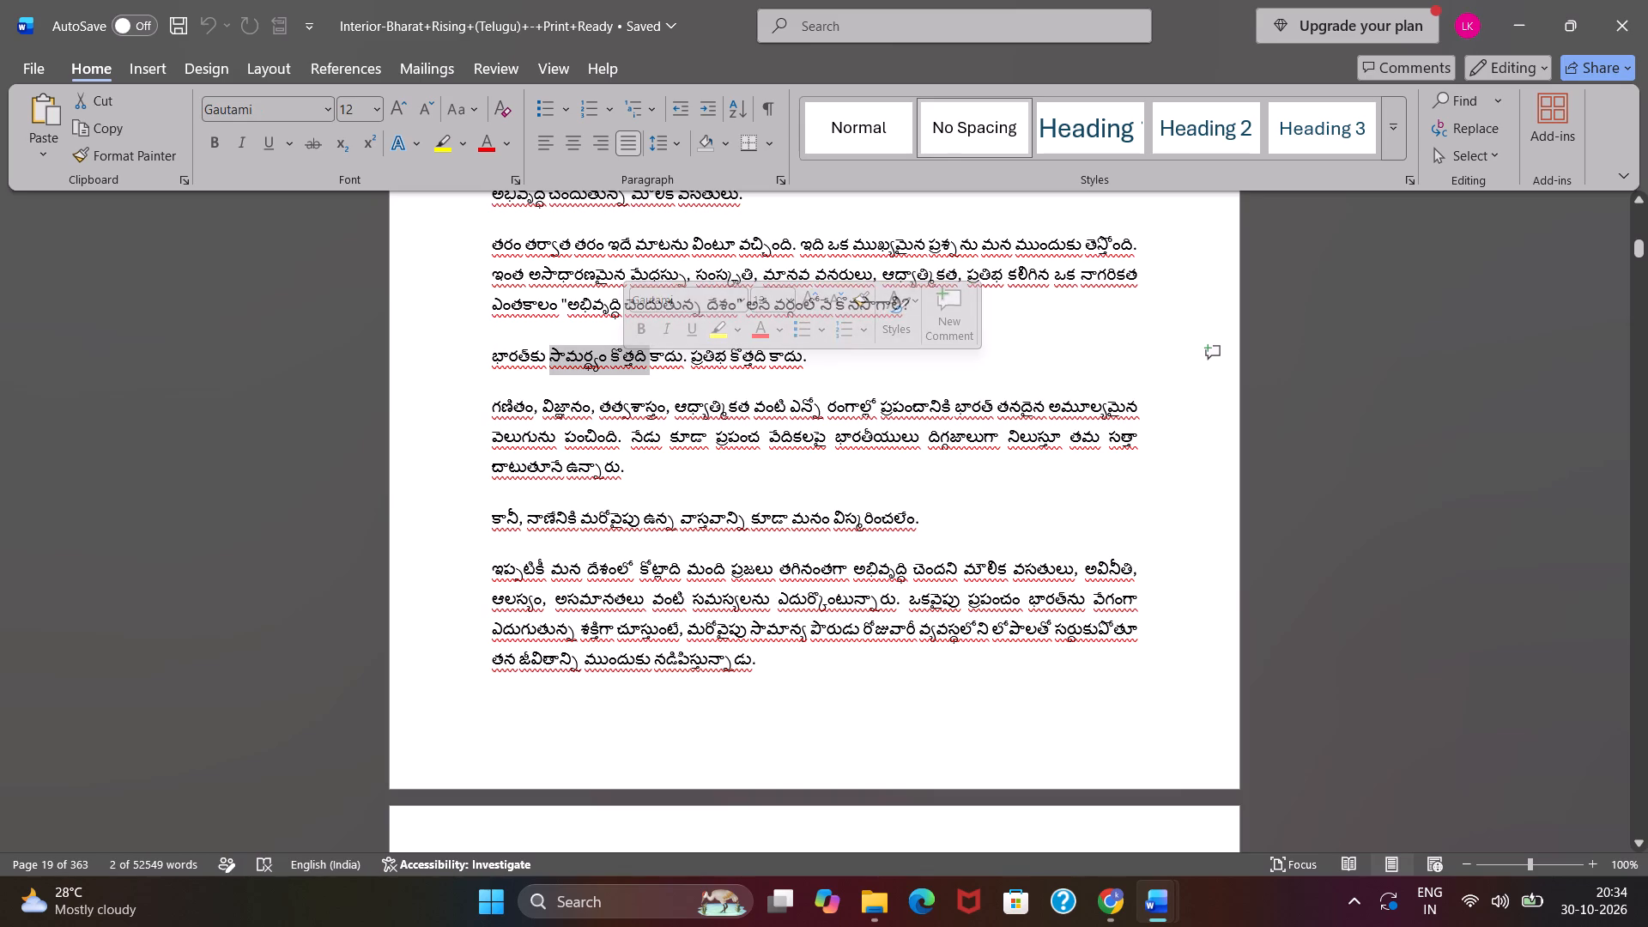
{"action": "left_click", "coordinate": [597, 393]}
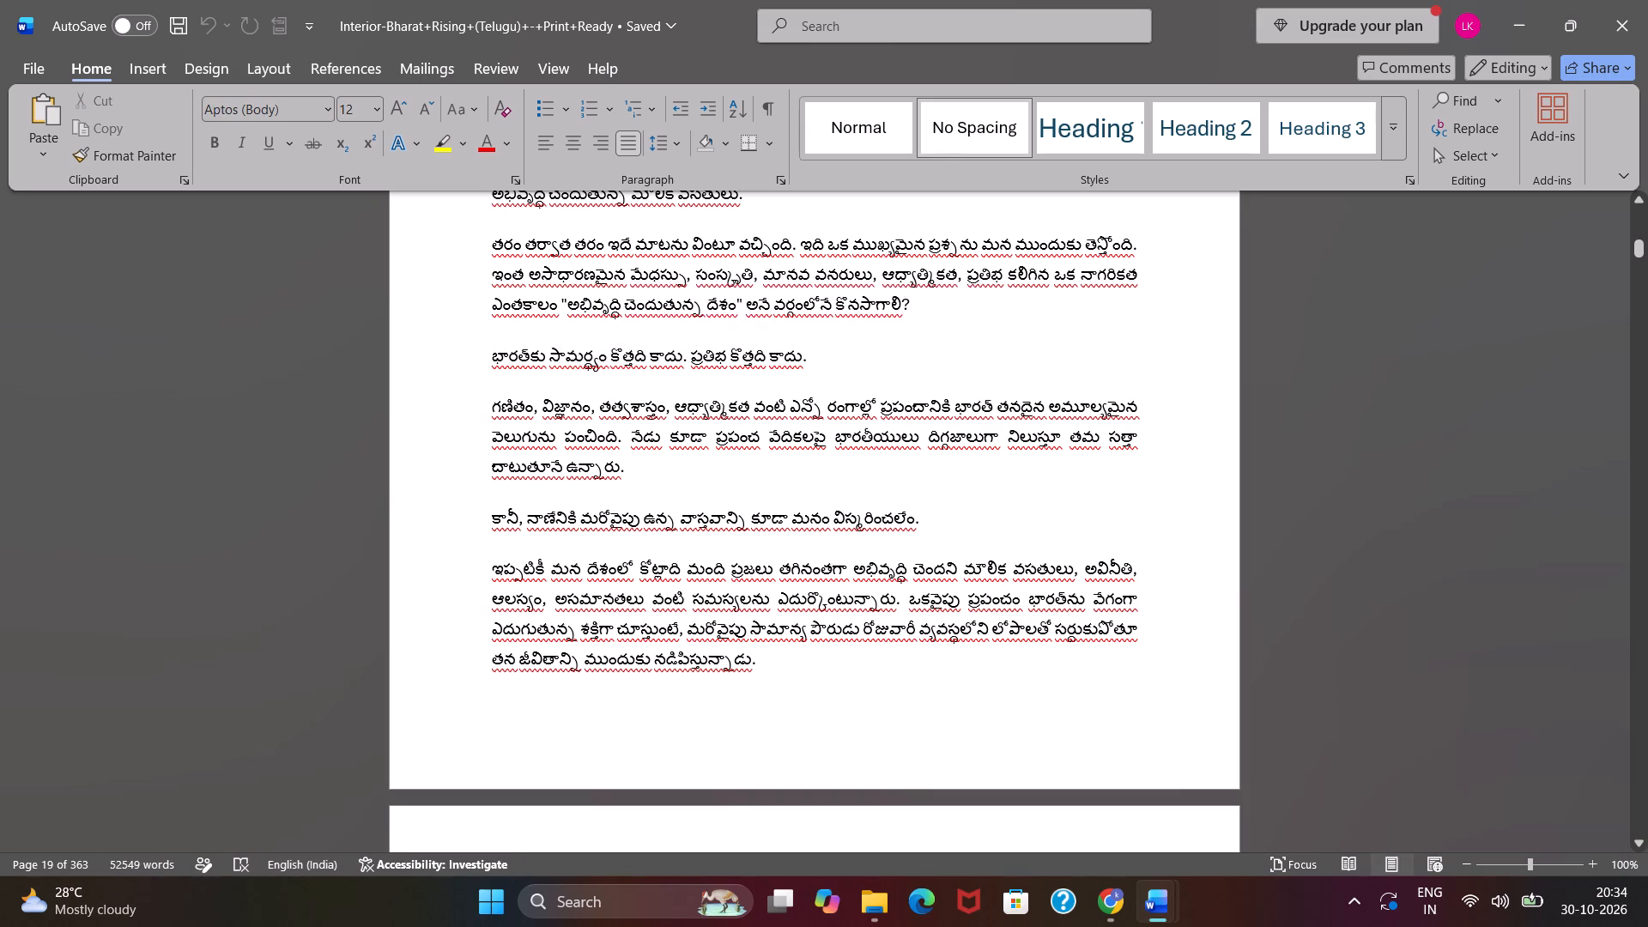
{"action": "left_click", "coordinate": [584, 336]}
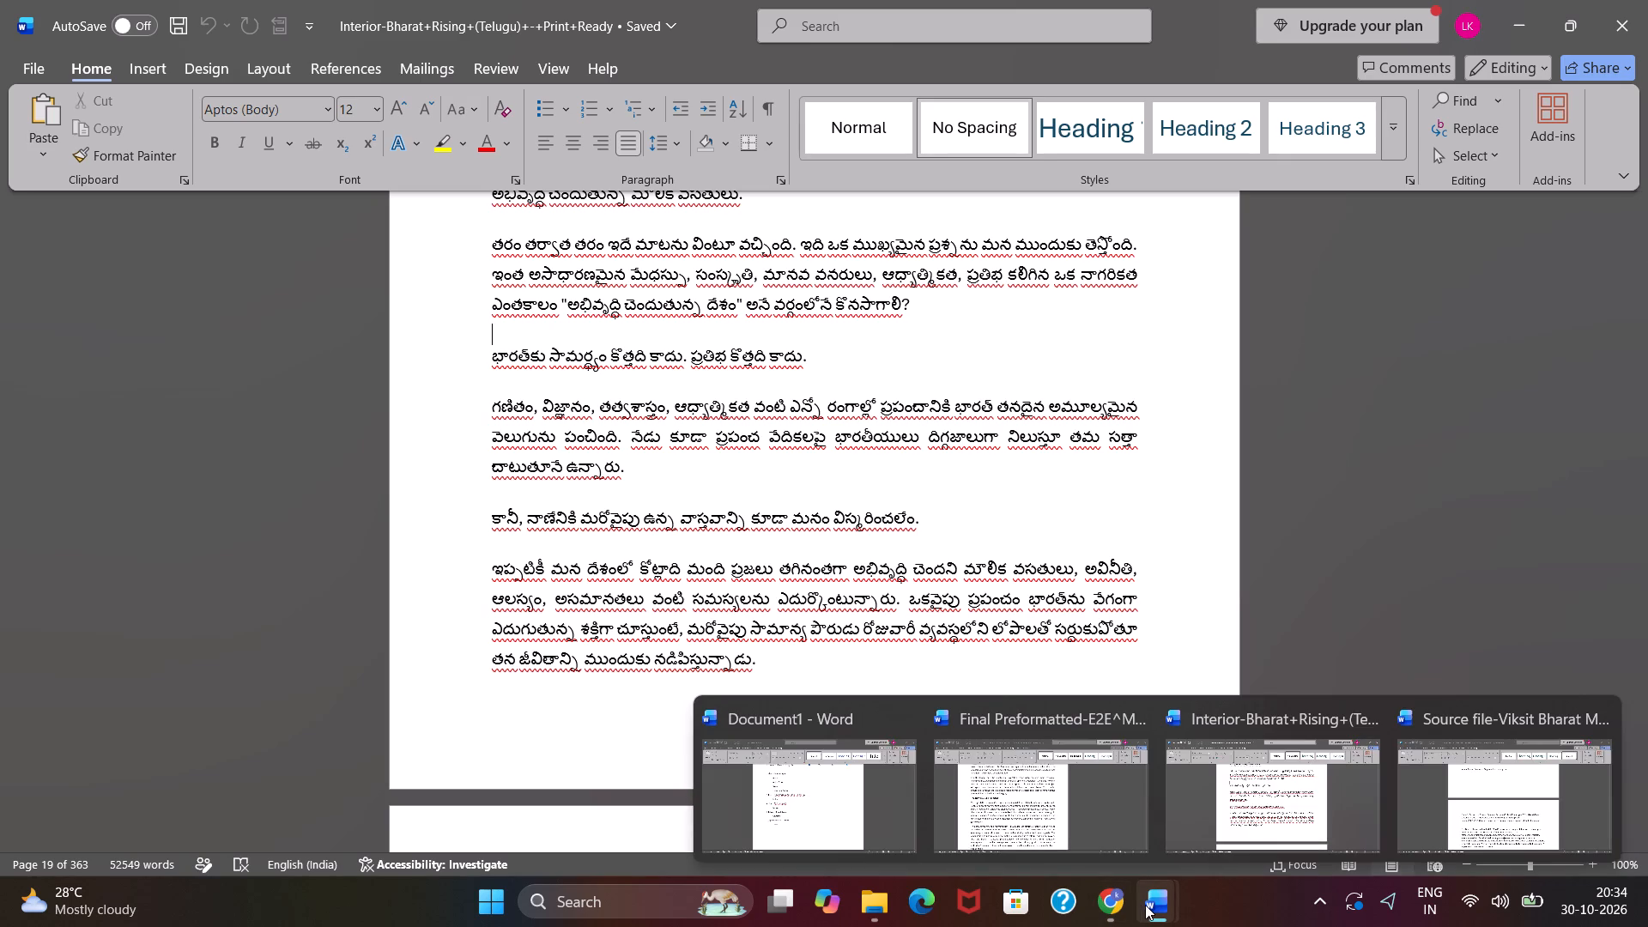
In Document1, add Aptos as a second font bullet under Telugu – Bharat Rising, after Gautami.
{"action": "left_click", "coordinate": [837, 803]}
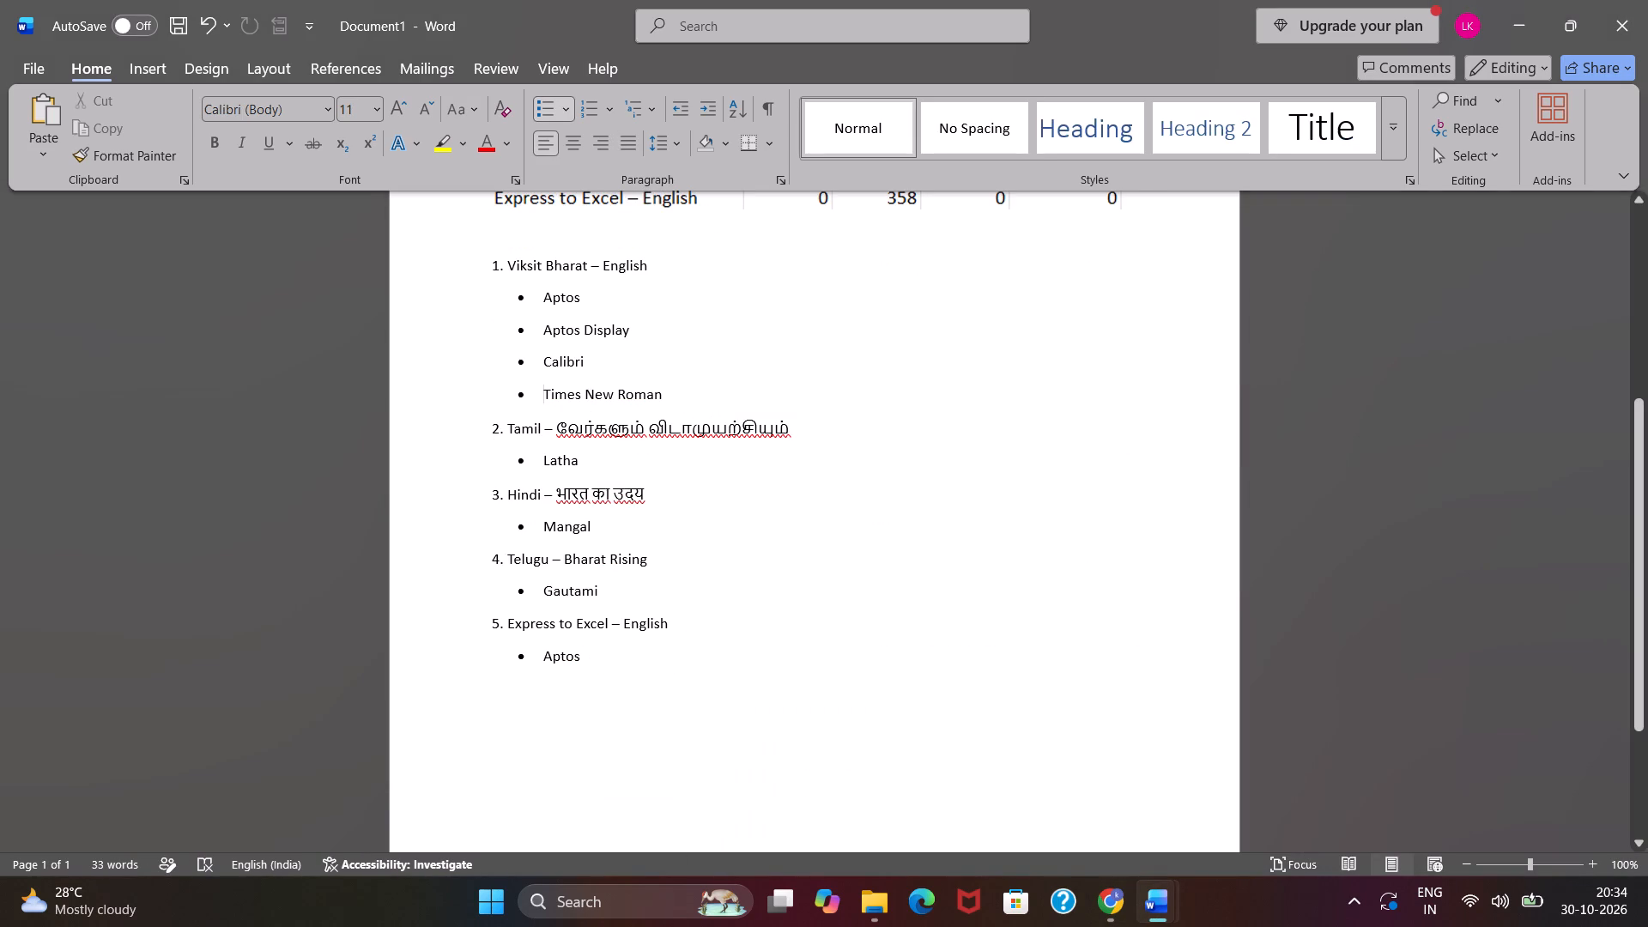
{"action": "left_click", "coordinate": [609, 585]}
{"action": "key", "text": "Return"}
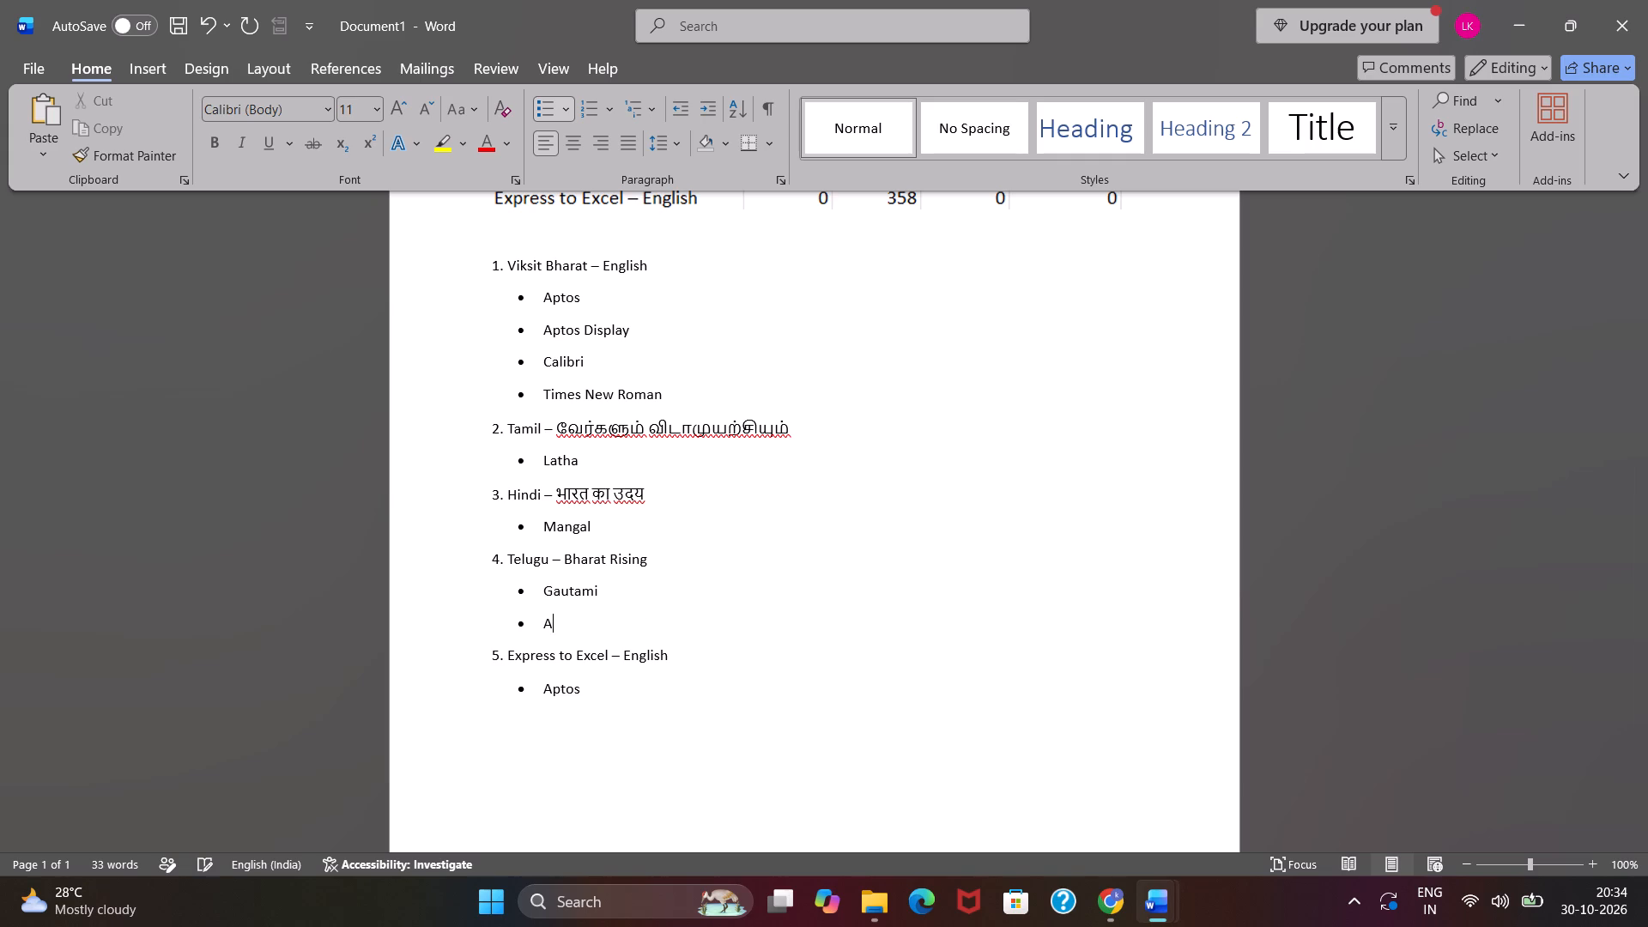
{"action": "type", "text": "ptos"}
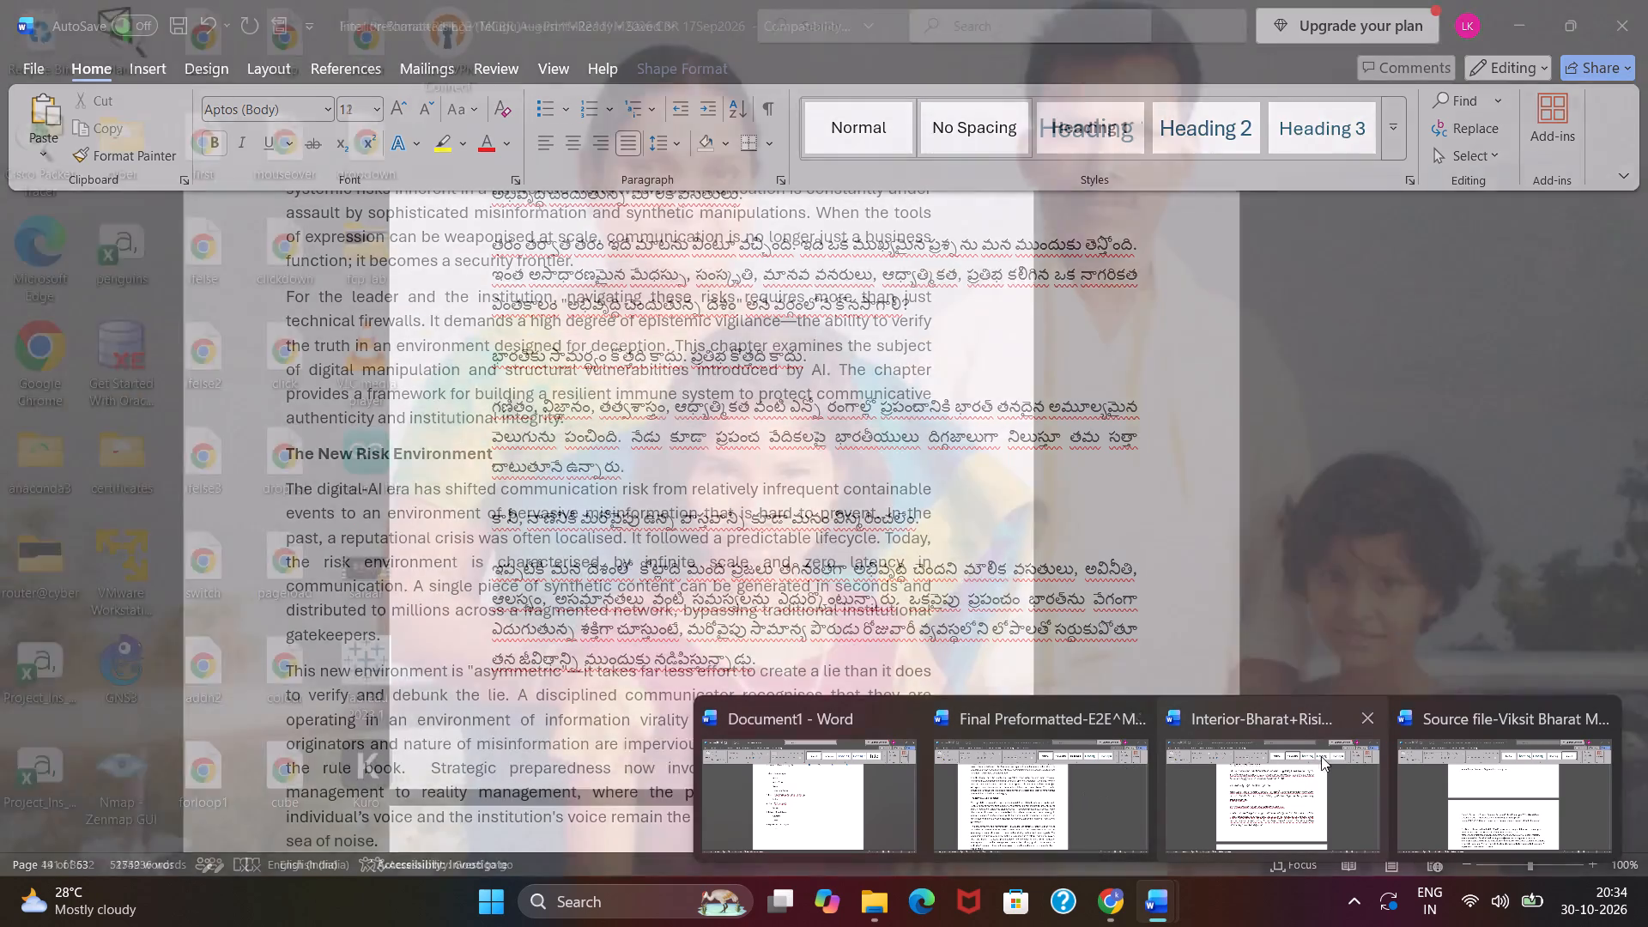
Close the Telugu Bharat Rising manuscript.
{"action": "left_click", "coordinate": [1359, 714]}
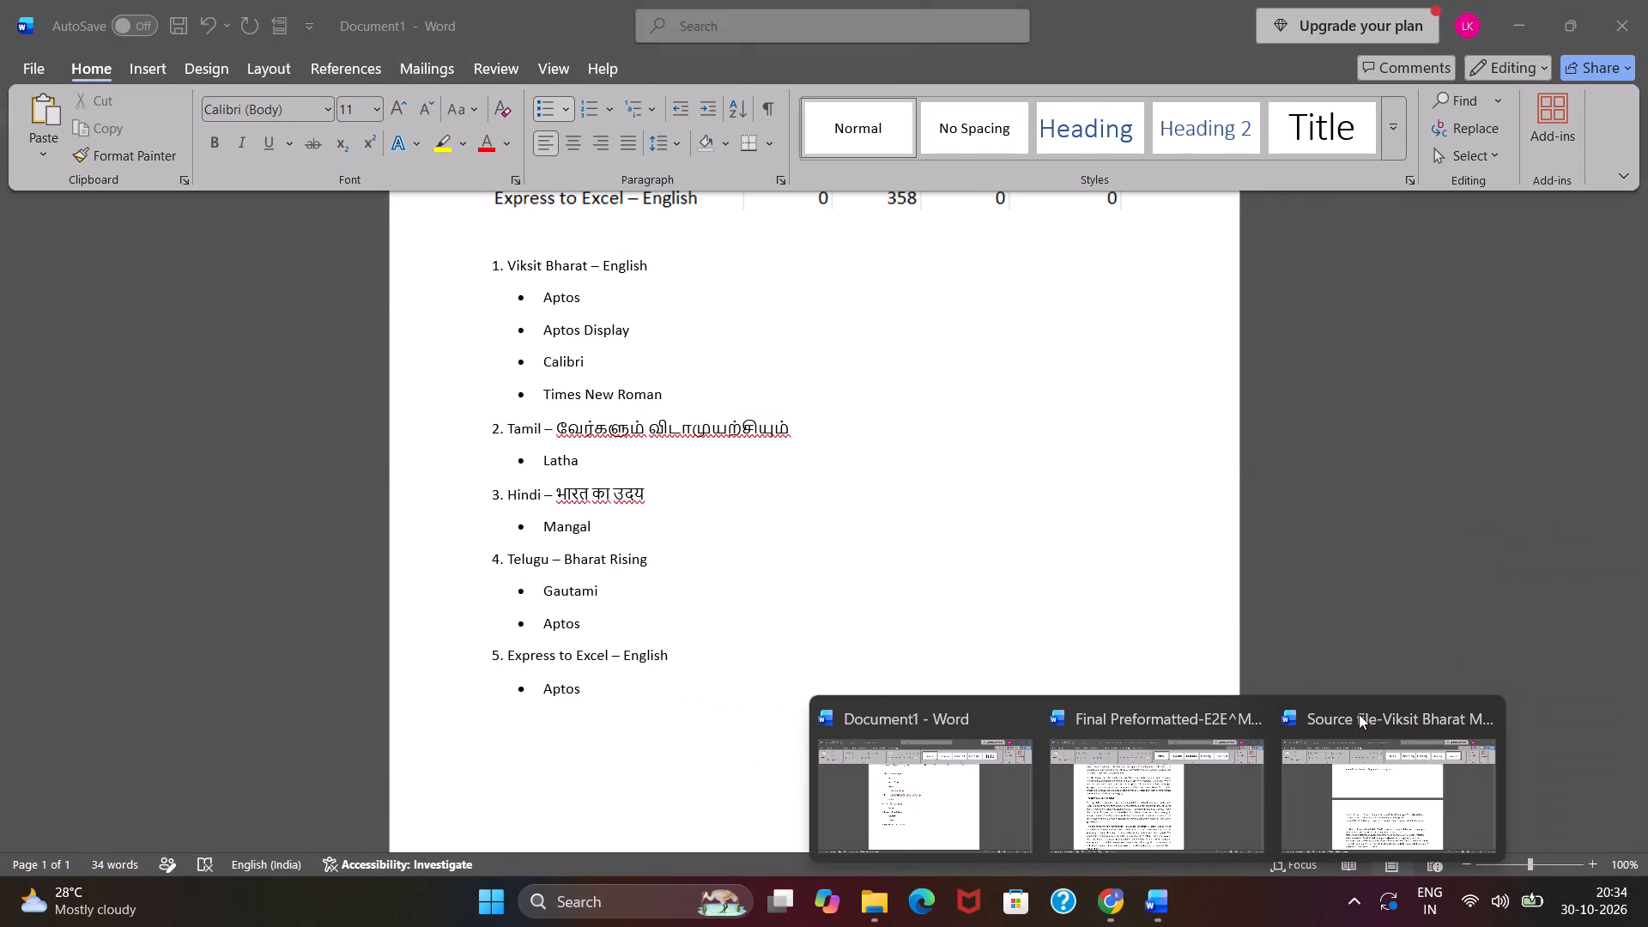
In the Viksit Bharat source file, check the font of the blank line before the Jal Shakti Ministry reference on page 145.
{"action": "left_click", "coordinate": [1347, 803]}
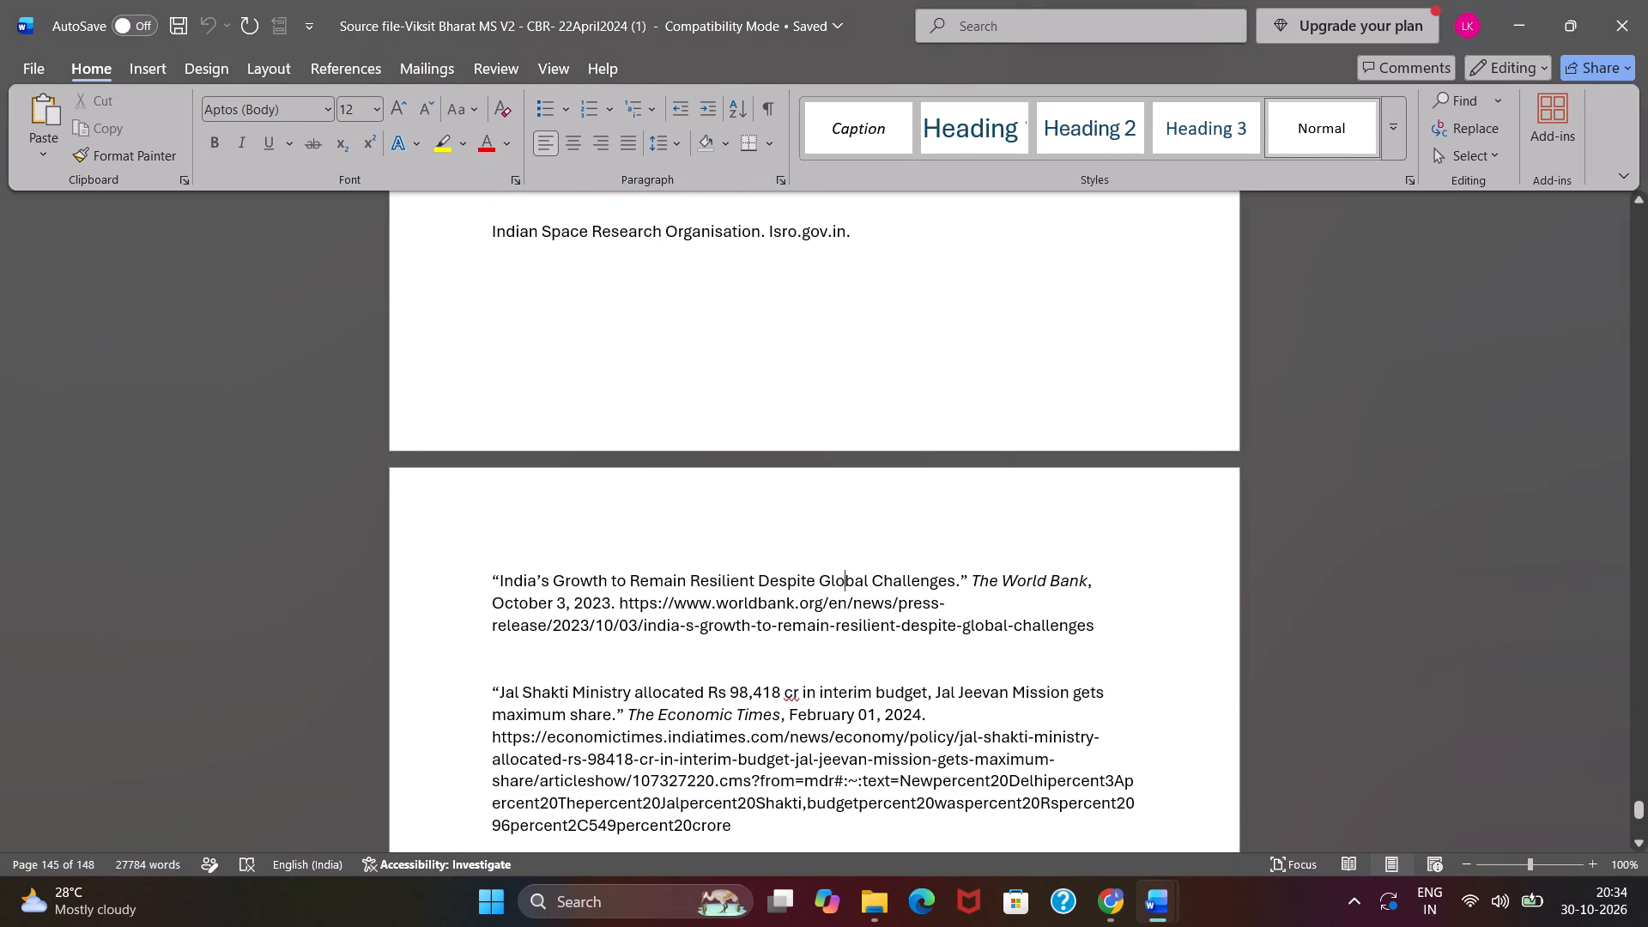
{"action": "left_click", "coordinate": [576, 661]}
Open the Tamil source manuscript and check the fonts of its முகவுரை heading, அறிமுகம் heading and page 5 body text.
{"action": "left_click", "coordinate": [863, 892]}
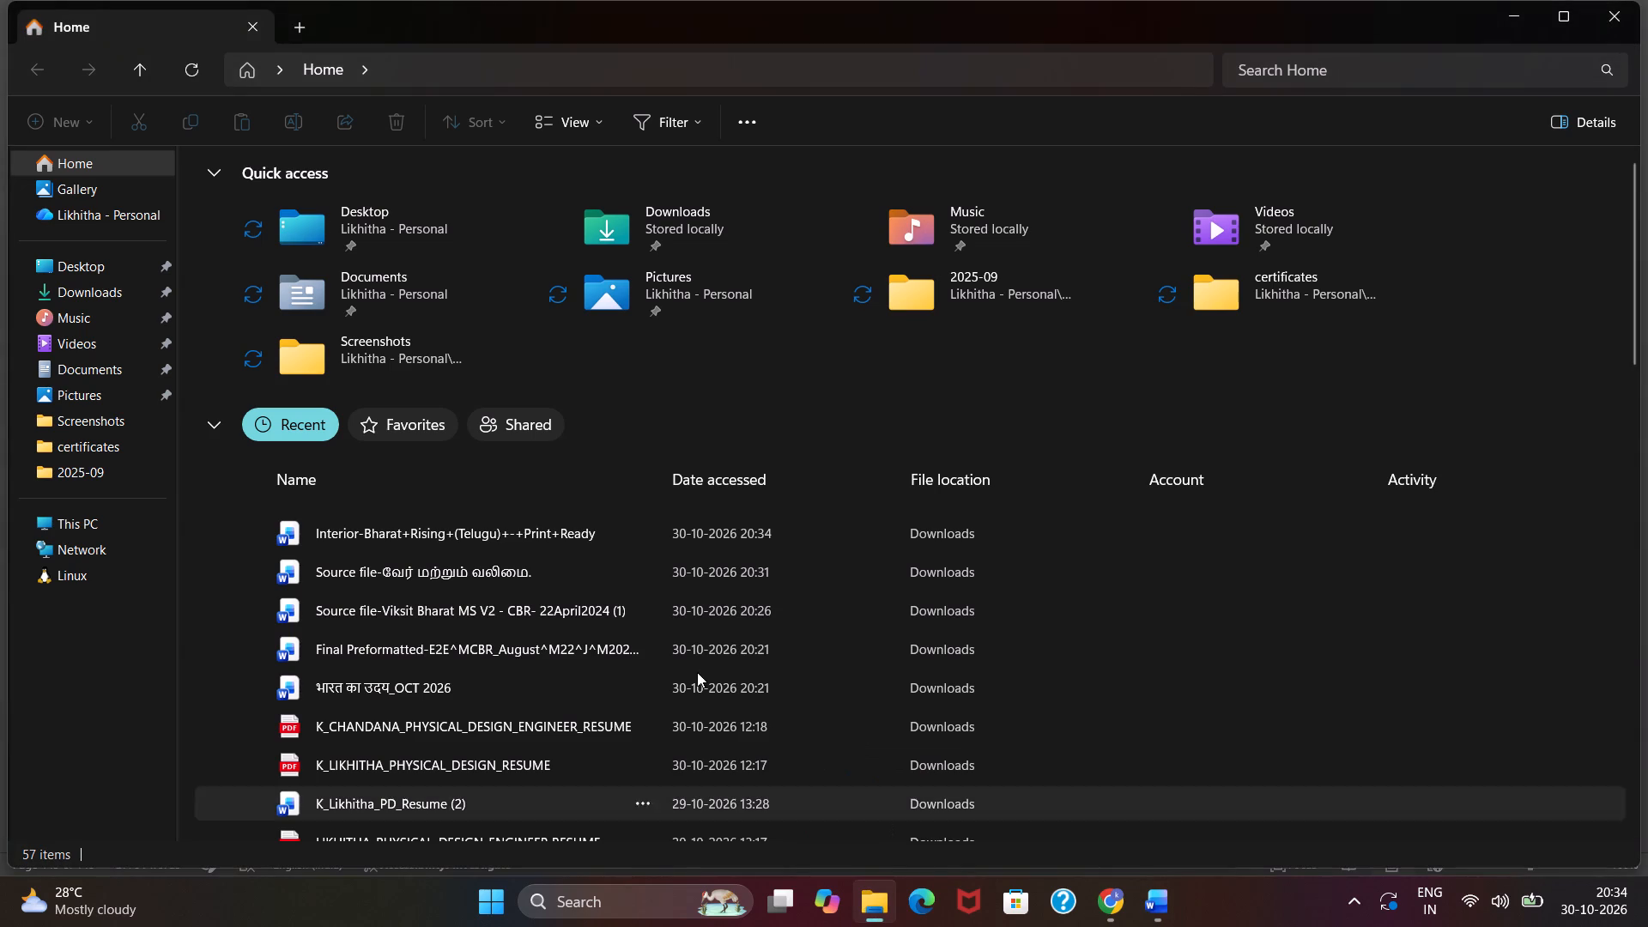
{"action": "double_click", "coordinate": [374, 571]}
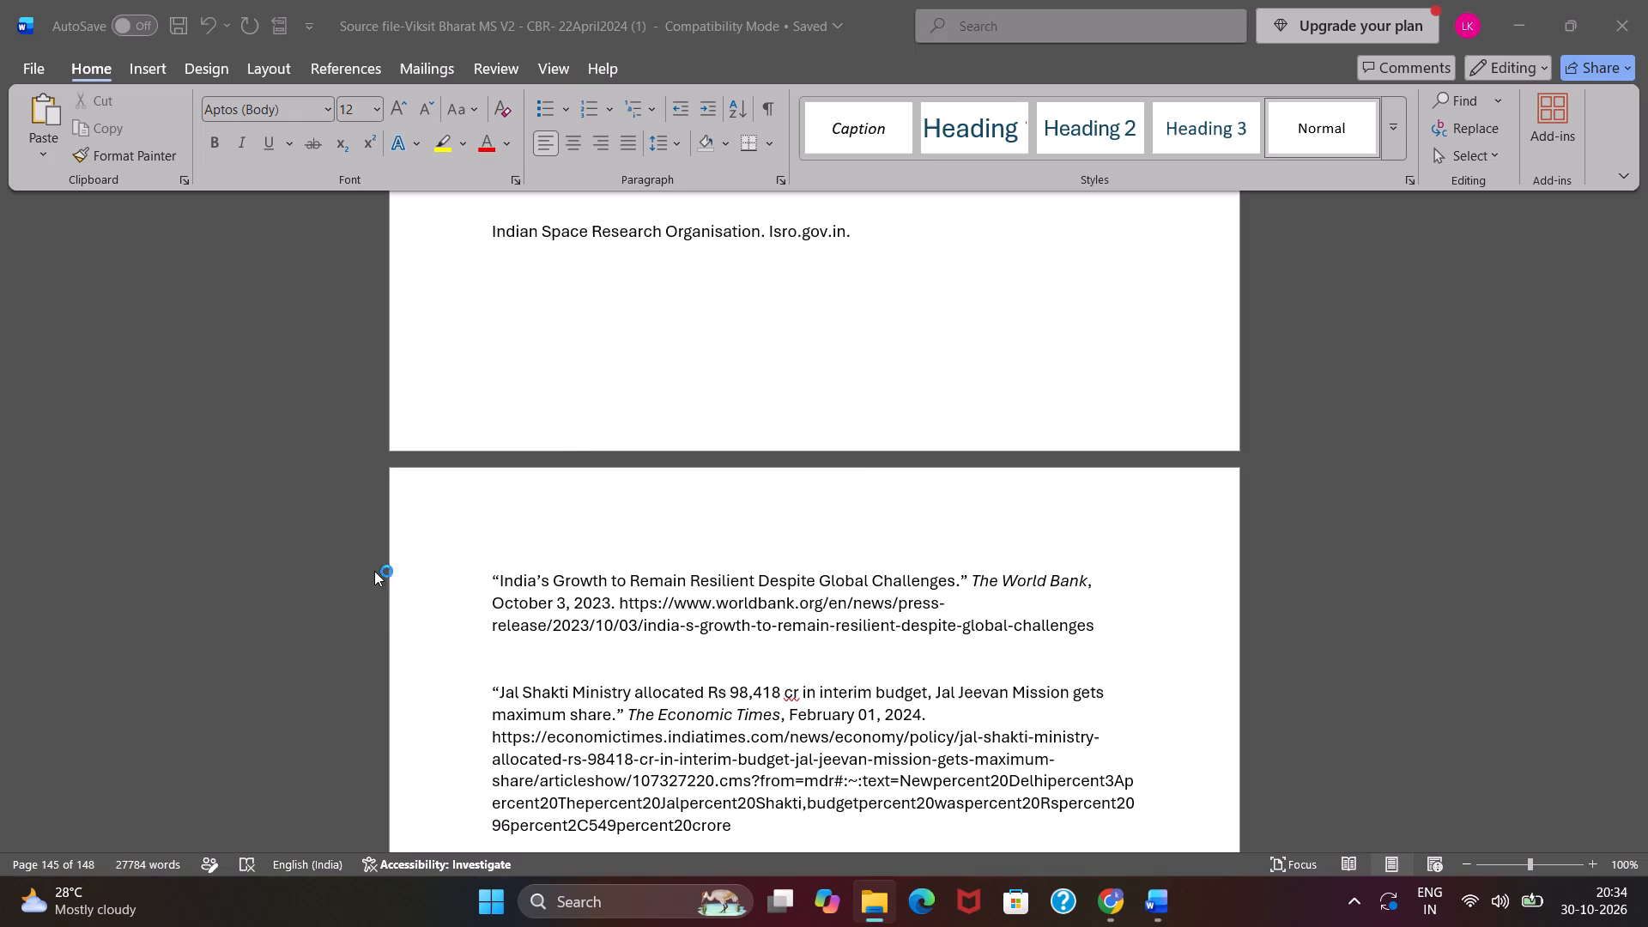
{"action": "scroll", "coordinate": [714, 626], "scroll_direction": "down", "scroll_amount": 6}
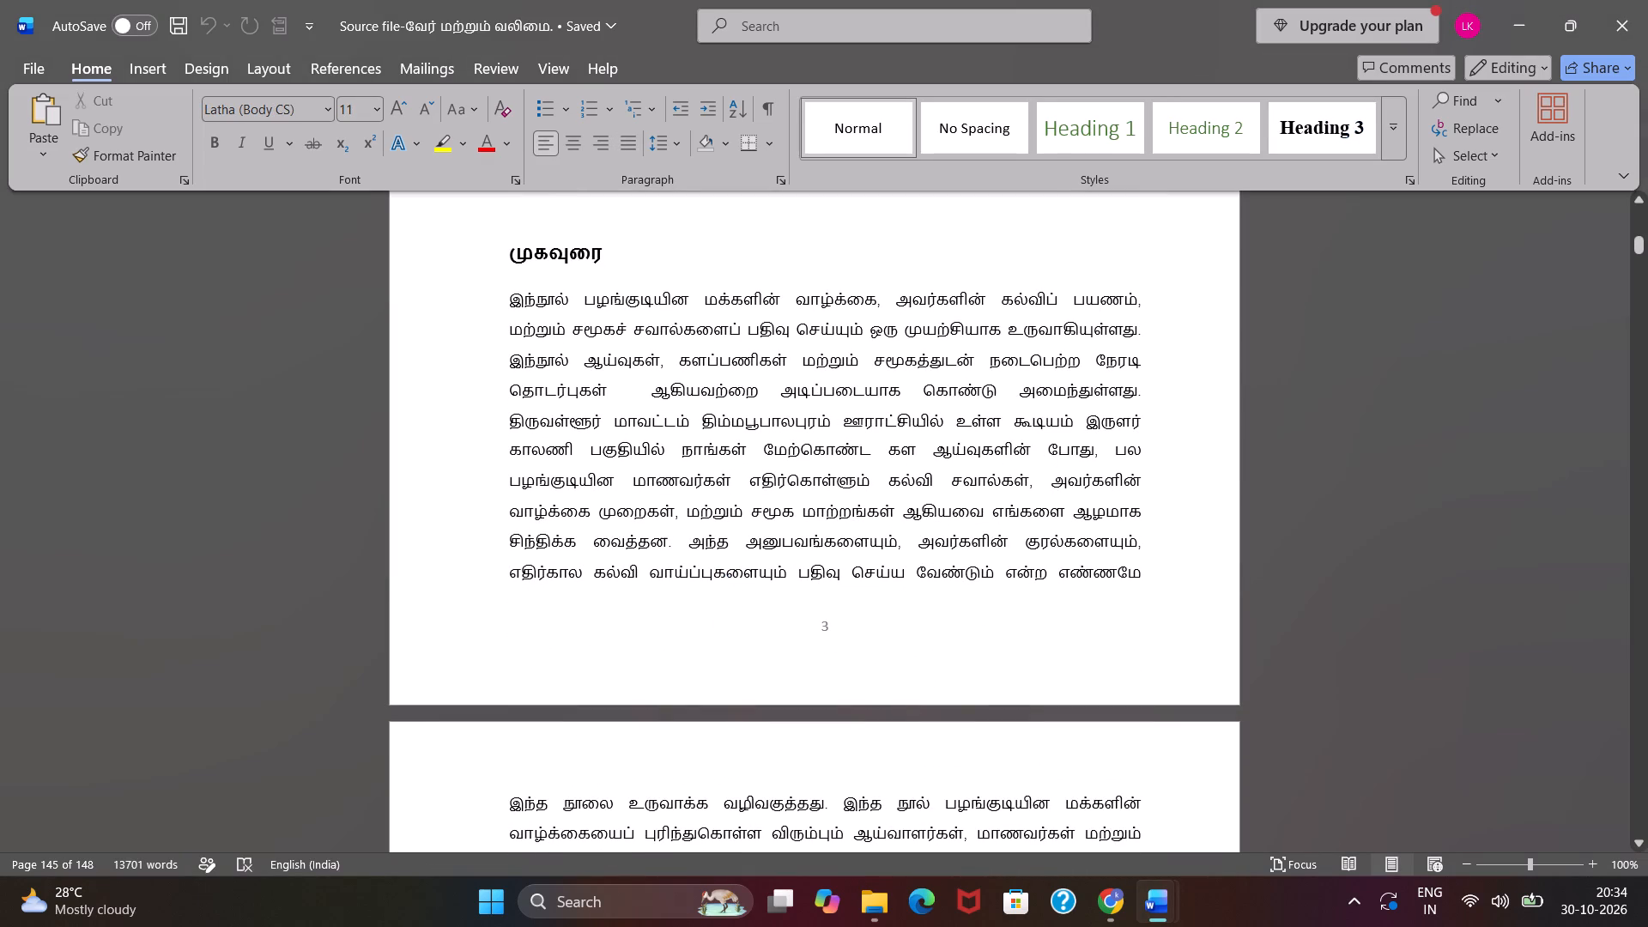
{"action": "left_click", "coordinate": [549, 270]}
{"action": "scroll", "coordinate": [591, 738], "scroll_direction": "down", "scroll_amount": 4}
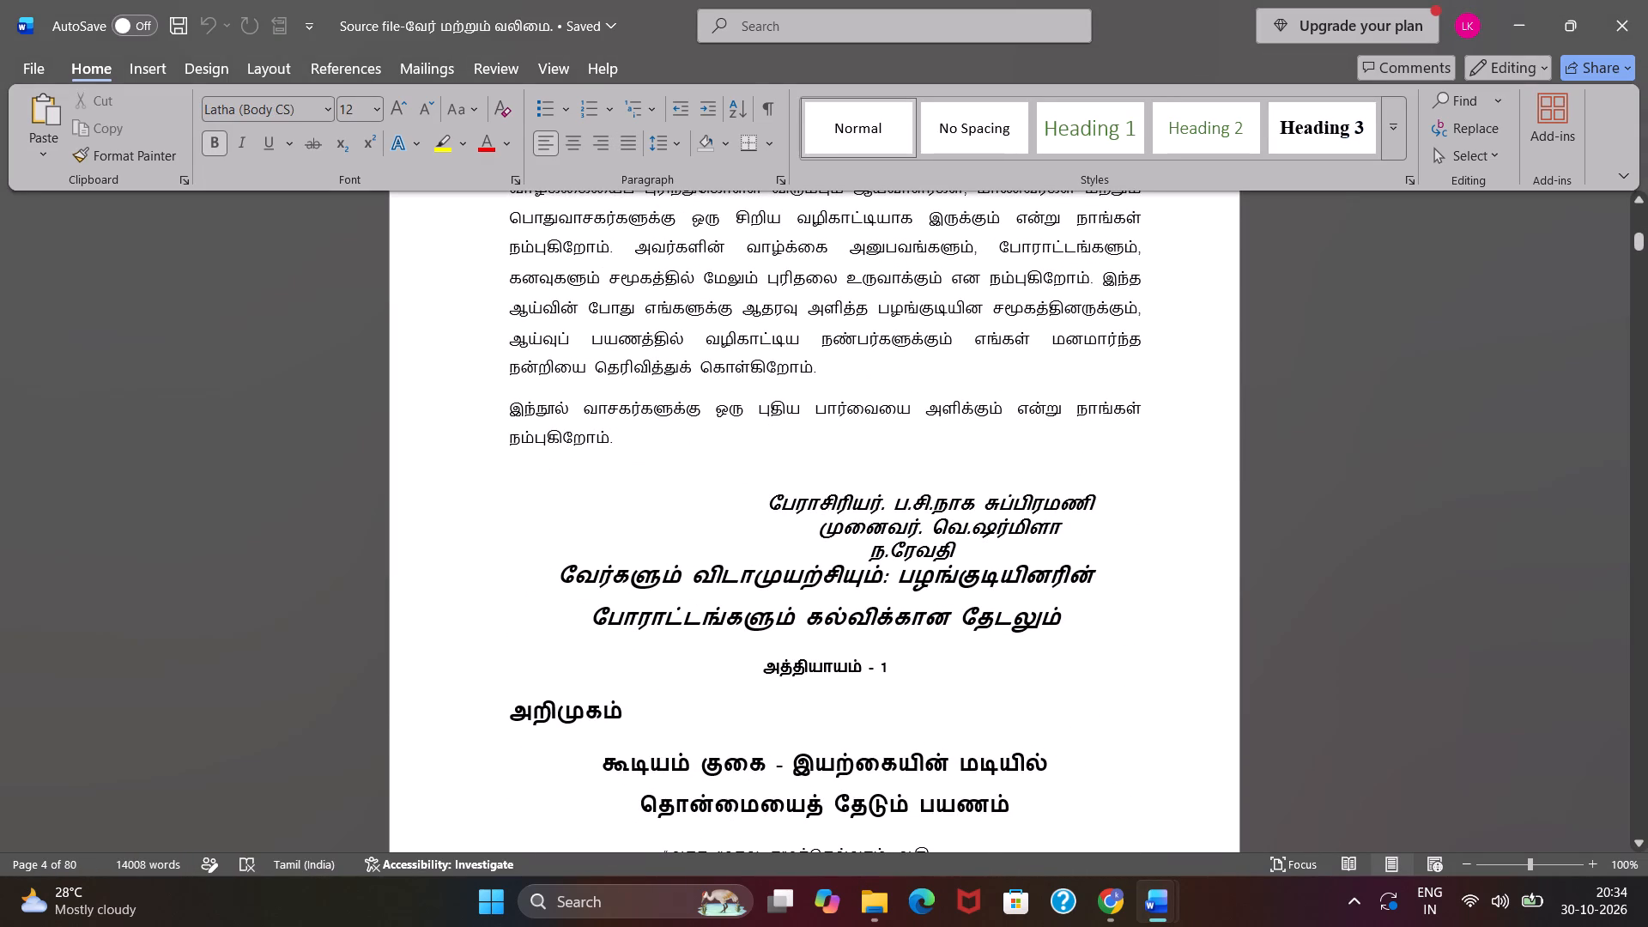
{"action": "left_click", "coordinate": [587, 743]}
{"action": "scroll", "coordinate": [587, 743], "scroll_direction": "down", "scroll_amount": 5}
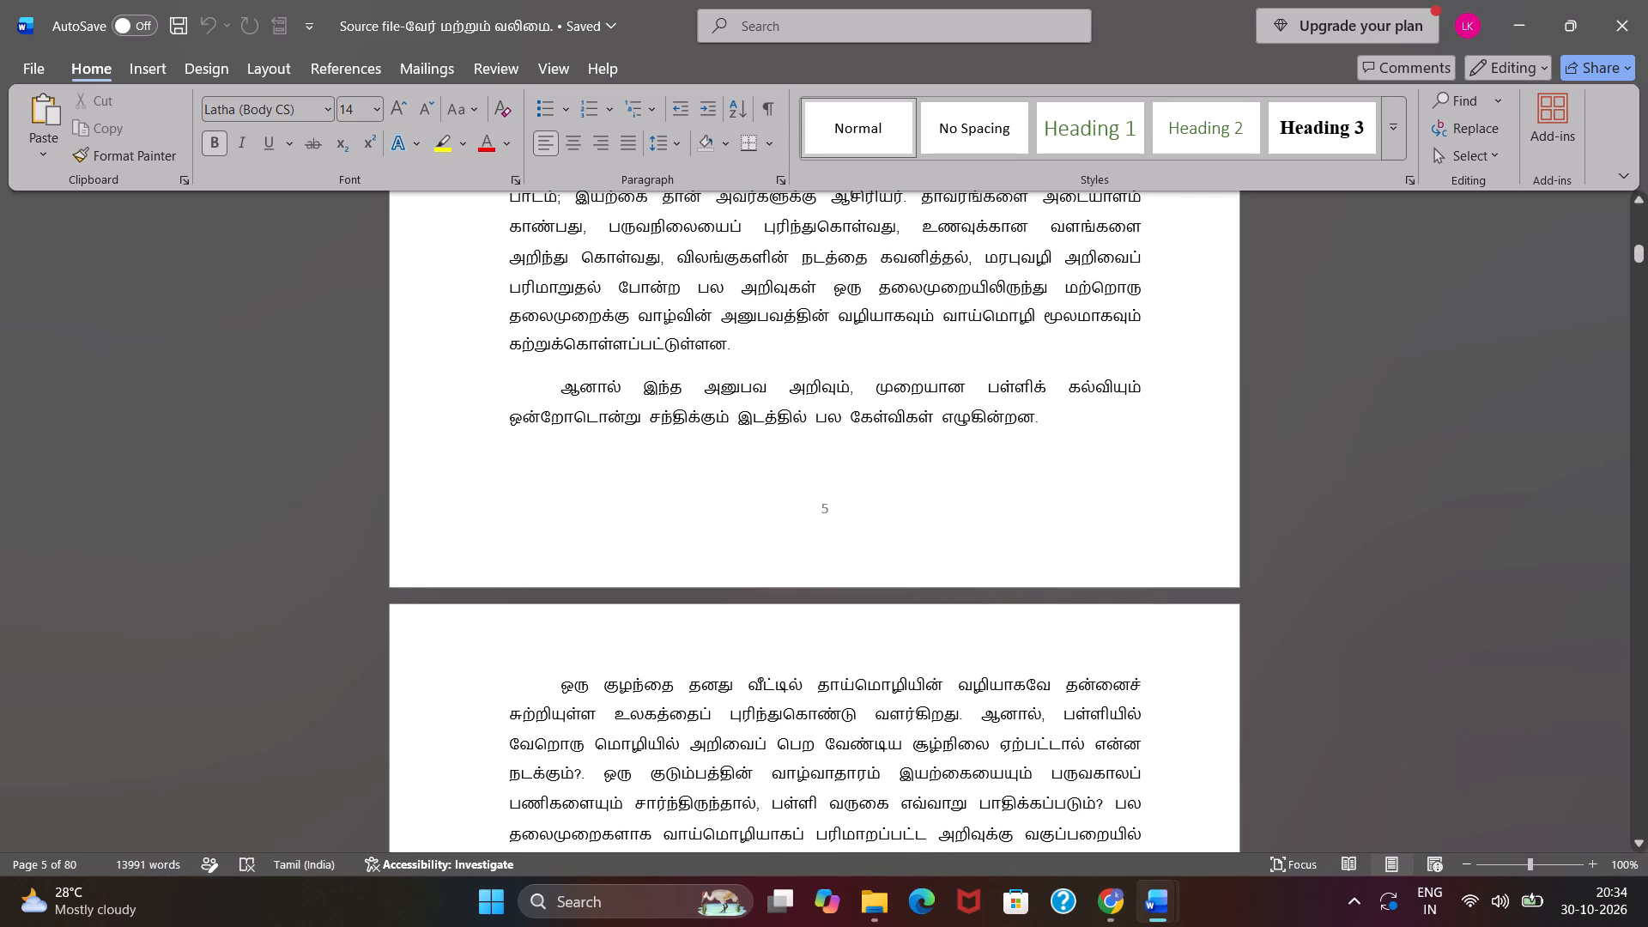
{"action": "left_click", "coordinate": [577, 369]}
{"action": "left_click", "coordinate": [728, 344]}
{"action": "key", "text": "Right"}
{"action": "key", "text": "Down"}
Check the body text font on page 10 of the Tamil manuscript, temporarily adding and removing an empty line after a paragraph.
{"action": "scroll", "coordinate": [728, 344], "scroll_direction": "down", "scroll_amount": 15}
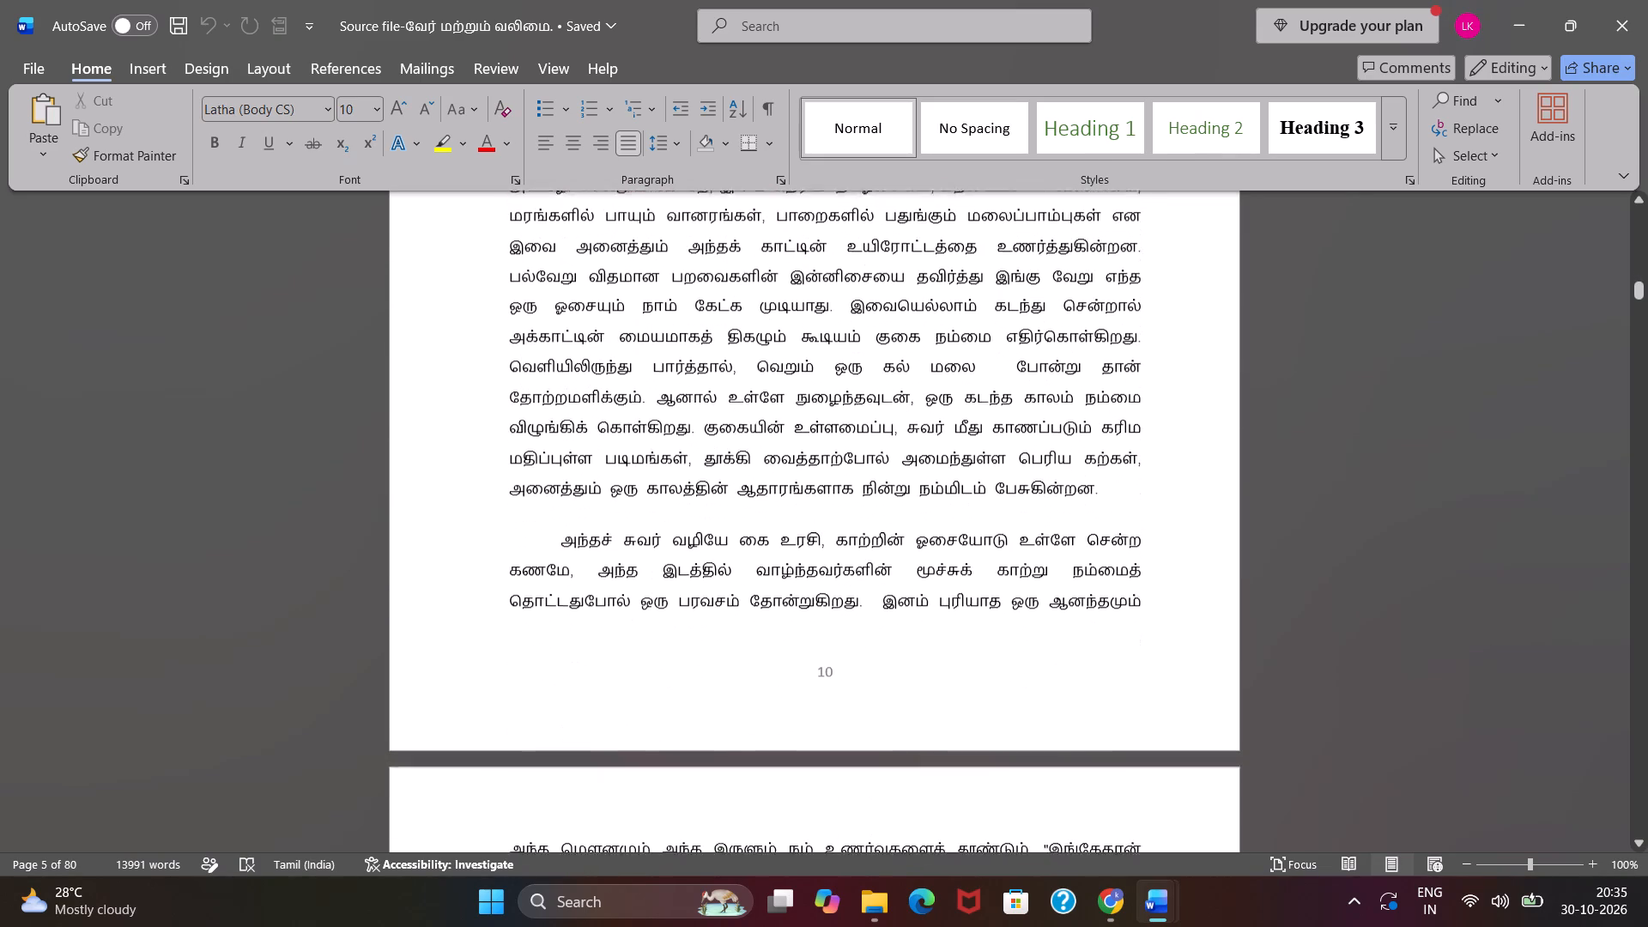
{"action": "scroll", "coordinate": [728, 344], "scroll_direction": "down", "scroll_amount": 1}
{"action": "left_click", "coordinate": [1109, 479]}
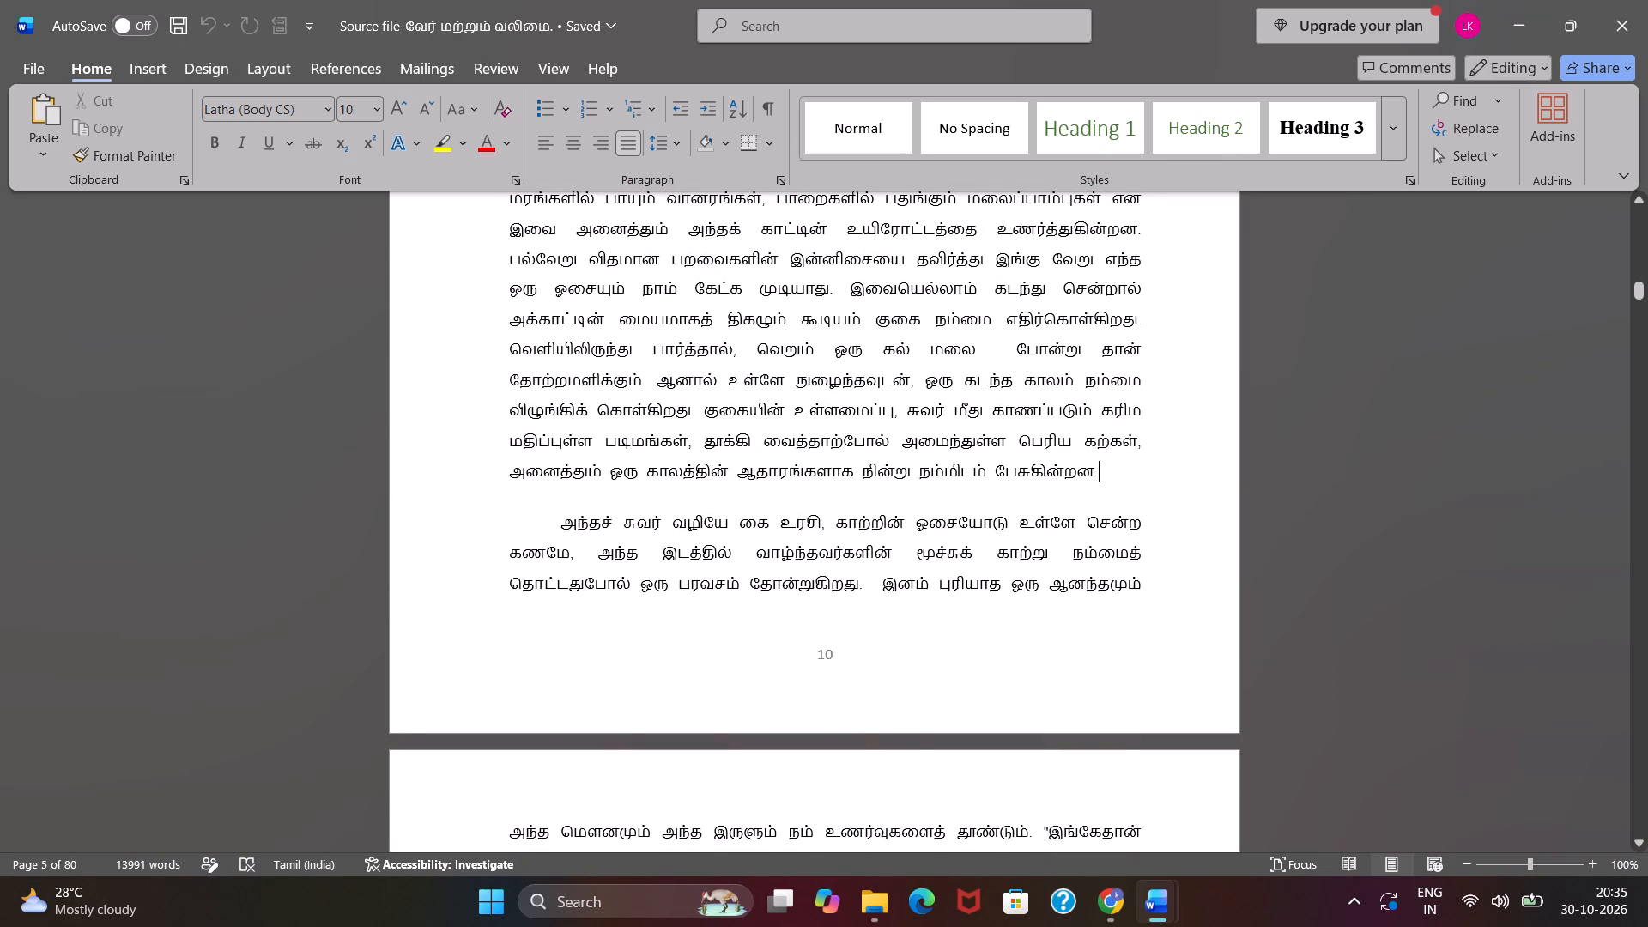
{"action": "key", "text": "Return"}
{"action": "key", "text": "BackSpace"}
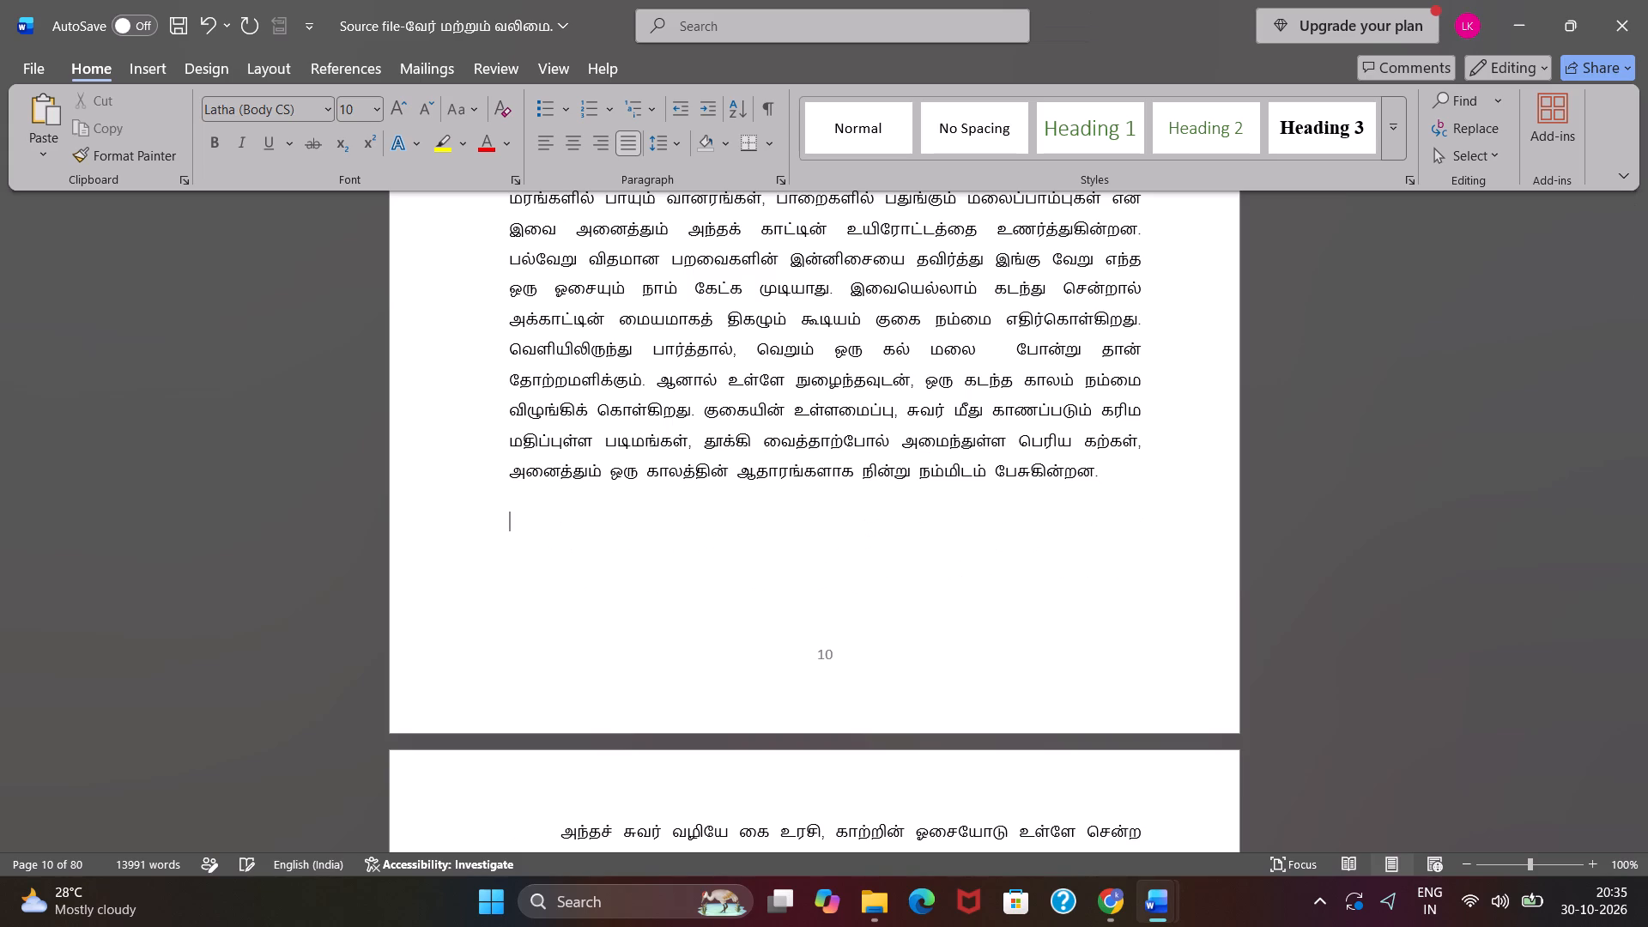
{"action": "key", "text": "BackSpace"}
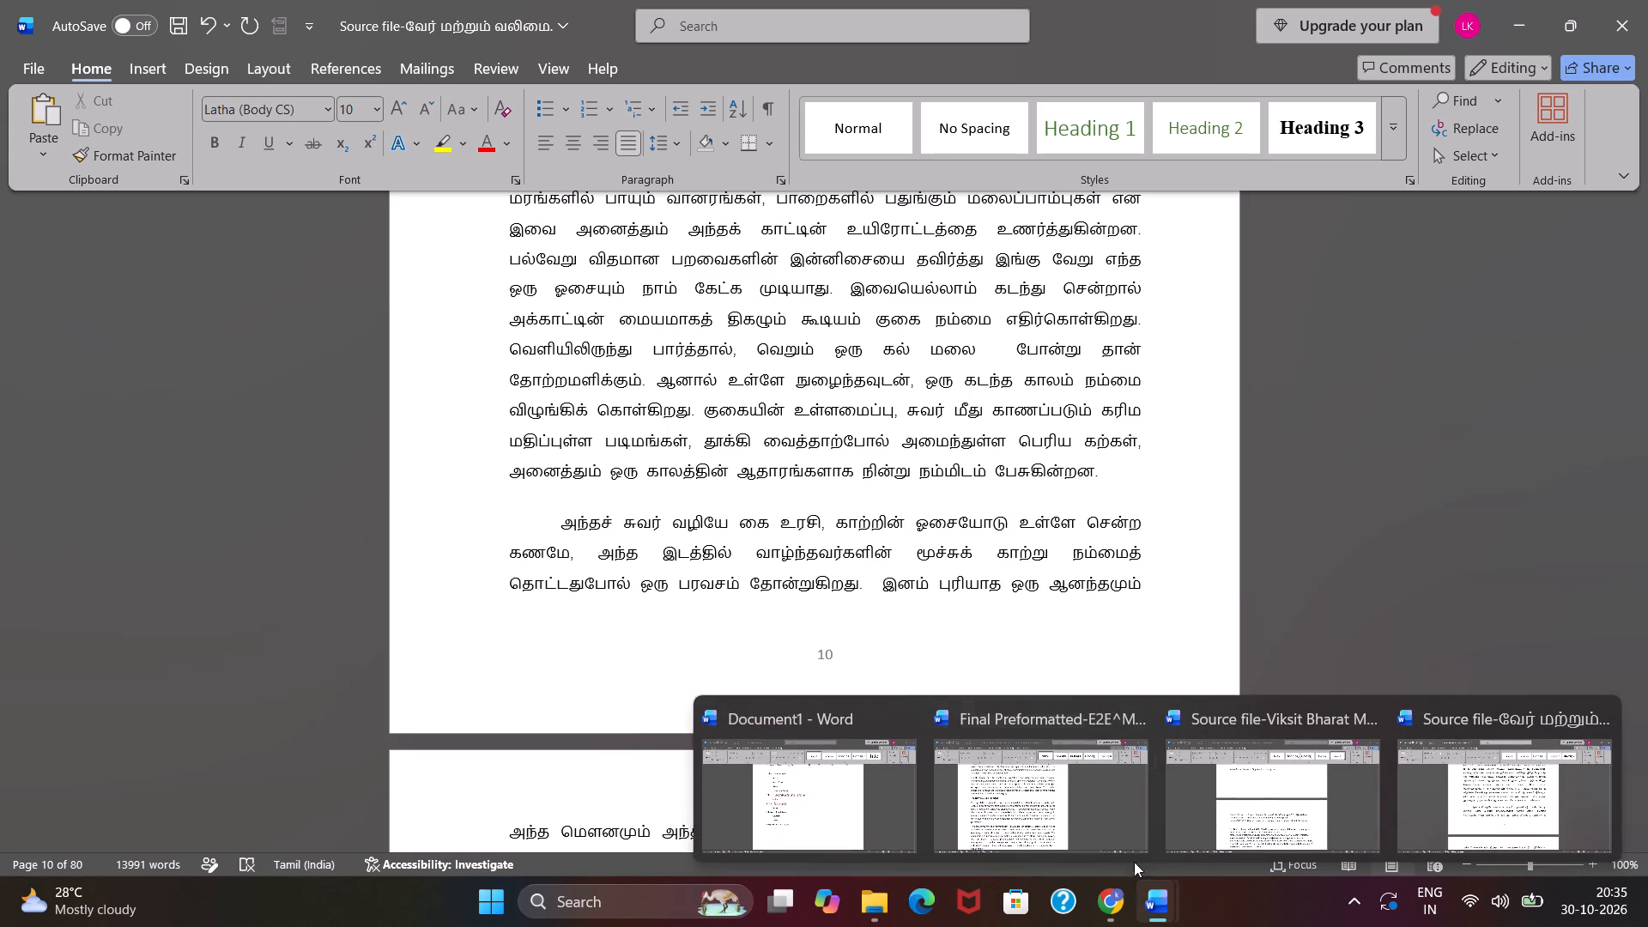
Return to the element-count and font-list document and set up saving it to the Downloads folder in PDF format.
{"action": "left_click", "coordinate": [852, 844]}
{"action": "scroll", "coordinate": [628, 439], "scroll_direction": "up", "scroll_amount": 3}
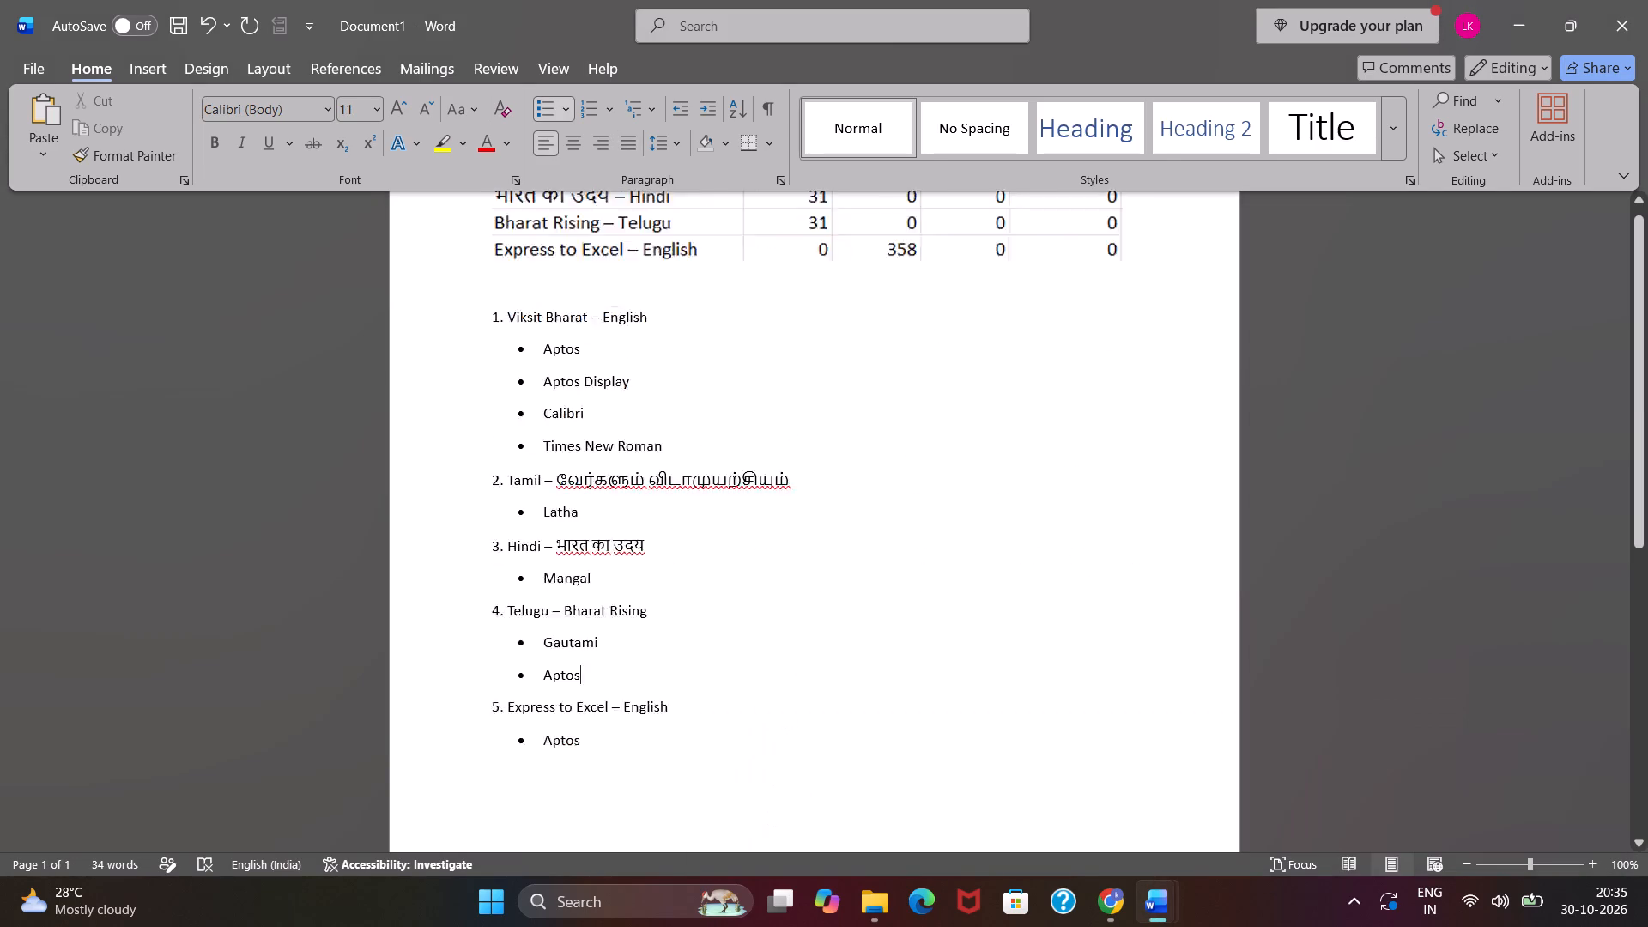
{"action": "scroll", "coordinate": [628, 439], "scroll_direction": "up", "scroll_amount": 2}
{"action": "scroll", "coordinate": [628, 439], "scroll_direction": "down", "scroll_amount": 7}
{"action": "scroll", "coordinate": [628, 439], "scroll_direction": "up", "scroll_amount": 9}
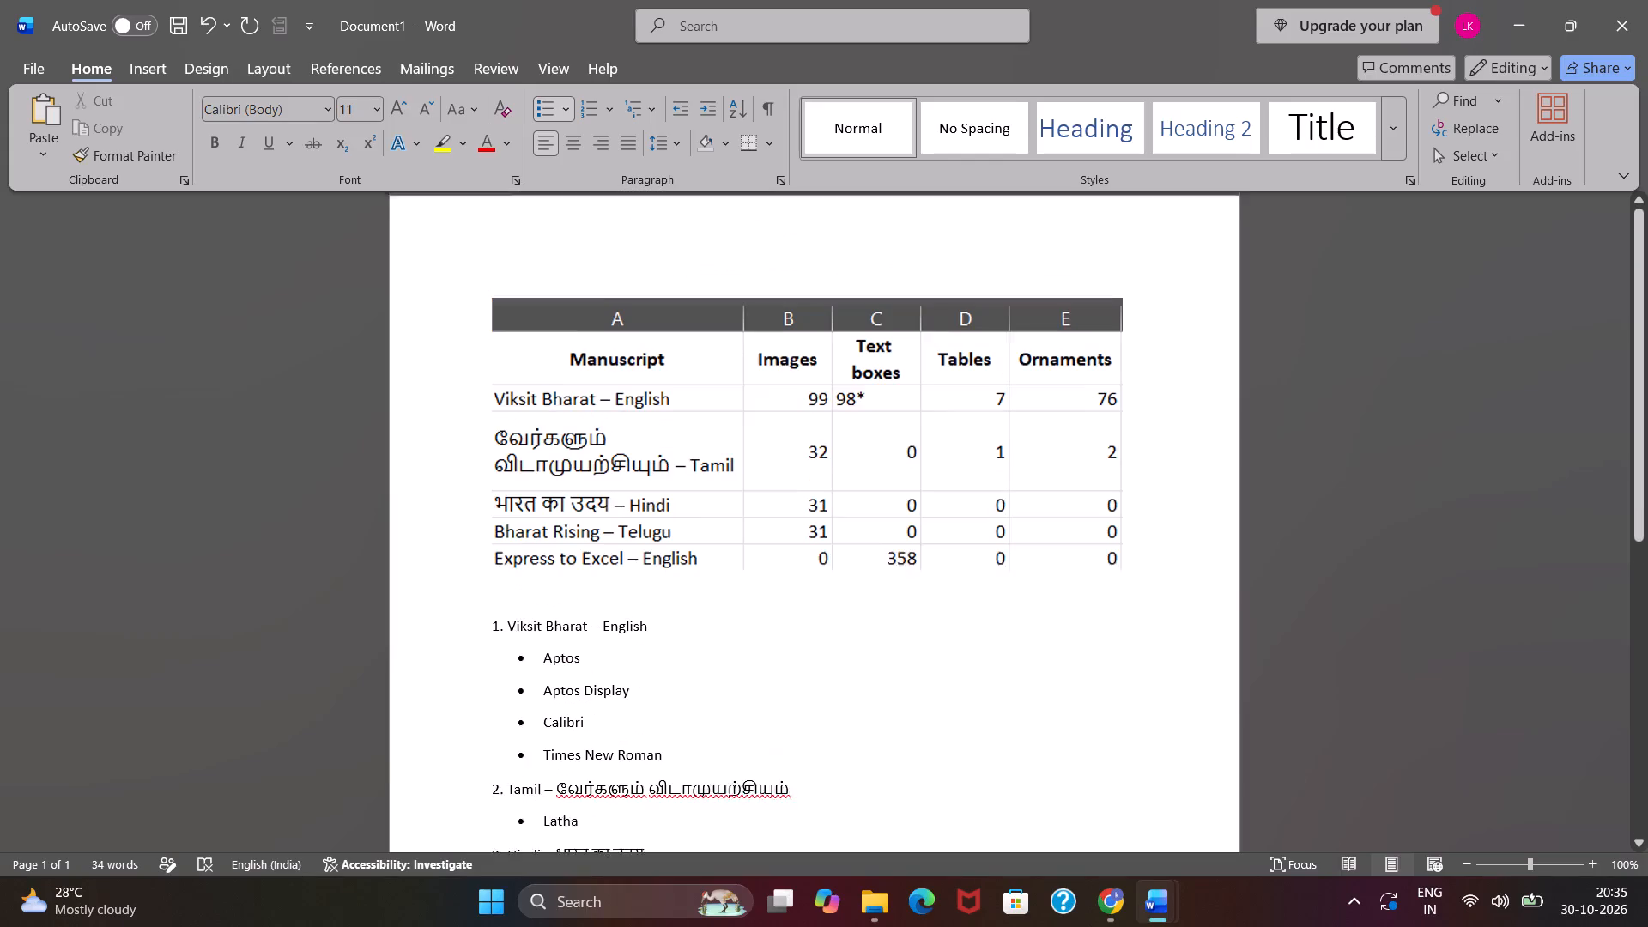
{"action": "left_click", "coordinate": [37, 59]}
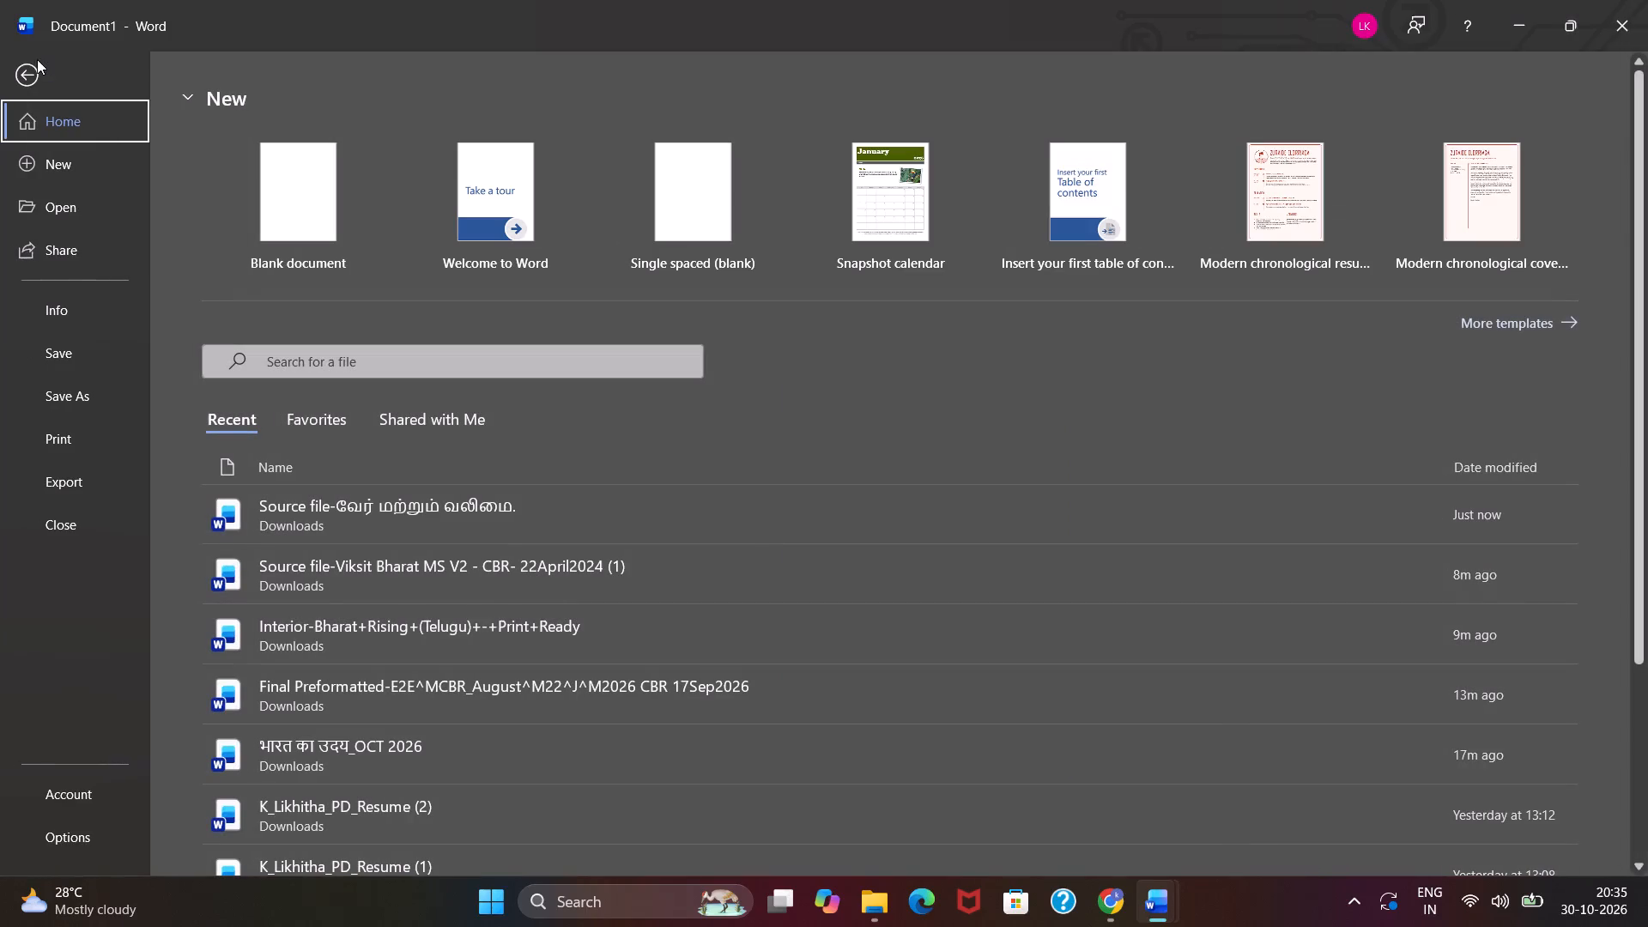
{"action": "left_click", "coordinate": [56, 374]}
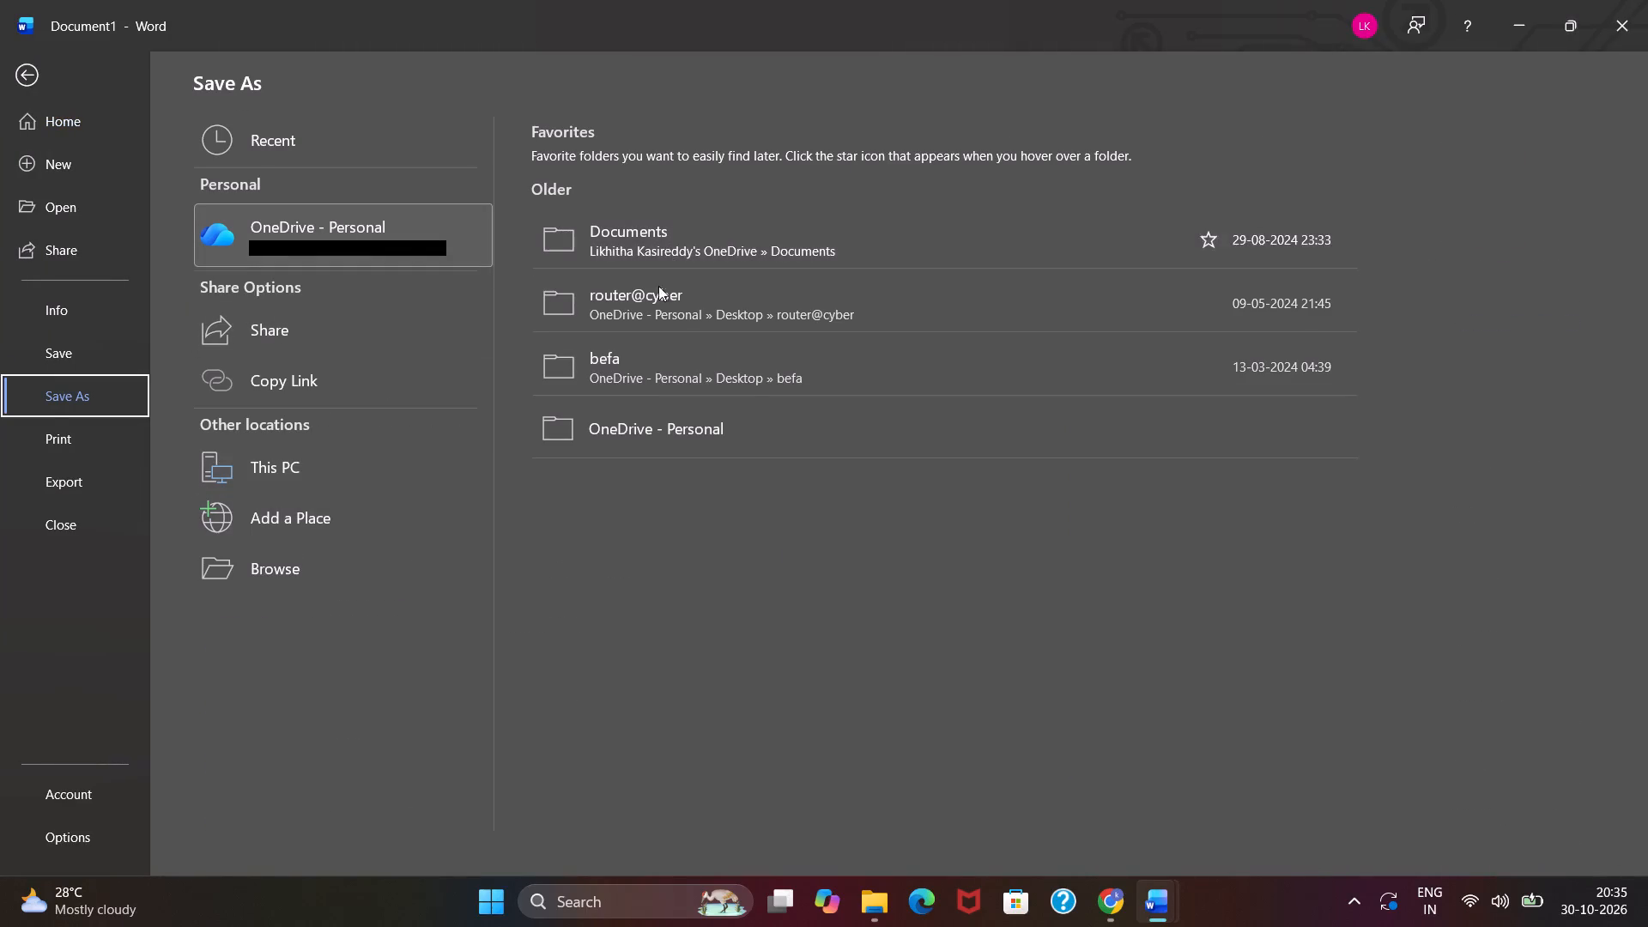
{"action": "left_click", "coordinate": [335, 475]}
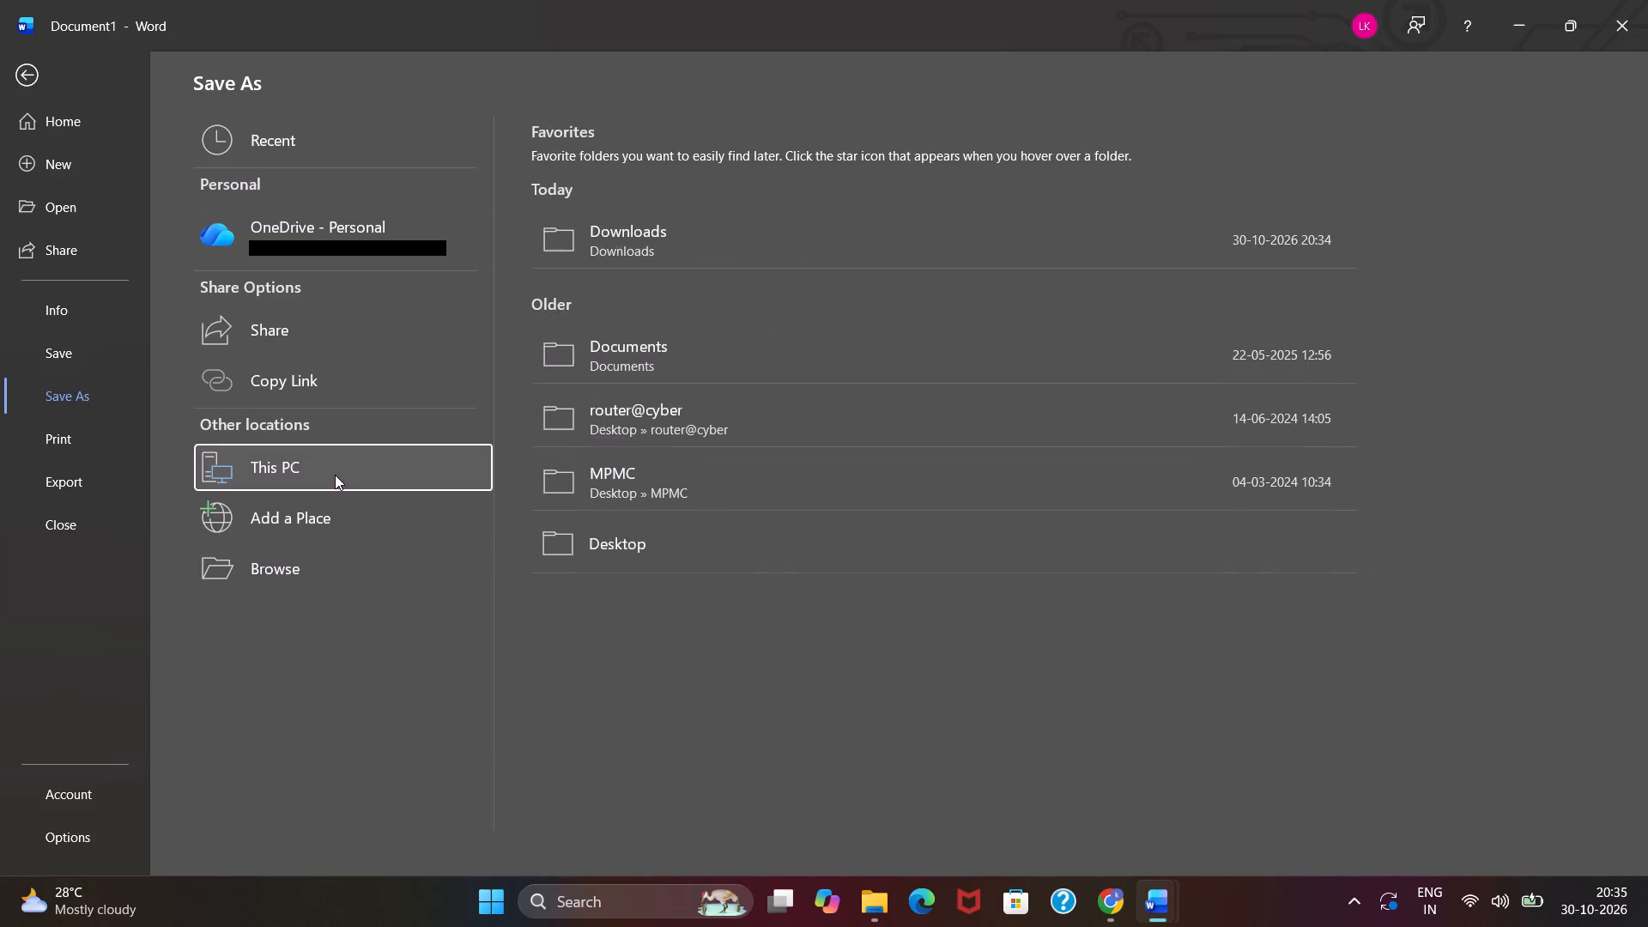
{"action": "left_click", "coordinate": [712, 243]}
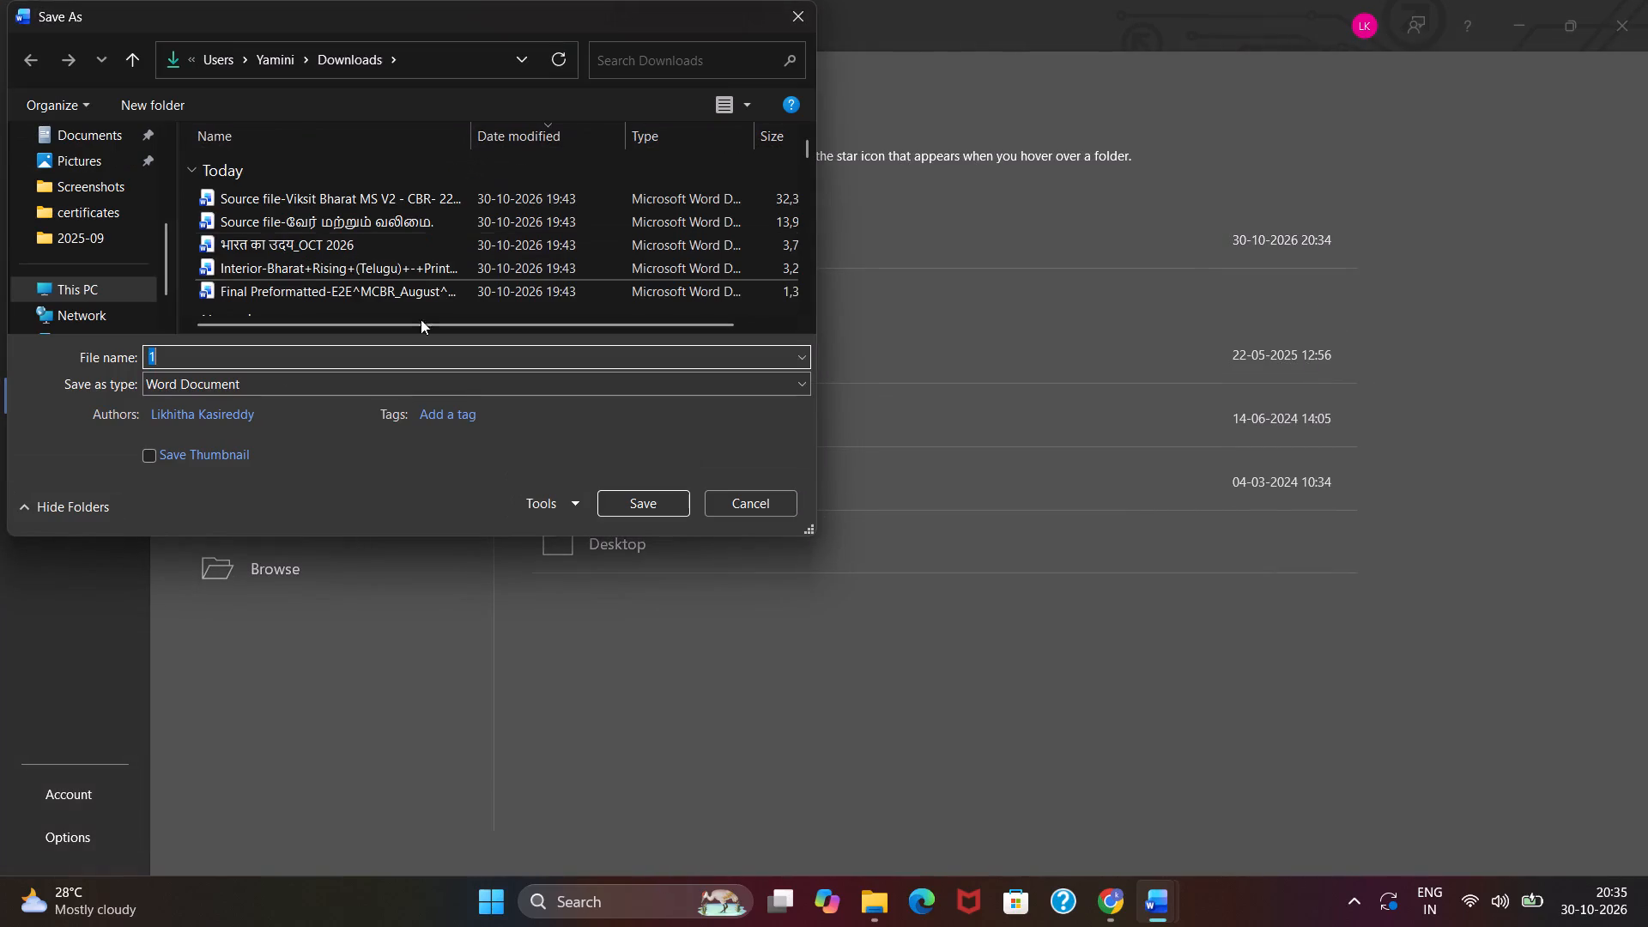
{"action": "scroll", "coordinate": [73, 194], "scroll_direction": "up", "scroll_amount": 3}
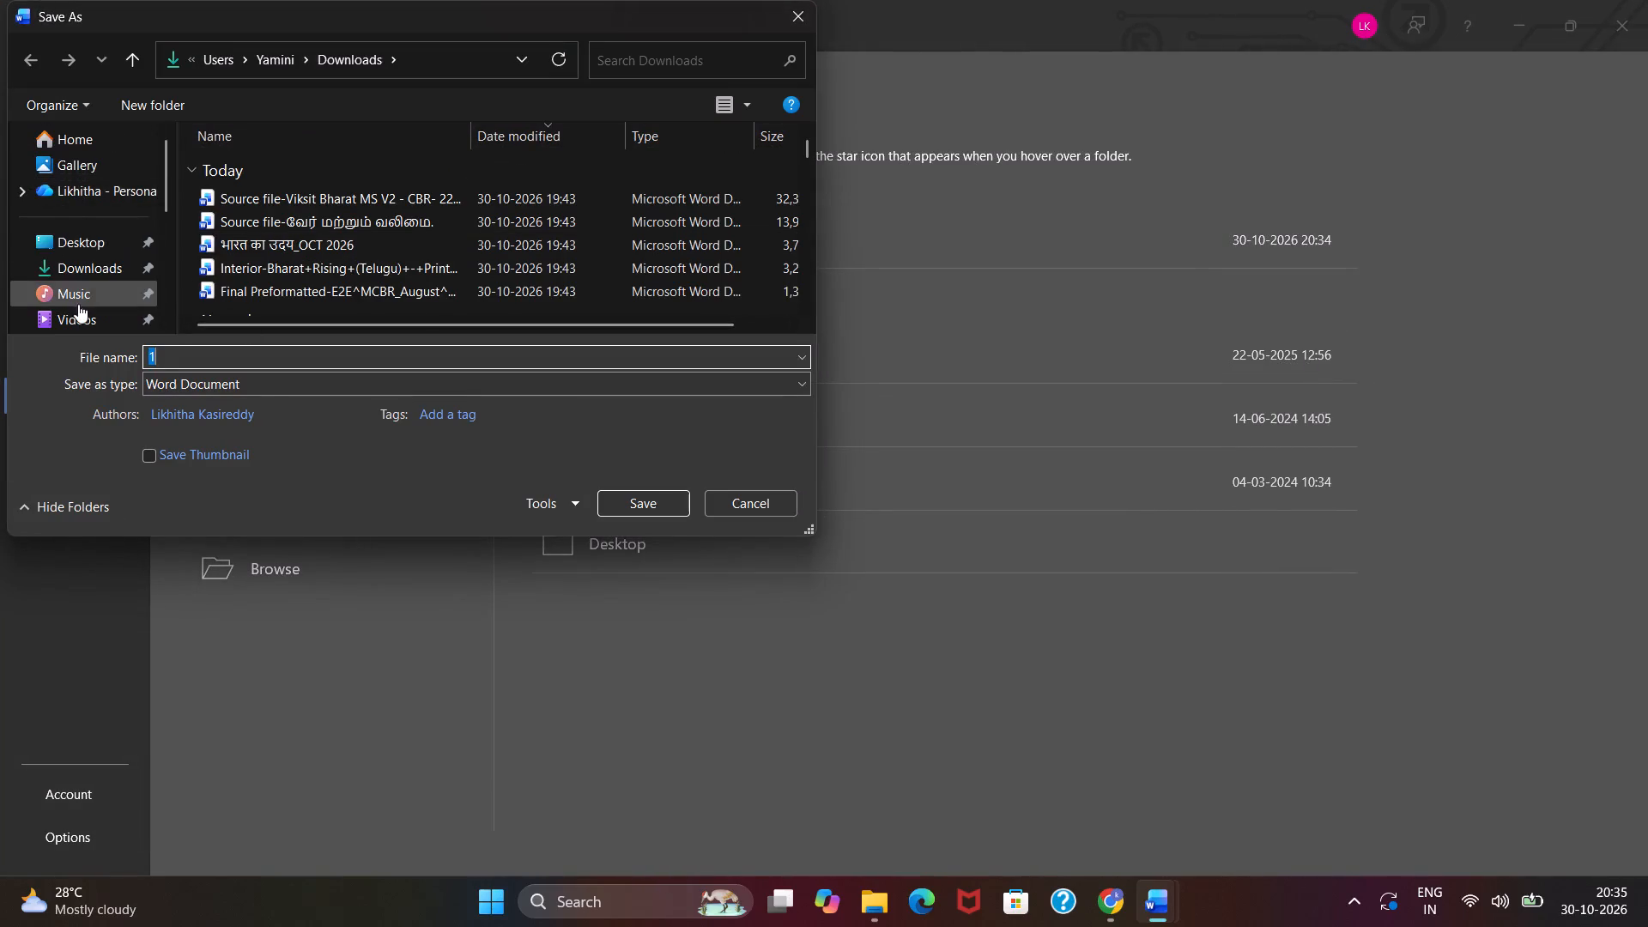
{"action": "left_click", "coordinate": [94, 270]}
{"action": "left_click", "coordinate": [273, 389]}
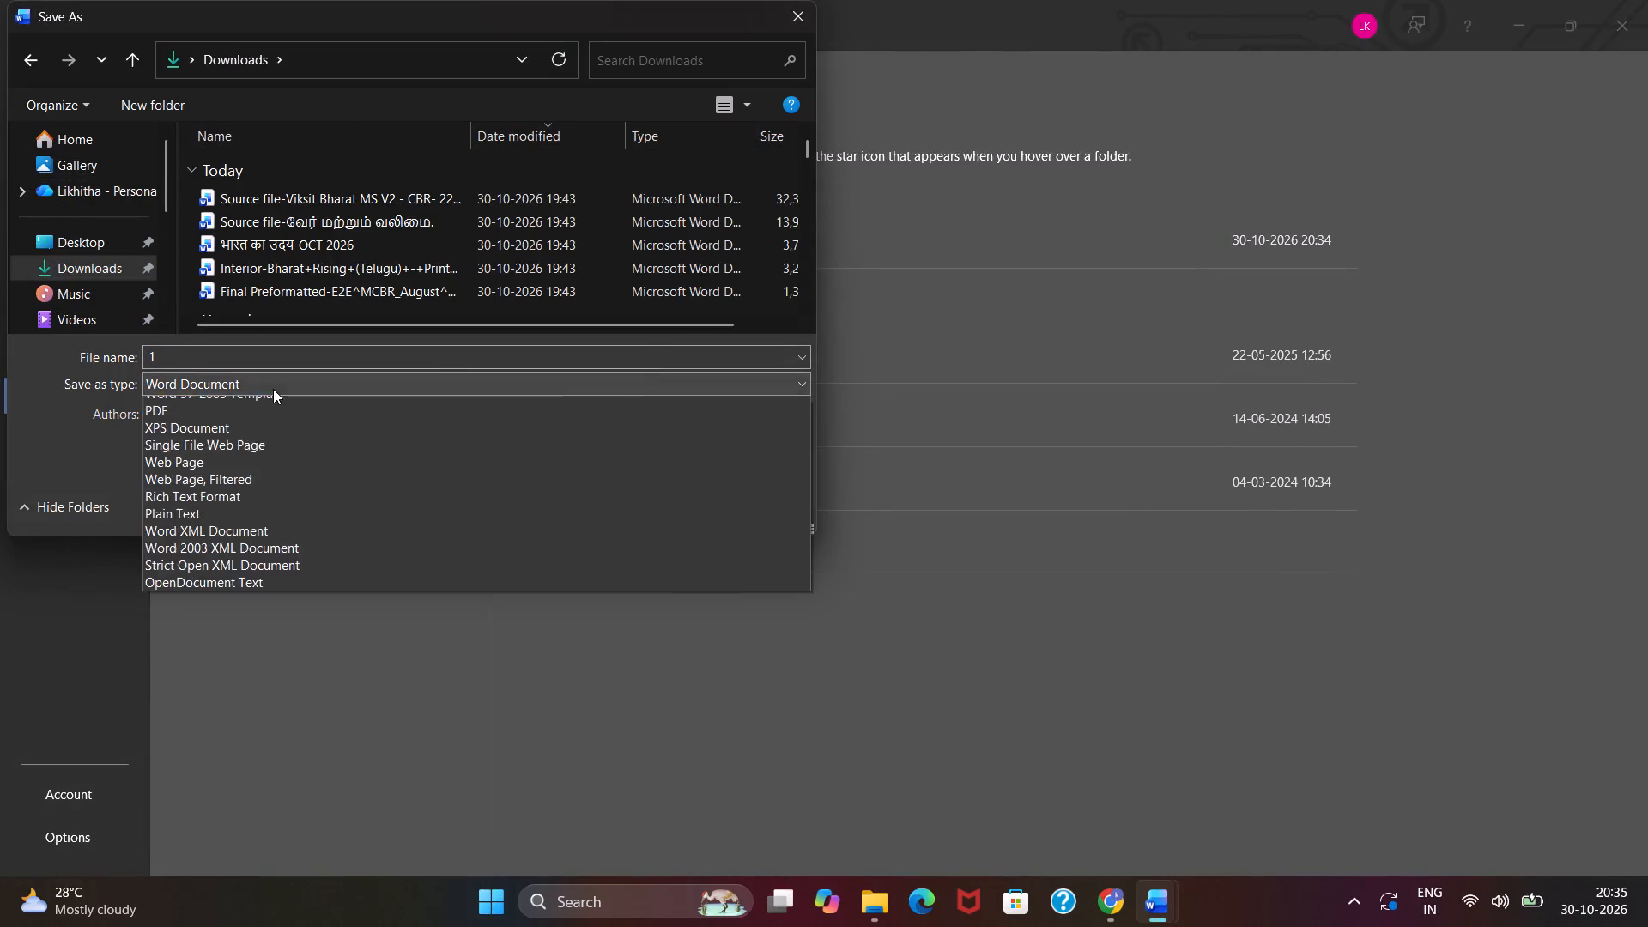
{"action": "left_click", "coordinate": [230, 505]}
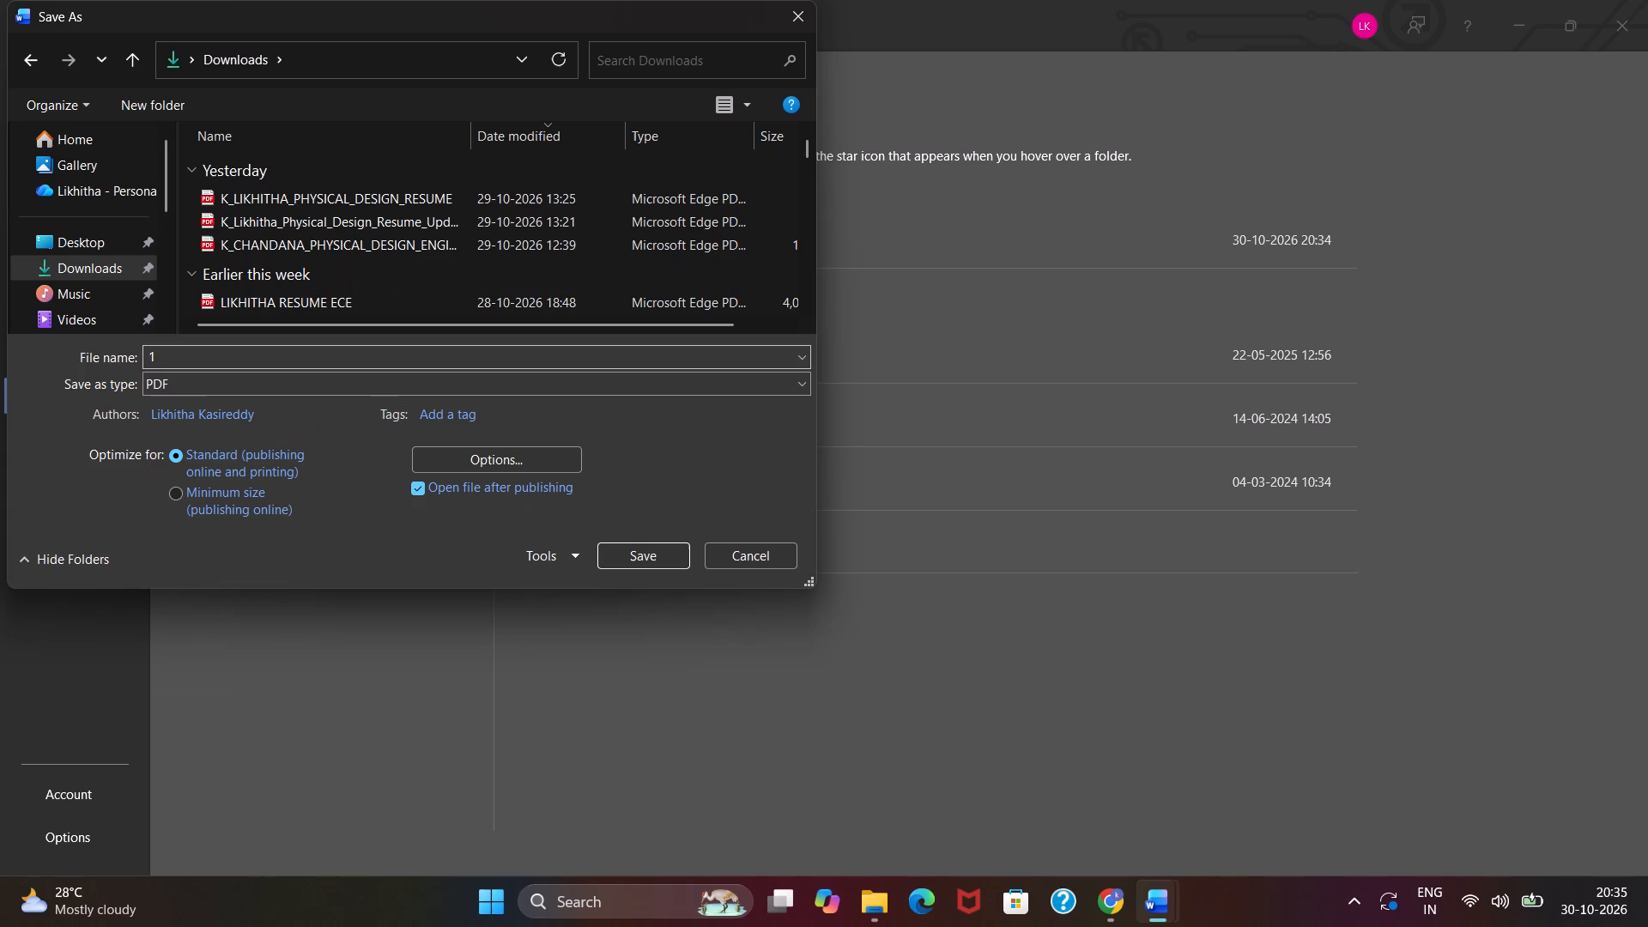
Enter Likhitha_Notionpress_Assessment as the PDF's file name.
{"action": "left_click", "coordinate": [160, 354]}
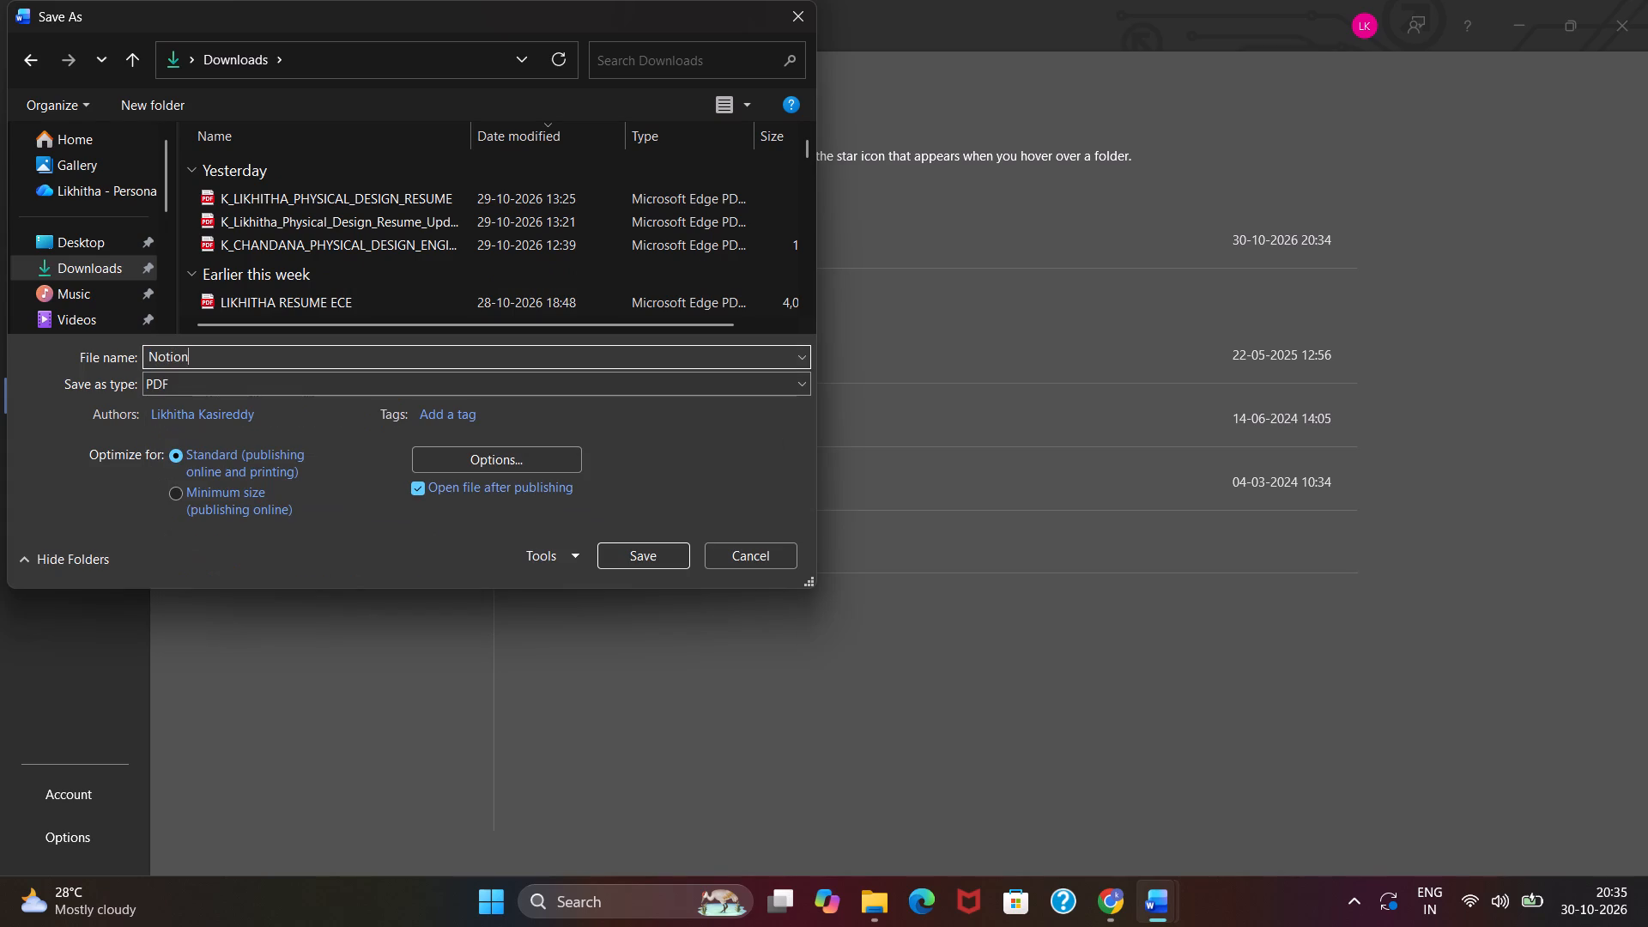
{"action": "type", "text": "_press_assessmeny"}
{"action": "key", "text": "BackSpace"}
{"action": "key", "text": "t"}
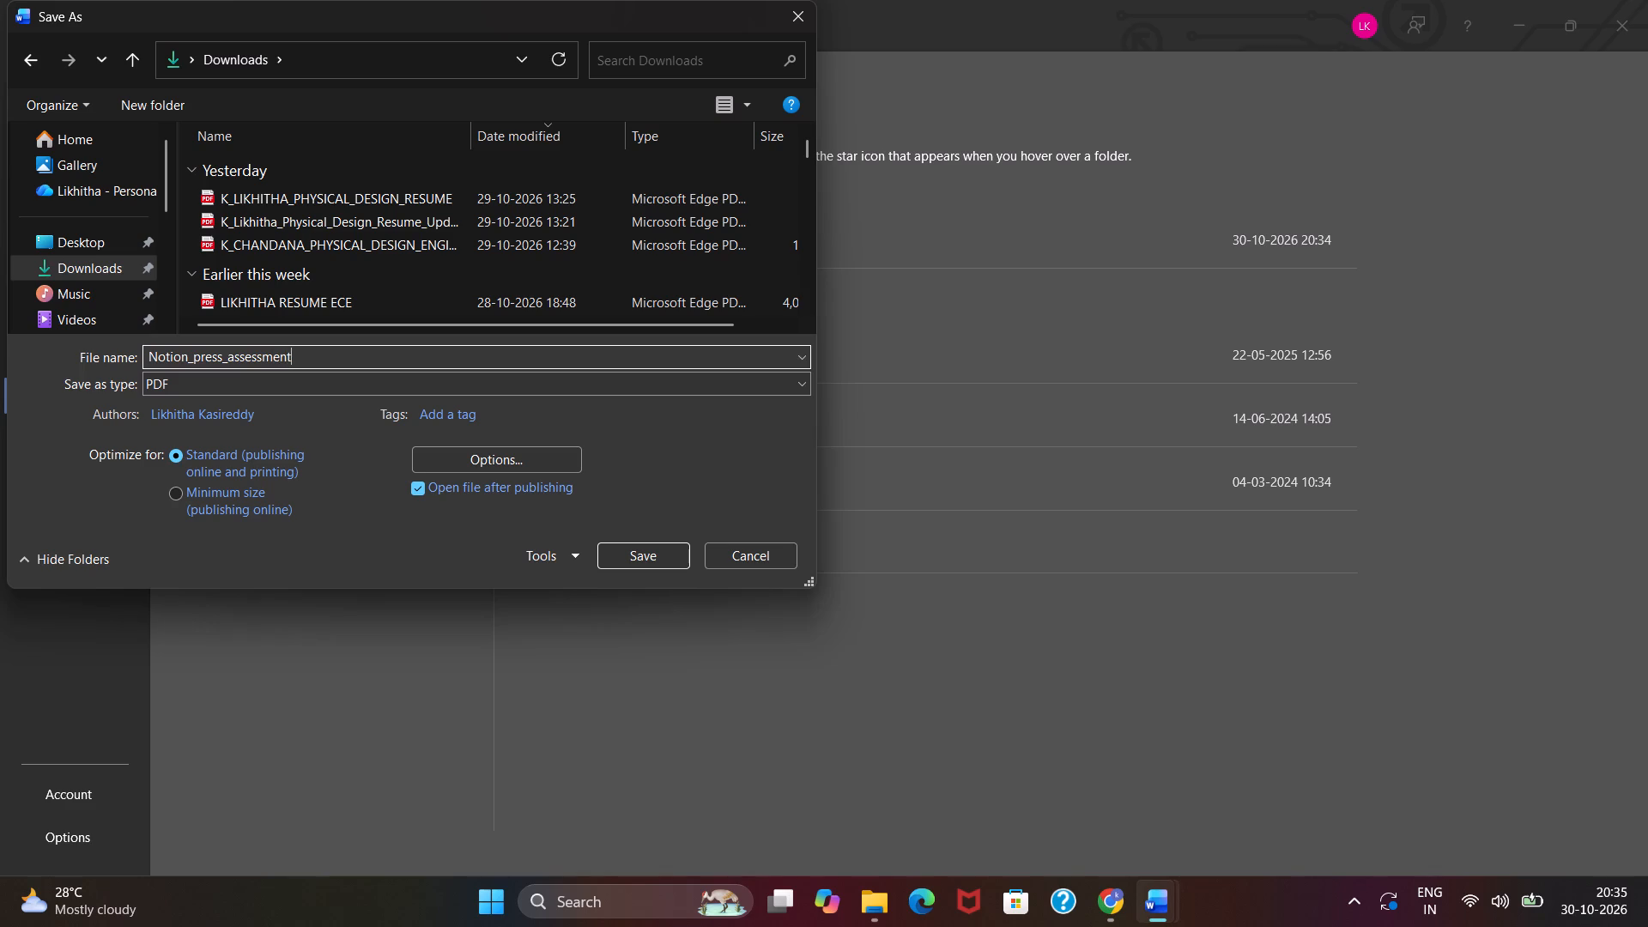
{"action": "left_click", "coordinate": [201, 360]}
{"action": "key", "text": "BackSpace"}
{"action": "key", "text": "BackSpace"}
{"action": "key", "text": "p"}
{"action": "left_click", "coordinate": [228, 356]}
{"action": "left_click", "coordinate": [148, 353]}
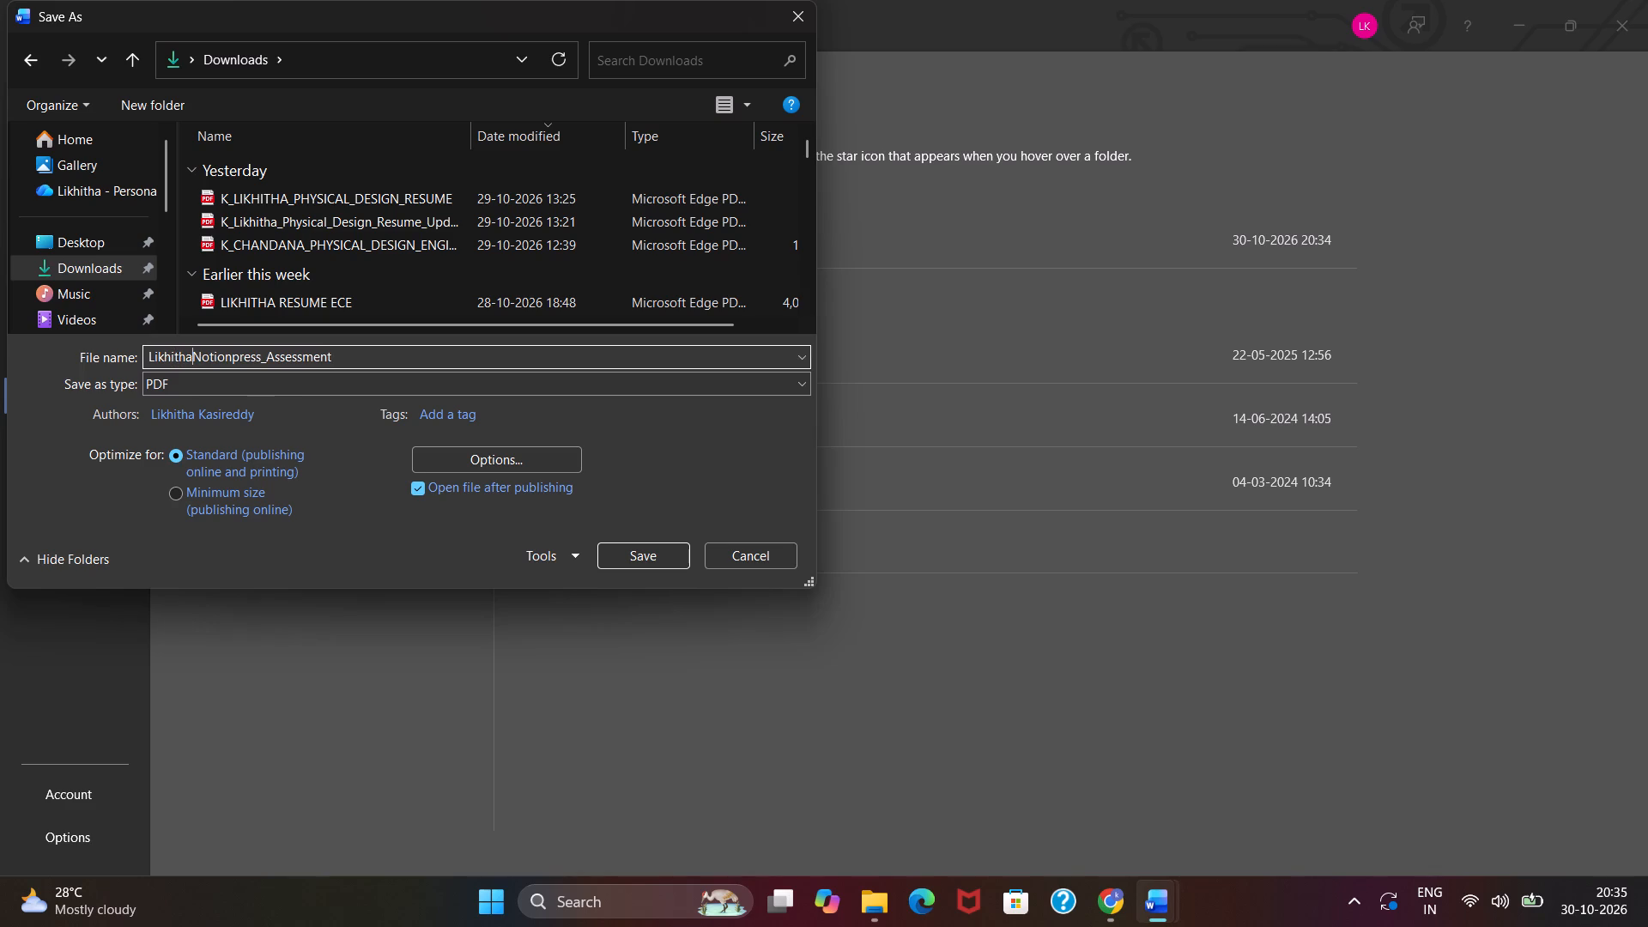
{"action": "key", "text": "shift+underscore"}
Replace the PDF's file name with the all-capitals name LIKHITHA_NOTION_PRESS_ASSESSMENT.
{"action": "left_click_drag", "start_coordinate": [347, 355], "coordinate": [150, 348]}
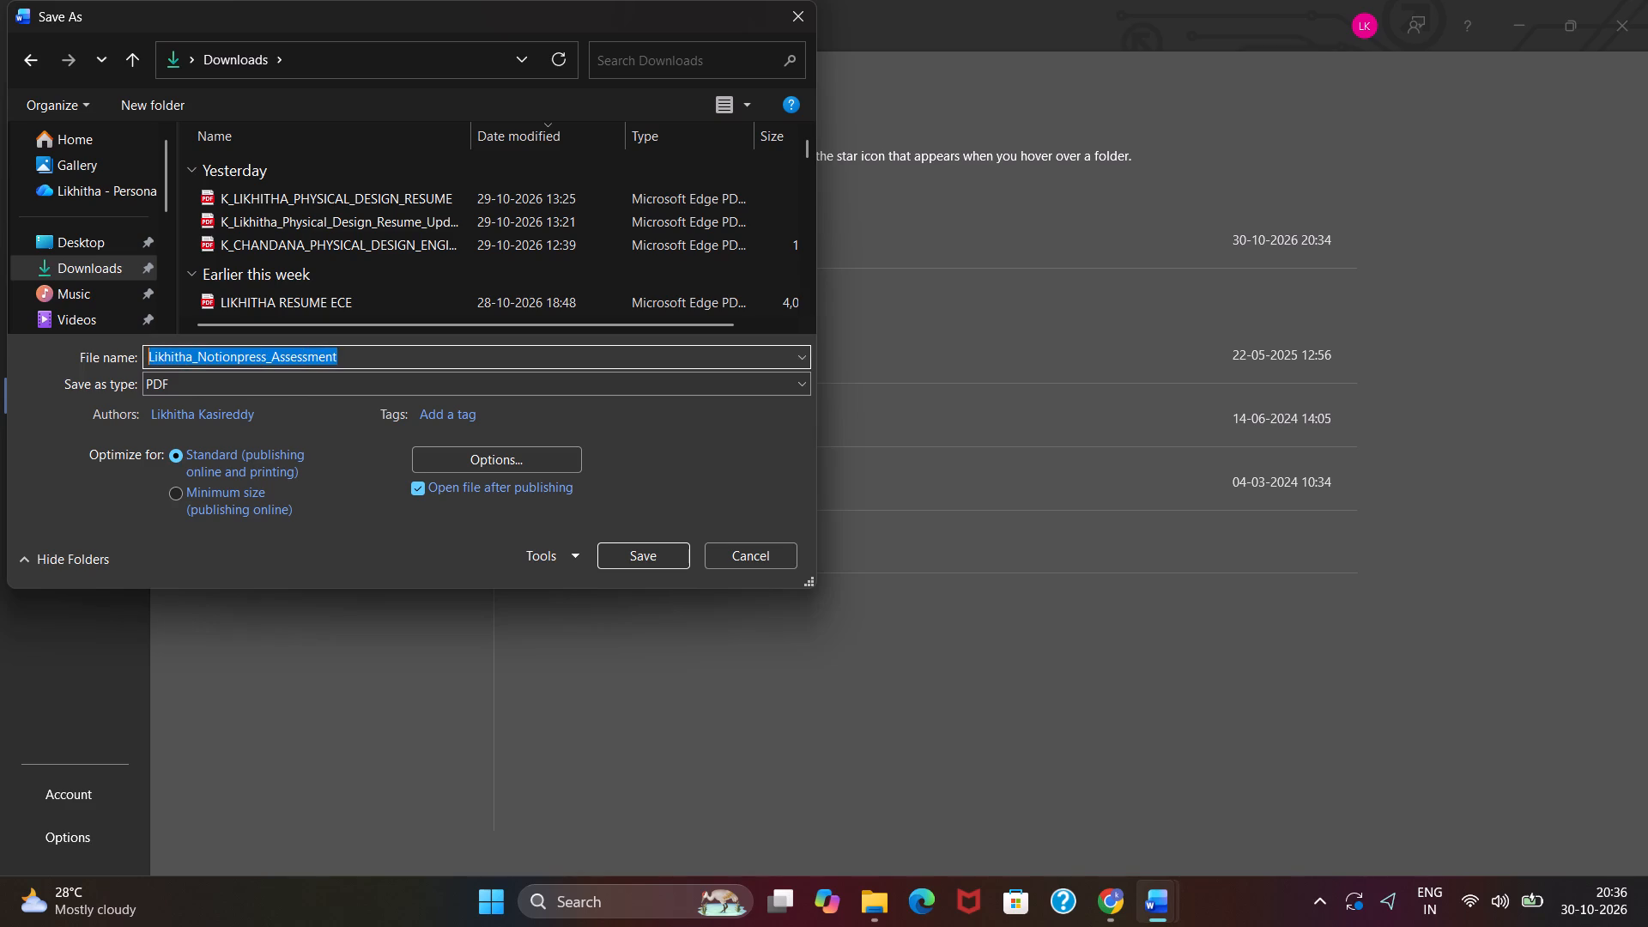
{"action": "left_click_drag", "start_coordinate": [150, 348], "coordinate": [148, 348]}
{"action": "key", "text": "BackSpace"}
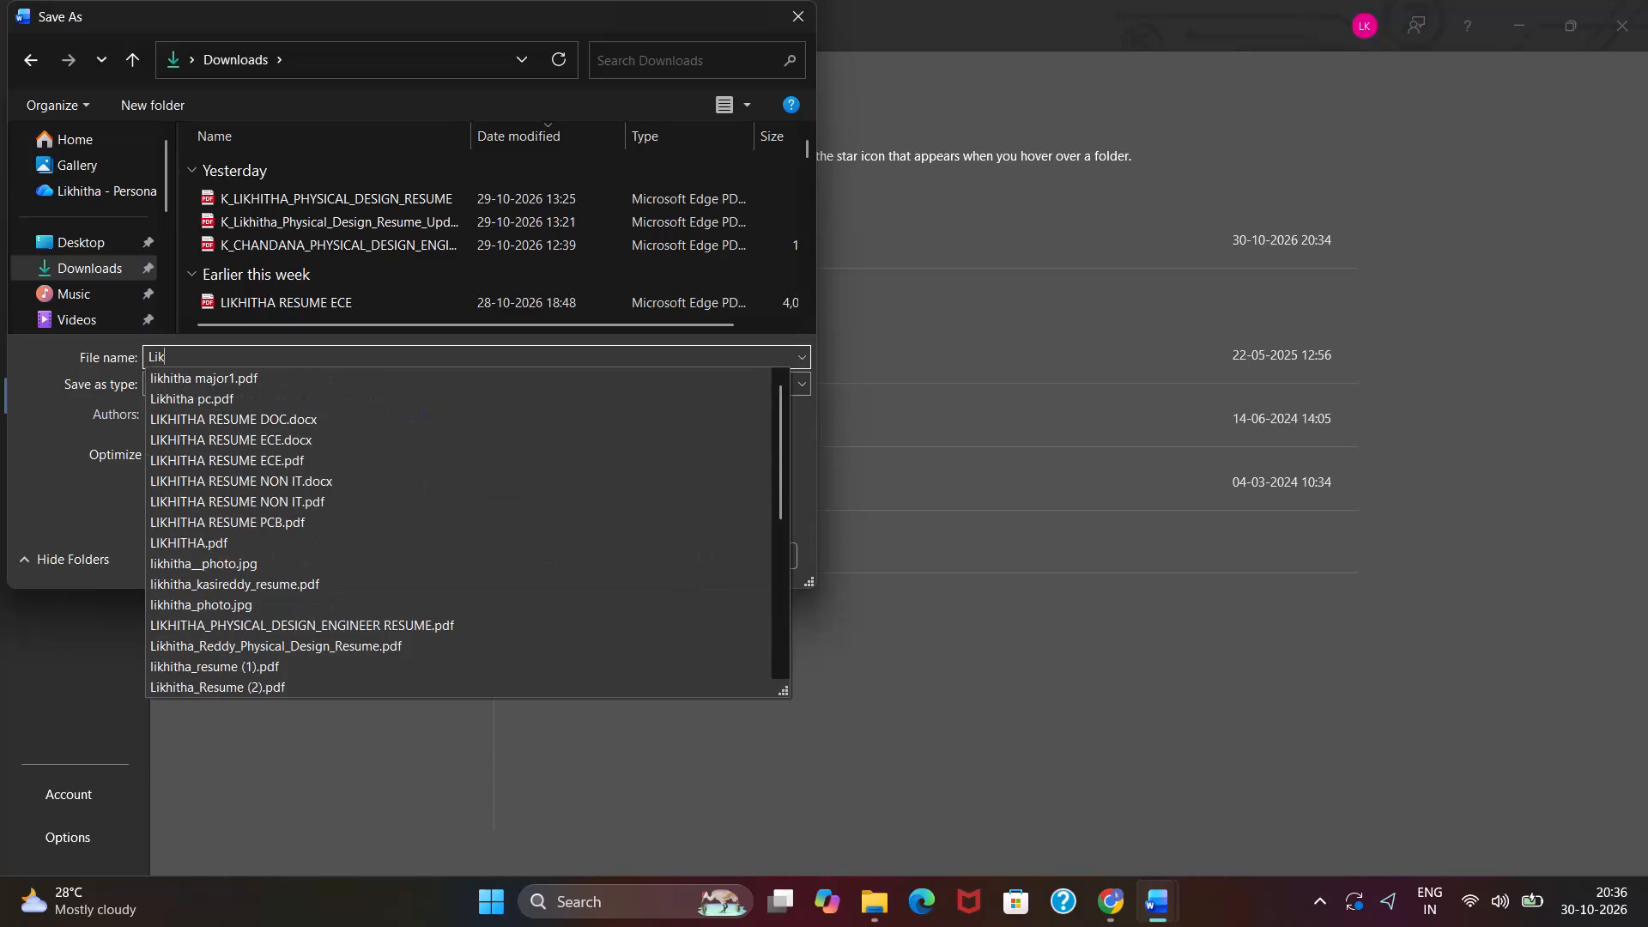
{"action": "key", "text": "BackSpace"}
{"action": "key", "text": "BackSpace"}
{"action": "type", "text": "IKHITA_"}
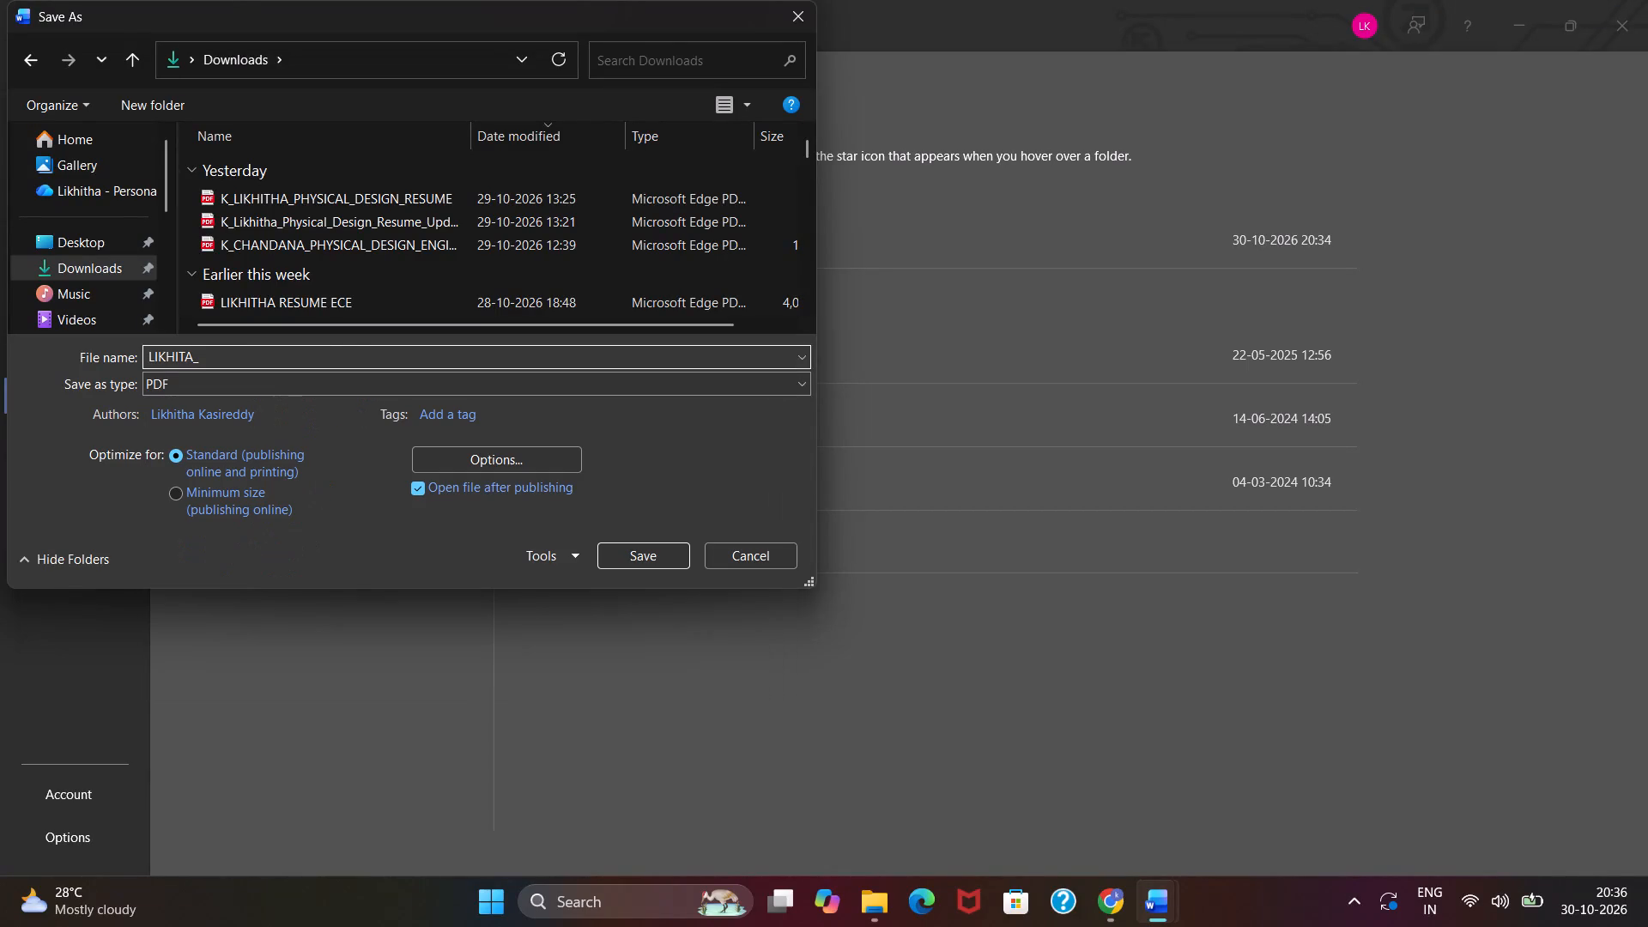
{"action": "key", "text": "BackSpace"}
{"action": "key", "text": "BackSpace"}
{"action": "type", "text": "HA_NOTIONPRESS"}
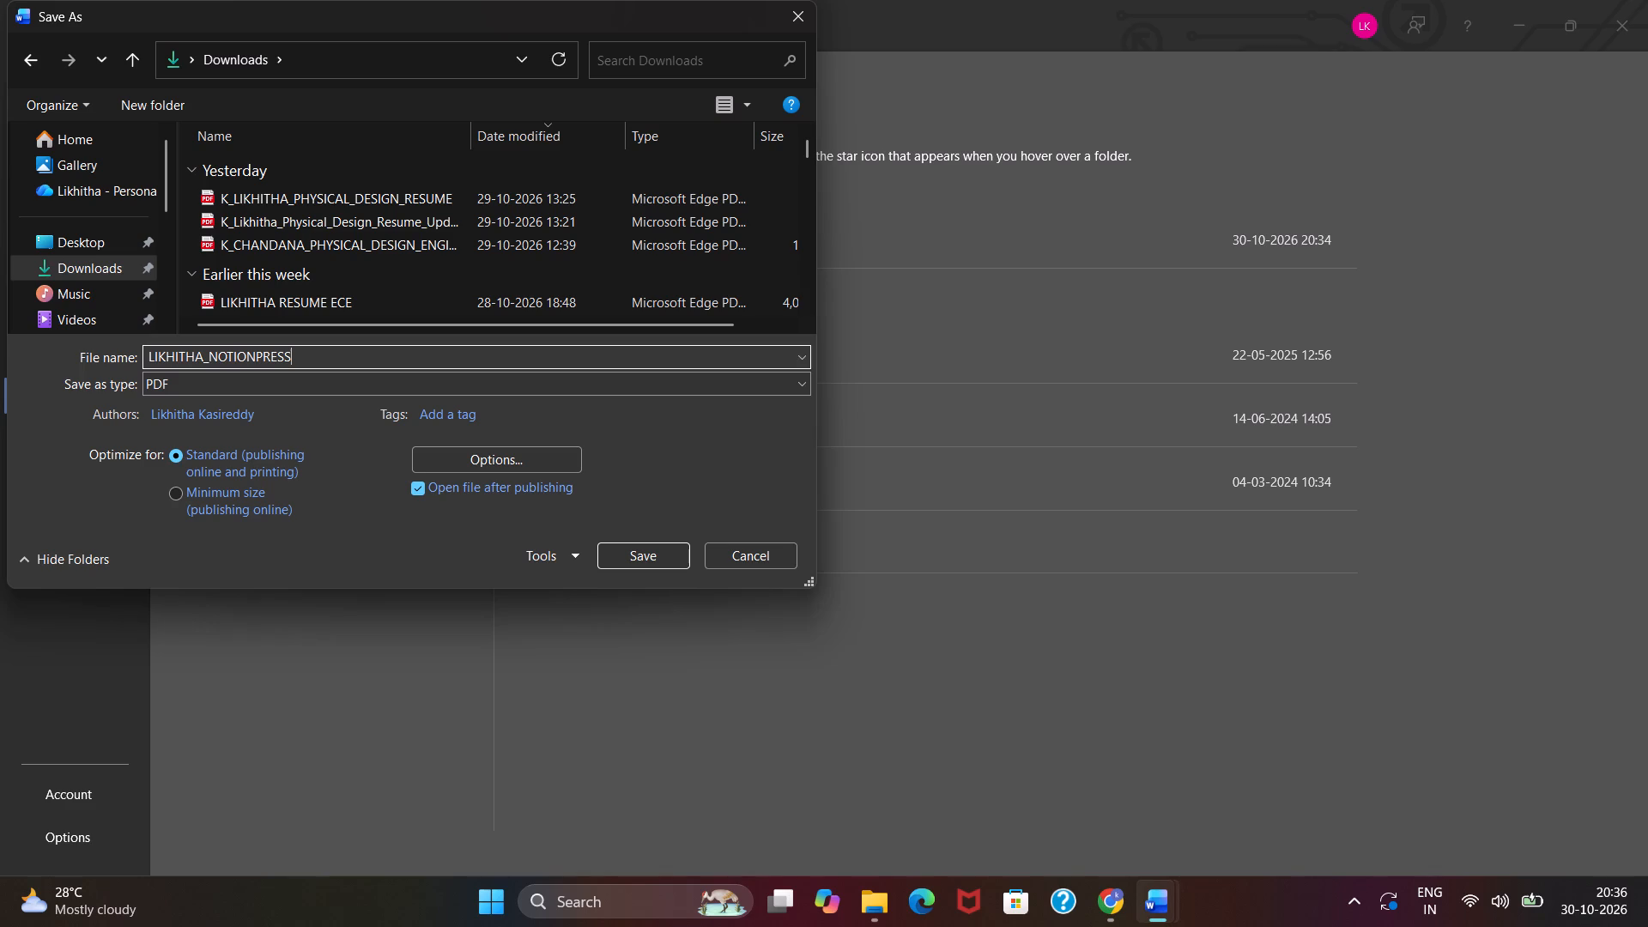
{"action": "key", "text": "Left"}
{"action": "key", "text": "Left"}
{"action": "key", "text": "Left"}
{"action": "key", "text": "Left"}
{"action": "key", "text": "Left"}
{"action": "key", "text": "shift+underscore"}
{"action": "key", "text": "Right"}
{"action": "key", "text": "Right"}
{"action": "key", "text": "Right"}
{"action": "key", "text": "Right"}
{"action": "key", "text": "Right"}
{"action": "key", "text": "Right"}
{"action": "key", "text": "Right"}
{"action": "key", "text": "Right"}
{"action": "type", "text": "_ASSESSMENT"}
Save the document as a PDF named LIKHITHA_NOTIONPRESS in the Downloads folder with standard optimization.
{"action": "left_click", "coordinate": [637, 563]}
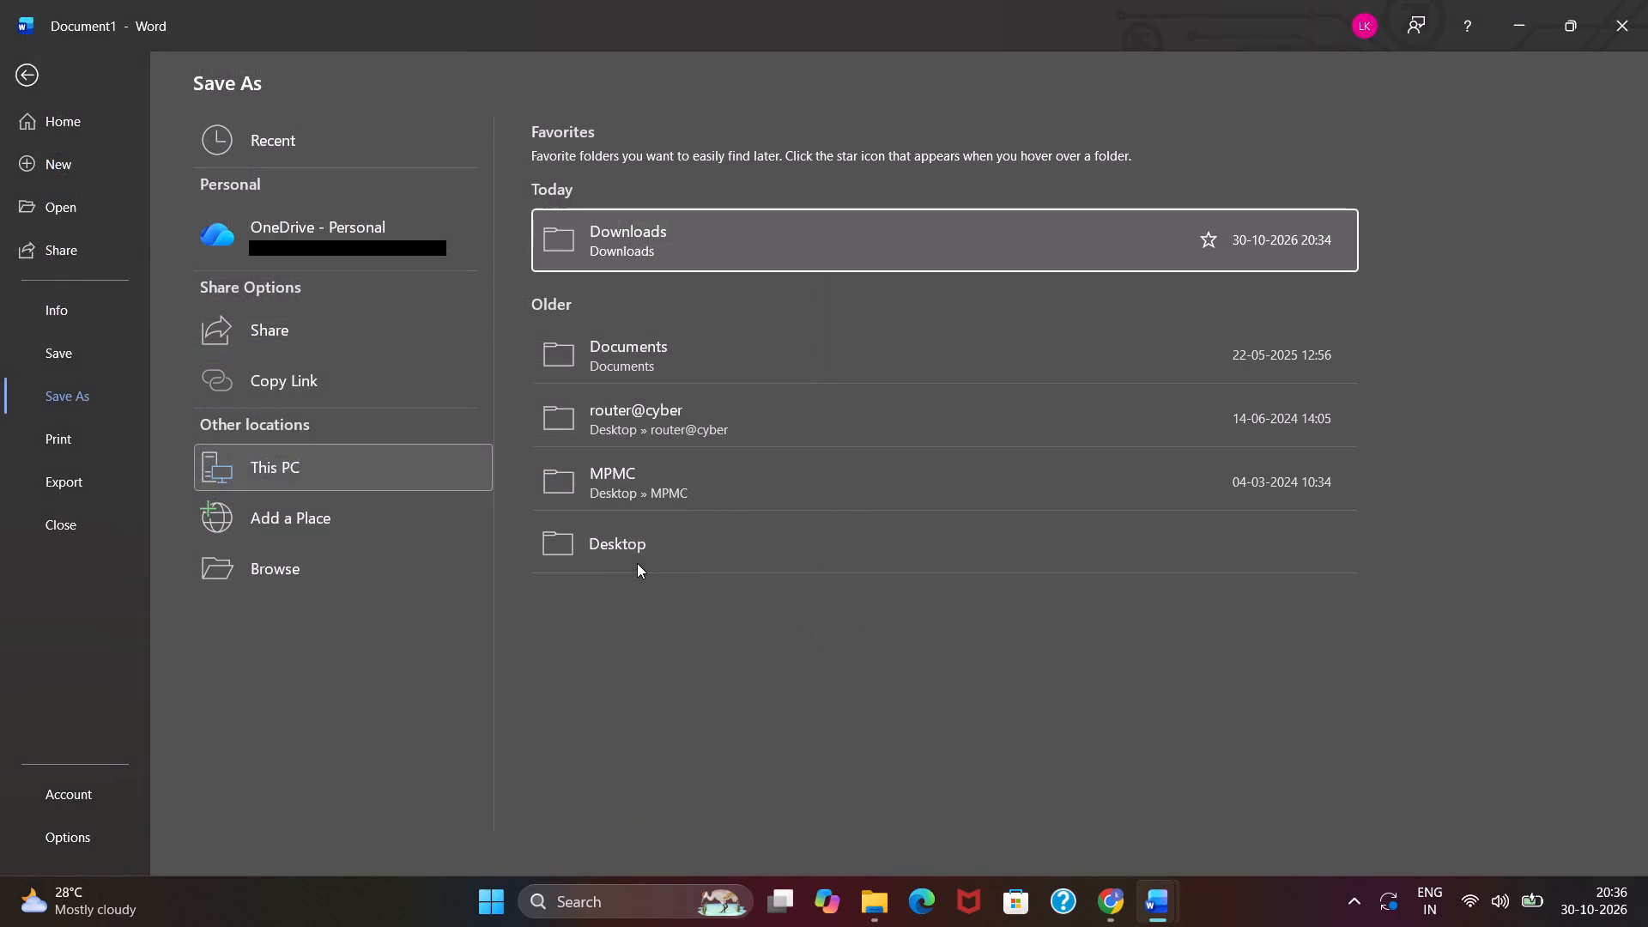